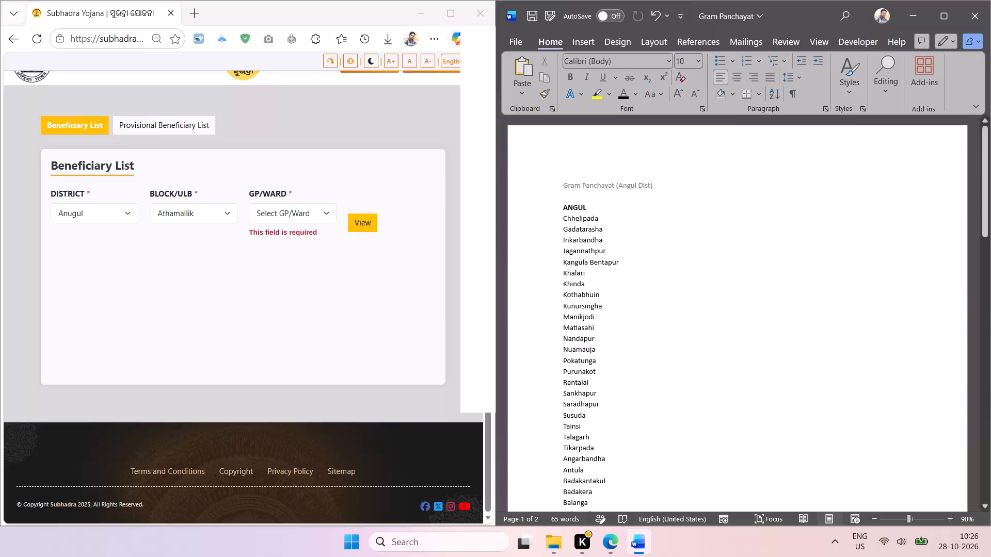
Sort the village names under the ANGUL heading alphabetically in ascending order, leaving the heading out.
{"action": "scroll", "coordinate": [612, 372], "scroll_direction": "down", "scroll_amount": 1}
{"action": "left_click_drag", "start_coordinate": [561, 175], "coordinate": [570, 198]}
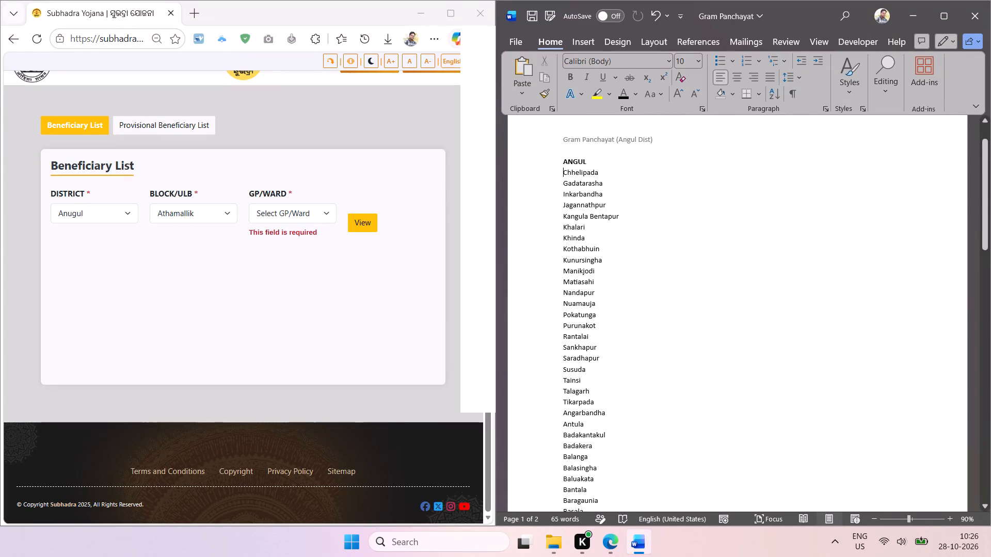
{"action": "left_click_drag", "start_coordinate": [570, 198], "coordinate": [594, 329]}
{"action": "scroll", "coordinate": [718, 219], "scroll_direction": "up", "scroll_amount": 10}
{"action": "left_click", "coordinate": [776, 97]}
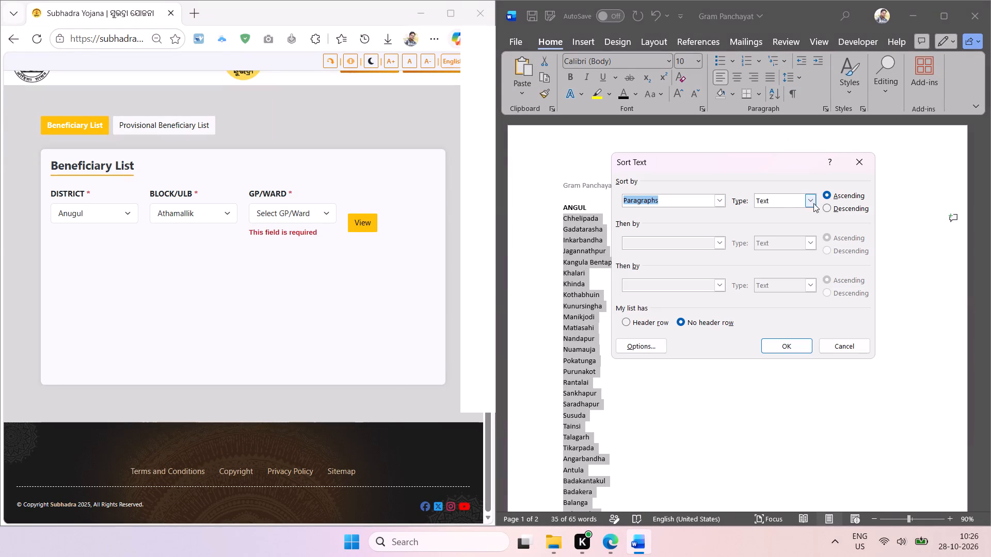
{"action": "left_click", "coordinate": [794, 341]}
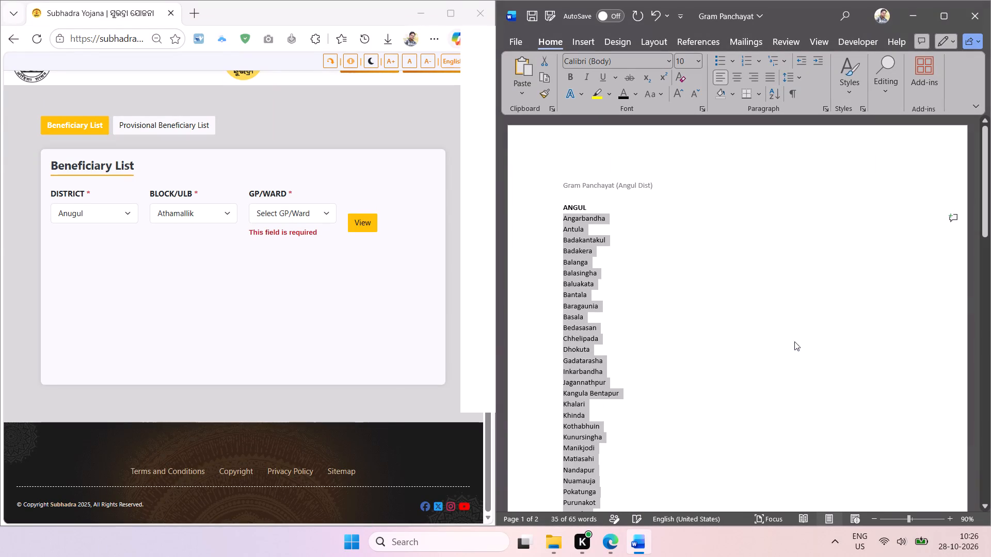
Turn the sorted ANGUL names into a numbered list, reduce its indent to the margin, and save the document.
{"action": "left_click", "coordinate": [747, 57]}
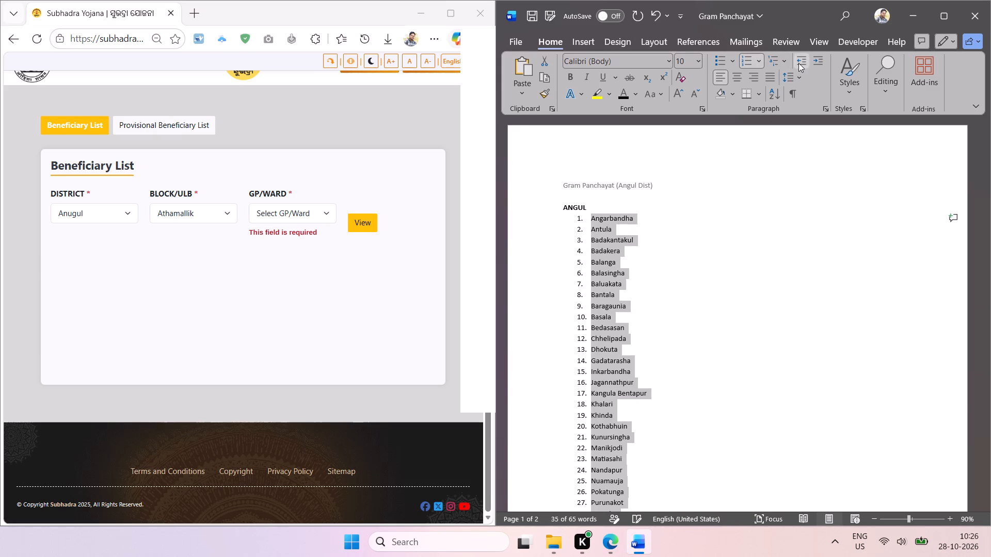
{"action": "double_click", "coordinate": [797, 63]}
{"action": "left_click", "coordinate": [709, 252]}
{"action": "scroll", "coordinate": [687, 276], "scroll_direction": "down", "scroll_amount": 5}
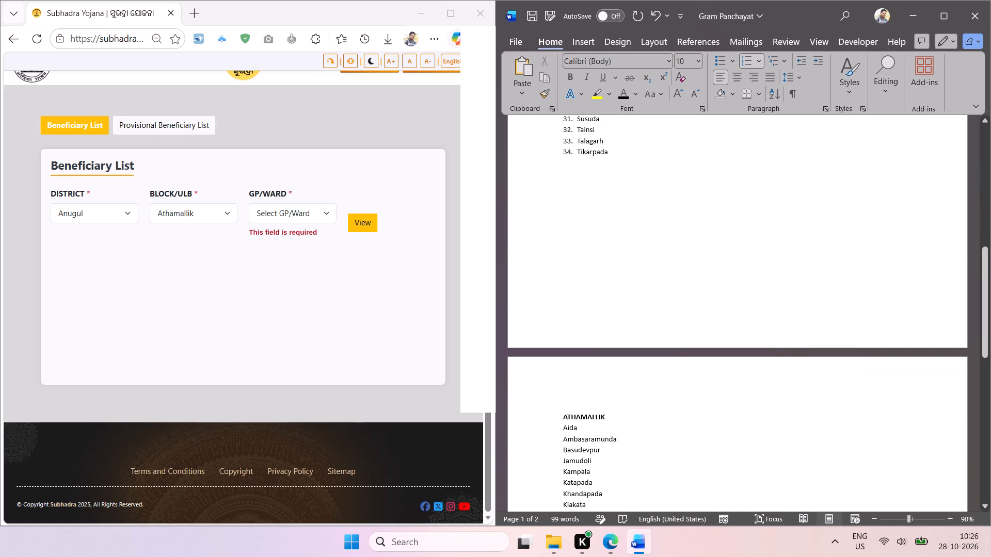
{"action": "key", "text": "ctrl+s"}
Sort the names under the ATHAMALLIK heading, Aida through Tusar, alphabetically in ascending order.
{"action": "scroll", "coordinate": [666, 263], "scroll_direction": "down", "scroll_amount": 1}
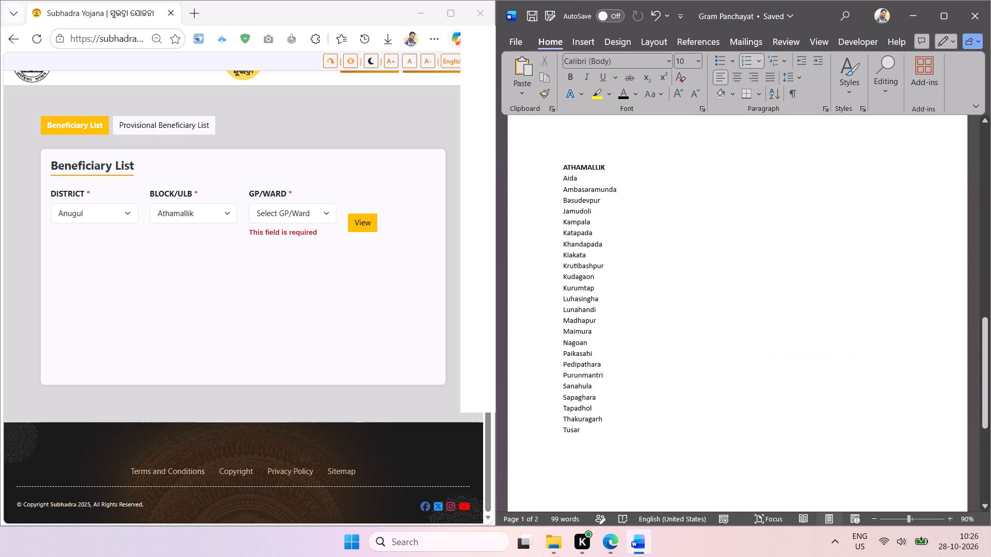
{"action": "scroll", "coordinate": [666, 263], "scroll_direction": "down", "scroll_amount": 2}
{"action": "scroll", "coordinate": [619, 398], "scroll_direction": "up", "scroll_amount": 1}
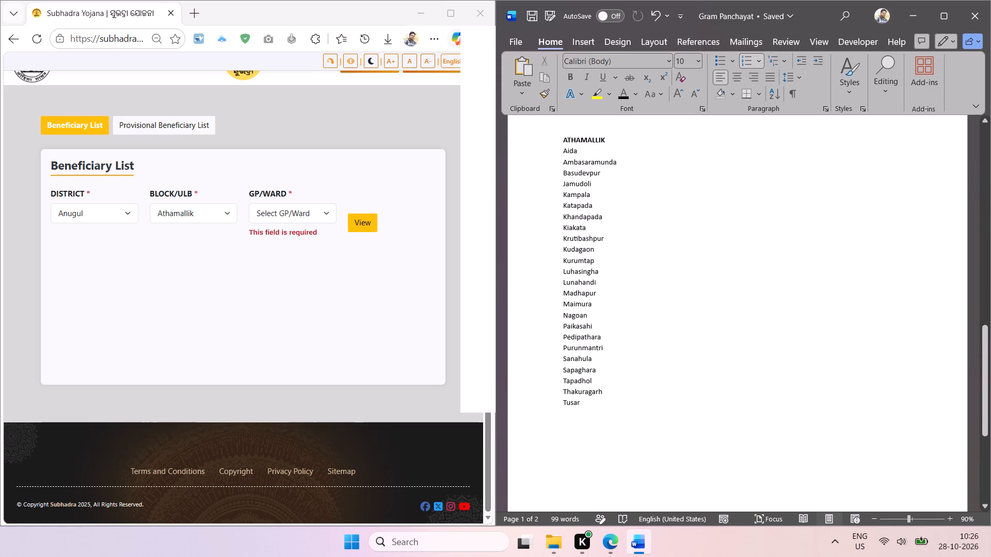
{"action": "left_click_drag", "start_coordinate": [582, 407], "coordinate": [561, 153]}
{"action": "left_click", "coordinate": [773, 96]}
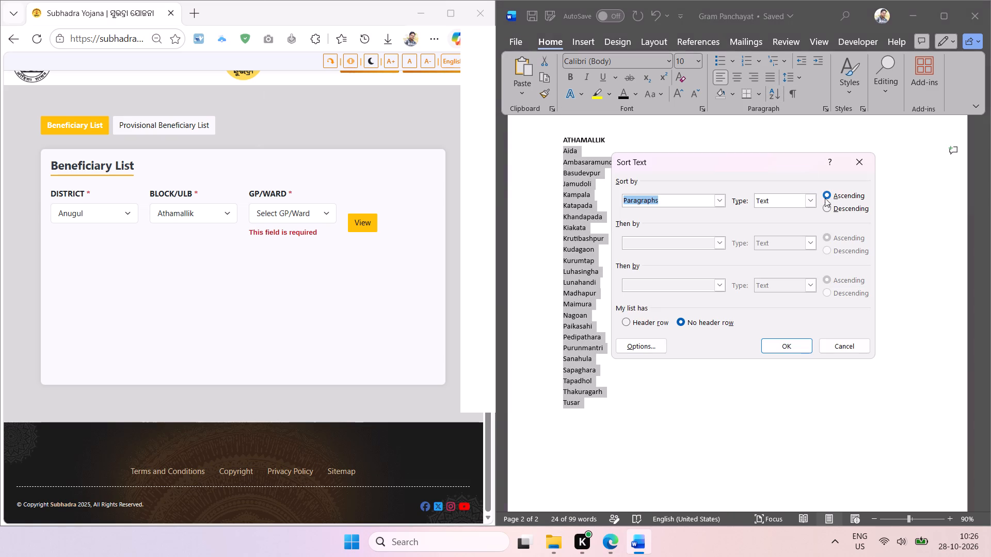
{"action": "left_click", "coordinate": [791, 341]}
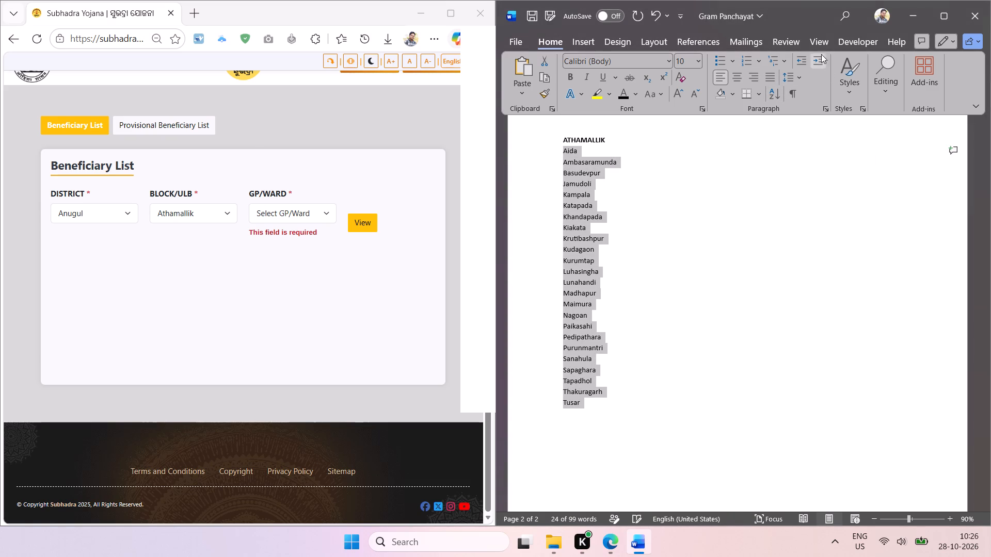
Turn the ATHAMALLIK names into a numbered list, reduce its indent to the margin, and save the document.
{"action": "left_click", "coordinate": [774, 62]}
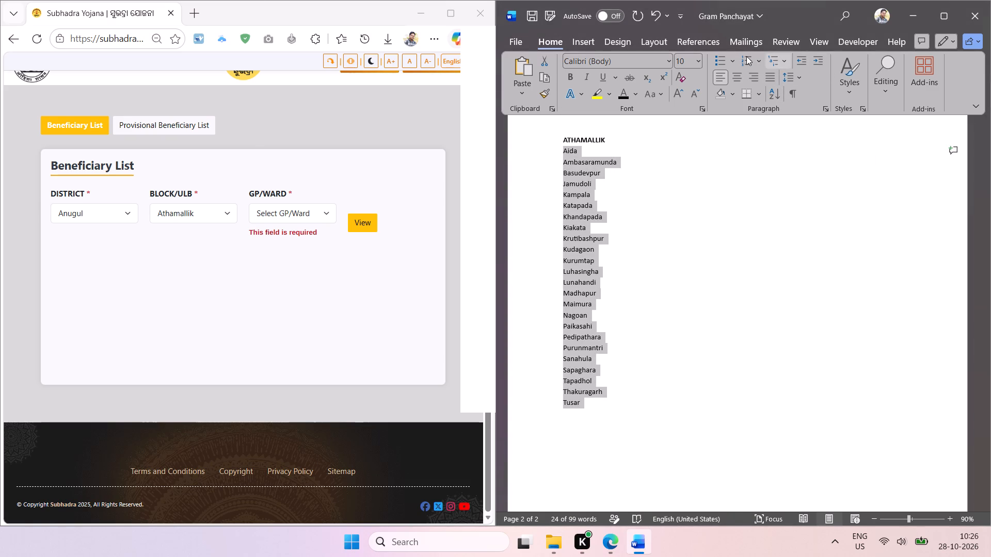
{"action": "left_click", "coordinate": [747, 56]}
{"action": "double_click", "coordinate": [794, 60]}
{"action": "left_click", "coordinate": [634, 336]}
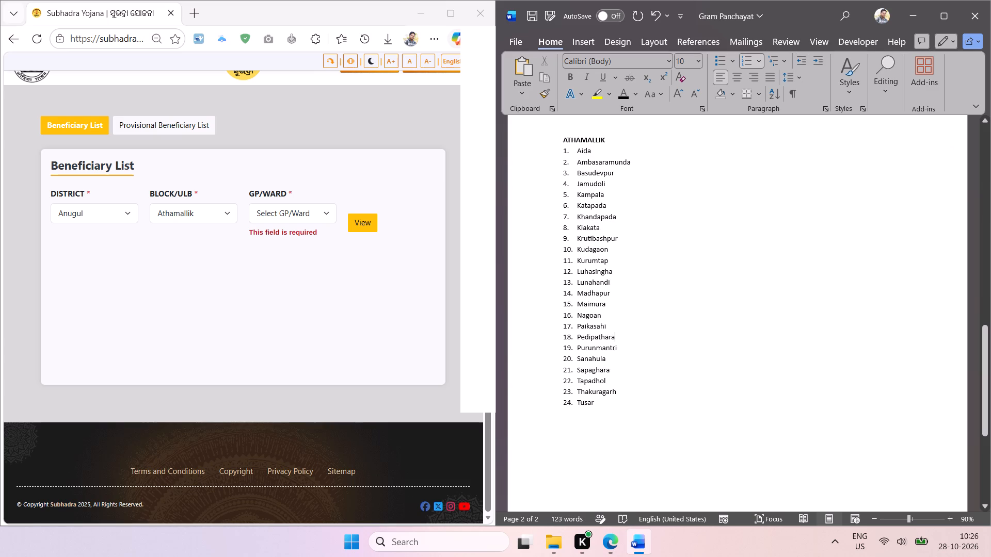
{"action": "key", "text": "ctrl+s"}
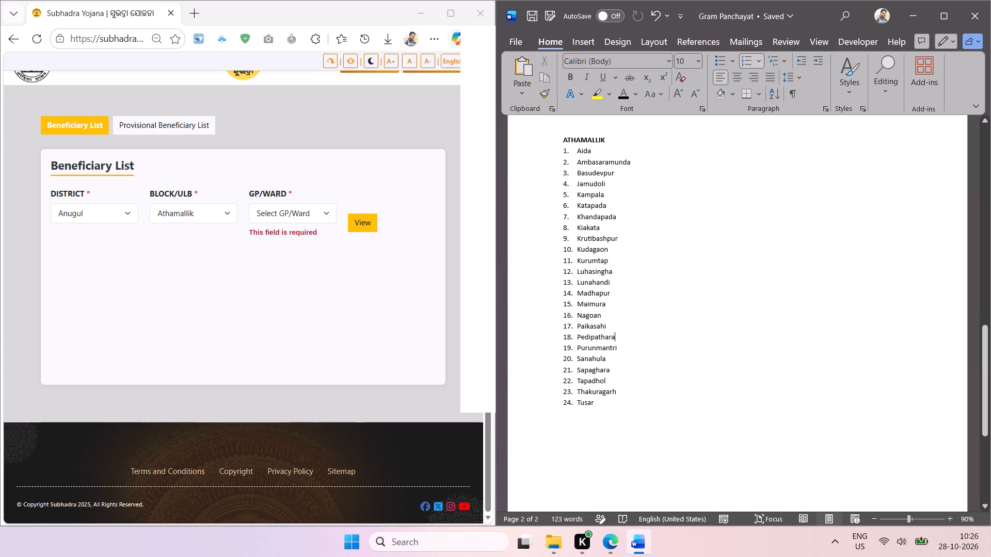
Copy the ATHAMALLIK heading and paste it below the end of its numbered list, after a blank line.
{"action": "double_click", "coordinate": [595, 138]}
{"action": "key", "text": "ctrl+c"}
{"action": "left_click", "coordinate": [613, 402]}
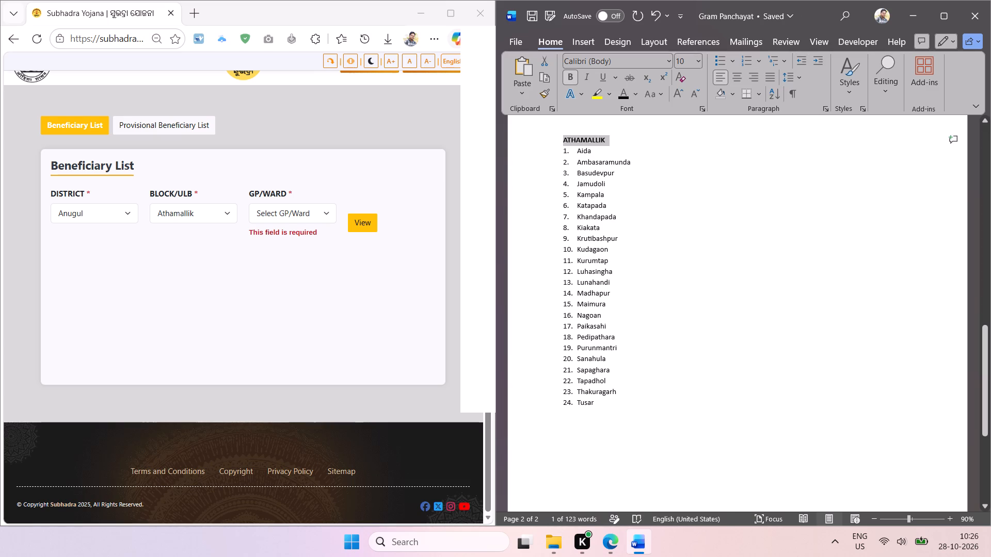
{"action": "key", "text": "Return"}
{"action": "key", "text": "Return"}
{"action": "key", "text": "Return"}
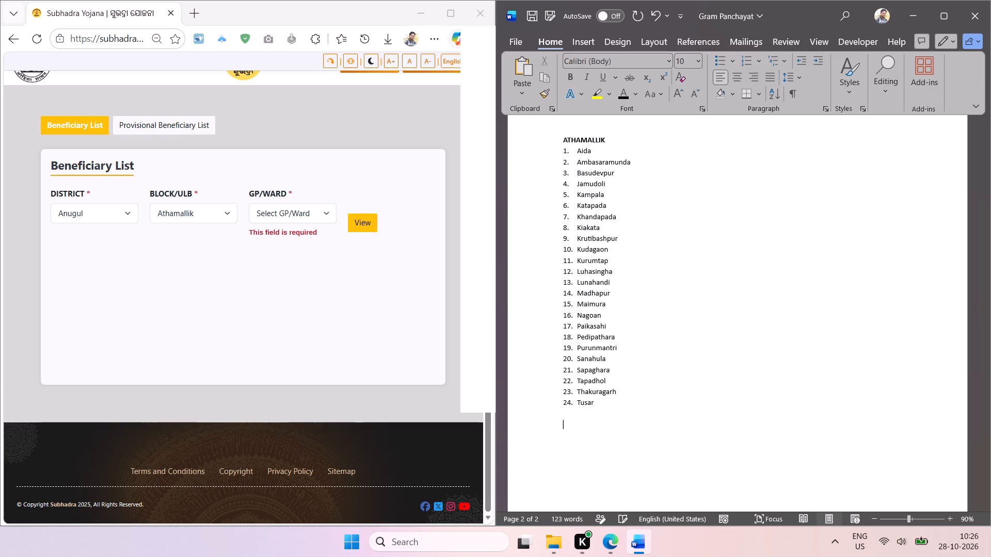
{"action": "key", "text": "ctrl+v"}
Switch to the Subhadra page in Edge, choose the Banarpal block, and copy its name with the screen text extractor.
{"action": "scroll", "coordinate": [612, 404], "scroll_direction": "down", "scroll_amount": 1}
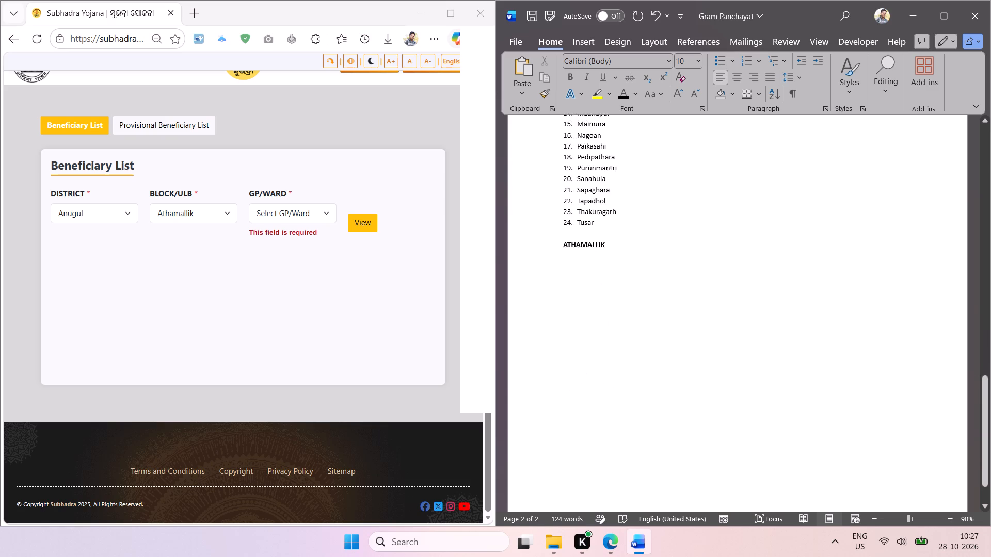
{"action": "scroll", "coordinate": [606, 379], "scroll_direction": "down", "scroll_amount": 3}
{"action": "left_click", "coordinate": [204, 216]}
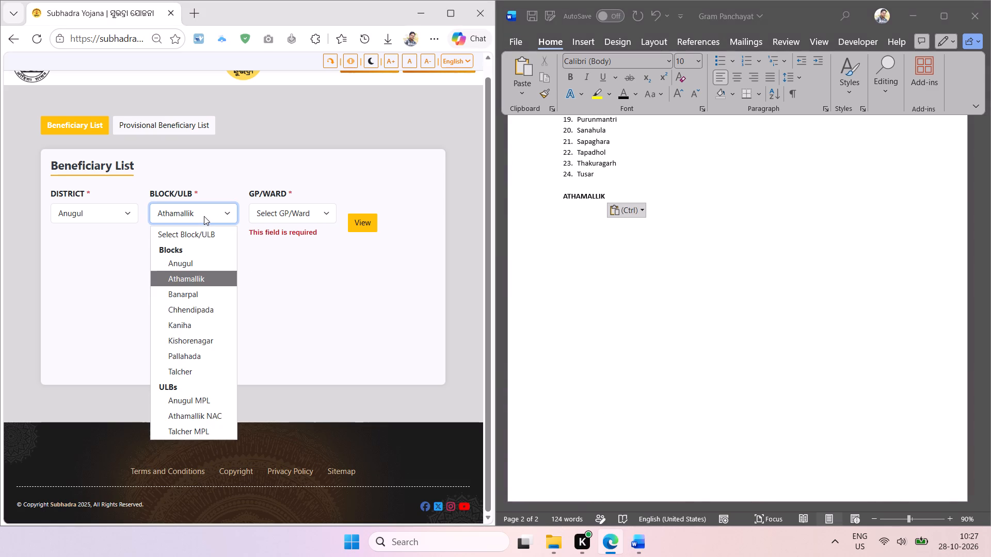
{"action": "left_click", "coordinate": [200, 291]}
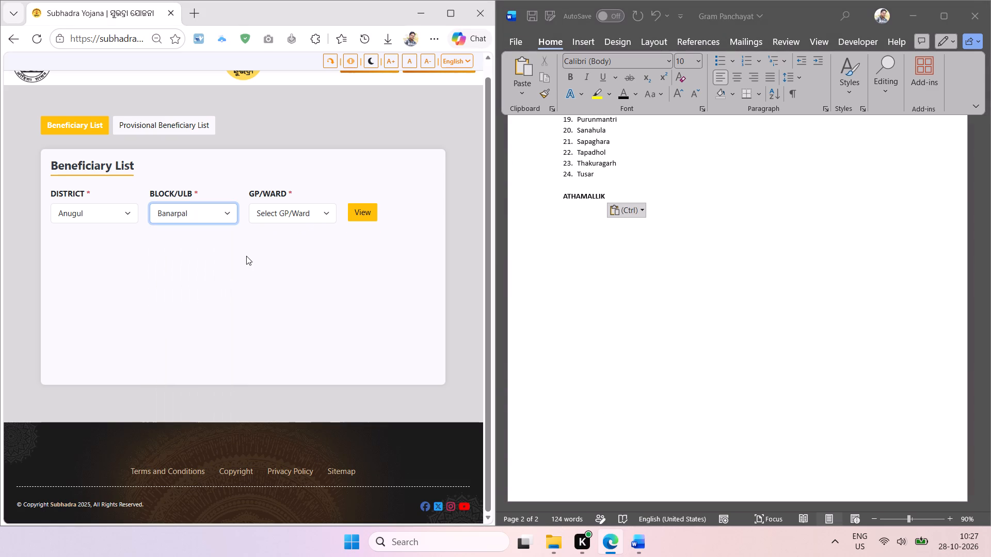
{"action": "key", "text": "shift+super+t"}
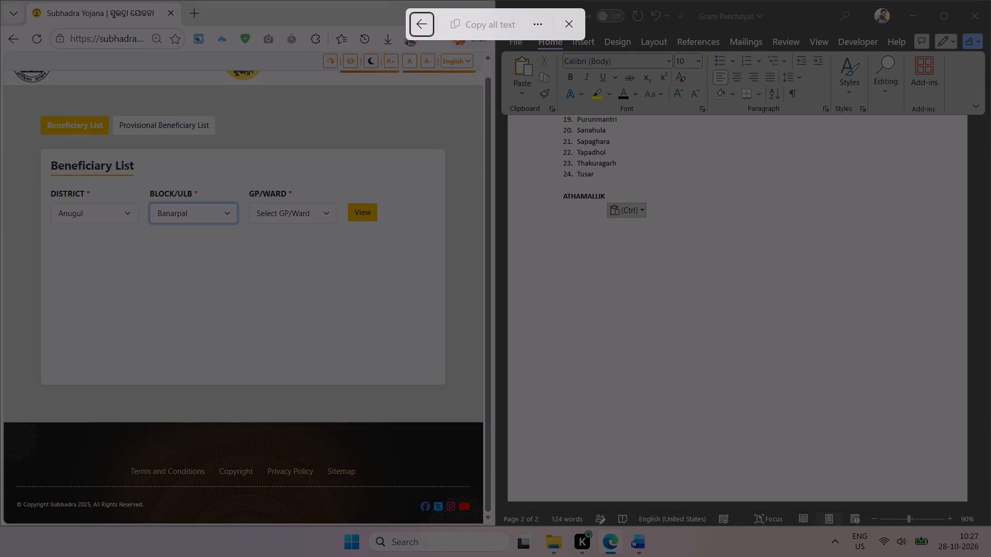
{"action": "left_click_drag", "start_coordinate": [151, 201], "coordinate": [221, 337]}
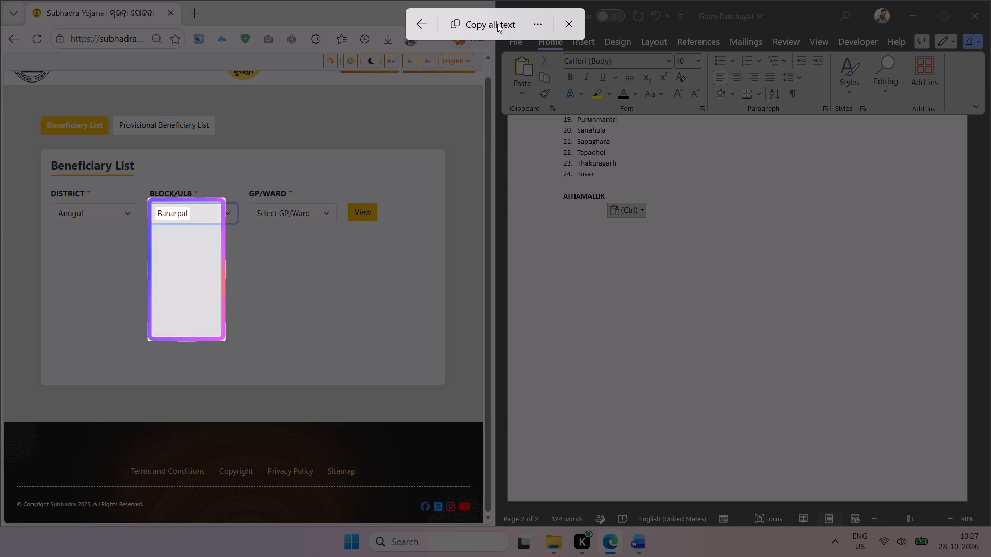
{"action": "left_click", "coordinate": [497, 24]}
In Word, replace the duplicated ATHAMALLIK heading with the copied block name in capitals, start a new line below it, and save.
{"action": "left_click", "coordinate": [587, 195]}
{"action": "double_click", "coordinate": [585, 195]}
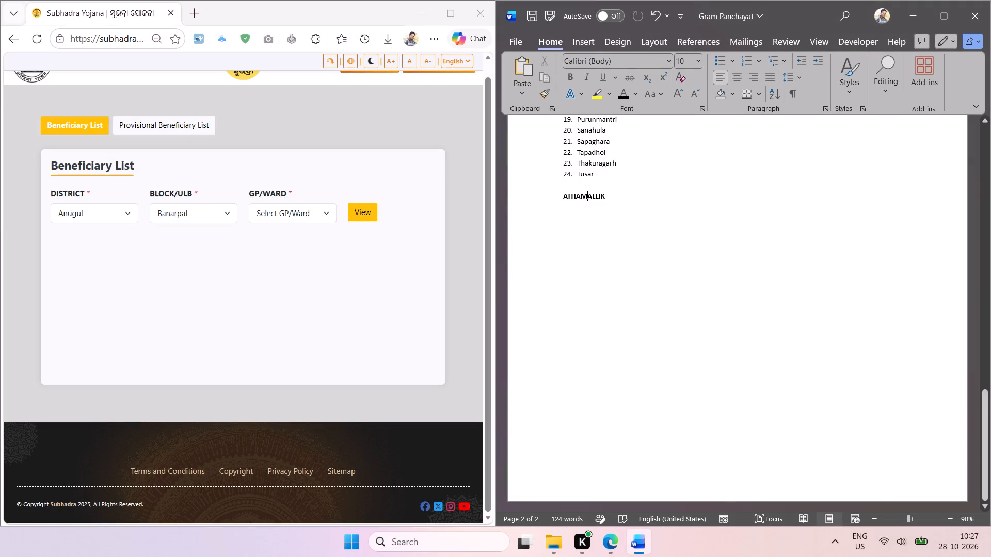
{"action": "key", "text": "ctrl+v"}
{"action": "key", "text": "shift+F3"}
{"action": "left_click", "coordinate": [578, 211]}
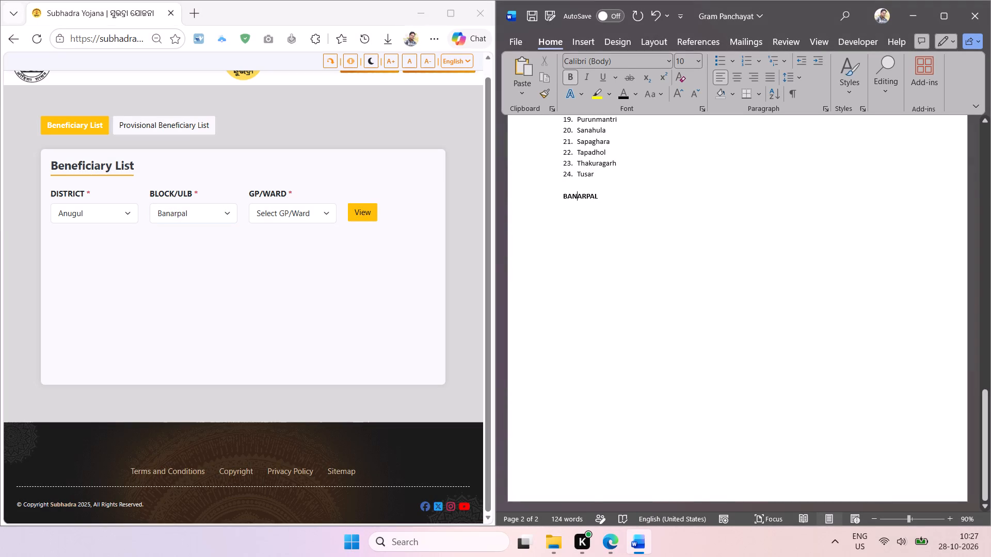
{"action": "left_click", "coordinate": [597, 202]}
{"action": "key", "text": "Return"}
{"action": "key", "text": "ctrl+s"}
Extract the GP/Ward names Bada Kerjanga through Kanjara from the web page, paste them under the BANARPAL heading, and add new lines after them.
{"action": "left_click", "coordinate": [324, 215]}
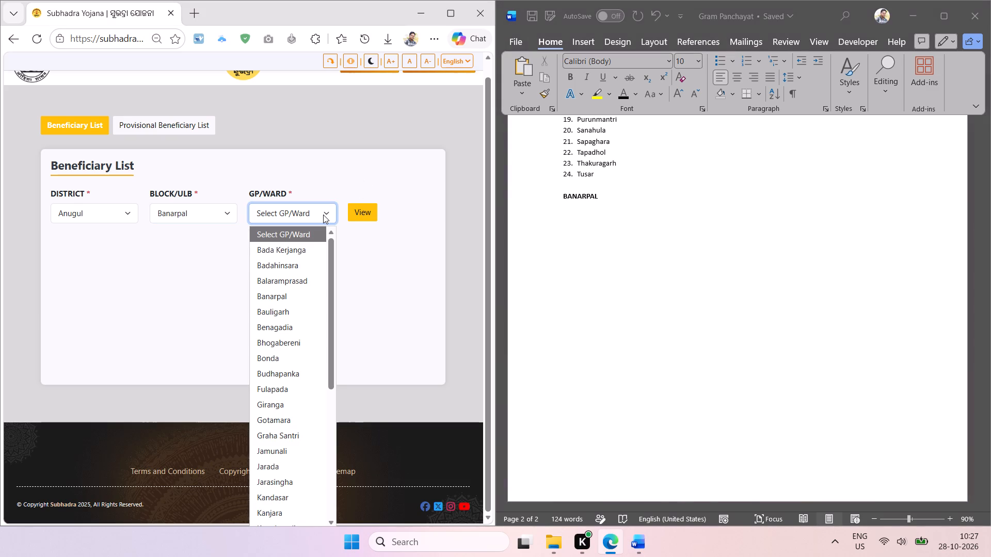
{"action": "key", "text": "shift+super+t"}
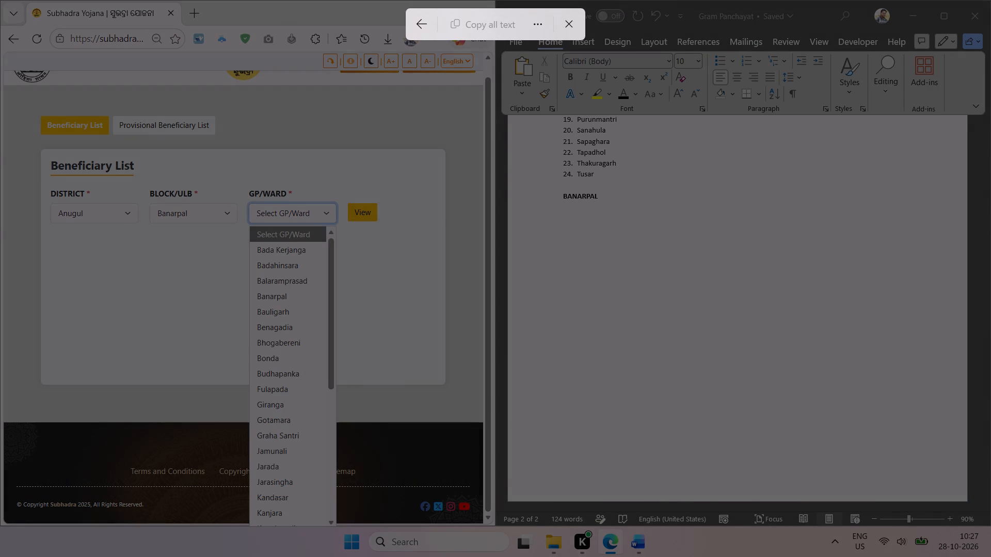
{"action": "left_click_drag", "start_coordinate": [253, 244], "coordinate": [334, 503]}
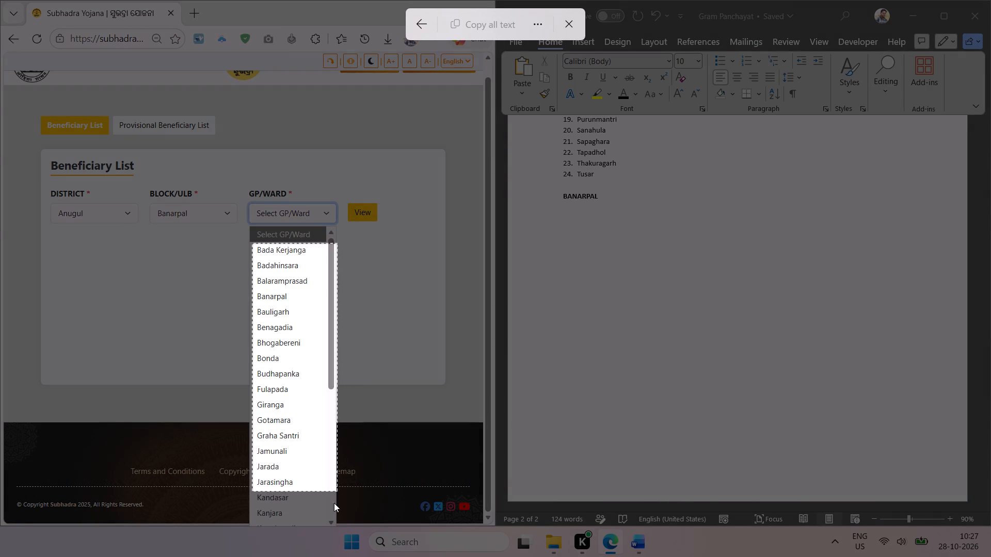
{"action": "left_click_drag", "start_coordinate": [334, 503], "coordinate": [325, 519]}
{"action": "left_click", "coordinate": [500, 23]}
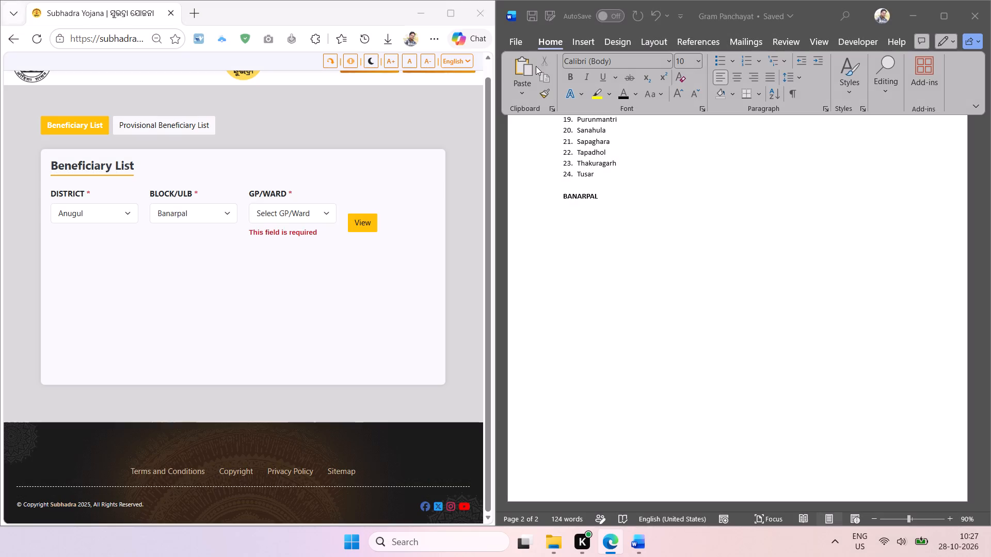
{"action": "left_click", "coordinate": [576, 211]}
{"action": "key", "text": "ctrl+v"}
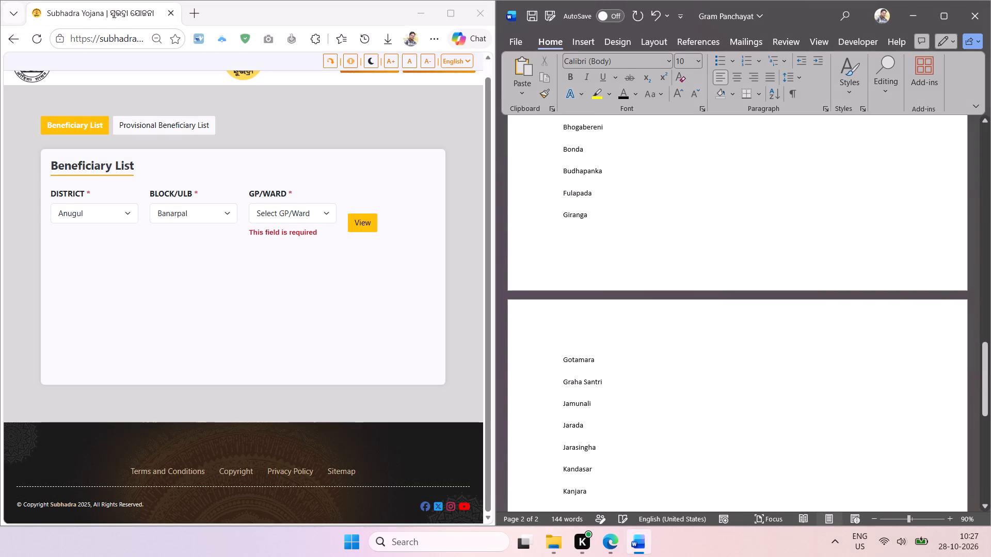
{"action": "scroll", "coordinate": [614, 285], "scroll_direction": "down", "scroll_amount": 3}
{"action": "scroll", "coordinate": [618, 288], "scroll_direction": "up", "scroll_amount": 1}
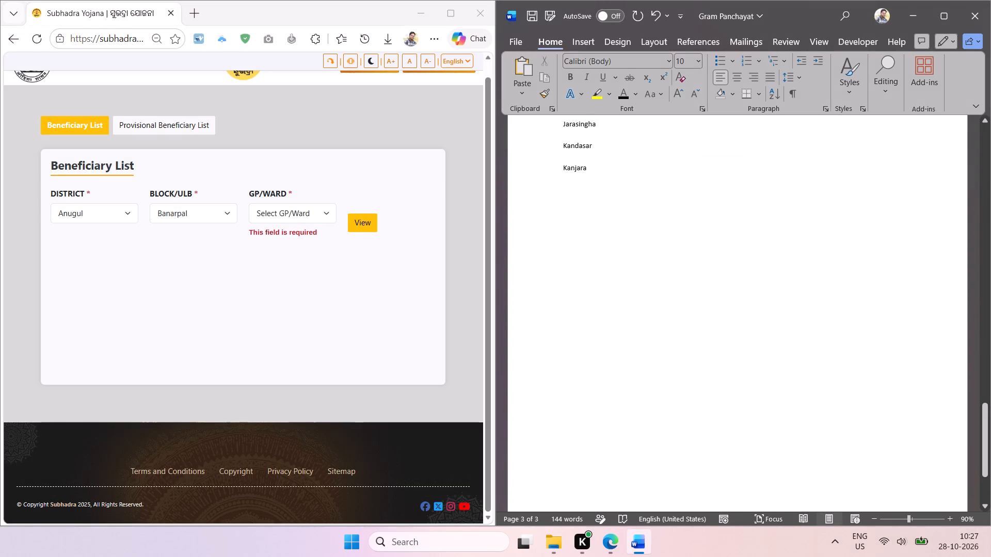
{"action": "key", "text": "Return"}
{"action": "key", "text": "Return"}
Extract the remaining Banarpal GP/Ward names, Kanjara through Turanga, from the web page and paste them below the list in Word.
{"action": "left_click", "coordinate": [302, 222]}
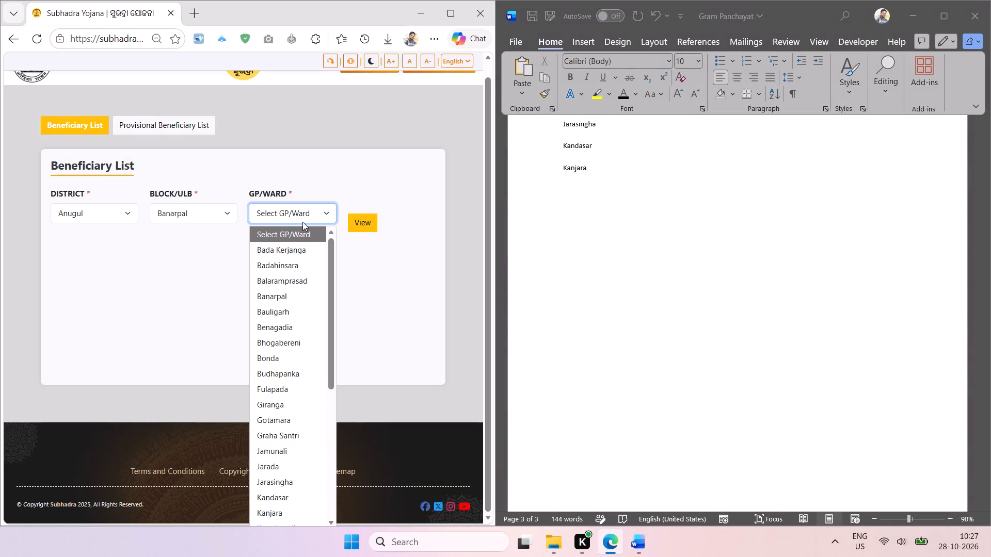
{"action": "scroll", "coordinate": [302, 222], "scroll_direction": "down", "scroll_amount": 1}
{"action": "left_click", "coordinate": [306, 219]}
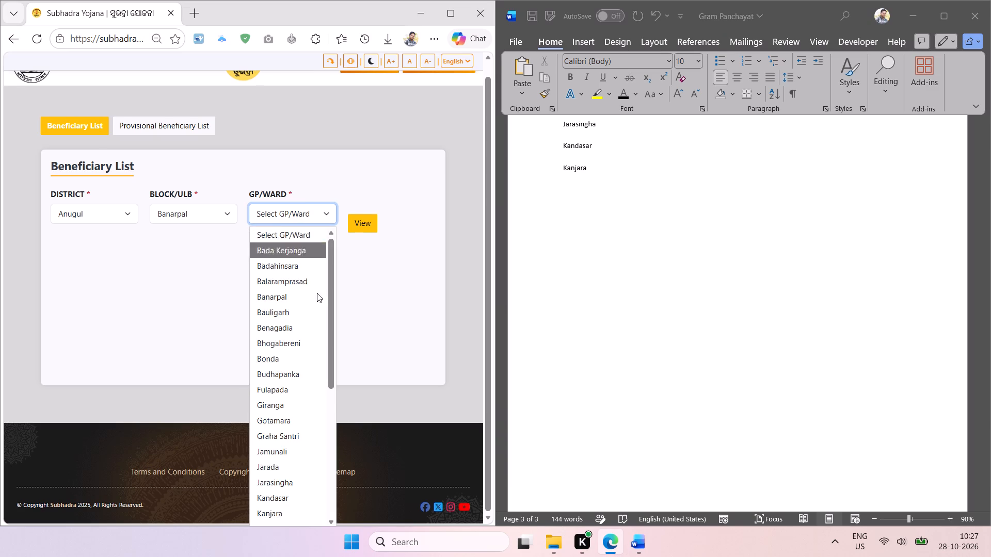
{"action": "scroll", "coordinate": [316, 308], "scroll_direction": "down", "scroll_amount": 5}
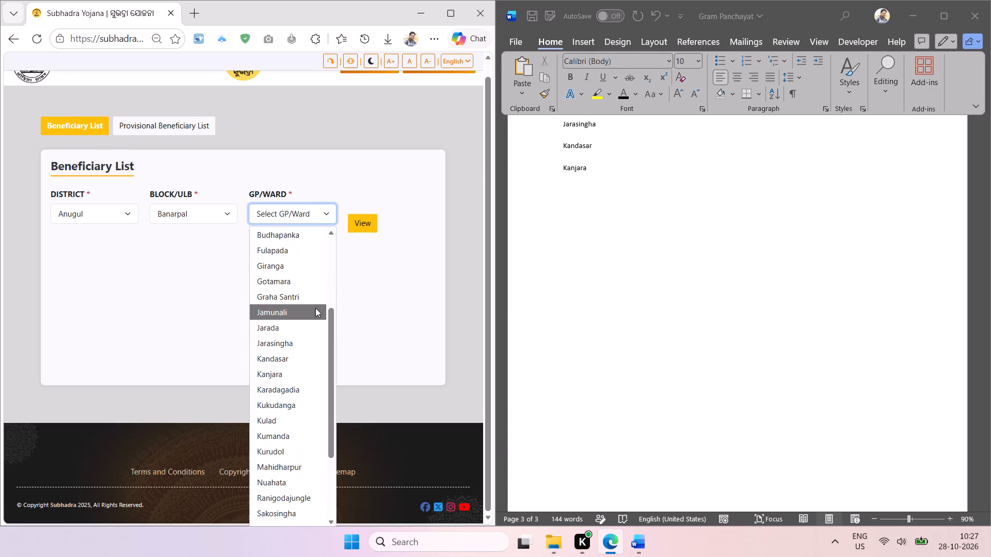
{"action": "scroll", "coordinate": [315, 308], "scroll_direction": "down", "scroll_amount": 2}
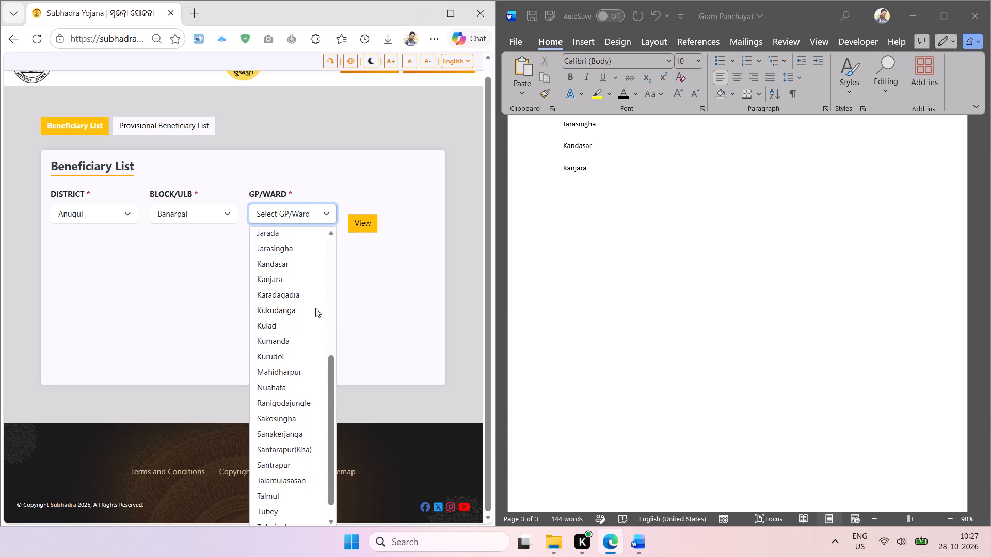
{"action": "scroll", "coordinate": [315, 308], "scroll_direction": "down", "scroll_amount": 1}
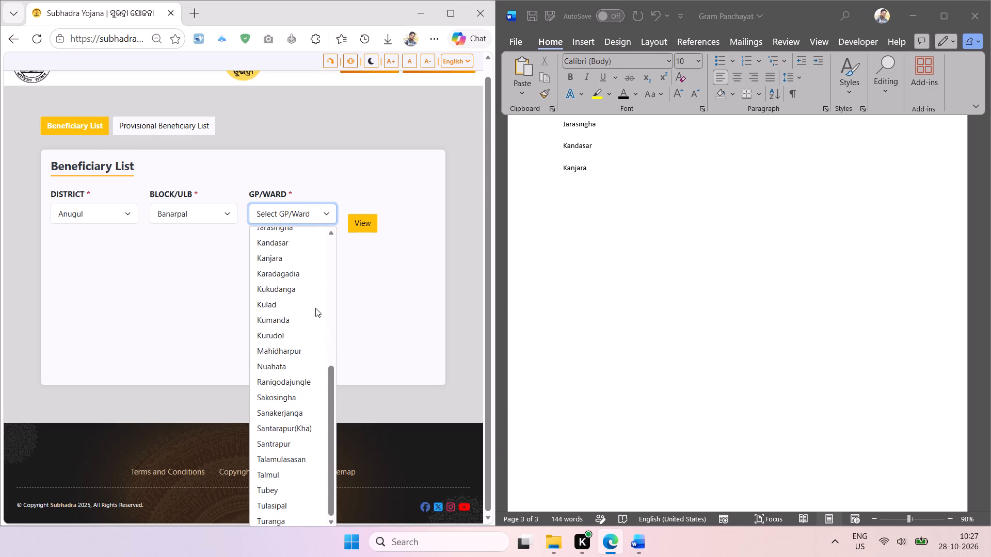
{"action": "key", "text": "shift+super+t"}
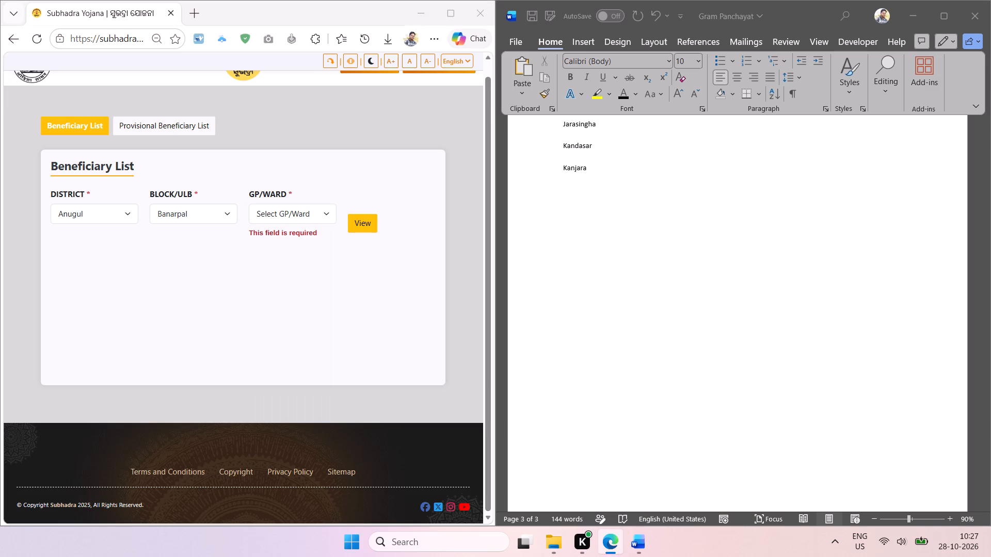
{"action": "left_click_drag", "start_coordinate": [252, 249], "coordinate": [313, 534]}
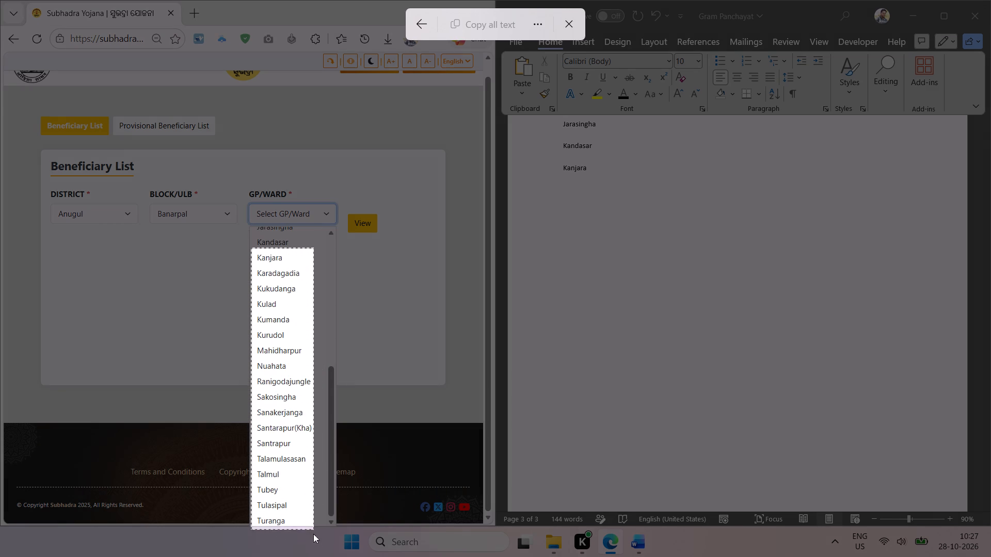
{"action": "left_click_drag", "start_coordinate": [313, 534], "coordinate": [320, 532]}
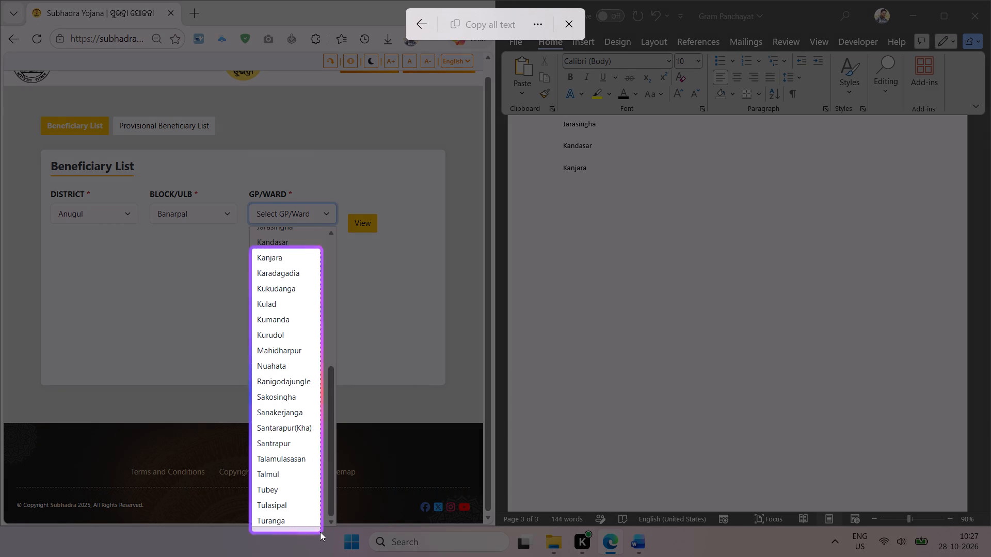
{"action": "left_click", "coordinate": [492, 24]}
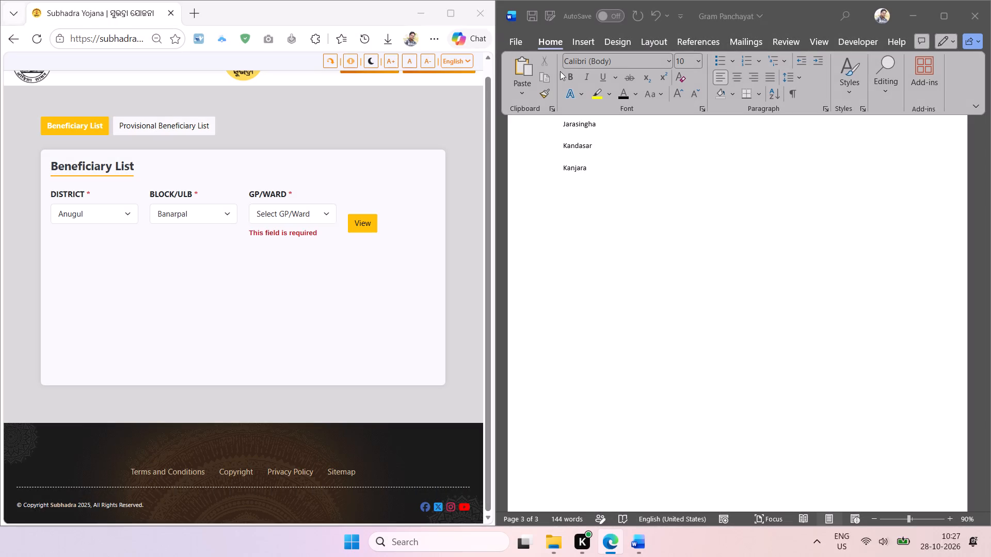
{"action": "left_click", "coordinate": [582, 188]}
{"action": "key", "text": "ctrl+v"}
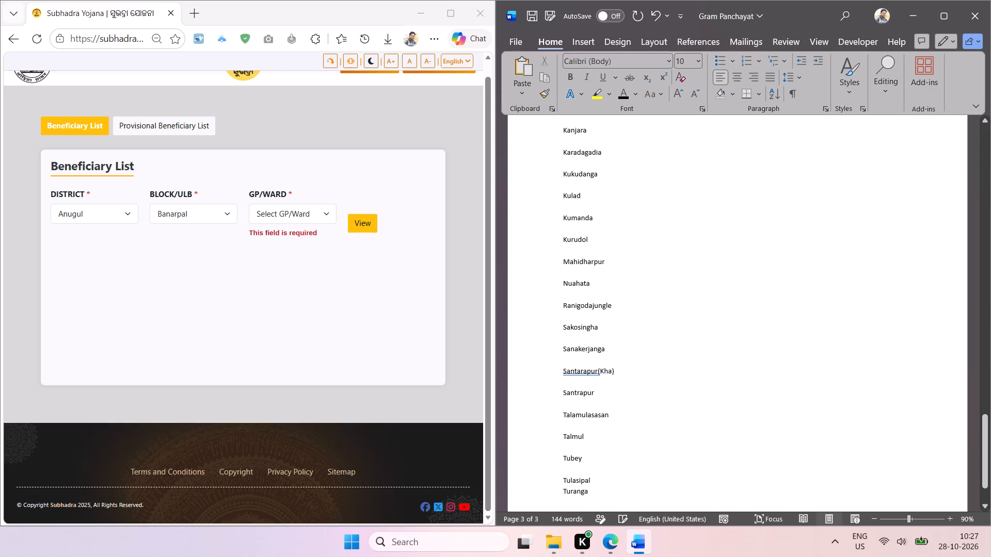
Delete the duplicate Kanjara entry from the BANARPAL names.
{"action": "scroll", "coordinate": [595, 225], "scroll_direction": "up", "scroll_amount": 1}
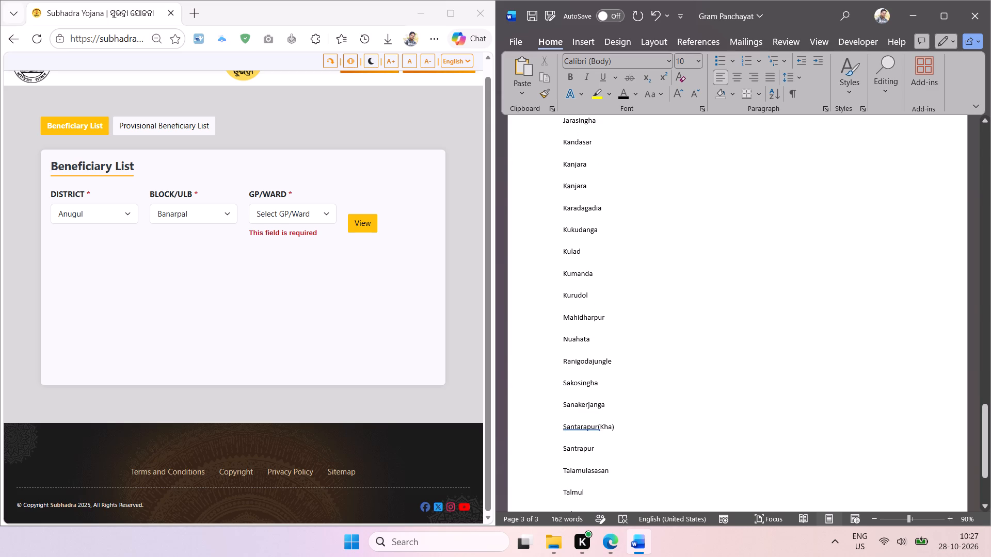
{"action": "double_click", "coordinate": [578, 164]}
{"action": "key", "text": "BackSpace"}
Check the pasted names against the web page's GP/Ward list and insert a space before (Kha) in Santarapur(Kha).
{"action": "scroll", "coordinate": [624, 302], "scroll_direction": "down", "scroll_amount": 2}
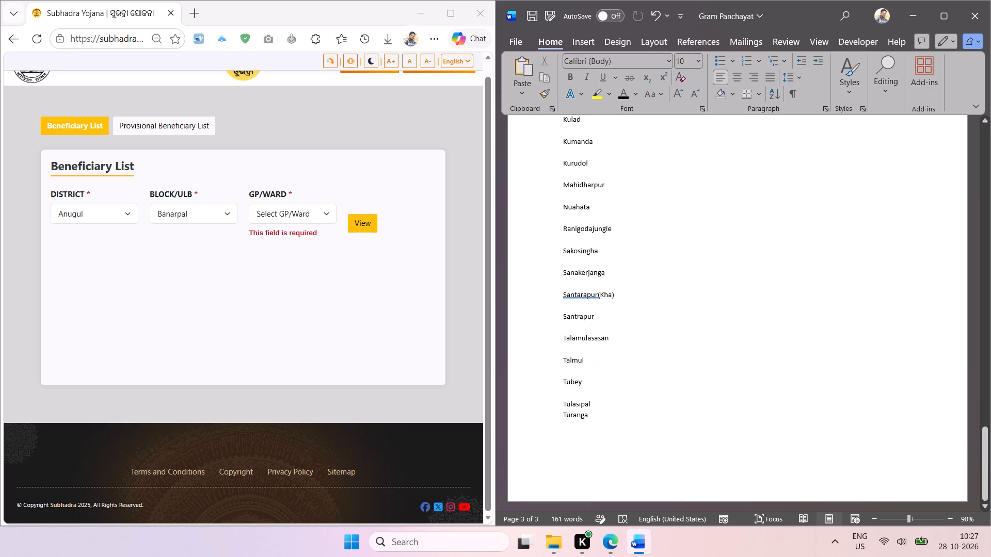
{"action": "scroll", "coordinate": [624, 302], "scroll_direction": "down", "scroll_amount": 2}
{"action": "left_click", "coordinate": [329, 214]}
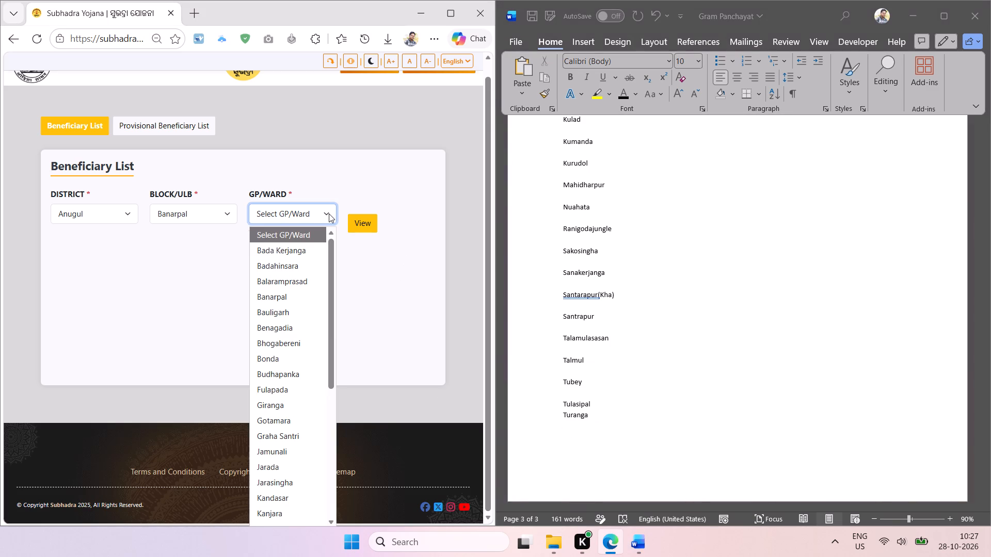
{"action": "left_click_drag", "start_coordinate": [330, 380], "coordinate": [334, 481]}
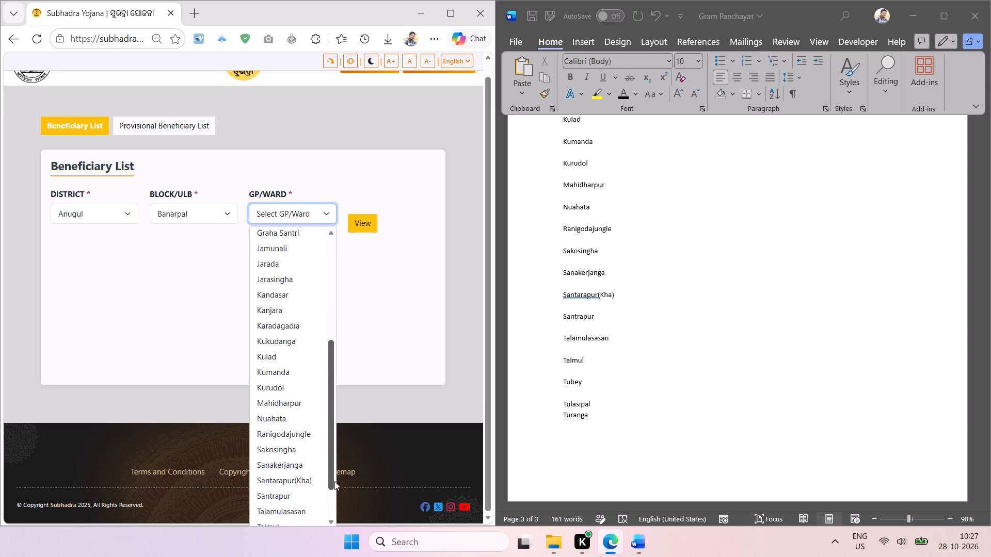
{"action": "left_click_drag", "start_coordinate": [334, 481], "coordinate": [335, 404]}
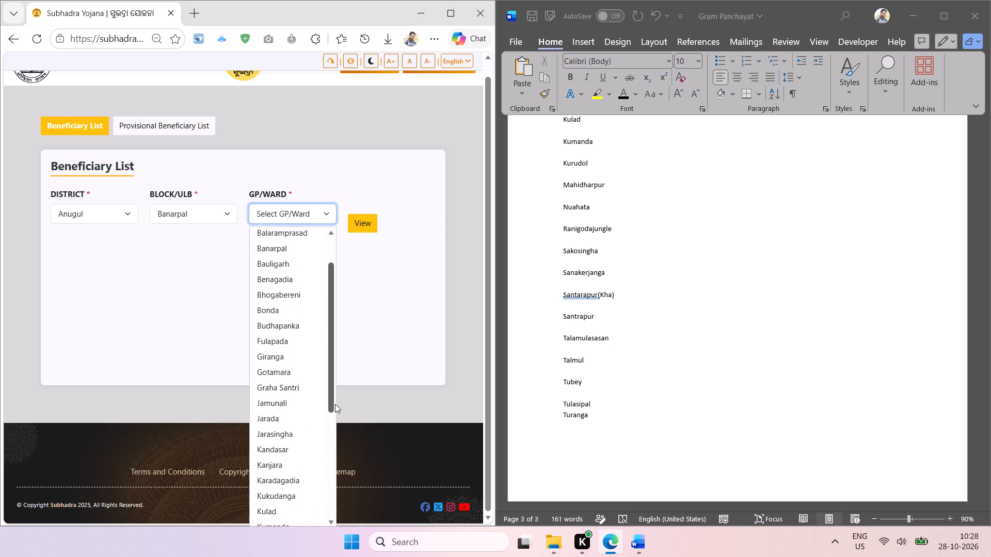
{"action": "left_click_drag", "start_coordinate": [335, 404], "coordinate": [341, 527]}
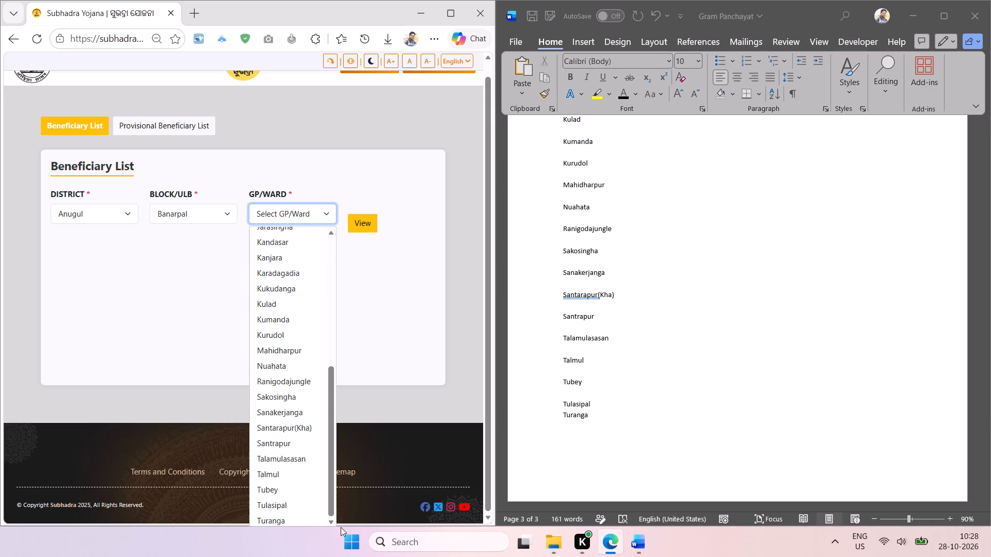
{"action": "left_click", "coordinate": [615, 354]}
{"action": "left_click", "coordinate": [597, 294]}
{"action": "key", "text": "space"}
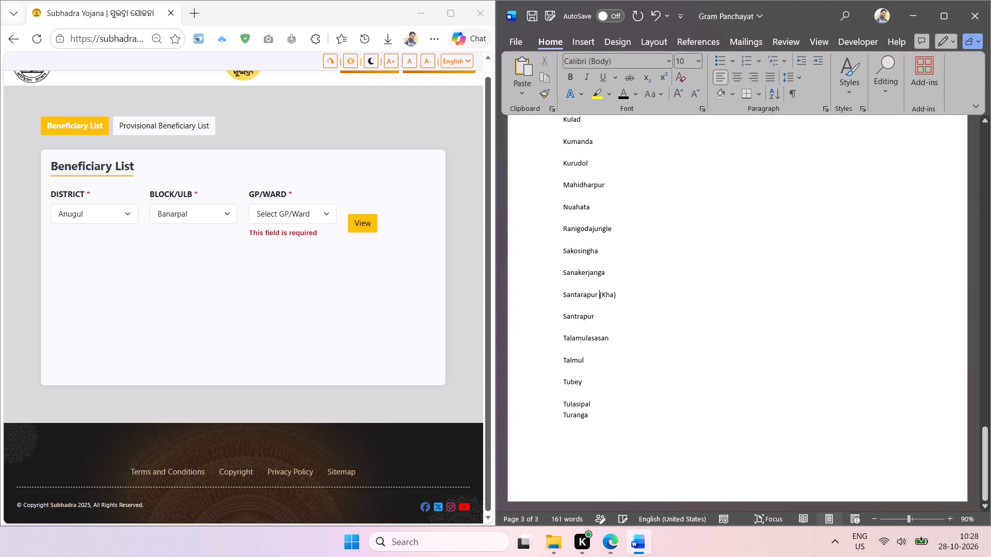
{"action": "left_click", "coordinate": [650, 317]}
Remove the blank lines between the names from Bada Kerjanga through Benagadia under the BANARPAL heading.
{"action": "scroll", "coordinate": [566, 264], "scroll_direction": "up", "scroll_amount": 3}
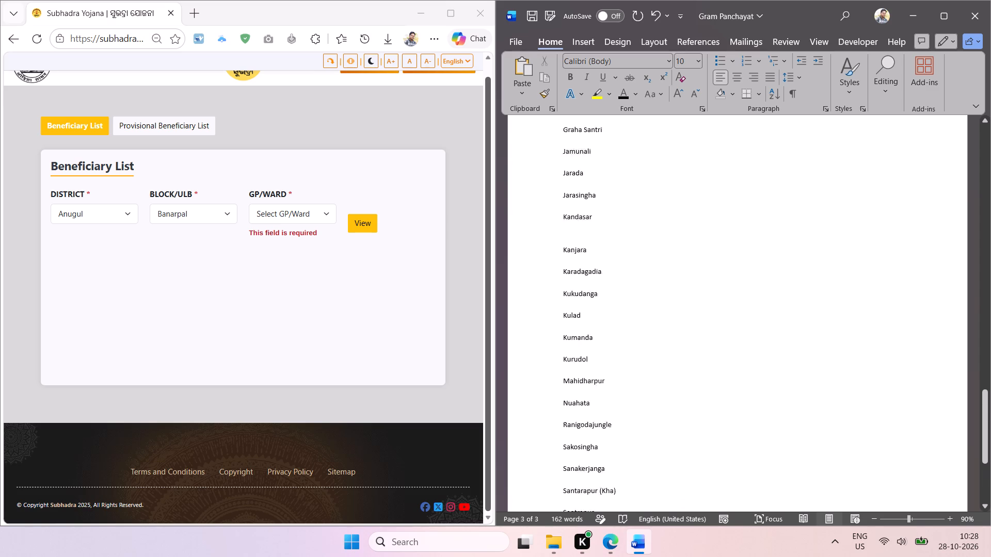
{"action": "scroll", "coordinate": [610, 267], "scroll_direction": "left", "scroll_amount": 1}
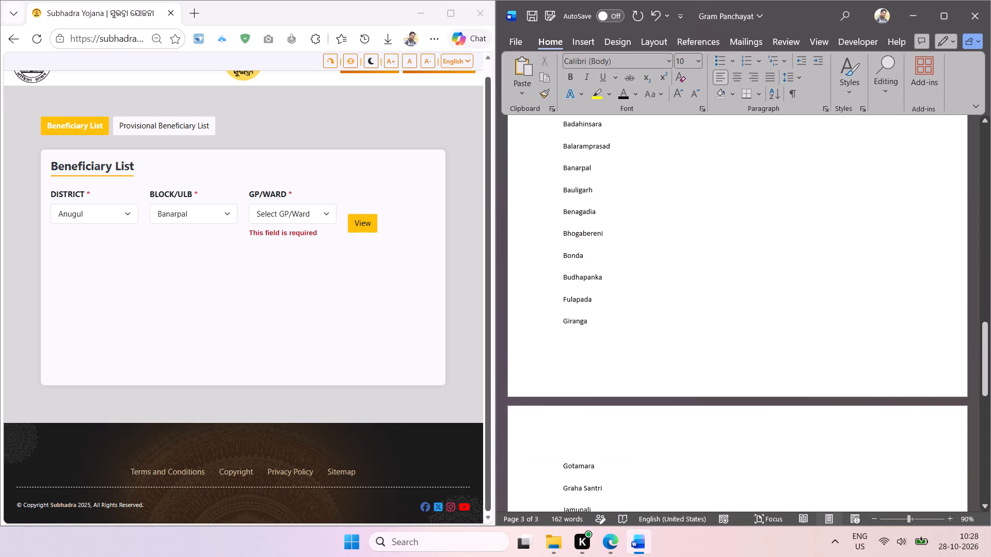
{"action": "scroll", "coordinate": [626, 325], "scroll_direction": "left", "scroll_amount": 1}
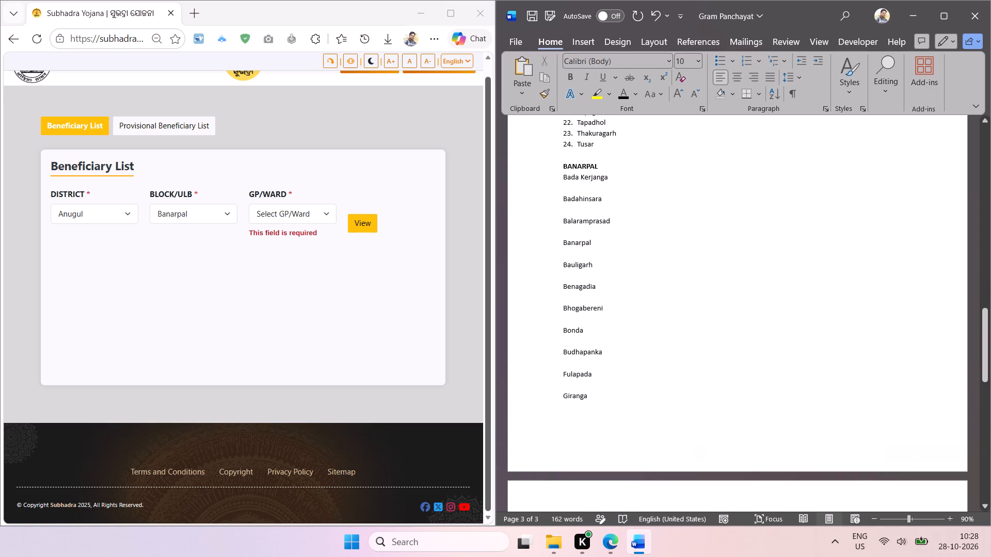
{"action": "scroll", "coordinate": [579, 206], "scroll_direction": "left", "scroll_amount": 1}
{"action": "left_click", "coordinate": [572, 169]}
{"action": "key", "text": "BackSpace"}
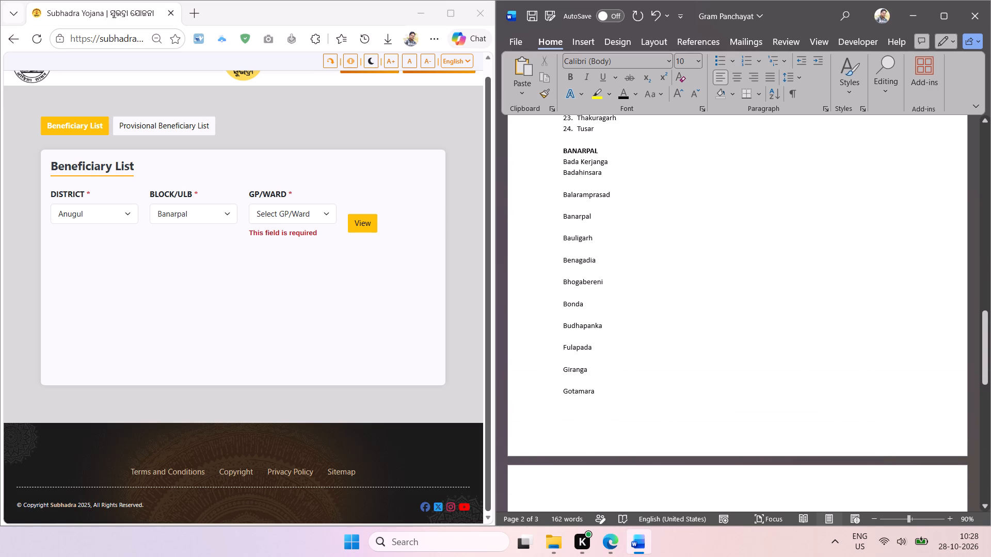
{"action": "left_click", "coordinate": [576, 185]}
{"action": "key", "text": "BackSpace"}
{"action": "left_click", "coordinate": [578, 196]}
{"action": "key", "text": "BackSpace"}
{"action": "left_click", "coordinate": [580, 208]}
{"action": "key", "text": "BackSpace"}
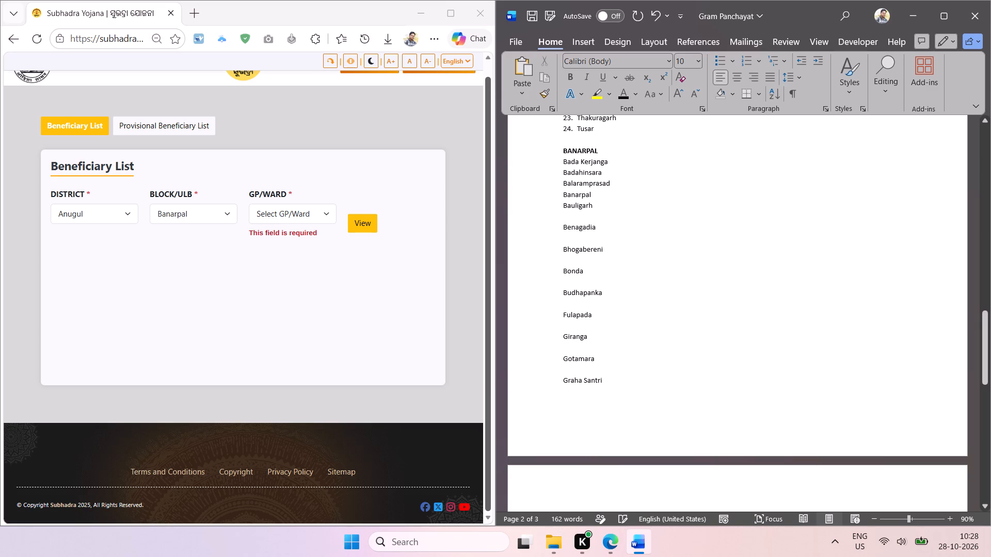
{"action": "left_click", "coordinate": [578, 222]}
{"action": "left_click", "coordinate": [576, 220]}
{"action": "key", "text": "BackSpace"}
Remove the blank lines between the BANARPAL names from Benagadia through Gotamara.
{"action": "left_click", "coordinate": [580, 234]}
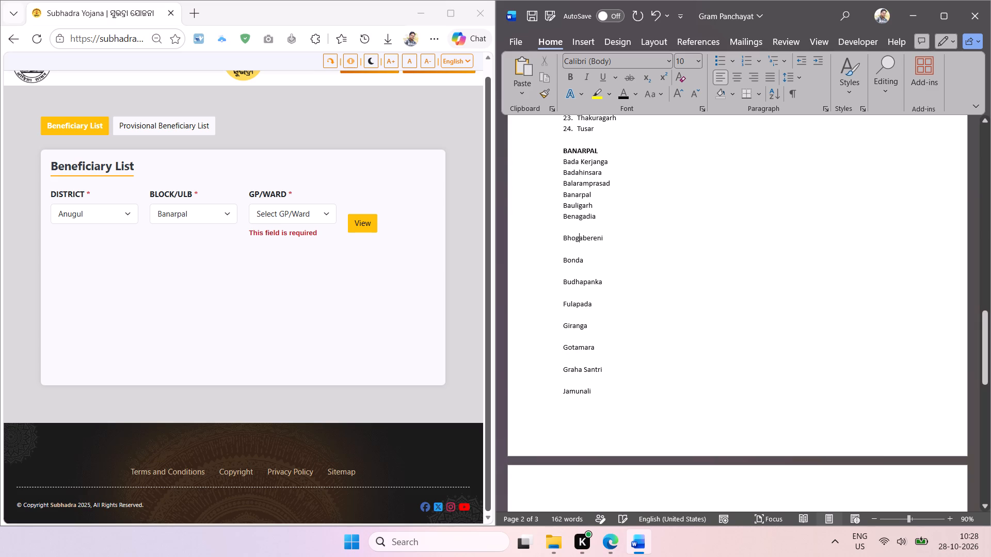
{"action": "left_click", "coordinate": [577, 226]}
{"action": "key", "text": "BackSpace"}
{"action": "left_click", "coordinate": [579, 238]}
{"action": "key", "text": "BackSpace"}
{"action": "left_click", "coordinate": [584, 255]}
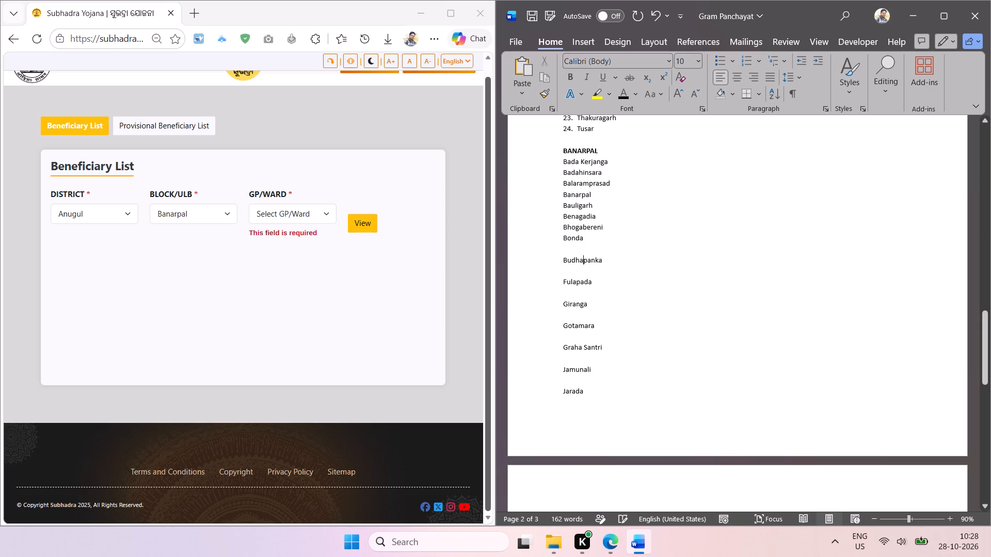
{"action": "left_click", "coordinate": [574, 250]}
{"action": "key", "text": "BackSpace"}
{"action": "left_click", "coordinate": [575, 263]}
{"action": "key", "text": "BackSpace"}
{"action": "left_click", "coordinate": [575, 272]}
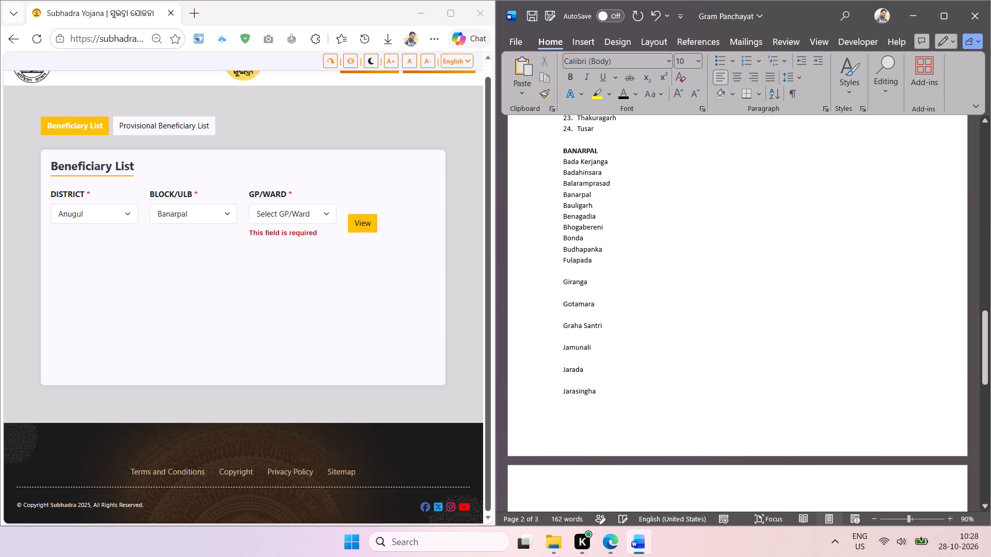
{"action": "key", "text": "BackSpace"}
{"action": "left_click", "coordinate": [572, 283]}
{"action": "key", "text": "BackSpace"}
Remove the blank lines between the BANARPAL names from Gotamara through Kanjara.
{"action": "left_click", "coordinate": [572, 293]}
{"action": "key", "text": "BackSpace"}
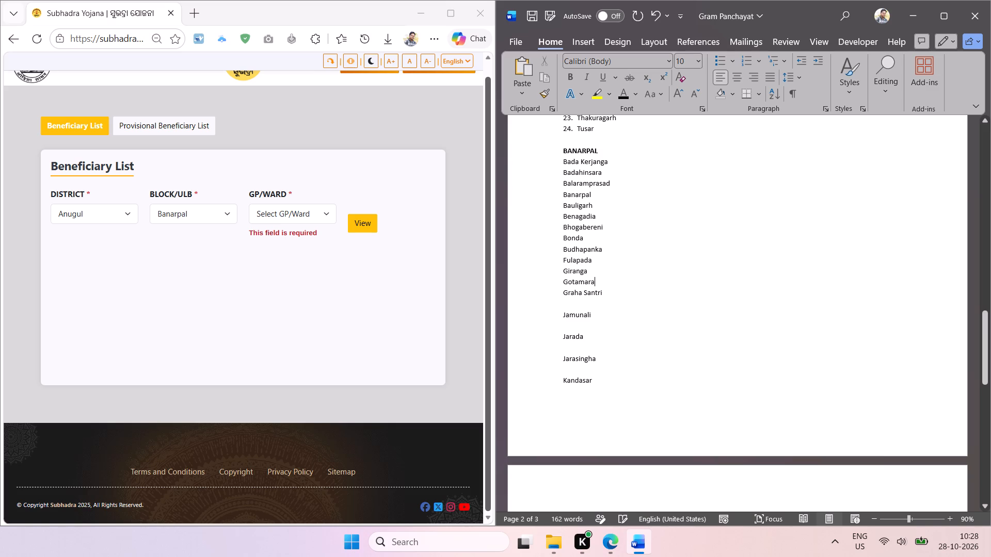
{"action": "left_click", "coordinate": [571, 303]}
{"action": "key", "text": "BackSpace"}
{"action": "left_click", "coordinate": [570, 315]}
{"action": "key", "text": "BackSpace"}
{"action": "left_click", "coordinate": [569, 325]}
{"action": "key", "text": "BackSpace"}
{"action": "left_click", "coordinate": [567, 337]}
{"action": "key", "text": "BackSpace"}
{"action": "left_click", "coordinate": [568, 349]}
{"action": "key", "text": "BackSpace"}
{"action": "left_click", "coordinate": [571, 351]}
{"action": "key", "text": "BackSpace"}
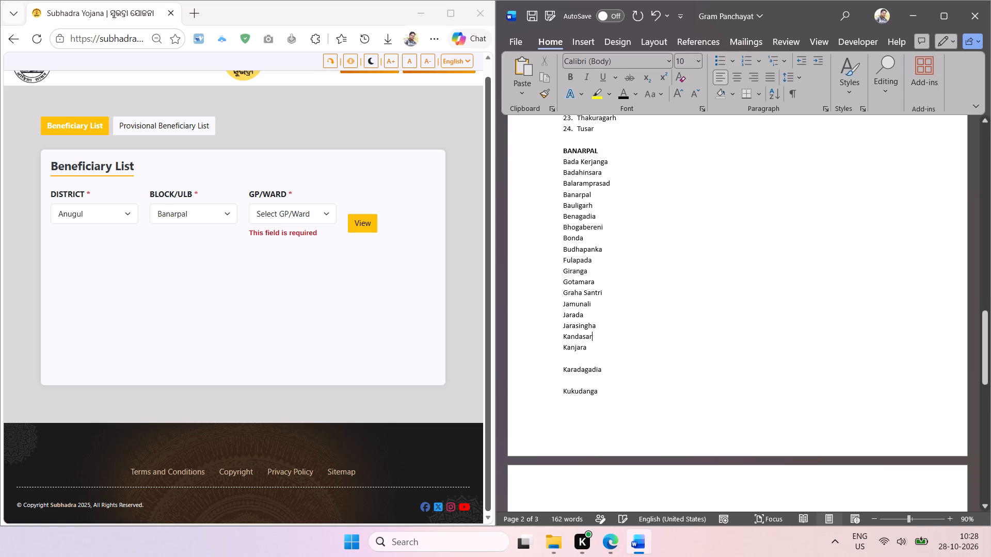
Insert a page break before the BANARPAL heading so the block starts on a new page.
{"action": "left_click", "coordinate": [561, 153]}
{"action": "key", "text": "ctrl+Return"}
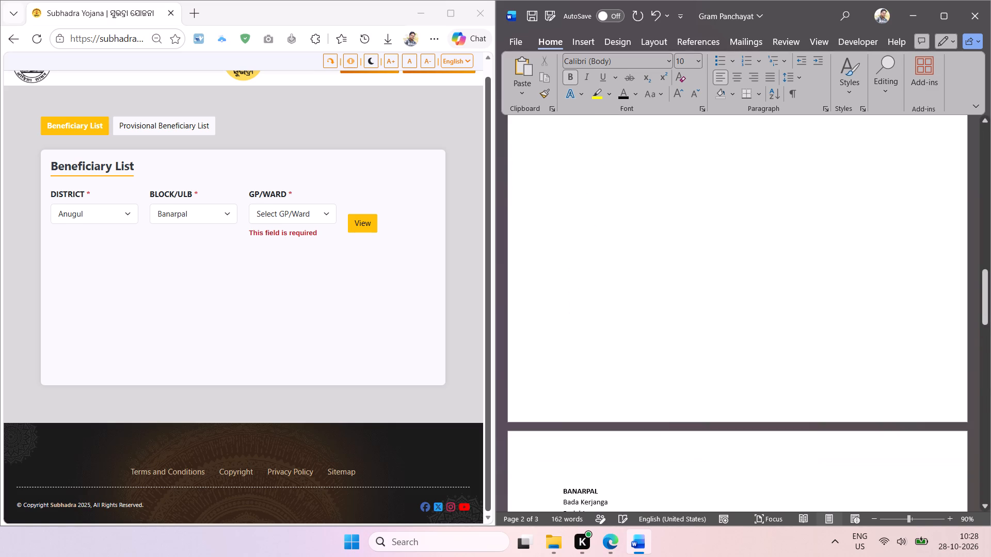
{"action": "left_click", "coordinate": [484, 63]}
Remove the blank lines between the BANARPAL names from Kanjara through Kurudol.
{"action": "scroll", "coordinate": [484, 63], "scroll_direction": "down", "scroll_amount": 5}
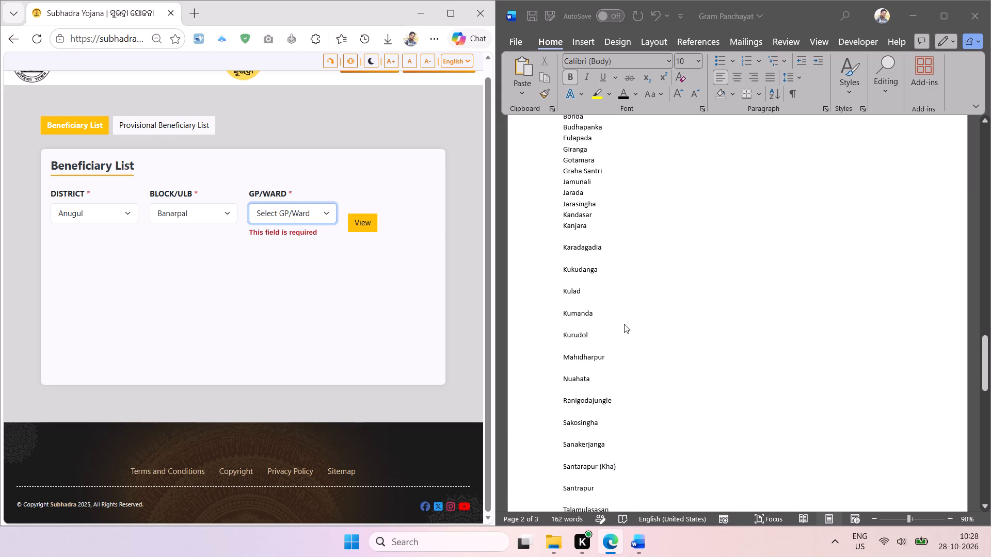
{"action": "scroll", "coordinate": [624, 324], "scroll_direction": "down", "scroll_amount": 4}
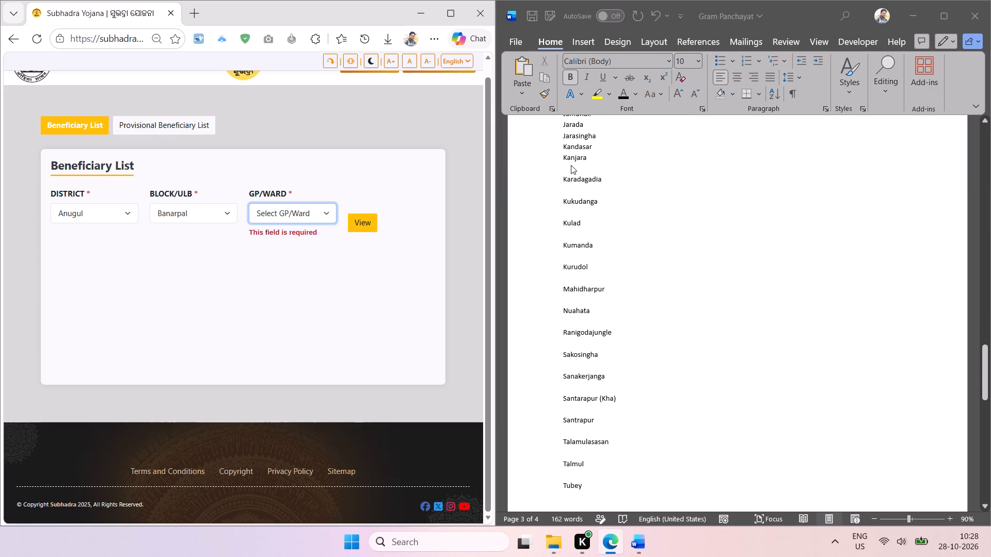
{"action": "left_click", "coordinate": [571, 165]}
{"action": "left_click", "coordinate": [572, 168]}
{"action": "key", "text": "BackSpace"}
{"action": "left_click", "coordinate": [573, 179]}
{"action": "key", "text": "BackSpace"}
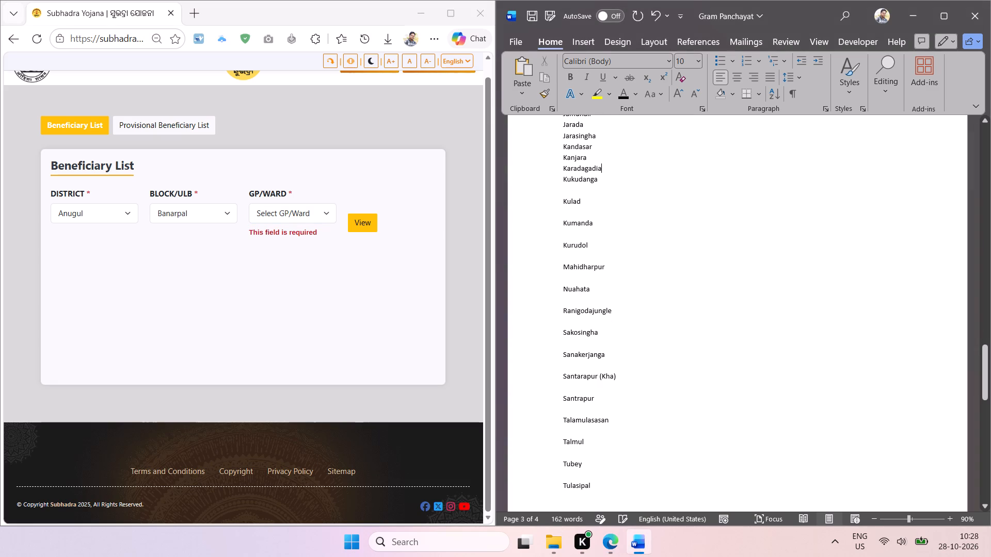
{"action": "left_click", "coordinate": [577, 189]}
{"action": "key", "text": "BackSpace"}
{"action": "left_click", "coordinate": [578, 202]}
{"action": "key", "text": "BackSpace"}
{"action": "left_click", "coordinate": [579, 213]}
{"action": "key", "text": "BackSpace"}
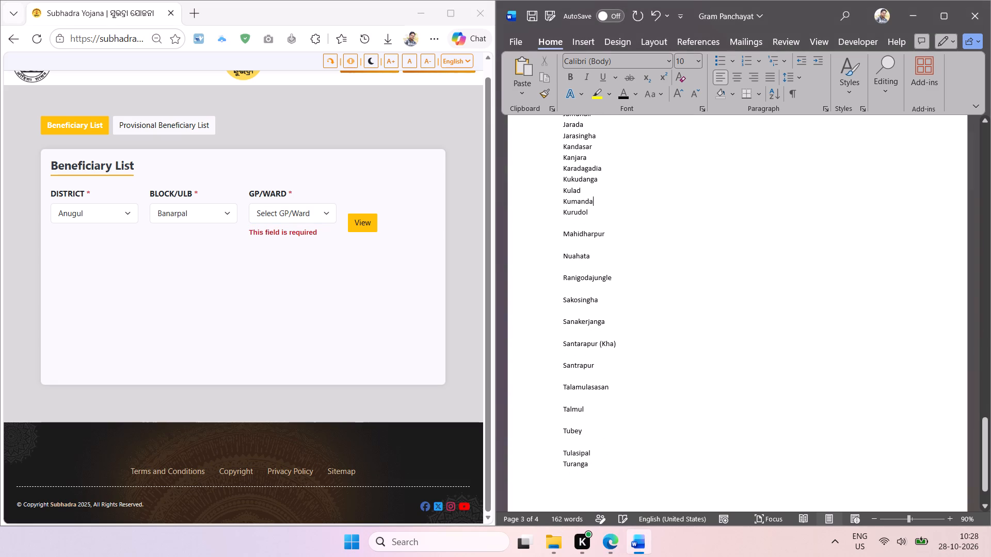
Remove the blank lines between the BANARPAL names from Kurudol through Santarapur (Kha).
{"action": "left_click", "coordinate": [577, 224]}
{"action": "key", "text": "BackSpace"}
{"action": "left_click", "coordinate": [577, 236]}
{"action": "key", "text": "BackSpace"}
{"action": "left_click", "coordinate": [576, 245]}
{"action": "key", "text": "BackSpace"}
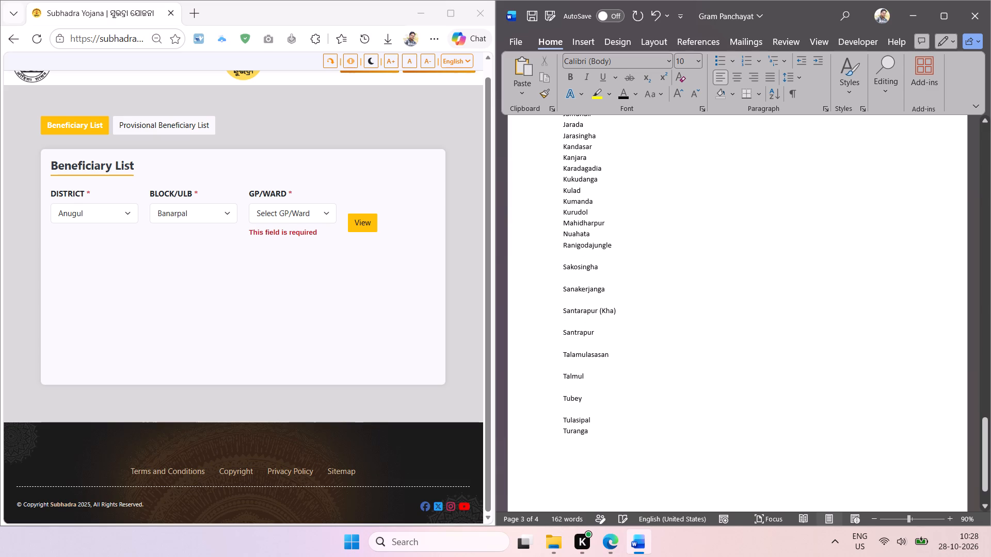
{"action": "left_click", "coordinate": [574, 258]}
{"action": "key", "text": "BackSpace"}
{"action": "left_click", "coordinate": [571, 268]}
{"action": "key", "text": "BackSpace"}
{"action": "left_click", "coordinate": [570, 277]}
{"action": "key", "text": "BackSpace"}
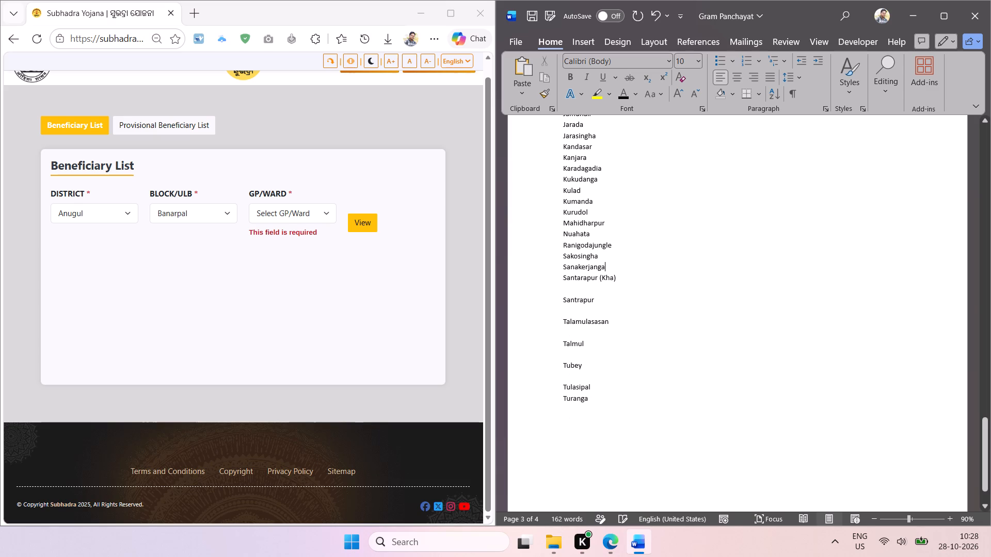
Remove the blank lines between the BANARPAL names from Santarapur (Kha) through Tulasipal.
{"action": "left_click", "coordinate": [570, 292]}
{"action": "key", "text": "BackSpace"}
{"action": "left_click", "coordinate": [571, 303]}
{"action": "key", "text": "BackSpace"}
{"action": "left_click", "coordinate": [571, 313]}
{"action": "key", "text": "BackSpace"}
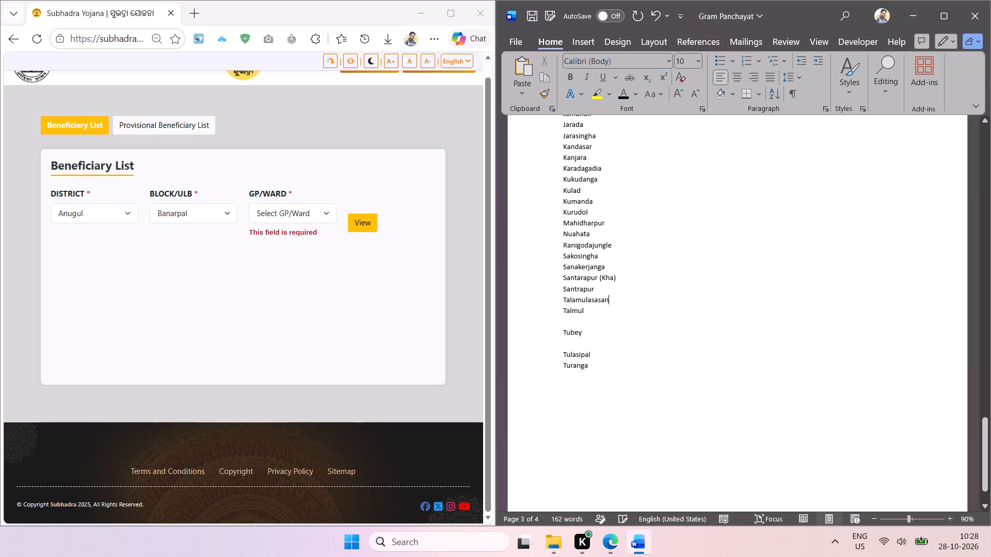
{"action": "left_click", "coordinate": [571, 321]}
{"action": "key", "text": "BackSpace"}
{"action": "left_click", "coordinate": [573, 332]}
{"action": "key", "text": "BackSpace"}
Sort all the names under the BANARPAL heading, from Bada Kerjanga through Turanga, alphabetically.
{"action": "left_click", "coordinate": [594, 342]}
{"action": "scroll", "coordinate": [634, 193], "scroll_direction": "up", "scroll_amount": 1}
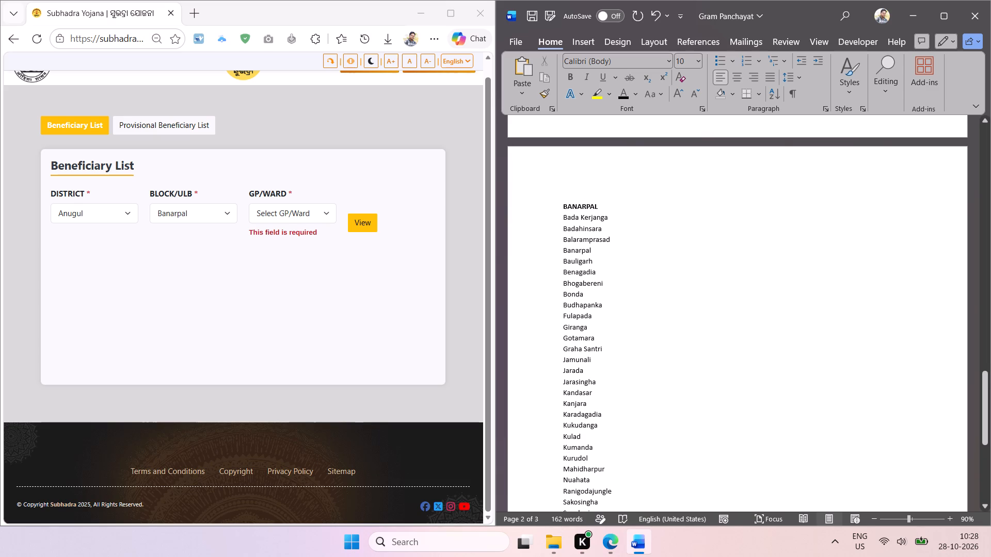
{"action": "left_click", "coordinate": [564, 222], "text": "shift"}
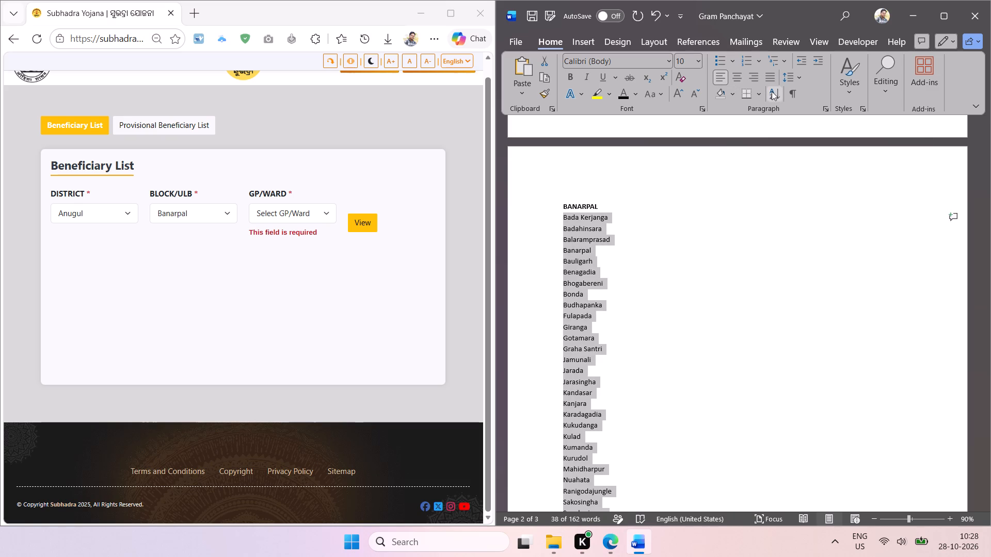
{"action": "left_click", "coordinate": [772, 91]}
{"action": "left_click", "coordinate": [793, 346]}
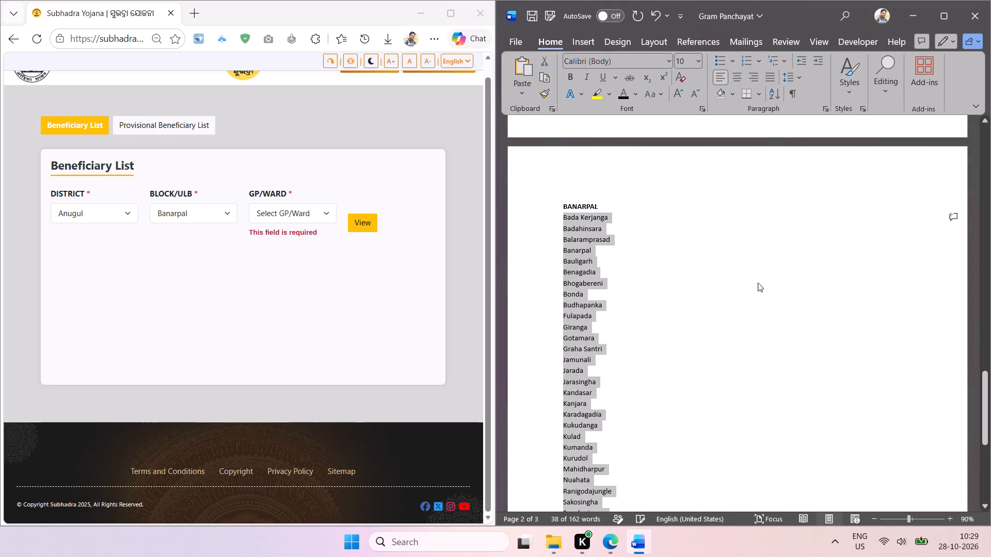
Turn the BANARPAL names into a numbered list, reduce its indent to align with the heading, and save the document.
{"action": "left_click", "coordinate": [743, 62]}
{"action": "double_click", "coordinate": [803, 64]}
{"action": "left_click", "coordinate": [697, 267]}
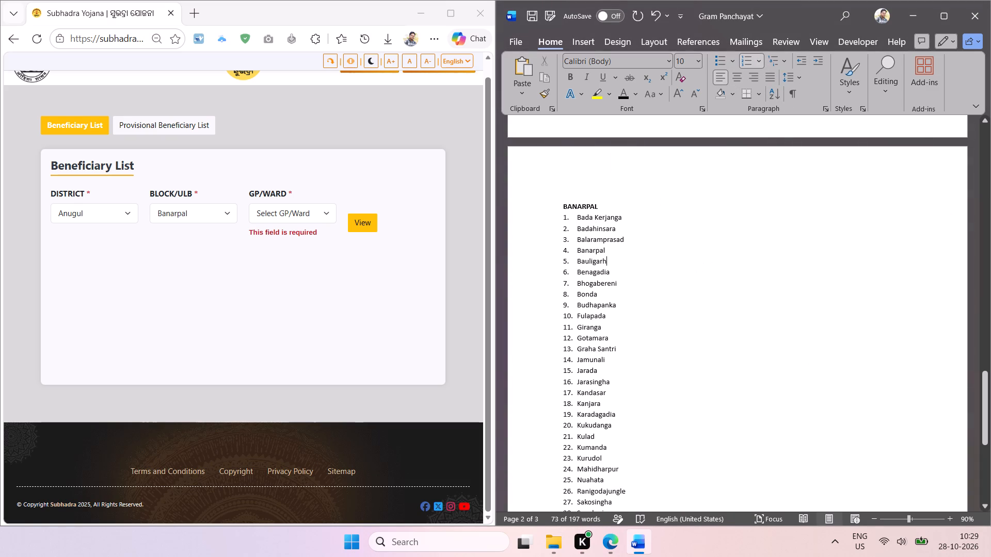
{"action": "key", "text": "ctrl+s"}
Copy the BANARPAL heading and paste it below the end of the numbered list, leaving one blank line after Turanga.
{"action": "scroll", "coordinate": [696, 267], "scroll_direction": "down", "scroll_amount": 3}
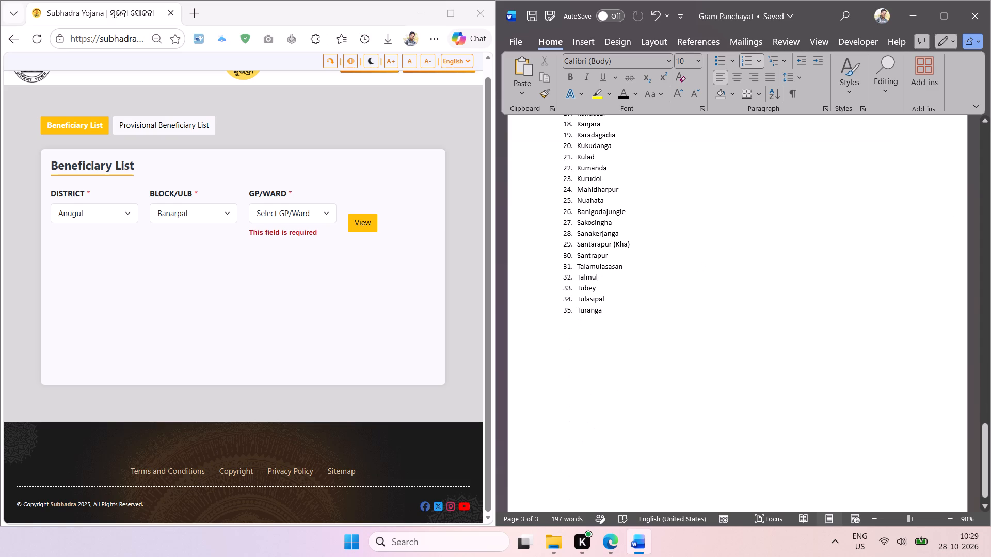
{"action": "scroll", "coordinate": [696, 267], "scroll_direction": "down", "scroll_amount": 1}
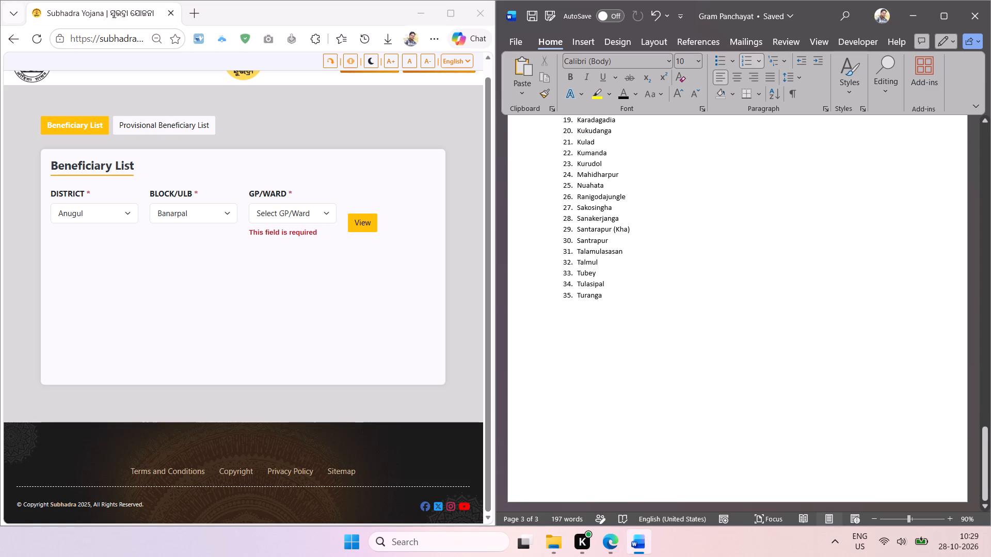
{"action": "scroll", "coordinate": [696, 267], "scroll_direction": "down", "scroll_amount": 1}
{"action": "scroll", "coordinate": [696, 267], "scroll_direction": "up", "scroll_amount": 2}
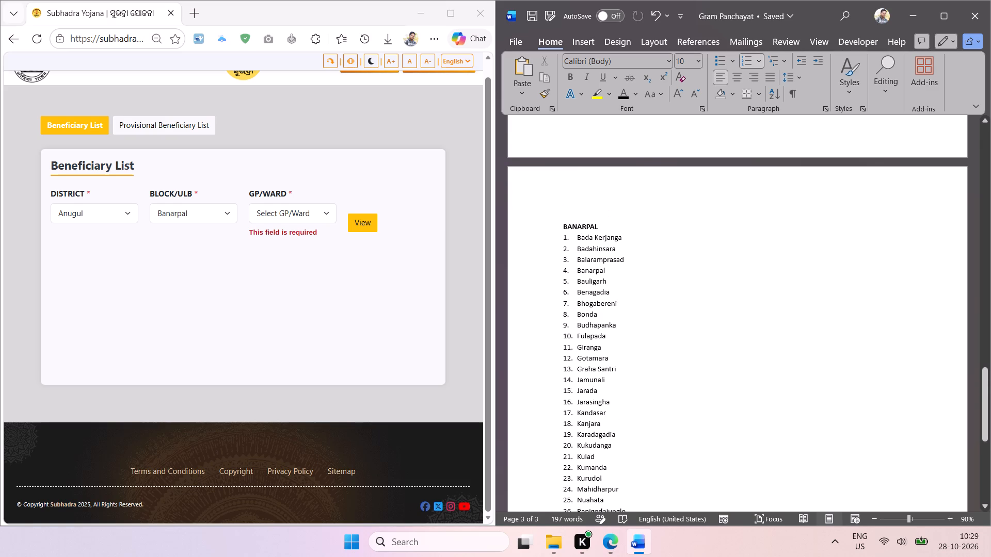
{"action": "double_click", "coordinate": [583, 227]}
{"action": "key", "text": "ctrl+c"}
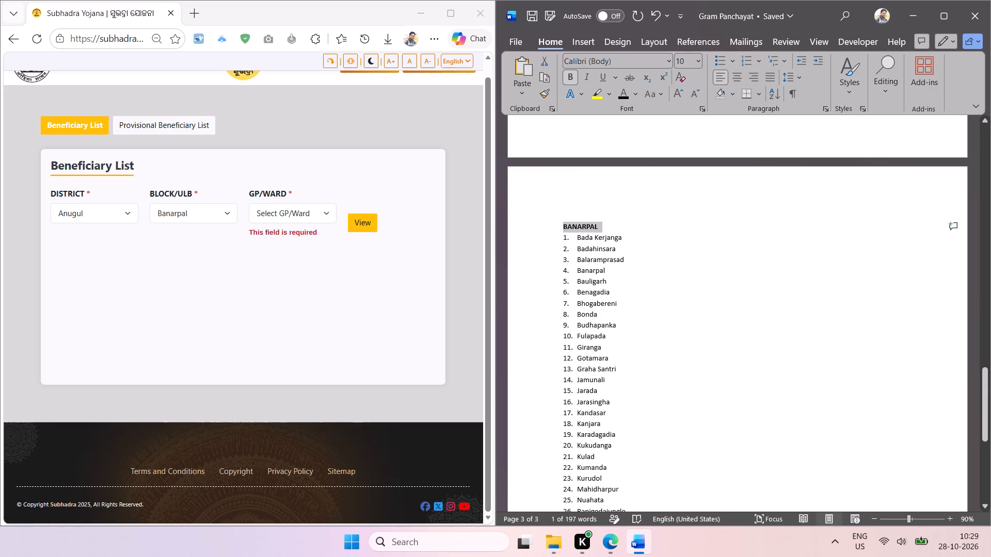
{"action": "left_click", "coordinate": [643, 345]}
{"action": "scroll", "coordinate": [643, 343], "scroll_direction": "down", "scroll_amount": 4}
{"action": "left_click", "coordinate": [613, 294]}
{"action": "key", "text": "Return"}
{"action": "key", "text": "Return"}
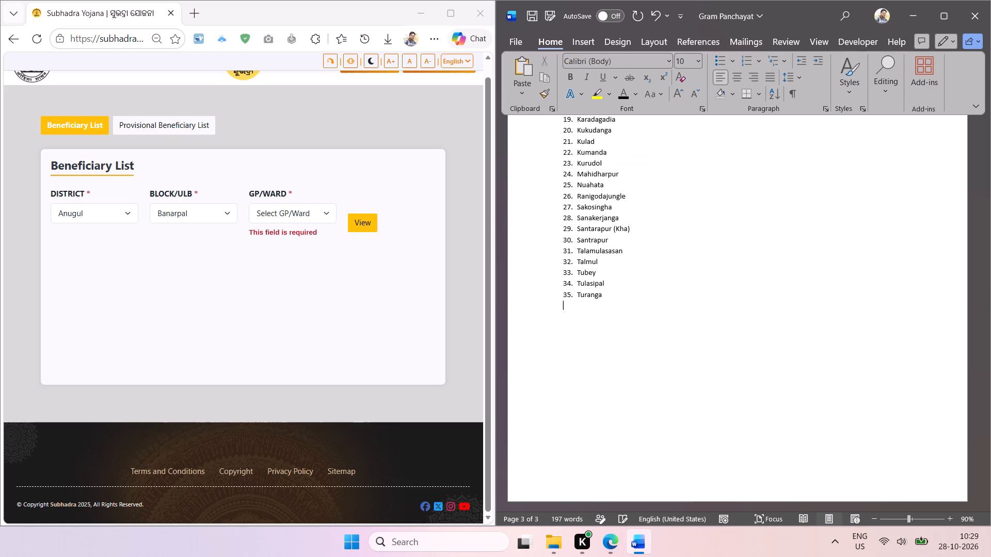
{"action": "key", "text": "Return"}
{"action": "key", "text": "ctrl+v"}
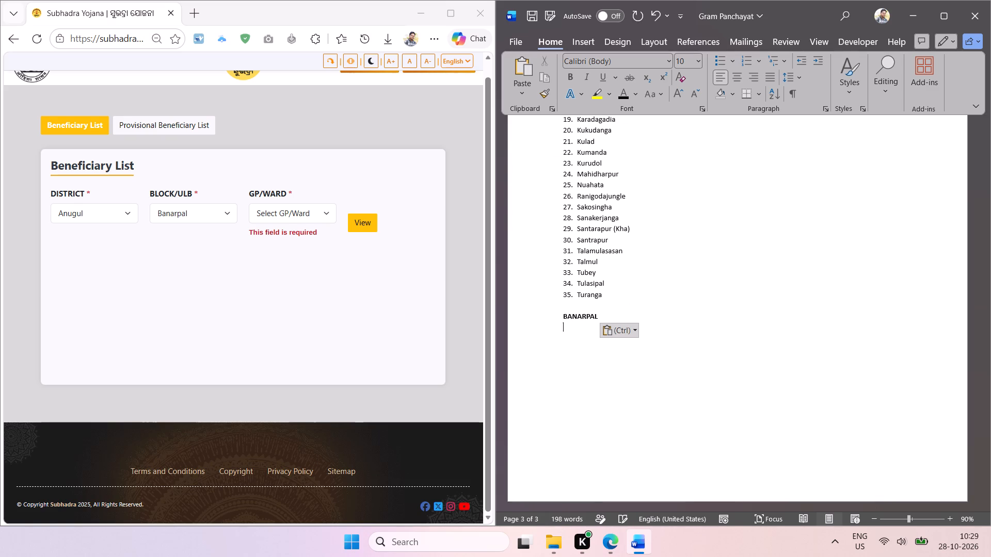
Switch to the Subhadra Yojana page in Edge and set the block to Chhendipada.
{"action": "scroll", "coordinate": [608, 301], "scroll_direction": "down", "scroll_amount": 1}
{"action": "left_click", "coordinate": [218, 213]}
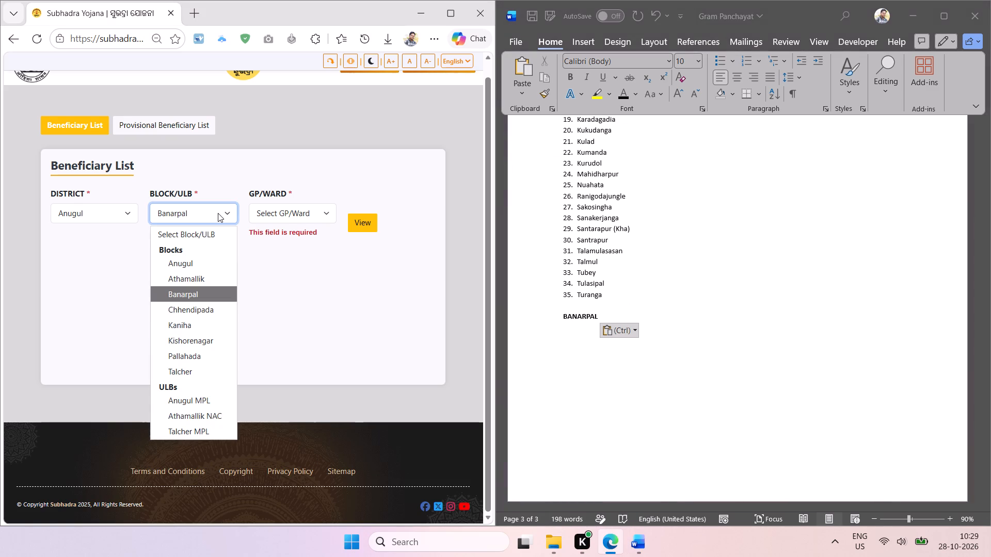
{"action": "left_click", "coordinate": [203, 308]}
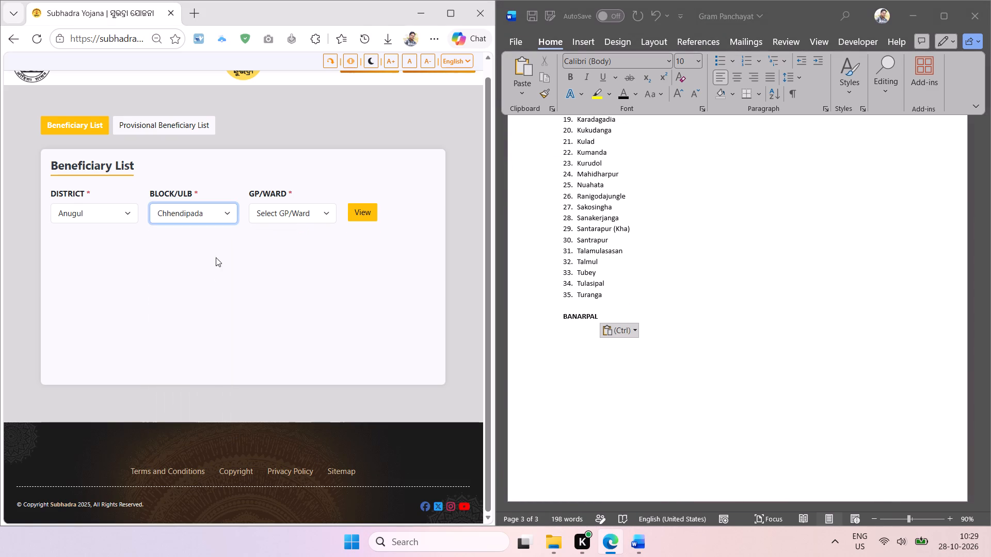
Extract the block name Chhendipada from the screen, replace the pasted BANARPAL heading in Word with it in uppercase, and save.
{"action": "key", "text": "shift+super+t"}
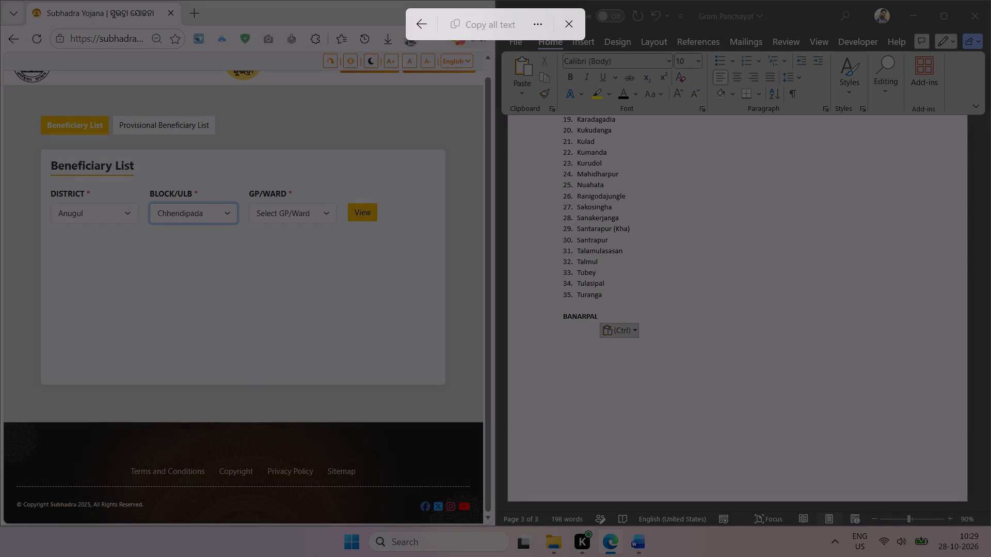
{"action": "left_click_drag", "start_coordinate": [153, 205], "coordinate": [219, 349]}
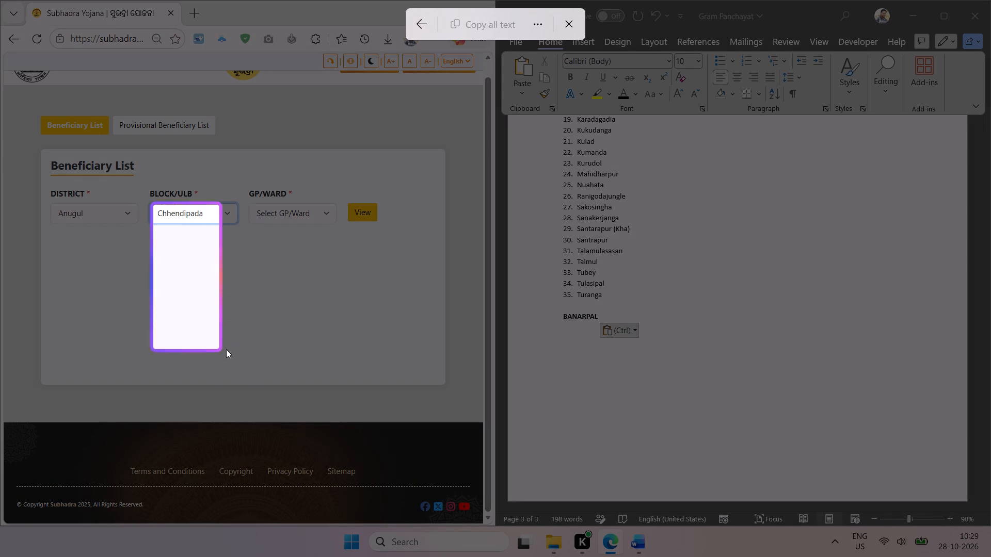
{"action": "left_click", "coordinate": [477, 24]}
{"action": "left_click", "coordinate": [593, 308]}
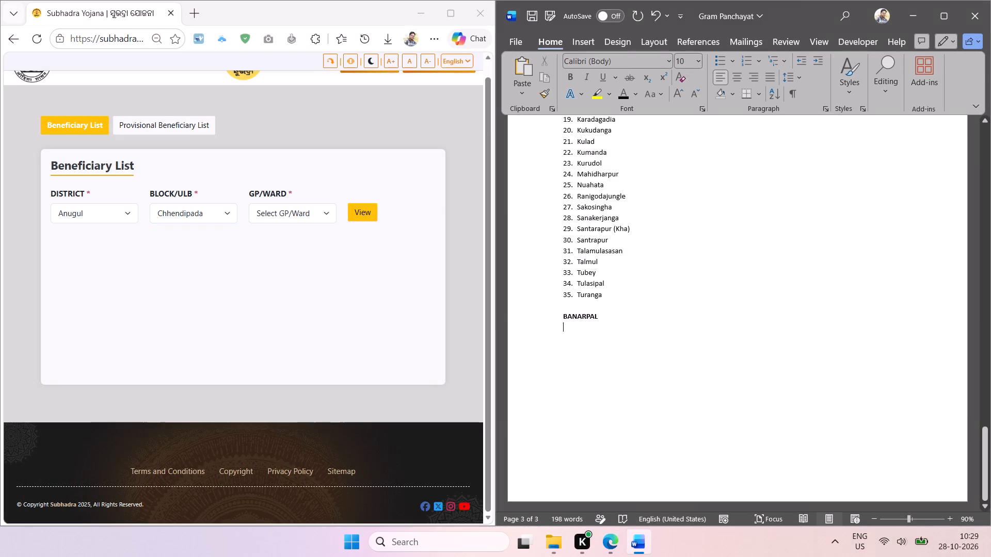
{"action": "double_click", "coordinate": [581, 318]}
{"action": "key", "text": "ctrl+v"}
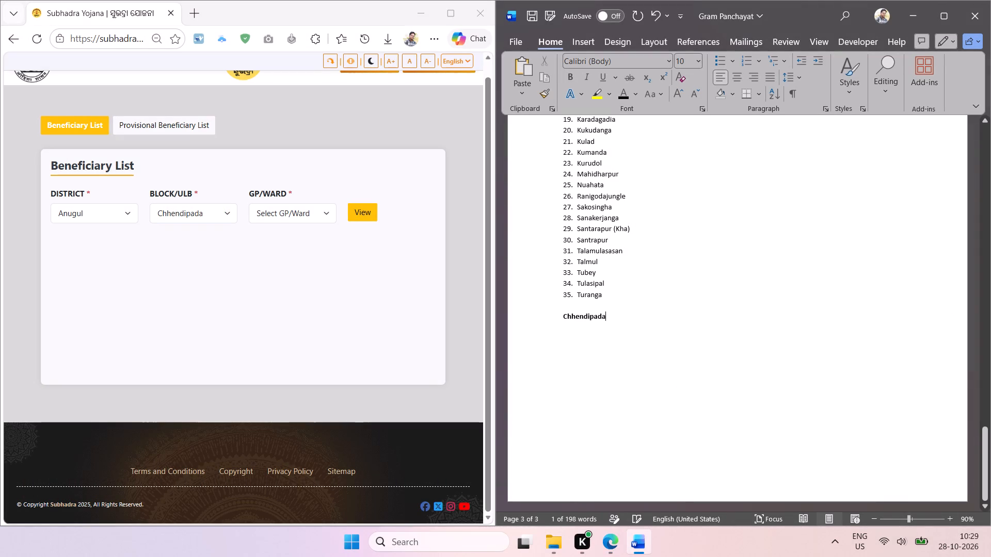
{"action": "key", "text": "shift+F3"}
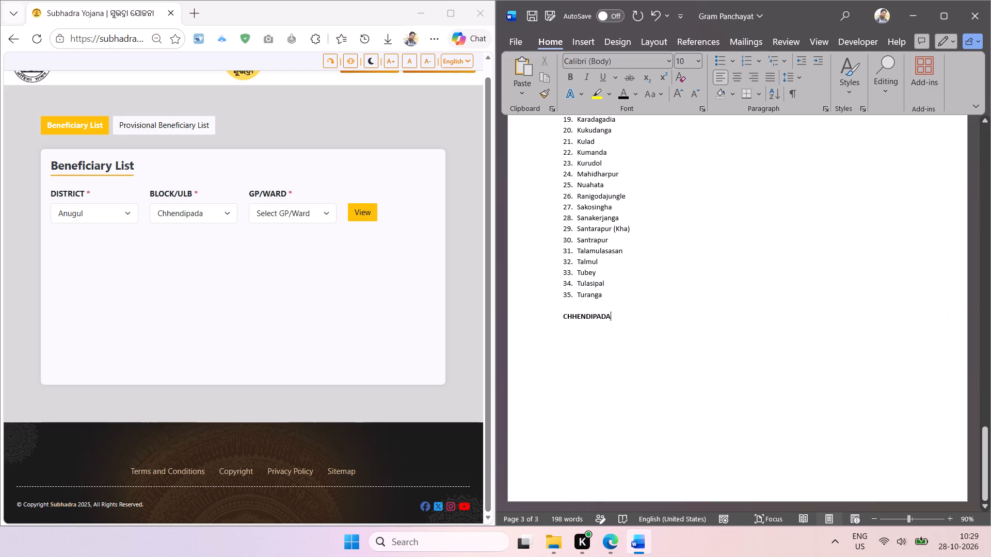
{"action": "key", "text": "ctrl+s"}
Extract the Chhendipada Gram Panchayat names from Bagadia through Kosala off the website and paste them under the CHHENDIPADA heading.
{"action": "key", "text": "Return"}
{"action": "key", "text": "Return"}
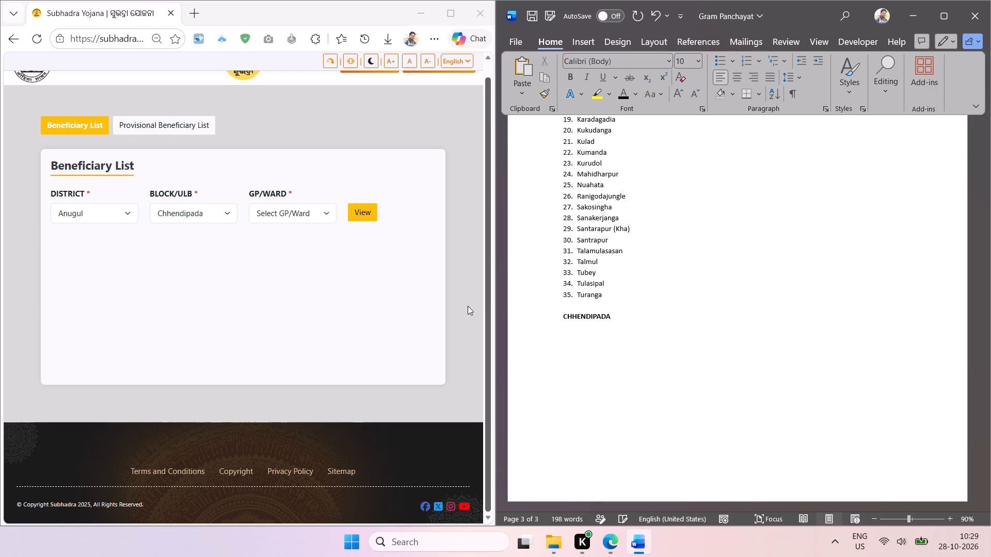
{"action": "key", "text": "BackSpace"}
{"action": "left_click", "coordinate": [284, 212]}
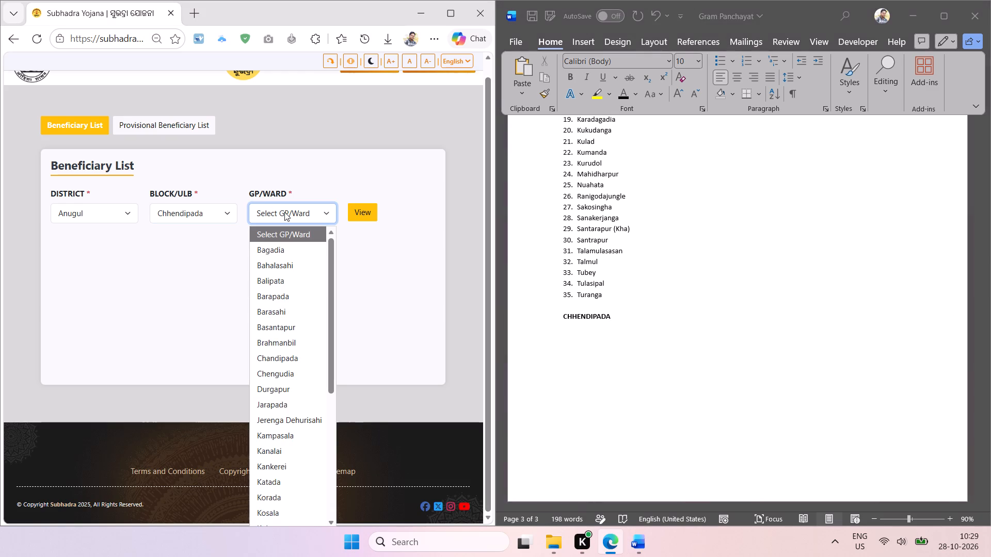
{"action": "key", "text": "shift+super+t"}
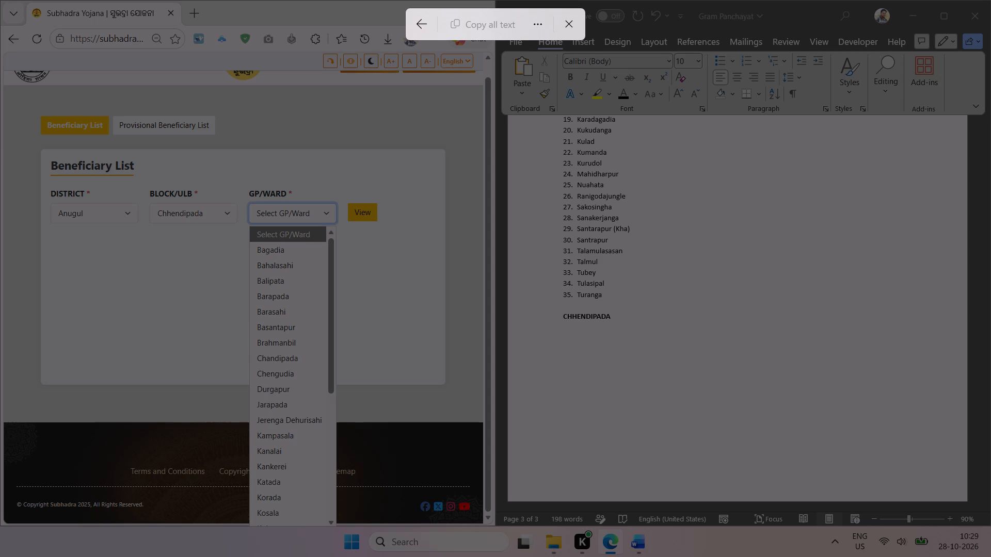
{"action": "left_click_drag", "start_coordinate": [251, 244], "coordinate": [324, 525]}
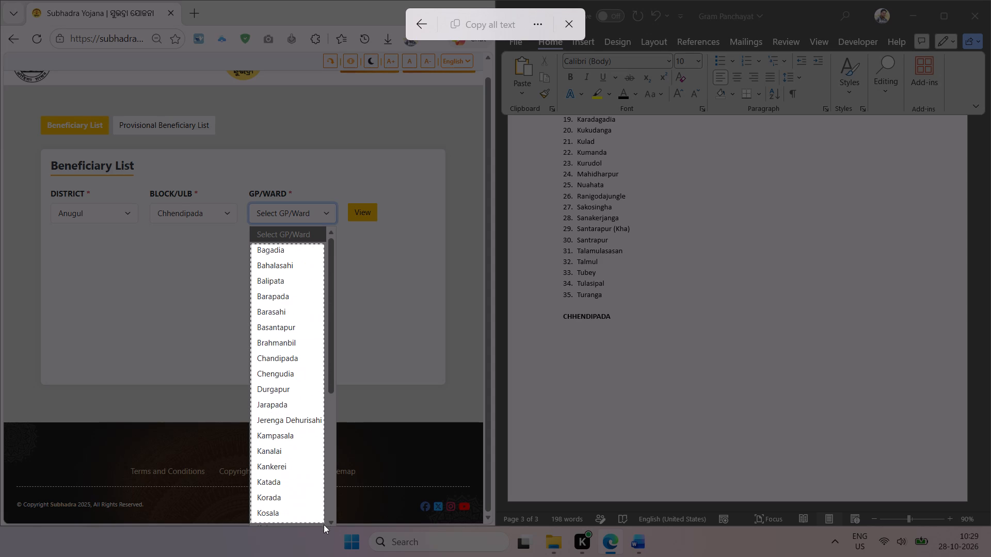
{"action": "left_click_drag", "start_coordinate": [324, 525], "coordinate": [329, 519]}
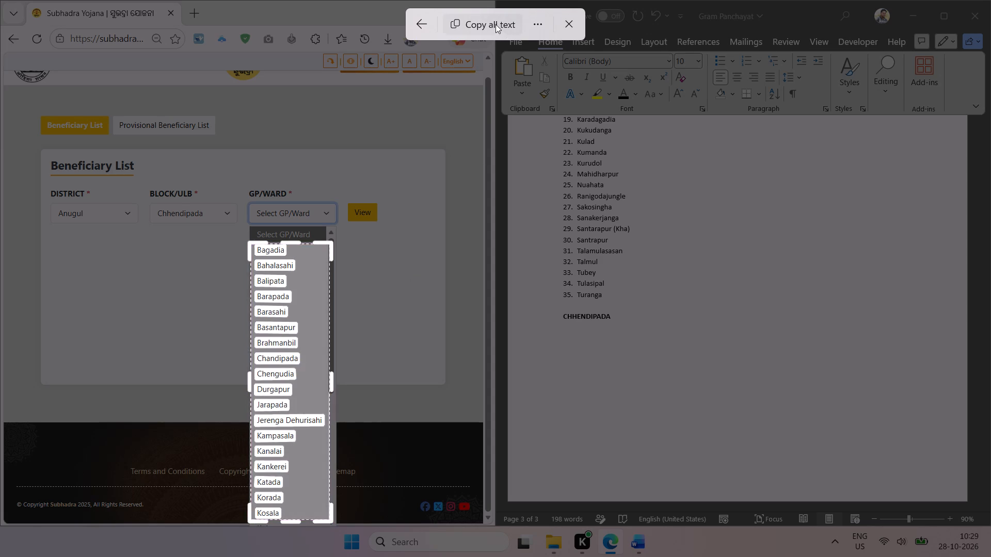
{"action": "left_click", "coordinate": [492, 23]}
{"action": "left_click", "coordinate": [586, 336]}
{"action": "key", "text": "ctrl+v"}
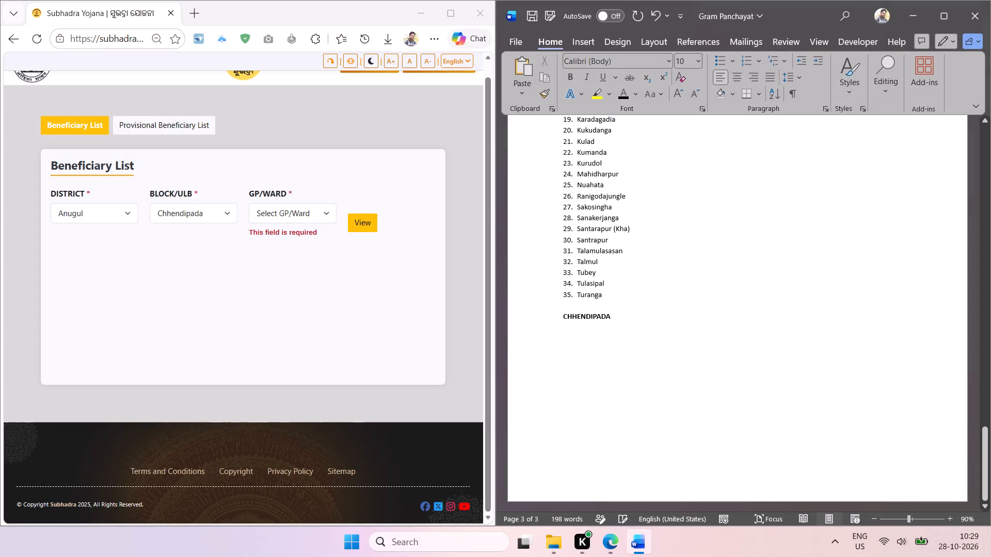
Extract the remaining Chhendipada Gram Panchayat names from Kosala through Tukuda off the website and paste them at the end of the Word list.
{"action": "scroll", "coordinate": [610, 335], "scroll_direction": "down", "scroll_amount": 2}
{"action": "key", "text": "Return"}
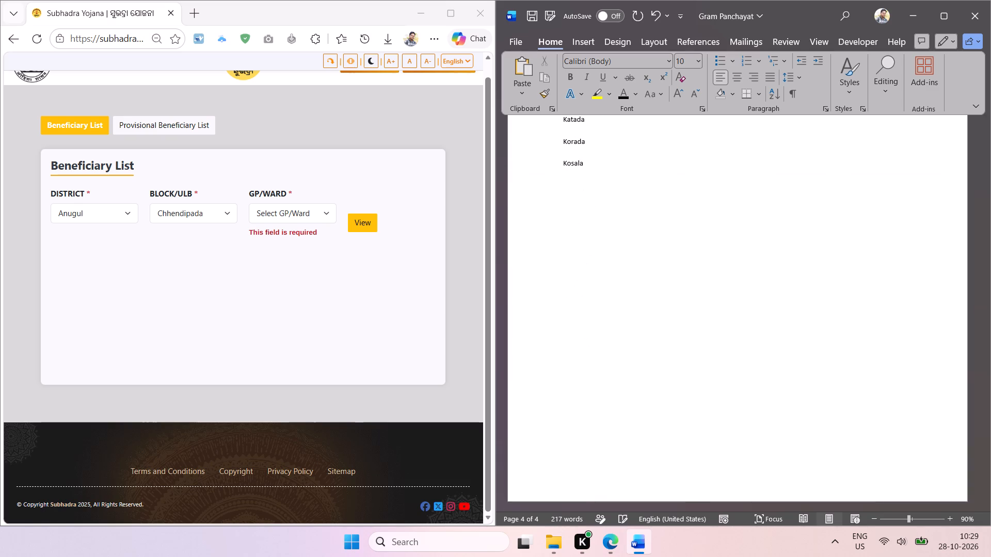
{"action": "key", "text": "Return"}
{"action": "left_click", "coordinate": [294, 216]}
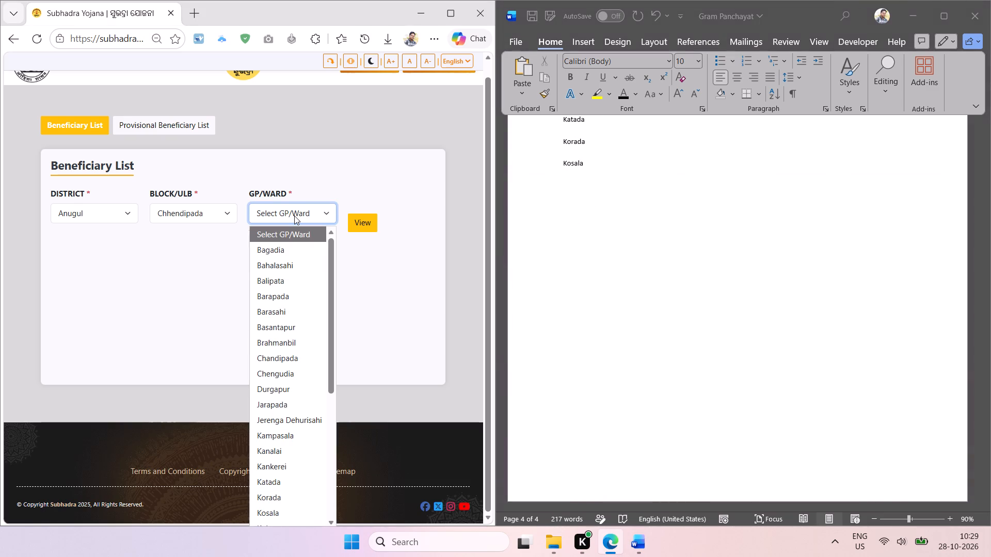
{"action": "left_click_drag", "start_coordinate": [332, 287], "coordinate": [333, 430]}
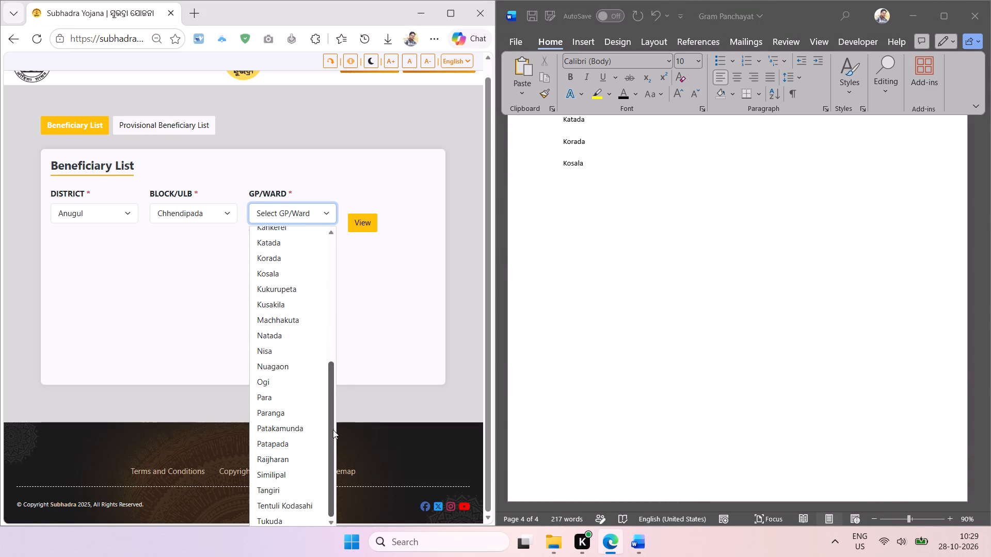
{"action": "left_click_drag", "start_coordinate": [333, 430], "coordinate": [333, 434]}
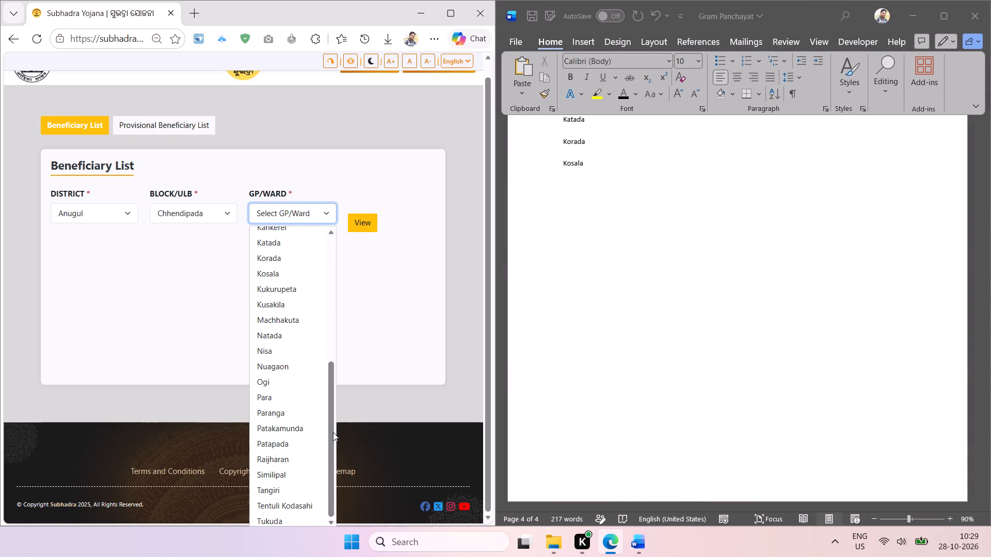
{"action": "key", "text": "shift+super+t"}
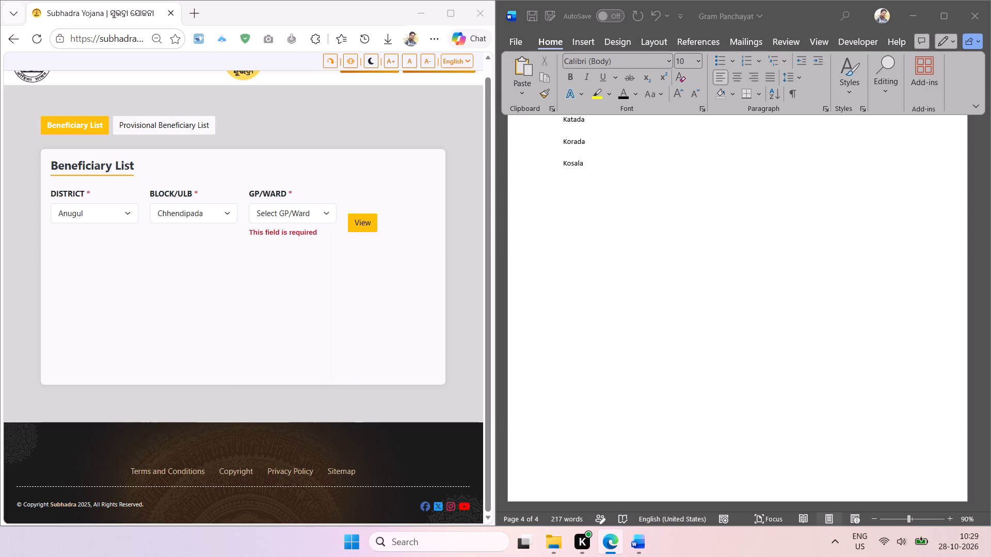
{"action": "left_click_drag", "start_coordinate": [253, 266], "coordinate": [327, 529]}
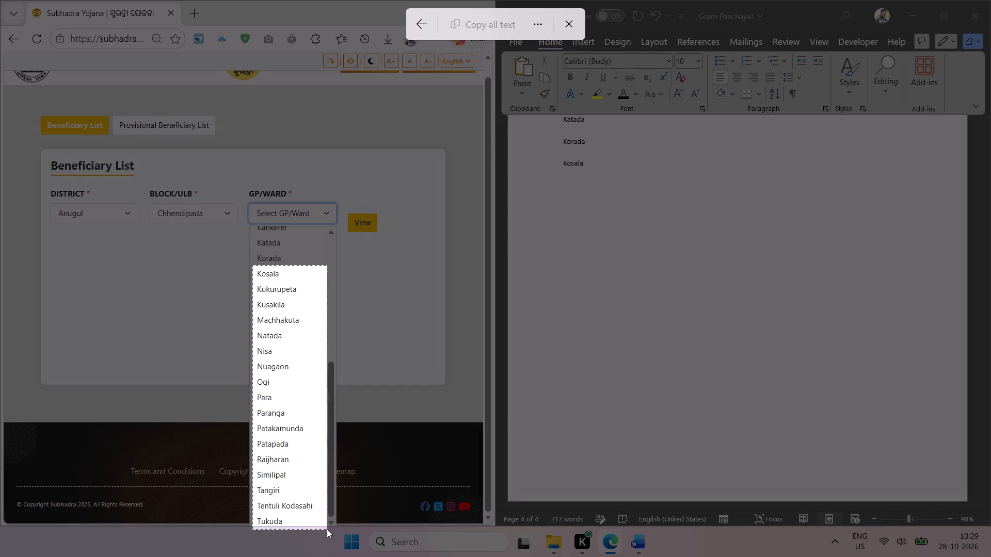
{"action": "left_click_drag", "start_coordinate": [327, 529], "coordinate": [326, 530]}
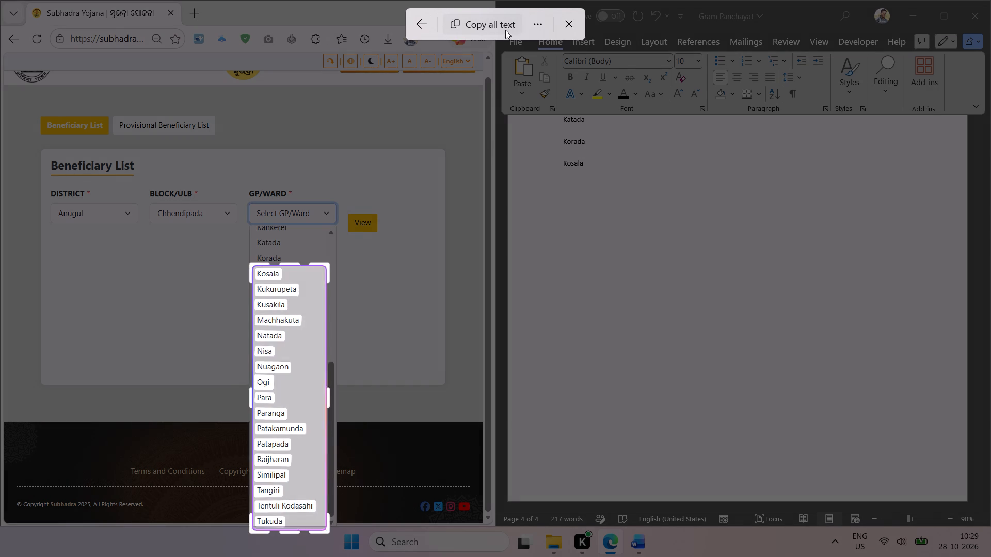
{"action": "left_click", "coordinate": [492, 28]}
{"action": "left_click", "coordinate": [579, 179]}
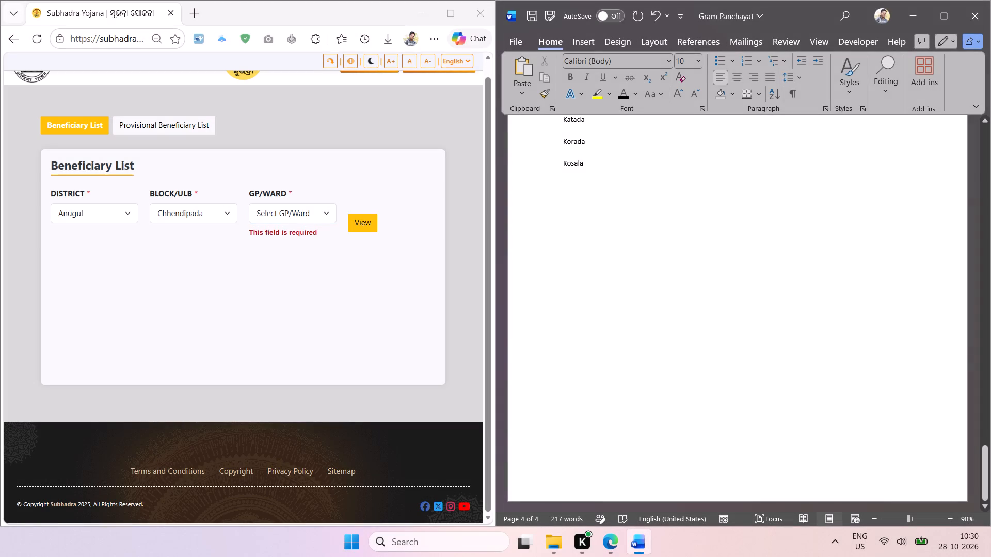
{"action": "key", "text": "ctrl+v"}
Delete the duplicate Kosala entry and its leftover empty line above Kukurupeta.
{"action": "scroll", "coordinate": [577, 183], "scroll_direction": "up", "scroll_amount": 1}
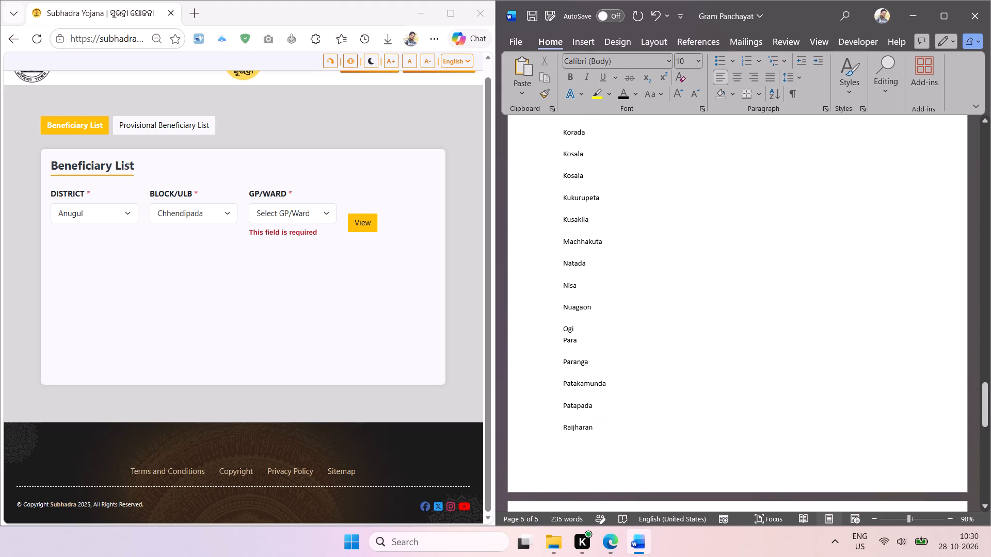
{"action": "scroll", "coordinate": [577, 183], "scroll_direction": "up", "scroll_amount": 2}
{"action": "double_click", "coordinate": [579, 182]}
{"action": "key", "text": "BackSpace"}
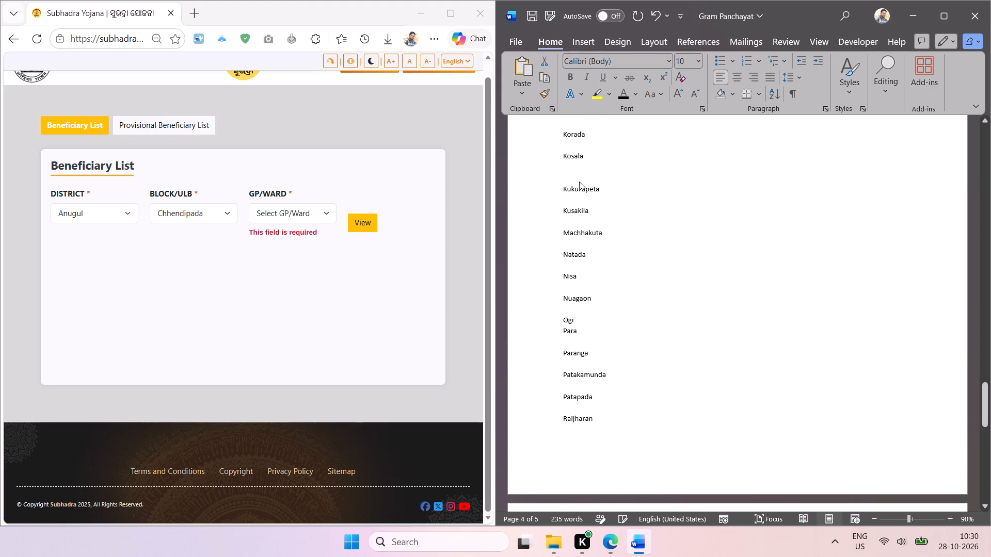
{"action": "key", "text": "BackSpace"}
Insert a page break before the CHHENDIPADA heading so the block's list starts on a new page.
{"action": "scroll", "coordinate": [660, 173], "scroll_direction": "up", "scroll_amount": 5}
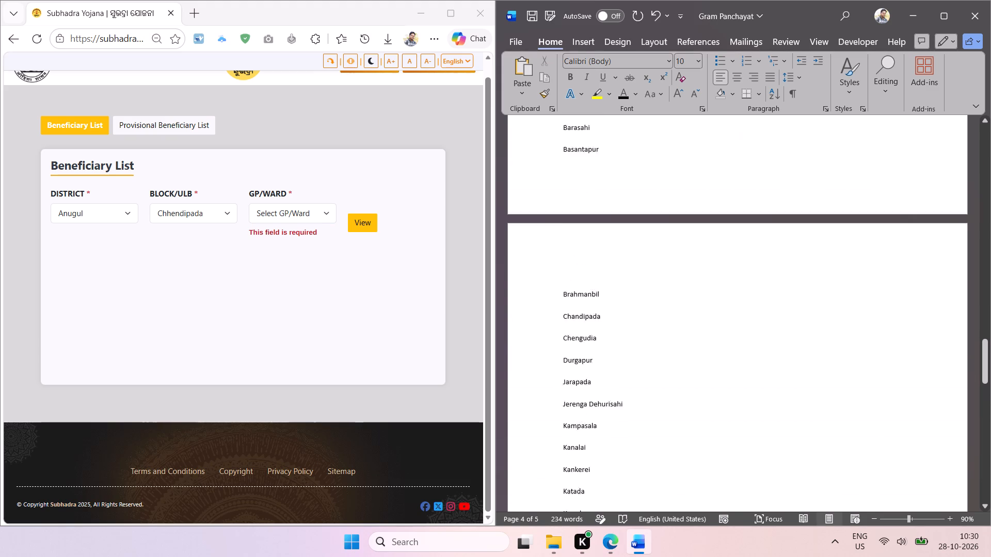
{"action": "scroll", "coordinate": [660, 173], "scroll_direction": "up", "scroll_amount": 3}
{"action": "scroll", "coordinate": [592, 356], "scroll_direction": "down", "scroll_amount": 1}
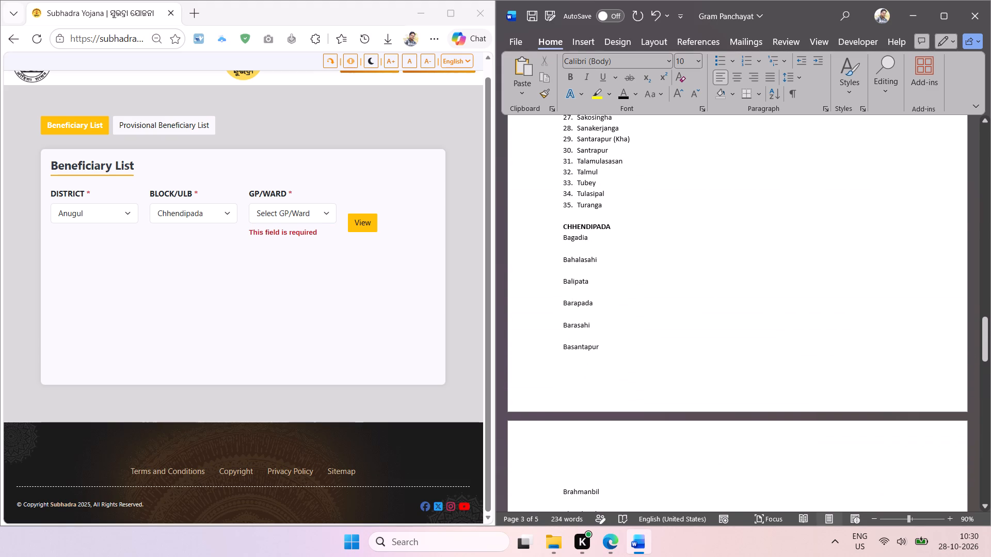
{"action": "left_click", "coordinate": [565, 224]}
{"action": "key", "text": "ctrl+Return"}
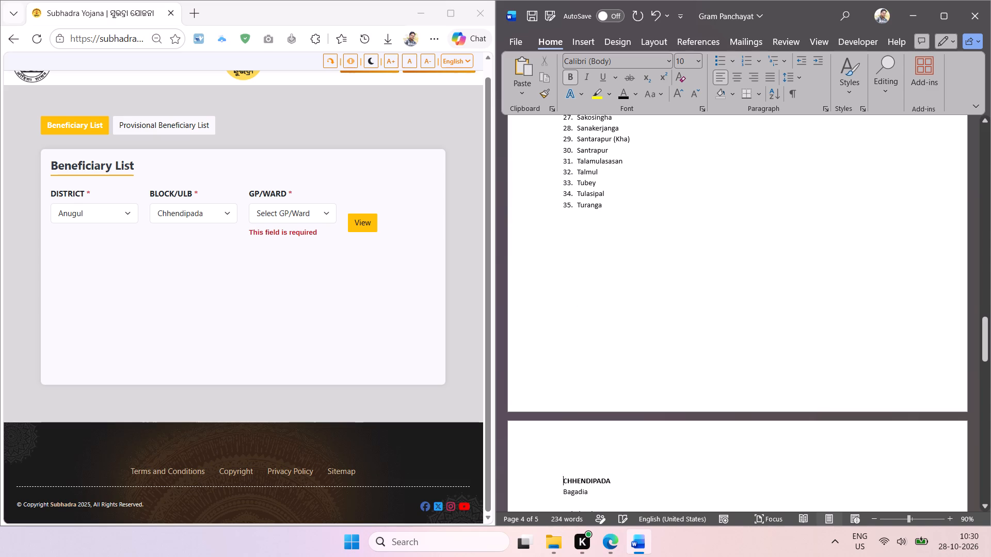
Remove the blank lines separating the Chhendipada names from Brahmanbil through Kampasala.
{"action": "scroll", "coordinate": [582, 232], "scroll_direction": "down", "scroll_amount": 3}
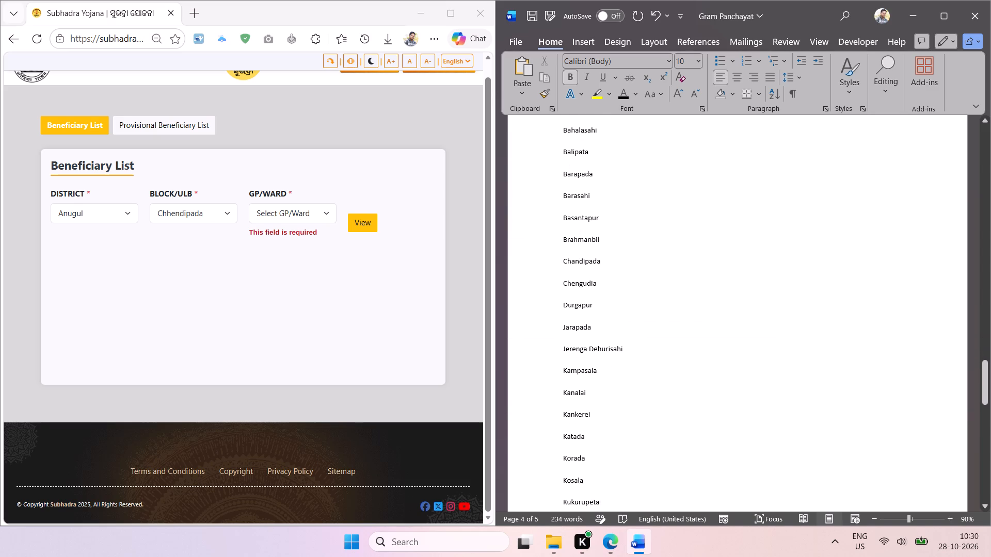
{"action": "left_click", "coordinate": [581, 143]}
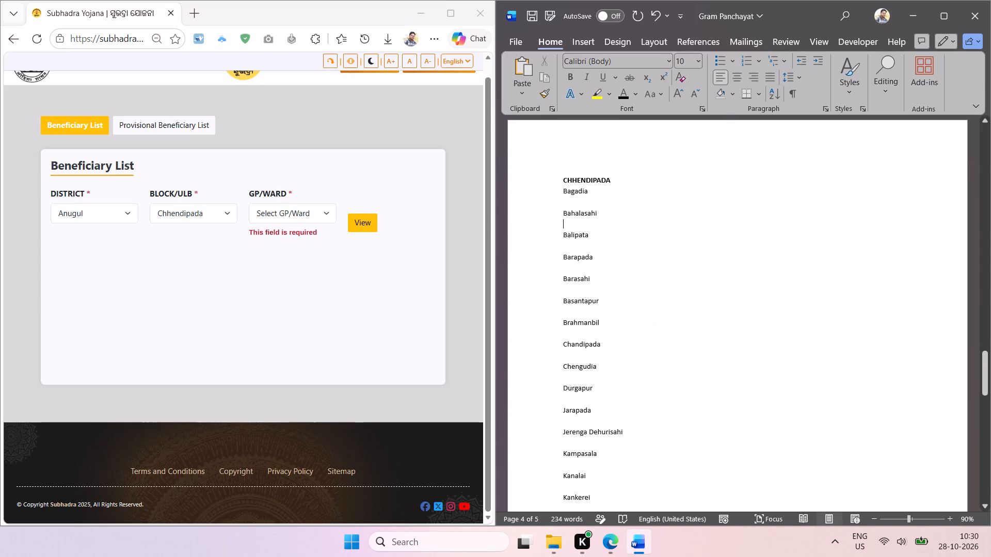
{"action": "left_click", "coordinate": [580, 441]}
{"action": "key", "text": "BackSpace"}
{"action": "left_click", "coordinate": [578, 426]}
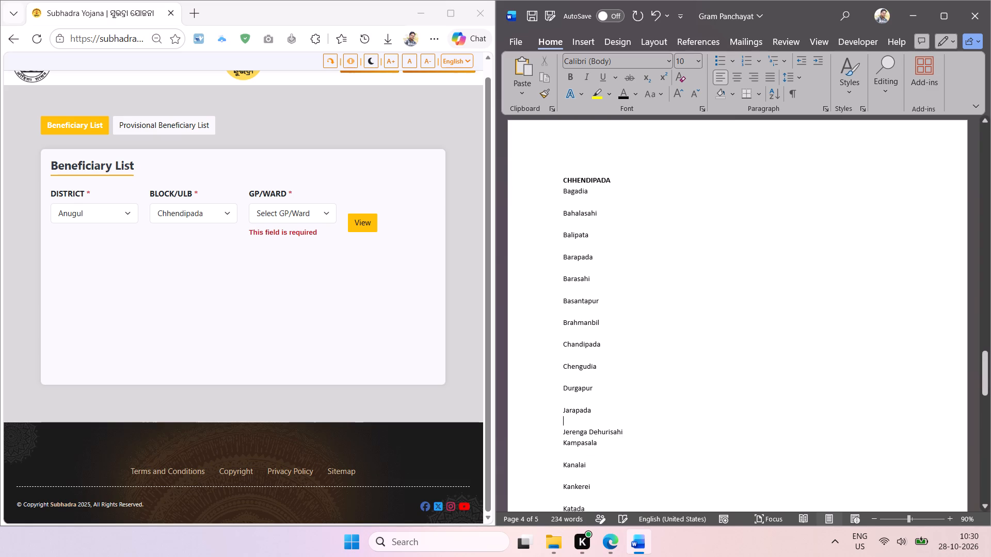
{"action": "key", "text": "BackSpace"}
{"action": "left_click", "coordinate": [578, 404]}
{"action": "key", "text": "BackSpace"}
{"action": "left_click", "coordinate": [577, 381]}
{"action": "key", "text": "BackSpace"}
{"action": "left_click", "coordinate": [570, 356]}
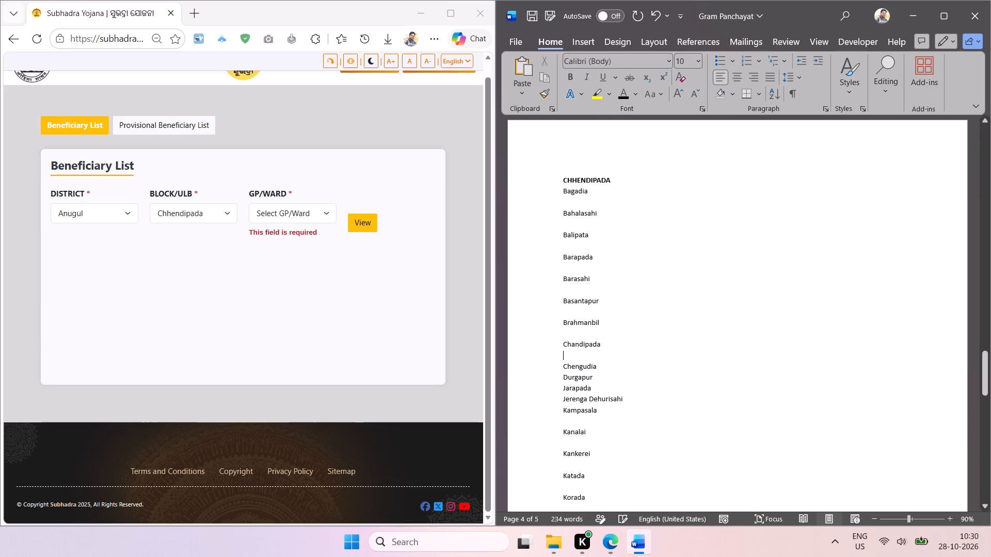
{"action": "key", "text": "BackSpace"}
{"action": "left_click", "coordinate": [569, 332]}
{"action": "key", "text": "BackSpace"}
Remove the blank lines separating the Chhendipada names from Bagadia through Brahmanbil.
{"action": "left_click", "coordinate": [569, 307]}
{"action": "key", "text": "BackSpace"}
{"action": "left_click", "coordinate": [572, 289]}
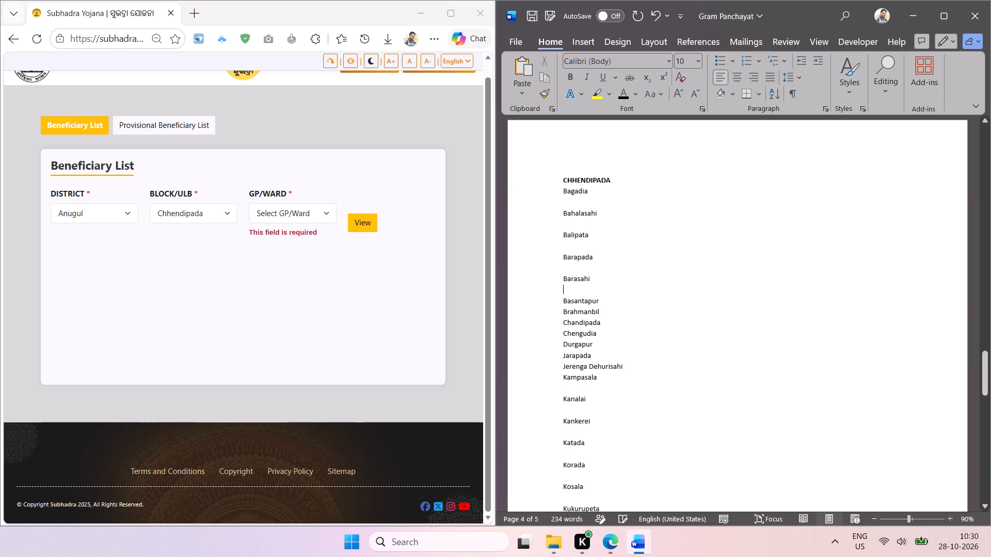
{"action": "key", "text": "BackSpace"}
{"action": "left_click", "coordinate": [567, 271]}
{"action": "key", "text": "BackSpace"}
{"action": "left_click", "coordinate": [569, 250]}
{"action": "key", "text": "BackSpace"}
{"action": "left_click", "coordinate": [569, 222]}
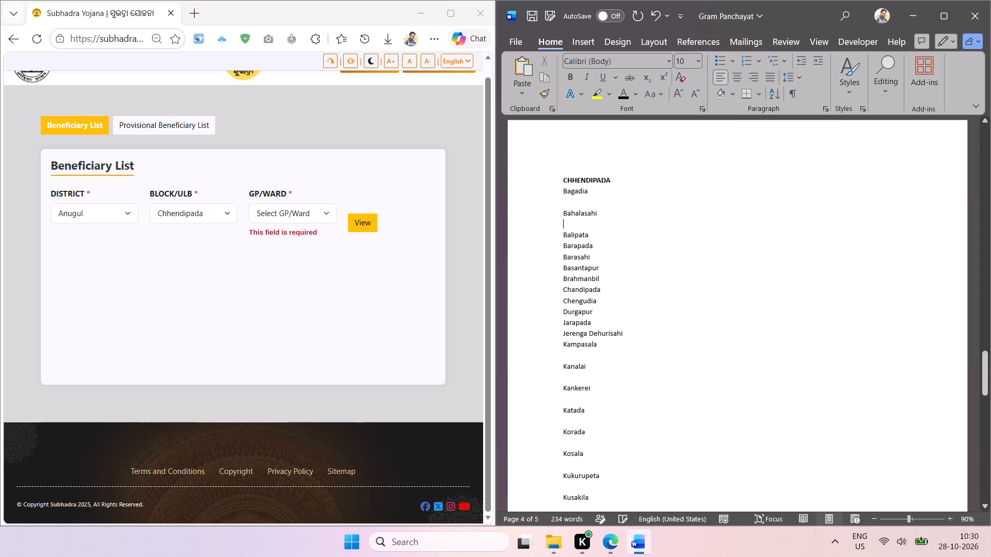
{"action": "key", "text": "BackSpace"}
{"action": "left_click", "coordinate": [572, 204]}
{"action": "key", "text": "BackSpace"}
Remove the blank lines separating the names from Kampasala through Kusakila.
{"action": "left_click", "coordinate": [577, 333]}
{"action": "key", "text": "BackSpace"}
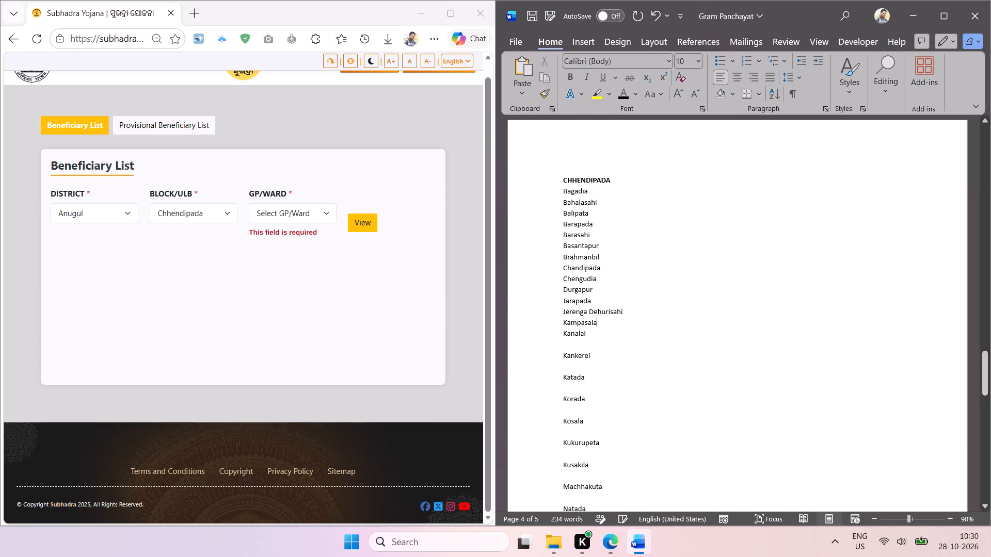
{"action": "left_click", "coordinate": [577, 346]}
{"action": "key", "text": "BackSpace"}
{"action": "left_click", "coordinate": [575, 357]}
{"action": "key", "text": "BackSpace"}
{"action": "left_click", "coordinate": [576, 367]}
{"action": "key", "text": "BackSpace"}
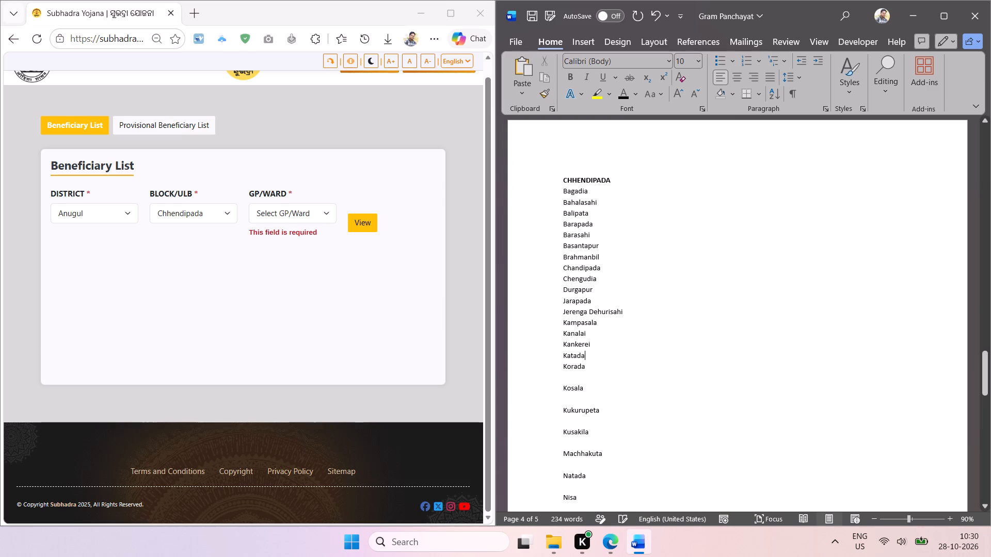
{"action": "left_click", "coordinate": [575, 379]}
{"action": "key", "text": "BackSpace"}
{"action": "left_click", "coordinate": [571, 389]}
{"action": "key", "text": "BackSpace"}
{"action": "left_click", "coordinate": [573, 401]}
{"action": "key", "text": "BackSpace"}
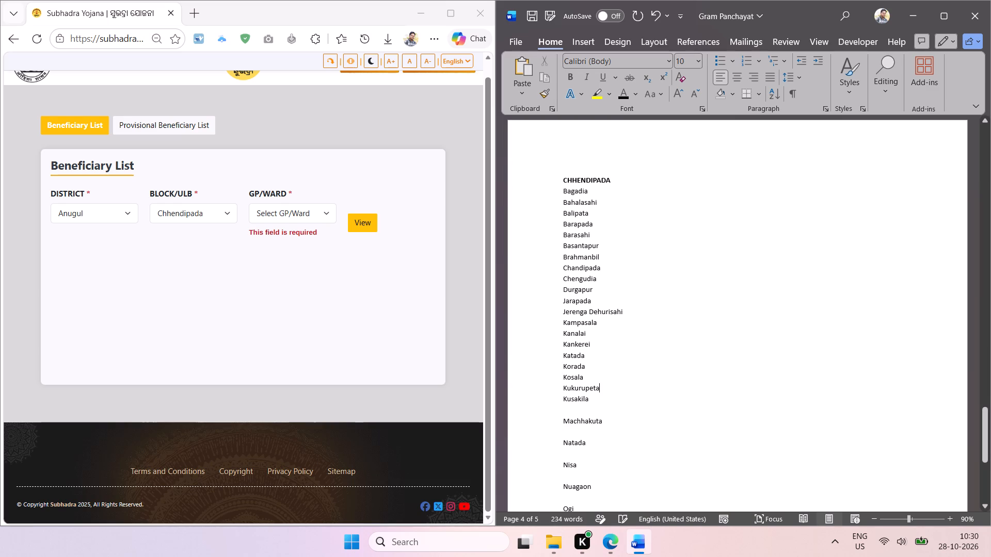
Remove the blank lines separating the names from Kusakila through Paranga.
{"action": "left_click", "coordinate": [573, 412]}
{"action": "key", "text": "BackSpace"}
{"action": "left_click", "coordinate": [574, 422]}
{"action": "key", "text": "BackSpace"}
{"action": "left_click", "coordinate": [573, 432]}
{"action": "key", "text": "BackSpace"}
{"action": "left_click", "coordinate": [571, 448]}
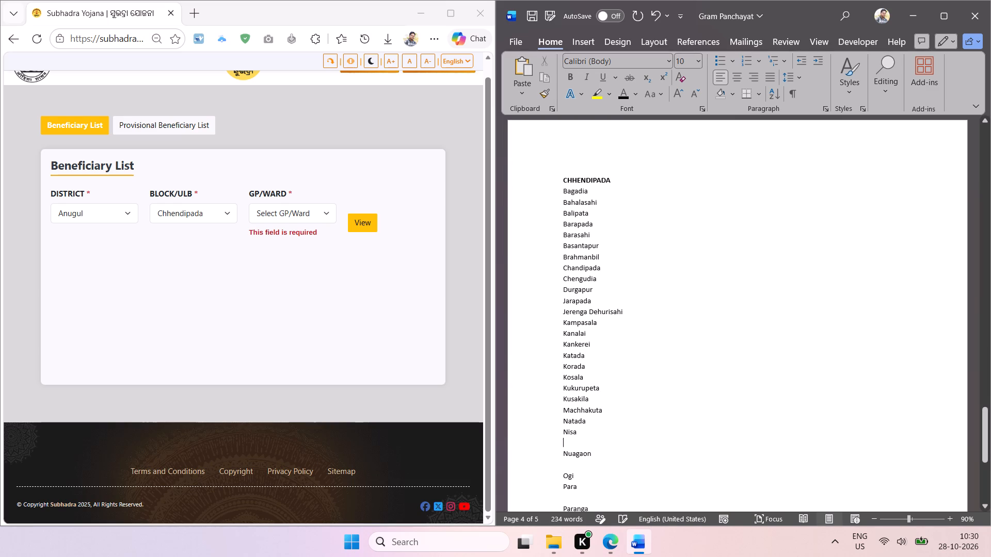
{"action": "key", "text": "BackSpace"}
{"action": "left_click", "coordinate": [572, 454]}
{"action": "key", "text": "BackSpace"}
{"action": "left_click", "coordinate": [572, 474]}
{"action": "key", "text": "BackSpace"}
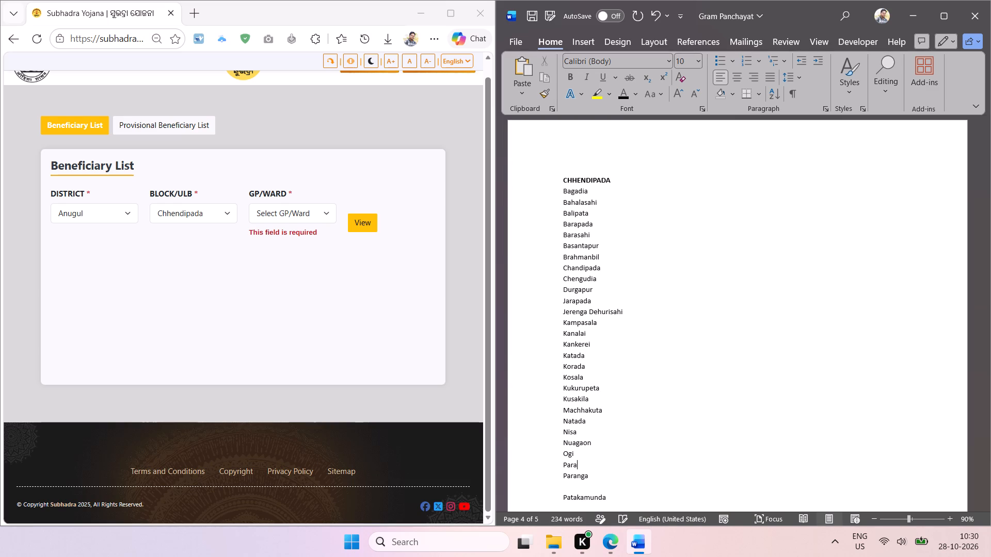
{"action": "scroll", "coordinate": [612, 335], "scroll_direction": "down", "scroll_amount": 4}
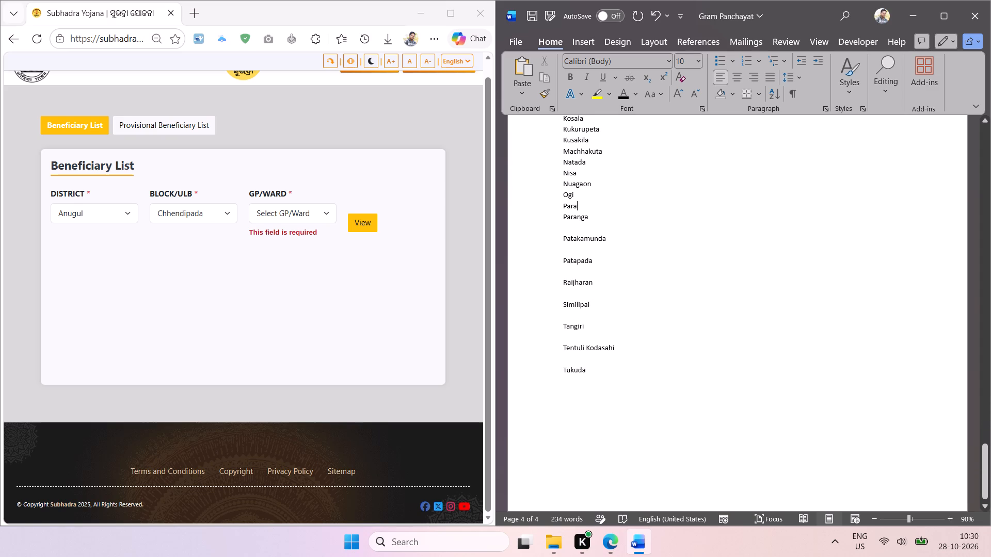
{"action": "left_click", "coordinate": [572, 360]}
{"action": "key", "text": "BackSpace"}
{"action": "left_click", "coordinate": [576, 340]}
{"action": "key", "text": "BackSpace"}
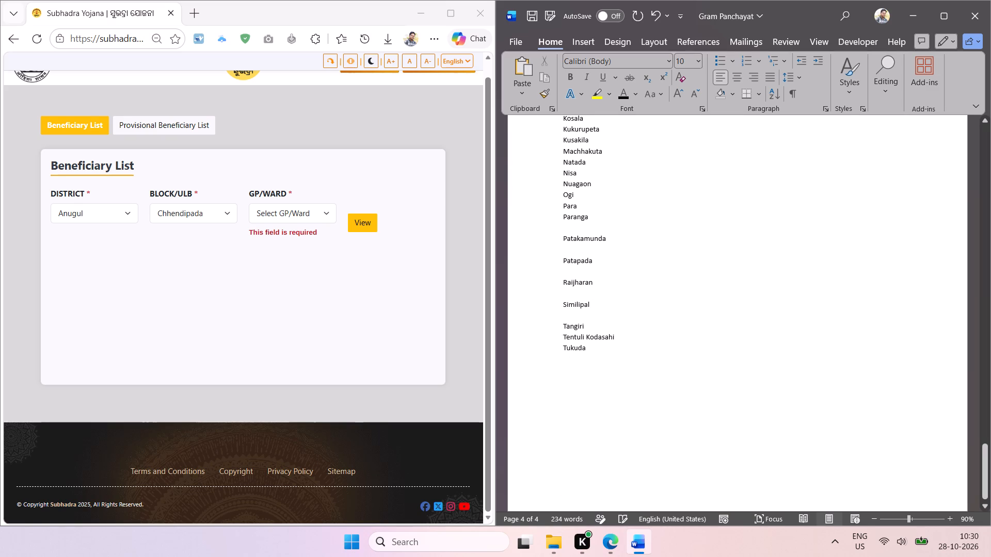
{"action": "left_click", "coordinate": [572, 313]}
{"action": "key", "text": "BackSpace"}
{"action": "left_click", "coordinate": [573, 298]}
{"action": "key", "text": "BackSpace"}
{"action": "left_click", "coordinate": [571, 271]}
{"action": "key", "text": "BackSpace"}
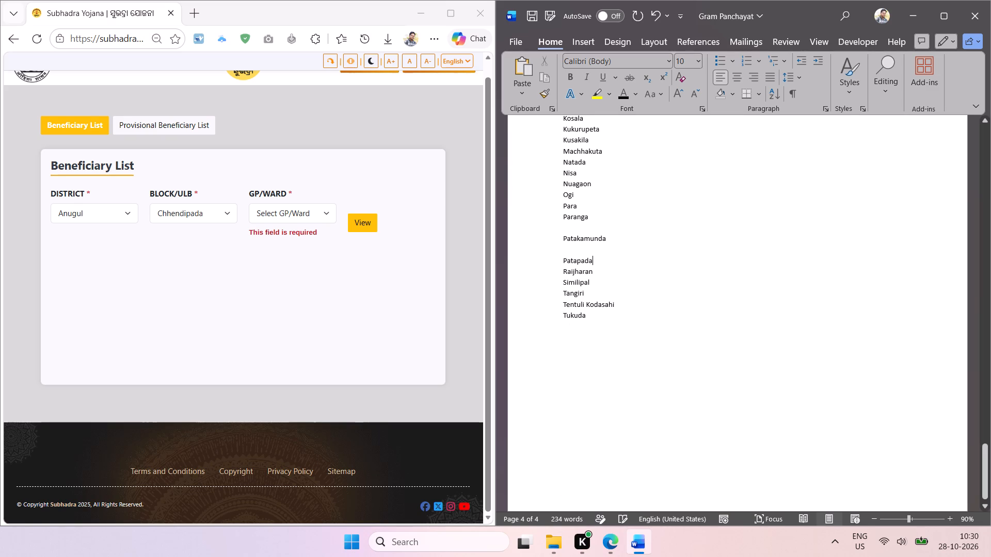
{"action": "left_click", "coordinate": [571, 254]}
{"action": "key", "text": "BackSpace"}
{"action": "left_click", "coordinate": [574, 225]}
{"action": "key", "text": "BackSpace"}
Sort the Chhendipada names from Bagadia through Tukuda alphabetically.
{"action": "left_click", "coordinate": [587, 293]}
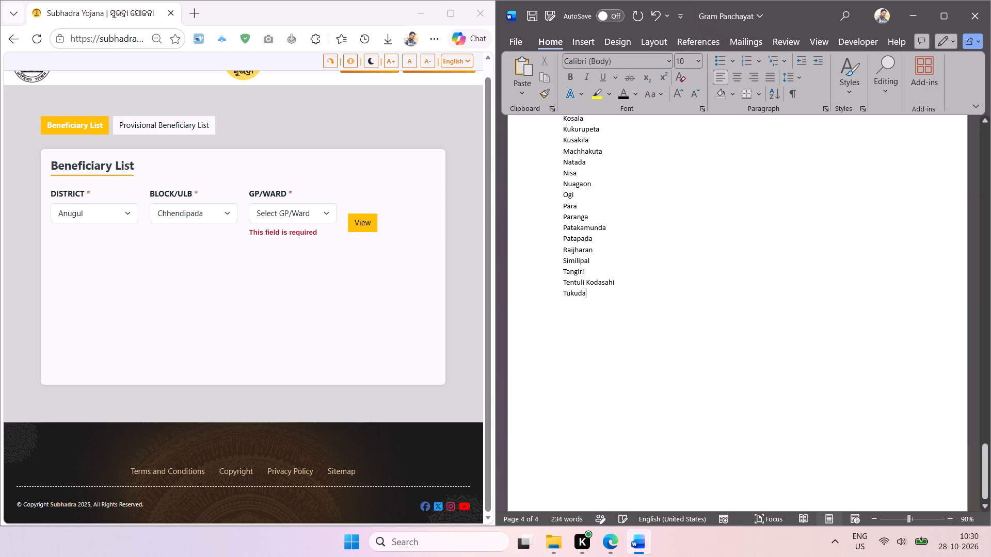
{"action": "scroll", "coordinate": [604, 286], "scroll_direction": "up", "scroll_amount": 5}
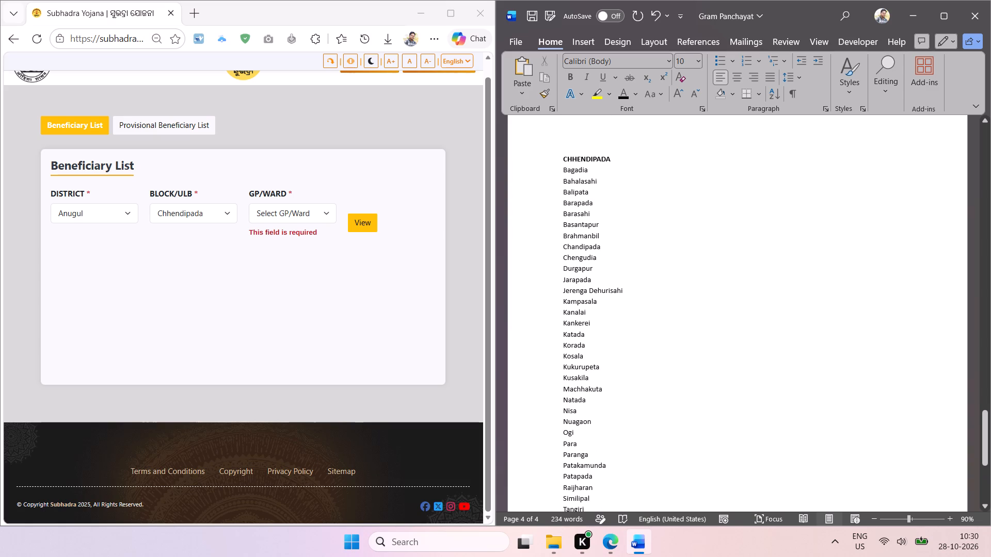
{"action": "left_click", "coordinate": [562, 173], "text": "shift"}
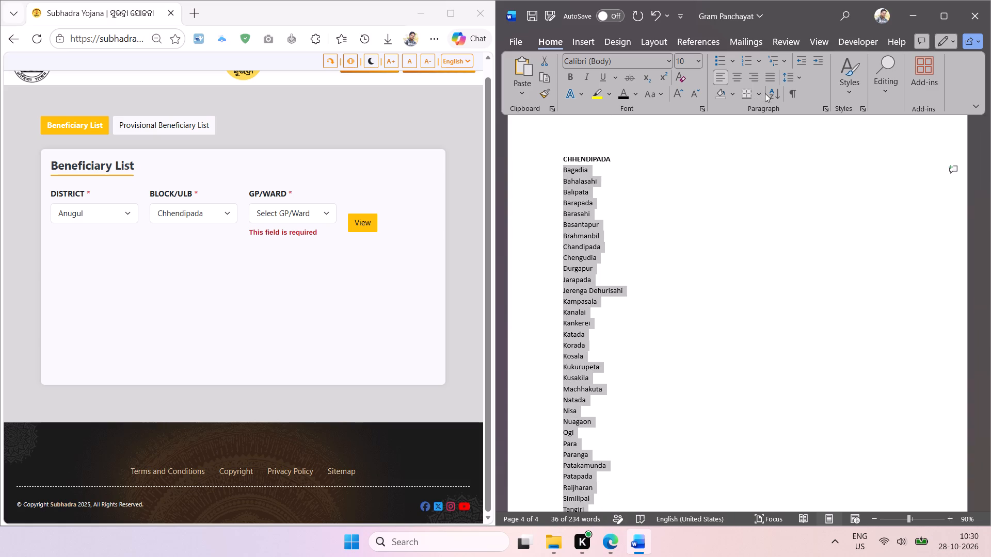
{"action": "left_click", "coordinate": [765, 93]}
{"action": "left_click", "coordinate": [769, 93]}
{"action": "left_click", "coordinate": [791, 350]}
Turn the sorted Chhendipada names into a numbered list aligned with the heading's left edge, and save the document.
{"action": "left_click", "coordinate": [743, 59]}
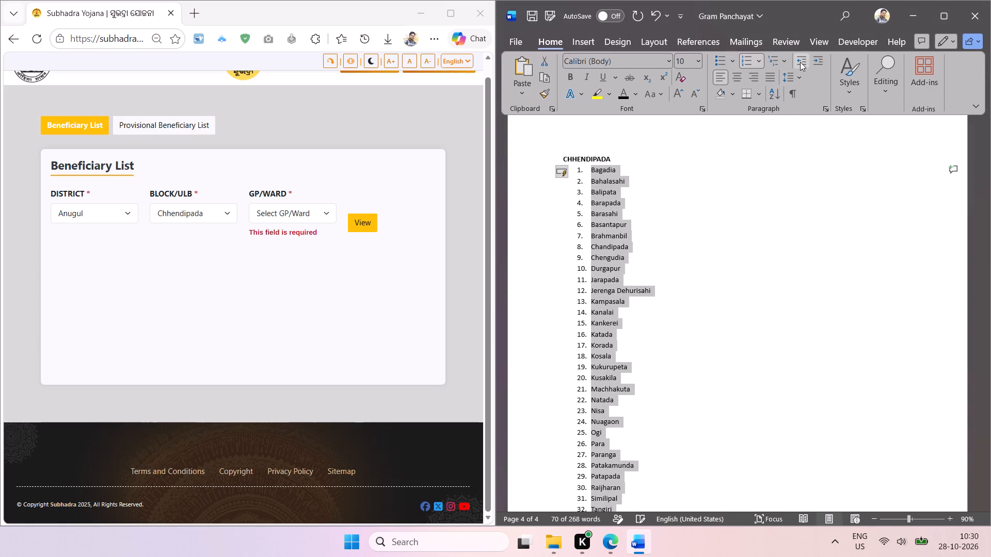
{"action": "double_click", "coordinate": [800, 61]}
{"action": "left_click", "coordinate": [645, 230]}
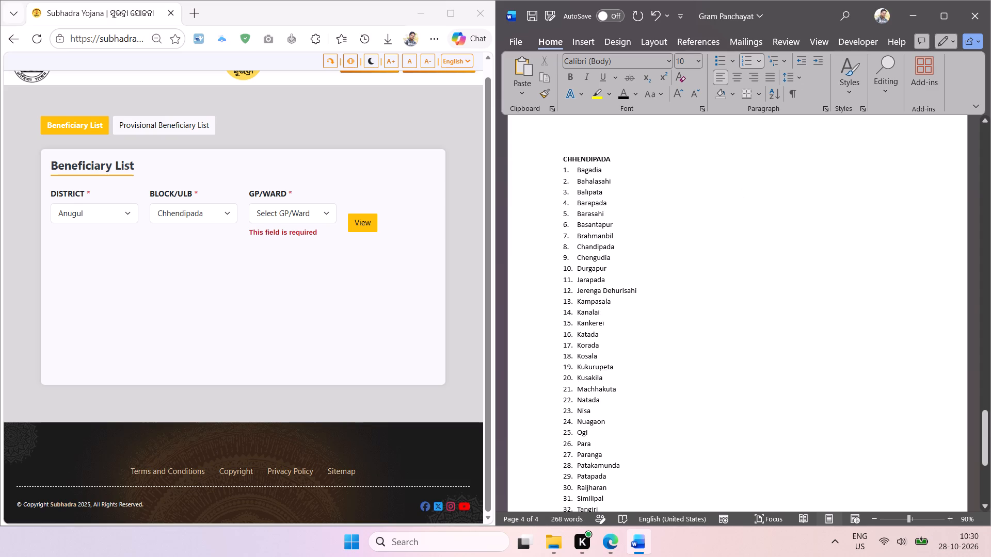
{"action": "key", "text": "ctrl+s"}
Copy the CHHENDIPADA heading to below the end of its numbered list, outside the numbering and after a blank gap.
{"action": "double_click", "coordinate": [599, 159]}
{"action": "key", "text": "ctrl+c"}
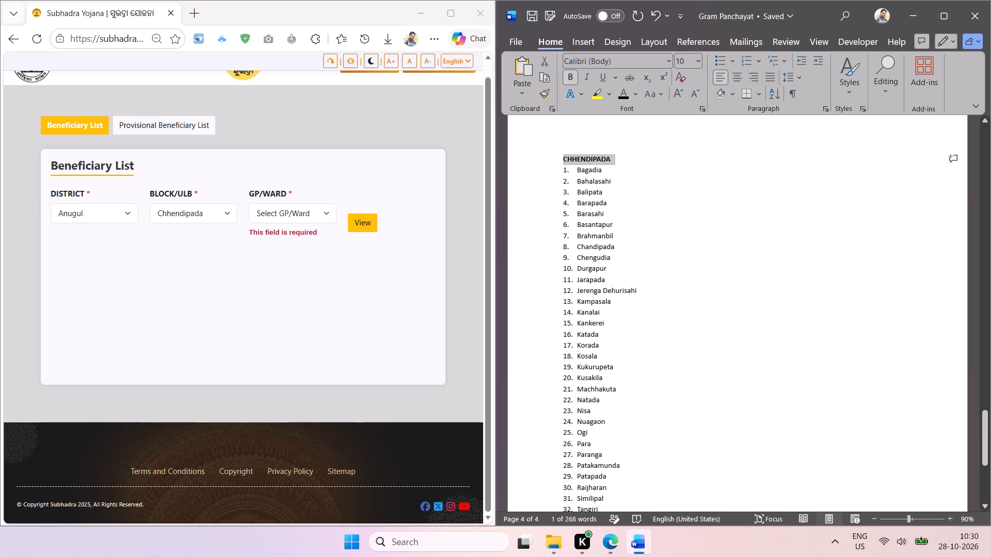
{"action": "left_click", "coordinate": [641, 293]}
{"action": "scroll", "coordinate": [641, 294], "scroll_direction": "down", "scroll_amount": 4}
{"action": "left_click", "coordinate": [612, 291]}
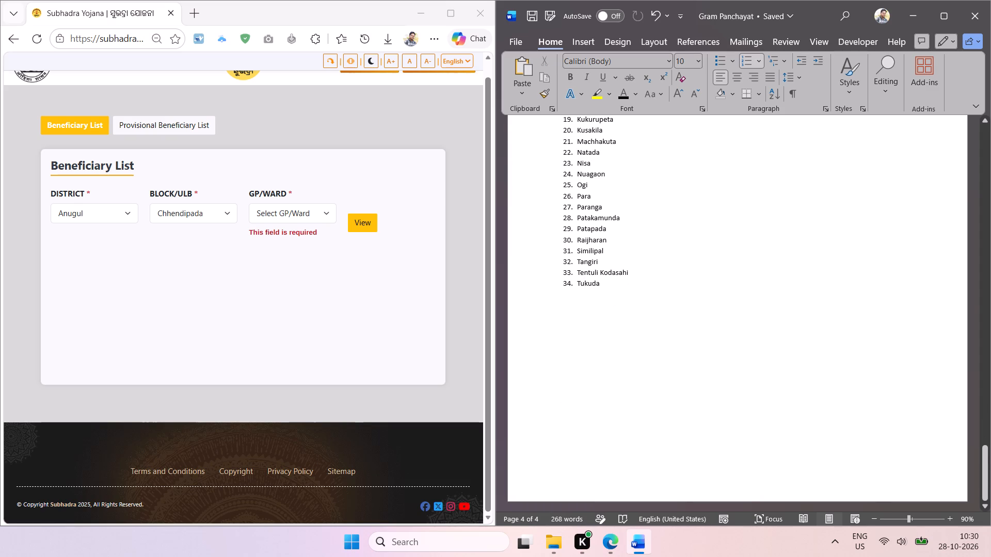
{"action": "key", "text": "Return"}
{"action": "key", "text": "Return"}
{"action": "key", "text": "ctrl+v"}
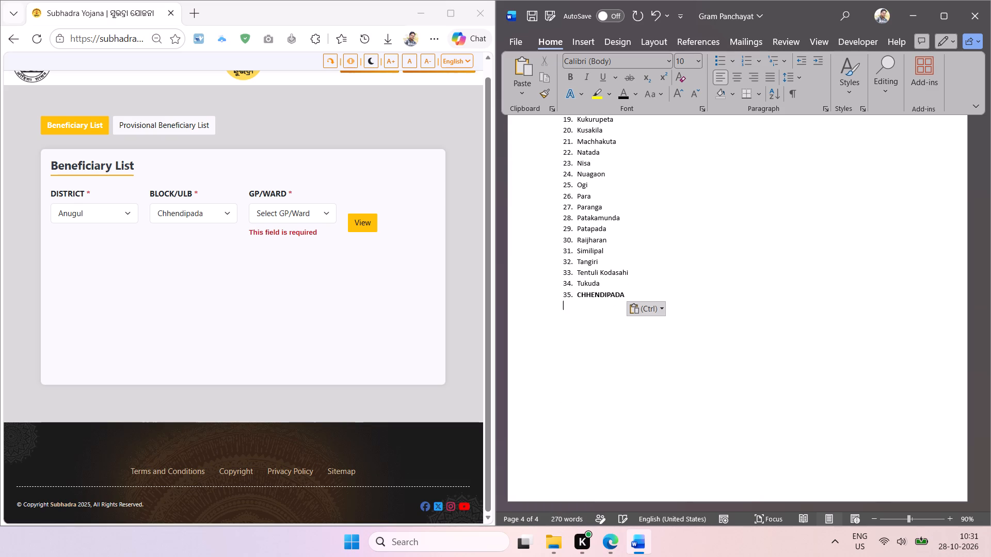
{"action": "key", "text": "ctrl+z"}
{"action": "key", "text": "Return"}
{"action": "key", "text": "Return"}
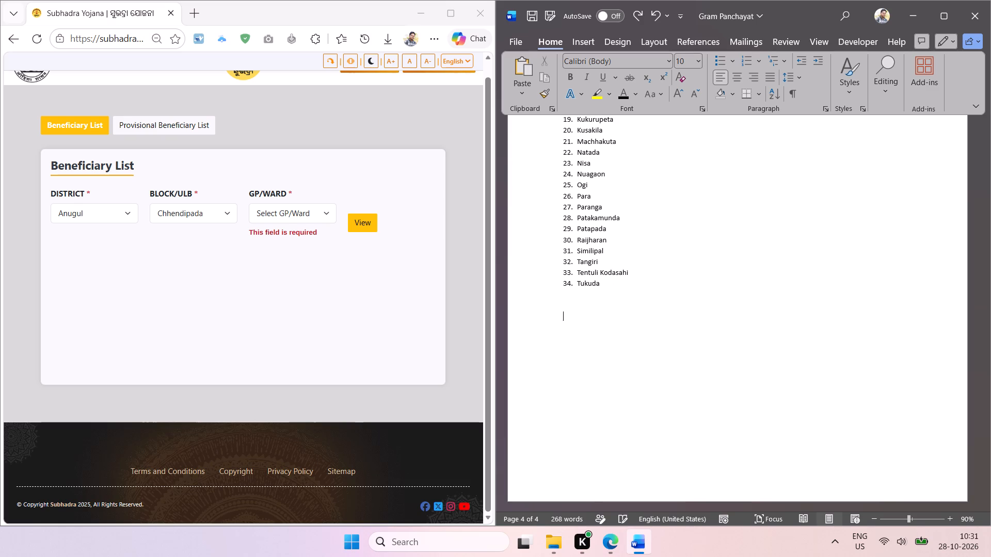
{"action": "key", "text": "ctrl+v"}
Select the Kaniha block on the website, extract its name as text, replace the copied heading with KANIHA in capitals, and save.
{"action": "left_click", "coordinate": [181, 217]}
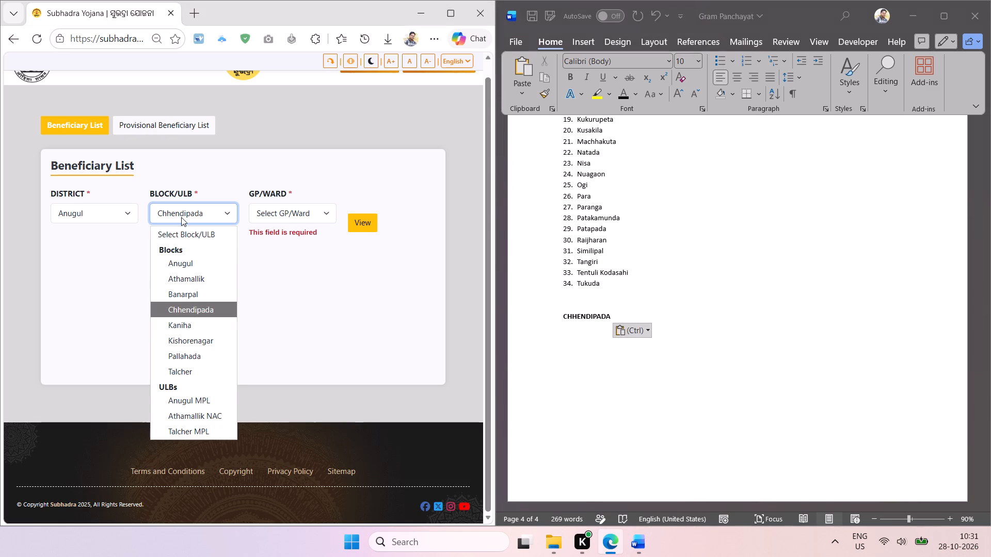
{"action": "left_click", "coordinate": [202, 325]}
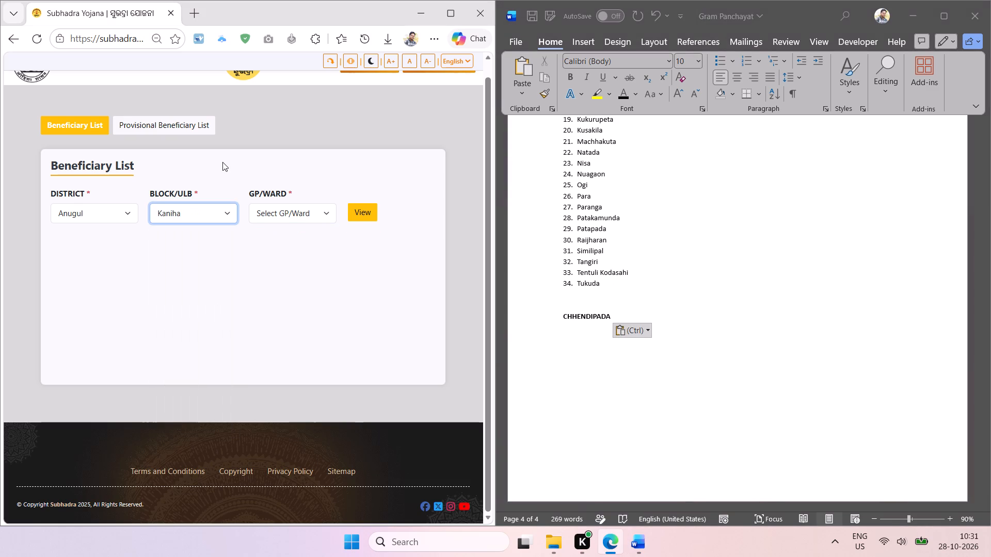
{"action": "key", "text": "shift+super+t"}
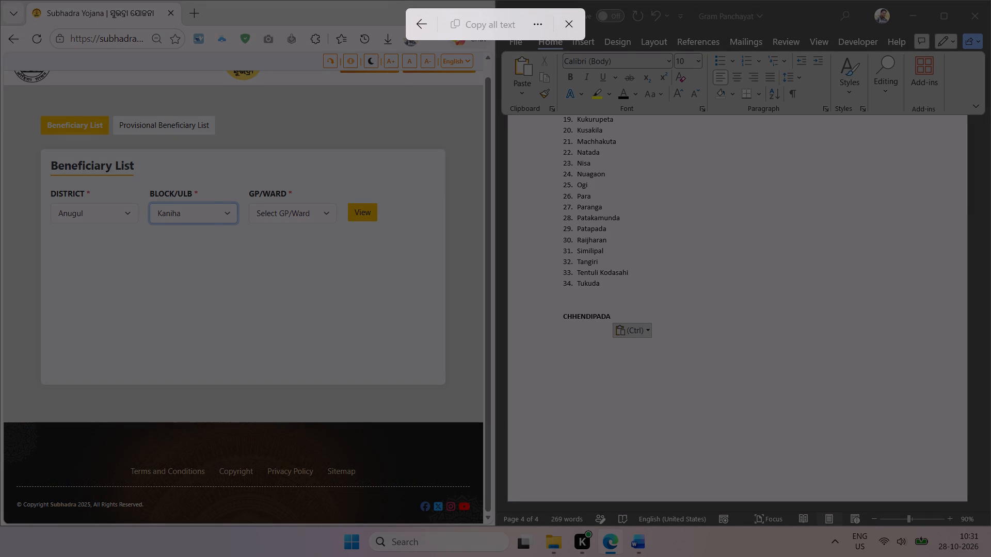
{"action": "left_click_drag", "start_coordinate": [153, 205], "coordinate": [219, 347]}
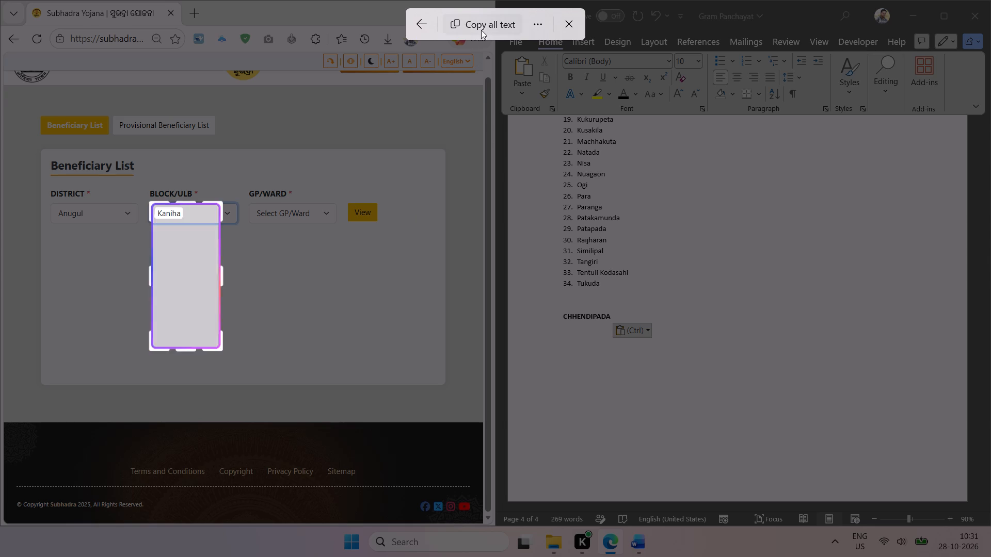
{"action": "left_click", "coordinate": [482, 26]}
{"action": "left_click", "coordinate": [600, 322]}
{"action": "double_click", "coordinate": [589, 315]}
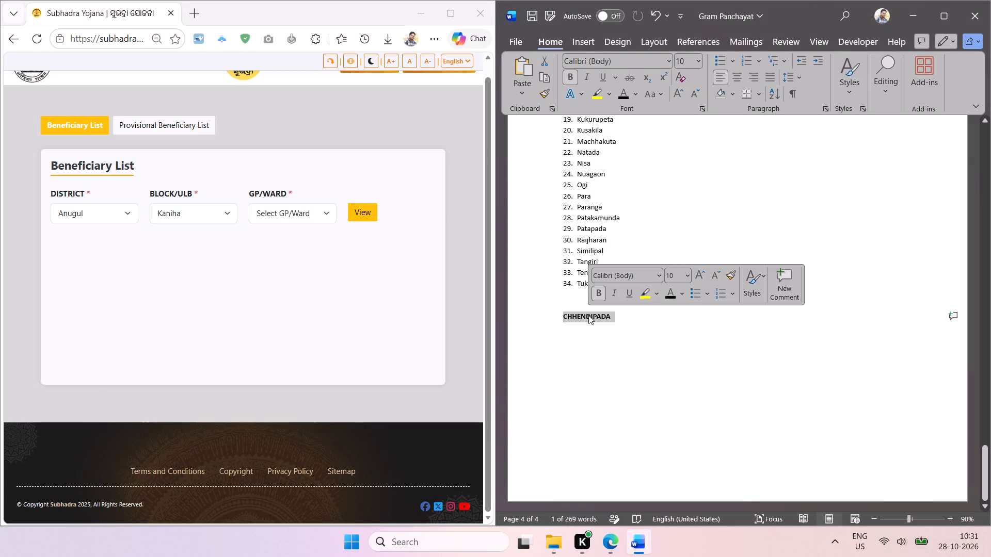
{"action": "key", "text": "ctrl+v"}
{"action": "key", "text": "shift+F3"}
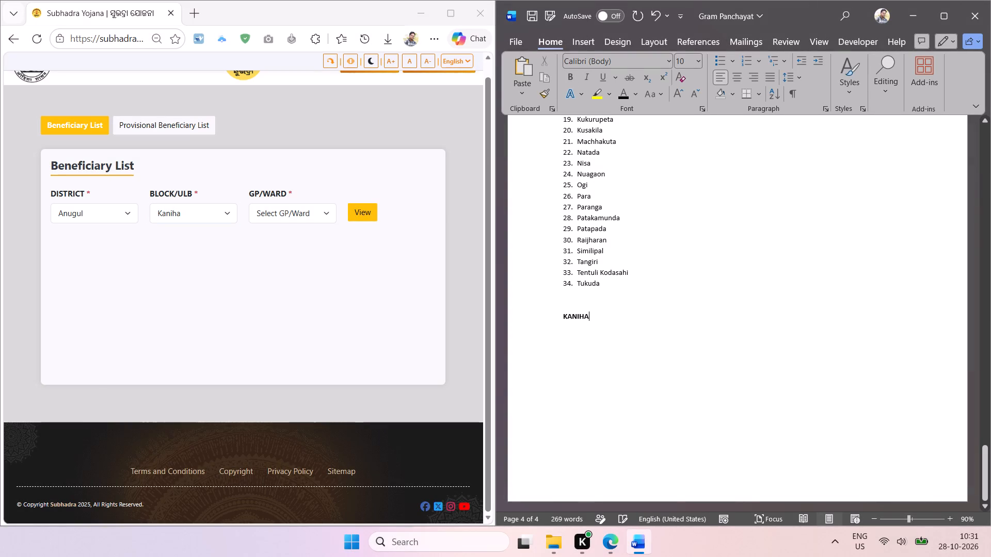
{"action": "left_click", "coordinate": [603, 323]}
{"action": "key", "text": "ctrl+s"}
Extract the GP/Ward names from Arkil through Kaniha and paste them under the KANIHA heading, adding a new line after them.
{"action": "key", "text": "Return"}
{"action": "left_click", "coordinate": [311, 213]}
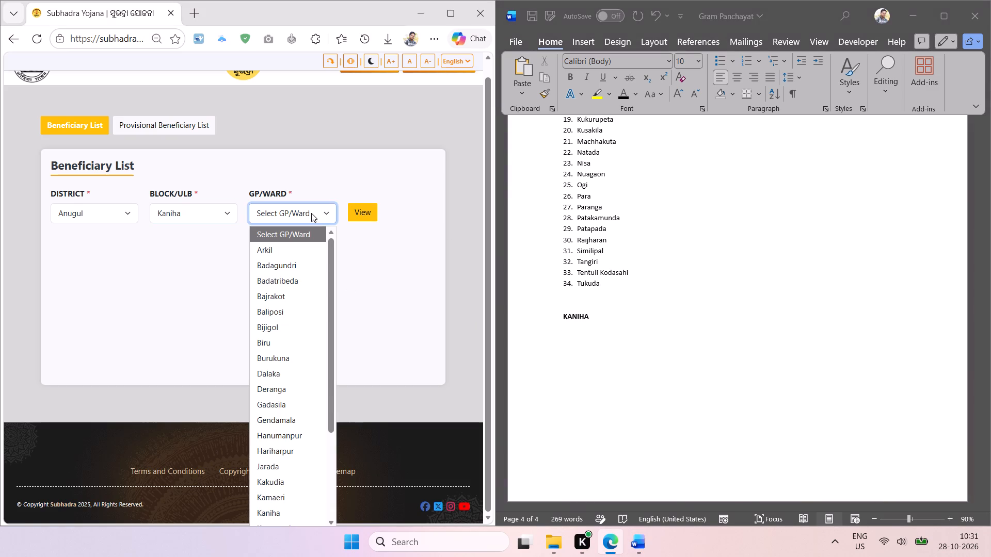
{"action": "key", "text": "shift+super+t"}
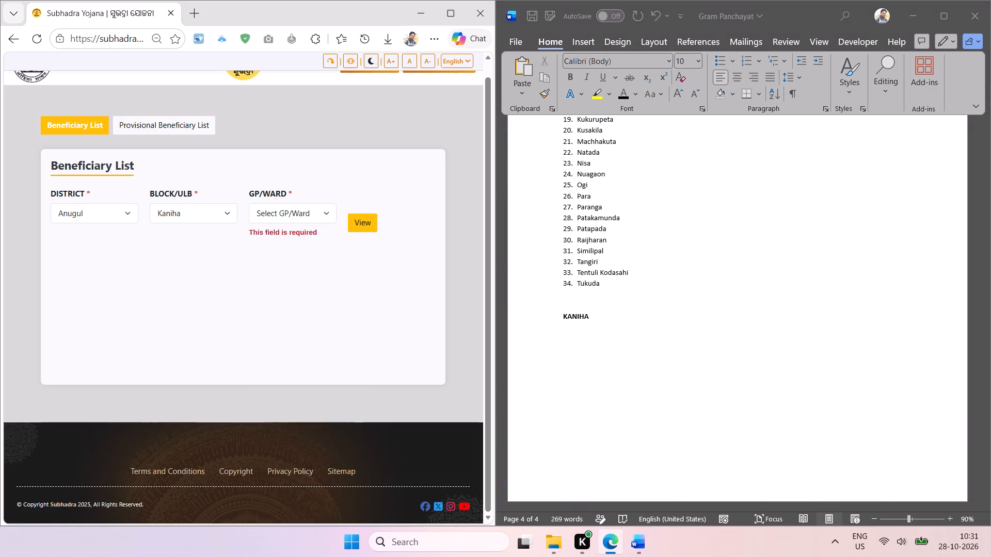
{"action": "left_click_drag", "start_coordinate": [252, 243], "coordinate": [338, 526]}
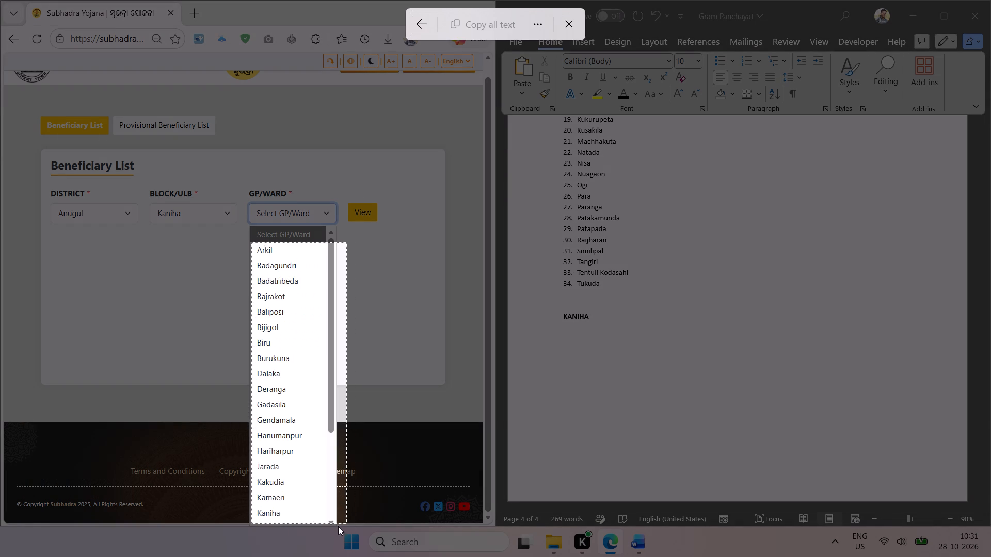
{"action": "left_click_drag", "start_coordinate": [338, 526], "coordinate": [327, 520]}
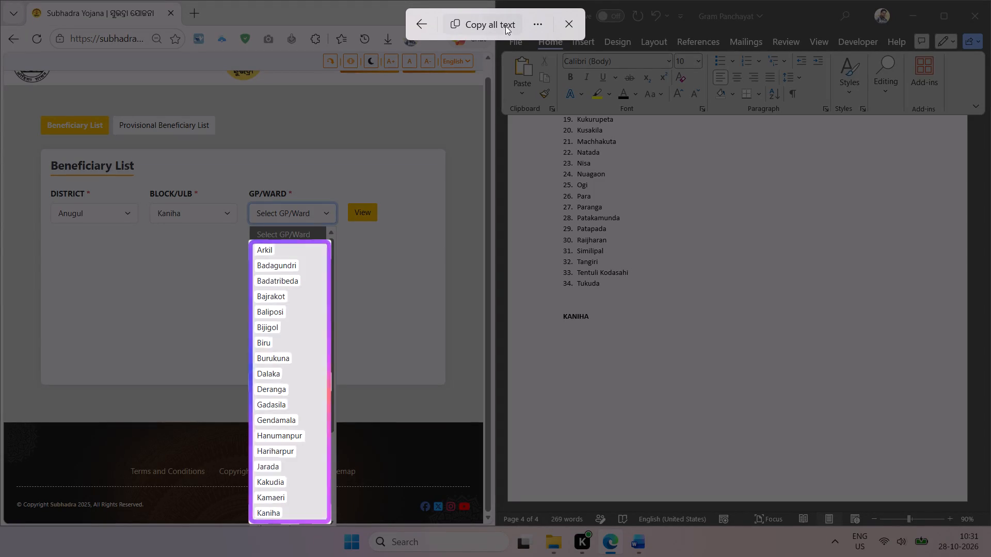
{"action": "left_click", "coordinate": [500, 20]}
{"action": "left_click", "coordinate": [576, 315]}
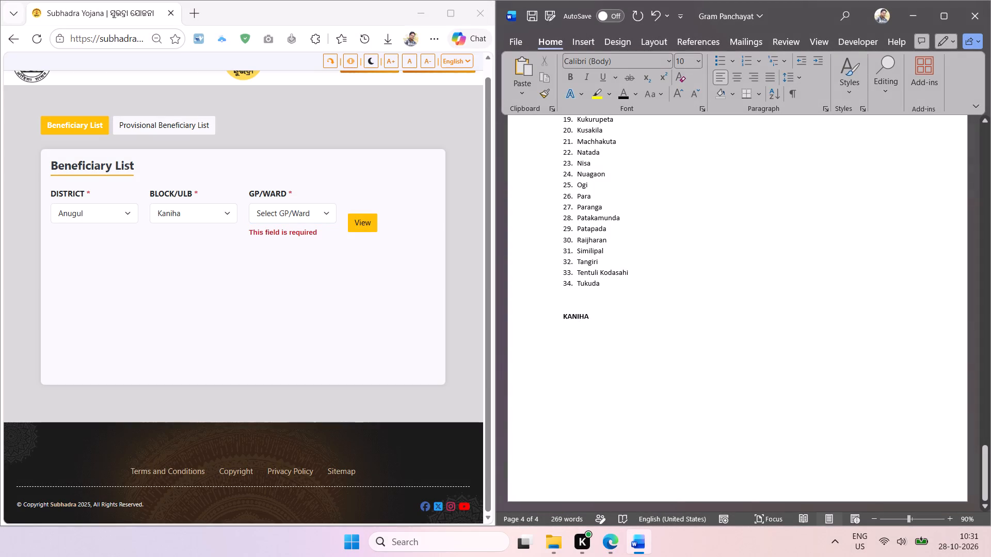
{"action": "key", "text": "ctrl+v"}
{"action": "scroll", "coordinate": [630, 299], "scroll_direction": "down", "scroll_amount": 3}
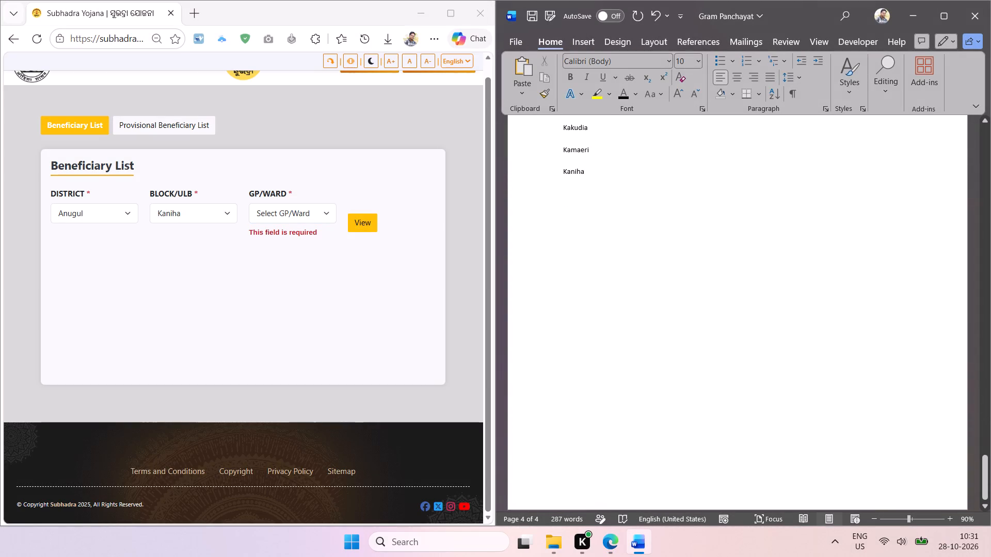
{"action": "key", "text": "Return"}
{"action": "key", "text": "Return"}
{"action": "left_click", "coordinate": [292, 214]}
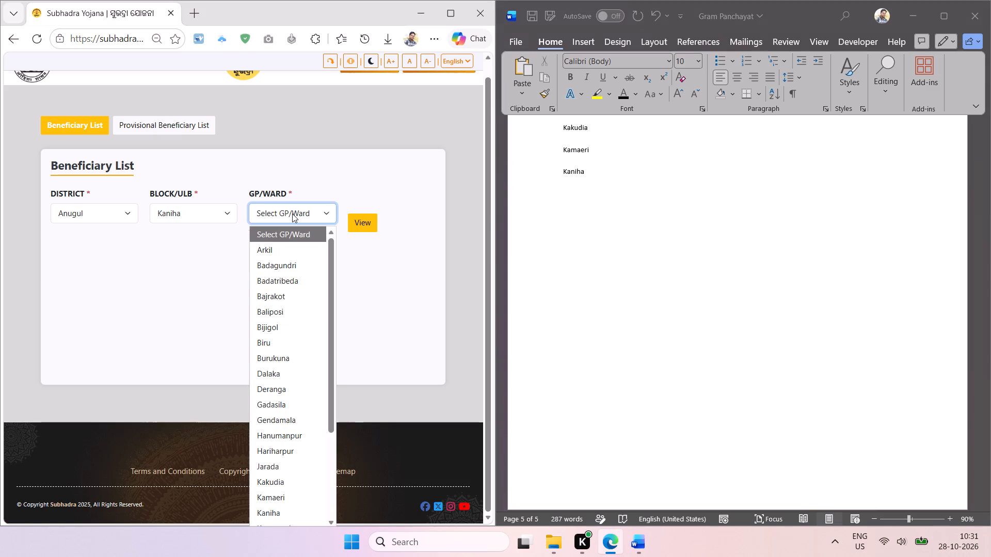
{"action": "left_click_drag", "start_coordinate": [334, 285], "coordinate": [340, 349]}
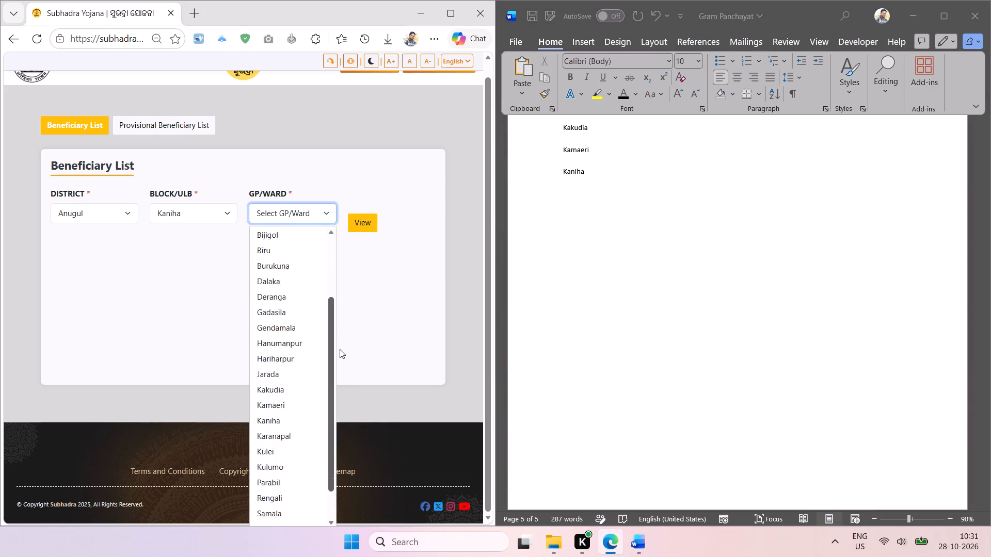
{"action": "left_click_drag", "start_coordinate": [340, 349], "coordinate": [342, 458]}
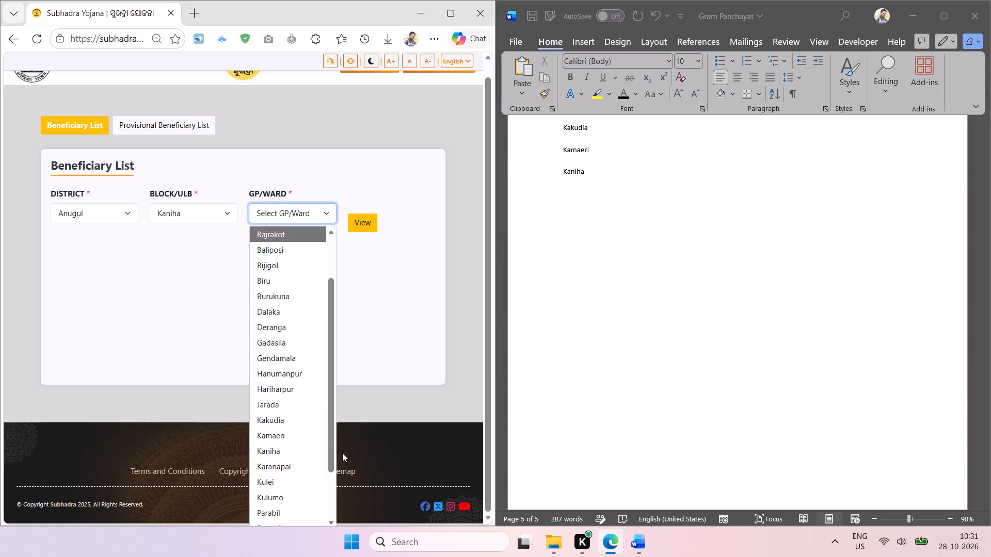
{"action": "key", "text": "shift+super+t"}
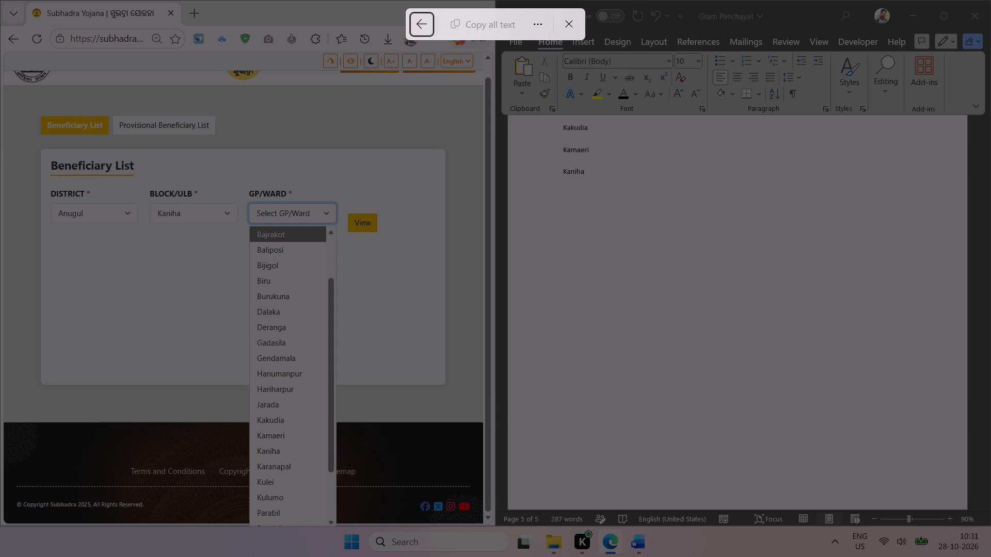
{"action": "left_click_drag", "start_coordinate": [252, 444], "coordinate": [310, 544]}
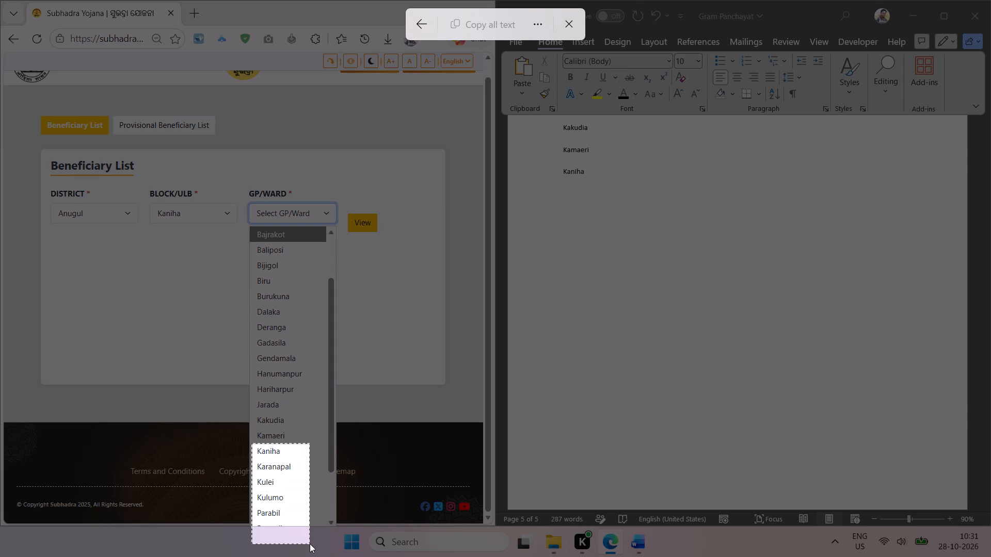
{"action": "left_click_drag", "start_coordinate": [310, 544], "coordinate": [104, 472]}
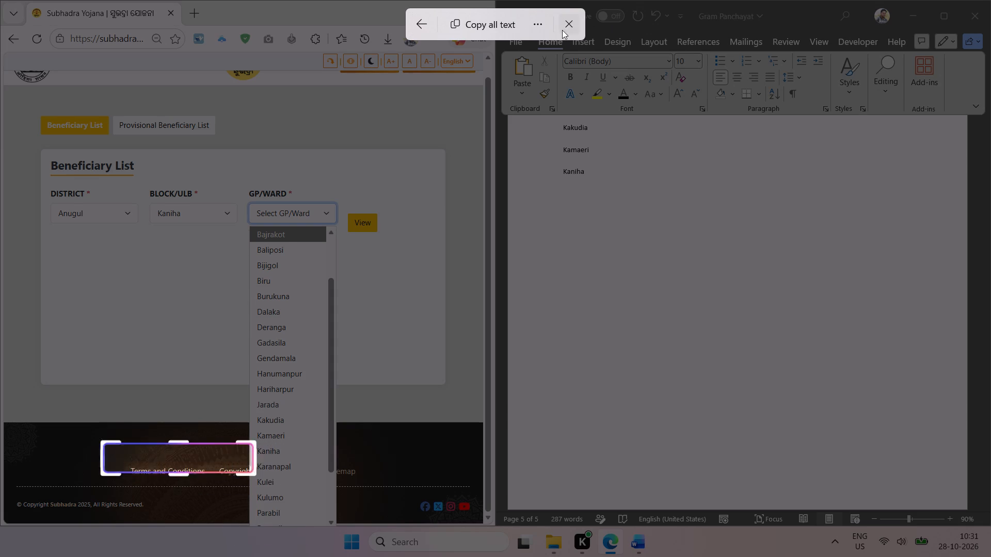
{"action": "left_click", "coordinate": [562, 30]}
Extract the remaining GP/Ward names from Kaniha through Talapada and paste them at the end of the KANIHA list.
{"action": "left_click", "coordinate": [324, 213]}
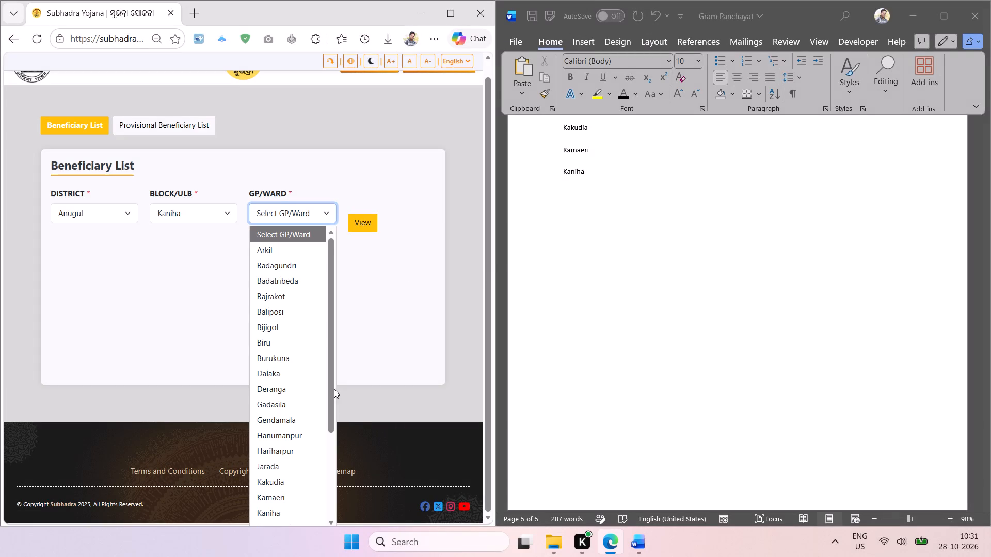
{"action": "left_click_drag", "start_coordinate": [334, 389], "coordinate": [342, 511]}
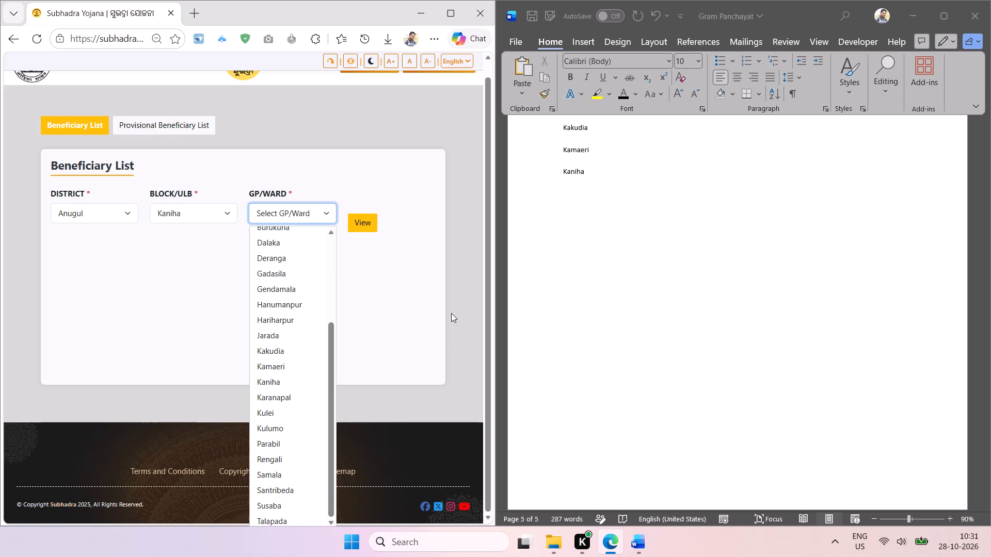
{"action": "key", "text": "shift+super+t"}
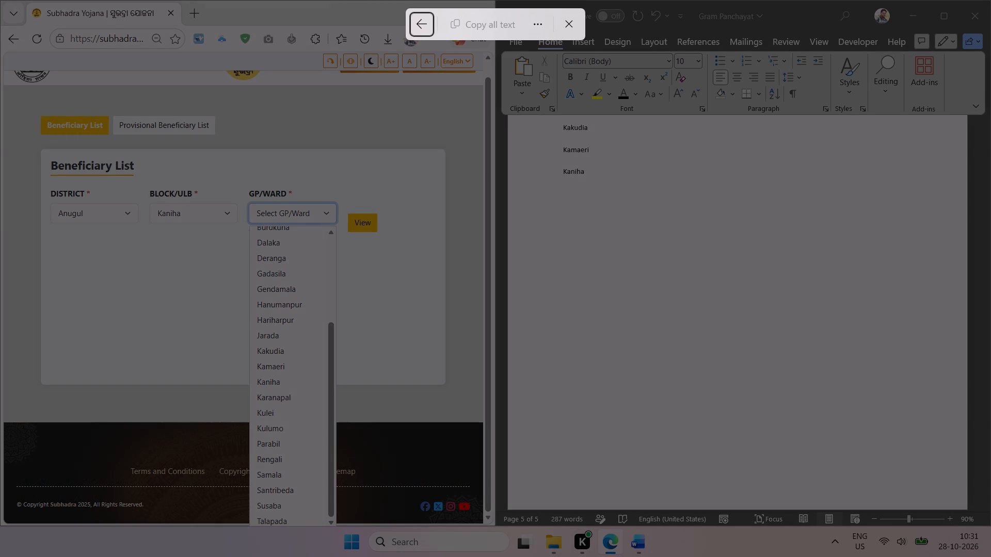
{"action": "left_click_drag", "start_coordinate": [251, 374], "coordinate": [325, 537]}
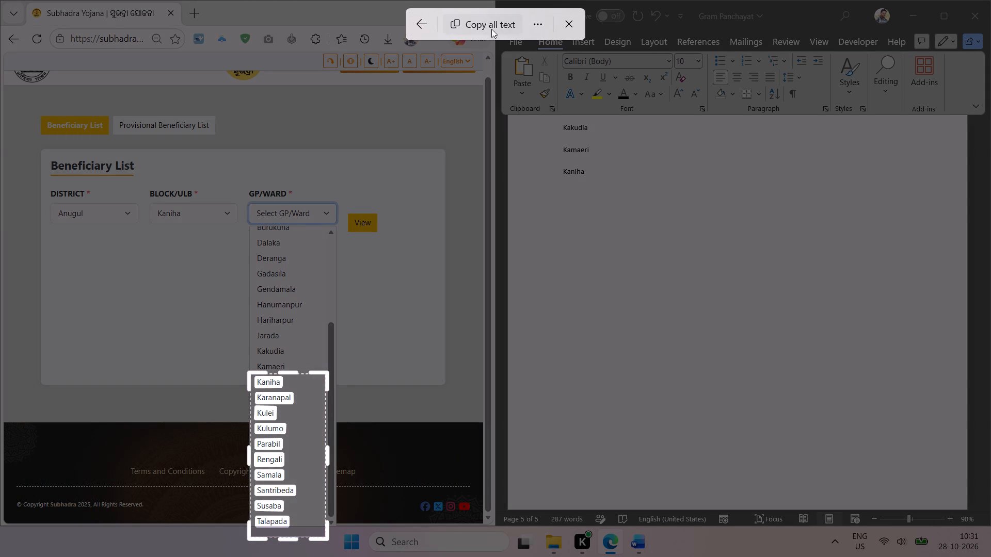
{"action": "left_click", "coordinate": [491, 29]}
{"action": "left_click", "coordinate": [603, 202]}
{"action": "key", "text": "ctrl+v"}
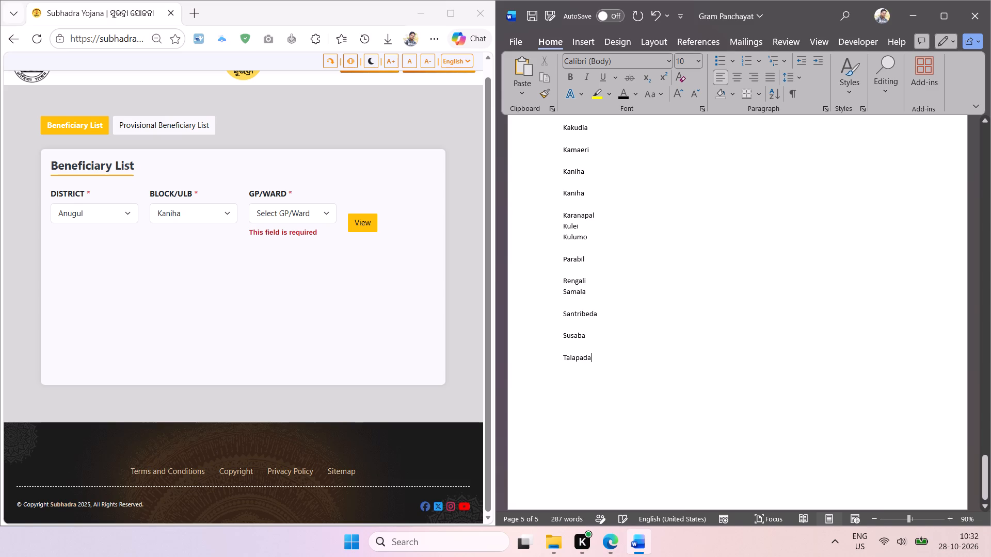
Delete the first of the two consecutive Kaniha entries in the pasted list.
{"action": "double_click", "coordinate": [577, 171]}
{"action": "key", "text": "BackSpace"}
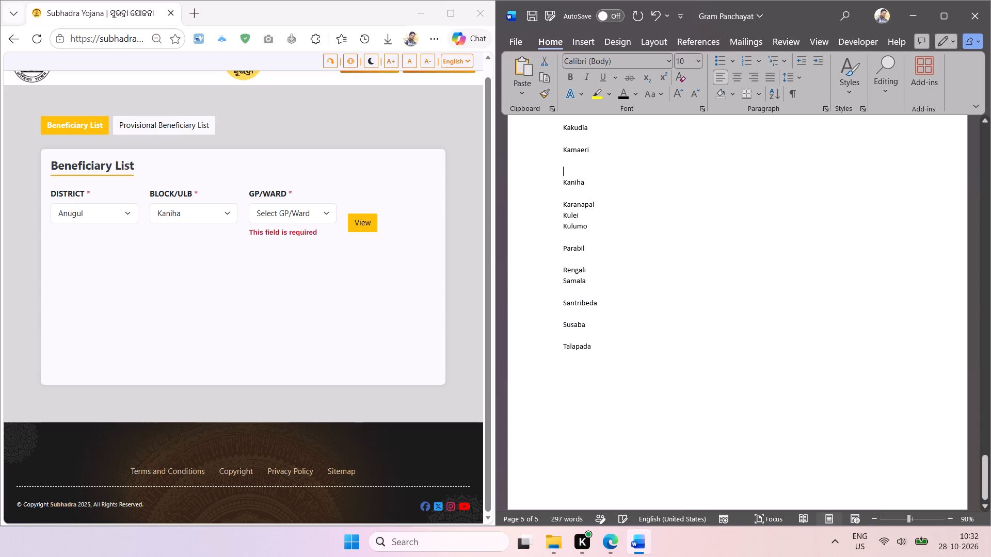
Remove the blank lines separating the names from Kaniha through Talapada.
{"action": "scroll", "coordinate": [605, 236], "scroll_direction": "up", "scroll_amount": 1}
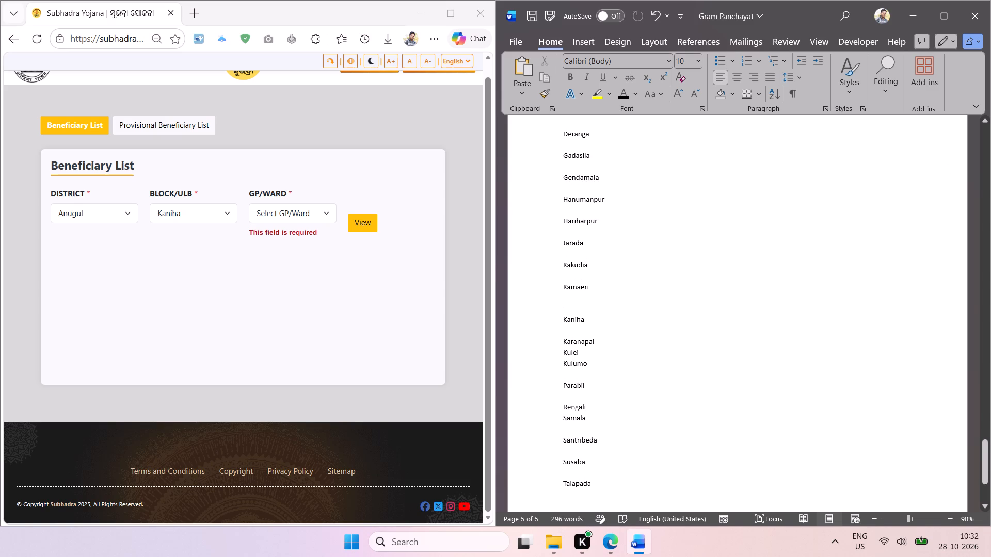
{"action": "scroll", "coordinate": [605, 236], "scroll_direction": "up", "scroll_amount": 1}
{"action": "left_click", "coordinate": [576, 464]}
{"action": "key", "text": "BackSpace"}
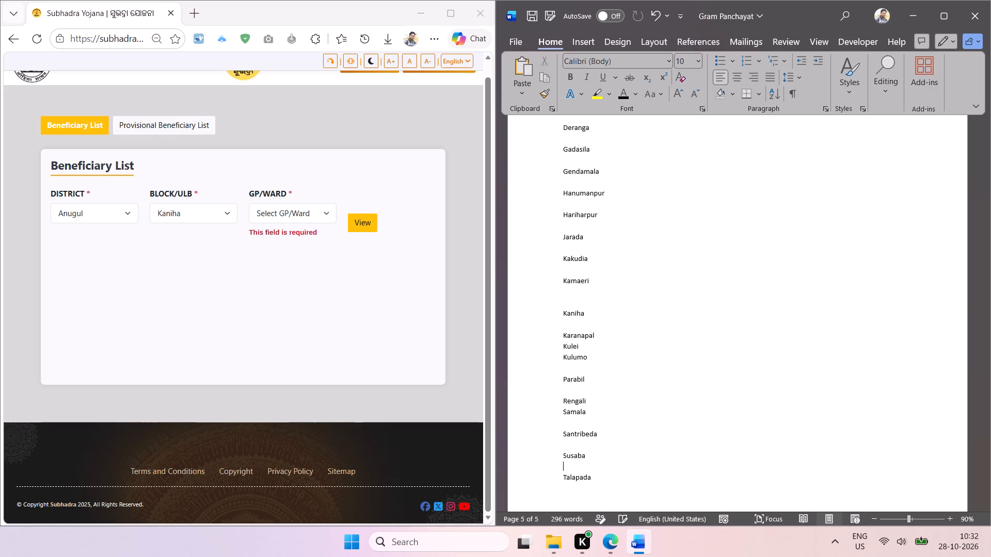
{"action": "left_click", "coordinate": [575, 448]}
{"action": "key", "text": "BackSpace"}
{"action": "left_click", "coordinate": [572, 424]}
{"action": "key", "text": "BackSpace"}
{"action": "left_click", "coordinate": [570, 394]}
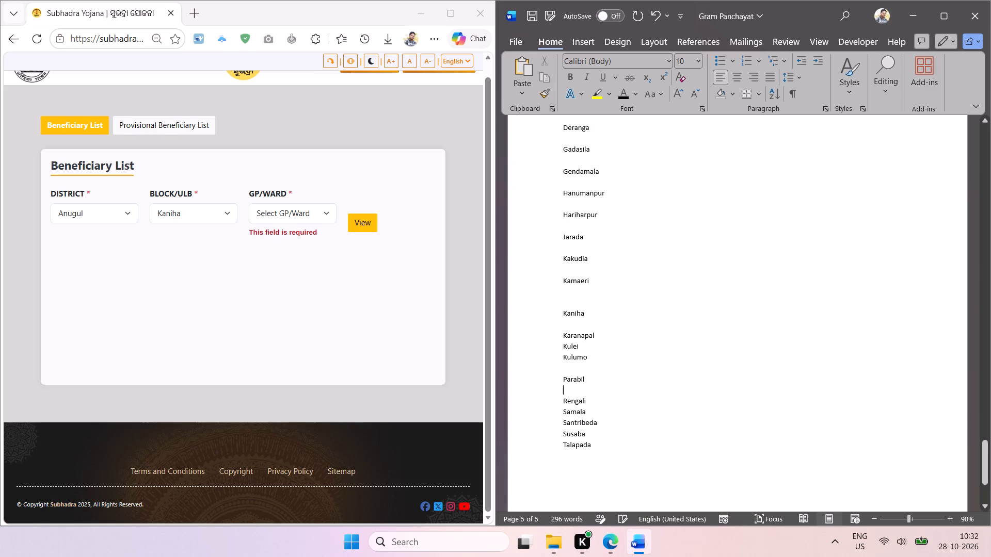
{"action": "key", "text": "BackSpace"}
{"action": "left_click", "coordinate": [573, 367]}
{"action": "key", "text": "BackSpace"}
{"action": "left_click", "coordinate": [571, 322]}
{"action": "key", "text": "BackSpace"}
Remove the blank lines separating the names from Hariharpur through Kaniha in the KANIHA list.
{"action": "left_click", "coordinate": [572, 295]}
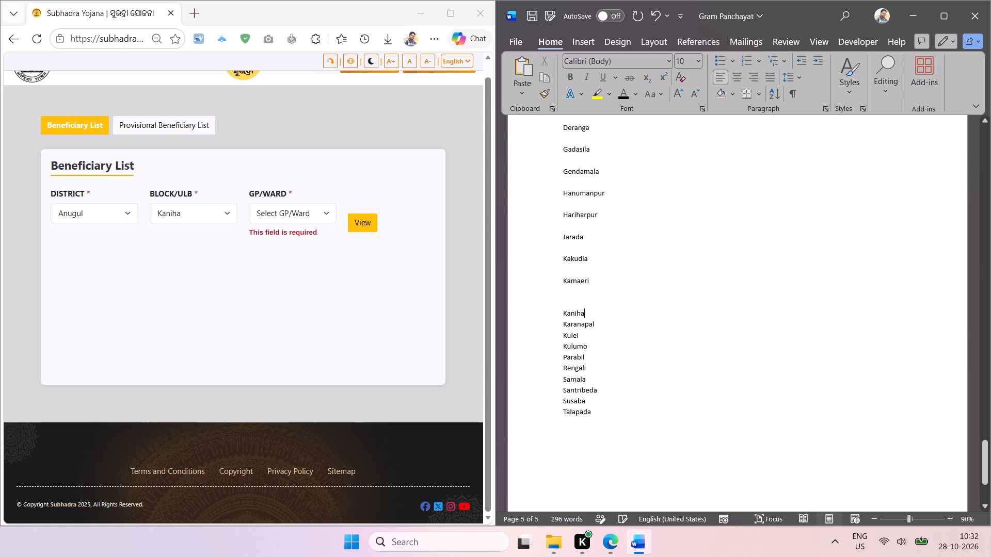
{"action": "key", "text": "BackSpace"}
{"action": "left_click", "coordinate": [570, 273]}
{"action": "key", "text": "BackSpace"}
{"action": "left_click", "coordinate": [569, 285]}
{"action": "key", "text": "BackSpace"}
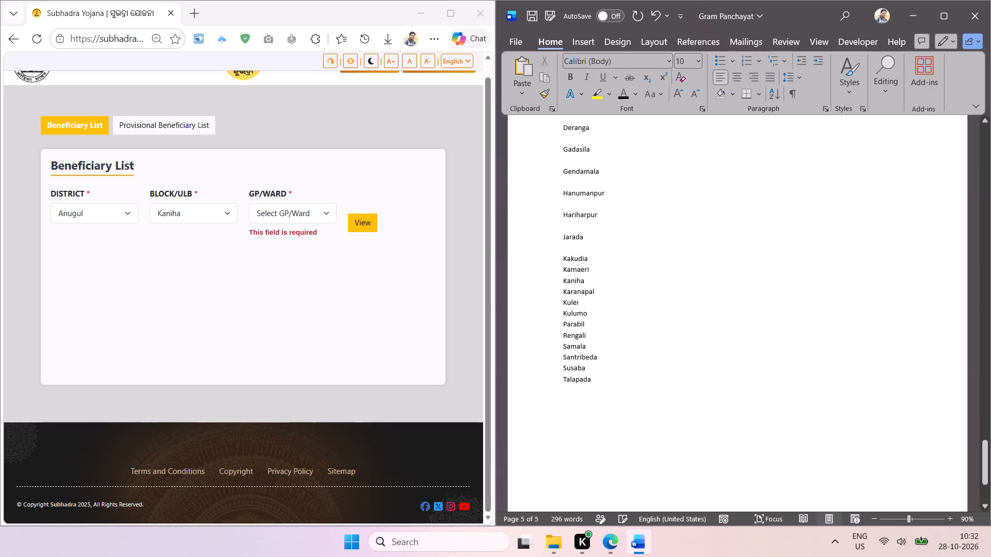
{"action": "left_click", "coordinate": [573, 245]}
{"action": "key", "text": "BackSpace"}
{"action": "left_click", "coordinate": [573, 226]}
{"action": "key", "text": "BackSpace"}
Remove the blank lines separating the names from Deranga through Hariharpur.
{"action": "left_click", "coordinate": [576, 205]}
{"action": "key", "text": "BackSpace"}
{"action": "left_click", "coordinate": [573, 181]}
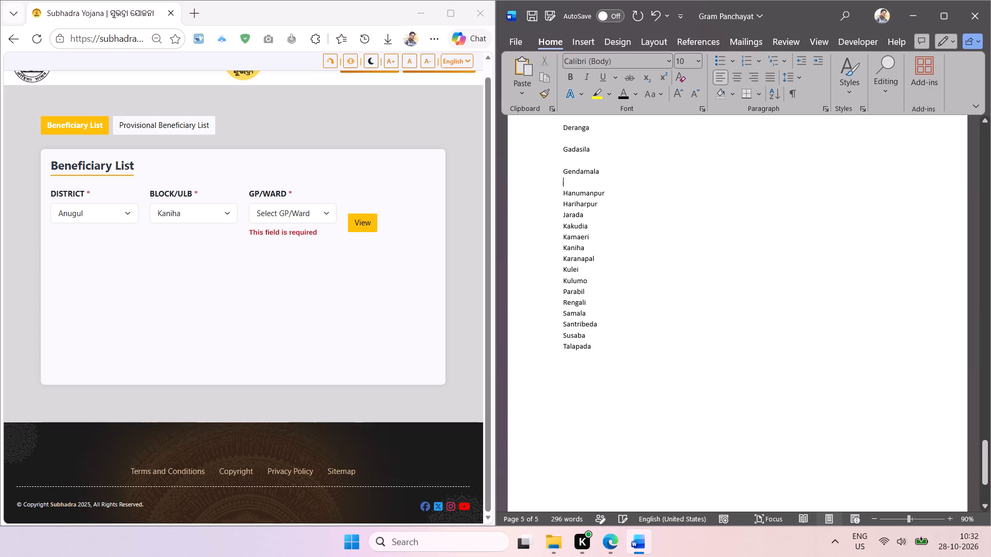
{"action": "key", "text": "BackSpace"}
{"action": "left_click", "coordinate": [572, 161]}
{"action": "key", "text": "BackSpace"}
{"action": "left_click", "coordinate": [572, 142]}
{"action": "key", "text": "BackSpace"}
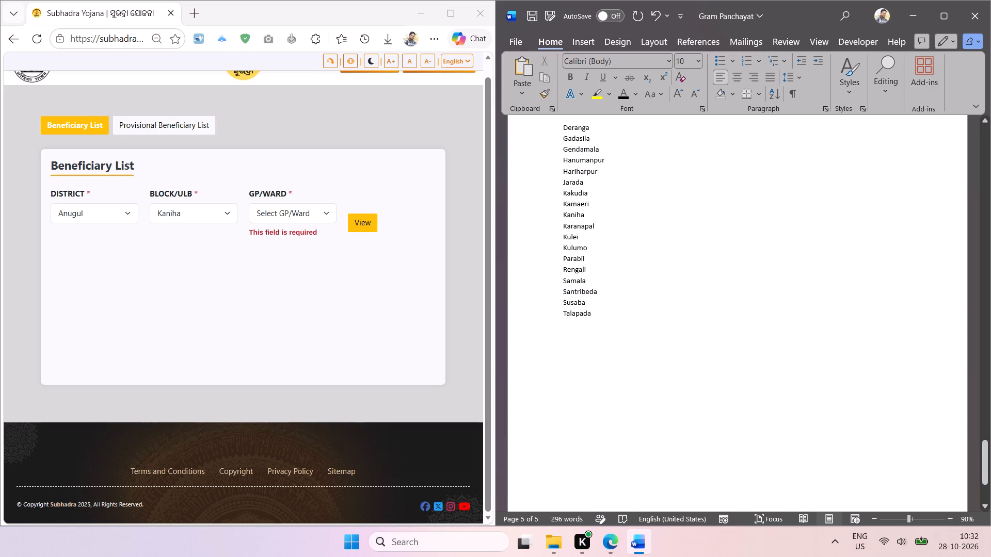
Remove the blank lines separating the names from Bijigol through Deranga.
{"action": "scroll", "coordinate": [674, 185], "scroll_direction": "up", "scroll_amount": 4}
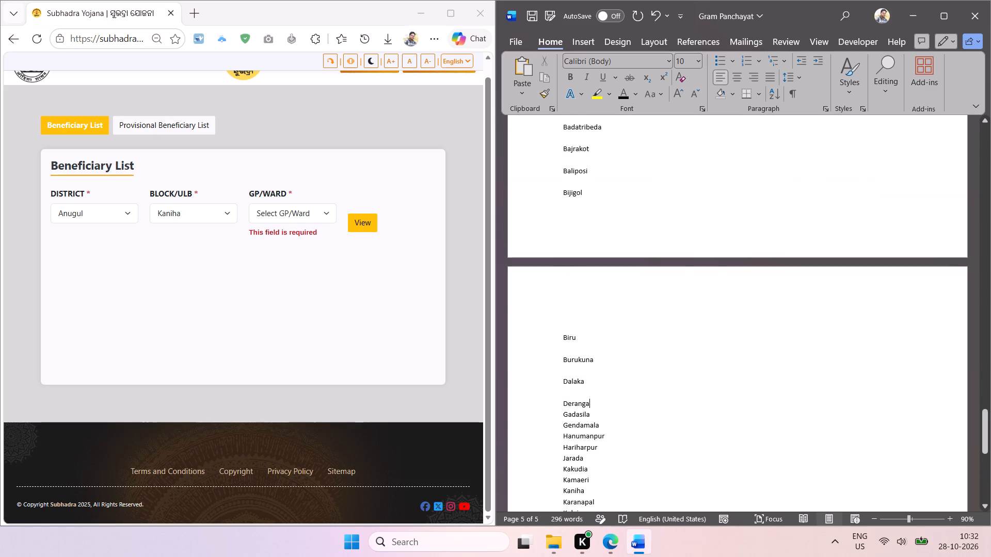
{"action": "left_click", "coordinate": [571, 394]}
{"action": "key", "text": "BackSpace"}
{"action": "left_click", "coordinate": [575, 372]}
{"action": "key", "text": "BackSpace"}
{"action": "left_click", "coordinate": [574, 351]}
{"action": "key", "text": "BackSpace"}
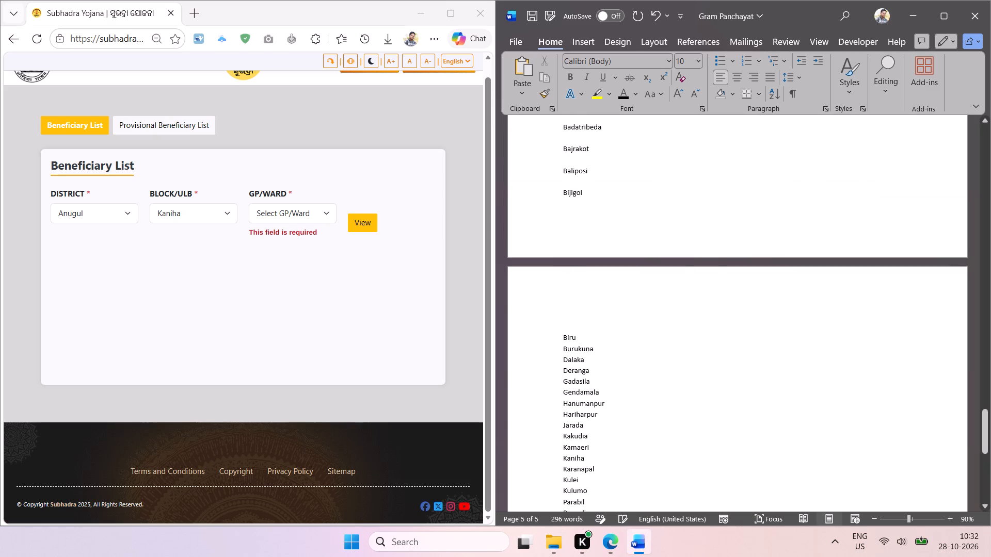
{"action": "left_click", "coordinate": [571, 325]}
{"action": "key", "text": "BackSpace"}
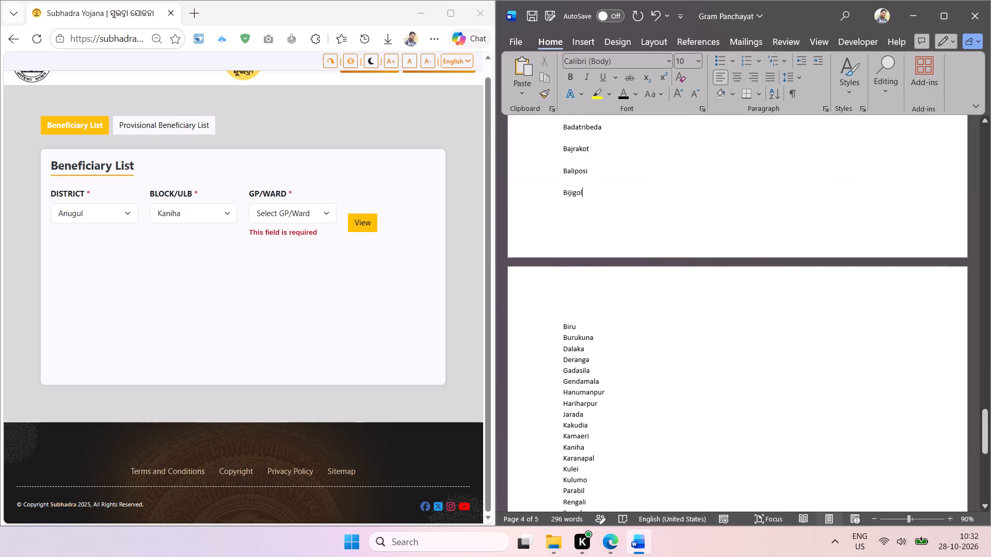
Remove the remaining blank lines between the names from Arkil through Bijigol.
{"action": "left_click", "coordinate": [572, 182]}
{"action": "key", "text": "BackSpace"}
{"action": "left_click", "coordinate": [575, 160]}
{"action": "key", "text": "BackSpace"}
{"action": "scroll", "coordinate": [642, 193], "scroll_direction": "up", "scroll_amount": 1}
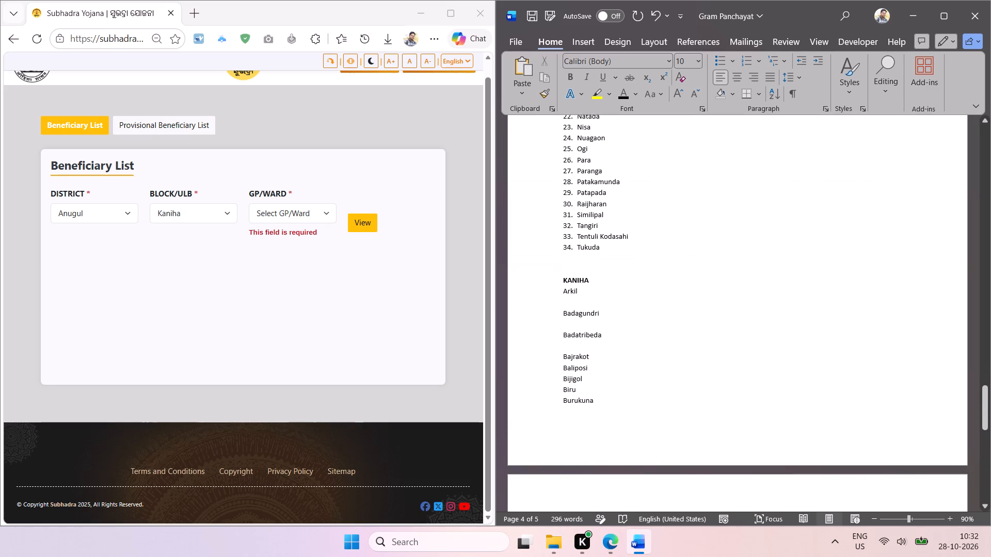
{"action": "scroll", "coordinate": [642, 193], "scroll_direction": "up", "scroll_amount": 1}
{"action": "left_click", "coordinate": [570, 364]}
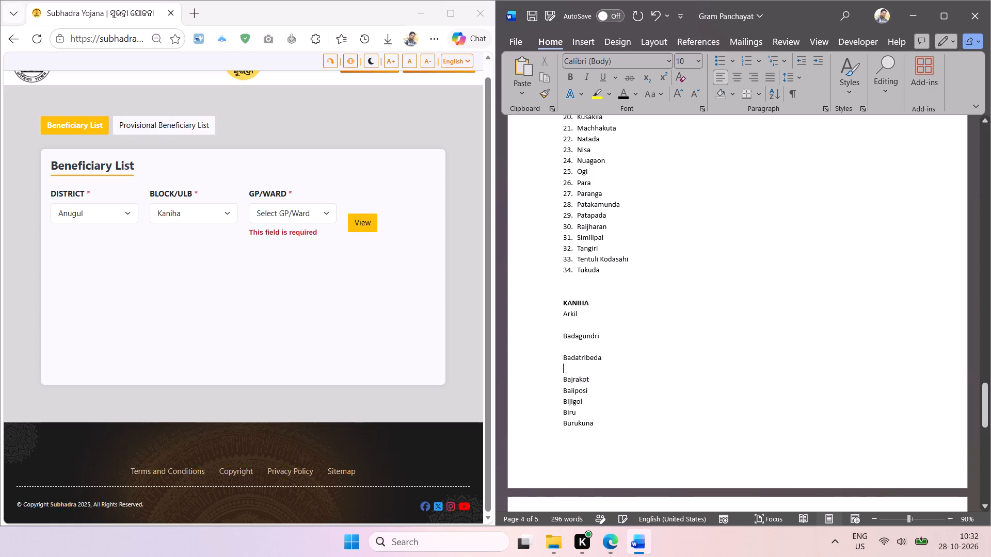
{"action": "key", "text": "BackSpace"}
{"action": "left_click", "coordinate": [577, 348]}
{"action": "key", "text": "BackSpace"}
{"action": "left_click", "coordinate": [573, 324]}
{"action": "key", "text": "BackSpace"}
Insert a page break before the KANIHA heading.
{"action": "left_click", "coordinate": [563, 303]}
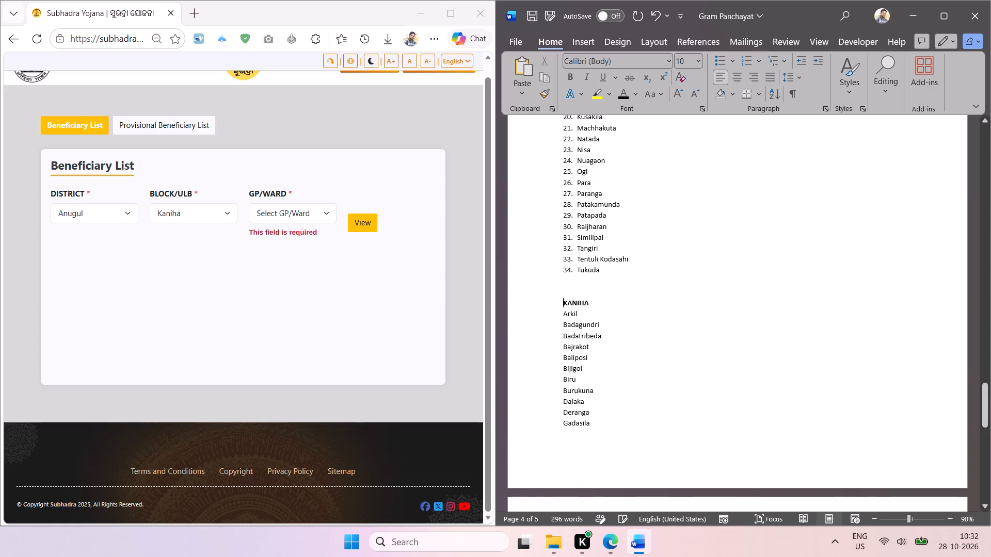
{"action": "key", "text": "ctrl+Return"}
Sort the names from Arkil through Talapada under the KANIHA heading alphabetically.
{"action": "scroll", "coordinate": [548, 284], "scroll_direction": "down", "scroll_amount": 2}
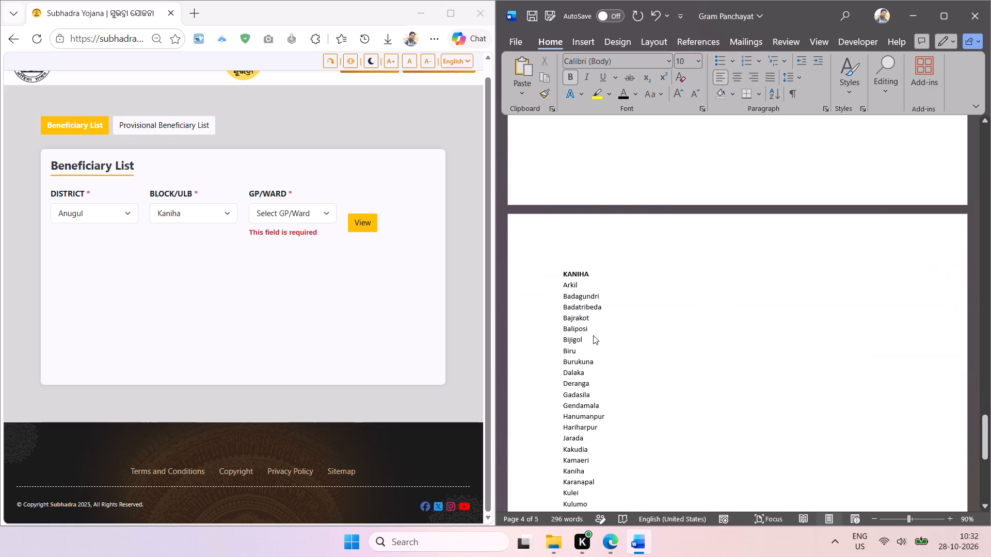
{"action": "scroll", "coordinate": [593, 335], "scroll_direction": "down", "scroll_amount": 3}
{"action": "scroll", "coordinate": [609, 352], "scroll_direction": "up", "scroll_amount": 1}
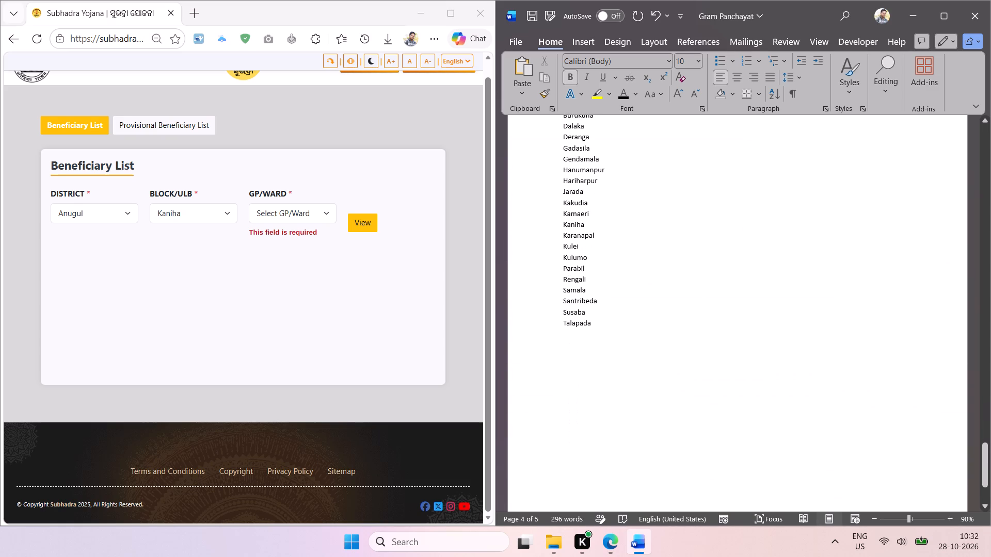
{"action": "scroll", "coordinate": [609, 350], "scroll_direction": "up", "scroll_amount": 1}
{"action": "left_click", "coordinate": [605, 334]}
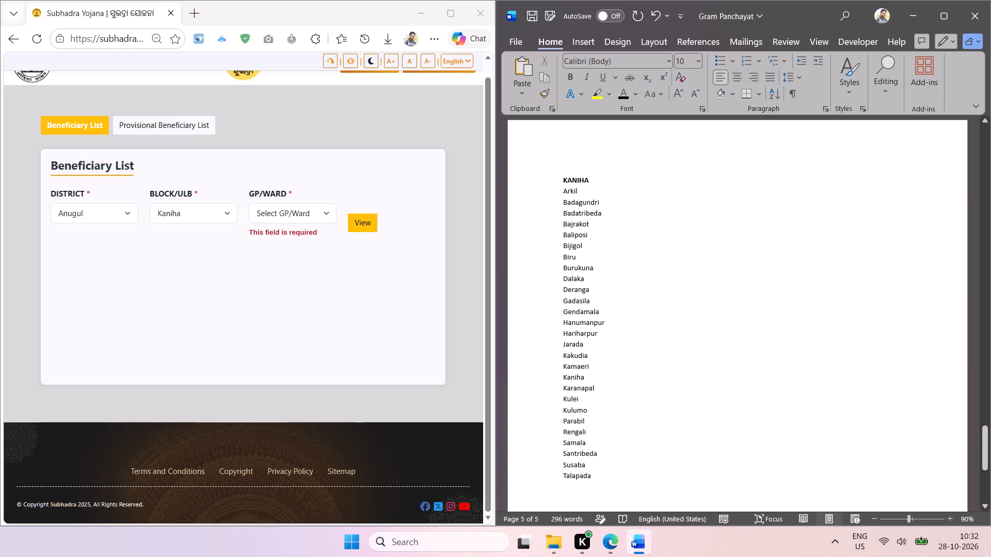
{"action": "left_click", "coordinate": [563, 193], "text": "shift"}
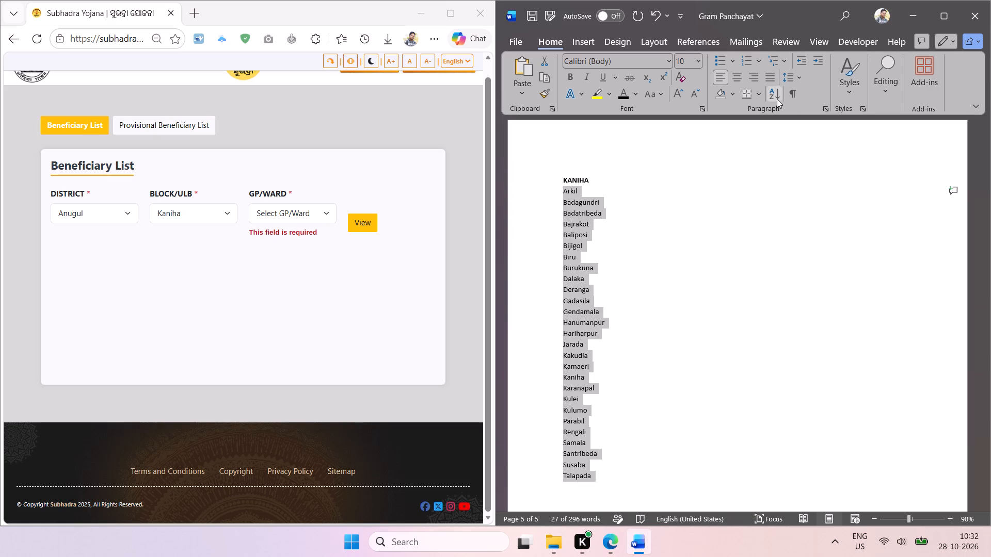
{"action": "left_click", "coordinate": [777, 99]}
{"action": "left_click", "coordinate": [799, 345]}
Apply numbering to the sorted KANIHA names, decrease the list's indent, and save the document.
{"action": "left_click", "coordinate": [746, 61]}
{"action": "left_click", "coordinate": [800, 58]}
{"action": "left_click", "coordinate": [680, 223]}
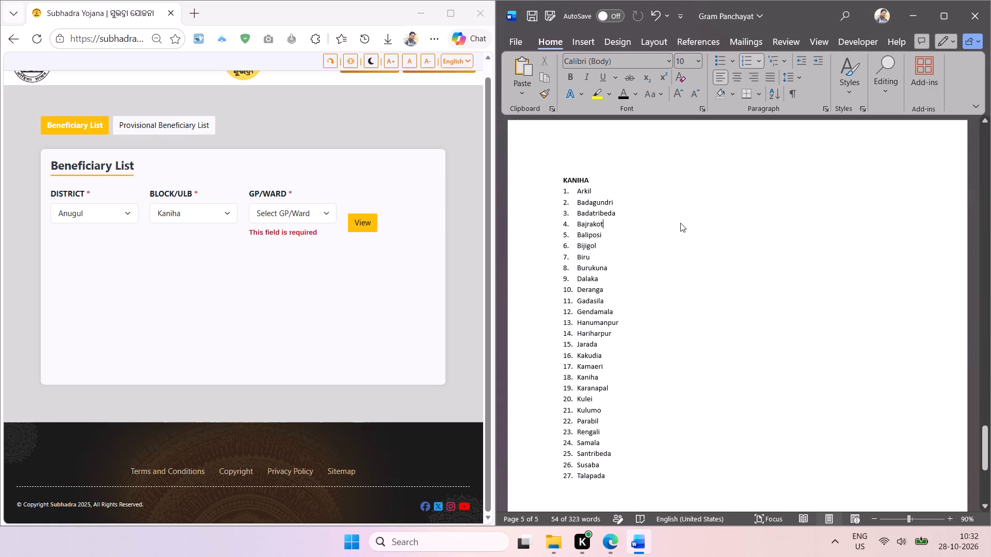
{"action": "key", "text": "ctrl+s"}
Copy the KANIHA heading and paste it below the numbered list, leaving a blank line after Talapada.
{"action": "double_click", "coordinate": [581, 178]}
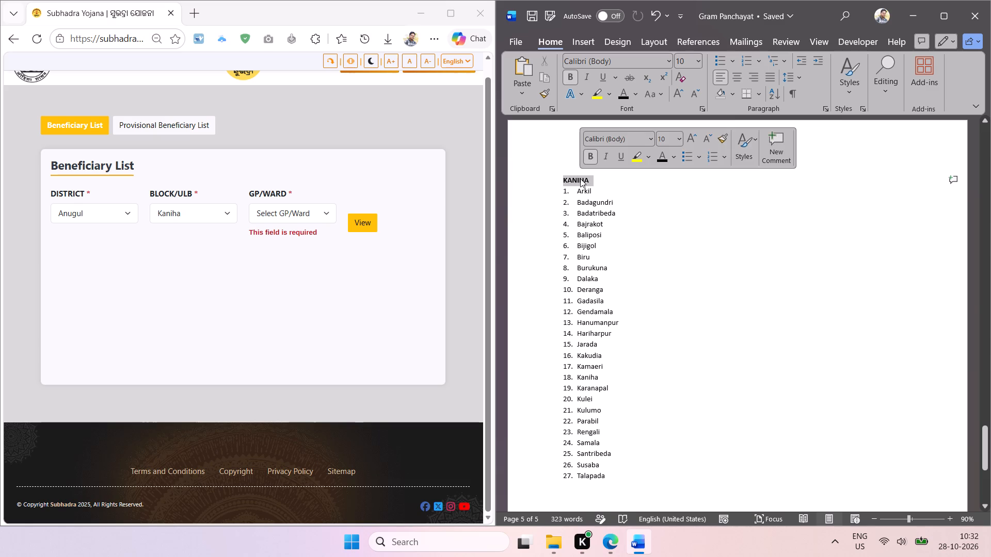
{"action": "key", "text": "ctrl+c"}
{"action": "scroll", "coordinate": [639, 376], "scroll_direction": "down", "scroll_amount": 1}
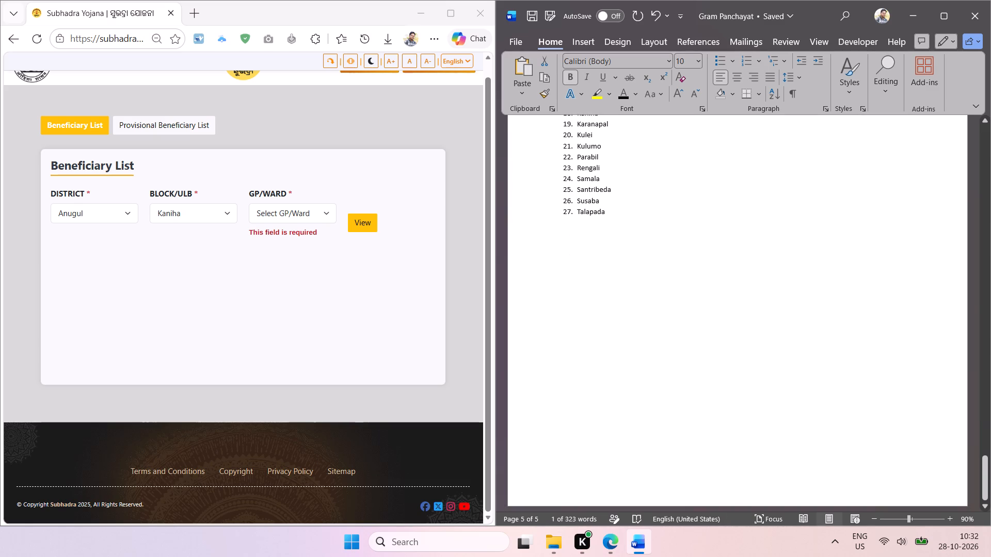
{"action": "scroll", "coordinate": [624, 228], "scroll_direction": "down", "scroll_amount": 1}
{"action": "left_click", "coordinate": [615, 209]}
{"action": "key", "text": "Return"}
{"action": "key", "text": "Return"}
{"action": "key", "text": "Return"}
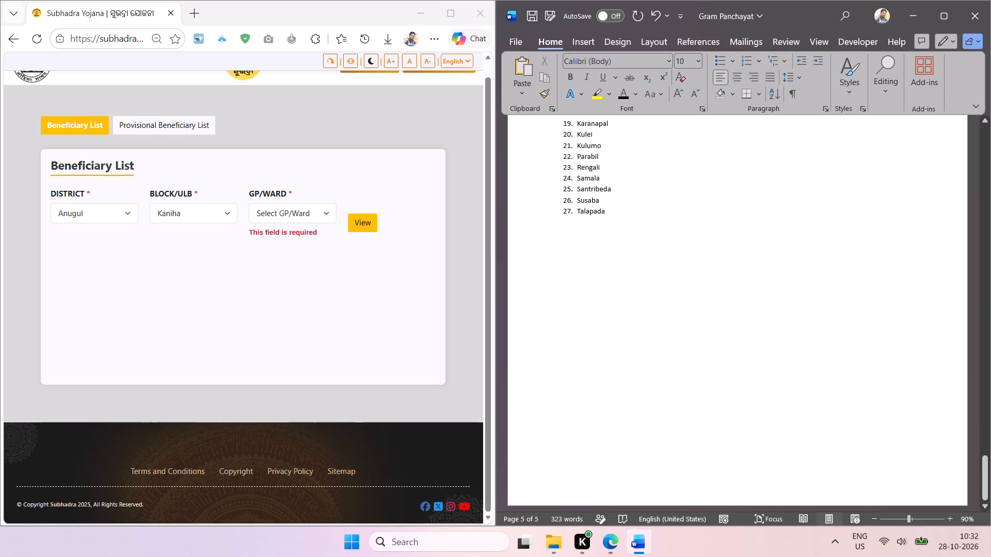
{"action": "key", "text": "ctrl+v"}
{"action": "scroll", "coordinate": [230, 232], "scroll_direction": "down", "scroll_amount": 1}
Choose the Kishorenagar block on the website, replace the copied heading with its extracted name in uppercase, and save.
{"action": "left_click", "coordinate": [221, 211]}
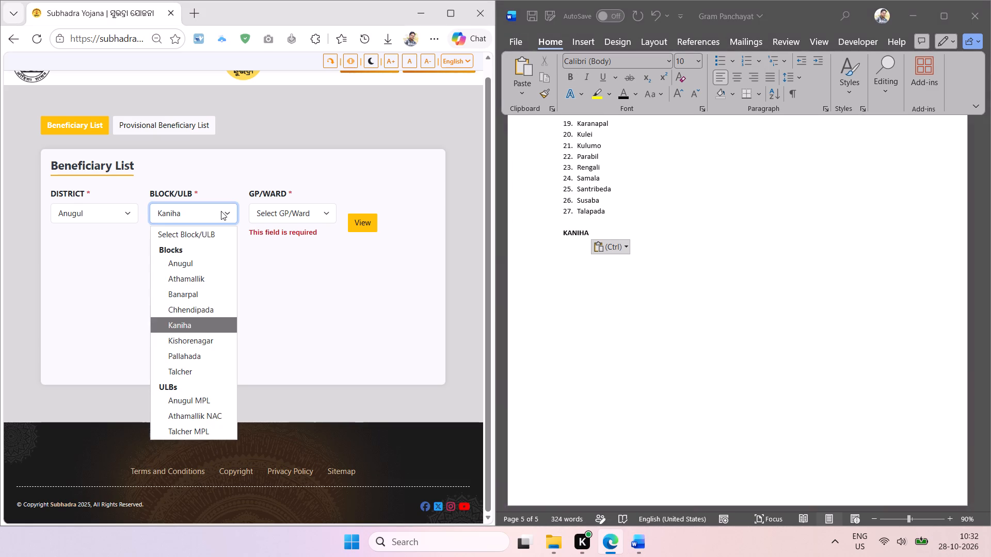
{"action": "left_click", "coordinate": [215, 343]}
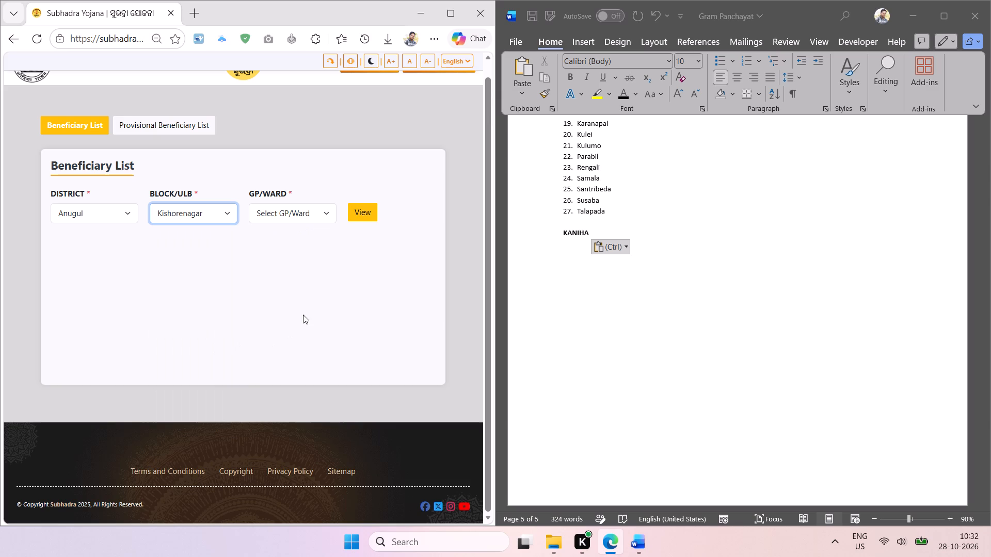
{"action": "key", "text": "shift+super+t"}
{"action": "left_click_drag", "start_coordinate": [152, 205], "coordinate": [219, 338]}
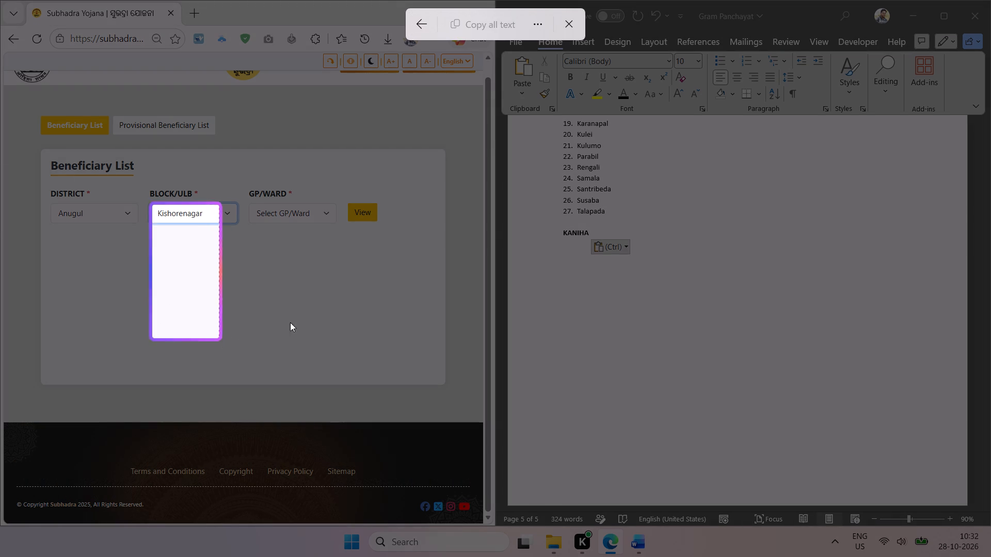
{"action": "left_click", "coordinate": [491, 22]}
{"action": "left_click", "coordinate": [574, 244]}
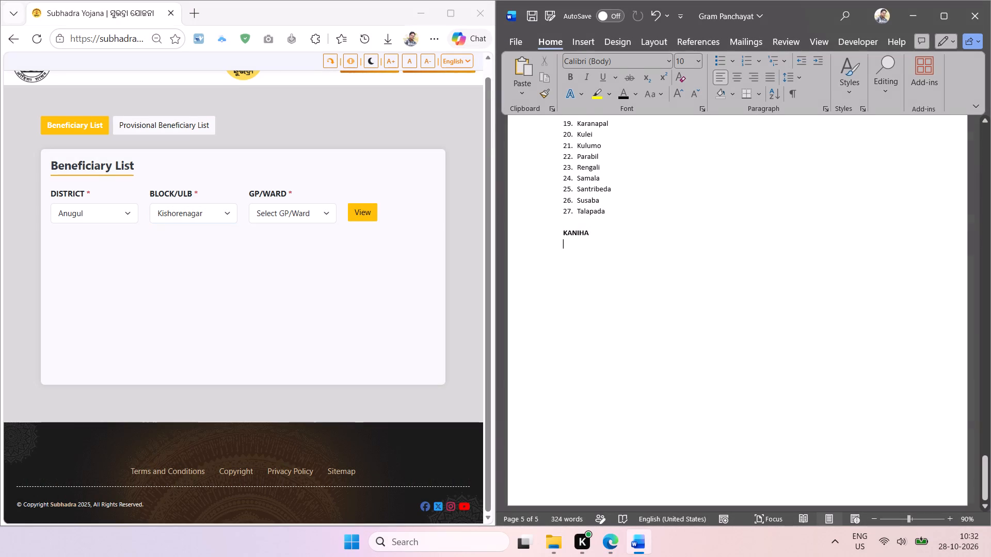
{"action": "double_click", "coordinate": [578, 233]}
{"action": "key", "text": "ctrl+v"}
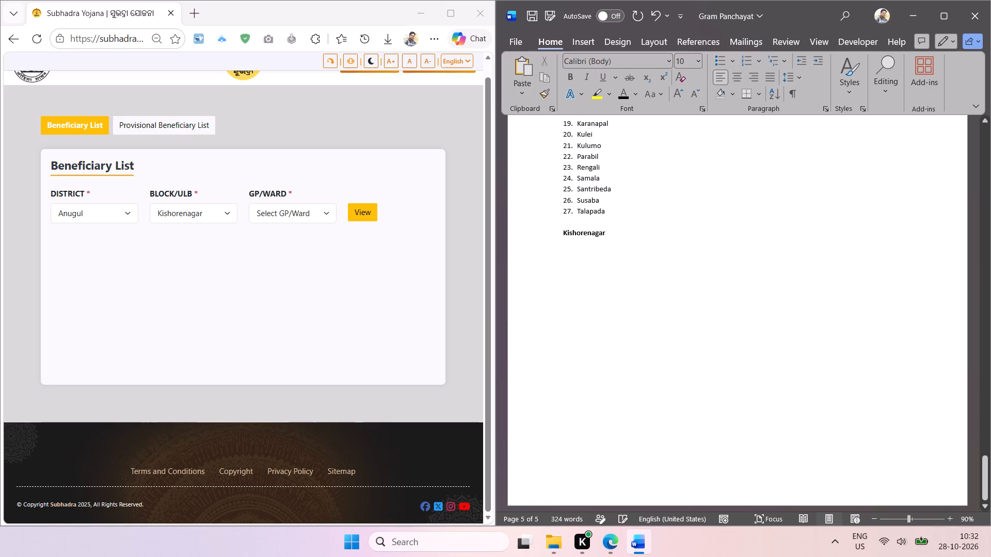
{"action": "key", "text": "shift+F3"}
{"action": "left_click", "coordinate": [579, 245]}
{"action": "key", "text": "ctrl+s"}
Extract the GP/Ward names from Ambapal through Nunukapasi and paste them under the KISHORENAGAR heading, adding a new line after them.
{"action": "left_click", "coordinate": [636, 232]}
{"action": "key", "text": "Return"}
{"action": "left_click", "coordinate": [300, 214]}
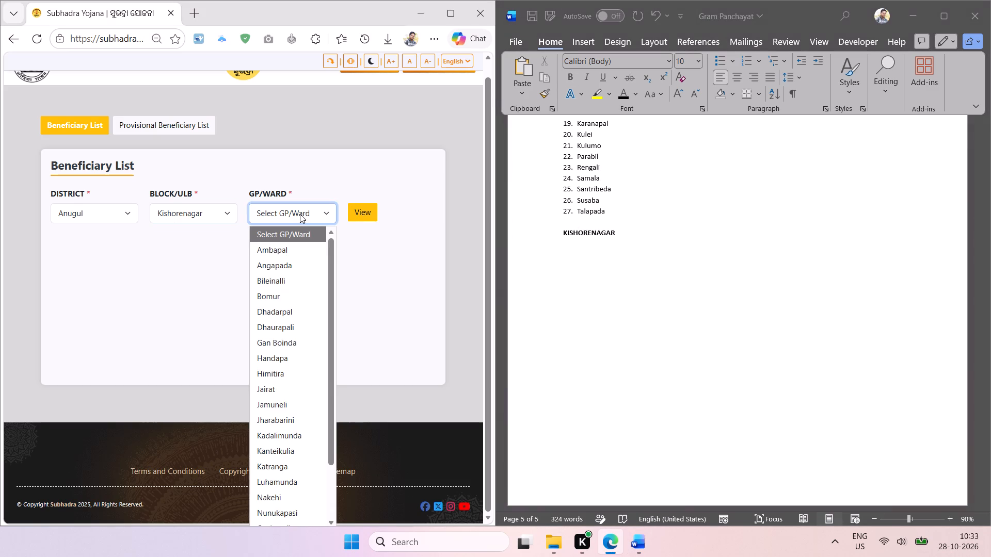
{"action": "key", "text": "shift+super+t"}
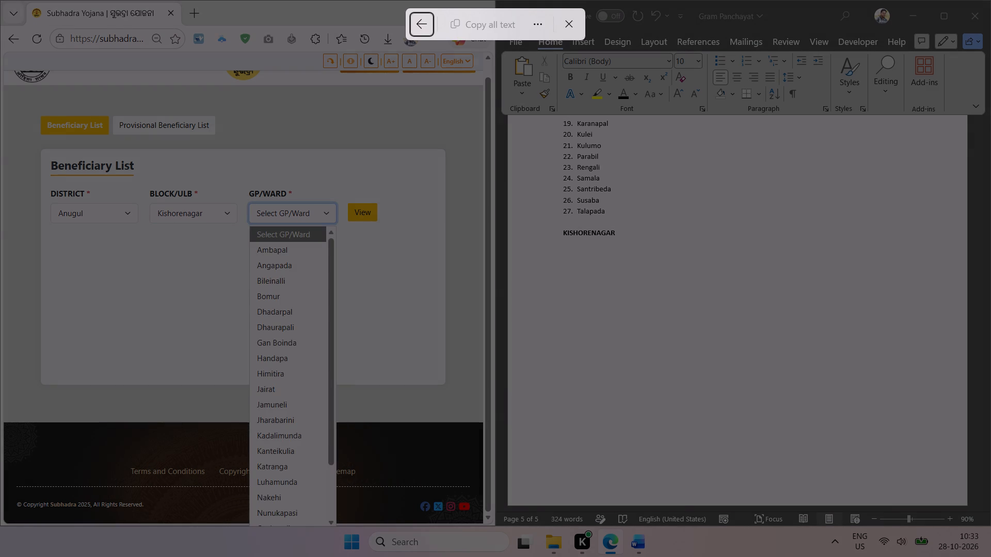
{"action": "left_click_drag", "start_coordinate": [251, 243], "coordinate": [322, 519]}
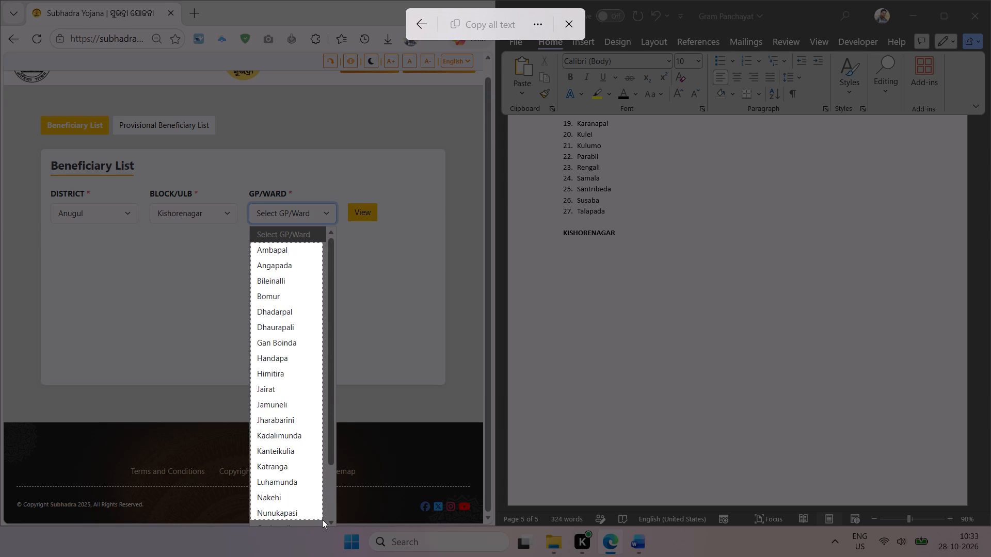
{"action": "left_click_drag", "start_coordinate": [322, 519], "coordinate": [324, 520]}
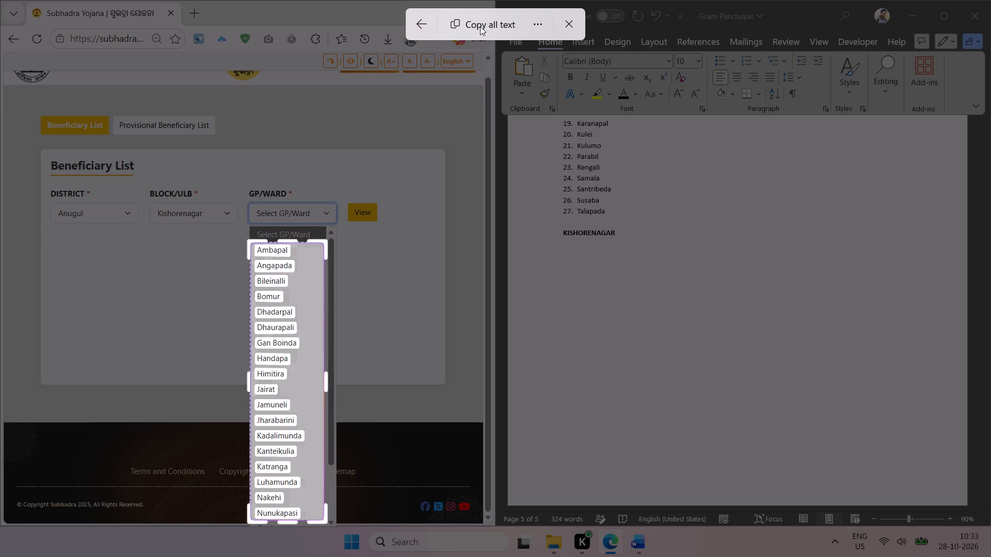
{"action": "left_click", "coordinate": [480, 26]}
{"action": "left_click", "coordinate": [571, 243]}
{"action": "key", "text": "ctrl+v"}
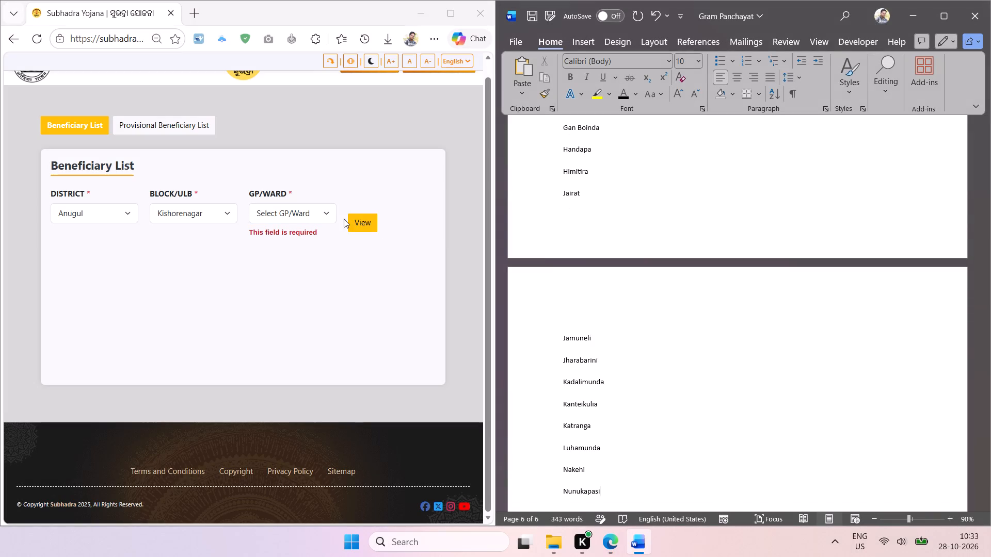
{"action": "key", "text": "Return"}
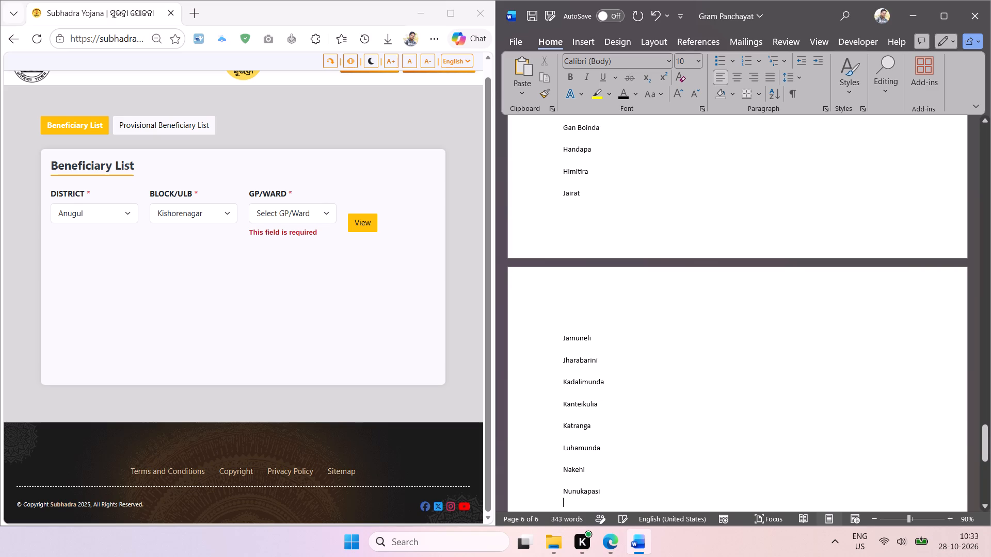
Extract the GP/Ward names from Nunukapasi through Urukula on the website and paste them at the end of the KISHORENAGAR list.
{"action": "scroll", "coordinate": [632, 418], "scroll_direction": "down", "scroll_amount": 4}
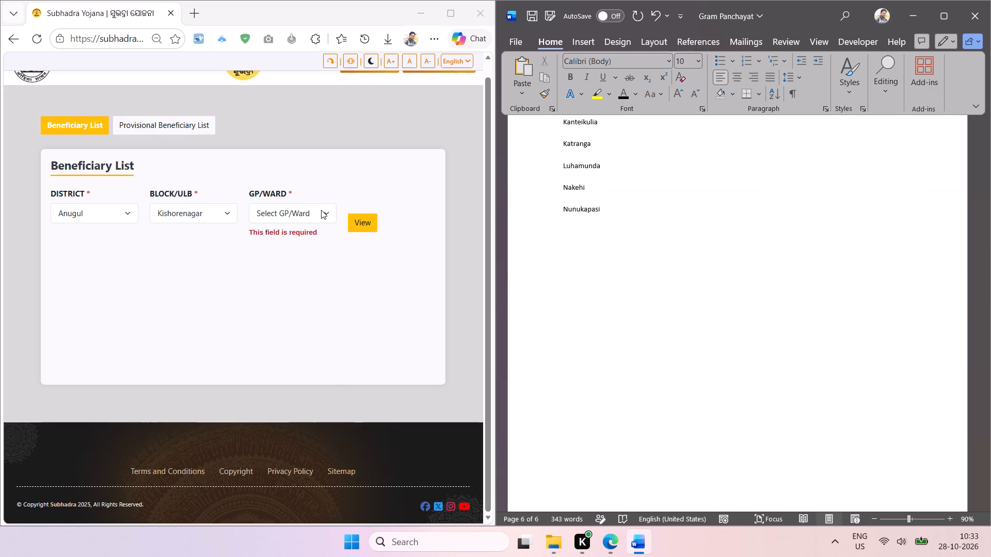
{"action": "left_click", "coordinate": [321, 209]}
{"action": "left_click_drag", "start_coordinate": [330, 265], "coordinate": [337, 320]}
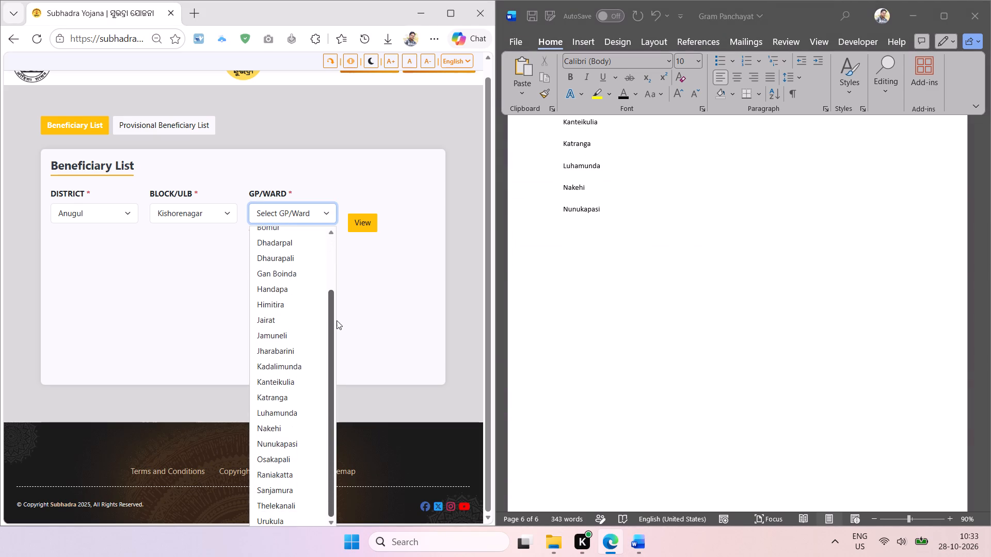
{"action": "left_click_drag", "start_coordinate": [337, 320], "coordinate": [338, 365]}
{"action": "key", "text": "shift+super+t"}
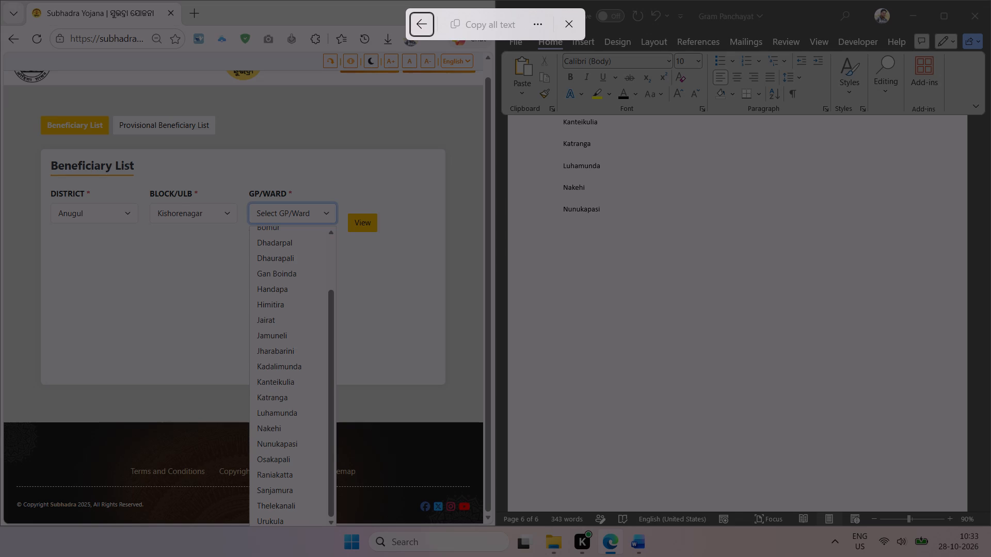
{"action": "left_click_drag", "start_coordinate": [256, 435], "coordinate": [301, 534]}
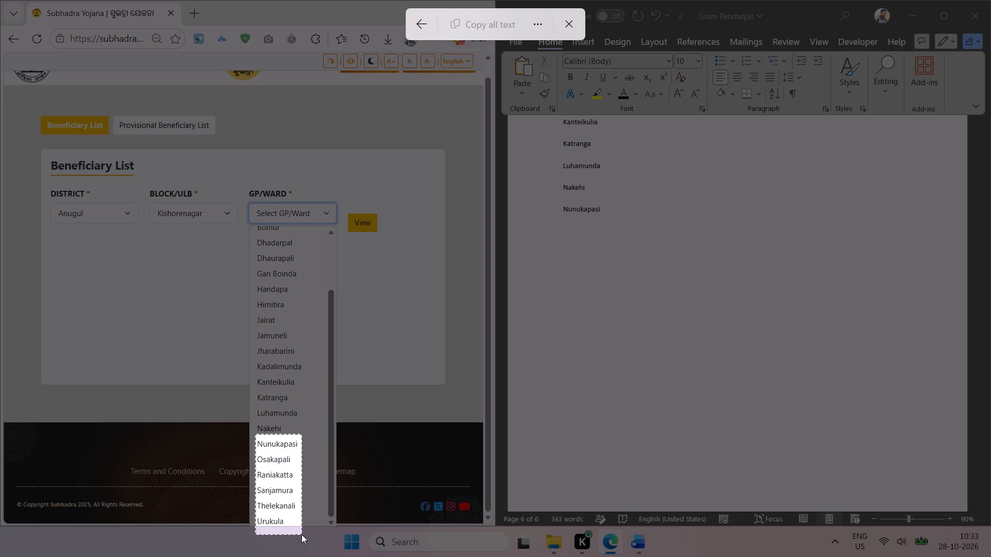
{"action": "left_click_drag", "start_coordinate": [301, 534], "coordinate": [306, 533]}
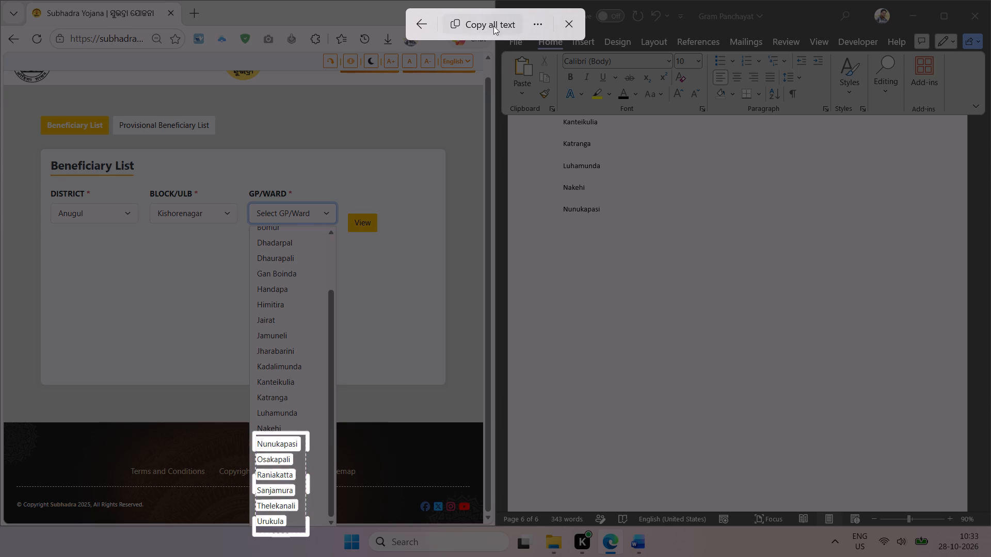
{"action": "left_click", "coordinate": [493, 26]}
{"action": "left_click", "coordinate": [577, 231]}
{"action": "key", "text": "ctrl+v"}
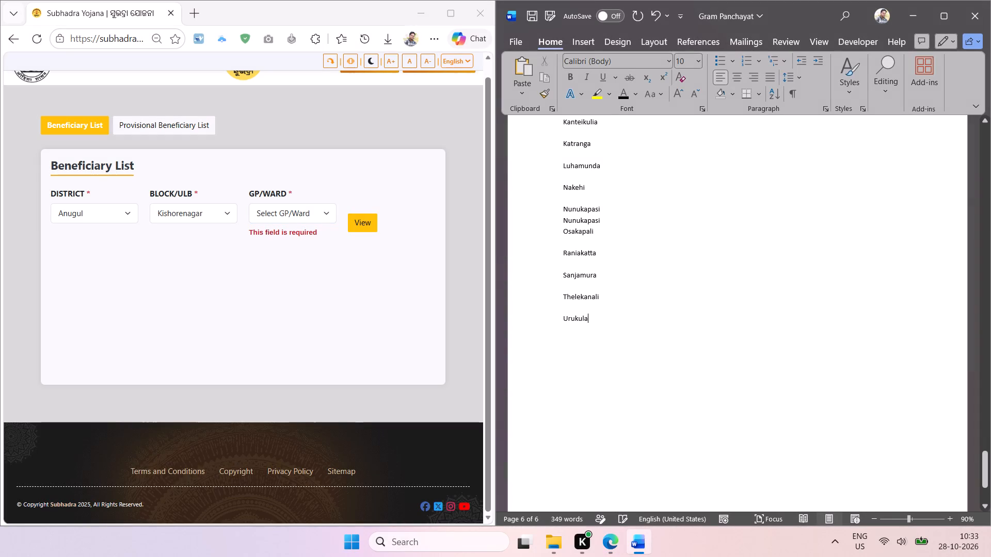
Delete the duplicate Nunukapasi entry from the KISHORENAGAR list.
{"action": "double_click", "coordinate": [582, 208]}
{"action": "key", "text": "BackSpace"}
Remove the blank lines between the names from Nakehi to Urukula in the KISHORENAGAR list.
{"action": "scroll", "coordinate": [653, 196], "scroll_direction": "up", "scroll_amount": 1}
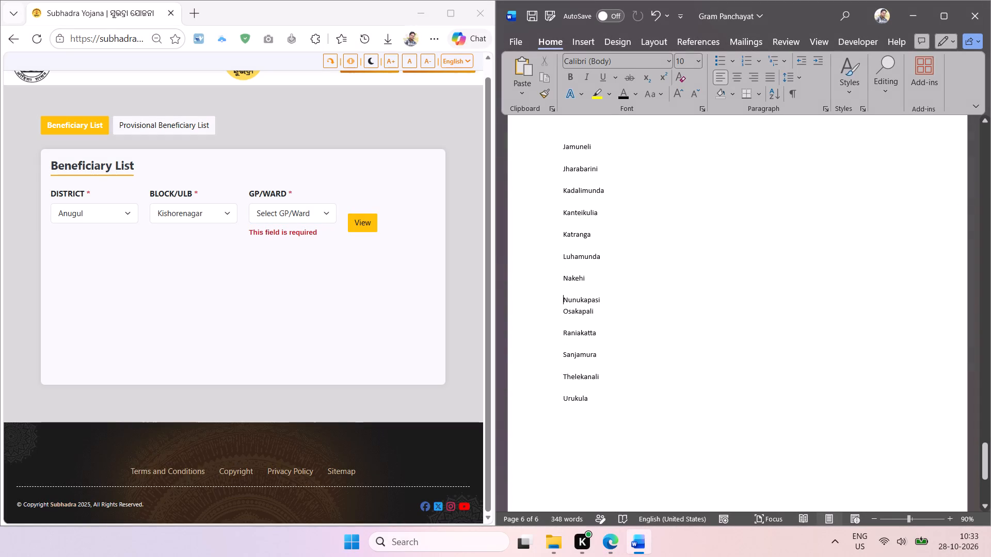
{"action": "scroll", "coordinate": [669, 228], "scroll_direction": "up", "scroll_amount": 1}
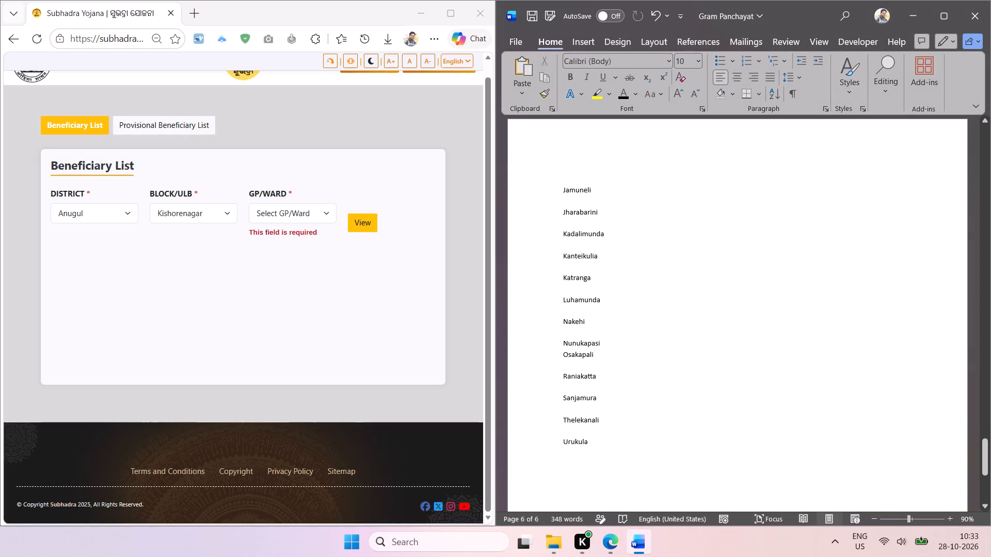
{"action": "left_click", "coordinate": [570, 433]}
{"action": "key", "text": "BackSpace"}
{"action": "left_click", "coordinate": [574, 410]}
{"action": "key", "text": "BackSpace"}
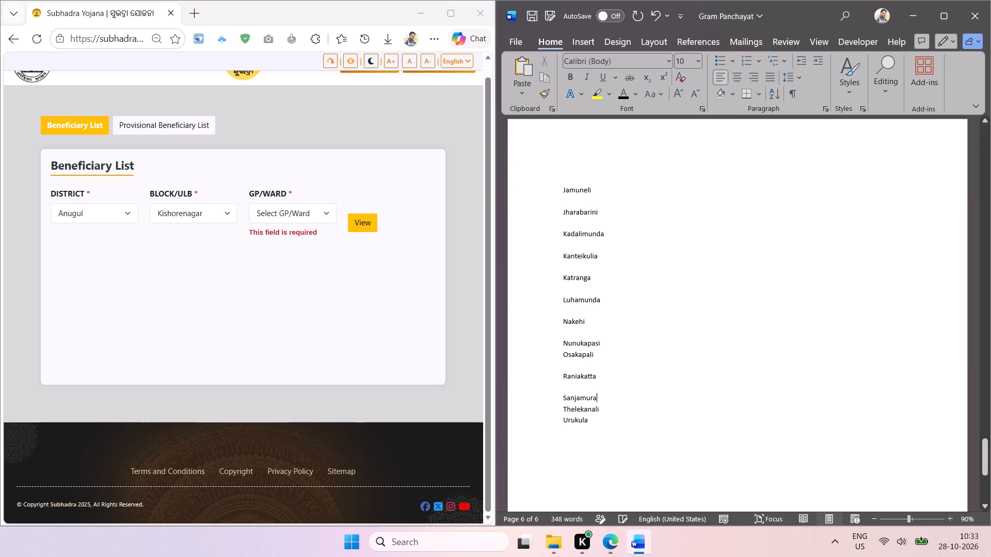
{"action": "left_click", "coordinate": [574, 387]}
{"action": "key", "text": "BackSpace"}
{"action": "left_click", "coordinate": [573, 364]}
{"action": "key", "text": "BackSpace"}
{"action": "left_click", "coordinate": [579, 333]}
{"action": "key", "text": "BackSpace"}
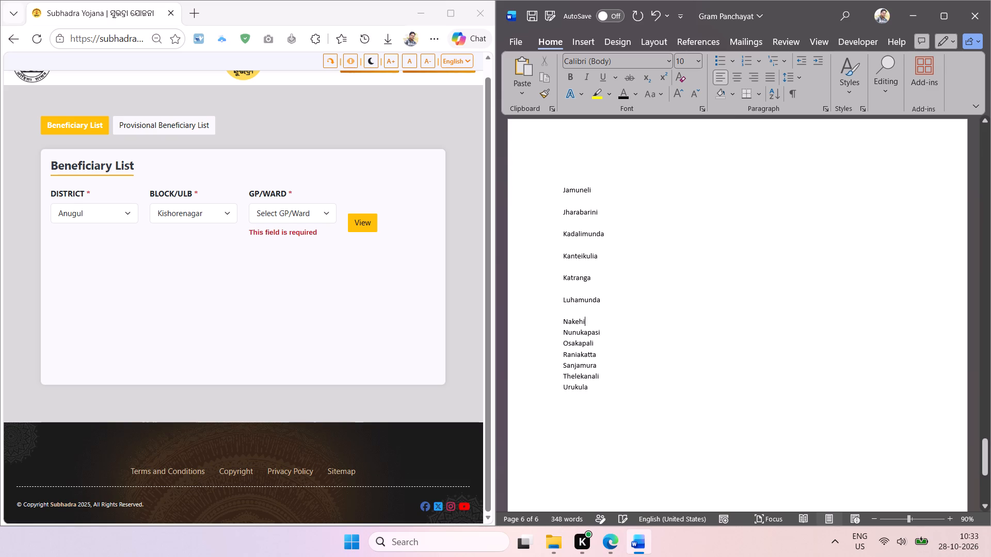
Remove the blank lines between the names from Jamuneli to Nakehi.
{"action": "left_click", "coordinate": [578, 310]}
{"action": "key", "text": "BackSpace"}
{"action": "left_click", "coordinate": [574, 282]}
{"action": "left_click", "coordinate": [573, 284]}
{"action": "key", "text": "BackSpace"}
{"action": "left_click", "coordinate": [574, 261]}
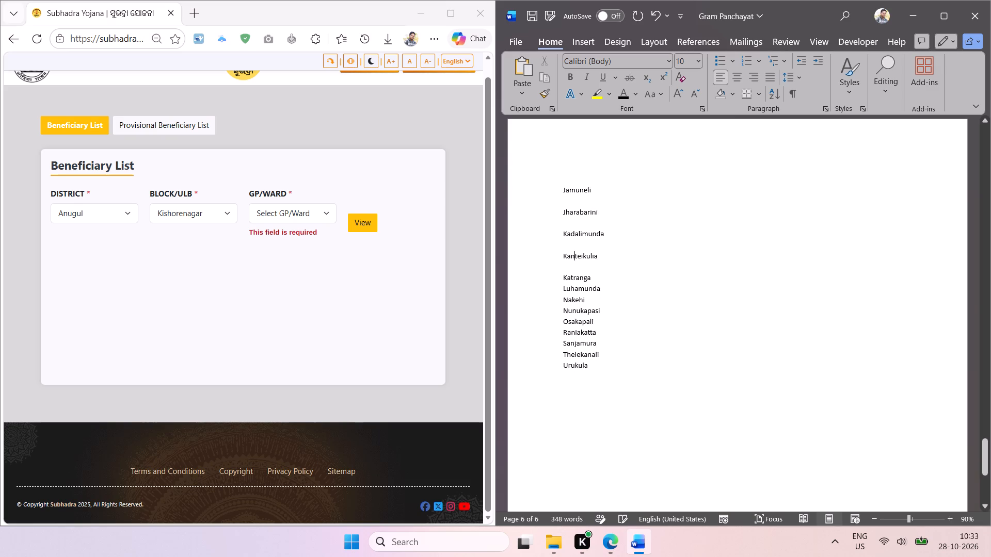
{"action": "left_click", "coordinate": [574, 266]}
{"action": "key", "text": "BackSpace"}
{"action": "left_click", "coordinate": [574, 244]}
{"action": "key", "text": "BackSpace"}
{"action": "left_click", "coordinate": [574, 225]}
{"action": "key", "text": "BackSpace"}
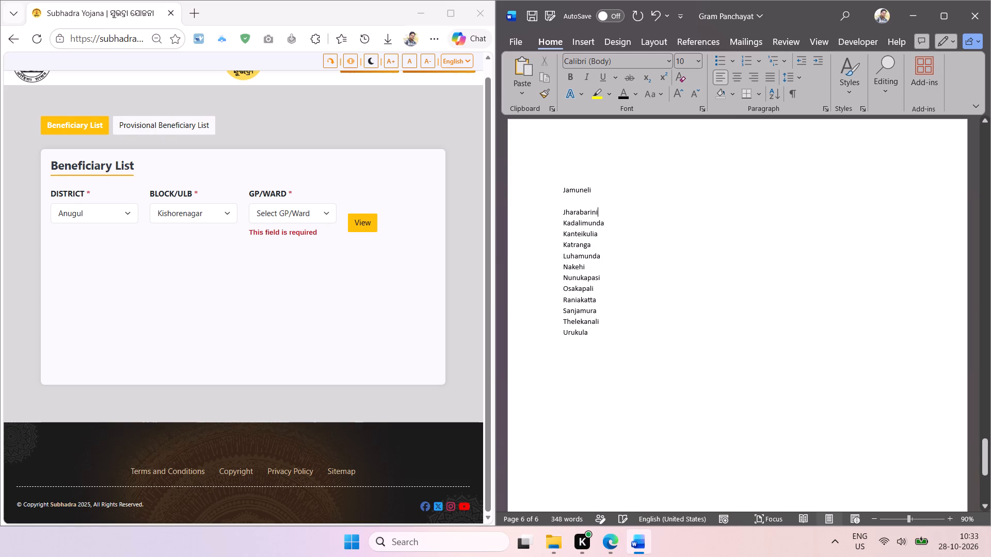
{"action": "left_click", "coordinate": [572, 201]}
{"action": "key", "text": "BackSpace"}
Remove the blank lines between the names from Dhadarpal to Jamuneli.
{"action": "scroll", "coordinate": [608, 193], "scroll_direction": "up", "scroll_amount": 4}
{"action": "scroll", "coordinate": [617, 233], "scroll_direction": "up", "scroll_amount": 1}
{"action": "left_click", "coordinate": [571, 441]}
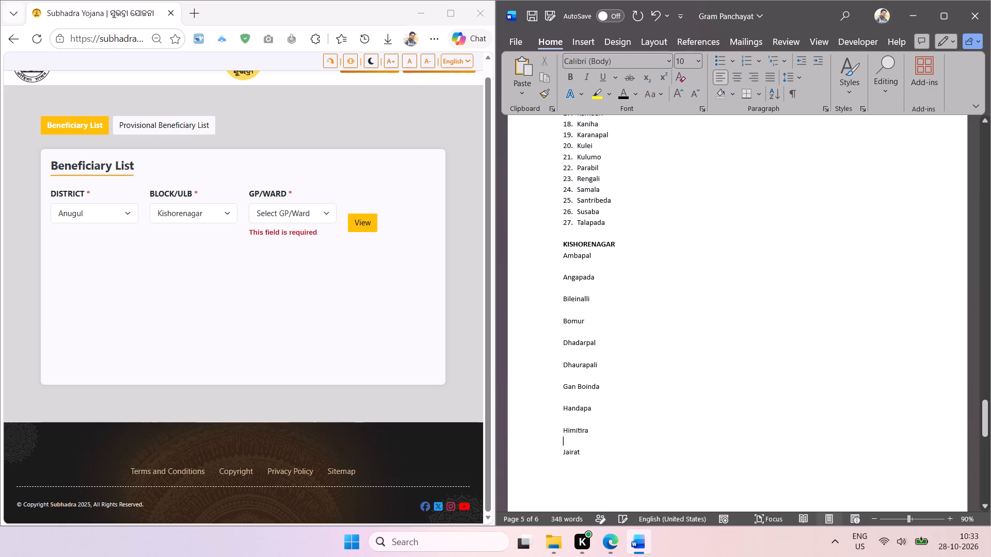
{"action": "key", "text": "BackSpace"}
{"action": "left_click", "coordinate": [574, 422]}
{"action": "key", "text": "BackSpace"}
{"action": "left_click", "coordinate": [575, 400]}
{"action": "key", "text": "BackSpace"}
{"action": "left_click", "coordinate": [578, 379]}
{"action": "key", "text": "BackSpace"}
{"action": "left_click", "coordinate": [576, 350]}
{"action": "key", "text": "BackSpace"}
{"action": "left_click", "coordinate": [574, 409]}
{"action": "key", "text": "BackSpace"}
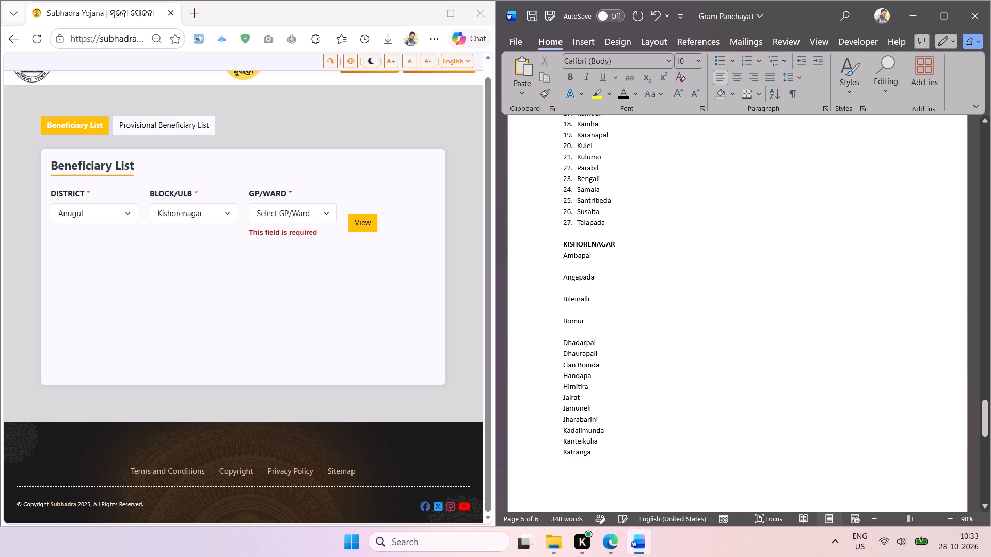
Remove the blank lines between the names from Ambapal to Dhadarpal.
{"action": "left_click", "coordinate": [570, 329]}
{"action": "key", "text": "BackSpace"}
{"action": "left_click", "coordinate": [573, 314]}
{"action": "key", "text": "BackSpace"}
{"action": "left_click", "coordinate": [572, 292]}
{"action": "key", "text": "BackSpace"}
{"action": "left_click", "coordinate": [579, 272]}
{"action": "key", "text": "BackSpace"}
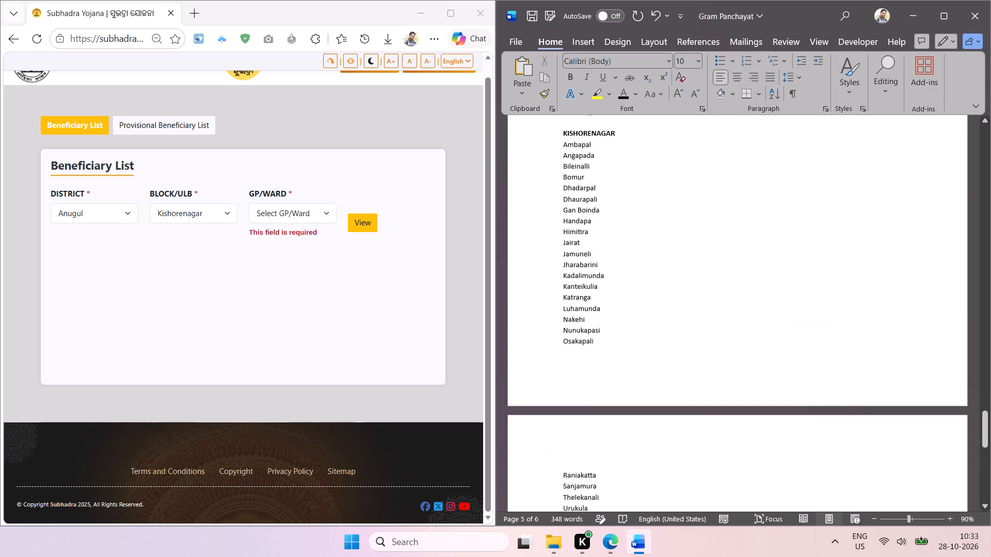
Insert a page break before the KISHORENAGAR heading.
{"action": "left_click", "coordinate": [558, 174]}
{"action": "key", "text": "ctrl+Return"}
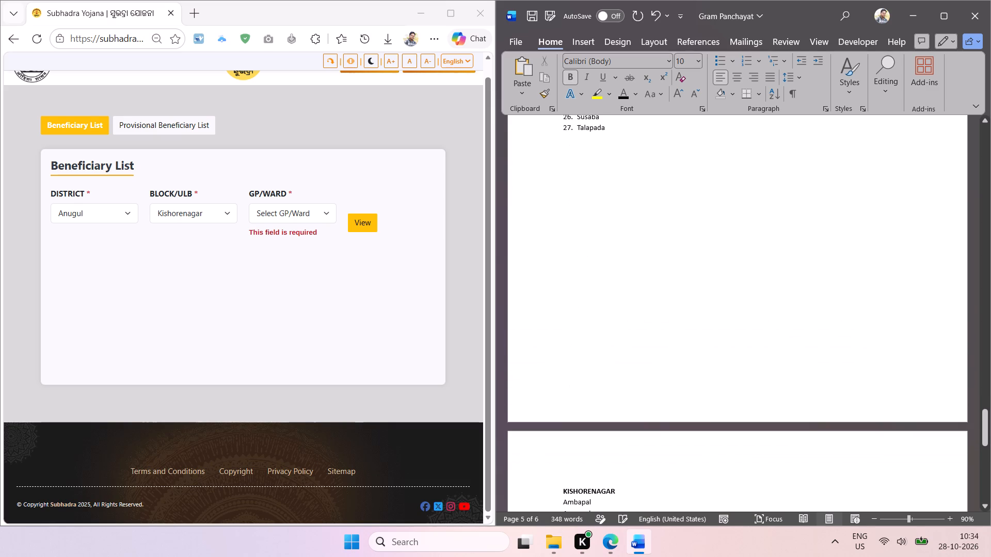
Sort the KISHORENAGAR names from Ambapal to Urukula alphabetically.
{"action": "scroll", "coordinate": [606, 203], "scroll_direction": "down", "scroll_amount": 3}
{"action": "left_click_drag", "start_coordinate": [592, 423], "coordinate": [558, 181]}
{"action": "left_click", "coordinate": [773, 93]}
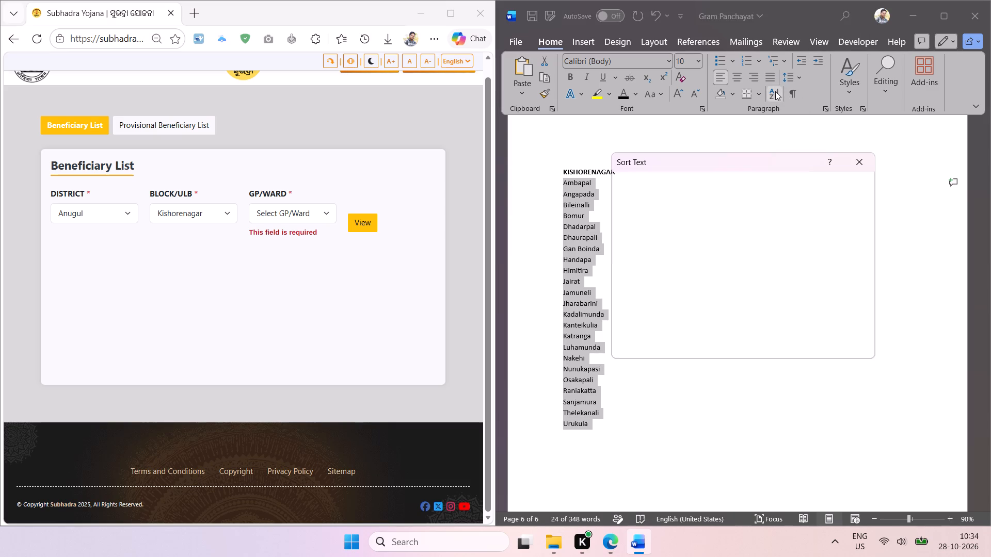
{"action": "left_click", "coordinate": [792, 351]}
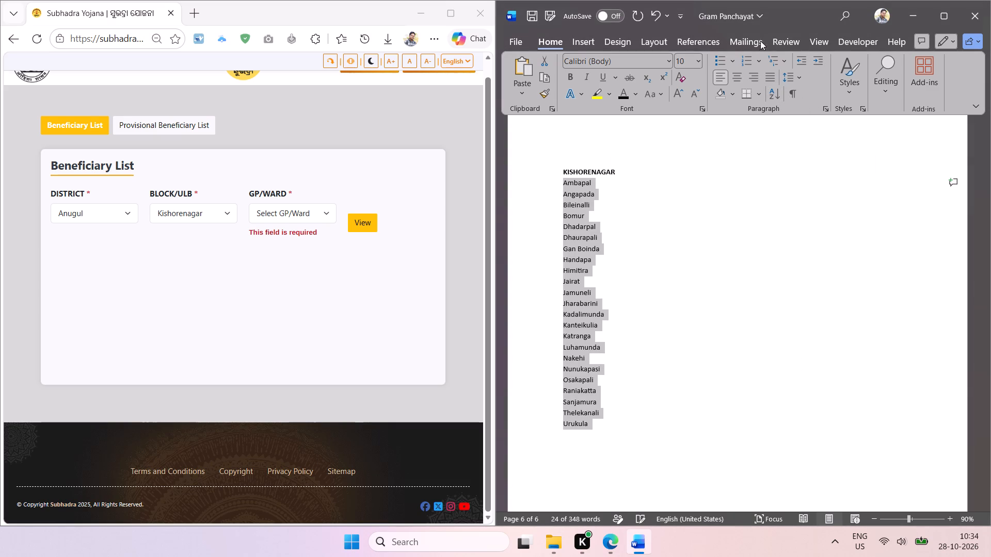
Apply numbering to the sorted KISHORENAGAR names, decrease the list's indent, and save the document.
{"action": "left_click", "coordinate": [747, 63]}
{"action": "left_click", "coordinate": [803, 62]}
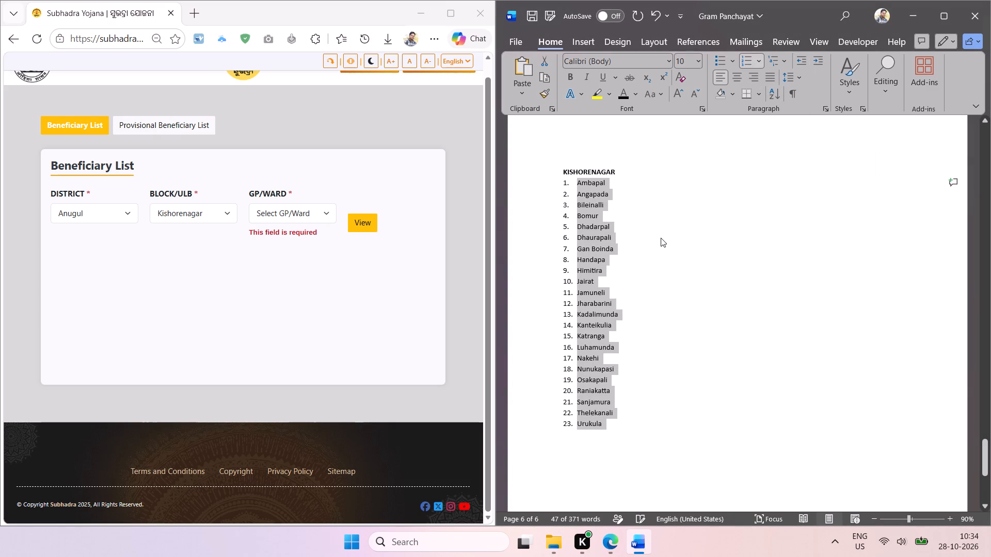
{"action": "left_click", "coordinate": [660, 238]}
{"action": "key", "text": "ctrl+s"}
Copy the KISHORENAGAR heading and paste it below the numbered list, leaving one blank line after Urukula.
{"action": "double_click", "coordinate": [600, 177]}
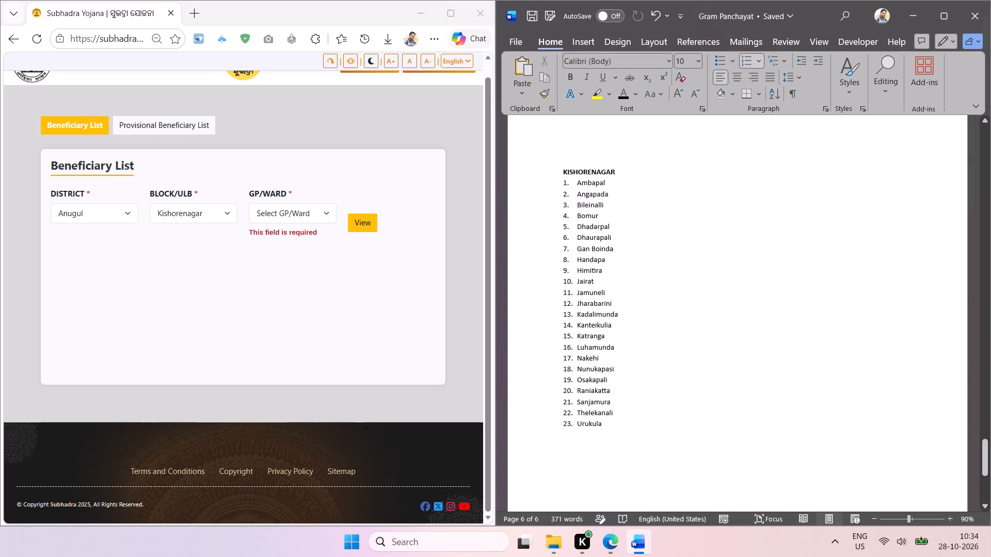
{"action": "key", "text": "ctrl+c"}
{"action": "left_click", "coordinate": [613, 424]}
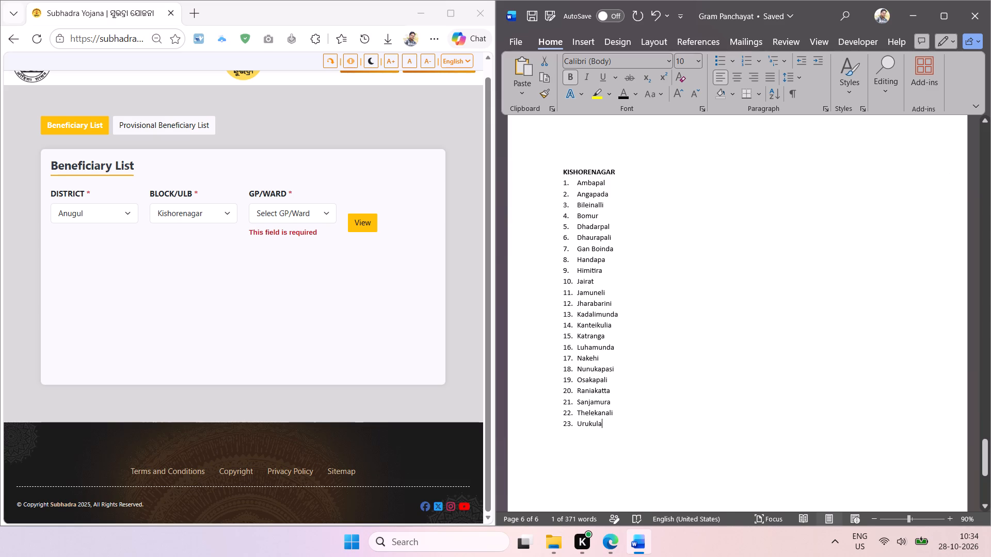
{"action": "key", "text": "Return"}
{"action": "key", "text": "Return"}
{"action": "key", "text": "Return"}
{"action": "key", "text": "Return"}
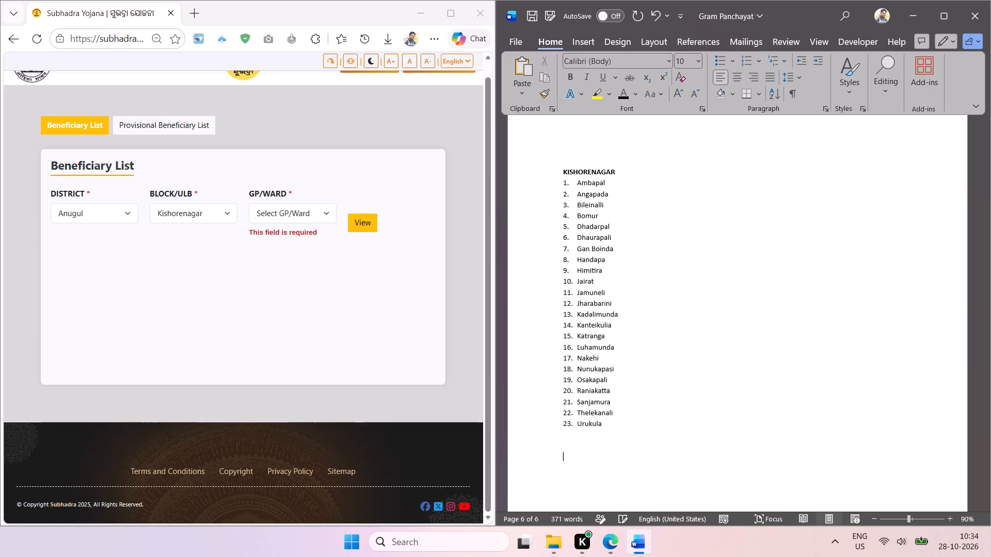
{"action": "key", "text": "ctrl+v"}
{"action": "left_click", "coordinate": [576, 447]}
{"action": "key", "text": "BackSpace"}
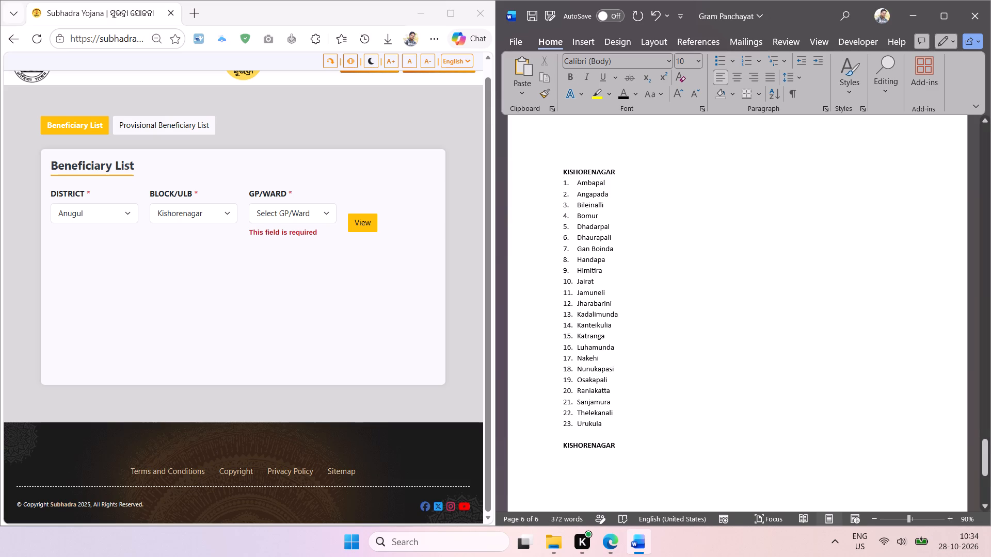
Choose the Pallahada block on the website, replace the copied heading with its extracted name in uppercase, and add a new line below.
{"action": "scroll", "coordinate": [671, 368], "scroll_direction": "down", "scroll_amount": 4}
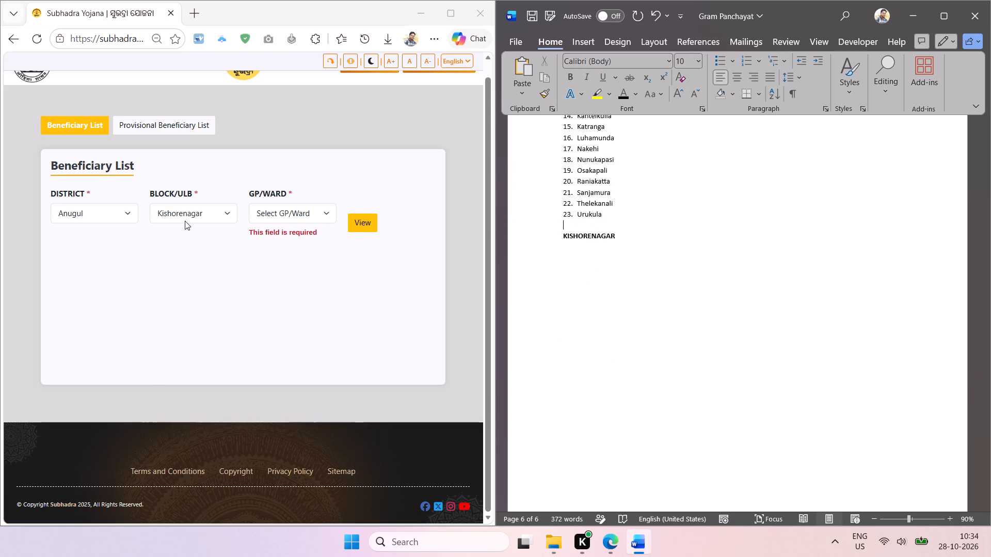
{"action": "left_click", "coordinate": [187, 214]}
{"action": "left_click", "coordinate": [194, 357]}
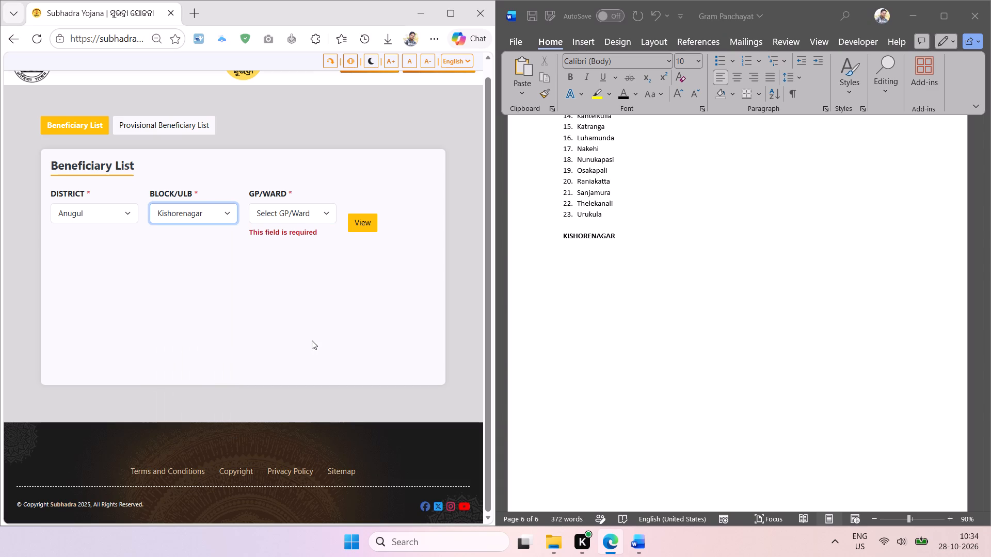
{"action": "left_click", "coordinate": [304, 295]}
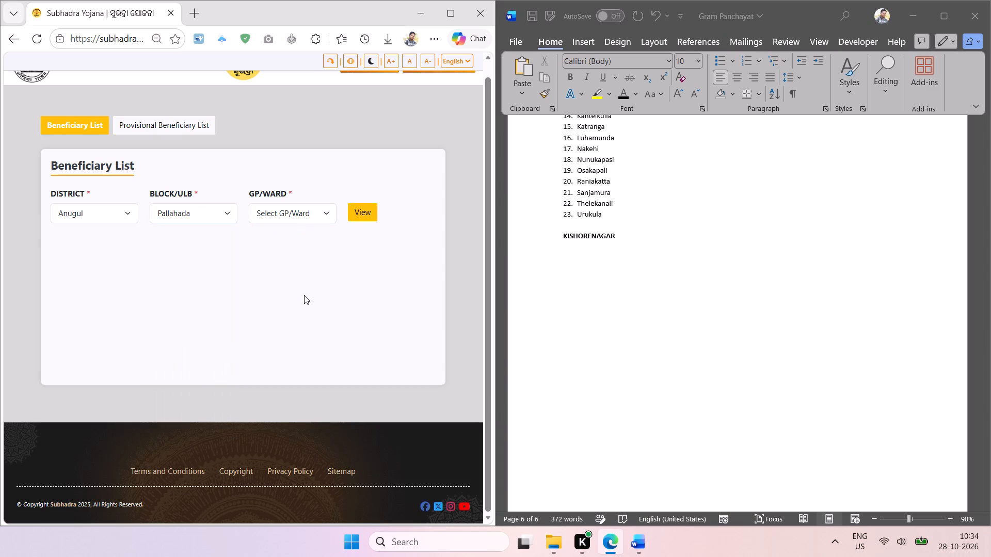
{"action": "key", "text": "shift+super+t"}
{"action": "left_click_drag", "start_coordinate": [151, 204], "coordinate": [213, 355]}
{"action": "left_click", "coordinate": [471, 25]}
{"action": "double_click", "coordinate": [594, 237]}
{"action": "key", "text": "ctrl+v"}
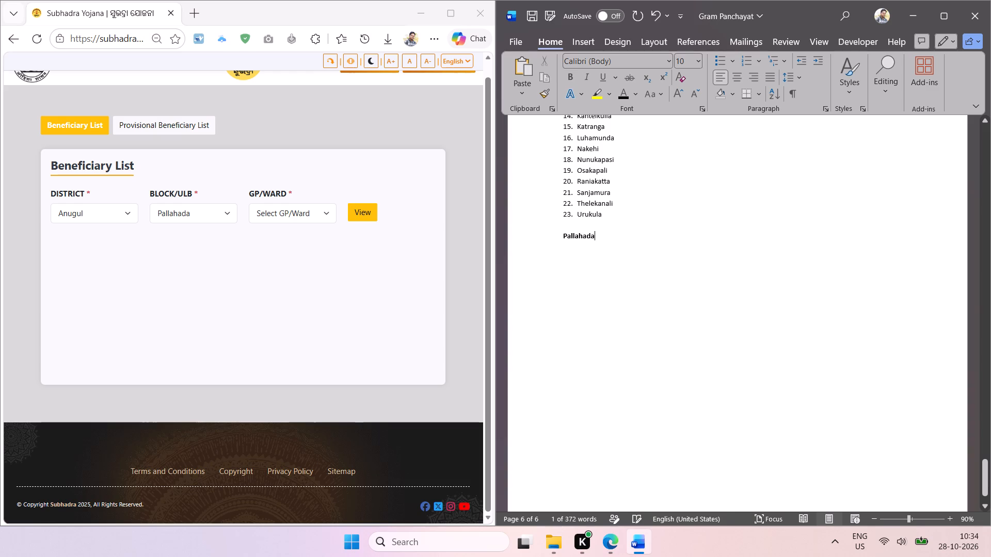
{"action": "key", "text": "shift+F3"}
{"action": "key", "text": "Return"}
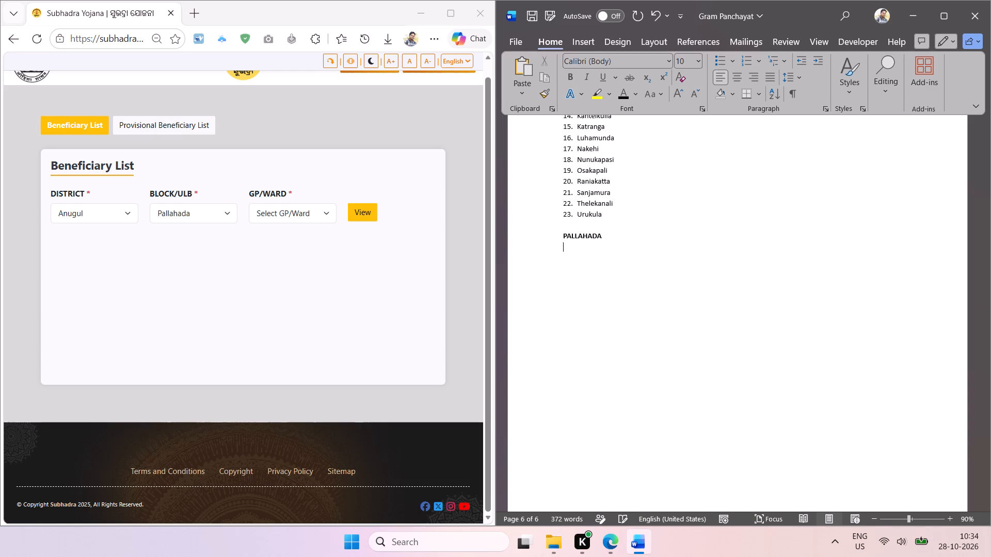
Extract the GP/Ward names from Alllori through Nizigarh and paste them under the PALLAHADA heading.
{"action": "left_click", "coordinate": [309, 221]}
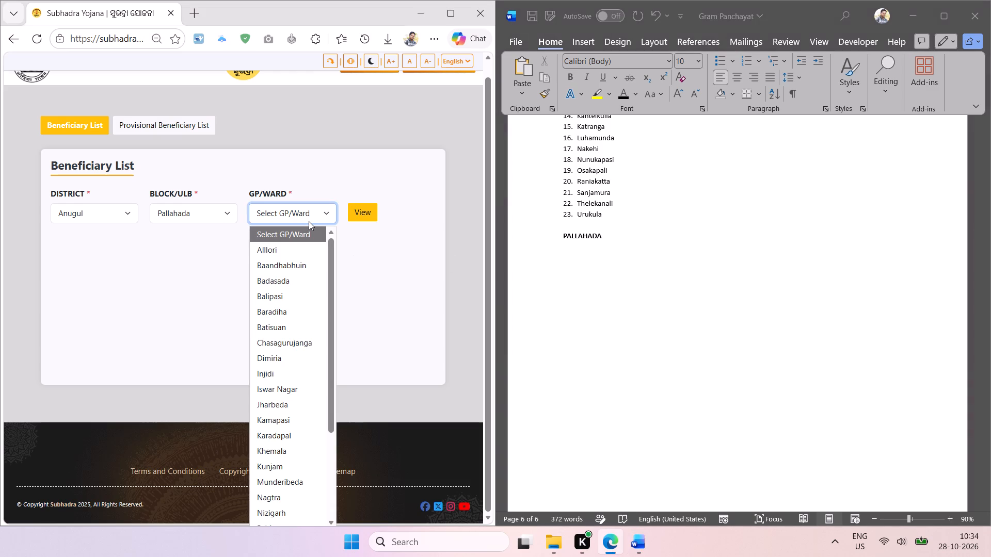
{"action": "key", "text": "shift+super+t"}
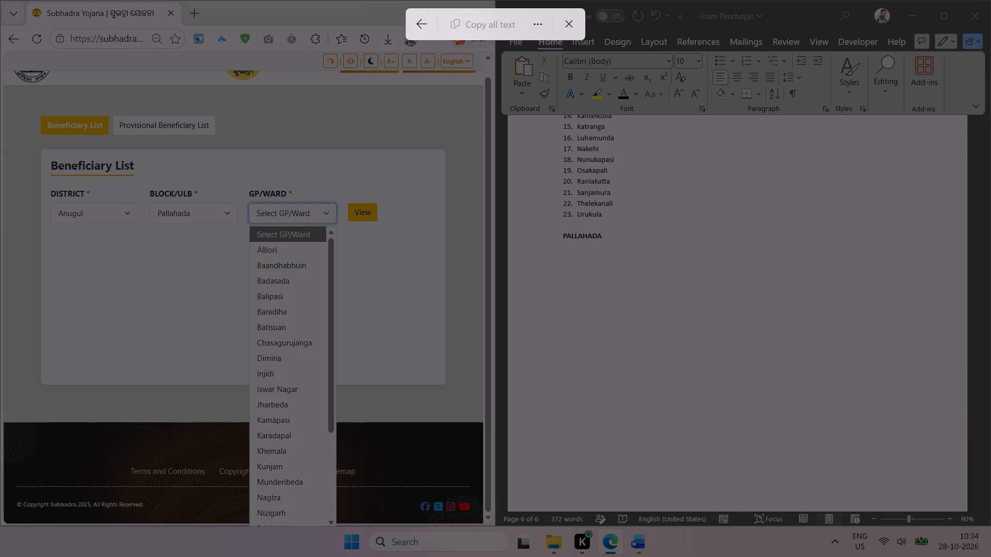
{"action": "left_click_drag", "start_coordinate": [250, 243], "coordinate": [283, 454]}
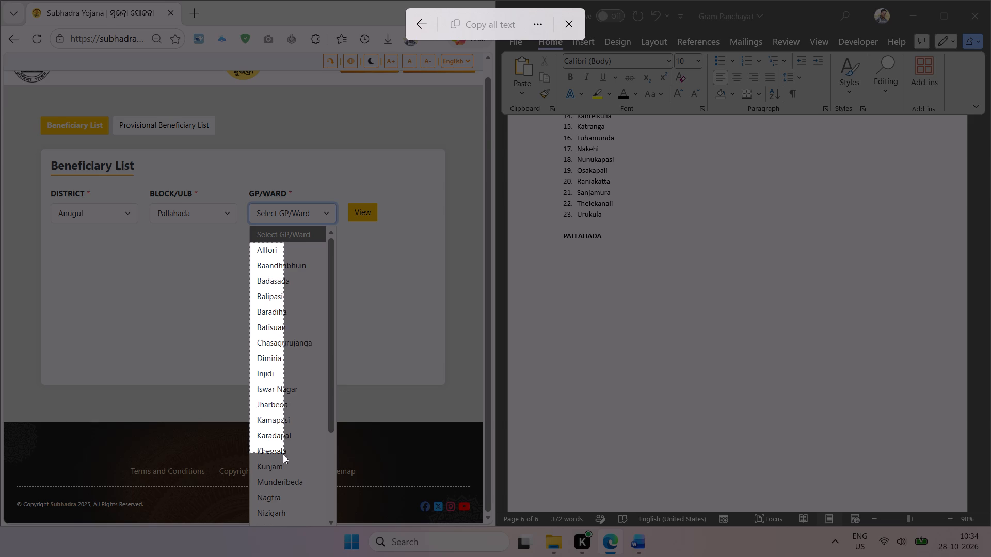
{"action": "left_click_drag", "start_coordinate": [283, 454], "coordinate": [327, 523]}
{"action": "left_click", "coordinate": [486, 25]}
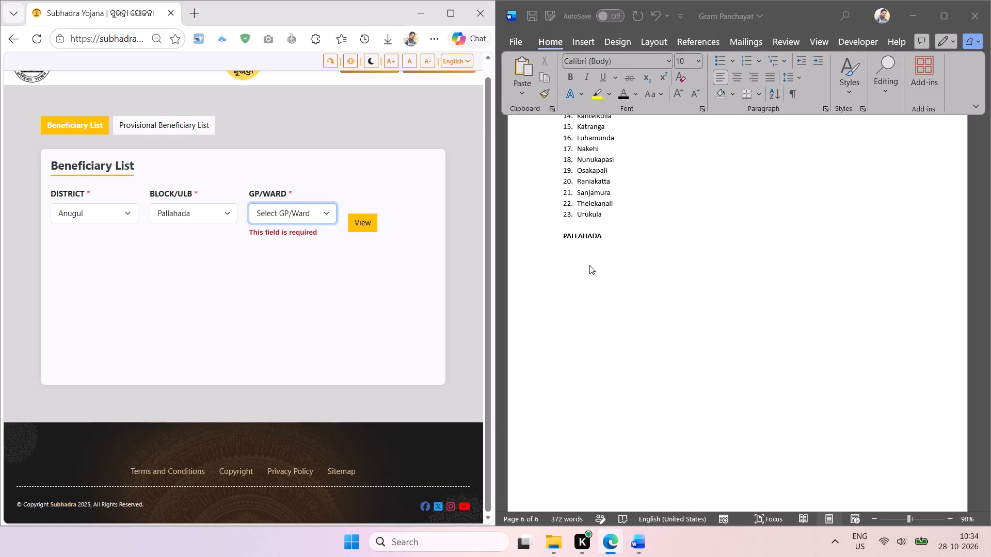
{"action": "left_click", "coordinate": [573, 240]}
{"action": "key", "text": "ctrl+v"}
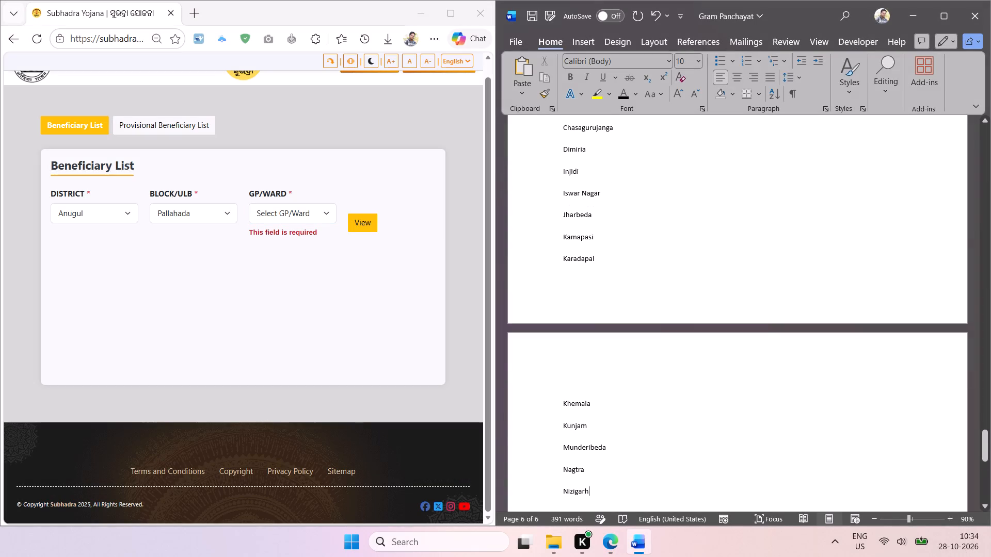
Extract the remaining GP/Ward names from Nizigarh through Khamar on the website and paste them at the end of the PALLAHADA list.
{"action": "scroll", "coordinate": [619, 398], "scroll_direction": "down", "scroll_amount": 5}
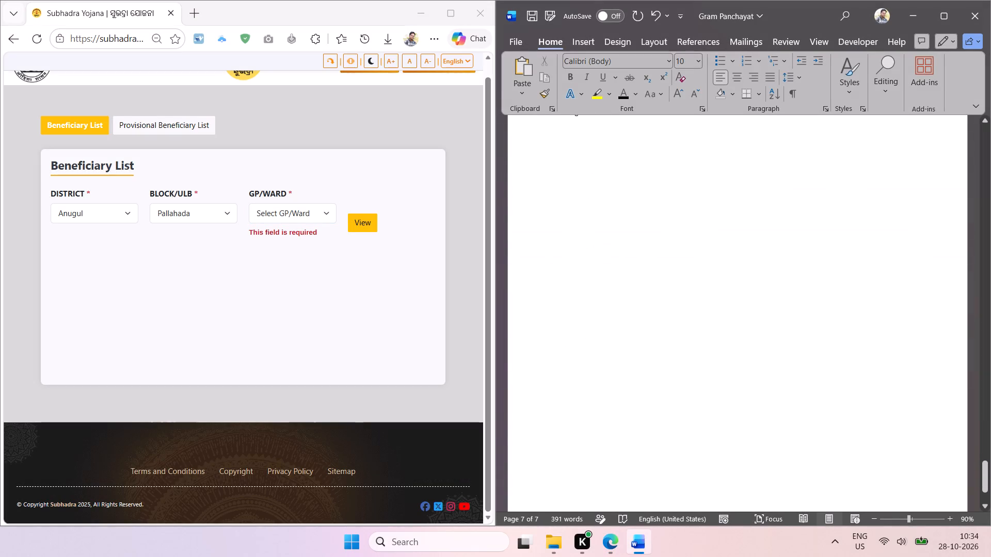
{"action": "scroll", "coordinate": [622, 355], "scroll_direction": "up", "scroll_amount": 1}
{"action": "key", "text": "Return"}
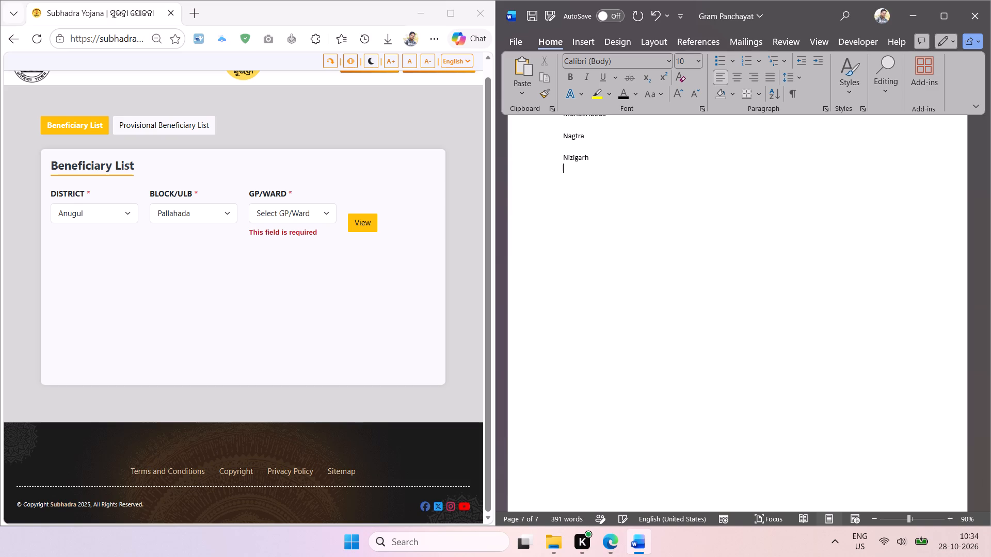
{"action": "key", "text": "Return"}
{"action": "left_click", "coordinate": [329, 212]}
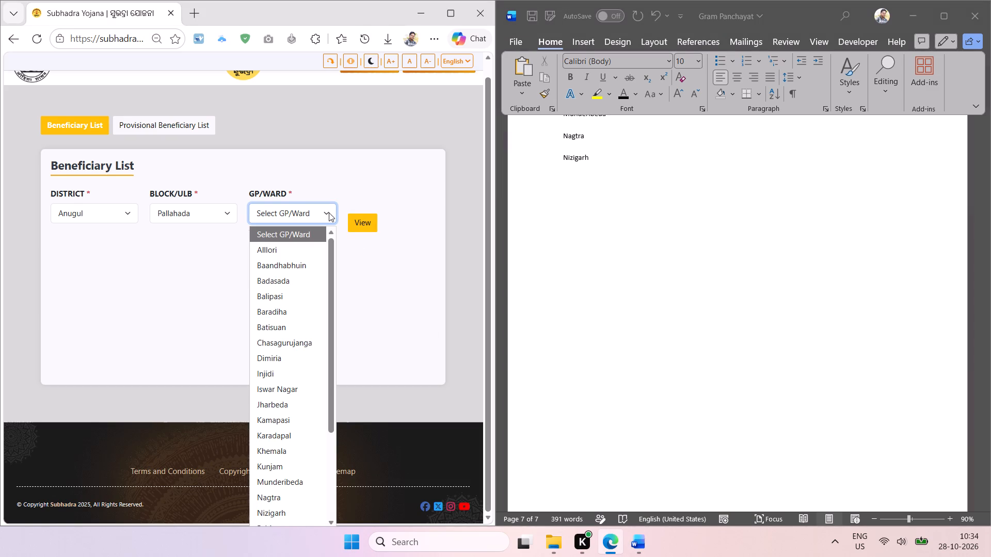
{"action": "left_click_drag", "start_coordinate": [330, 274], "coordinate": [333, 319]}
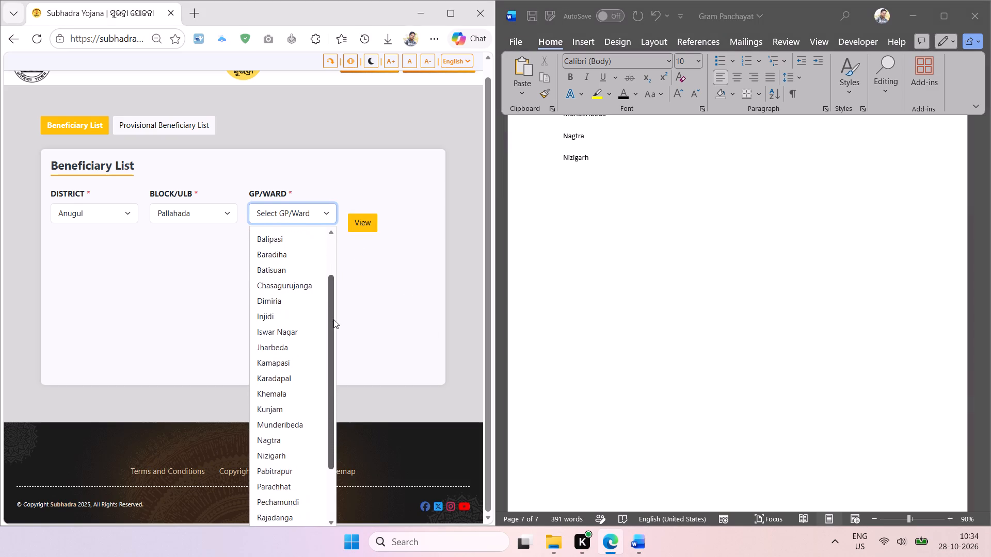
{"action": "left_click_drag", "start_coordinate": [333, 319], "coordinate": [340, 440]}
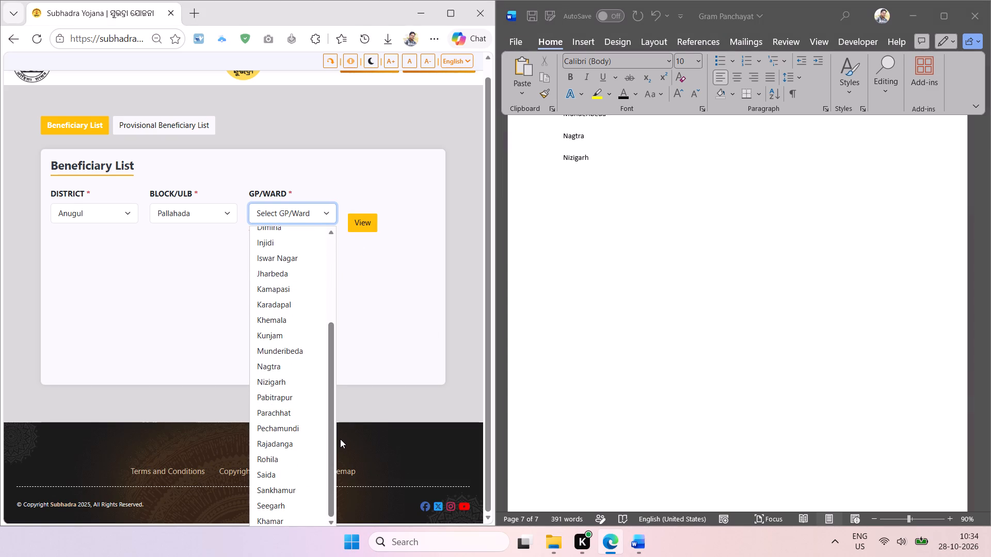
{"action": "key", "text": "shift+super+t"}
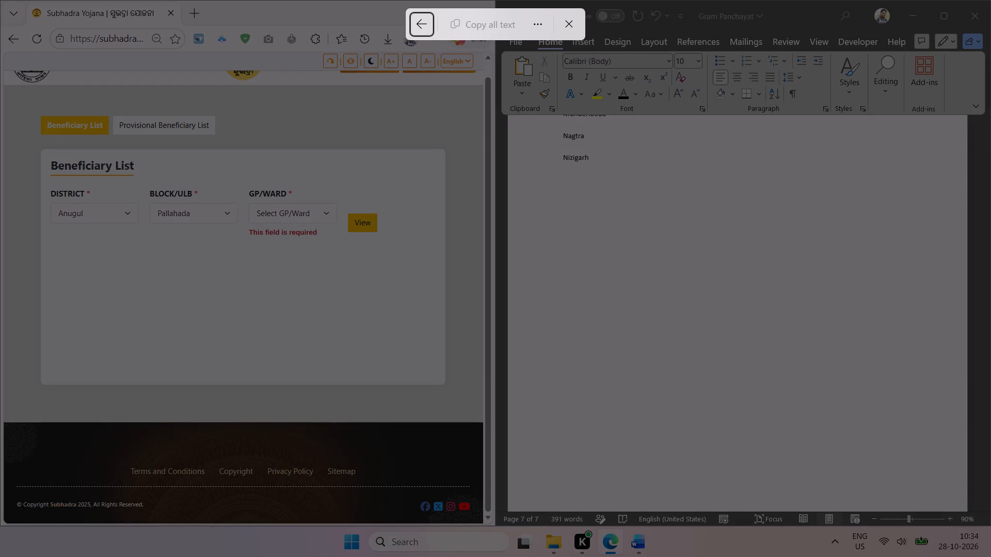
{"action": "left_click_drag", "start_coordinate": [253, 375], "coordinate": [319, 531]}
{"action": "left_click", "coordinate": [494, 24]}
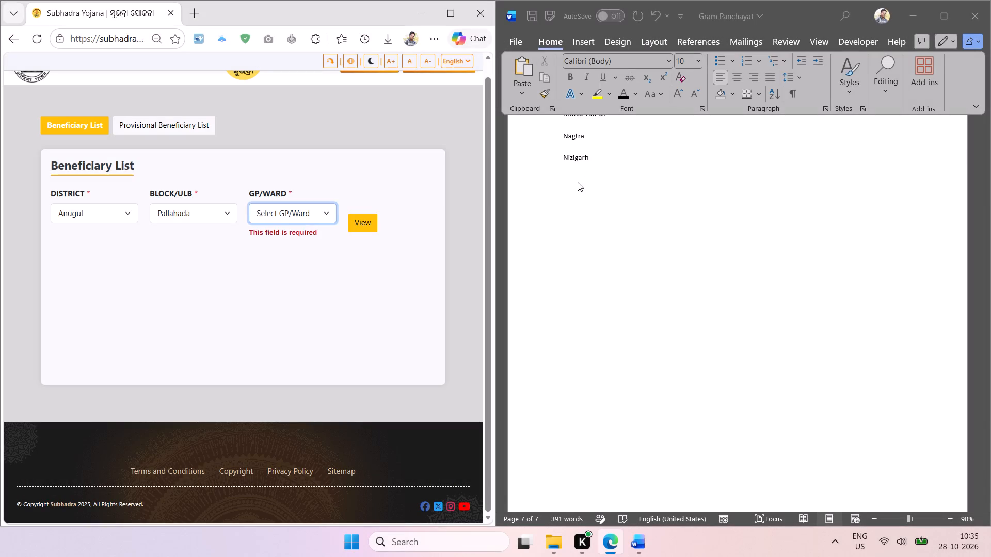
{"action": "left_click", "coordinate": [578, 182]}
{"action": "key", "text": "ctrl+v"}
Delete the duplicate Nizigarh entry and its extra line from the PALLAHADA list.
{"action": "double_click", "coordinate": [576, 154]}
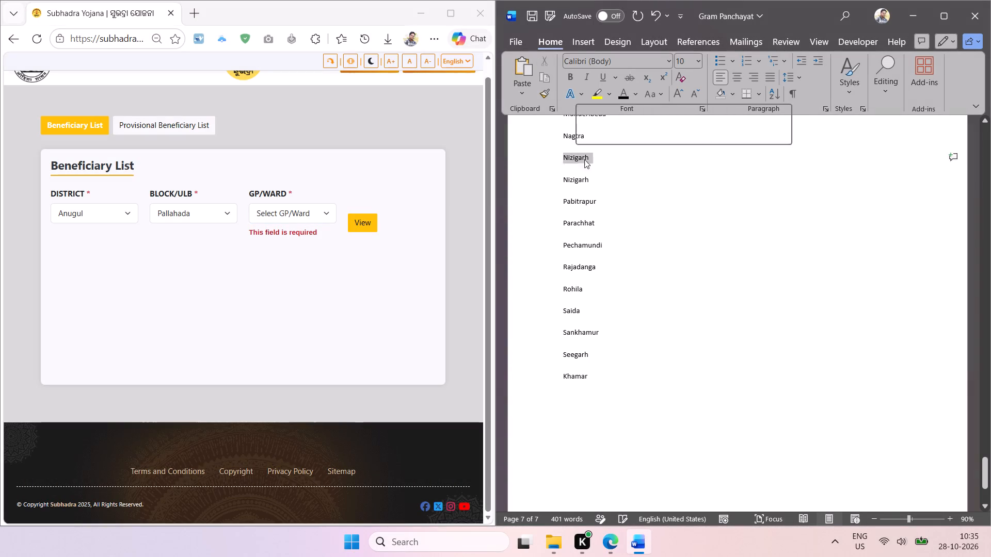
{"action": "key", "text": "BackSpace"}
{"action": "key", "text": "BackSpace"}
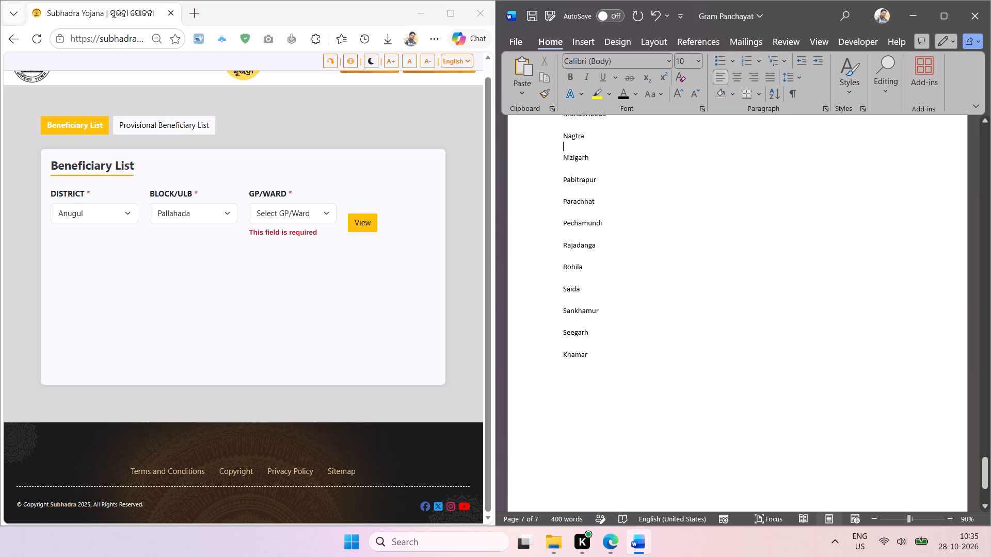
Remove the blank lines between the names from Pechamundi to Khamar.
{"action": "scroll", "coordinate": [650, 301], "scroll_direction": "up", "scroll_amount": 2}
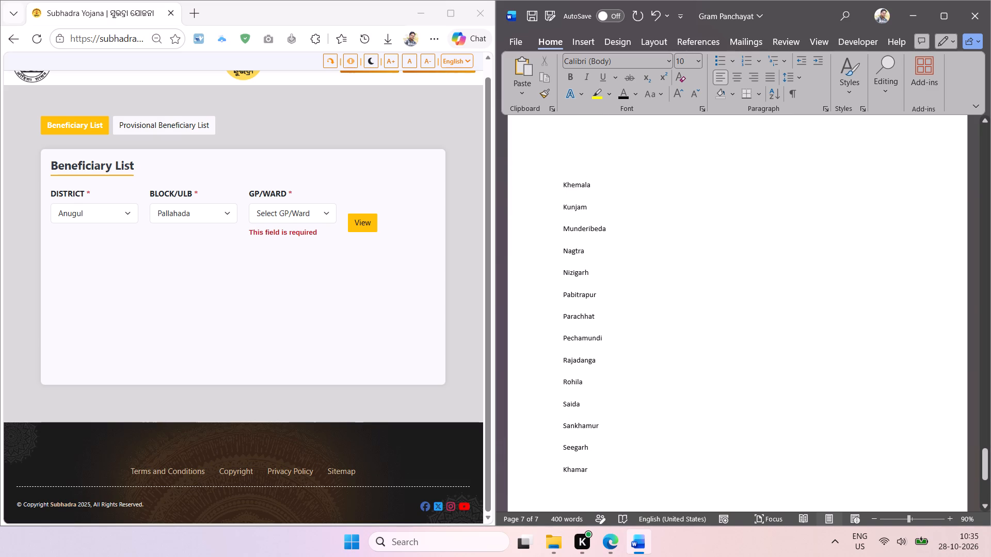
{"action": "scroll", "coordinate": [650, 301], "scroll_direction": "up", "scroll_amount": 1}
{"action": "scroll", "coordinate": [665, 314], "scroll_direction": "down", "scroll_amount": 1}
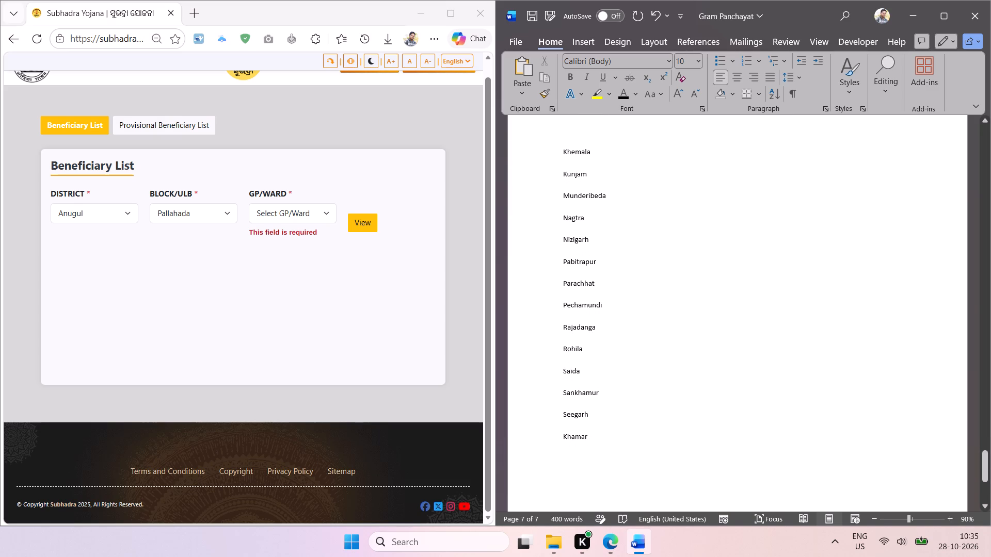
{"action": "left_click", "coordinate": [574, 426]}
{"action": "key", "text": "BackSpace"}
{"action": "left_click", "coordinate": [577, 406]}
{"action": "key", "text": "BackSpace"}
{"action": "left_click", "coordinate": [577, 381]}
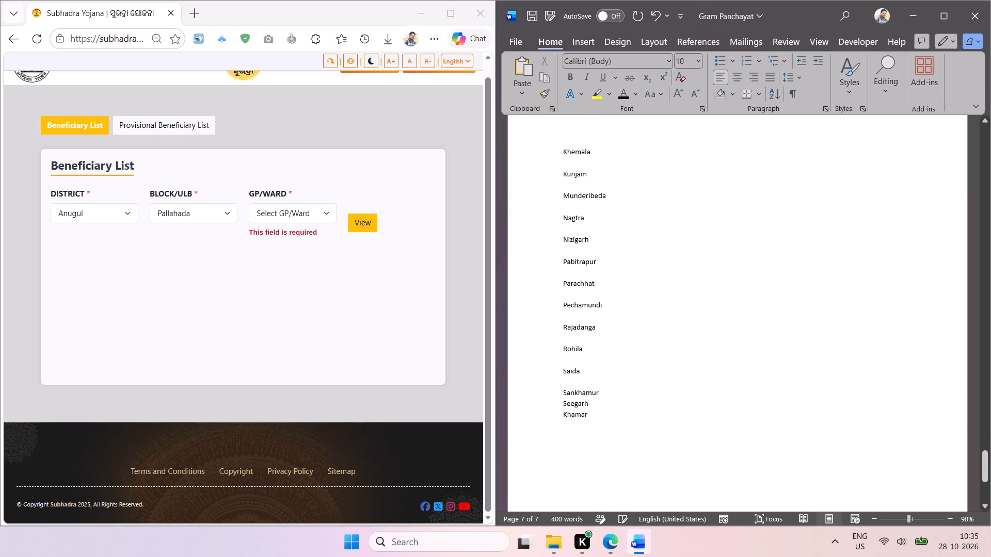
{"action": "key", "text": "BackSpace"}
{"action": "left_click", "coordinate": [574, 362]}
{"action": "key", "text": "BackSpace"}
{"action": "left_click", "coordinate": [576, 337]}
{"action": "key", "text": "BackSpace"}
{"action": "left_click", "coordinate": [575, 318]}
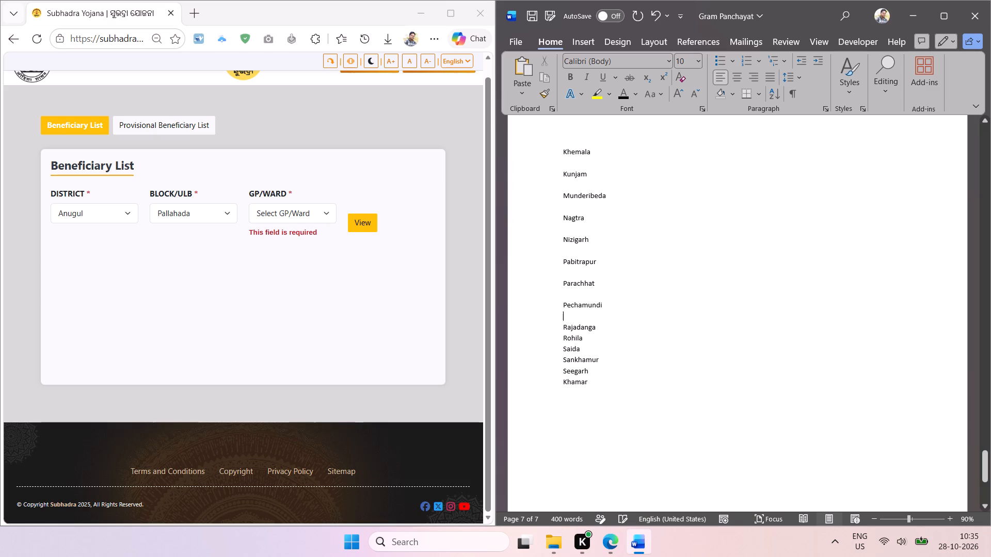
{"action": "key", "text": "BackSpace"}
Remove the blank lines between the names from Khemala to Pechamundi.
{"action": "left_click", "coordinate": [568, 289]}
{"action": "key", "text": "BackSpace"}
{"action": "left_click", "coordinate": [573, 272]}
{"action": "key", "text": "BackSpace"}
{"action": "left_click", "coordinate": [570, 249]}
{"action": "key", "text": "BackSpace"}
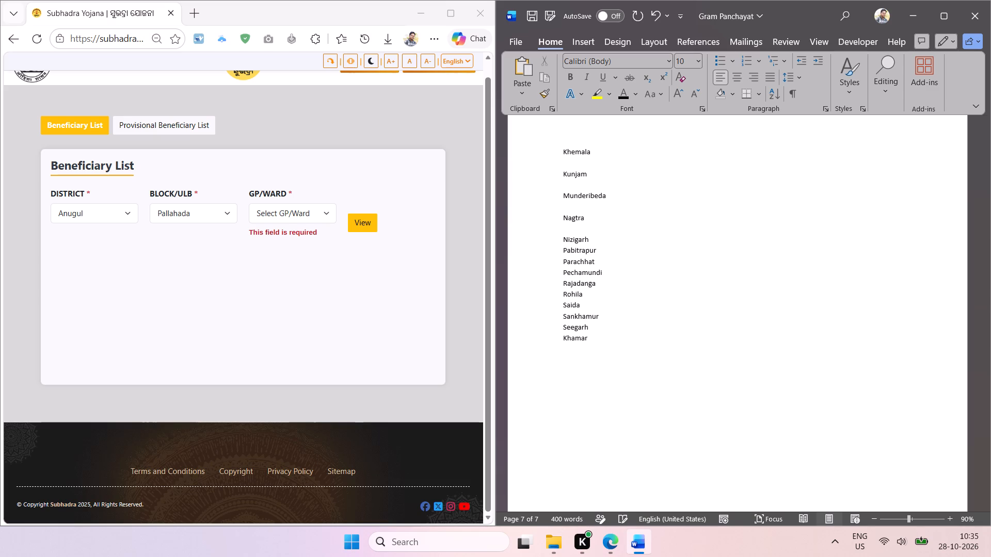
{"action": "left_click", "coordinate": [575, 226]}
{"action": "key", "text": "BackSpace"}
{"action": "left_click", "coordinate": [573, 204]}
{"action": "key", "text": "BackSpace"}
{"action": "left_click", "coordinate": [572, 185]}
{"action": "key", "text": "BackSpace"}
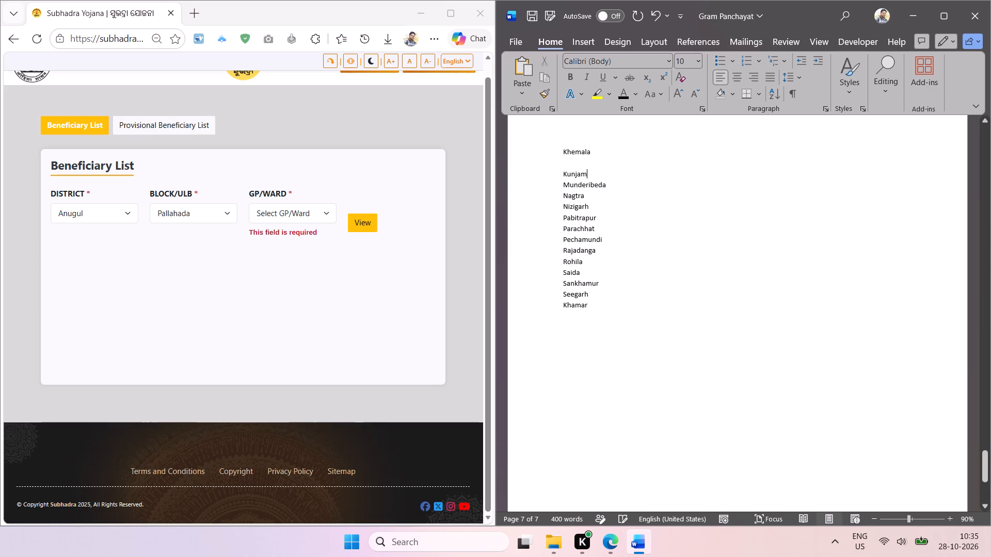
{"action": "left_click", "coordinate": [574, 166]}
{"action": "key", "text": "BackSpace"}
Remove the blank lines between the PALLAHADA names from Alllori to Chasagurujanga.
{"action": "scroll", "coordinate": [650, 158], "scroll_direction": "up", "scroll_amount": 3}
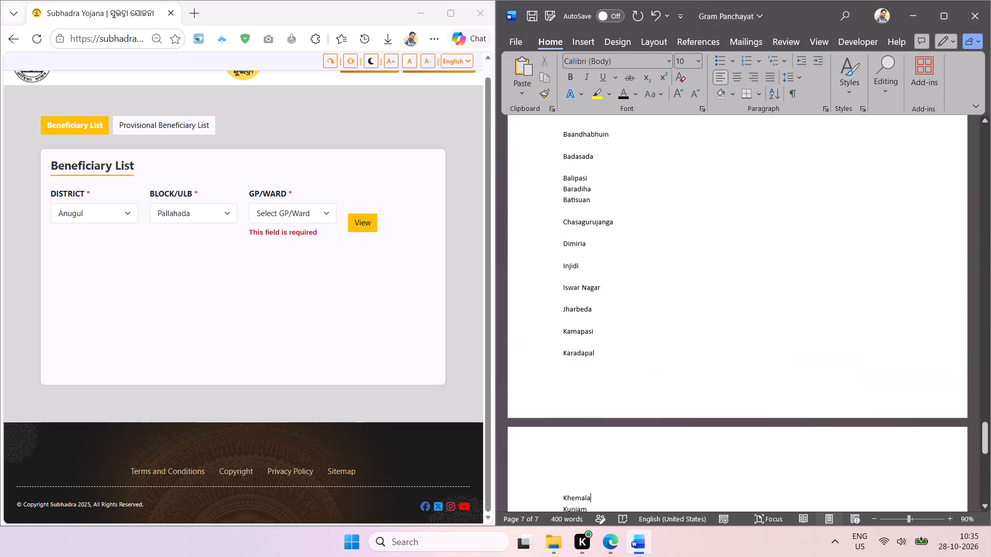
{"action": "scroll", "coordinate": [647, 285], "scroll_direction": "up", "scroll_amount": 2}
{"action": "scroll", "coordinate": [641, 289], "scroll_direction": "down", "scroll_amount": 6}
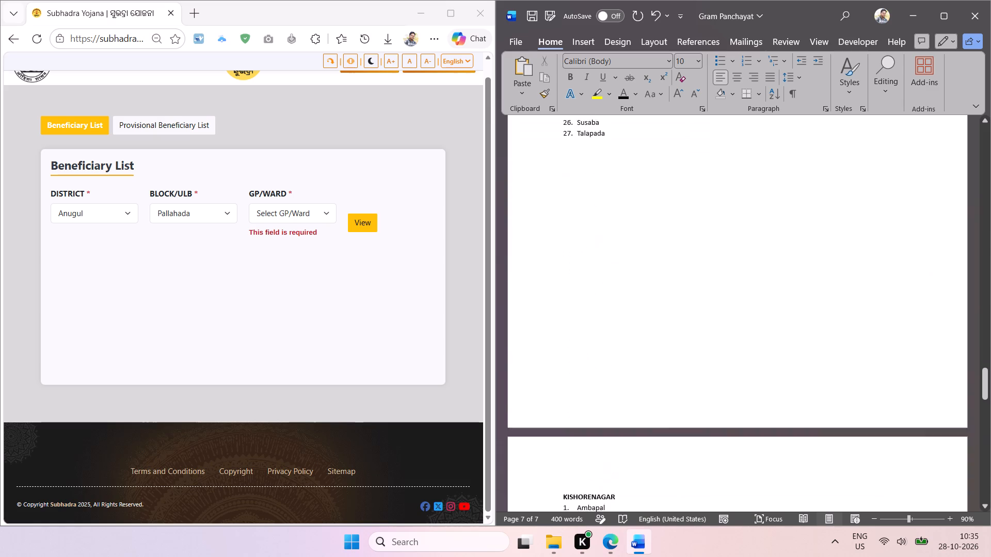
{"action": "scroll", "coordinate": [641, 289], "scroll_direction": "down", "scroll_amount": 6}
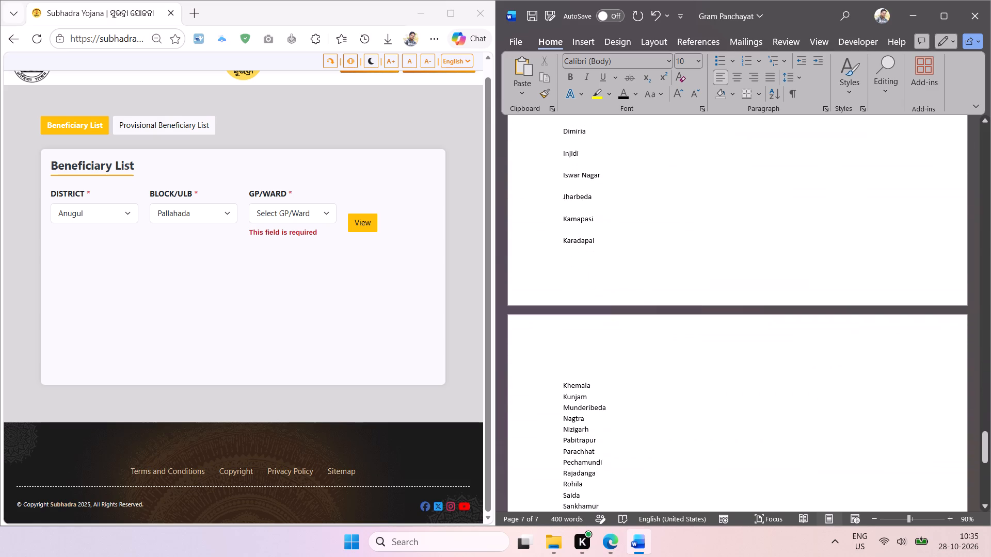
{"action": "left_click", "coordinate": [582, 238]}
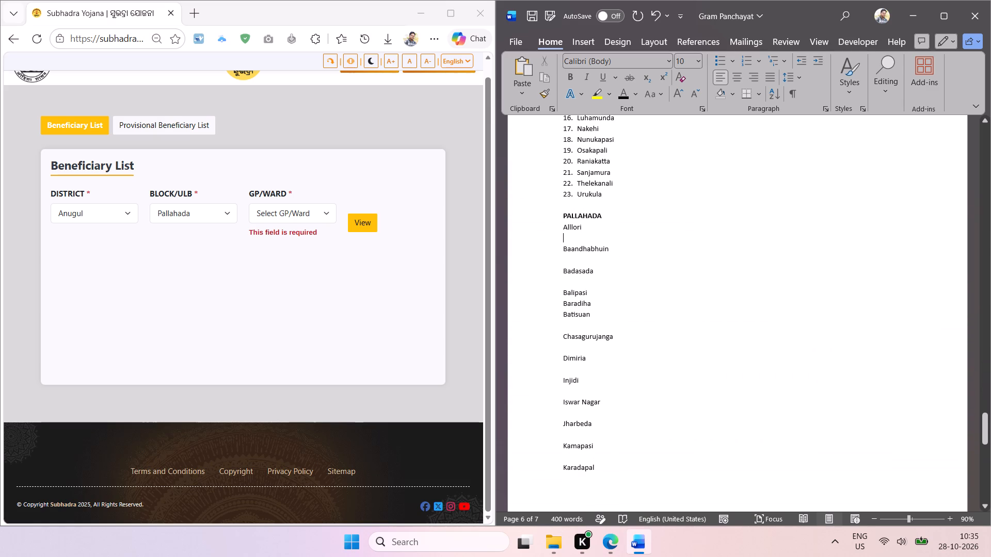
{"action": "key", "text": "BackSpace"}
{"action": "left_click", "coordinate": [577, 255]}
{"action": "left_click", "coordinate": [579, 247]}
{"action": "key", "text": "BackSpace"}
{"action": "left_click", "coordinate": [578, 264]}
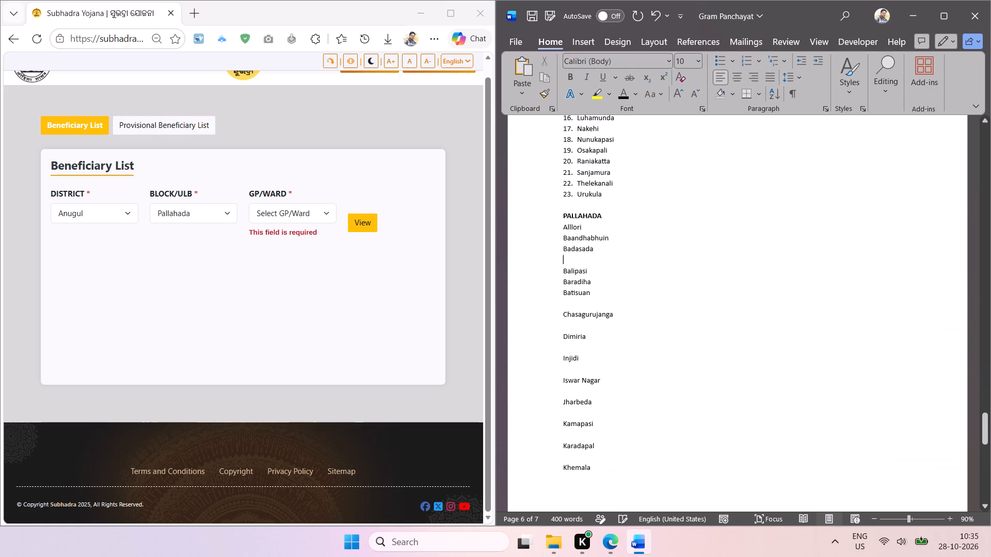
{"action": "key", "text": "BackSpace"}
{"action": "left_click", "coordinate": [576, 293]}
{"action": "key", "text": "BackSpace"}
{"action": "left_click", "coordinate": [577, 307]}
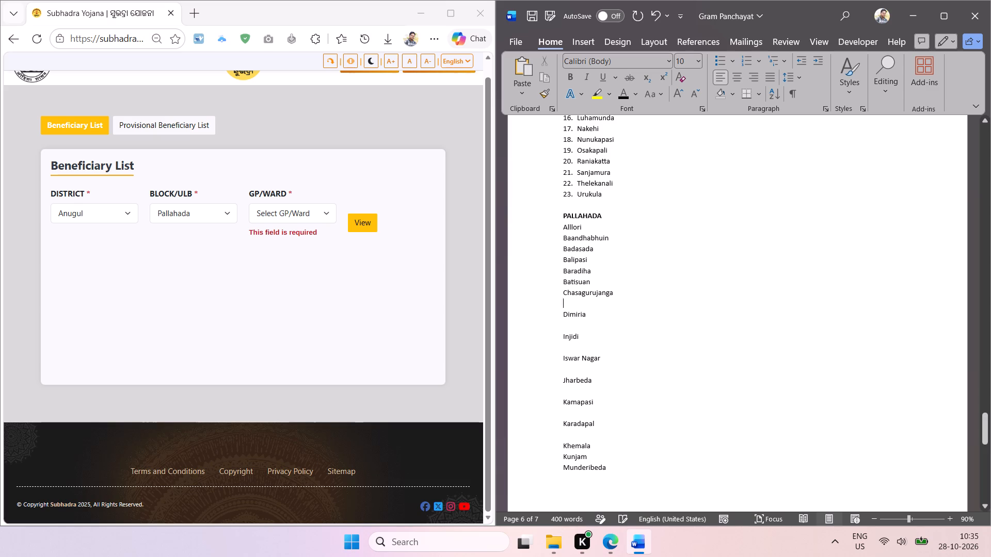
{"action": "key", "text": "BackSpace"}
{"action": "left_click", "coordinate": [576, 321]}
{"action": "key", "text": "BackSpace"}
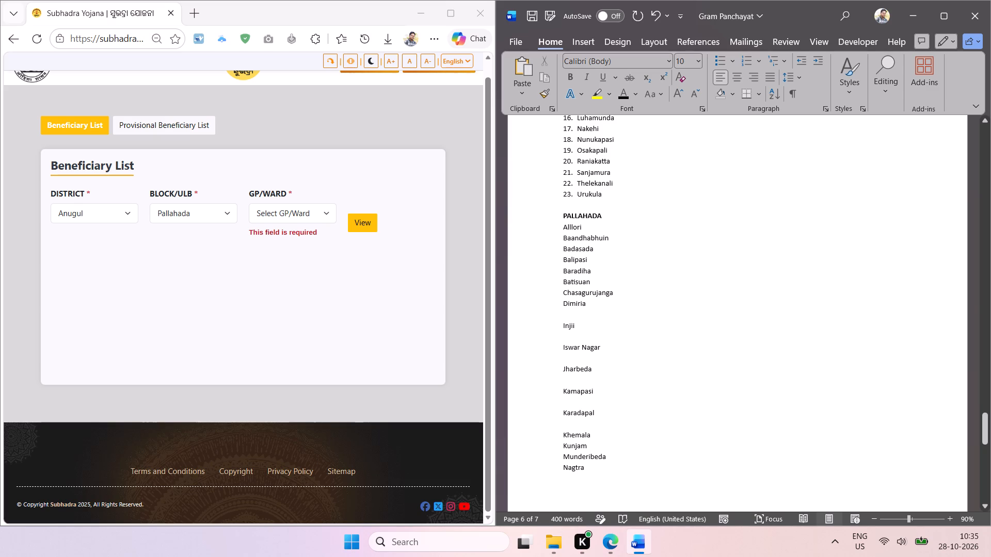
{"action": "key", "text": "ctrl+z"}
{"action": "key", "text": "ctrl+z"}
Remove the blank lines between the names from Chasagurujanga to Khemala.
{"action": "left_click", "coordinate": [604, 326]}
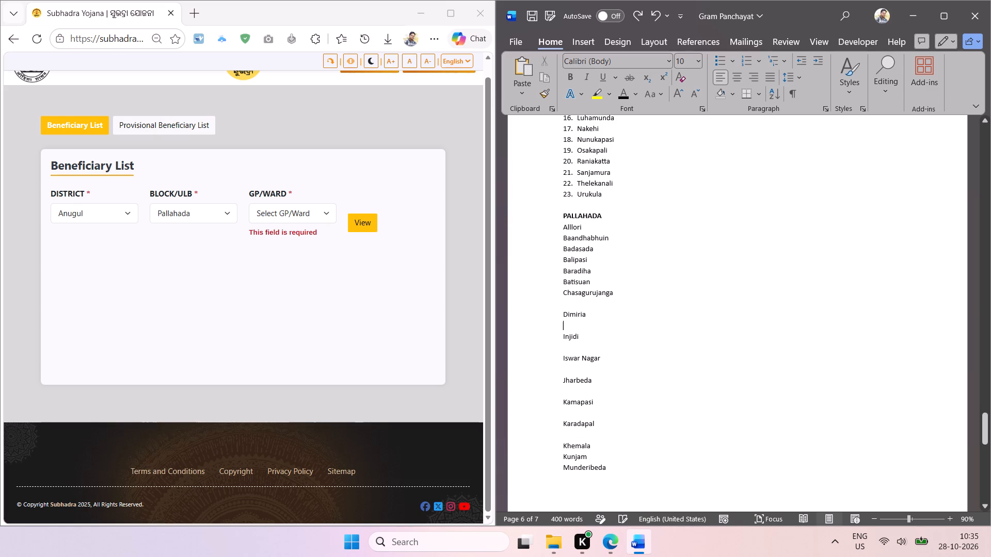
{"action": "left_click", "coordinate": [577, 327]}
{"action": "key", "text": "BackSpace"}
{"action": "left_click", "coordinate": [577, 306]}
{"action": "key", "text": "BackSpace"}
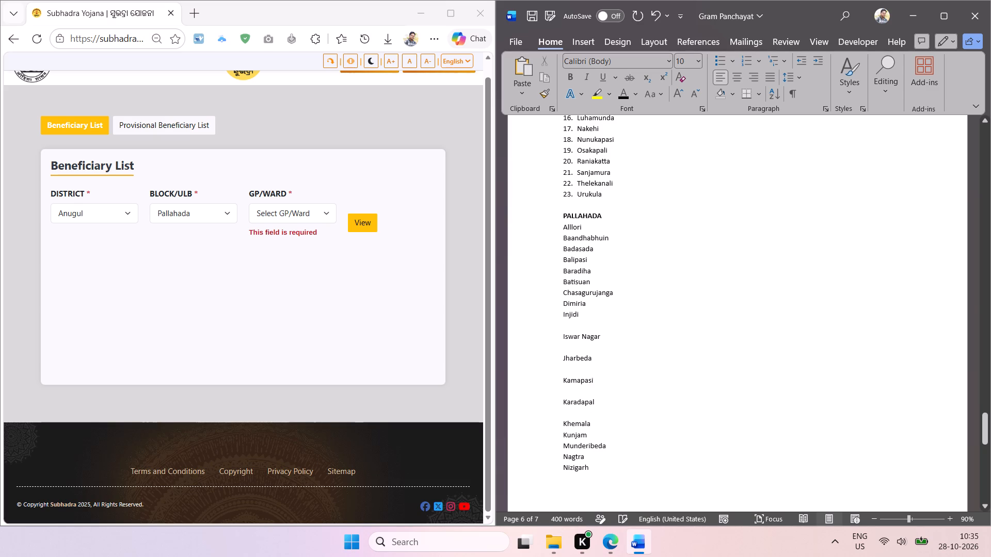
{"action": "left_click", "coordinate": [571, 393]}
{"action": "key", "text": "BackSpace"}
{"action": "left_click", "coordinate": [574, 371]}
{"action": "key", "text": "BackSpace"}
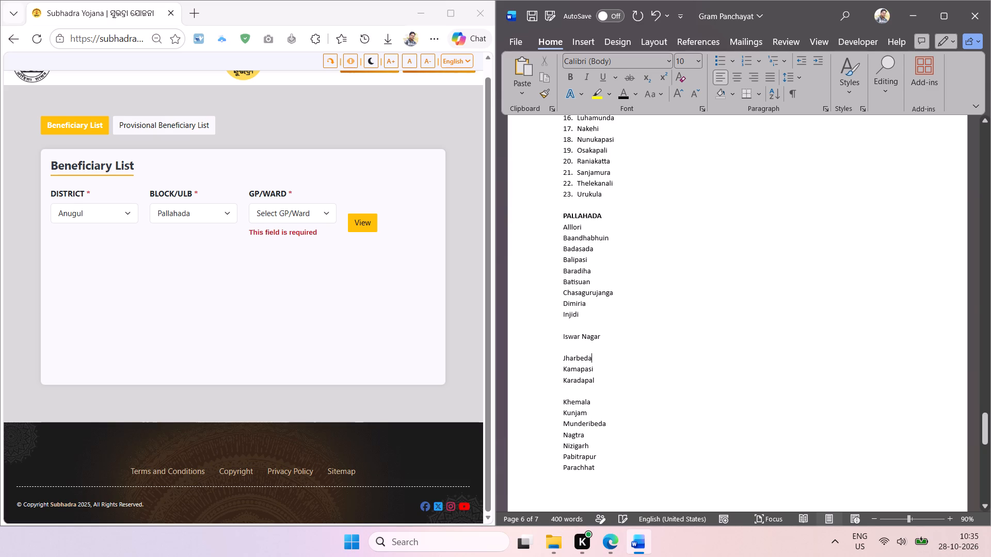
{"action": "left_click", "coordinate": [577, 351]}
{"action": "key", "text": "BackSpace"}
{"action": "left_click", "coordinate": [575, 325]}
{"action": "key", "text": "BackSpace"}
{"action": "left_click", "coordinate": [576, 369]}
{"action": "key", "text": "BackSpace"}
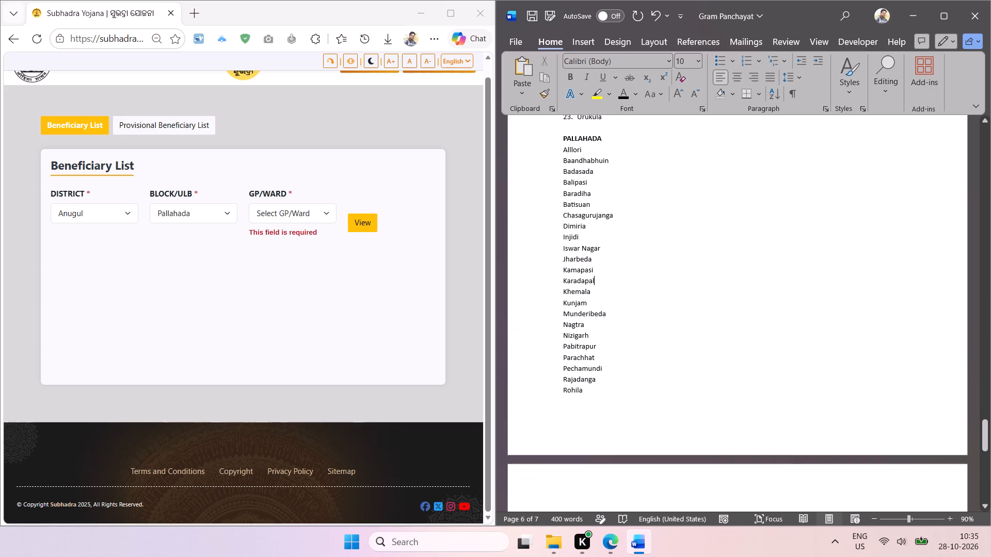
Insert a page break before the PALLAHADA heading so its list starts on a new page.
{"action": "left_click", "coordinate": [561, 164]}
{"action": "key", "text": "ctrl+Return"}
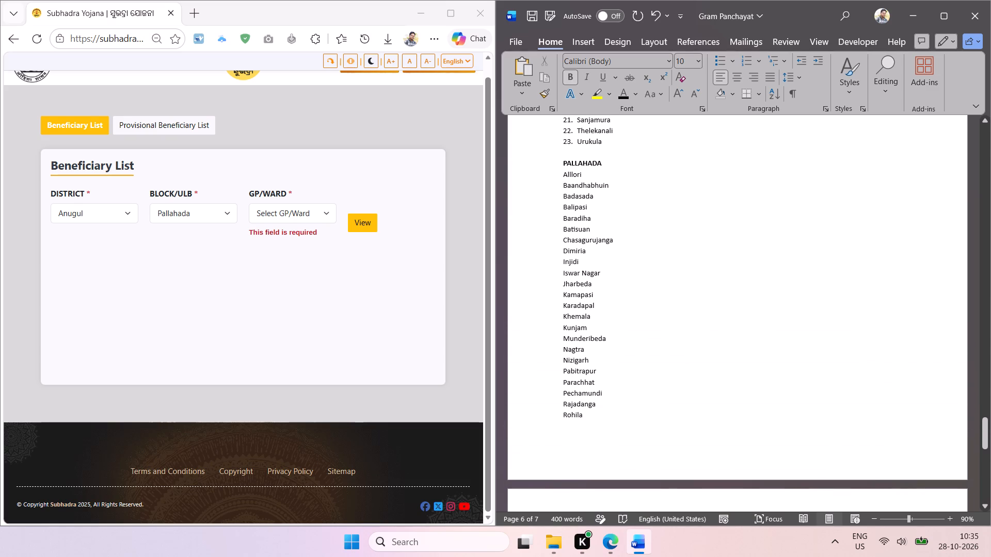
Sort the PALLAHADA names from Alllori to Khamar by paragraph text in ascending order.
{"action": "scroll", "coordinate": [716, 190], "scroll_direction": "down", "scroll_amount": 5}
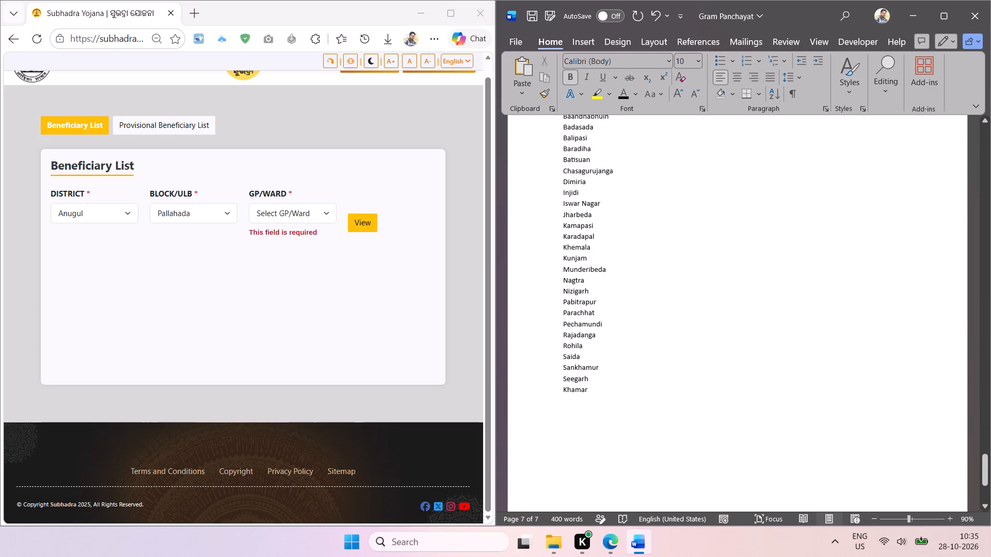
{"action": "scroll", "coordinate": [603, 369], "scroll_direction": "up", "scroll_amount": 1}
{"action": "left_click_drag", "start_coordinate": [592, 452], "coordinate": [553, 161]}
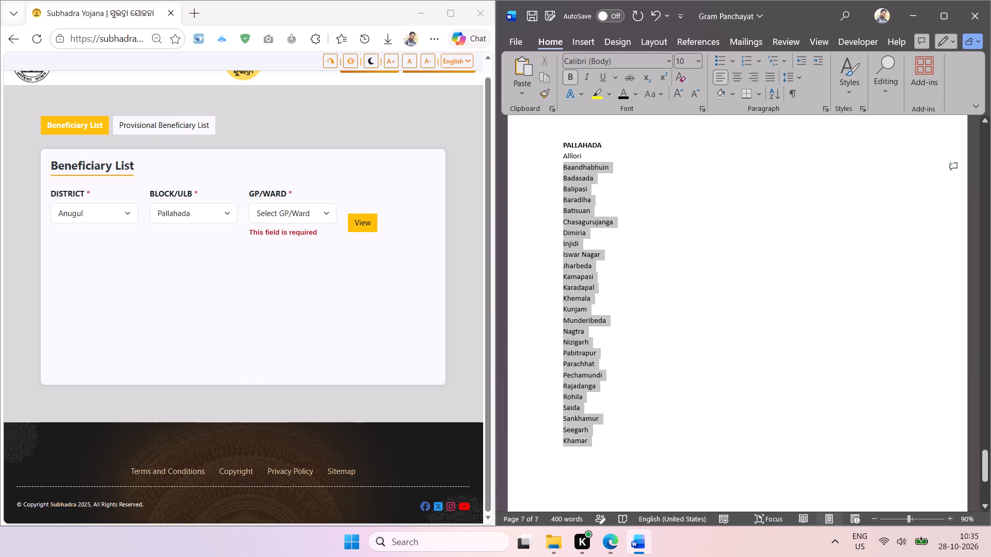
{"action": "left_click_drag", "start_coordinate": [553, 161], "coordinate": [553, 158]}
{"action": "left_click", "coordinate": [776, 89]}
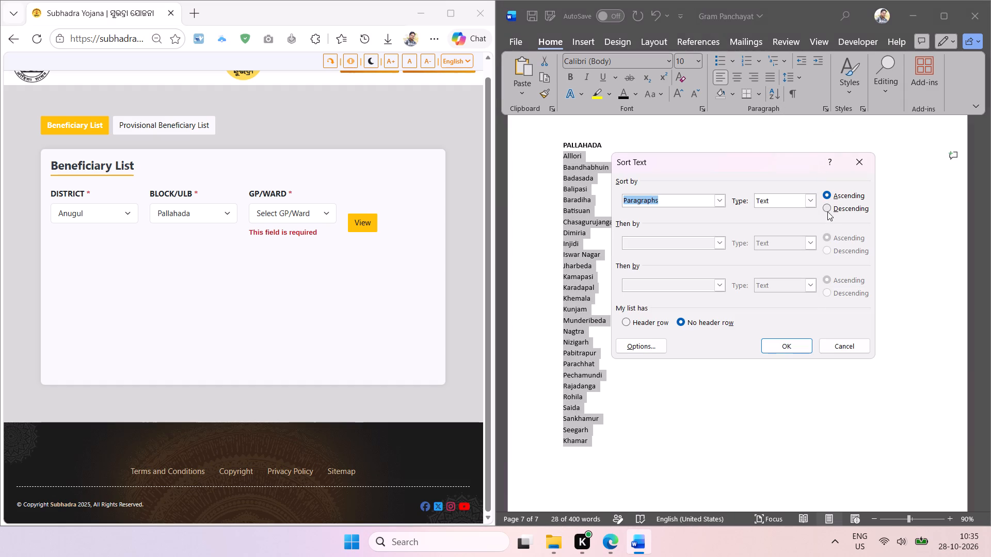
{"action": "left_click", "coordinate": [788, 348]}
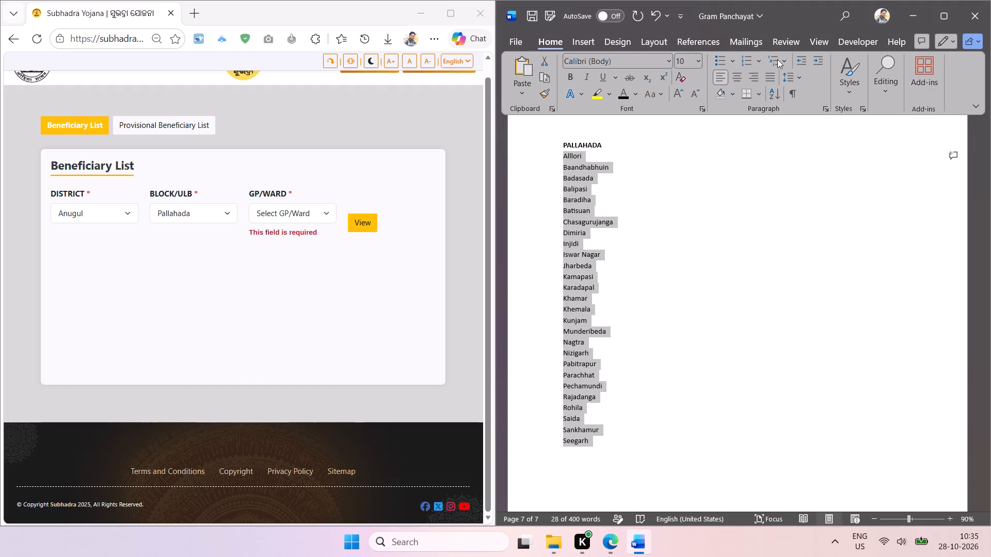
Apply numbering to the sorted PALLAHADA names, decrease the list's indent, and save the document.
{"action": "left_click", "coordinate": [741, 60]}
{"action": "double_click", "coordinate": [805, 60]}
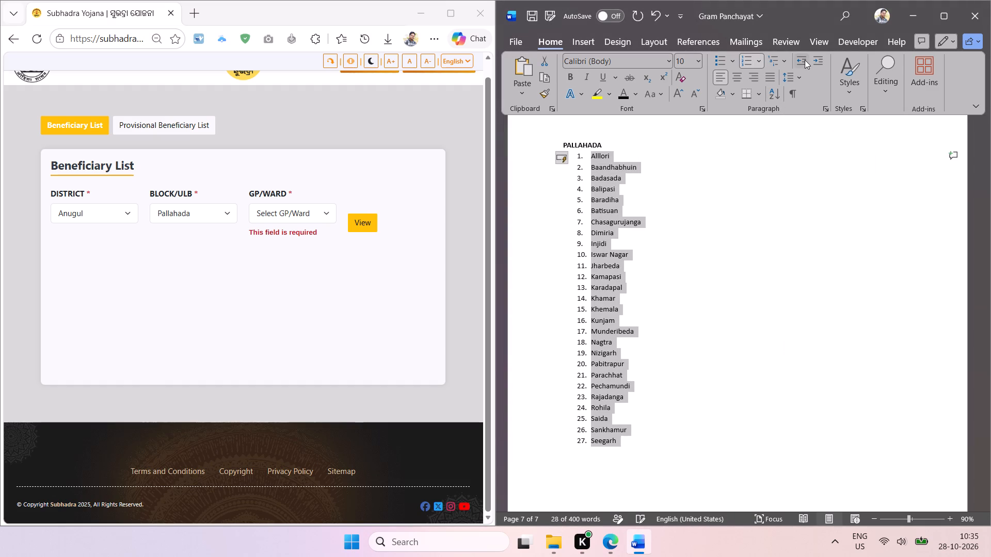
{"action": "left_click", "coordinate": [712, 222]}
{"action": "key", "text": "ctrl+s"}
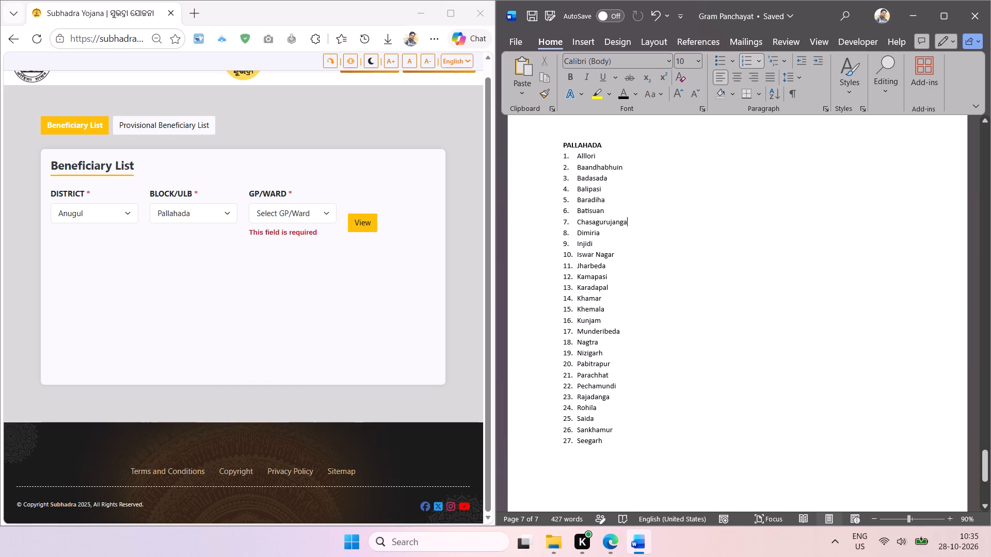
Copy the PALLAHADA heading and paste it below the numbered list, leaving one blank line after Seegarh.
{"action": "double_click", "coordinate": [597, 149]}
{"action": "key", "text": "ctrl+c"}
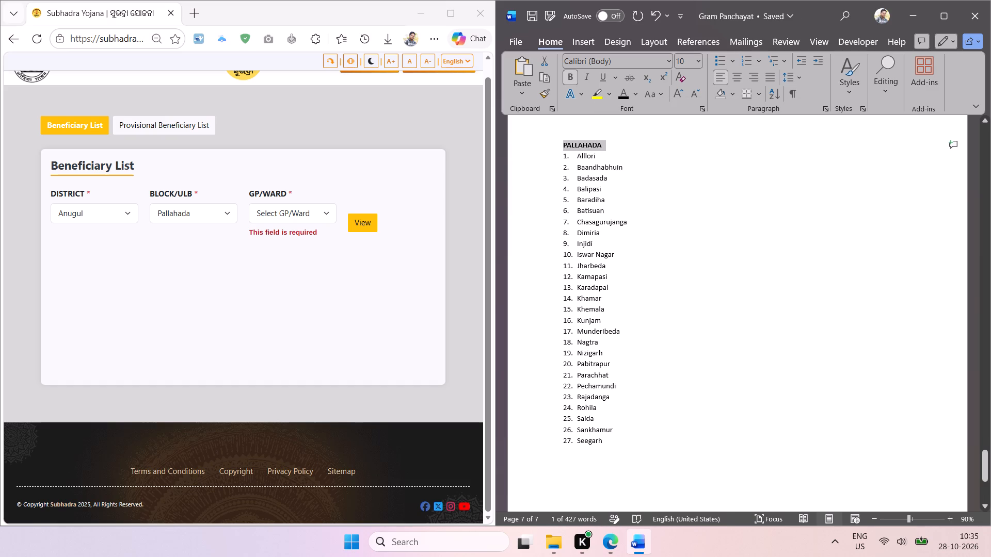
{"action": "left_click", "coordinate": [620, 447]}
{"action": "key", "text": "Return"}
{"action": "key", "text": "ctrl+v"}
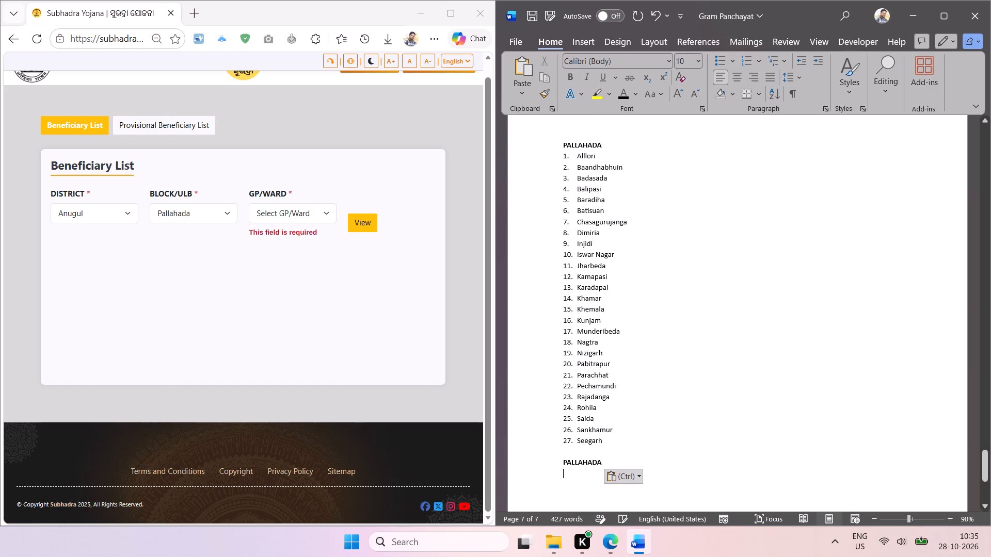
Select Talcher as the block on the Beneficiary List page to load its GP/Ward names.
{"action": "scroll", "coordinate": [643, 359], "scroll_direction": "down", "scroll_amount": 2}
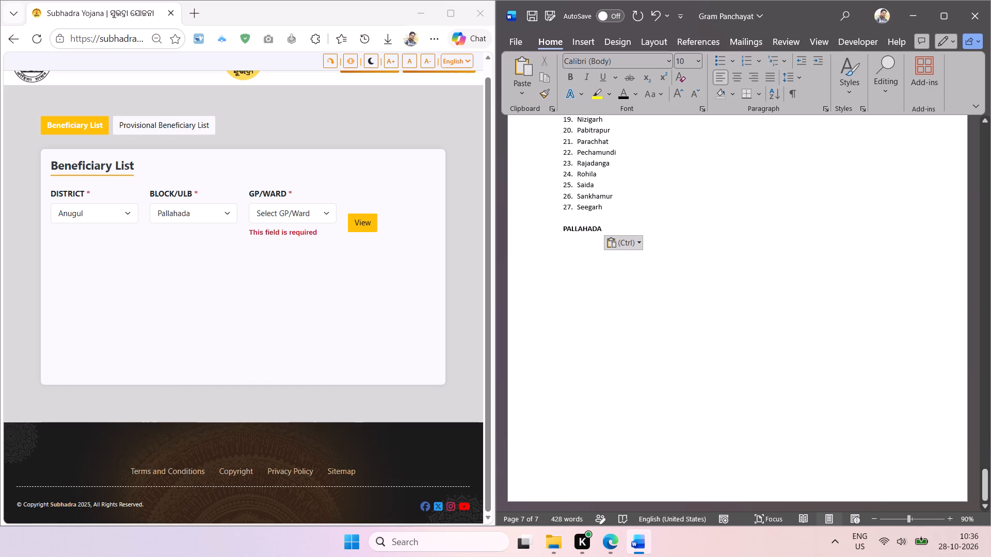
{"action": "scroll", "coordinate": [643, 359], "scroll_direction": "down", "scroll_amount": 2}
{"action": "left_click", "coordinate": [210, 211]}
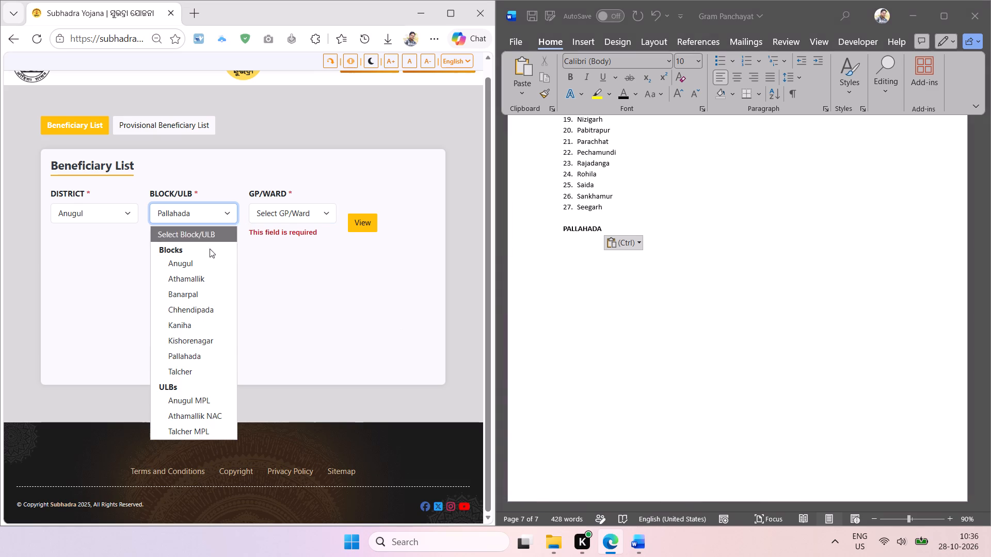
{"action": "left_click", "coordinate": [198, 377]}
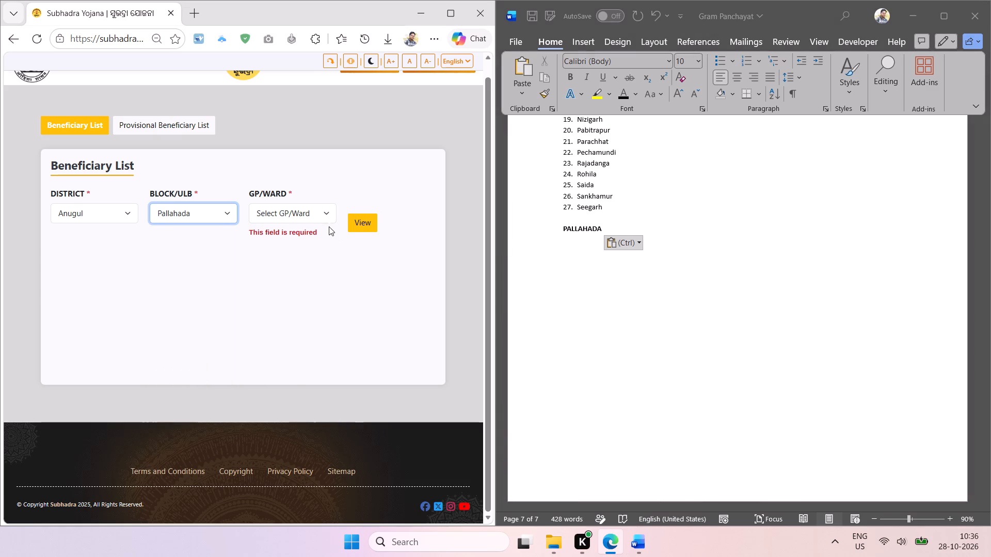
{"action": "left_click", "coordinate": [325, 217]}
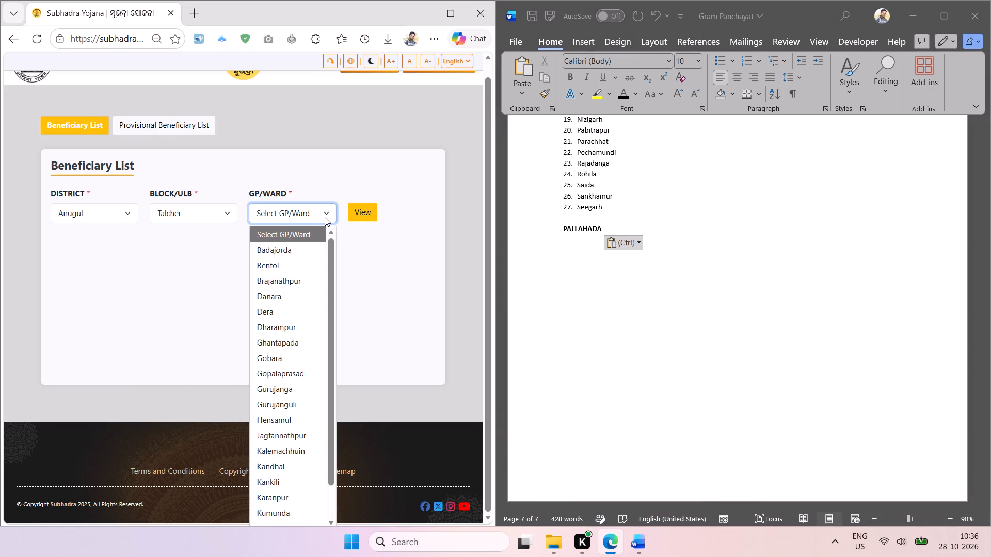
{"action": "left_click", "coordinate": [325, 217]}
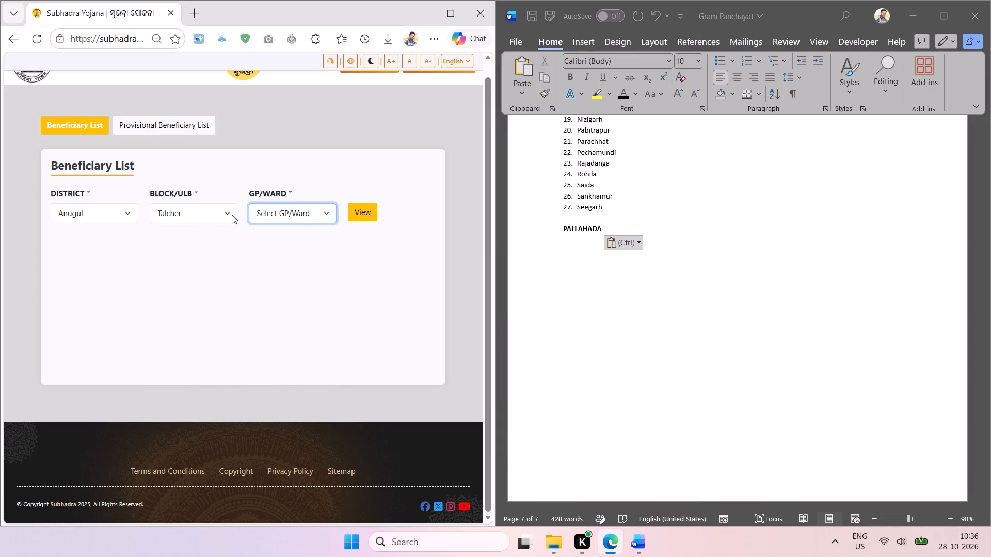
{"action": "left_click", "coordinate": [268, 299]}
Extract the block name Talcher from the page, replace the second PALLAHADA heading with it in uppercase, and save the document.
{"action": "key", "text": "shift+super+t"}
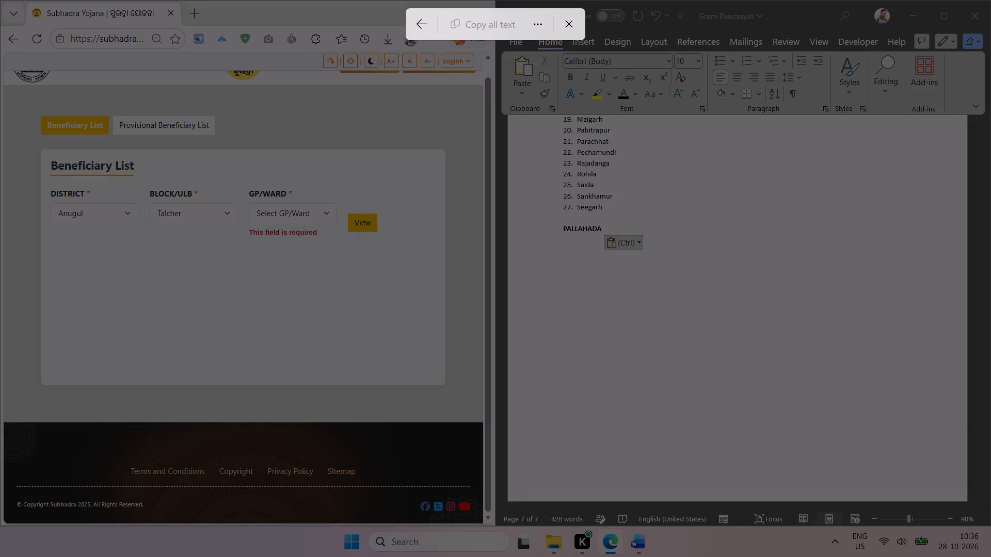
{"action": "left_click_drag", "start_coordinate": [152, 202], "coordinate": [217, 375]}
{"action": "left_click", "coordinate": [483, 23]}
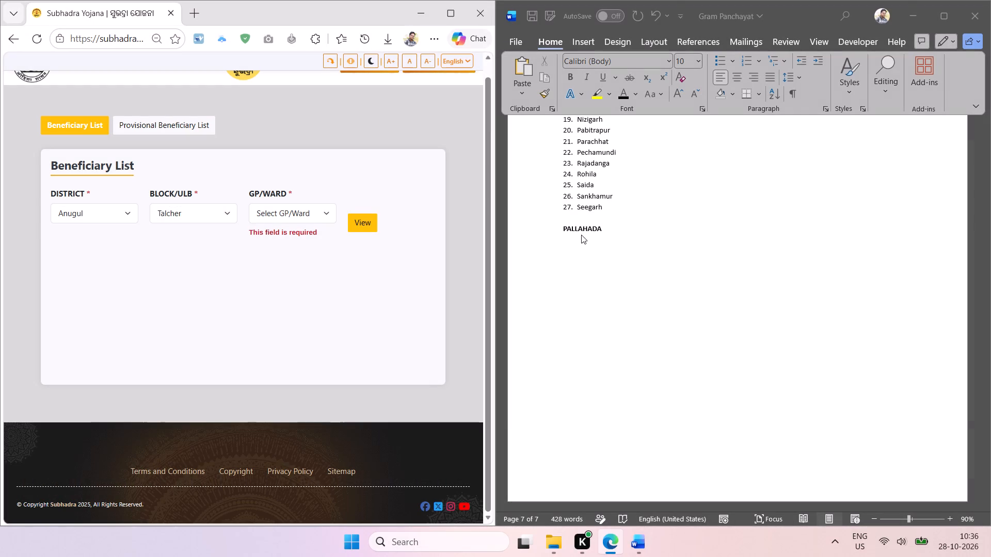
{"action": "left_click", "coordinate": [581, 235]}
{"action": "double_click", "coordinate": [588, 229]}
{"action": "key", "text": "ctrl+v"}
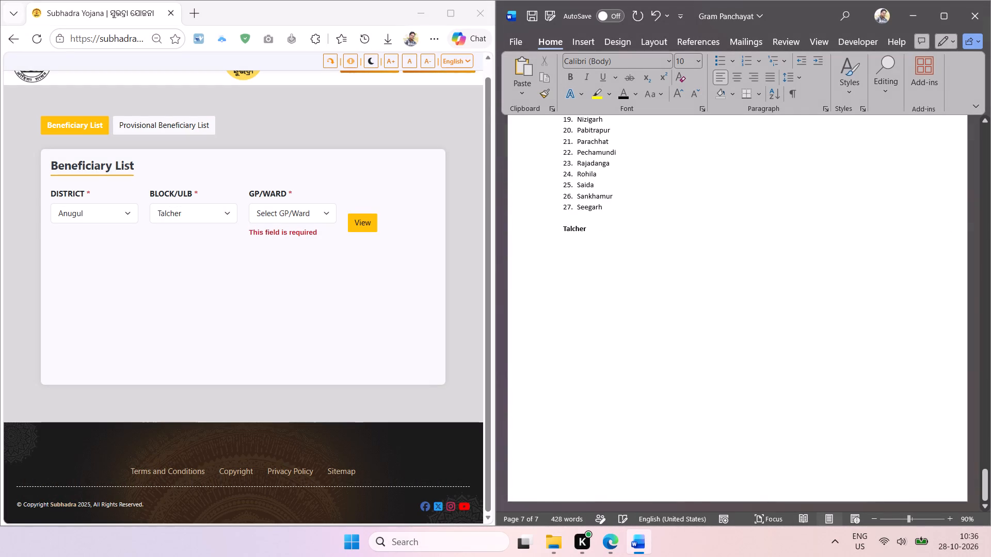
{"action": "key", "text": "shift+F3"}
{"action": "key", "text": "ctrl+s"}
Extract the Talcher GP names from Badajorda to Kumunda and paste them on a new line under the TALCHER heading.
{"action": "key", "text": "Return"}
{"action": "left_click", "coordinate": [319, 211]}
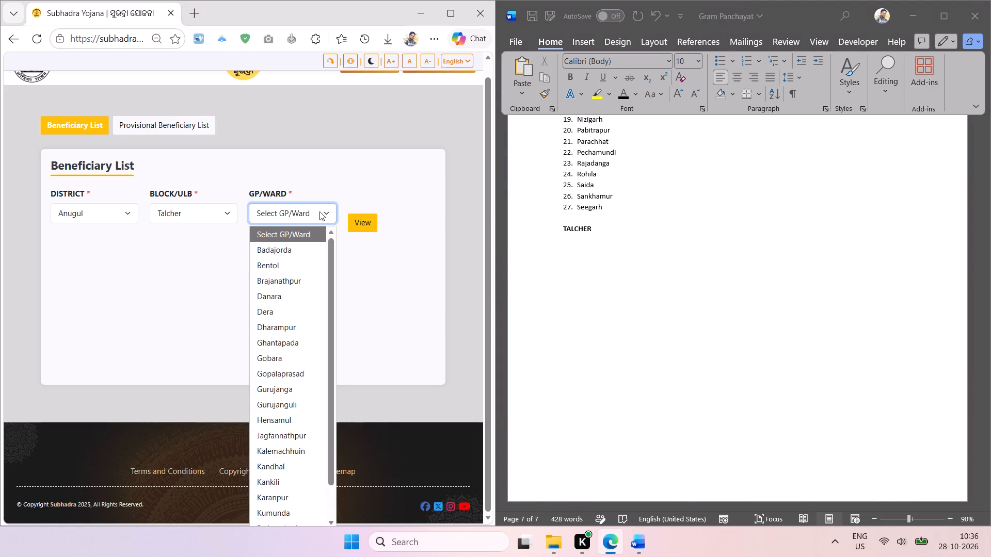
{"action": "key", "text": "shift+super+t"}
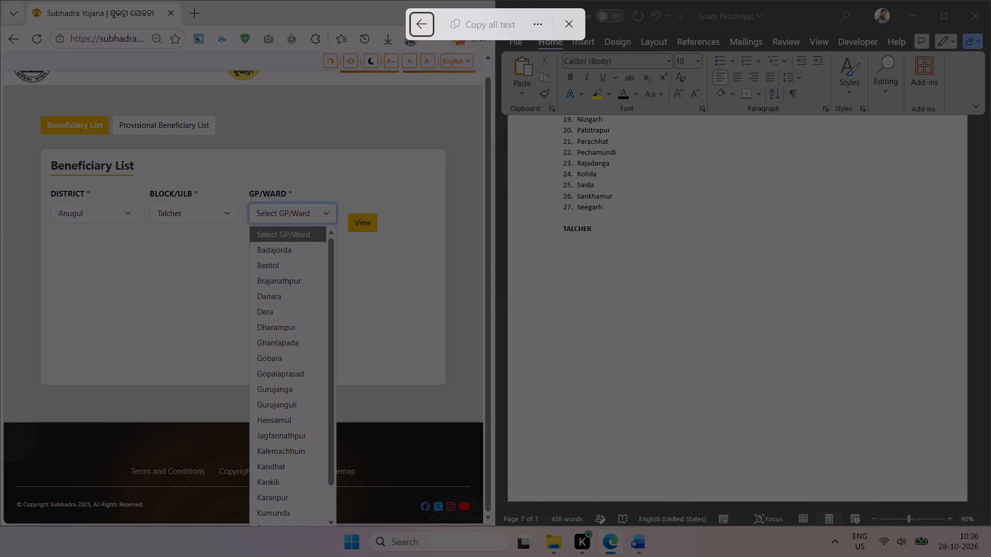
{"action": "left_click_drag", "start_coordinate": [253, 244], "coordinate": [321, 514]}
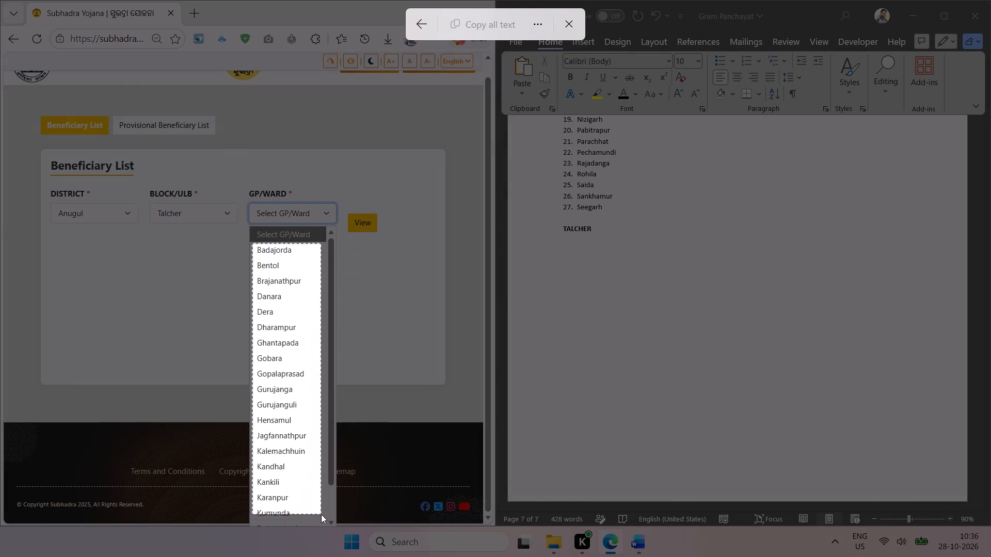
{"action": "left_click_drag", "start_coordinate": [321, 514], "coordinate": [326, 520]}
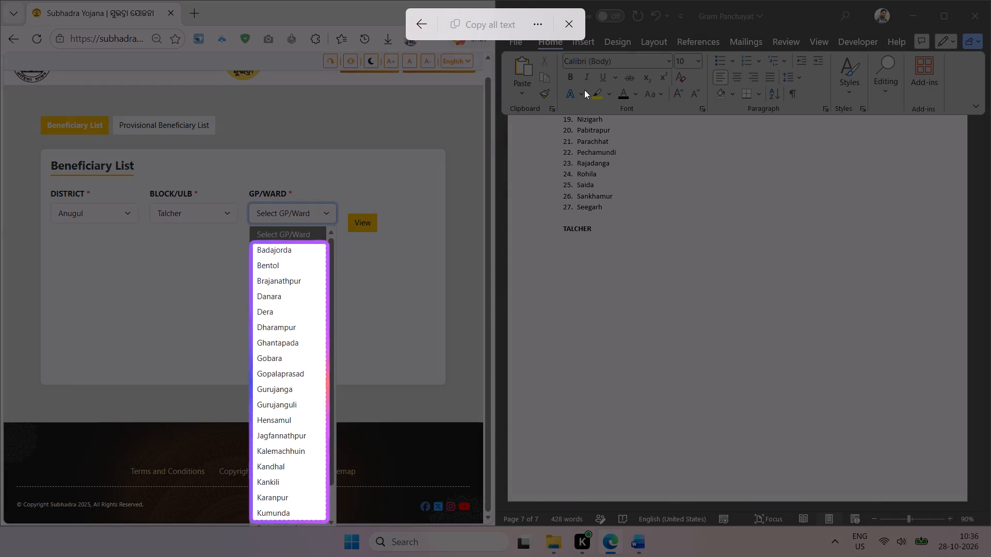
{"action": "left_click", "coordinate": [491, 22]}
{"action": "left_click", "coordinate": [584, 240]}
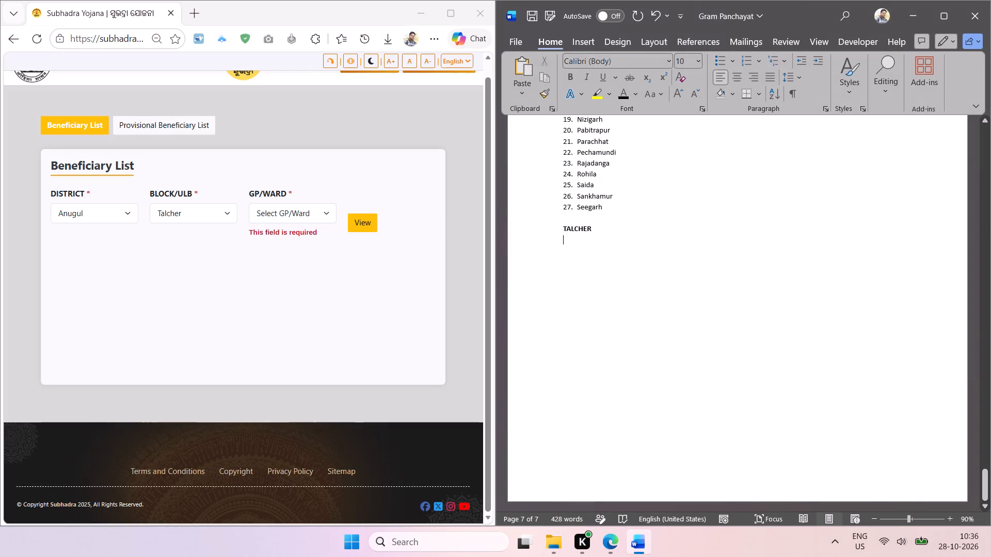
{"action": "key", "text": "ctrl+v"}
{"action": "scroll", "coordinate": [604, 401], "scroll_direction": "down", "scroll_amount": 1}
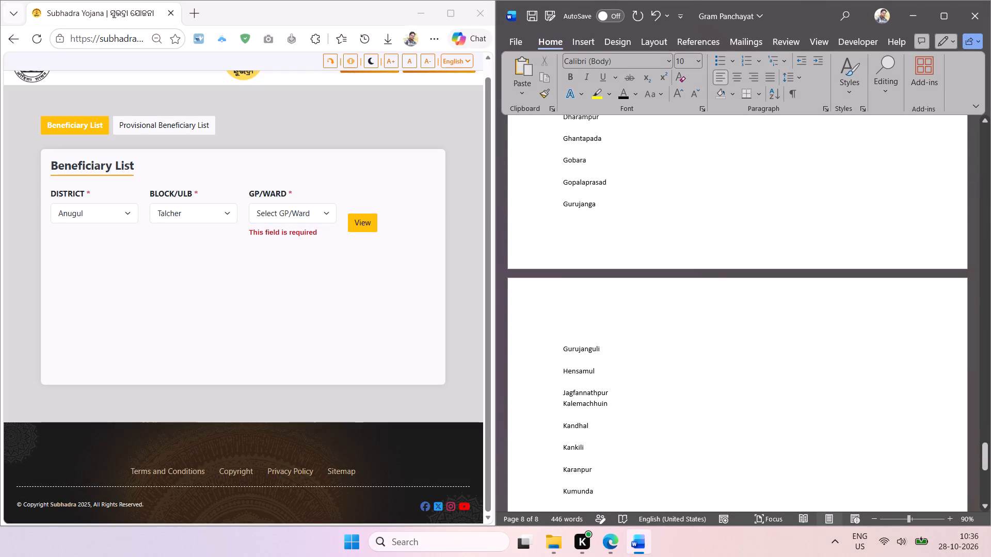
{"action": "scroll", "coordinate": [604, 401], "scroll_direction": "down", "scroll_amount": 2}
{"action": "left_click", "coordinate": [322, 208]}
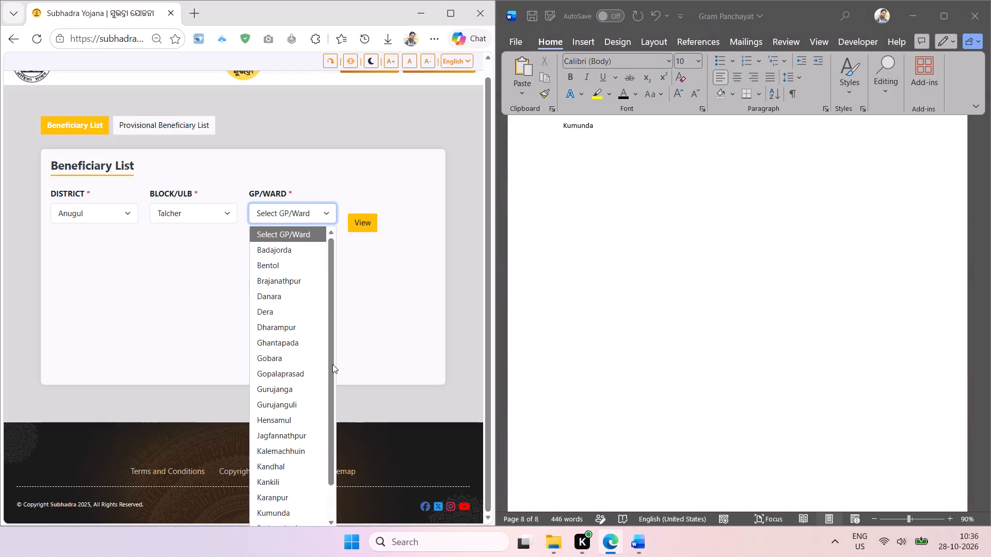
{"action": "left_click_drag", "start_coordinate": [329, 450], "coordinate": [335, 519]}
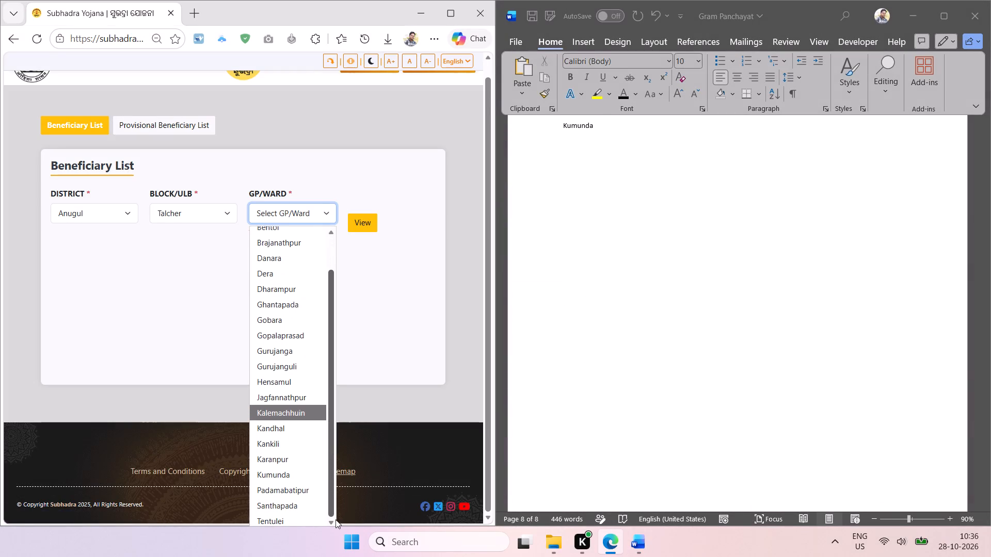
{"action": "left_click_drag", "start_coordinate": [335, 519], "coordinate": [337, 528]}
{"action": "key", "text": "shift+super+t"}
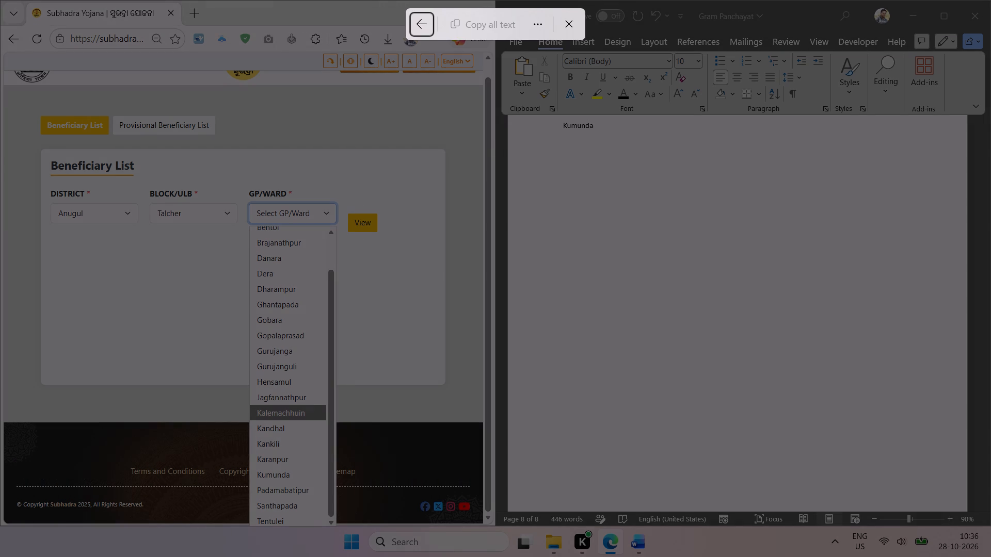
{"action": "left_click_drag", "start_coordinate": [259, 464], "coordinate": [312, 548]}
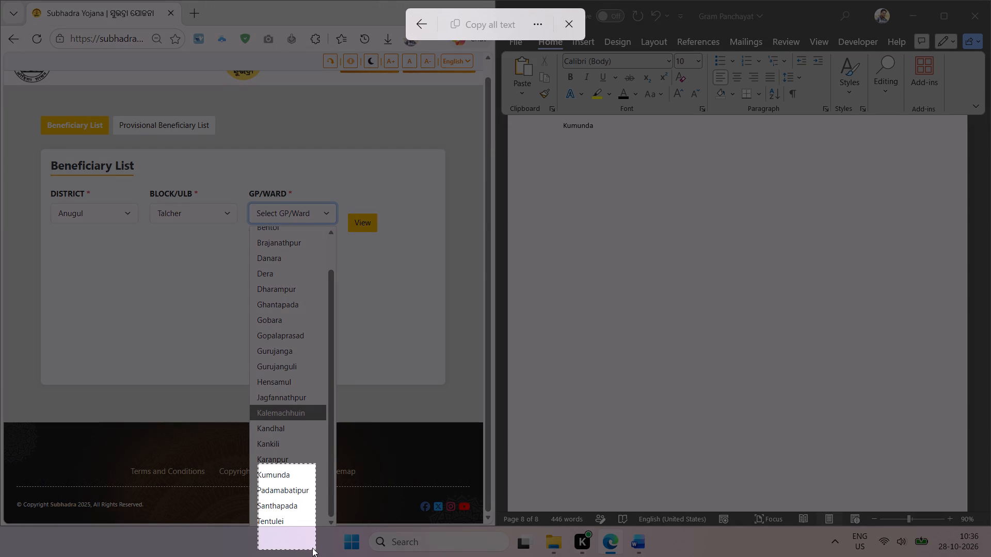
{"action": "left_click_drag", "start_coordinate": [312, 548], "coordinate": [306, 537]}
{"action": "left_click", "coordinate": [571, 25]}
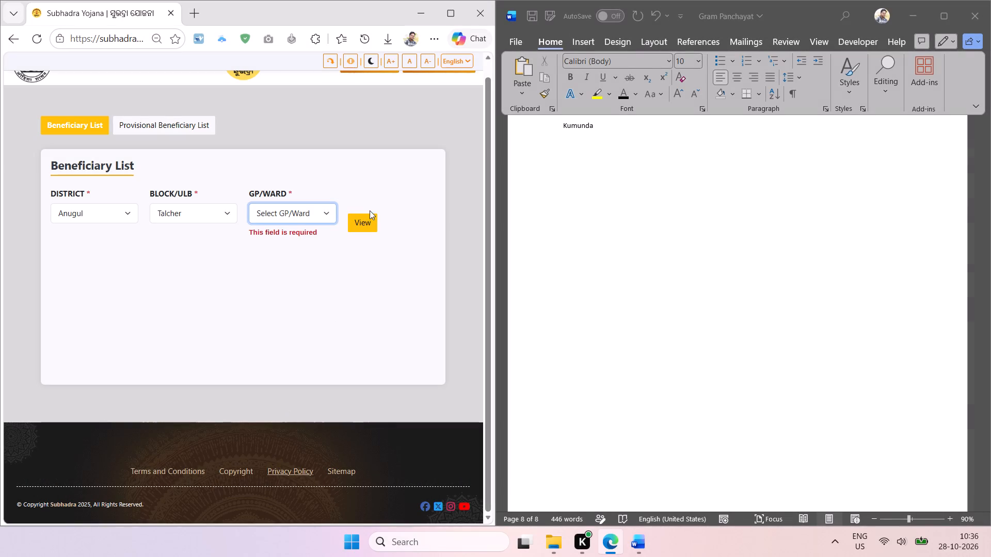
Extract the GP names from Kumunda to Tentulei, paste them below the last Talcher name, and delete the duplicate Kumunda.
{"action": "left_click", "coordinate": [316, 211]}
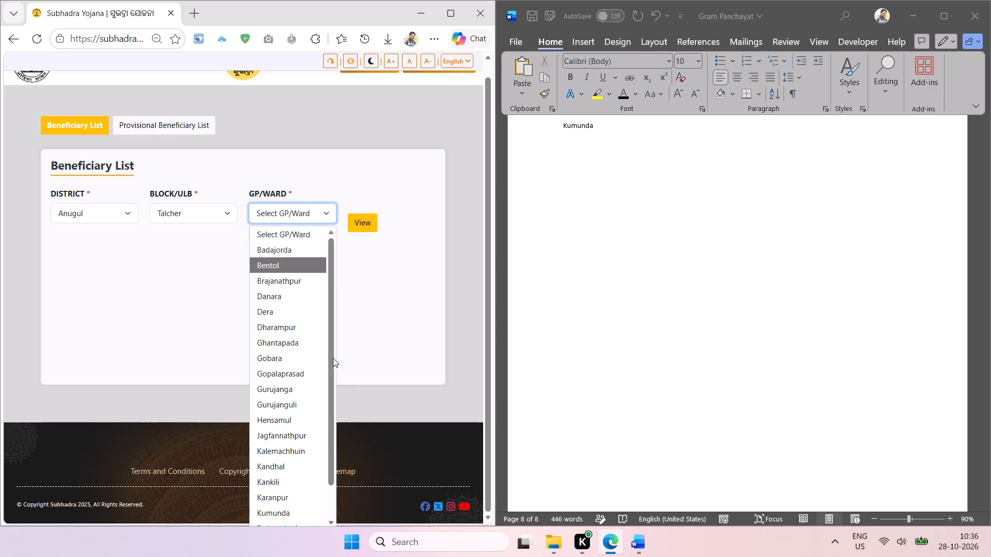
{"action": "left_click_drag", "start_coordinate": [333, 359], "coordinate": [336, 482]}
{"action": "key", "text": "shift+super+t"}
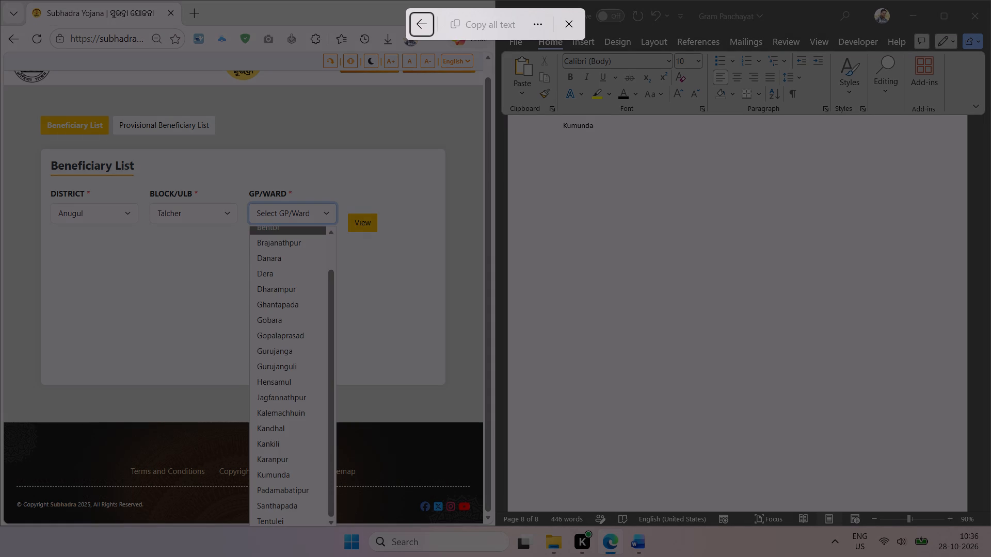
{"action": "left_click_drag", "start_coordinate": [253, 466], "coordinate": [328, 535]}
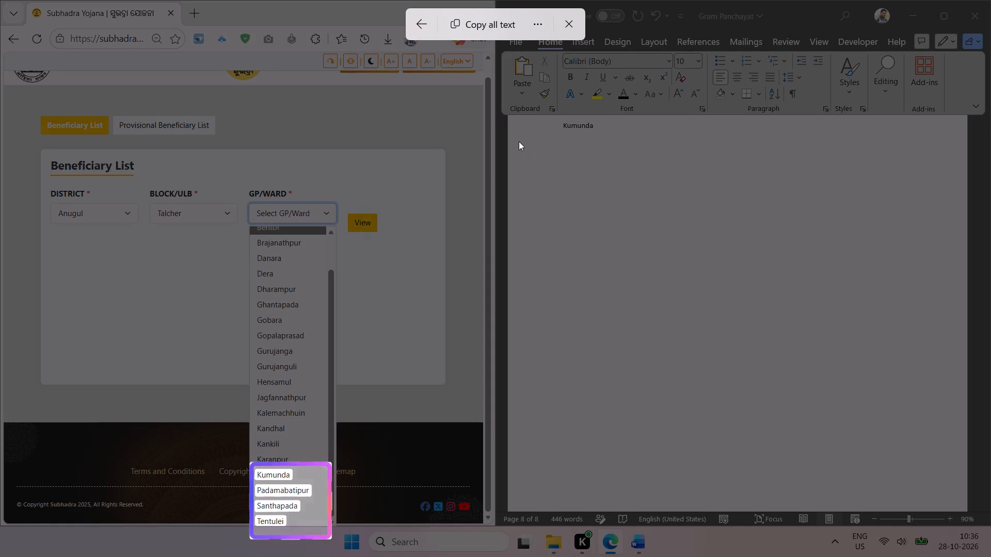
{"action": "left_click", "coordinate": [495, 19]}
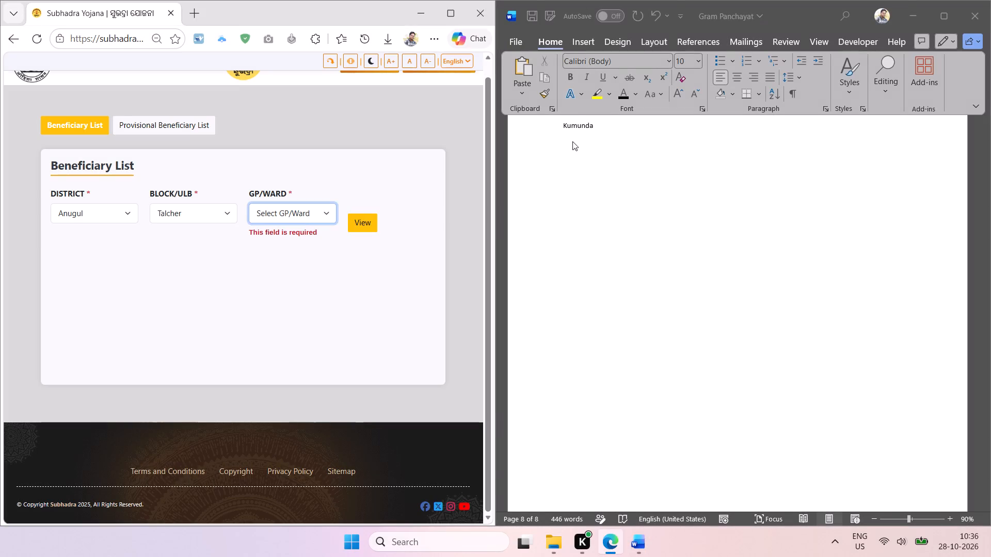
{"action": "left_click", "coordinate": [572, 141]}
{"action": "left_click", "coordinate": [574, 145]}
{"action": "left_click", "coordinate": [597, 125]}
{"action": "key", "text": "Return"}
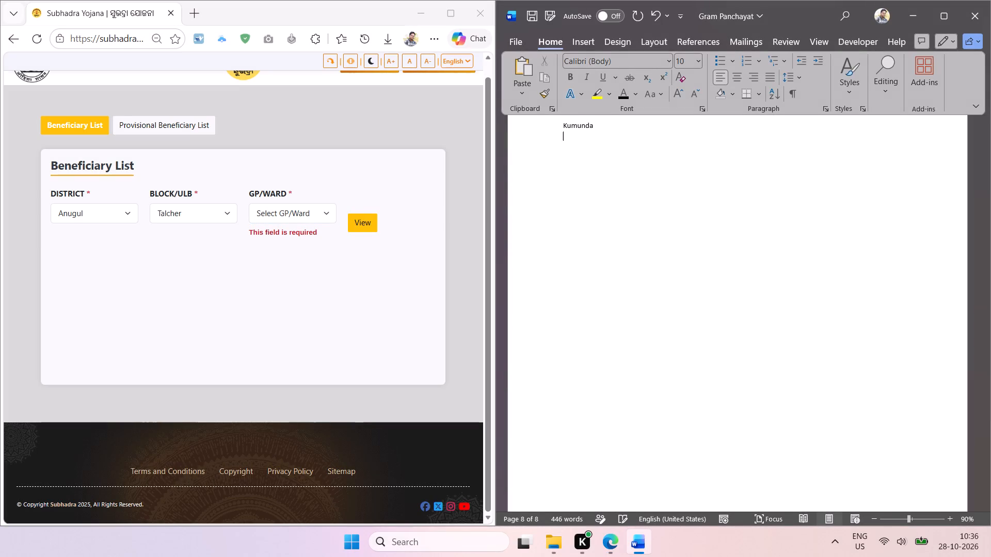
{"action": "key", "text": "ctrl+v"}
{"action": "double_click", "coordinate": [581, 134]}
{"action": "key", "text": "BackSpace"}
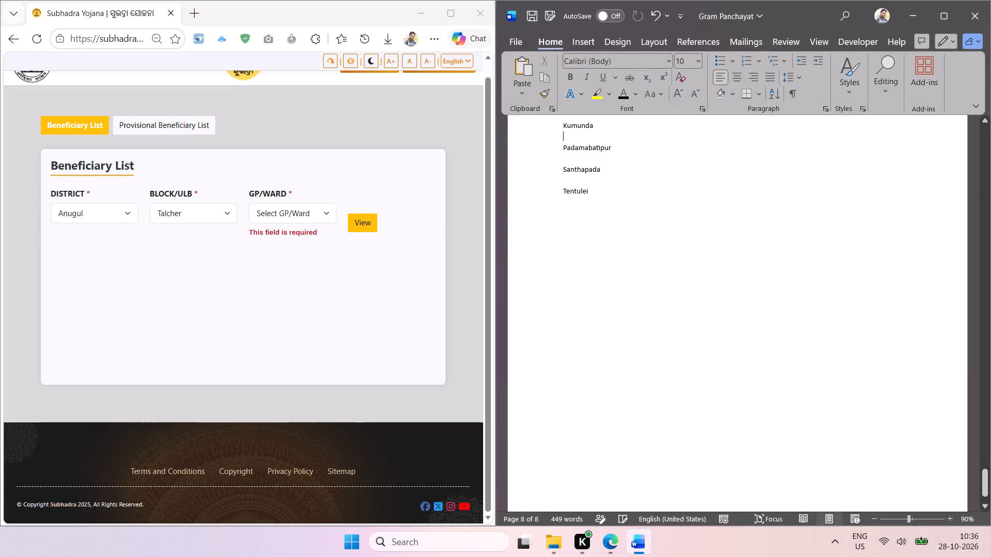
Delete the blank lines between the Talcher names from Kandhal to Tentulei.
{"action": "scroll", "coordinate": [651, 189], "scroll_direction": "down", "scroll_amount": 2}
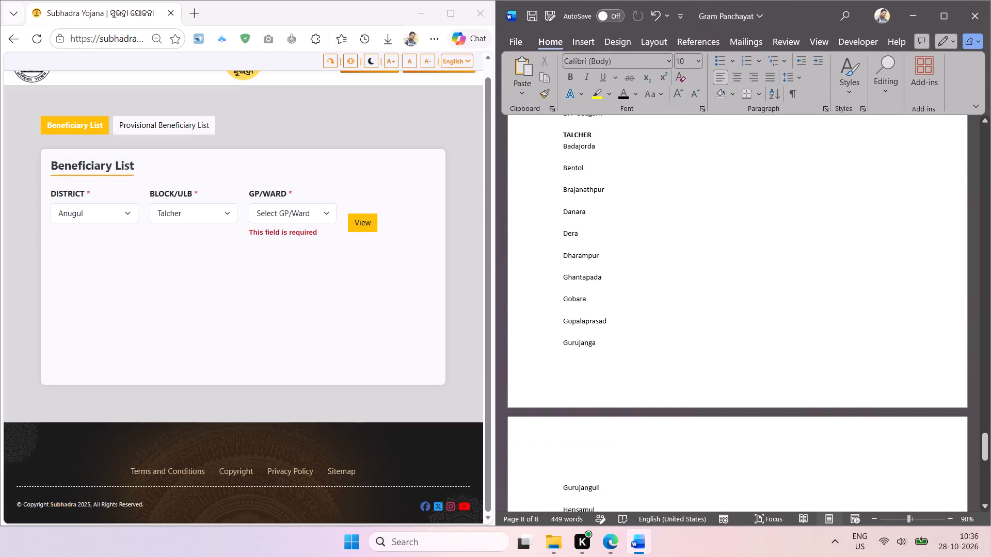
{"action": "scroll", "coordinate": [656, 230], "scroll_direction": "down", "scroll_amount": 1}
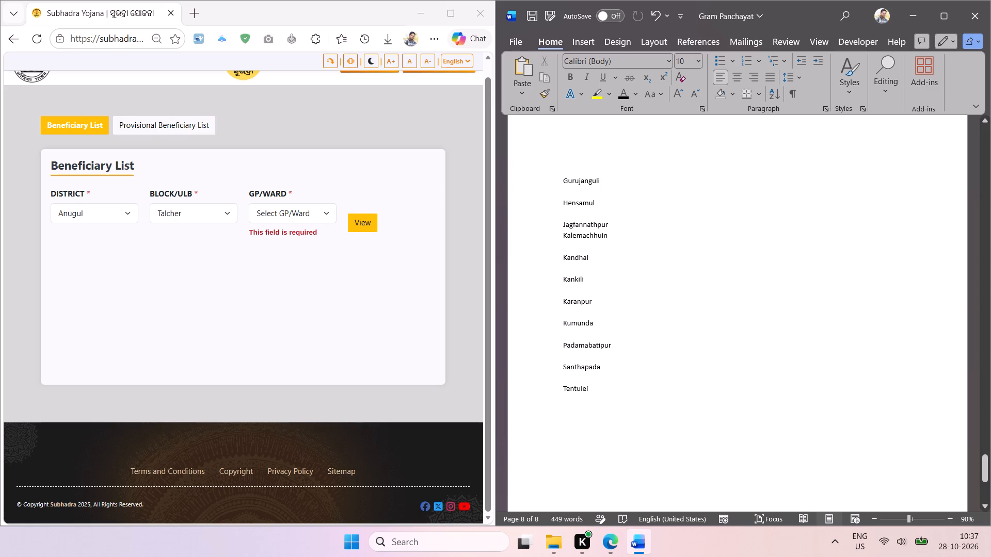
{"action": "left_click", "coordinate": [571, 375]}
{"action": "key", "text": "BackSpace"}
{"action": "left_click", "coordinate": [572, 359]}
{"action": "key", "text": "BackSpace"}
{"action": "left_click", "coordinate": [572, 334]}
{"action": "key", "text": "BackSpace"}
{"action": "left_click", "coordinate": [570, 312]}
{"action": "key", "text": "BackSpace"}
{"action": "left_click", "coordinate": [575, 291]}
{"action": "key", "text": "BackSpace"}
{"action": "left_click", "coordinate": [573, 266]}
{"action": "key", "text": "BackSpace"}
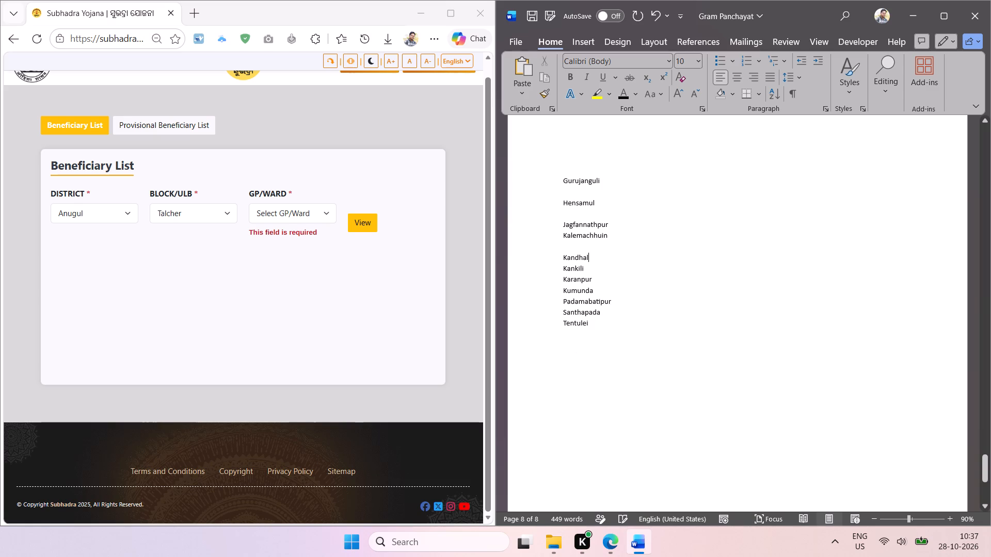
Delete the blank lines between the Talcher names from Gurujanguli to Kandhal.
{"action": "left_click", "coordinate": [570, 243]}
{"action": "key", "text": "BackSpace"}
{"action": "left_click", "coordinate": [572, 212]}
{"action": "key", "text": "BackSpace"}
{"action": "left_click", "coordinate": [576, 188]}
{"action": "key", "text": "BackSpace"}
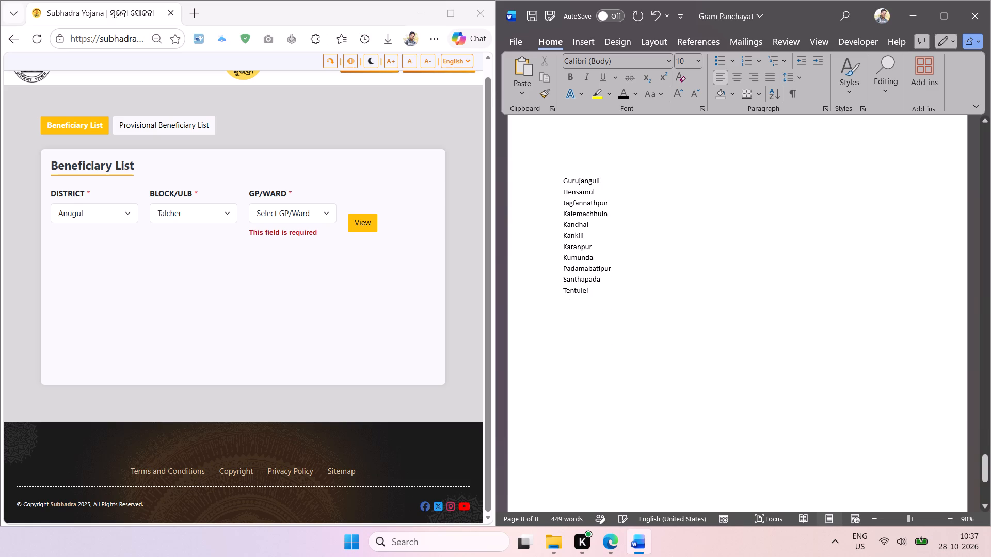
Delete the blank lines between the Talcher names from Danara to Gurujanga.
{"action": "scroll", "coordinate": [639, 162], "scroll_direction": "up", "scroll_amount": 4}
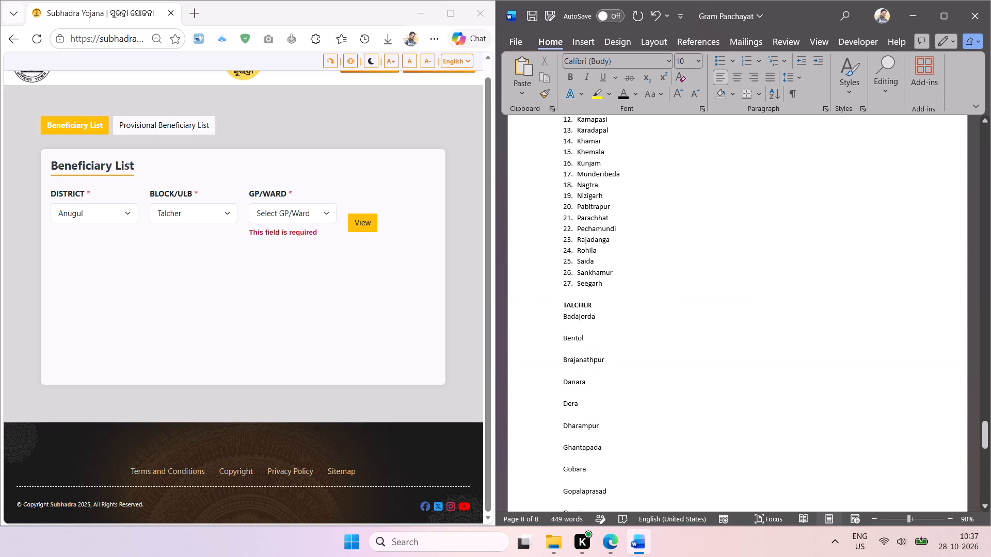
{"action": "scroll", "coordinate": [593, 313], "scroll_direction": "down", "scroll_amount": 1}
{"action": "left_click", "coordinate": [568, 398]}
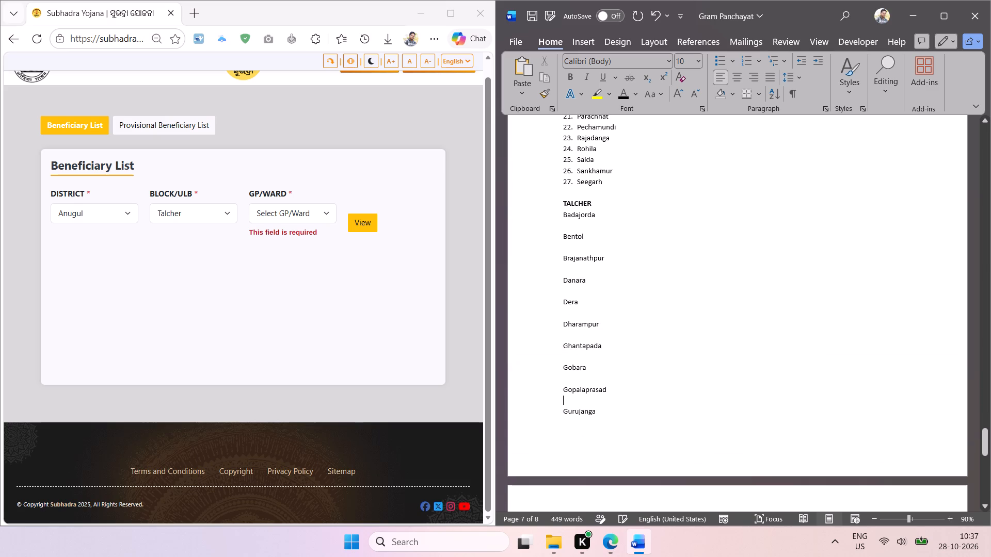
{"action": "key", "text": "BackSpace"}
{"action": "left_click", "coordinate": [577, 382]}
{"action": "key", "text": "BackSpace"}
{"action": "left_click", "coordinate": [577, 357]}
{"action": "key", "text": "BackSpace"}
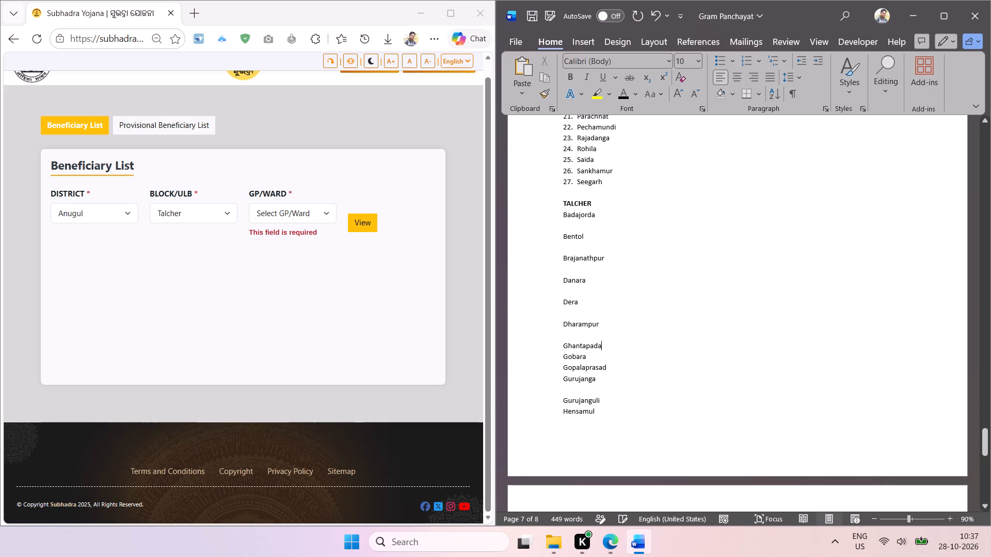
{"action": "left_click", "coordinate": [575, 333]}
{"action": "key", "text": "BackSpace"}
{"action": "left_click", "coordinate": [571, 312]}
{"action": "key", "text": "BackSpace"}
{"action": "left_click", "coordinate": [576, 288]}
{"action": "key", "text": "BackSpace"}
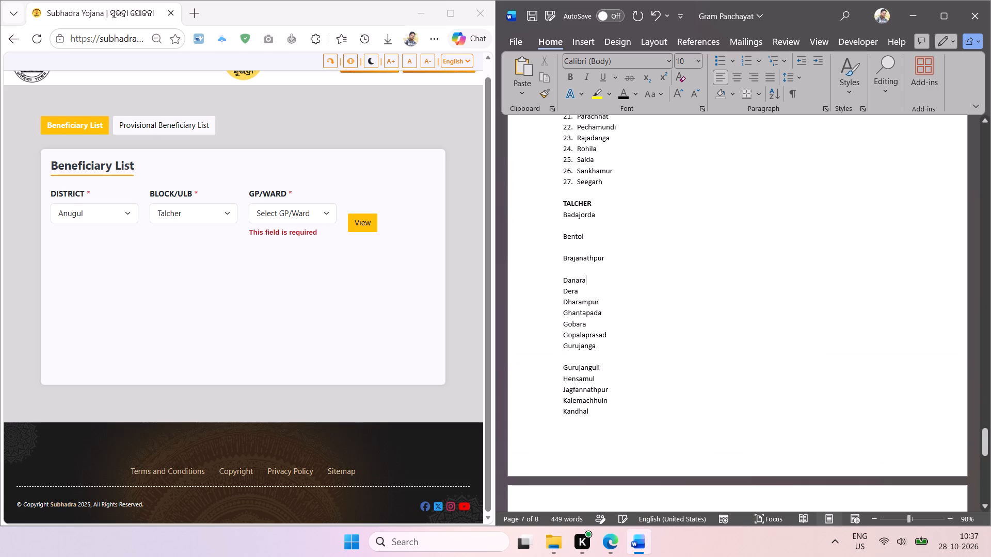
Delete the blank lines between the Talcher names from Badajorda to Danara, and the one between Gurujanga and Gurujanguli.
{"action": "left_click", "coordinate": [575, 267]}
{"action": "key", "text": "BackSpace"}
{"action": "left_click", "coordinate": [570, 245]}
{"action": "key", "text": "BackSpace"}
{"action": "left_click", "coordinate": [573, 227]}
{"action": "key", "text": "BackSpace"}
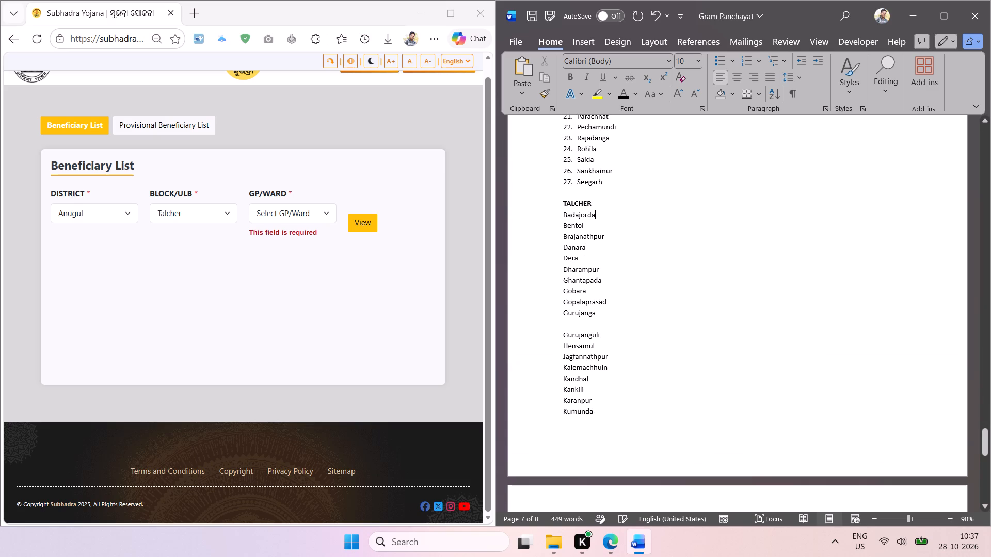
{"action": "left_click", "coordinate": [575, 324]}
{"action": "key", "text": "BackSpace"}
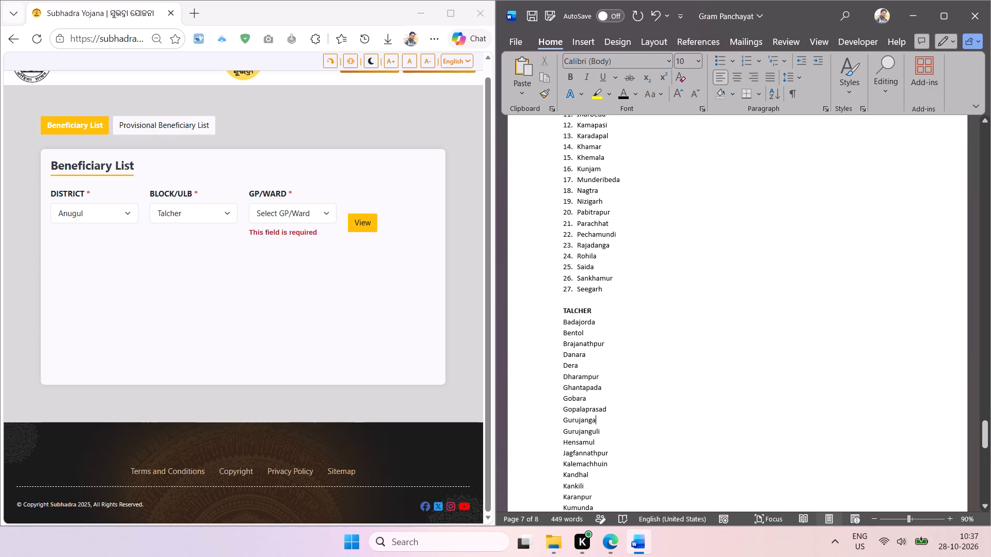
Insert a page break before the TALCHER heading so the block starts on its own page.
{"action": "left_click", "coordinate": [559, 312]}
{"action": "key", "text": "ctrl+Return"}
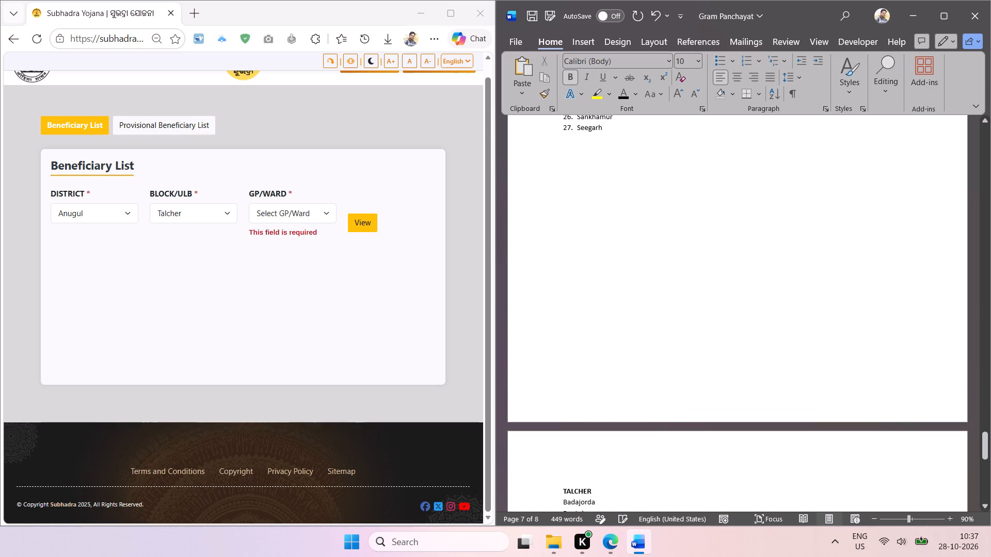
{"action": "left_click_drag", "start_coordinate": [686, 313], "coordinate": [696, 308]}
Sort the Talcher names from Badajorda to Tentulei alphabetically.
{"action": "scroll", "coordinate": [696, 308], "scroll_direction": "down", "scroll_amount": 4}
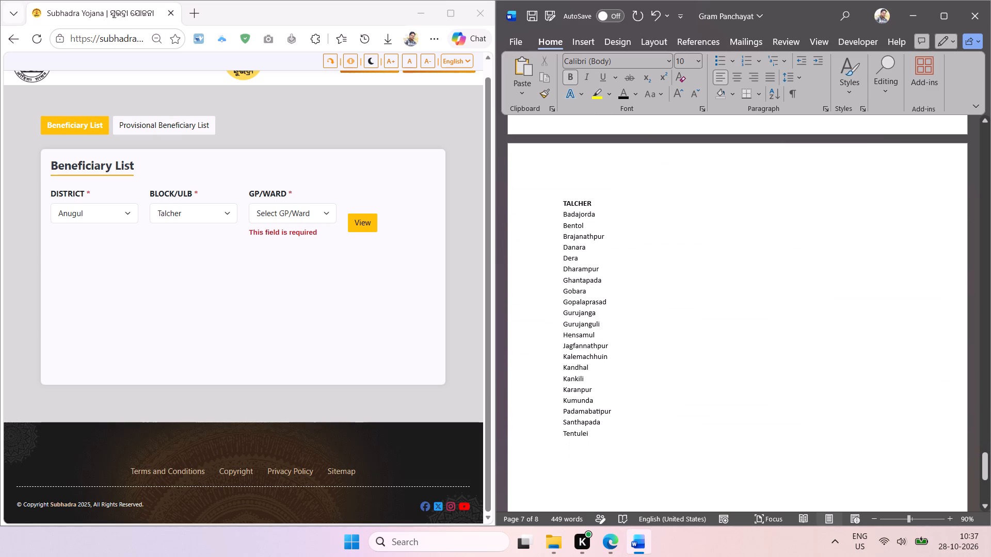
{"action": "left_click_drag", "start_coordinate": [590, 436], "coordinate": [537, 217]}
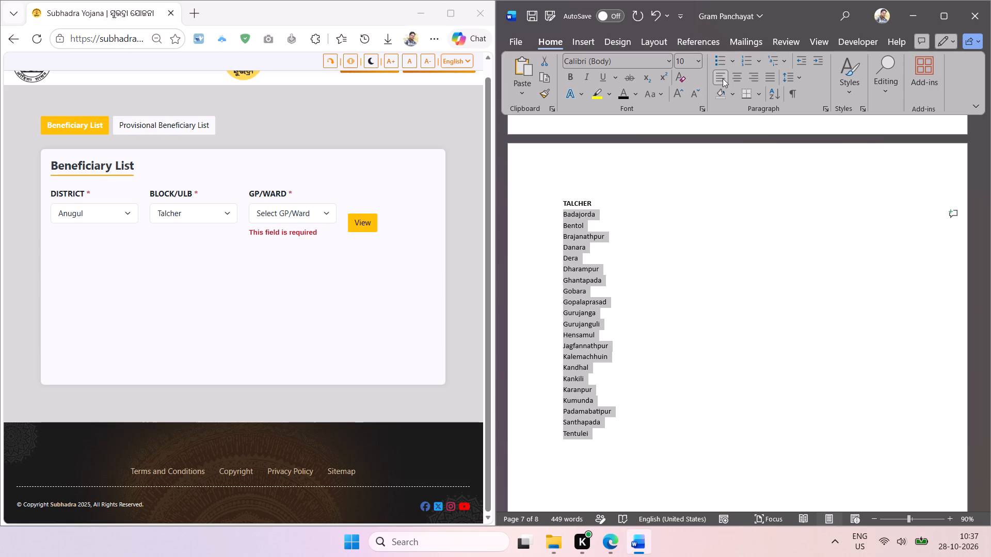
{"action": "left_click", "coordinate": [743, 61]}
{"action": "left_click", "coordinate": [747, 58]}
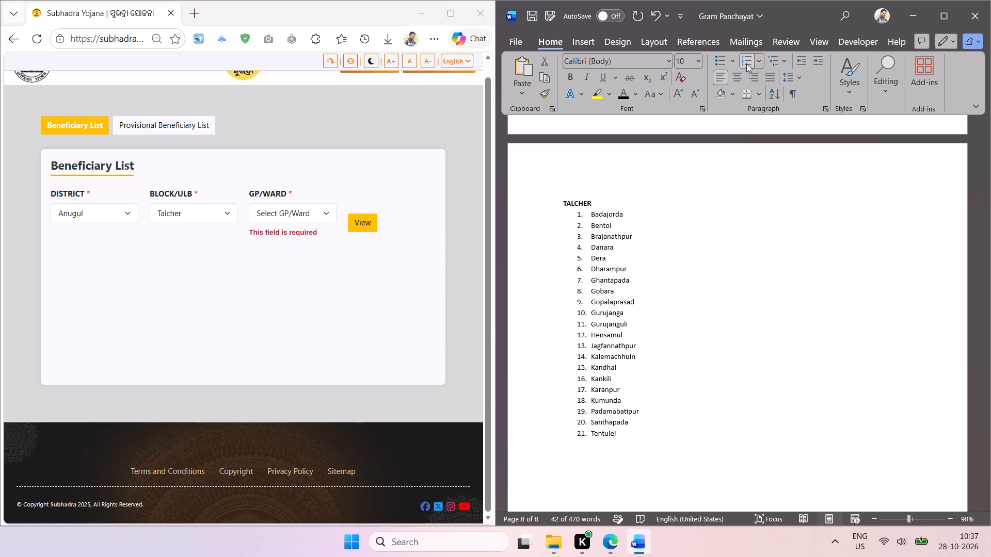
{"action": "left_click", "coordinate": [775, 93]}
{"action": "left_click", "coordinate": [784, 342]}
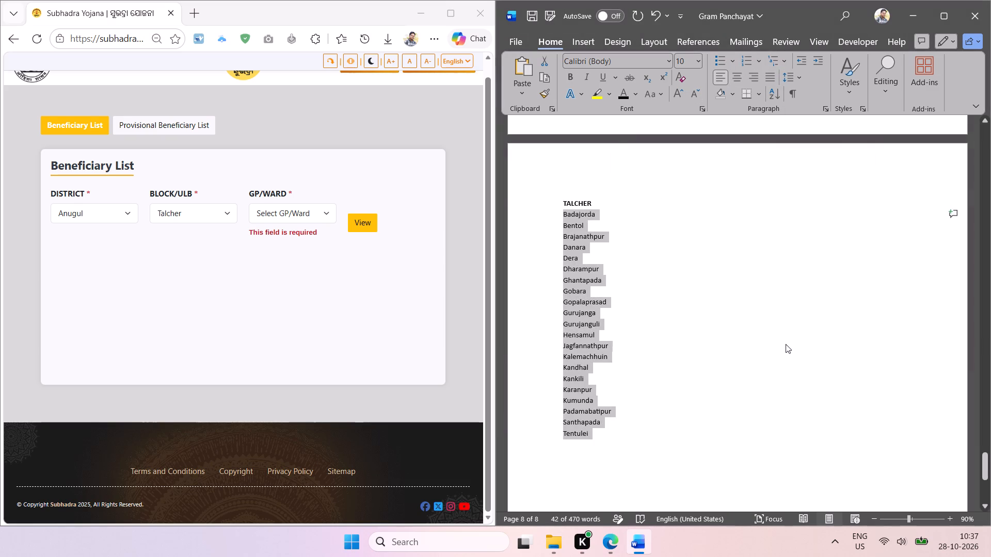
Apply 1, 2, 3 numbering to the Talcher names, decrease the indent to align with the heading, and save the document.
{"action": "left_click", "coordinate": [746, 64]}
{"action": "double_click", "coordinate": [803, 60]}
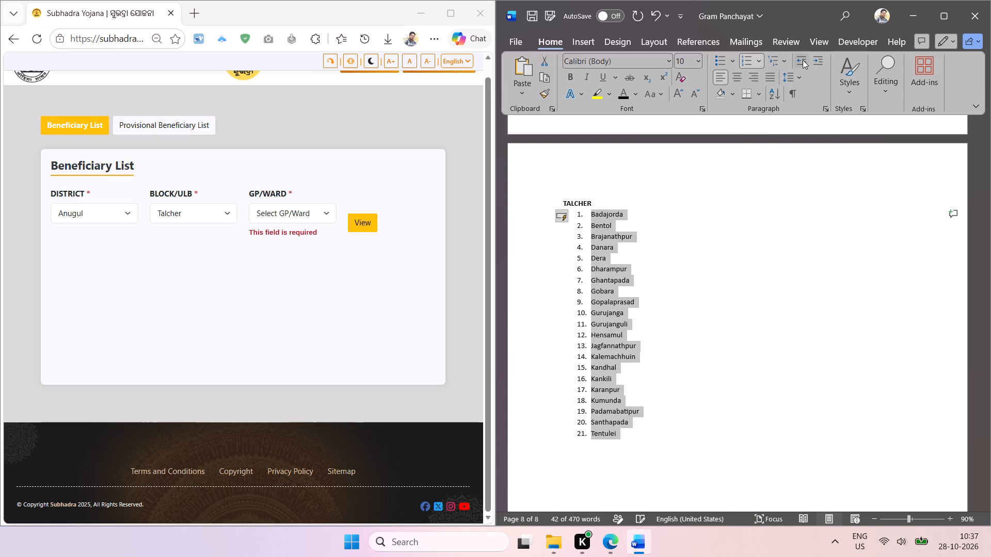
{"action": "left_click", "coordinate": [635, 296]}
{"action": "key", "text": "ctrl+s"}
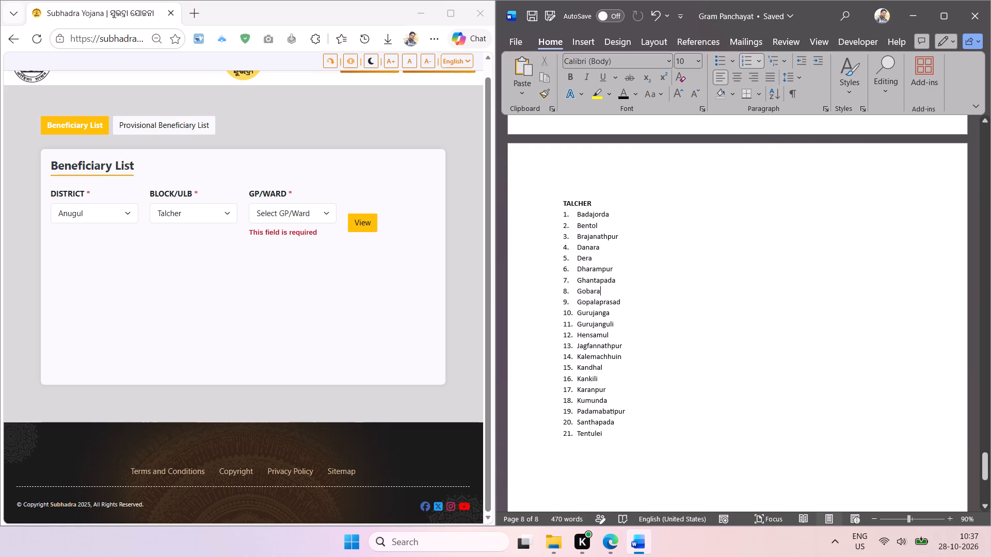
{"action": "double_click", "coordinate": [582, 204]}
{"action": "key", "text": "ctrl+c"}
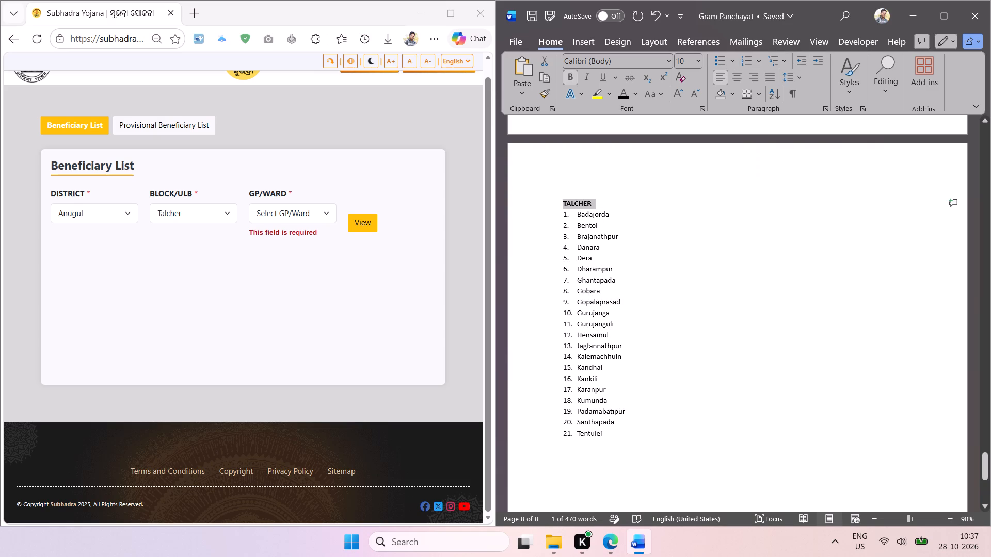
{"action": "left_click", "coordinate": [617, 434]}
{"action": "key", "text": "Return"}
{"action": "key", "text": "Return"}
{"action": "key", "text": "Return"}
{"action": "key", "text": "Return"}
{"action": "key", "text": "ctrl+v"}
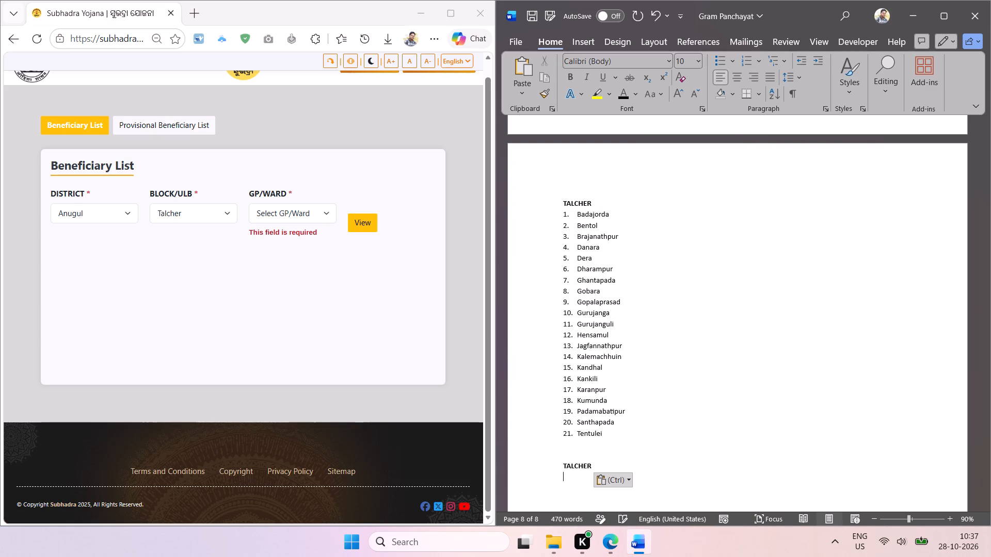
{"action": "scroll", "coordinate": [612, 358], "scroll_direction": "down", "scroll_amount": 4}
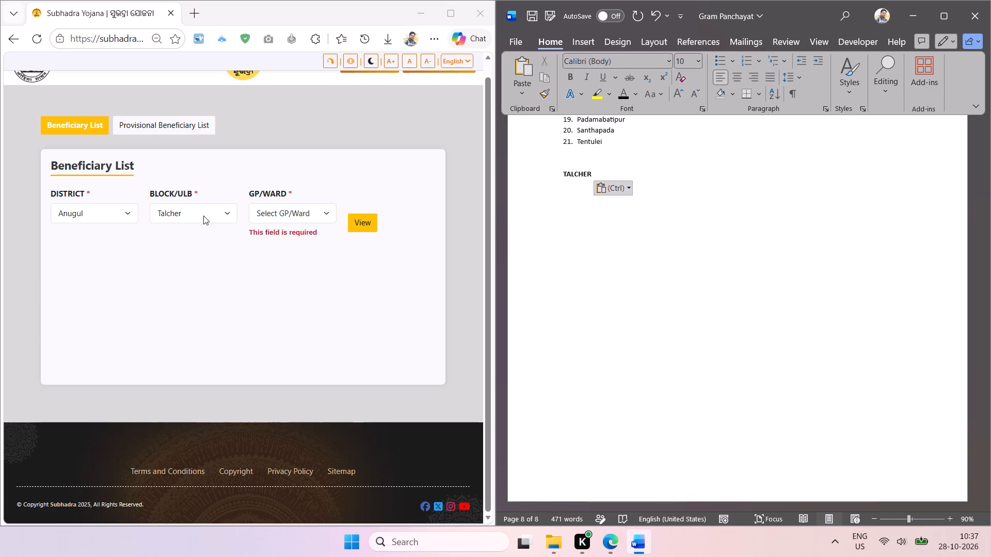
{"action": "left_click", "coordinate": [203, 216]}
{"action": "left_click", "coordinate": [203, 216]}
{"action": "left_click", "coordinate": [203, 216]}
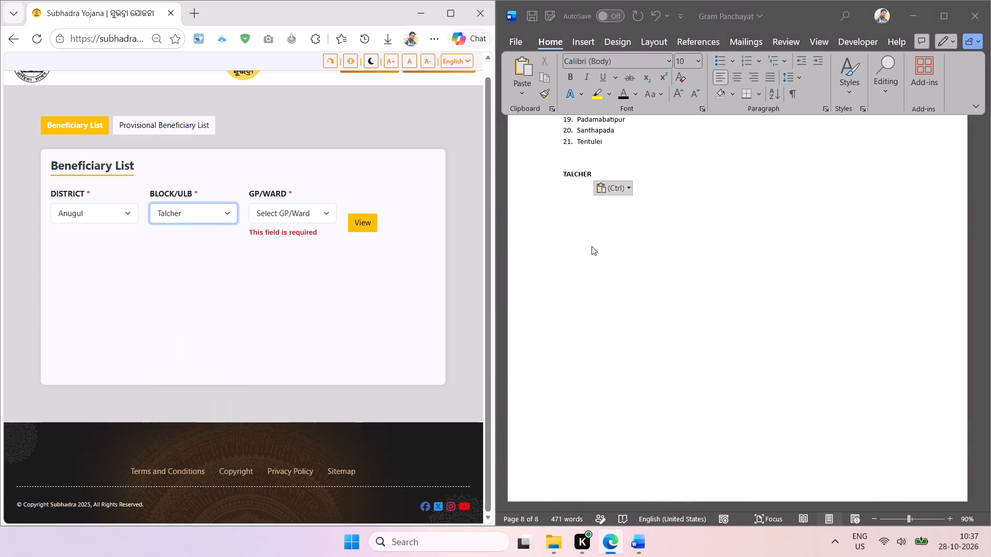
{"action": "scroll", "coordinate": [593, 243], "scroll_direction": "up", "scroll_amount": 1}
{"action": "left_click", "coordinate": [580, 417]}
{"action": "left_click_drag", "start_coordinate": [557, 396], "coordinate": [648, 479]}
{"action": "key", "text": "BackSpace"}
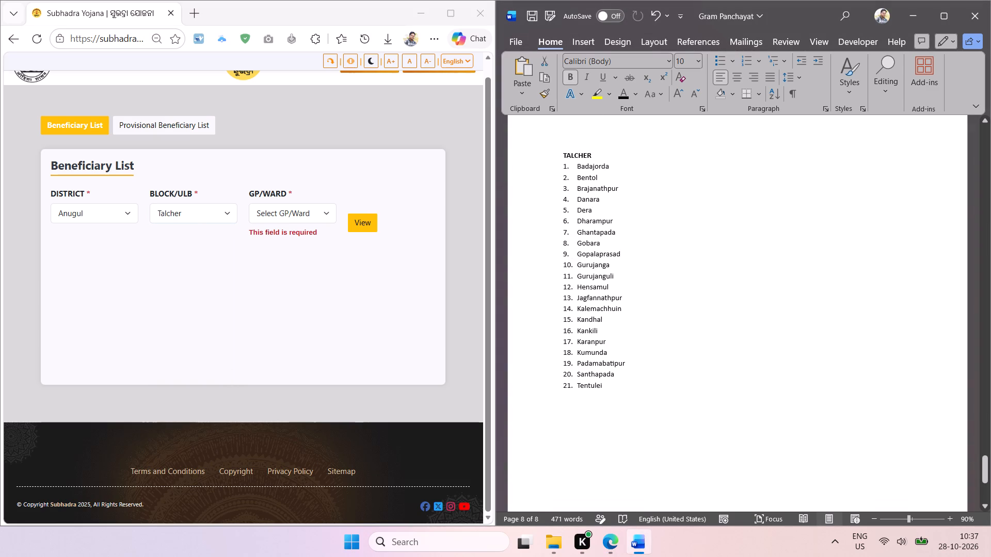
Set the block/ULB on the Beneficiary List page to Anugul MPL and look through its GP/ward options.
{"action": "left_click", "coordinate": [210, 226]}
{"action": "left_click", "coordinate": [213, 216]}
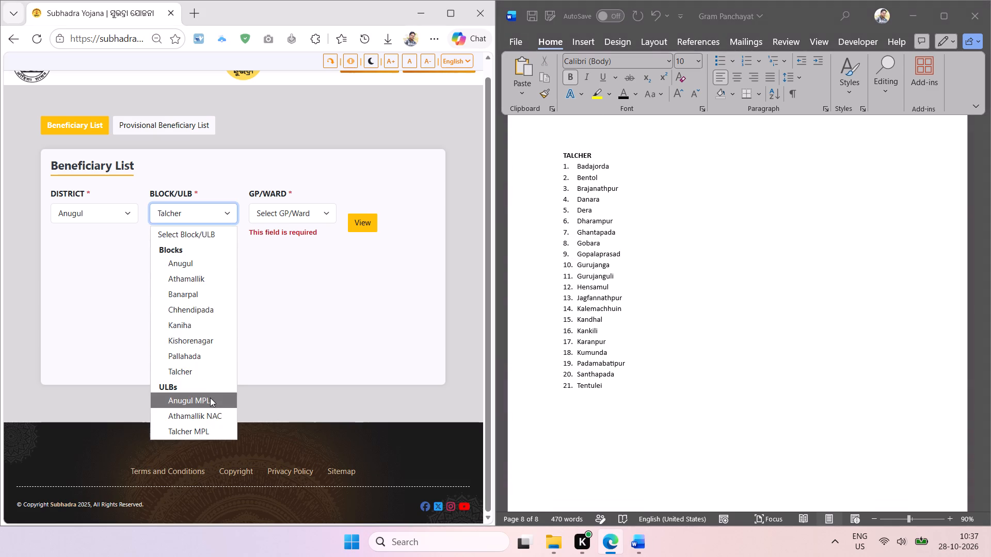
{"action": "left_click", "coordinate": [210, 398]}
{"action": "left_click", "coordinate": [324, 222]}
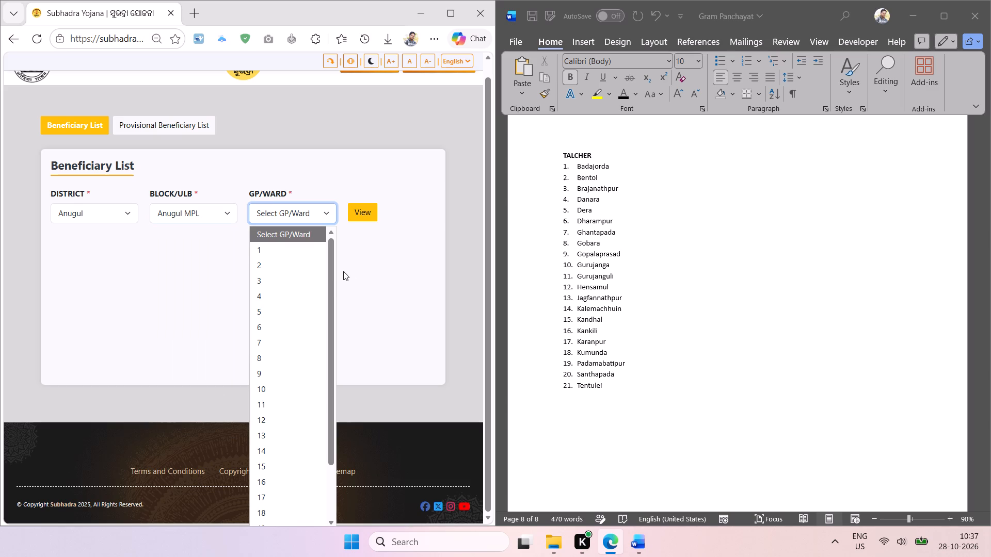
{"action": "left_click_drag", "start_coordinate": [333, 273], "coordinate": [347, 411]}
Delete the empty lines left below Tentulei in the Word document.
{"action": "left_click", "coordinate": [677, 424]}
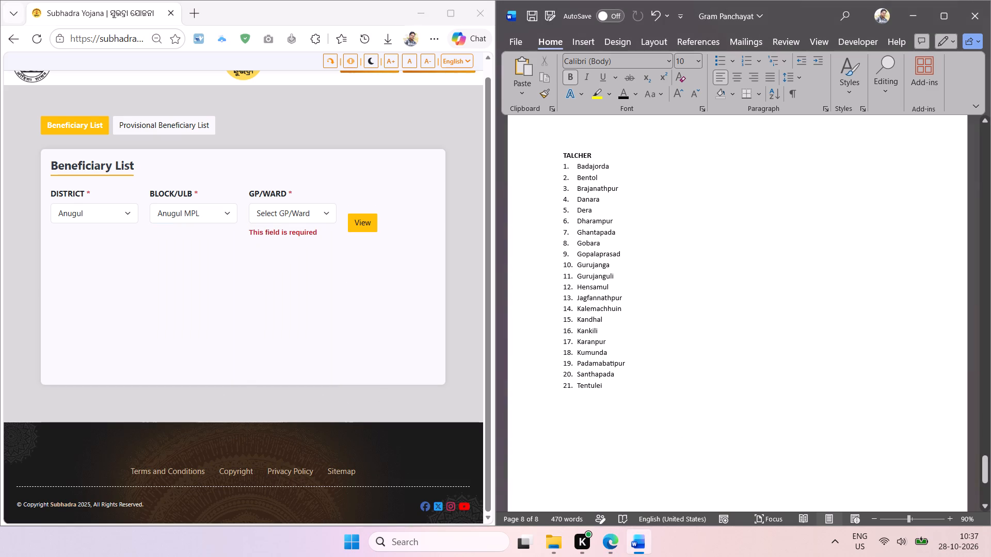
{"action": "left_click_drag", "start_coordinate": [570, 399], "coordinate": [596, 437]}
{"action": "key", "text": "BackSpace"}
Return to the start of the Gram Panchayat document, save it, and close it.
{"action": "scroll", "coordinate": [694, 136], "scroll_direction": "up", "scroll_amount": 2}
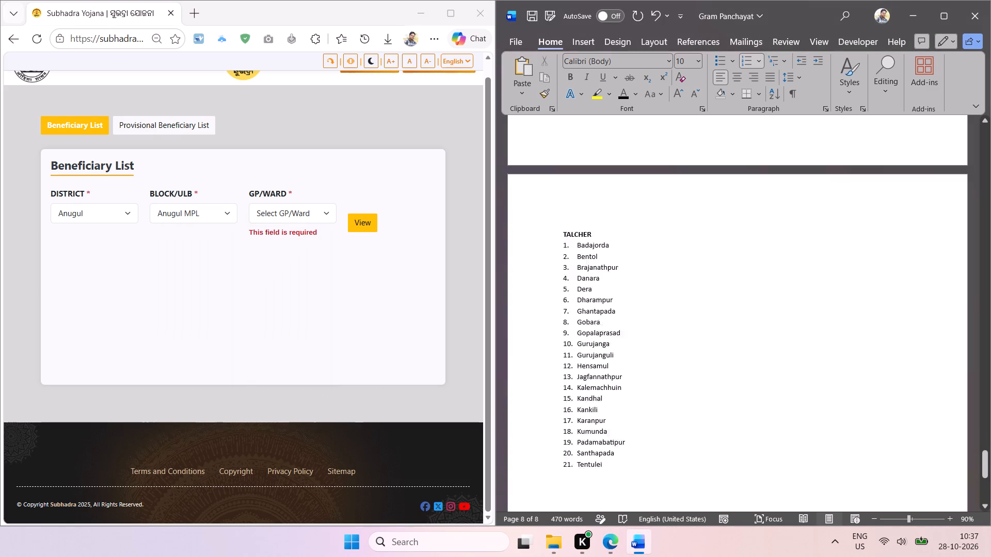
{"action": "scroll", "coordinate": [694, 136], "scroll_direction": "up", "scroll_amount": 10}
{"action": "scroll", "coordinate": [717, 302], "scroll_direction": "up", "scroll_amount": 12}
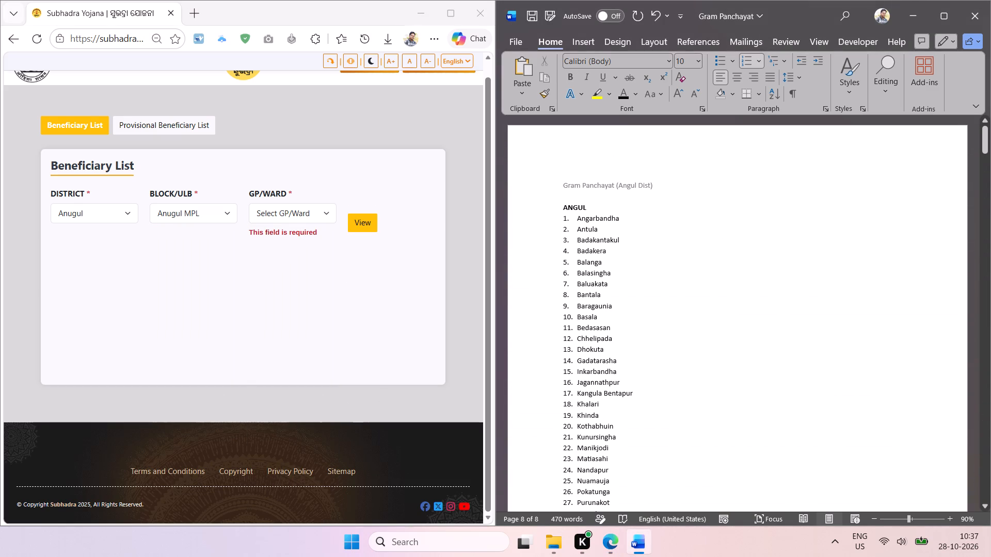
{"action": "left_click", "coordinate": [708, 245]}
{"action": "key", "text": "ctrl+s"}
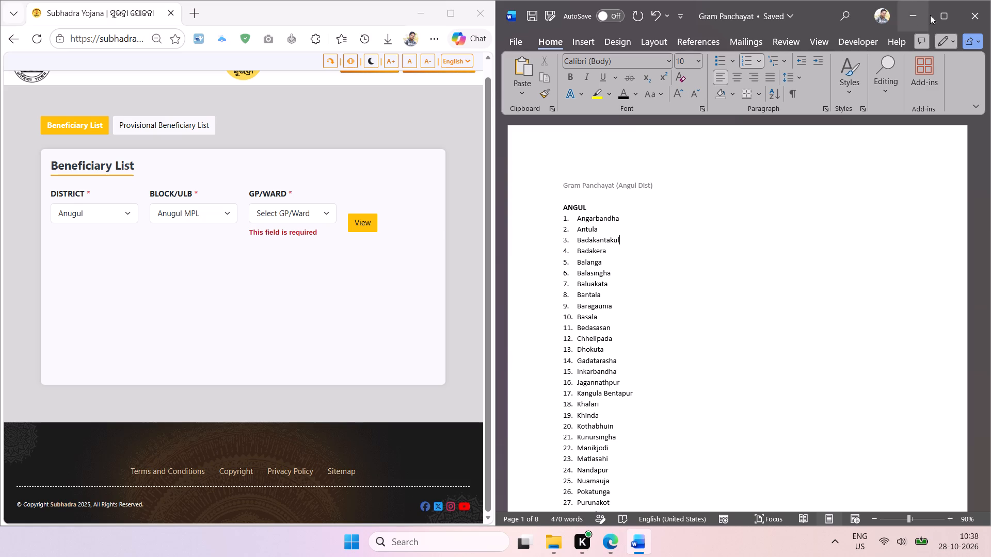
{"action": "left_click", "coordinate": [970, 18]}
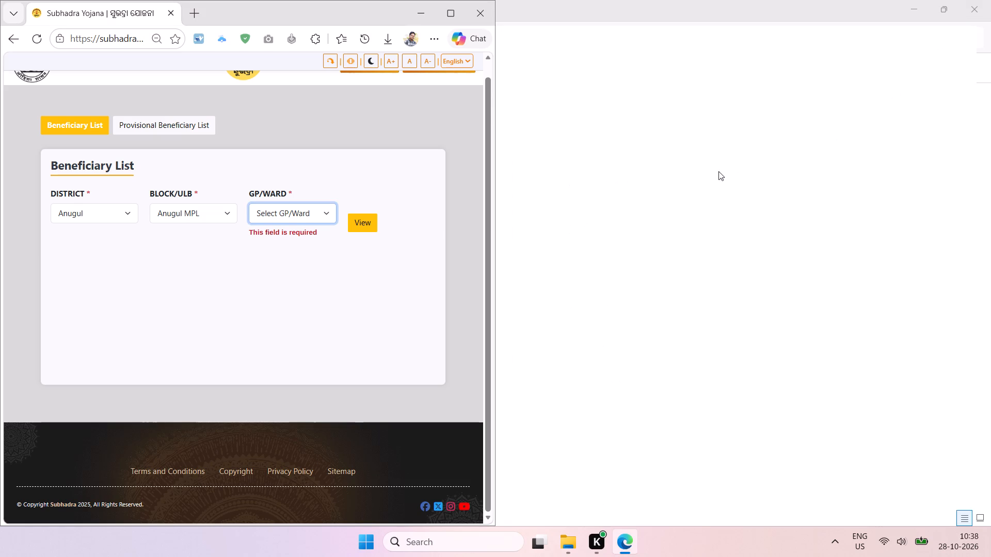
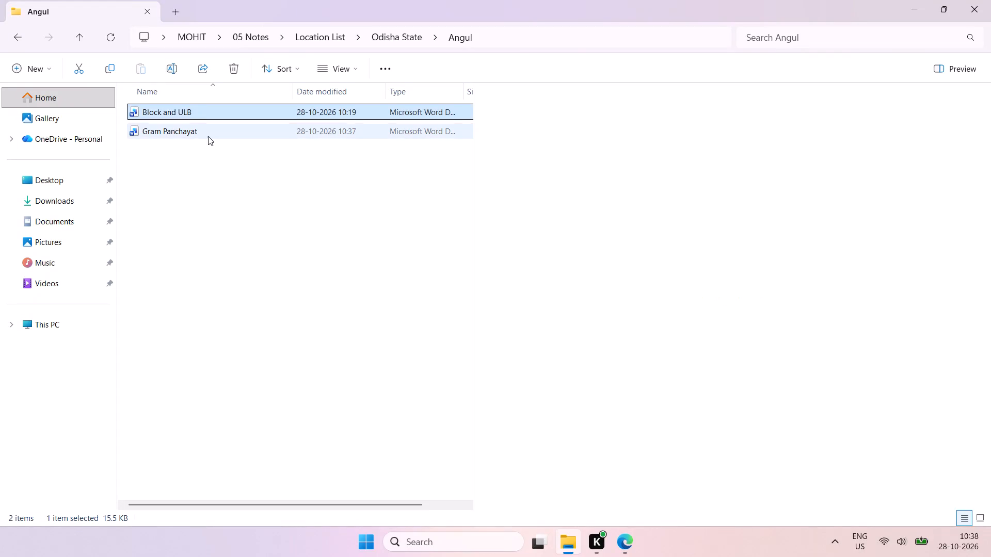
Duplicate the Bargarh folder inside the Odisha State folder.
{"action": "left_click", "coordinate": [209, 137]}
{"action": "left_click", "coordinate": [262, 205]}
{"action": "key", "text": "BackSpace"}
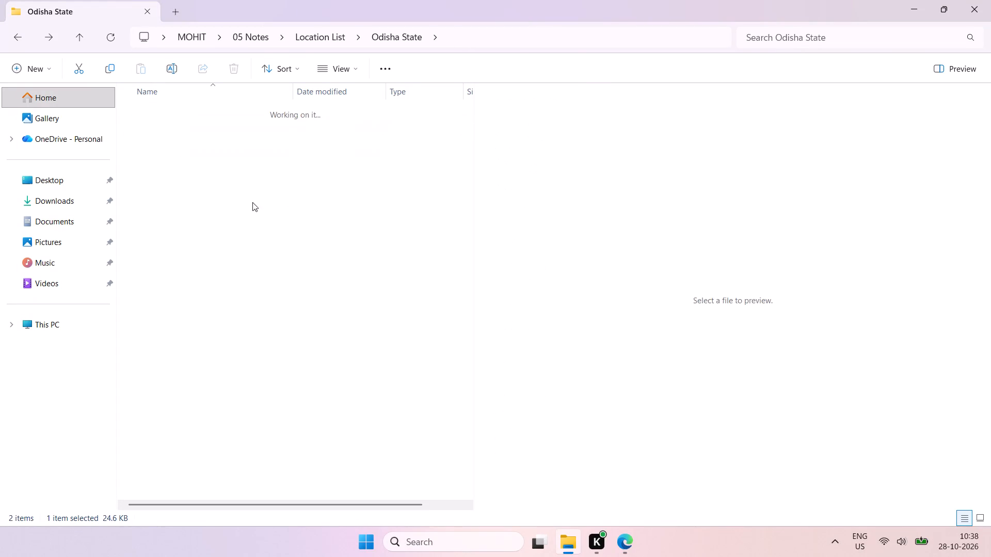
{"action": "left_click", "coordinate": [247, 231]}
{"action": "left_click", "coordinate": [195, 141]}
{"action": "left_click", "coordinate": [195, 134]}
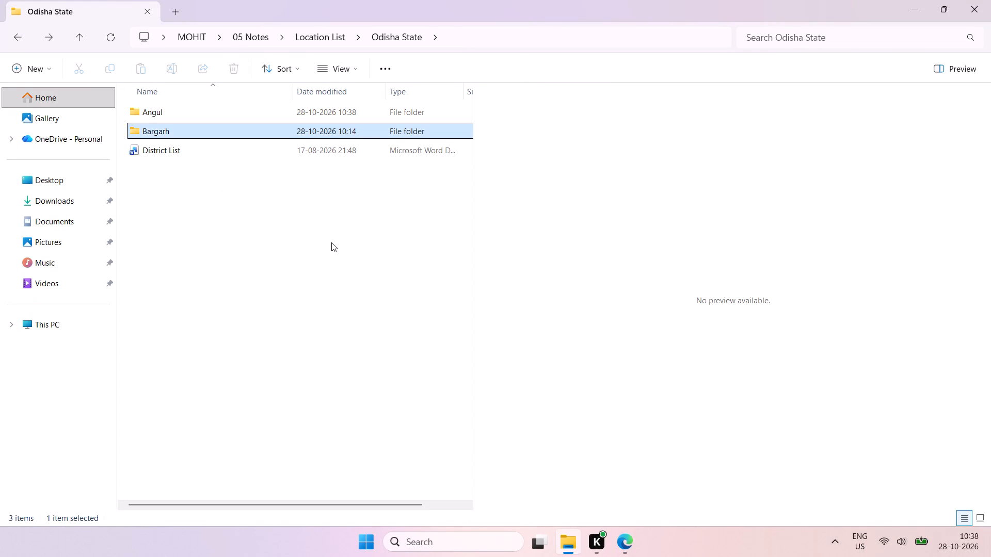
{"action": "key", "text": "ctrl+c"}
{"action": "key", "text": "ctrl+v"}
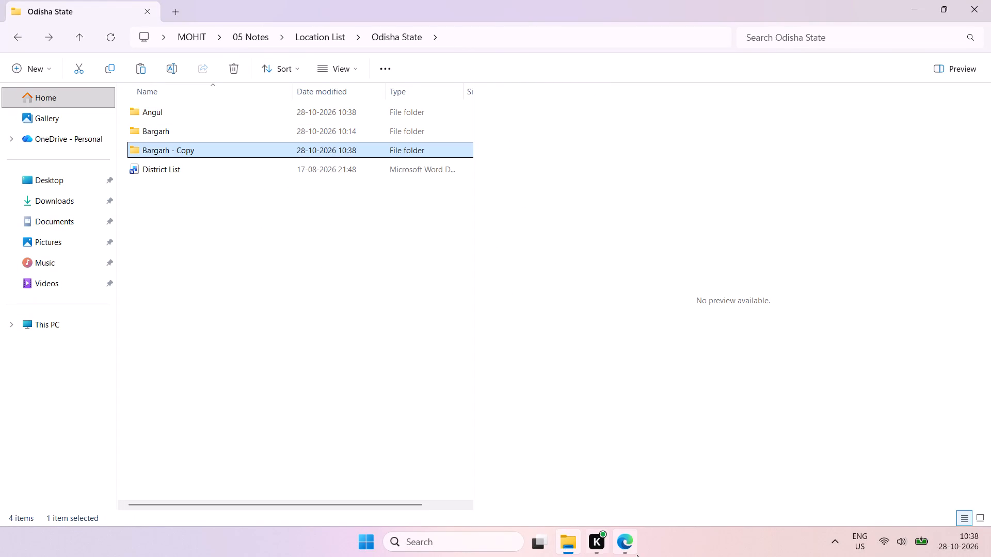
Set the district to Balangir on the Beneficiary List page in Edge and copy the district name with the screen text extractor.
{"action": "left_click", "coordinate": [634, 554]}
{"action": "left_click", "coordinate": [106, 214]}
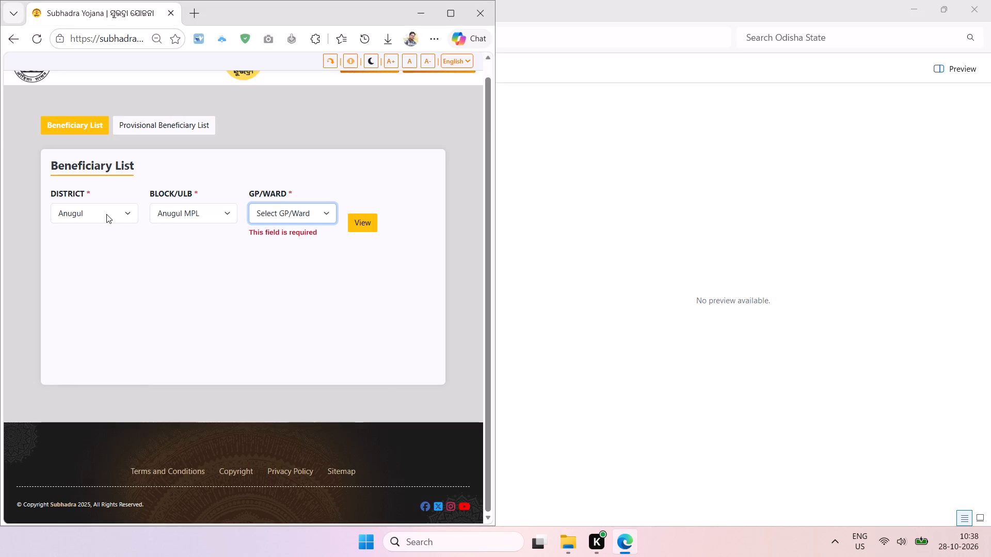
{"action": "left_click", "coordinate": [101, 261]}
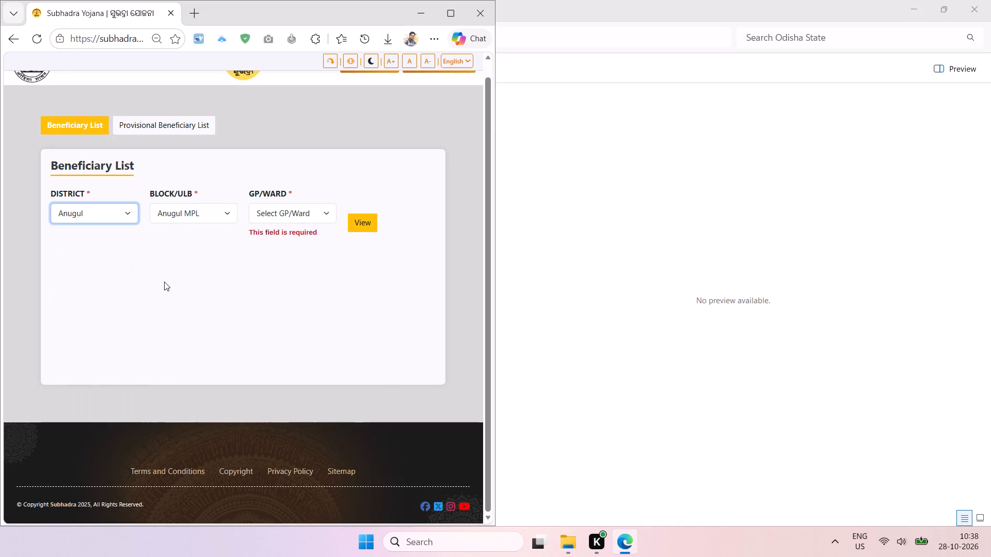
{"action": "left_click", "coordinate": [164, 282]}
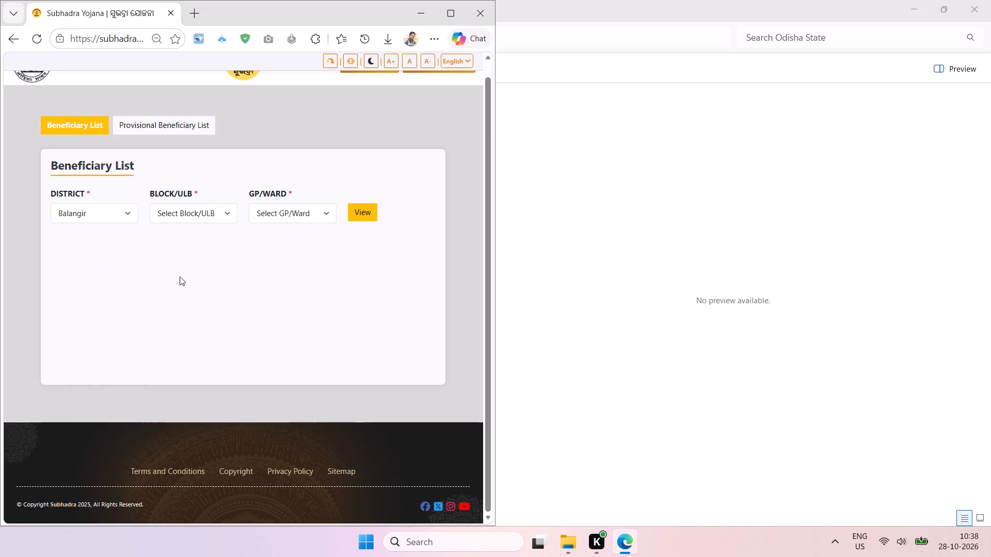
{"action": "key", "text": "shift+super+t"}
{"action": "left_click_drag", "start_coordinate": [53, 202], "coordinate": [108, 289]}
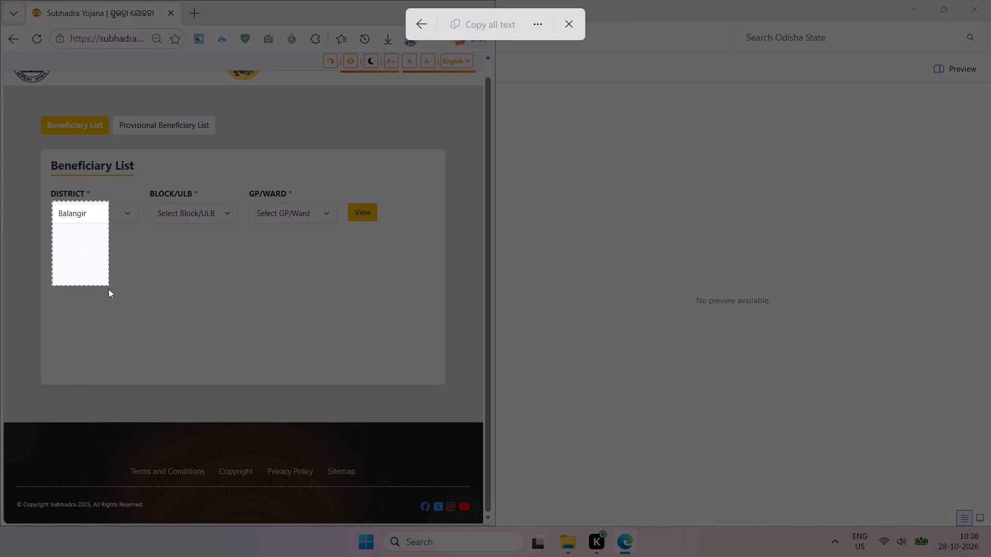
{"action": "left_click_drag", "start_coordinate": [108, 289], "coordinate": [110, 295]}
{"action": "left_click", "coordinate": [478, 22]}
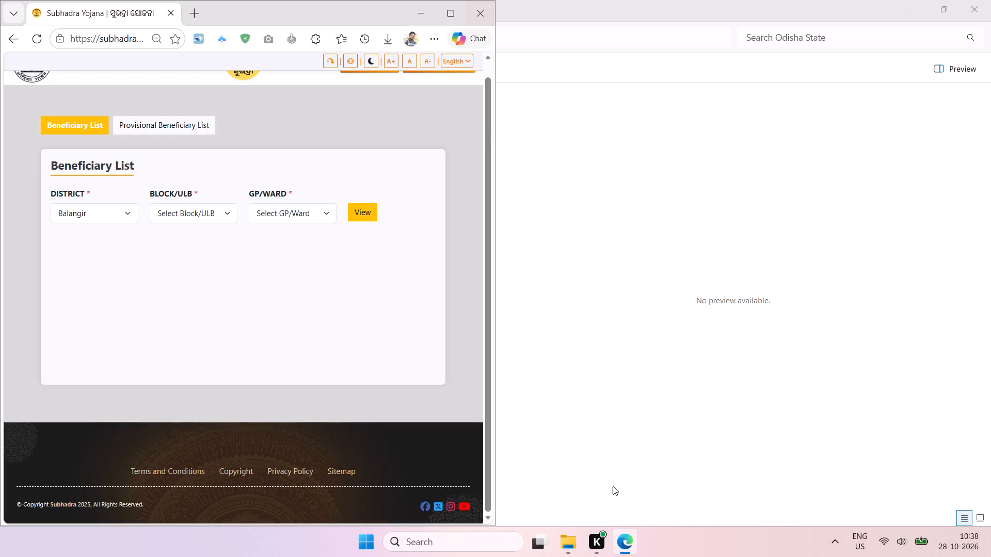
Rename the duplicated Bargarh folder in File Explorer as Balangir and copy the new name.
{"action": "left_click", "coordinate": [568, 544]}
{"action": "left_click", "coordinate": [188, 189]}
{"action": "left_click", "coordinate": [189, 154]}
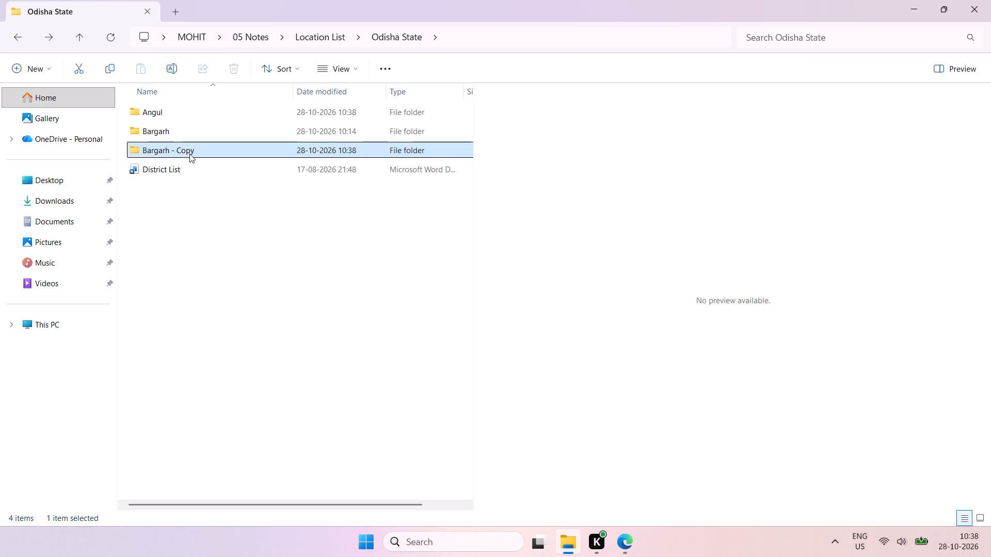
{"action": "key", "text": "F2"}
{"action": "key", "text": "ctrl+v"}
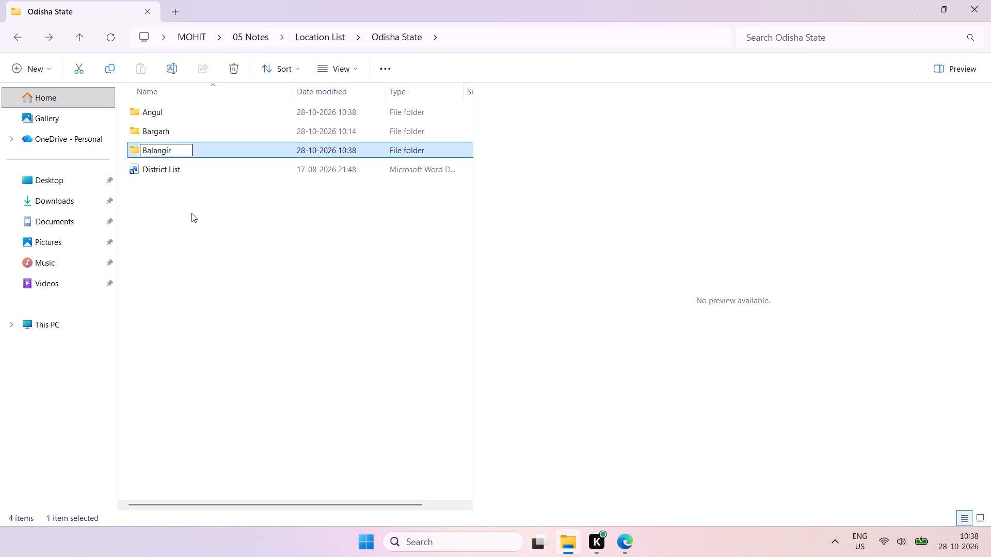
{"action": "key", "text": "ctrl+a"}
{"action": "key", "text": "ctrl+c"}
{"action": "left_click", "coordinate": [190, 241]}
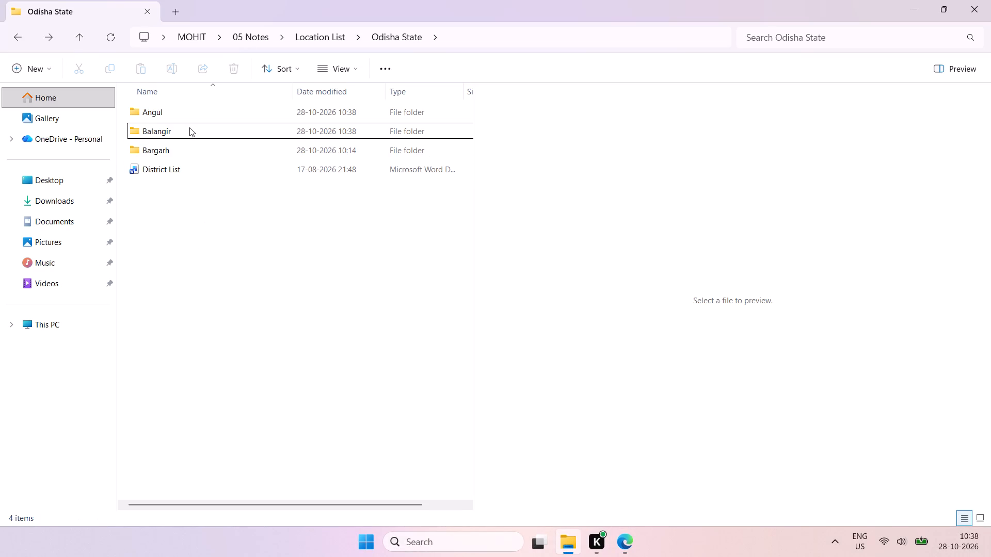
Open the Block and ULB document from the Balangir folder in Word and place it beside the Edge window.
{"action": "left_click", "coordinate": [187, 128]}
{"action": "double_click", "coordinate": [204, 132]}
{"action": "left_click", "coordinate": [201, 190]}
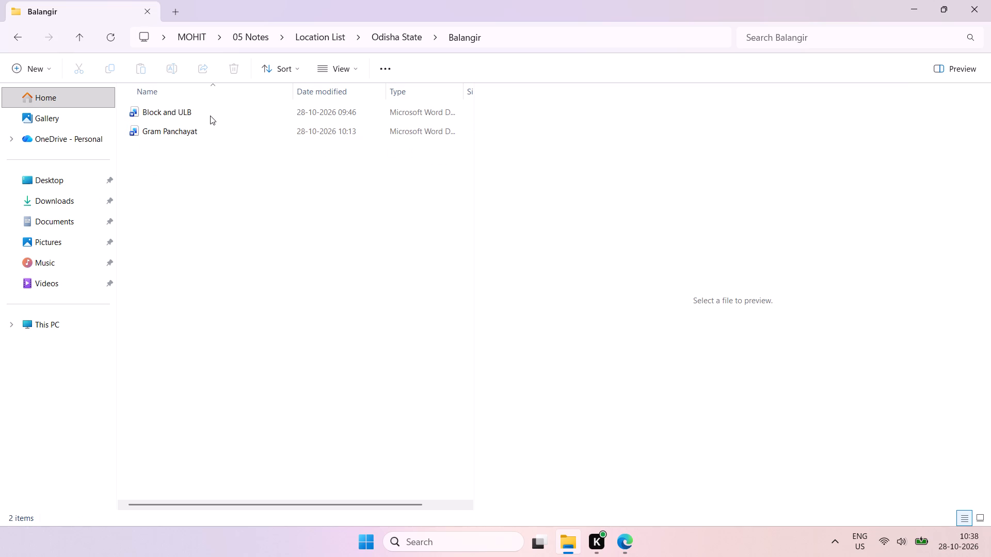
{"action": "left_click", "coordinate": [210, 116]}
{"action": "double_click", "coordinate": [234, 114]}
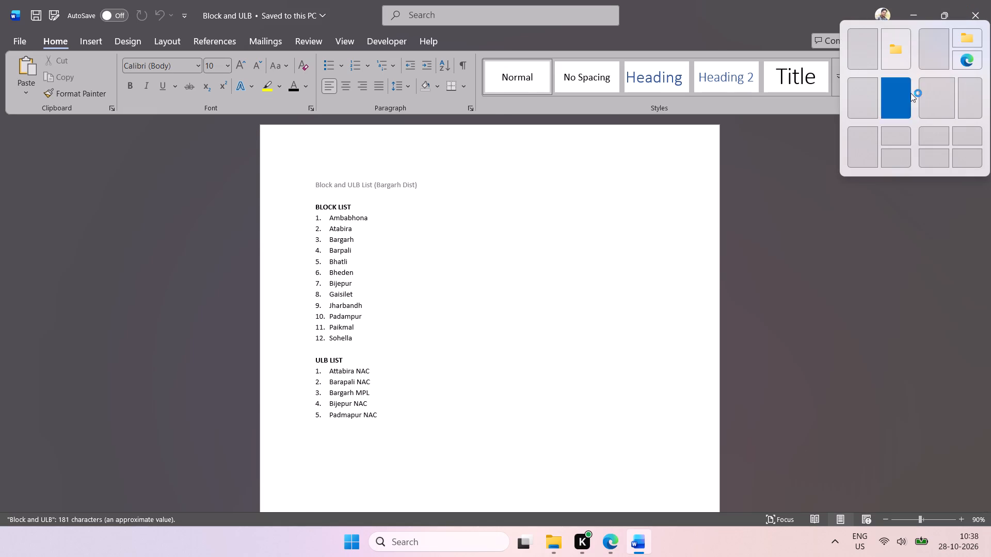
{"action": "left_click", "coordinate": [910, 93]}
{"action": "left_click", "coordinate": [300, 335]}
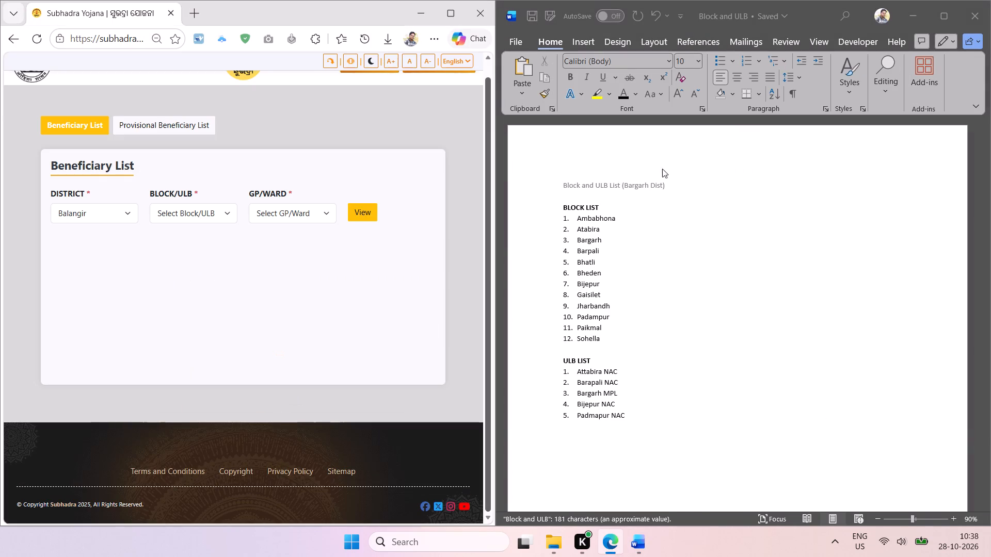
Replace Bargarh with Balangir in the Block and ULB List title and save the document.
{"action": "left_click", "coordinate": [651, 178]}
{"action": "double_click", "coordinate": [638, 185]}
{"action": "key", "text": "ctrl+v"}
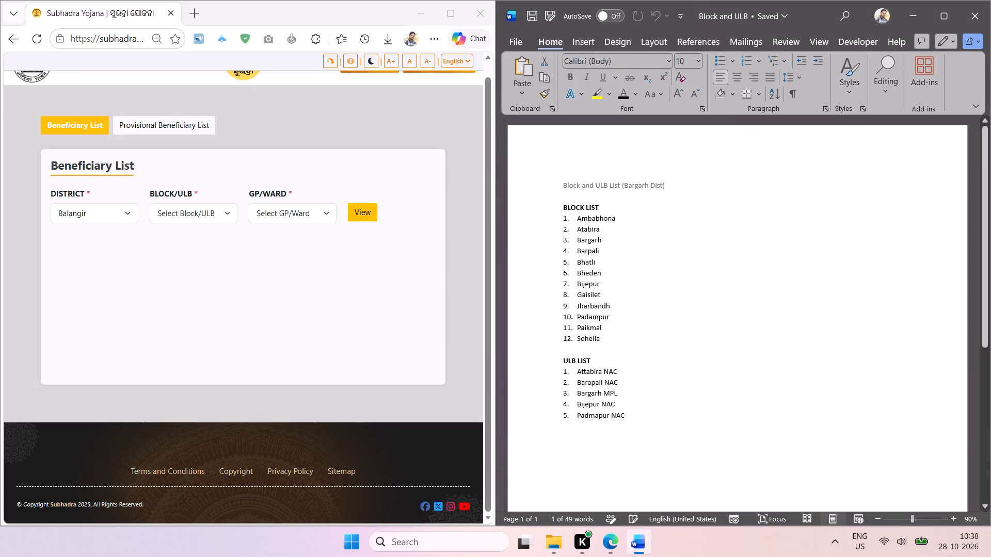
{"action": "key", "text": "space"}
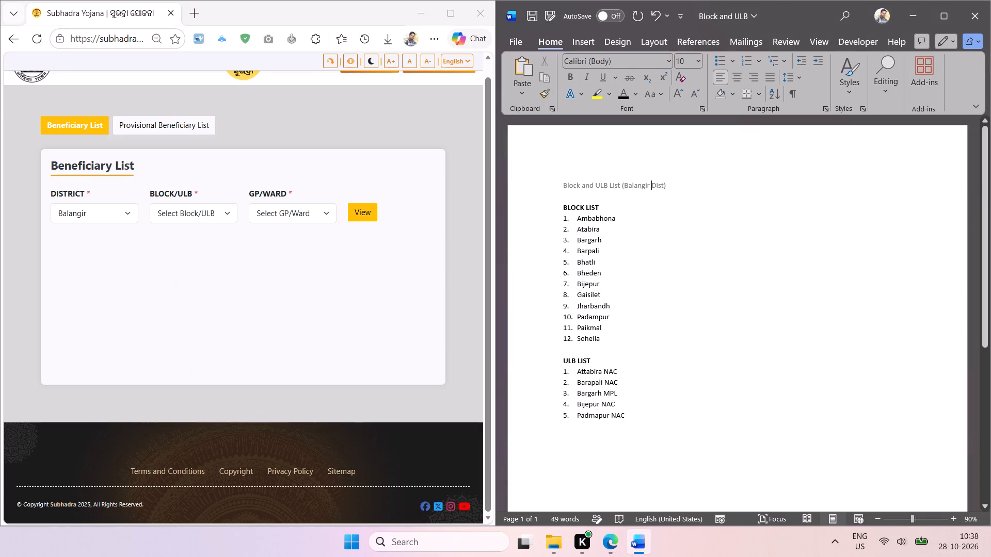
{"action": "key", "text": "ctrl+s"}
{"action": "left_click", "coordinate": [691, 184]}
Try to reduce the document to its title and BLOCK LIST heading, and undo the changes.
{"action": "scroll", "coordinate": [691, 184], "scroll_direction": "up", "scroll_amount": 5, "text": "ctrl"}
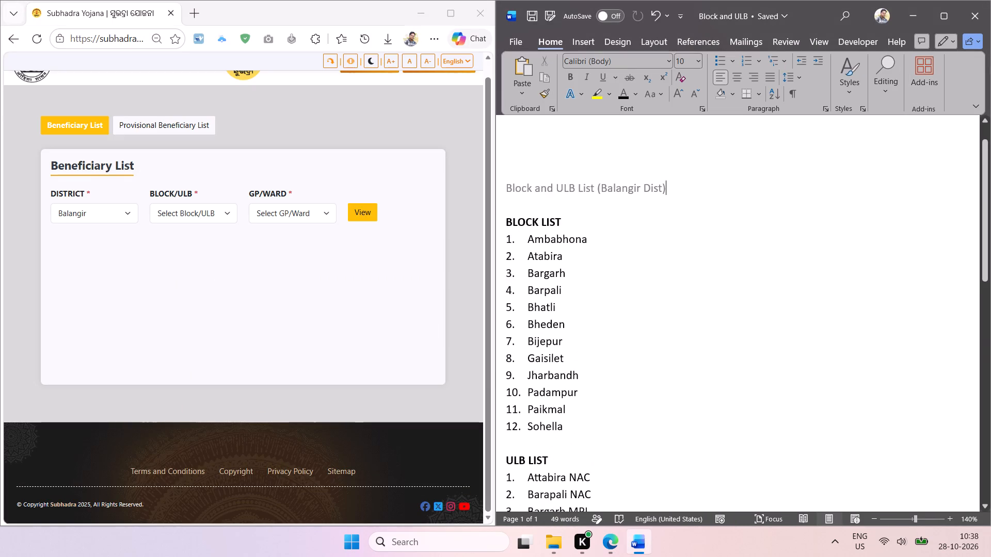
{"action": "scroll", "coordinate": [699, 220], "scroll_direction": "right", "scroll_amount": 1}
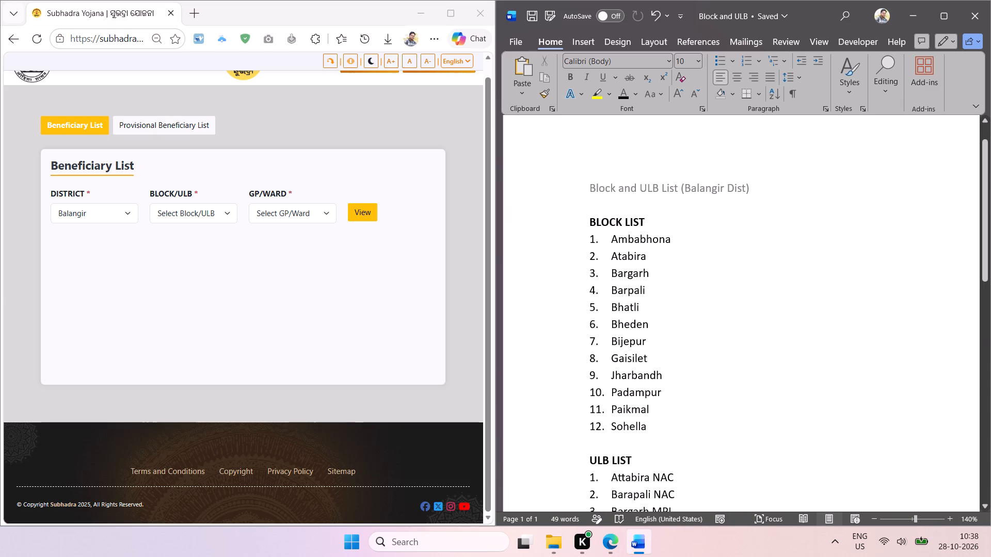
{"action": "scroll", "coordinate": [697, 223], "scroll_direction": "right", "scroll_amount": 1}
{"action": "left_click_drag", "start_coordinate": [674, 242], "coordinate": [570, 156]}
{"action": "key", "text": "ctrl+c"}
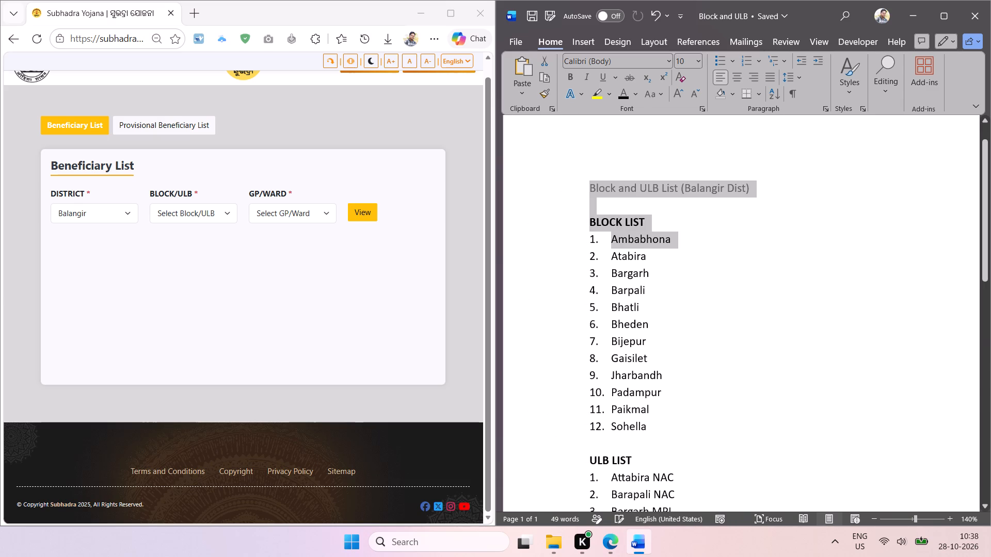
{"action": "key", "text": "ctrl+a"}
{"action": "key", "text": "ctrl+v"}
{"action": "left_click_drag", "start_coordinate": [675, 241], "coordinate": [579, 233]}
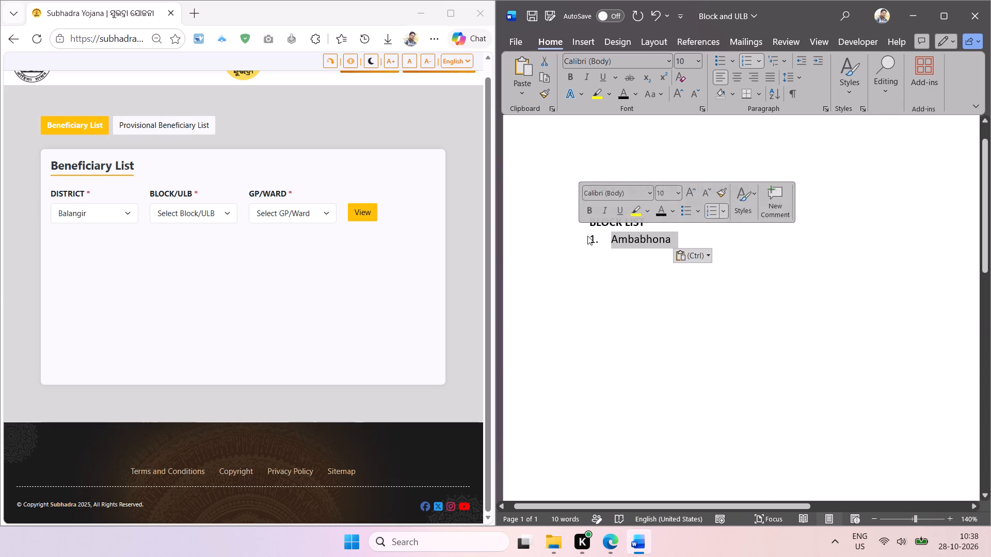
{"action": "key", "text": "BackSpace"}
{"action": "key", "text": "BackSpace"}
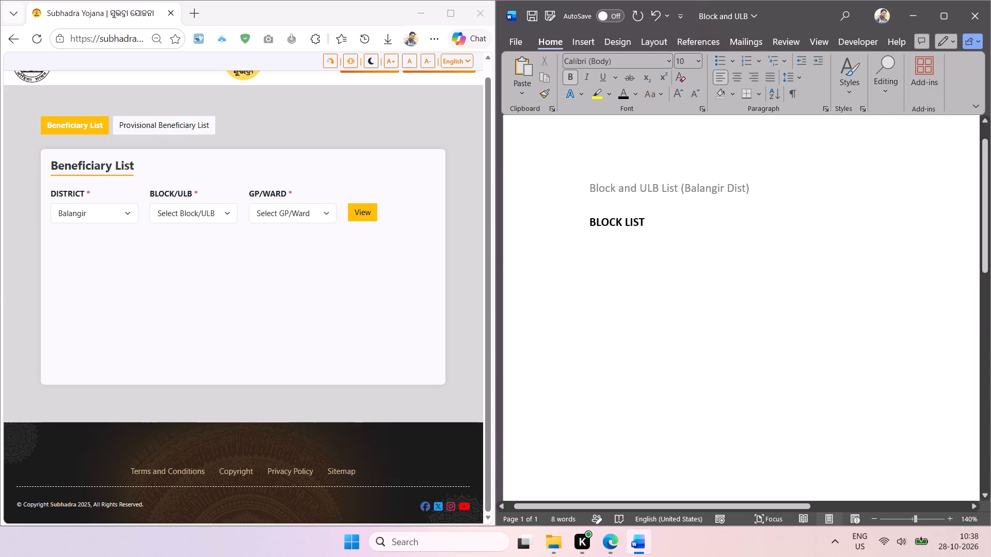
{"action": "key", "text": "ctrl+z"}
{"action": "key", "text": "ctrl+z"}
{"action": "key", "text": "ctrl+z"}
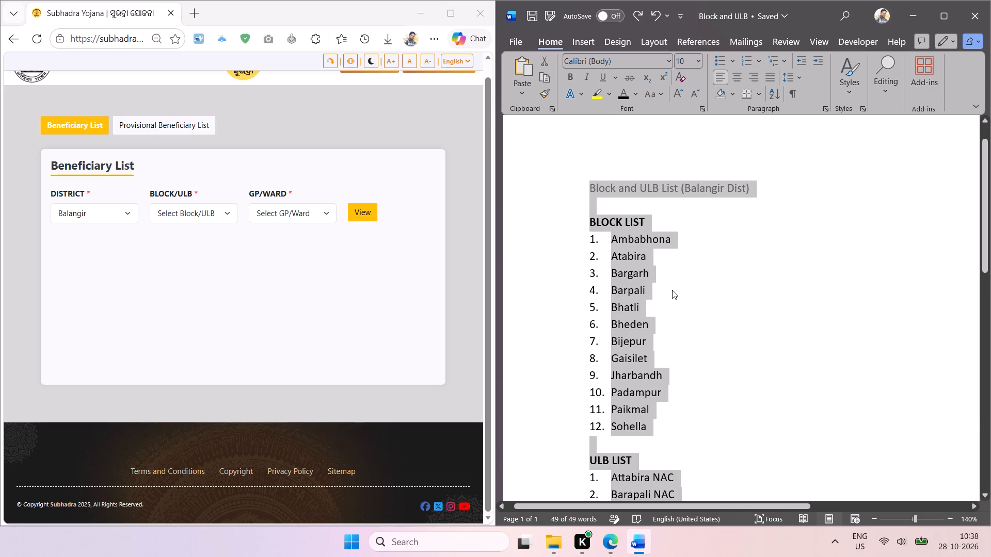
Delete the names Ambabhona to Sohella under BLOCK LIST, leave empty lines there, then save and close the document.
{"action": "left_click", "coordinate": [666, 331]}
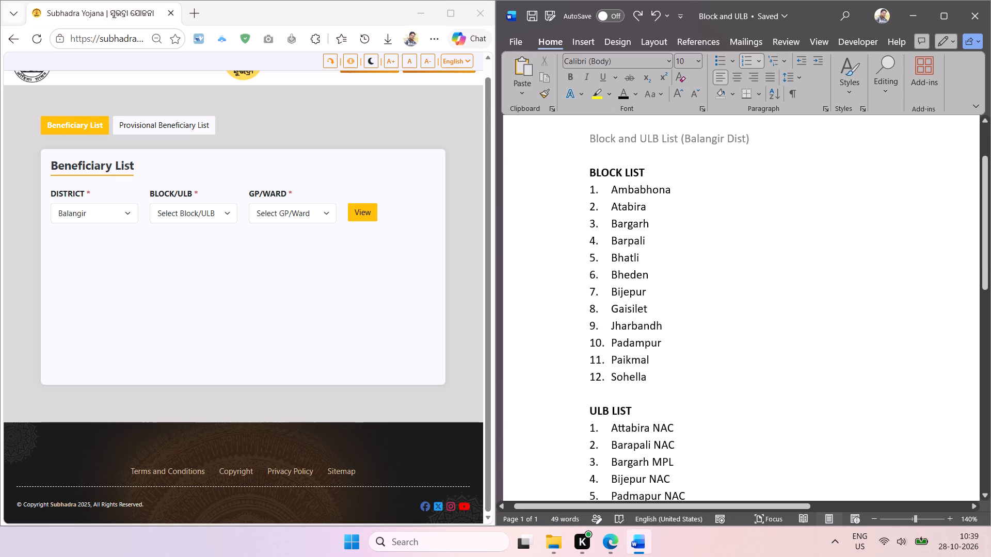
{"action": "left_click_drag", "start_coordinate": [653, 376], "coordinate": [554, 188]}
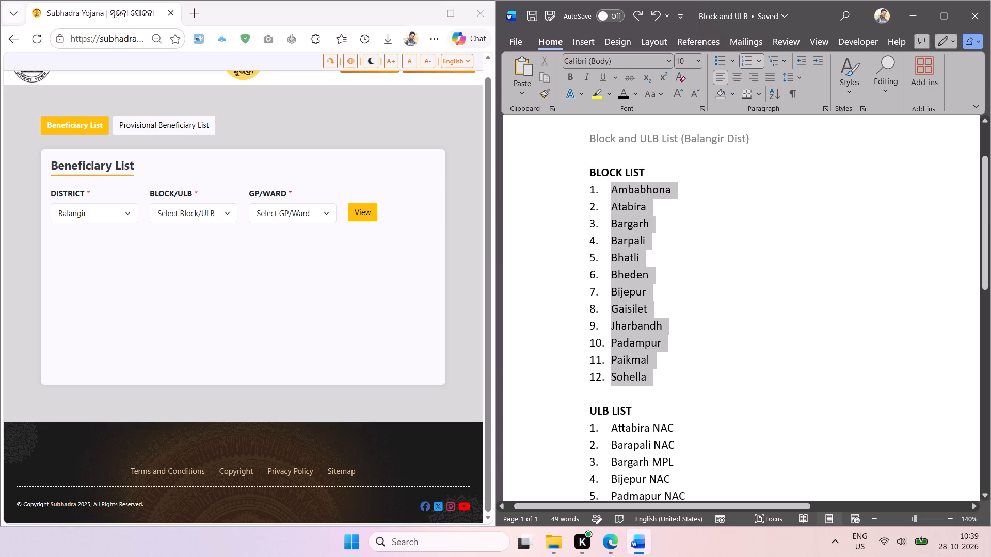
{"action": "left_click_drag", "start_coordinate": [554, 188], "coordinate": [554, 191]}
{"action": "key", "text": "BackSpace"}
{"action": "key", "text": "Return"}
{"action": "key", "text": "Return"}
{"action": "left_click", "coordinate": [624, 202]}
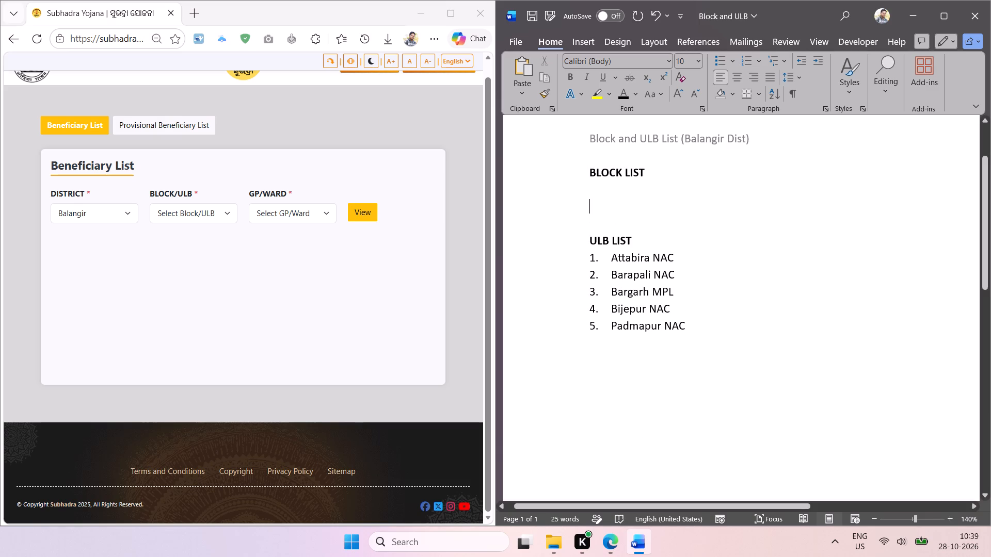
{"action": "key", "text": "ctrl+s"}
{"action": "left_click", "coordinate": [978, 7]}
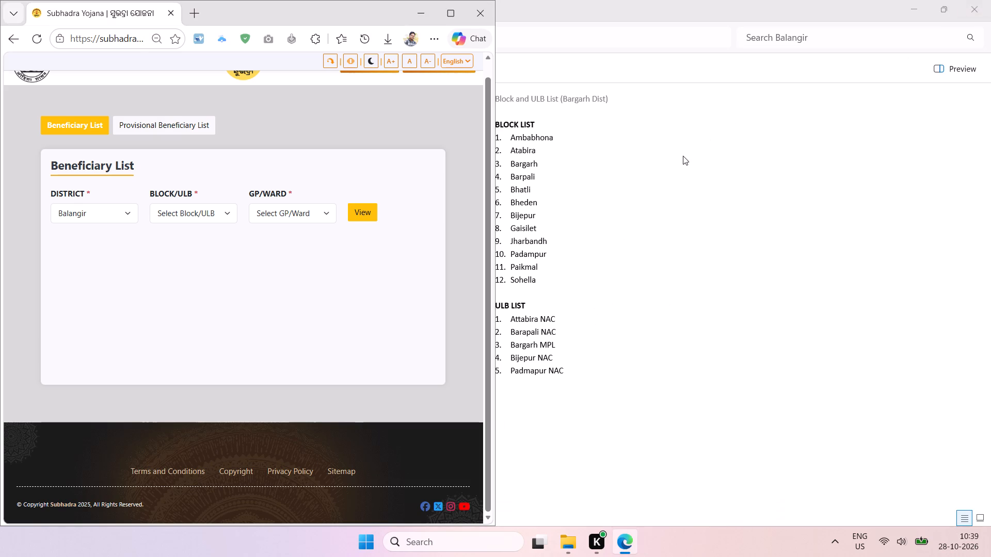
Preview the Block and ULB document in the Angul folder, then return to the Odisha State folder.
{"action": "left_click", "coordinate": [683, 156]}
{"action": "left_click", "coordinate": [265, 204]}
{"action": "key", "text": "BackSpace"}
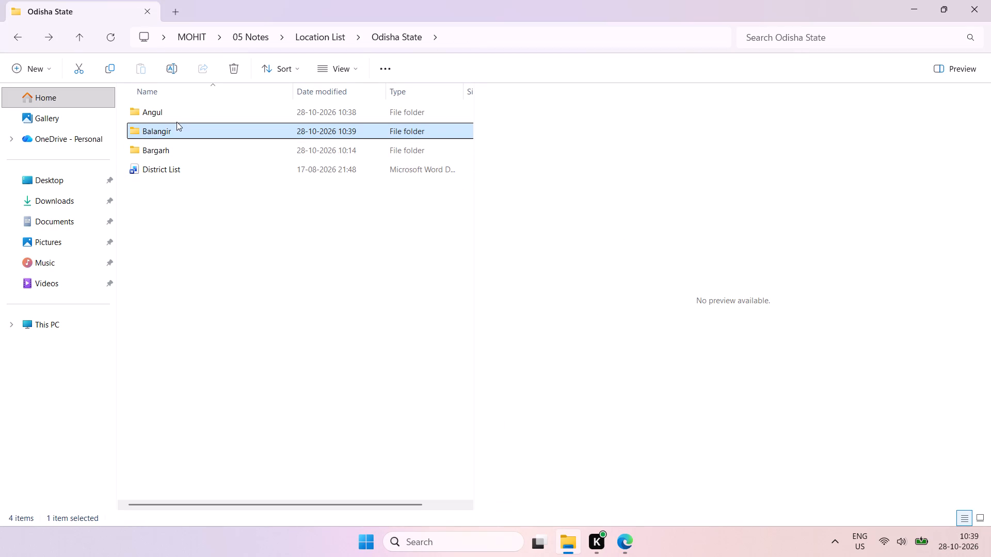
{"action": "double_click", "coordinate": [178, 112]}
{"action": "left_click", "coordinate": [184, 116]}
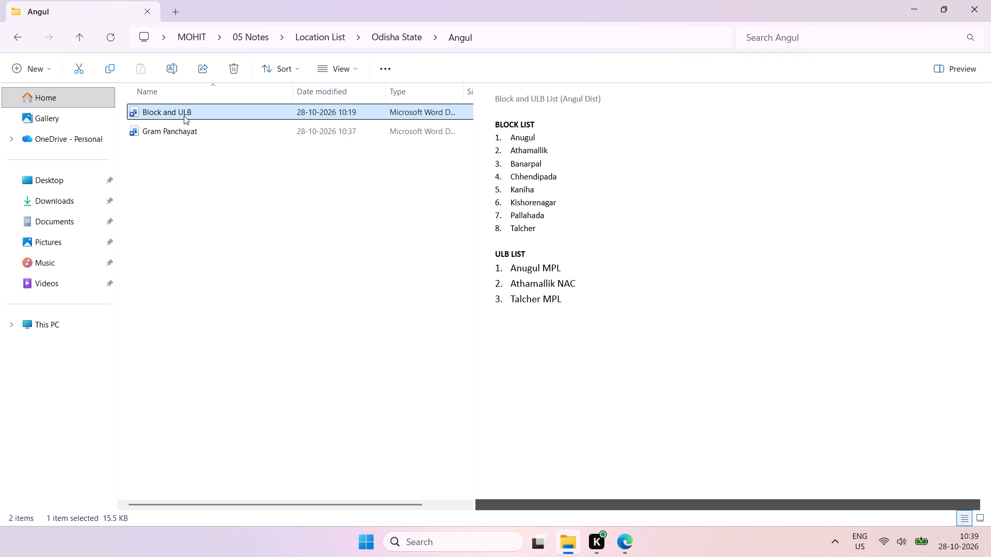
{"action": "left_click", "coordinate": [190, 179]}
{"action": "key", "text": "BackSpace"}
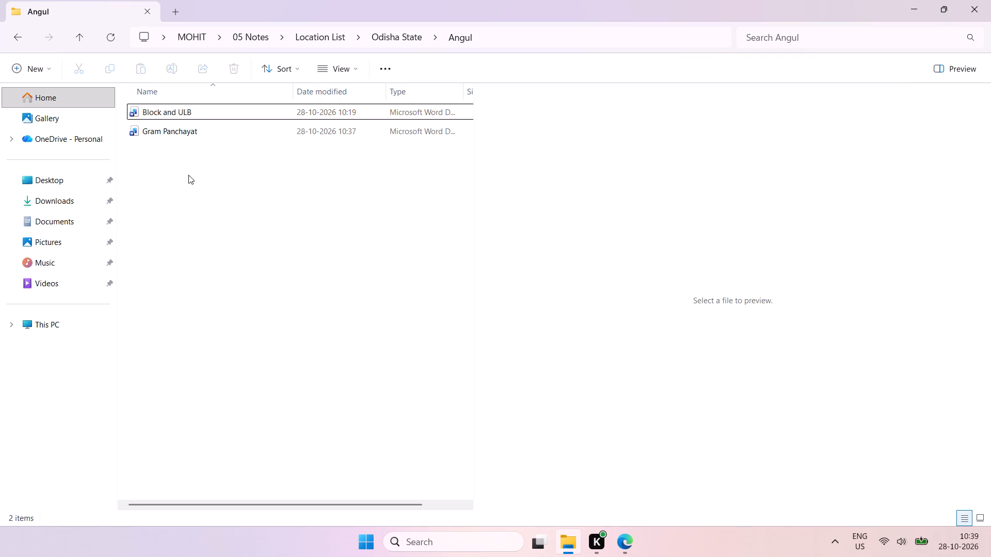
Reopen the Balangir Block and ULB document beside the Edge window and place the cursor below the BLOCK LIST heading.
{"action": "double_click", "coordinate": [174, 132]}
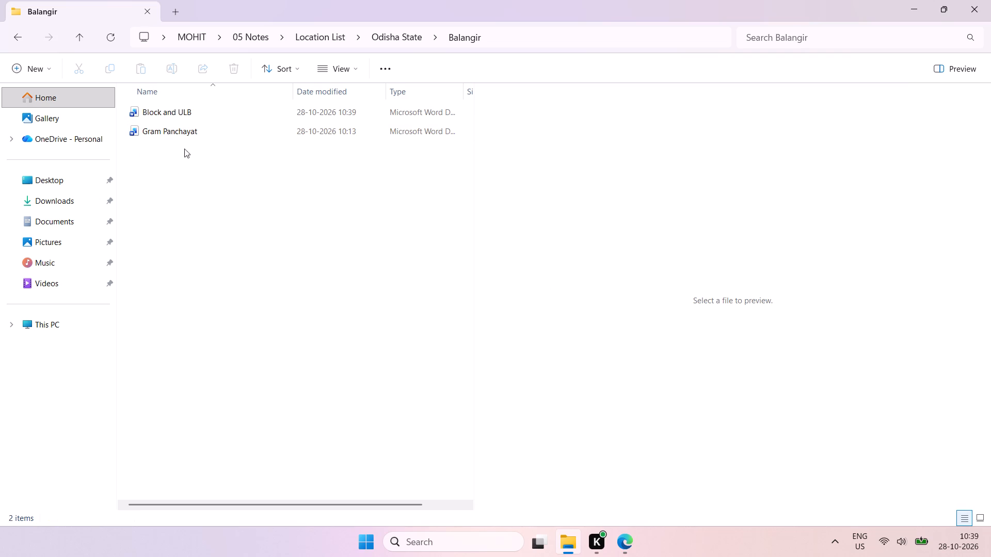
{"action": "double_click", "coordinate": [227, 111]}
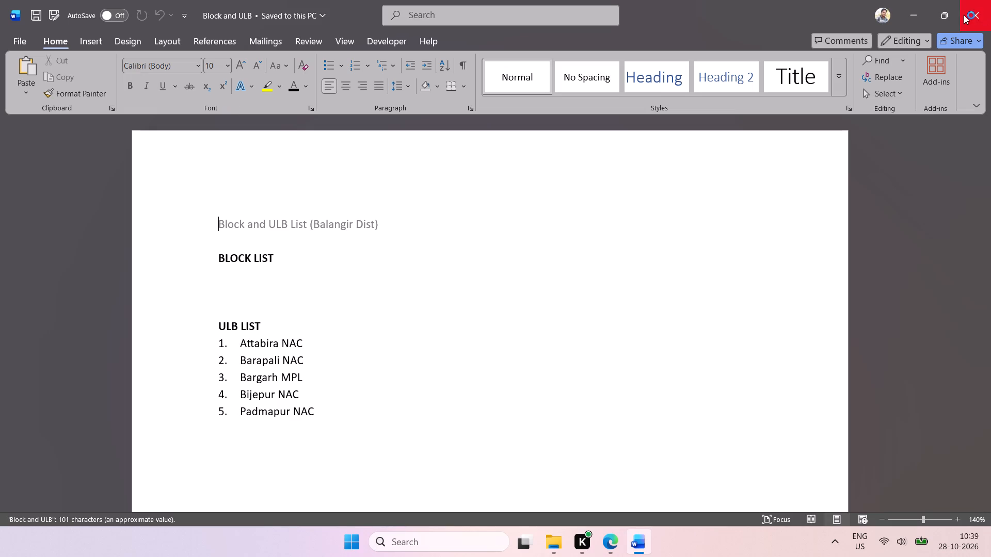
{"action": "left_click", "coordinate": [901, 94]}
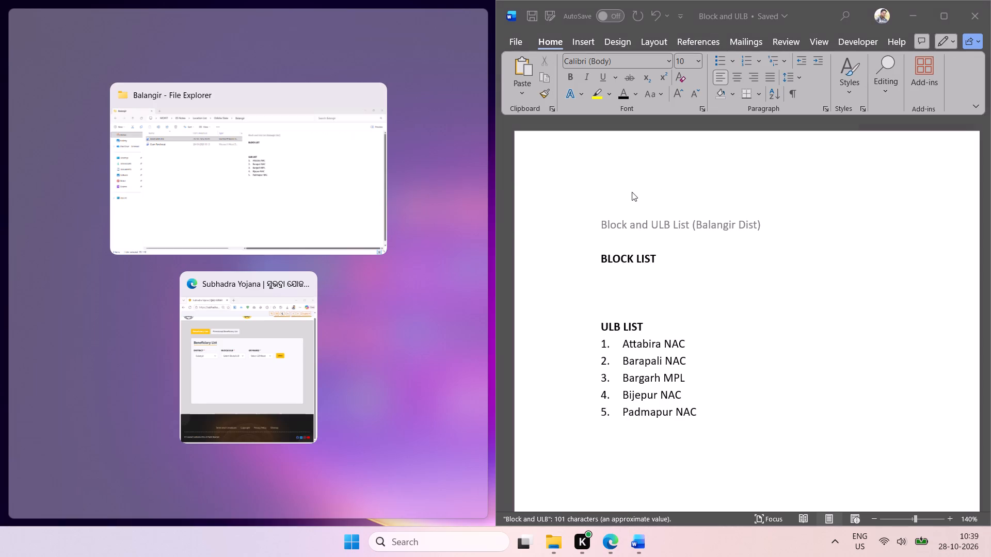
{"action": "left_click", "coordinate": [287, 332]}
{"action": "left_click", "coordinate": [652, 285]}
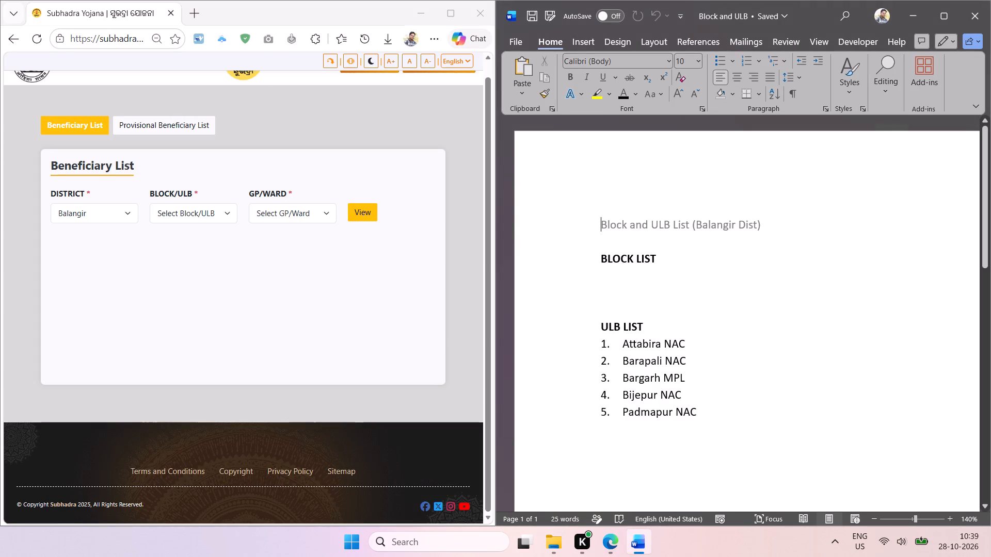
{"action": "left_click", "coordinate": [635, 274]}
Extract Balangir's block names Agalpur to Turekela from the website's Block/ULB options as text and paste them under BLOCK LIST.
{"action": "left_click", "coordinate": [219, 215]}
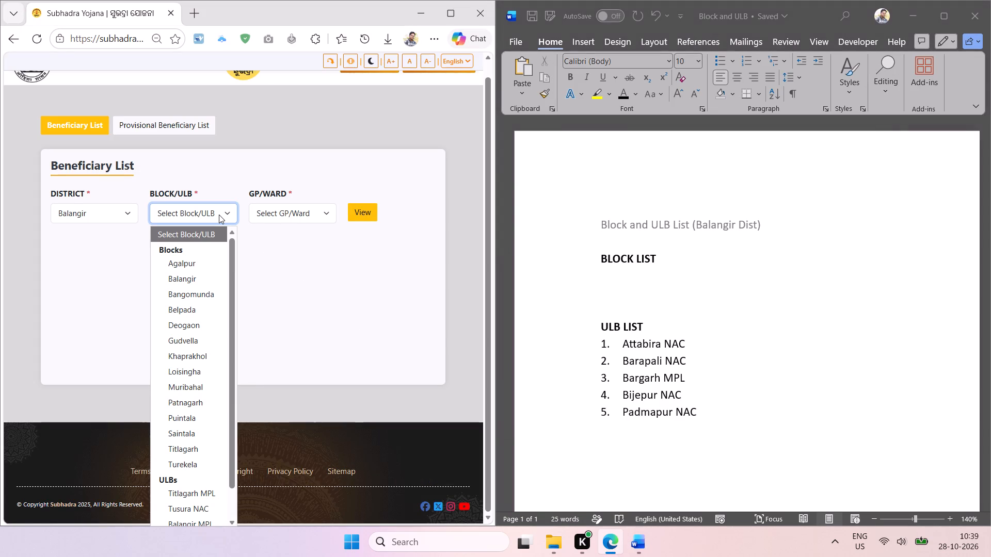
{"action": "key", "text": "shift+super+t"}
{"action": "left_click_drag", "start_coordinate": [155, 254], "coordinate": [228, 431]}
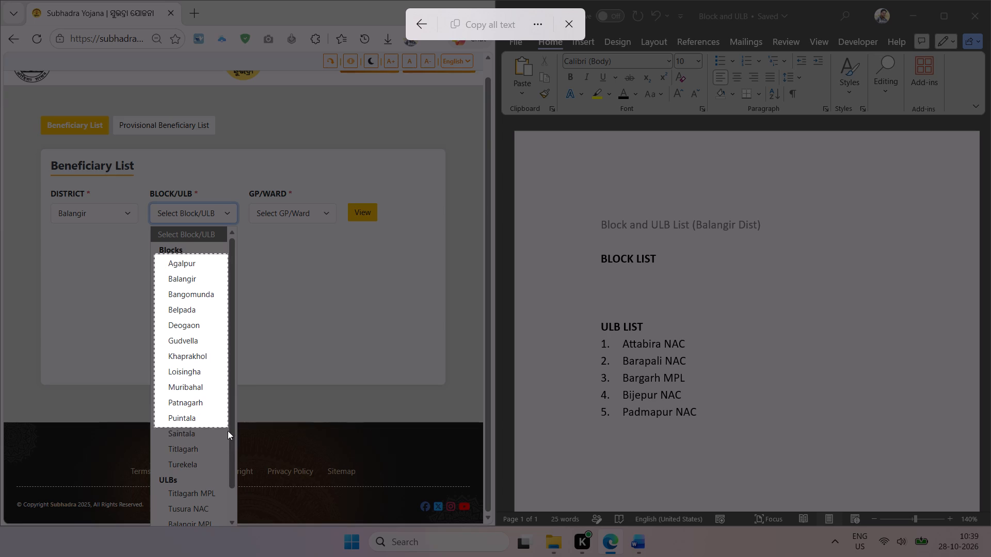
{"action": "left_click_drag", "start_coordinate": [228, 431], "coordinate": [223, 471]}
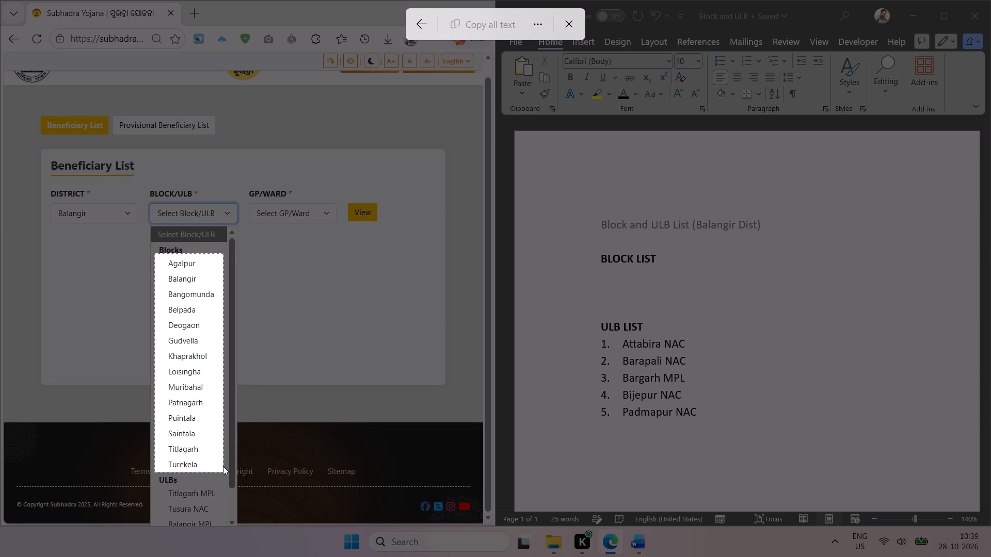
{"action": "left_click", "coordinate": [484, 23]}
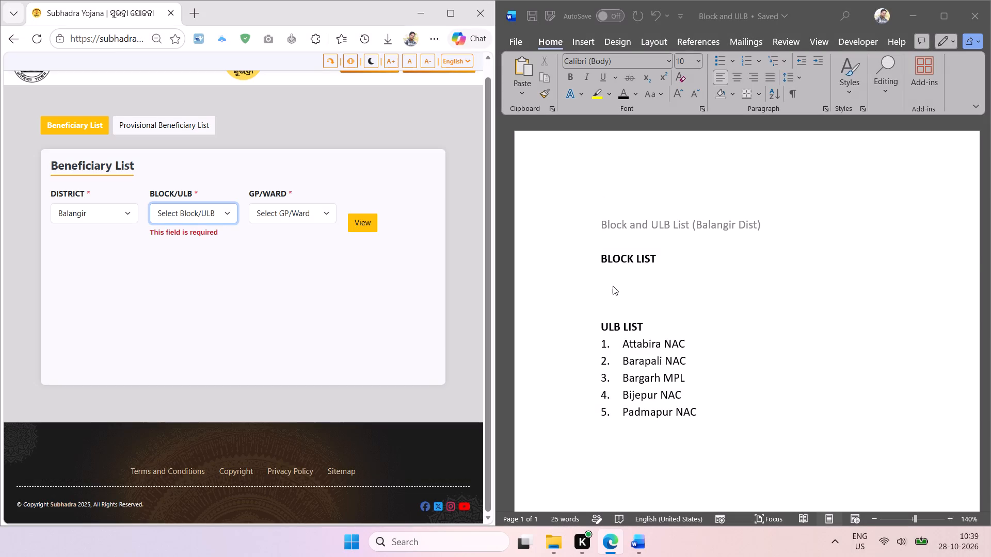
{"action": "double_click", "coordinate": [611, 272]}
{"action": "key", "text": "ctrl+v"}
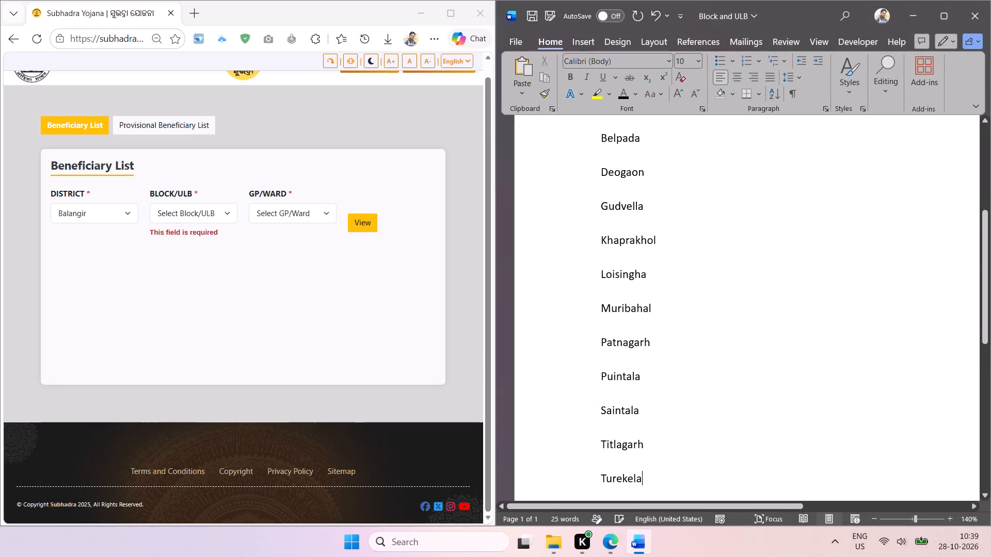
Remove the blank lines between the block names from Agalpur to Muribahal.
{"action": "scroll", "coordinate": [660, 243], "scroll_direction": "down", "scroll_amount": 4, "text": "ctrl"}
{"action": "scroll", "coordinate": [663, 237], "scroll_direction": "up", "scroll_amount": 1}
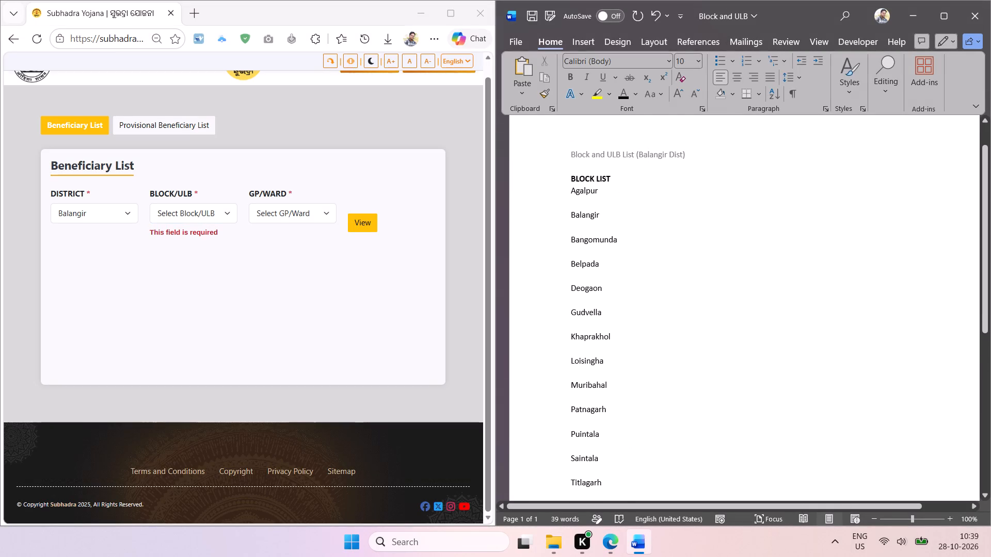
{"action": "left_click", "coordinate": [585, 326]}
{"action": "key", "text": "BackSpace"}
{"action": "left_click", "coordinate": [582, 302]}
{"action": "key", "text": "BackSpace"}
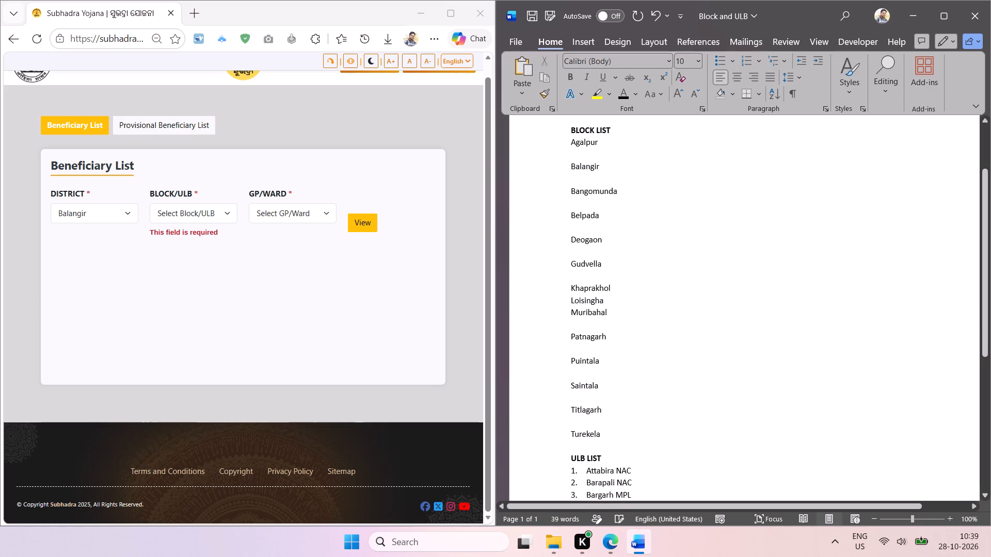
{"action": "left_click", "coordinate": [585, 278]}
{"action": "key", "text": "BackSpace"}
{"action": "left_click", "coordinate": [585, 253]}
{"action": "key", "text": "BackSpace"}
{"action": "left_click", "coordinate": [586, 227]}
{"action": "key", "text": "BackSpace"}
{"action": "left_click", "coordinate": [586, 202]}
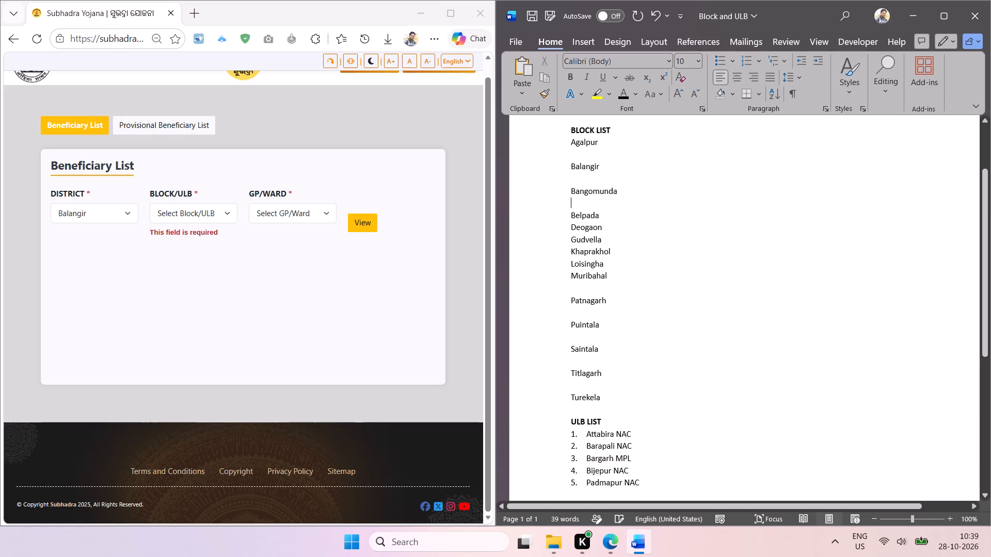
{"action": "key", "text": "BackSpace"}
{"action": "left_click", "coordinate": [584, 179]}
{"action": "key", "text": "BackSpace"}
{"action": "left_click", "coordinate": [586, 157]}
{"action": "key", "text": "BackSpace"}
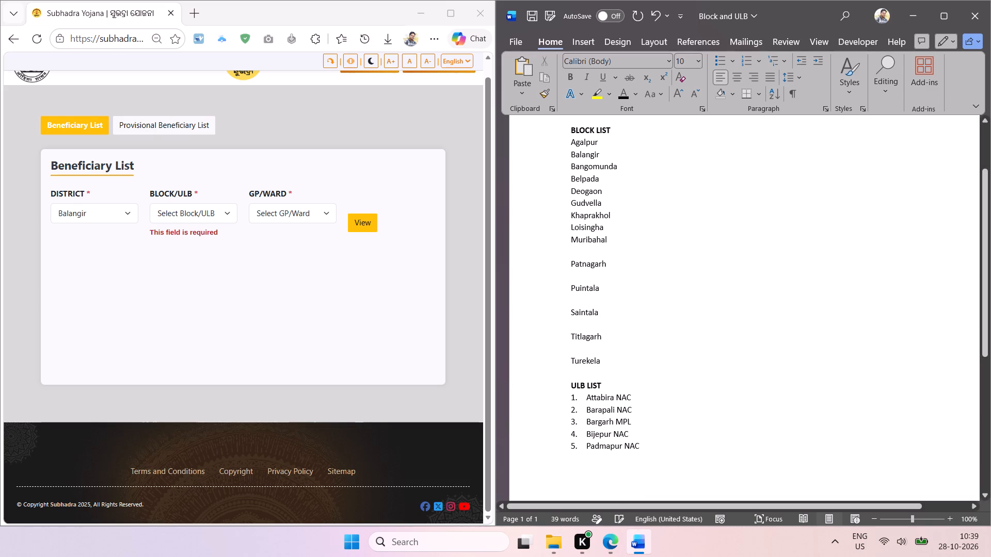
Remove the blank lines between the block names from Muribahal to Turekela.
{"action": "left_click", "coordinate": [581, 349]}
{"action": "key", "text": "BackSpace"}
{"action": "left_click", "coordinate": [579, 322]}
{"action": "key", "text": "BackSpace"}
{"action": "left_click", "coordinate": [579, 298]}
{"action": "key", "text": "BackSpace"}
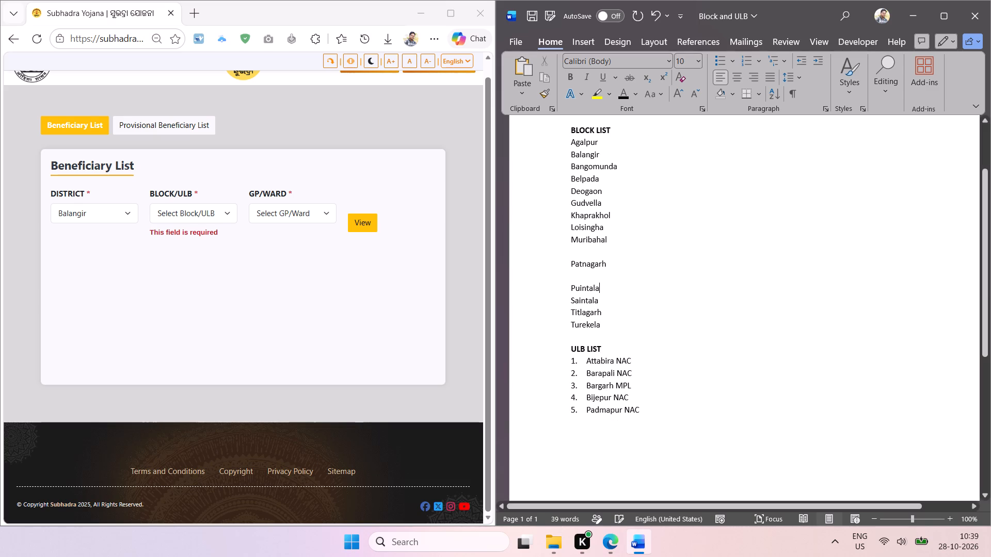
{"action": "left_click", "coordinate": [581, 276]}
{"action": "key", "text": "BackSpace"}
{"action": "left_click", "coordinate": [586, 249]}
{"action": "key", "text": "BackSpace"}
Sort the block names Agalpur to Turekela alphabetically and format them as a numbered list with decreased indent.
{"action": "left_click_drag", "start_coordinate": [602, 299], "coordinate": [560, 163]}
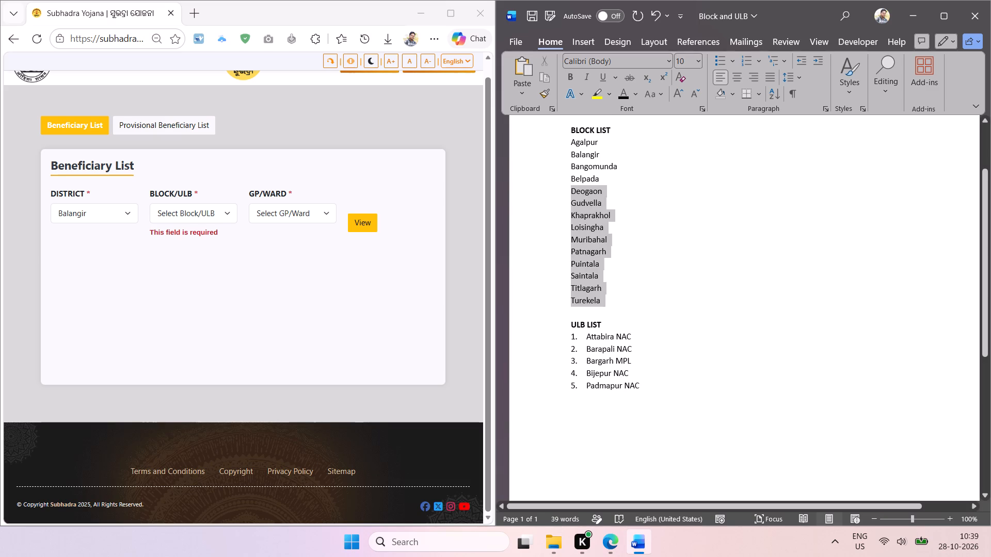
{"action": "left_click_drag", "start_coordinate": [560, 163], "coordinate": [558, 146]}
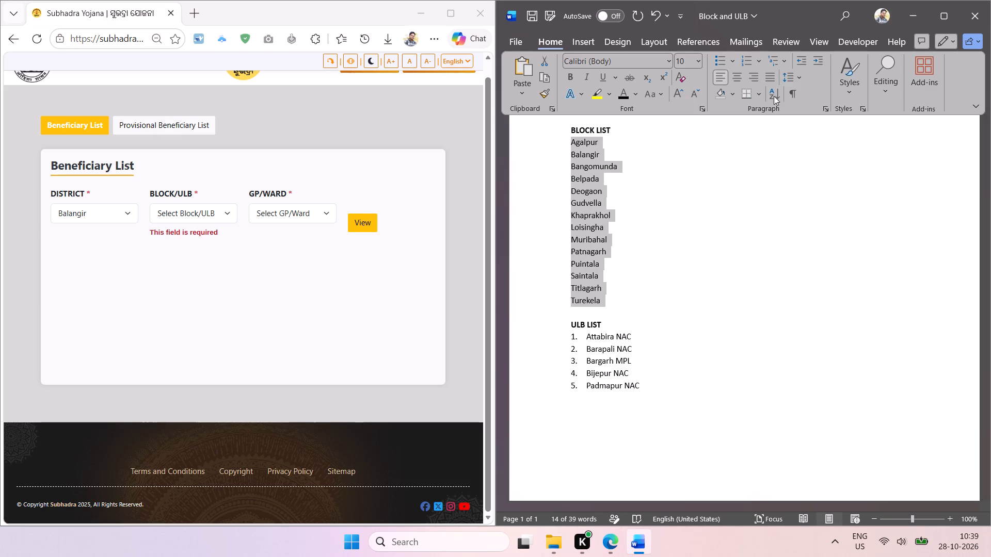
{"action": "left_click", "coordinate": [770, 95]}
{"action": "left_click", "coordinate": [796, 342]}
{"action": "left_click", "coordinate": [743, 62]}
{"action": "left_click", "coordinate": [801, 59]}
{"action": "left_click", "coordinate": [677, 243]}
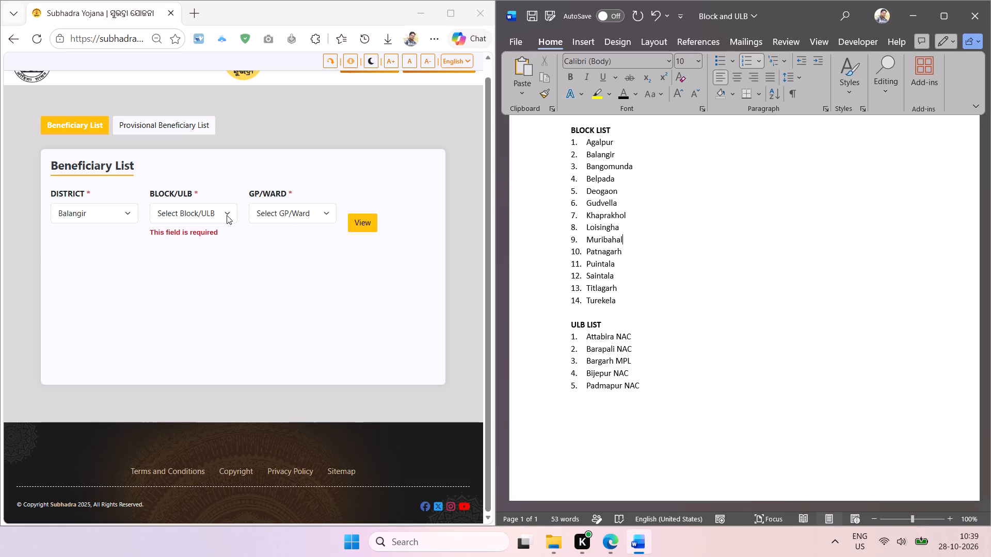
Delete the old names Attabira NAC to Padmapur NAC under ULB LIST and leave one empty, non-bold line there.
{"action": "left_click", "coordinate": [212, 210]}
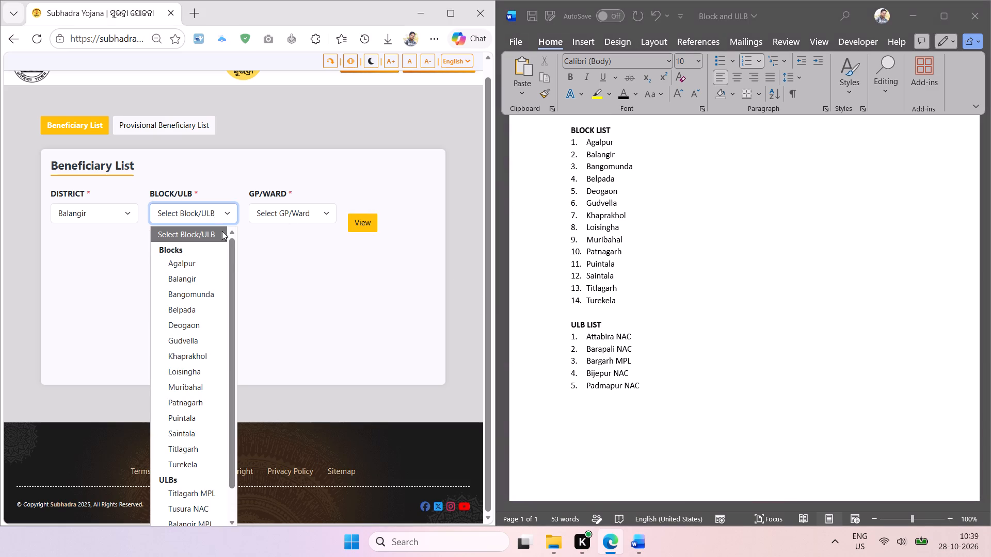
{"action": "left_click", "coordinate": [645, 388]}
{"action": "left_click_drag", "start_coordinate": [645, 382], "coordinate": [565, 345]}
{"action": "key", "text": "BackSpace"}
{"action": "left_click_drag", "start_coordinate": [653, 340], "coordinate": [562, 337]}
{"action": "key", "text": "BackSpace"}
{"action": "key", "text": "BackSpace"}
{"action": "scroll", "coordinate": [604, 303], "scroll_direction": "down", "scroll_amount": 2}
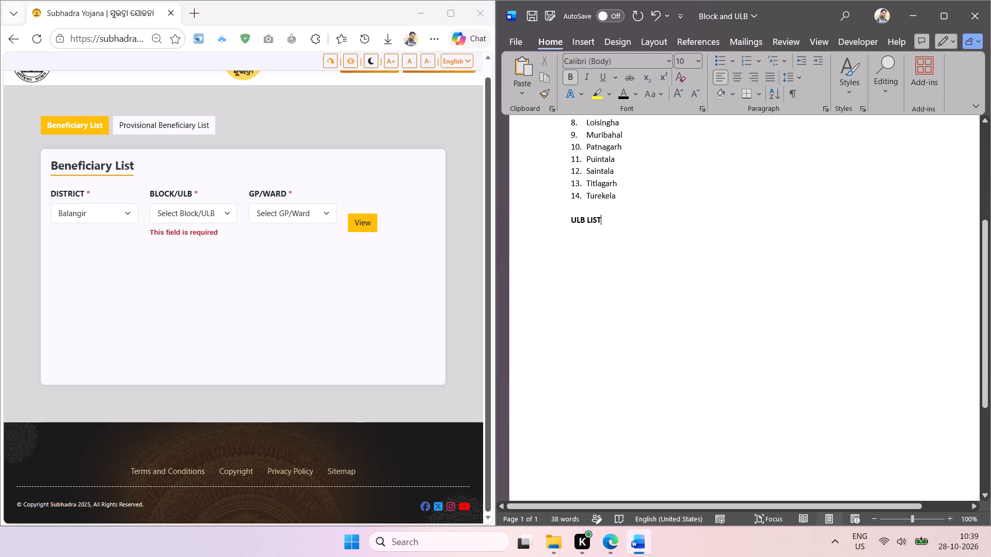
{"action": "key", "text": "Return"}
{"action": "left_click_drag", "start_coordinate": [570, 235], "coordinate": [640, 458]}
{"action": "left_click_drag", "start_coordinate": [640, 458], "coordinate": [642, 476]}
{"action": "key", "text": "ctrl+b"}
{"action": "left_click_drag", "start_coordinate": [628, 303], "coordinate": [628, 313]}
Extract Balangir's ULB names Titlagarh MPL to Patnagarh NAC from the website's Block/ULB options as text and paste them under ULB LIST.
{"action": "left_click", "coordinate": [223, 217]}
{"action": "left_click_drag", "start_coordinate": [230, 288], "coordinate": [260, 484]}
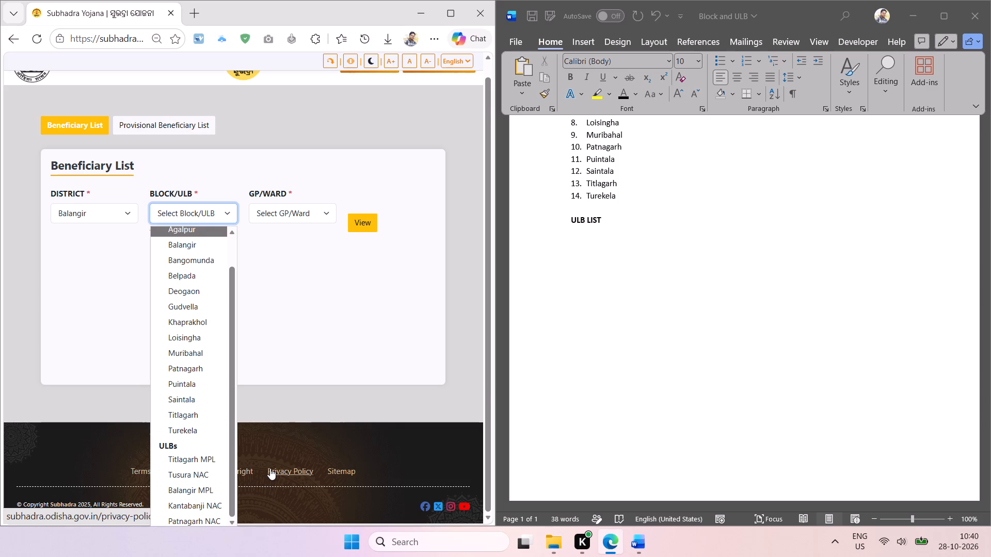
{"action": "key", "text": "shift+super+t"}
{"action": "left_click_drag", "start_coordinate": [158, 452], "coordinate": [219, 536]}
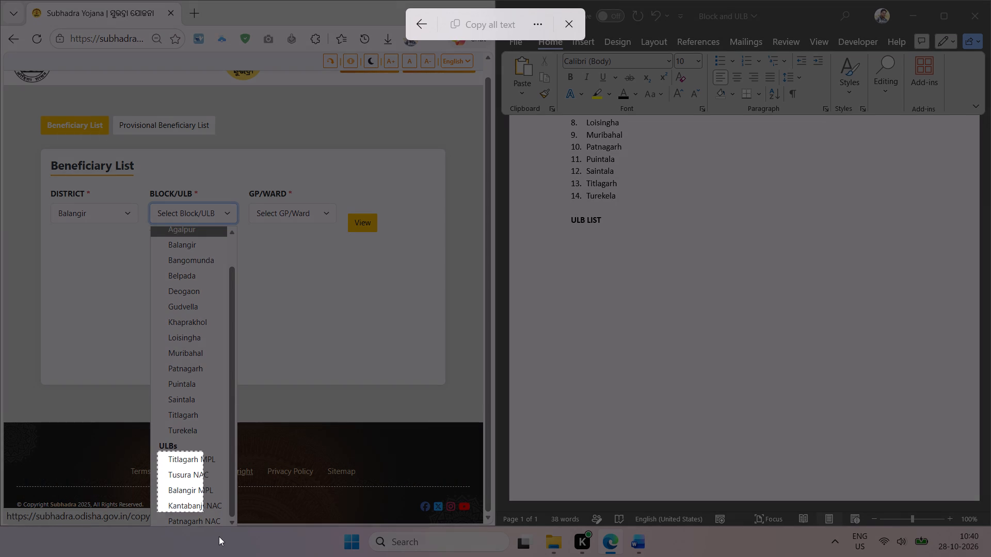
{"action": "left_click_drag", "start_coordinate": [219, 536], "coordinate": [229, 556]}
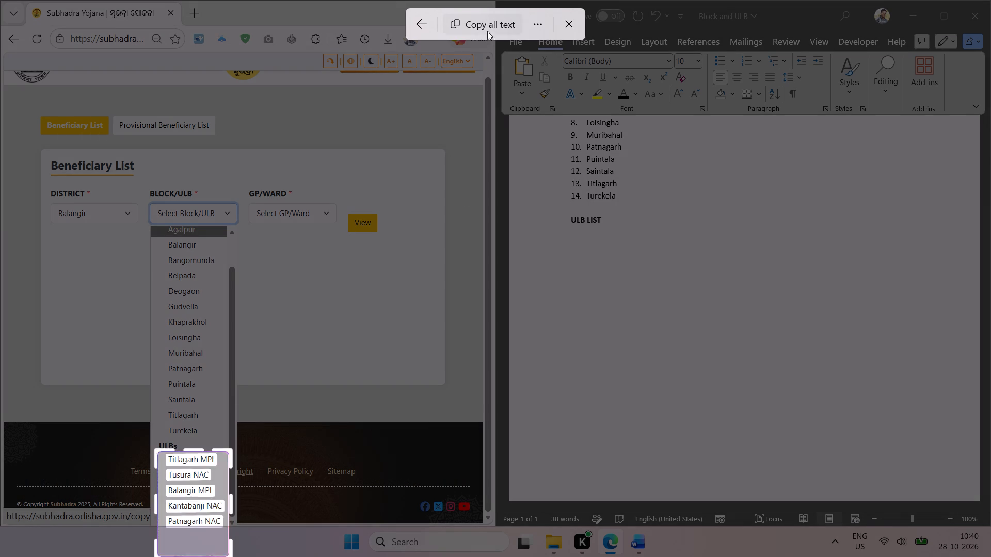
{"action": "left_click", "coordinate": [487, 26]}
{"action": "left_click", "coordinate": [595, 235]}
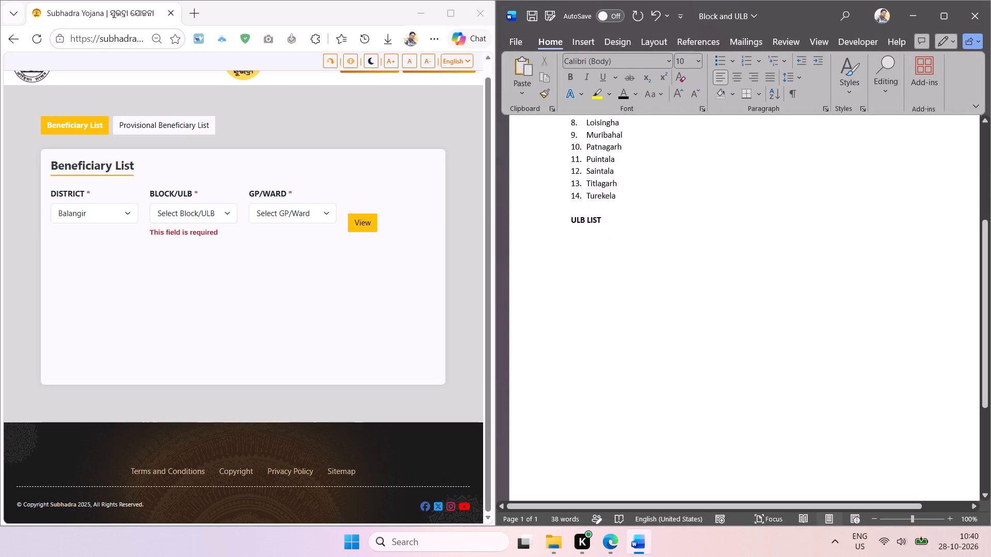
{"action": "key", "text": "ctrl+v"}
Remove the blank lines between the pasted ULB names.
{"action": "left_click", "coordinate": [581, 316]}
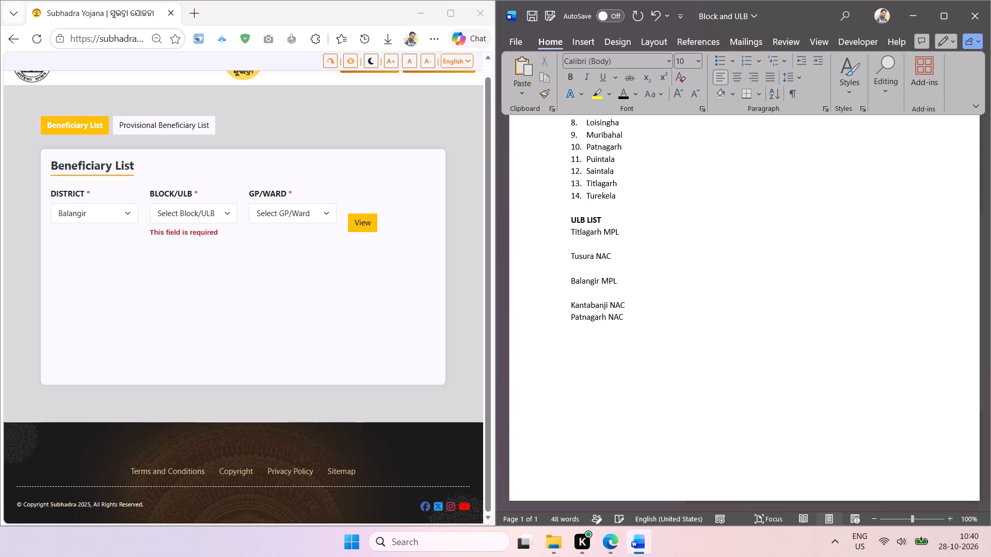
{"action": "key", "text": "BackSpace"}
{"action": "left_click", "coordinate": [583, 293]}
{"action": "key", "text": "BackSpace"}
{"action": "left_click", "coordinate": [584, 273]}
{"action": "key", "text": "BackSpace"}
{"action": "left_click", "coordinate": [589, 242]}
{"action": "key", "text": "BackSpace"}
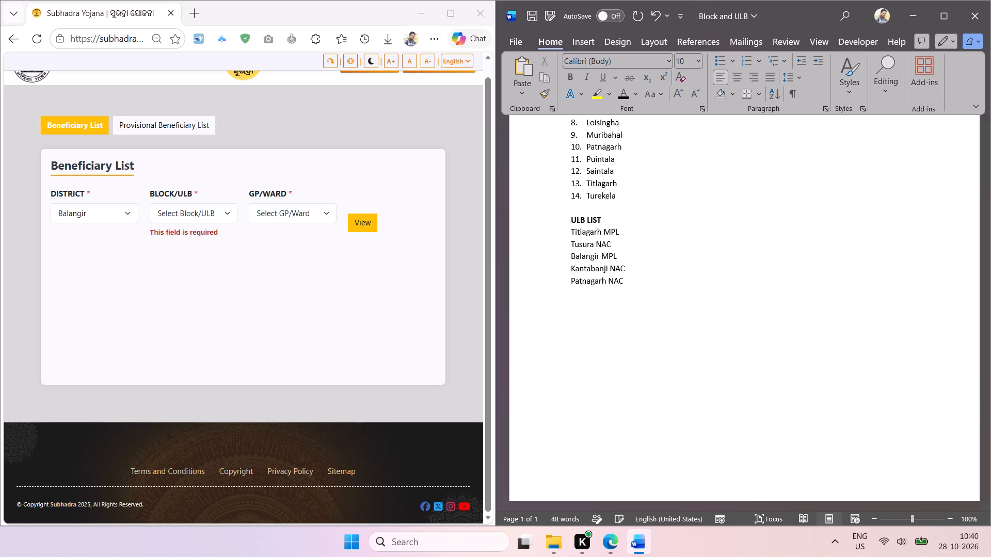
Format the five ULB names as a numbered list with decreased indent and save the document.
{"action": "left_click_drag", "start_coordinate": [626, 282], "coordinate": [568, 234]}
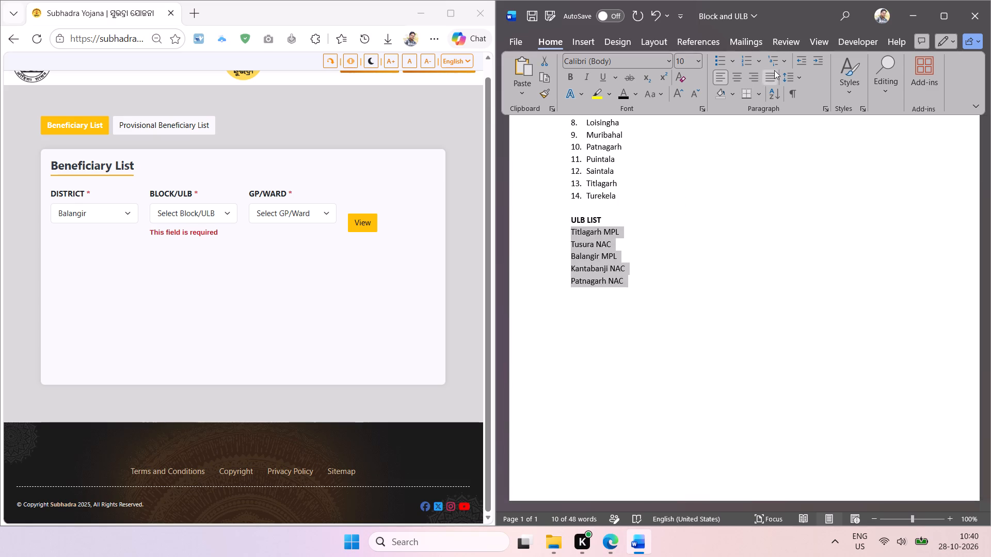
{"action": "left_click", "coordinate": [745, 63]}
{"action": "left_click", "coordinate": [797, 63]}
{"action": "left_click", "coordinate": [710, 227]}
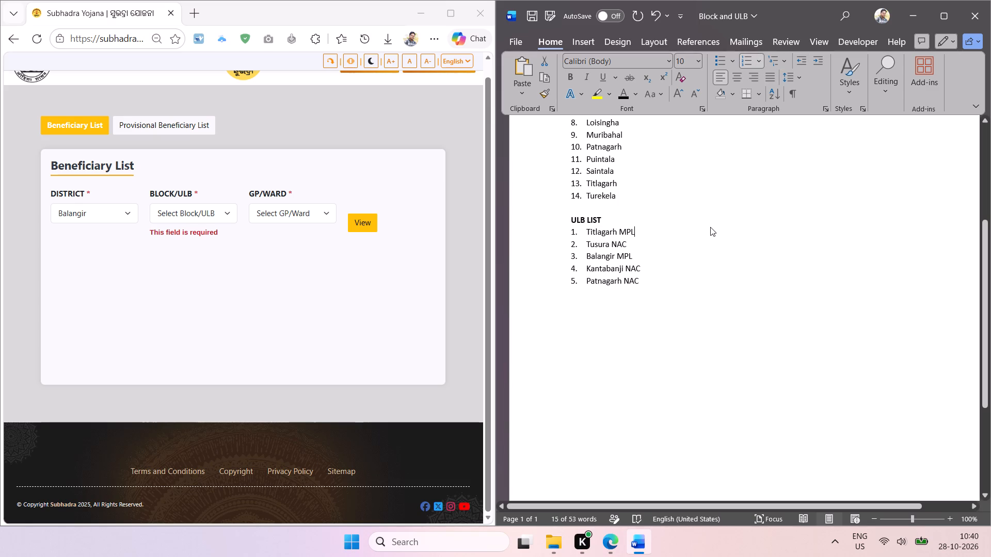
{"action": "key", "text": "ctrl+s"}
{"action": "left_click", "coordinate": [693, 257]}
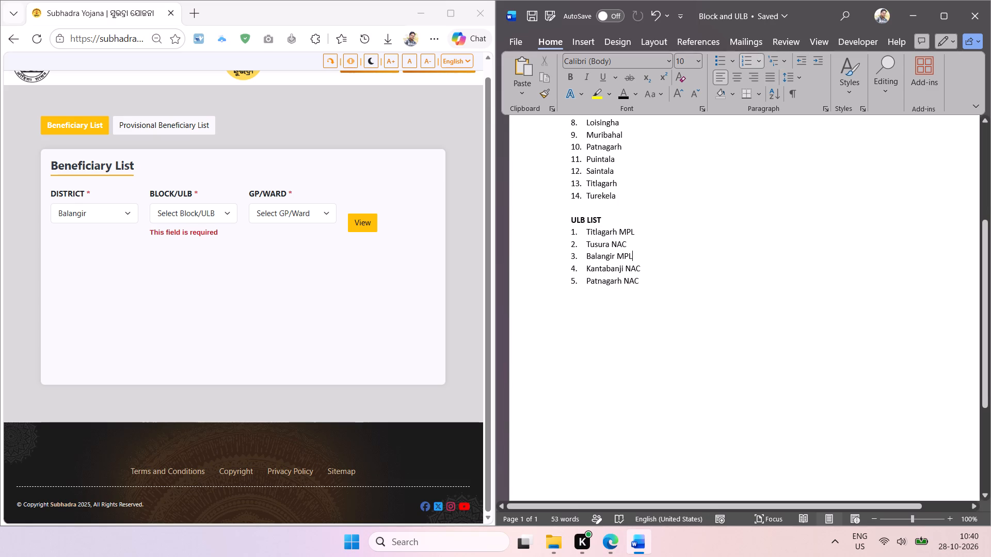
Sort the numbered ULB names alphabetically and save the document.
{"action": "scroll", "coordinate": [693, 257], "scroll_direction": "up", "scroll_amount": 1}
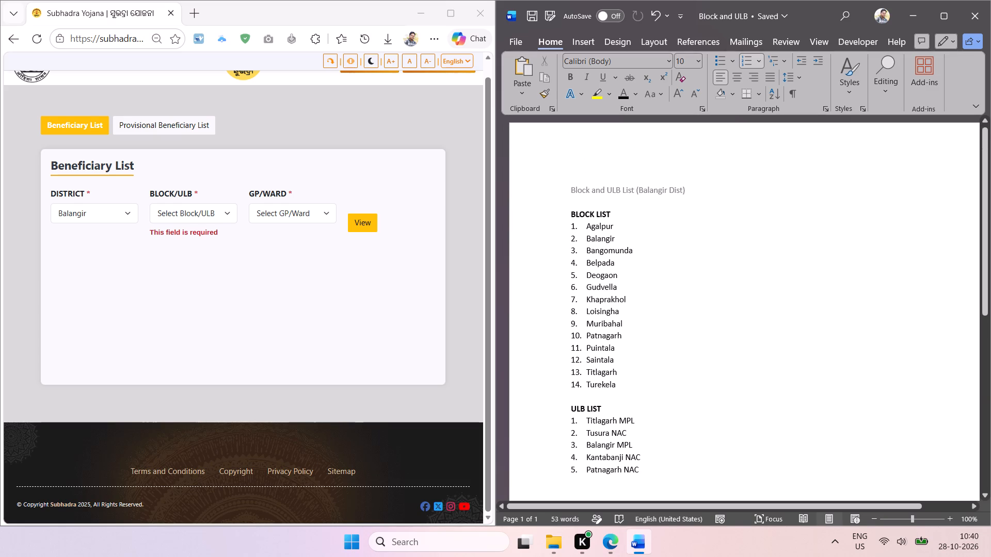
{"action": "scroll", "coordinate": [693, 257], "scroll_direction": "up", "scroll_amount": 1}
{"action": "left_click_drag", "start_coordinate": [642, 411], "coordinate": [582, 355]}
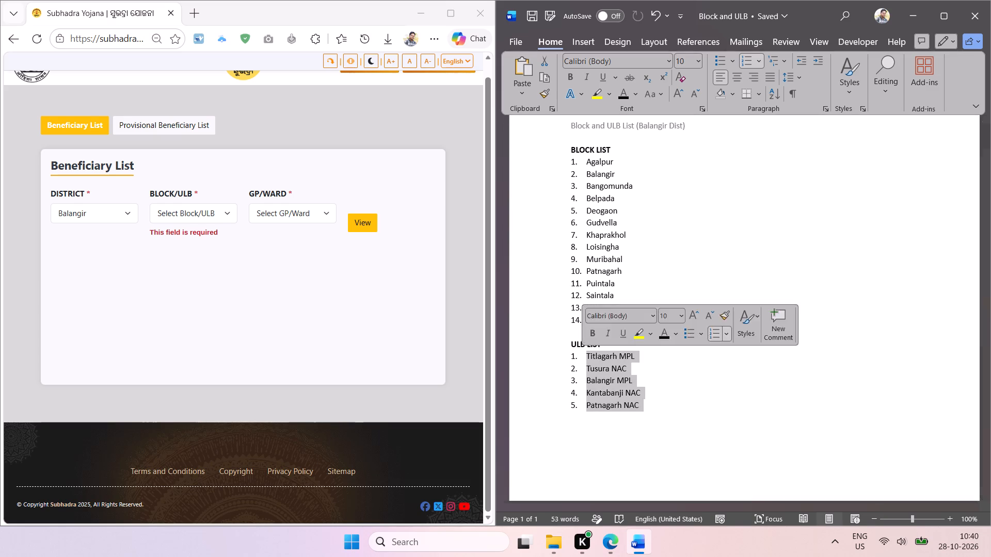
{"action": "left_click", "coordinate": [775, 90]}
{"action": "left_click", "coordinate": [795, 342]}
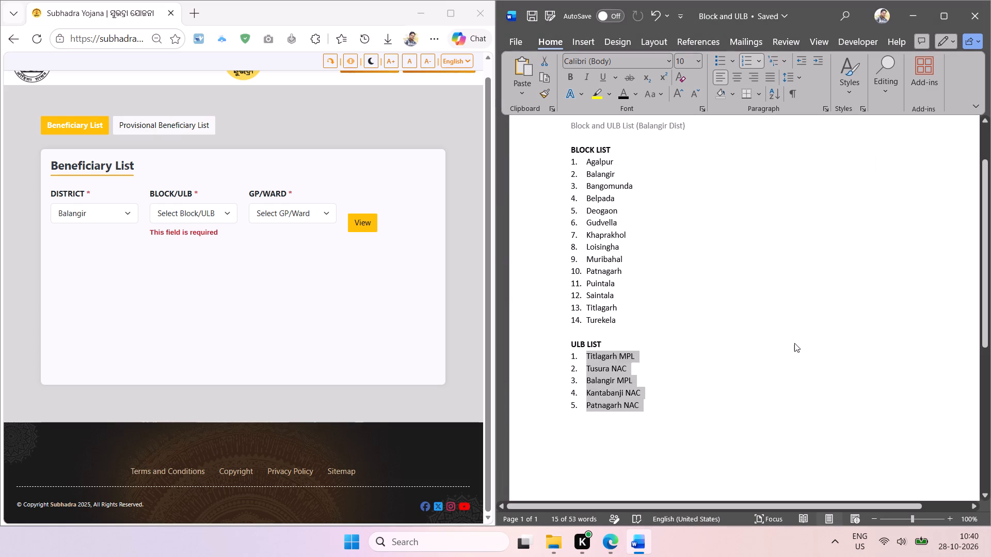
{"action": "left_click", "coordinate": [667, 400]}
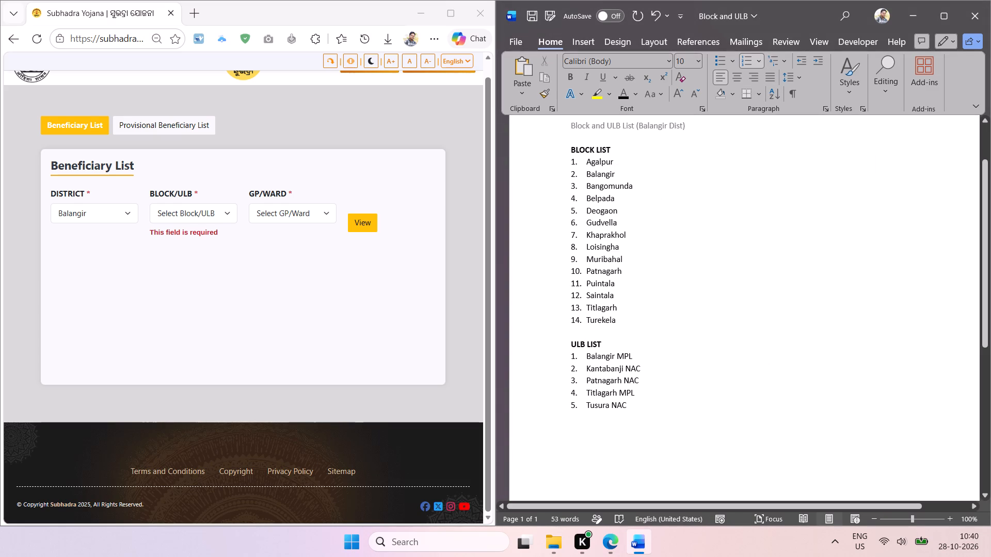
{"action": "key", "text": "ctrl+s"}
{"action": "key", "text": "ctrl+s"}
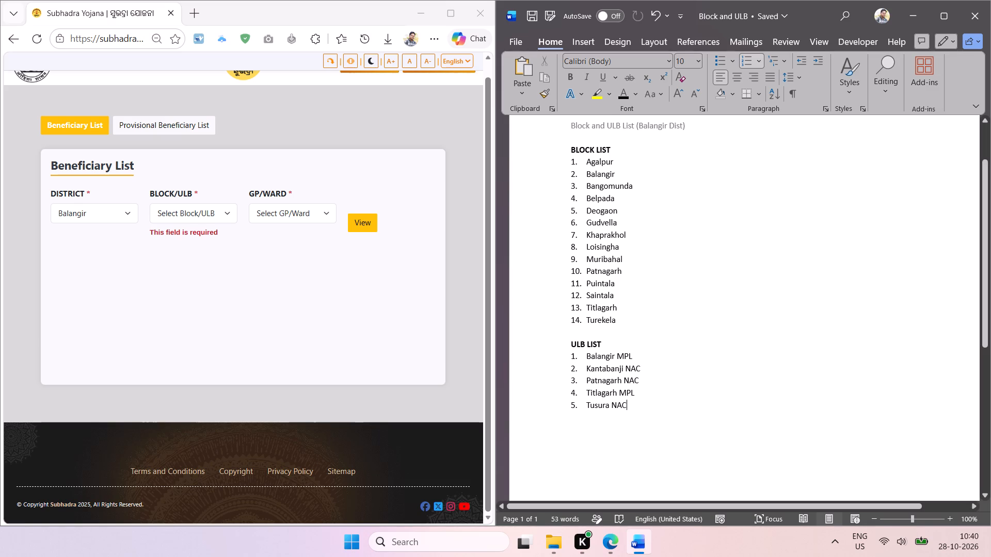
Copy the district name Balangir from the document title and close the Block and ULB document.
{"action": "double_click", "coordinate": [654, 128]}
{"action": "key", "text": "ctrl+c"}
{"action": "left_click", "coordinate": [975, 9]}
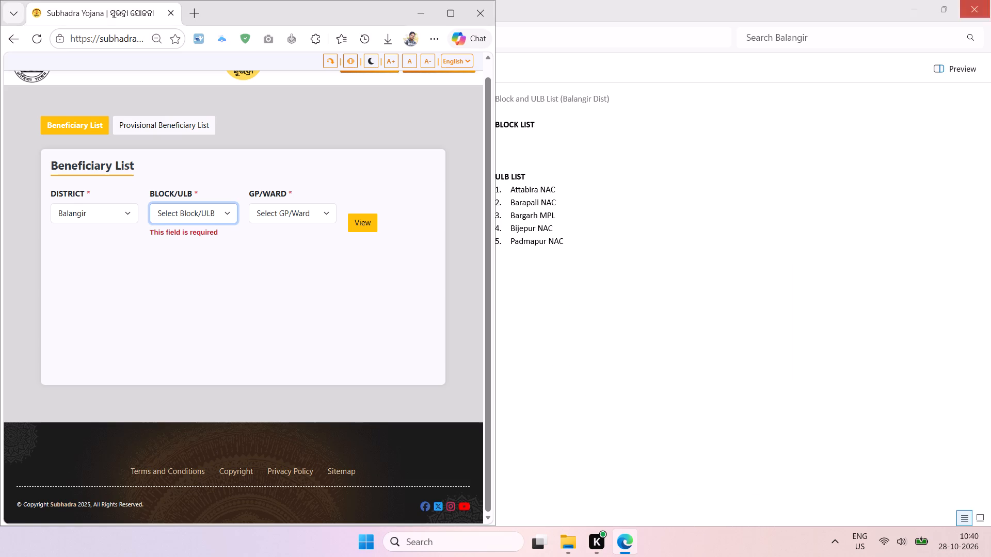
Open the Gram Panchayat document from the Balangir folder and place it side by side with the Subhadra Yojana browser window.
{"action": "left_click", "coordinate": [644, 232]}
{"action": "left_click", "coordinate": [211, 129]}
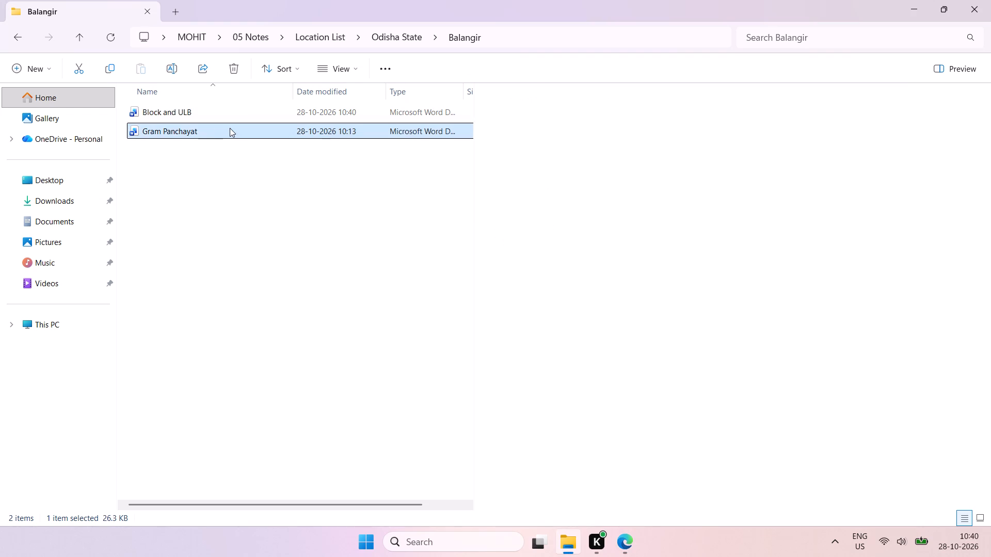
{"action": "double_click", "coordinate": [230, 128]}
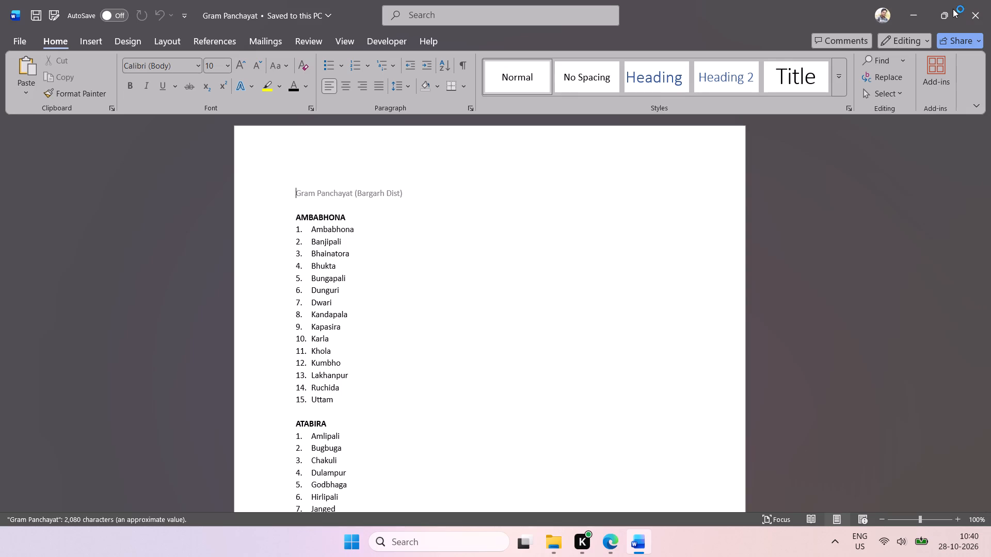
{"action": "left_click", "coordinate": [902, 96]}
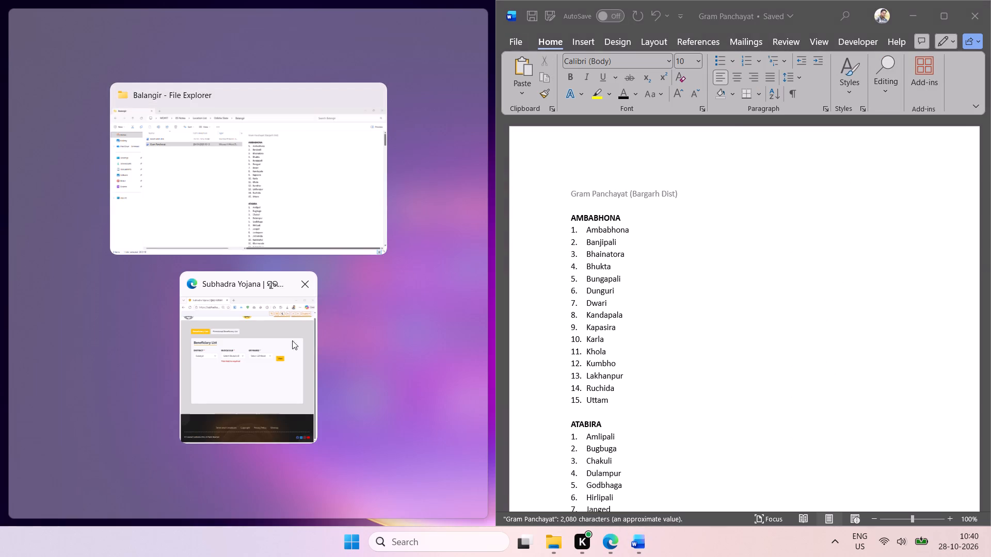
{"action": "left_click", "coordinate": [286, 341]}
Replace the district name Bargarh in the document title with the copied Balangir and save.
{"action": "left_click", "coordinate": [649, 190]}
{"action": "double_click", "coordinate": [650, 198]}
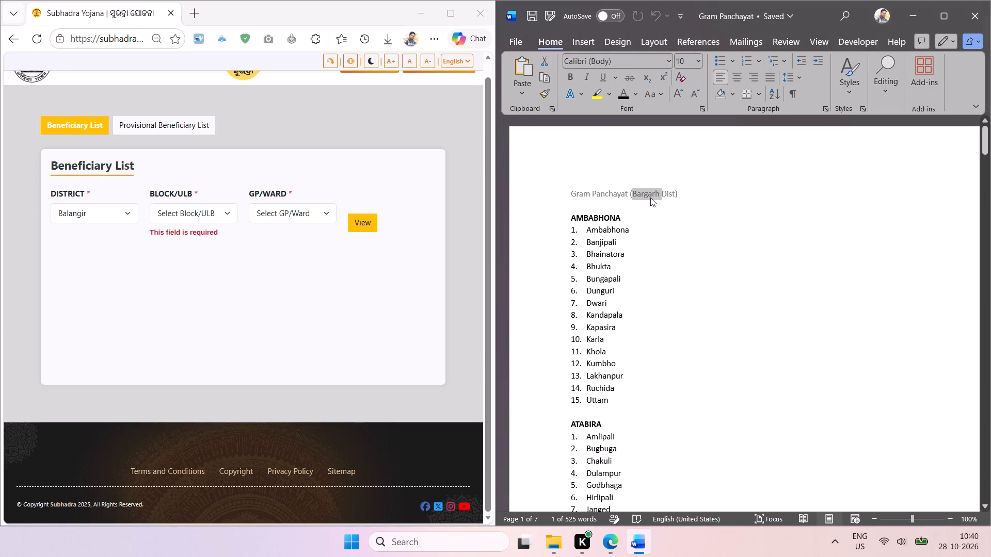
{"action": "key", "text": "ctrl+v"}
{"action": "key", "text": "ctrl+s"}
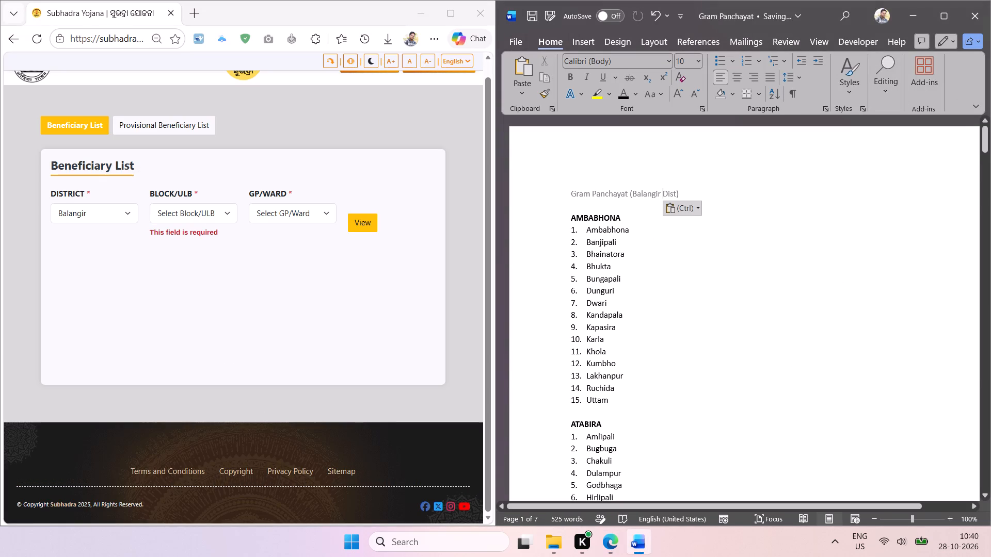
Reduce the document to its title, the AMBABHONA heading and the first list entry, and save it.
{"action": "left_click_drag", "start_coordinate": [632, 232], "coordinate": [551, 193]}
{"action": "key", "text": "ctrl+c"}
{"action": "key", "text": "ctrl+a"}
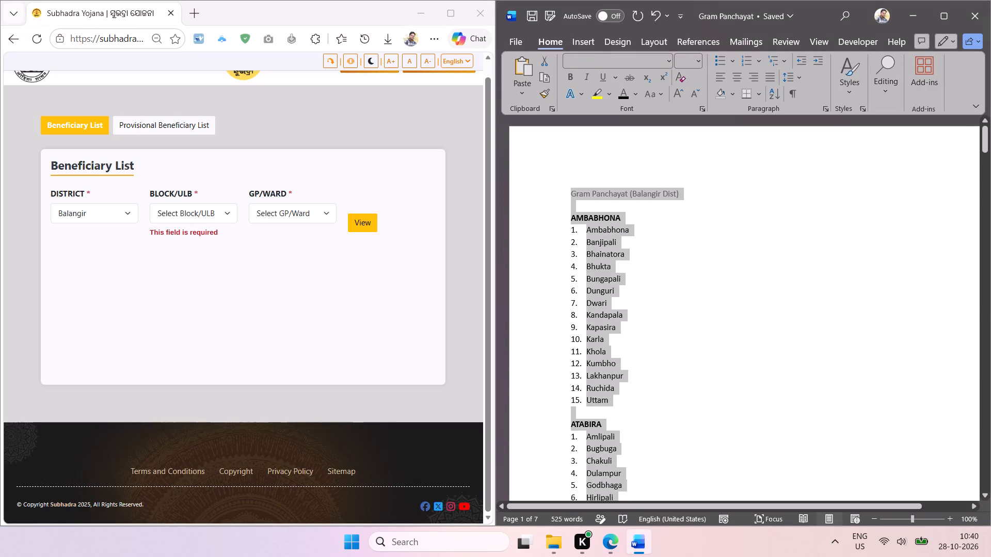
{"action": "key", "text": "ctrl+v"}
{"action": "left_click", "coordinate": [639, 219]}
{"action": "key", "text": "ctrl+s"}
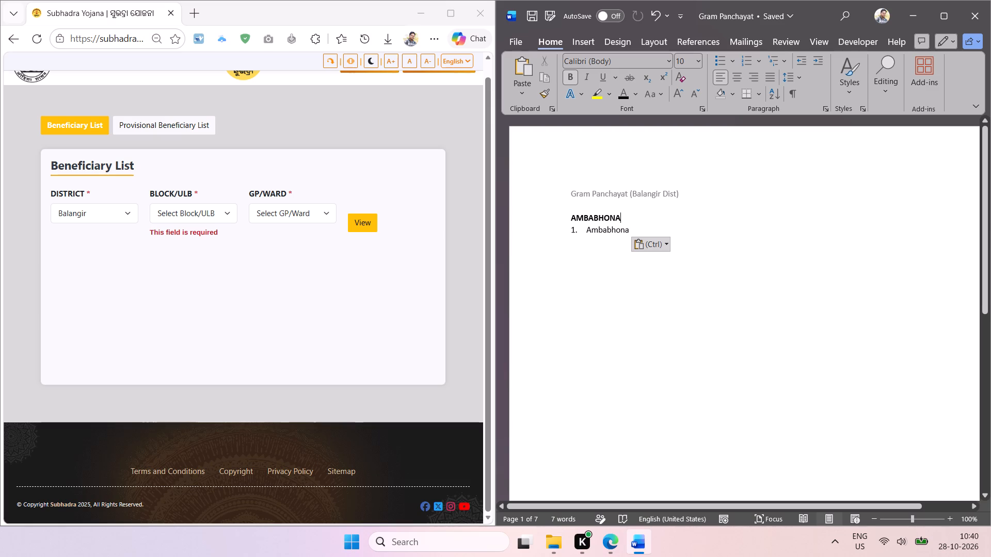
Choose the Agalpur block for Balangir on the Beneficiary List page and copy its name with screen text extraction.
{"action": "left_click", "coordinate": [211, 211]}
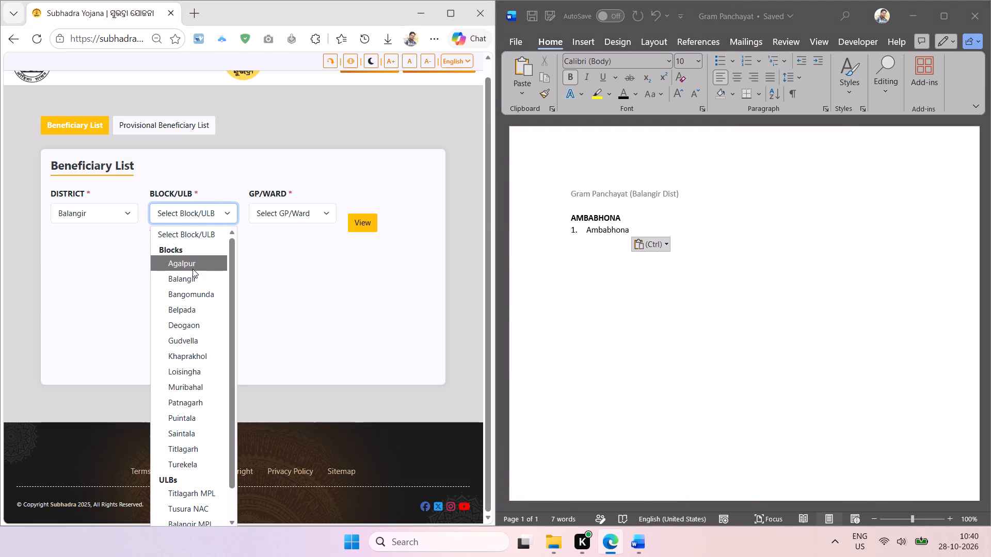
{"action": "left_click", "coordinate": [193, 268]}
{"action": "left_click", "coordinate": [228, 257]}
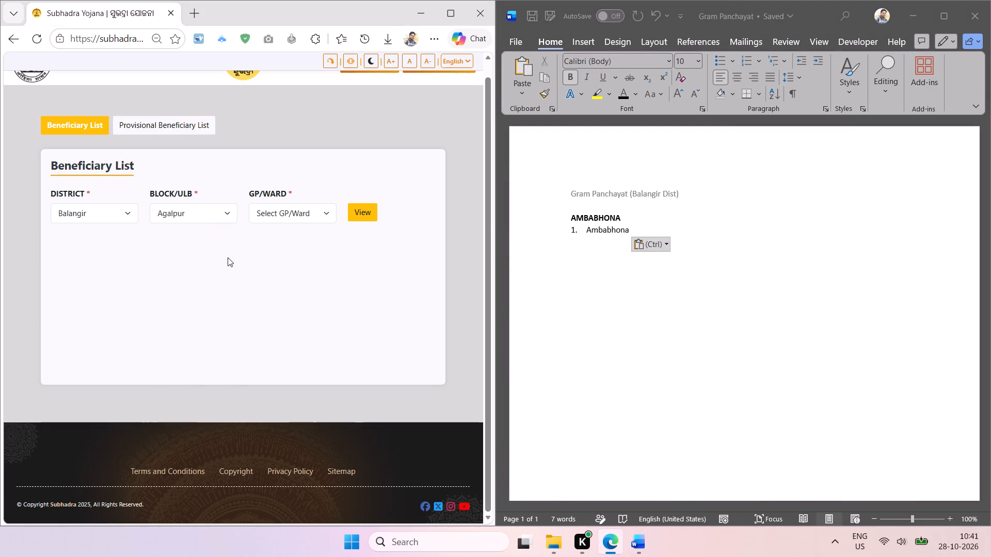
{"action": "key", "text": "shift+super+t"}
{"action": "left_click_drag", "start_coordinate": [154, 205], "coordinate": [213, 271]}
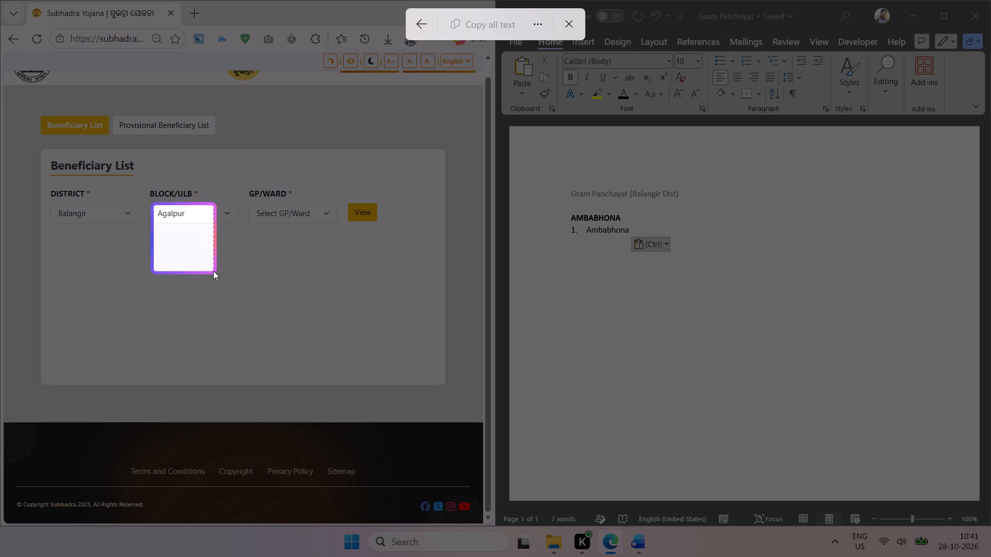
{"action": "left_click", "coordinate": [476, 21]}
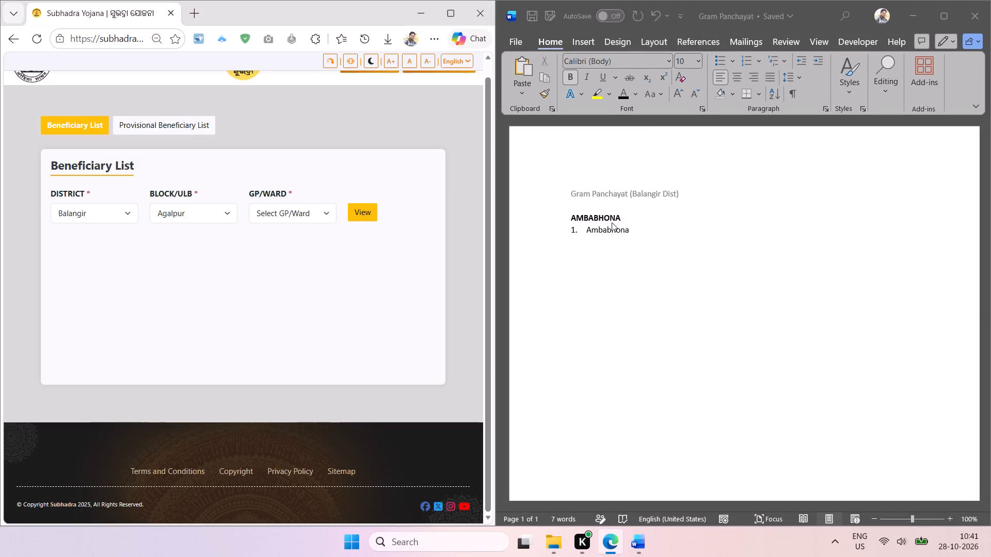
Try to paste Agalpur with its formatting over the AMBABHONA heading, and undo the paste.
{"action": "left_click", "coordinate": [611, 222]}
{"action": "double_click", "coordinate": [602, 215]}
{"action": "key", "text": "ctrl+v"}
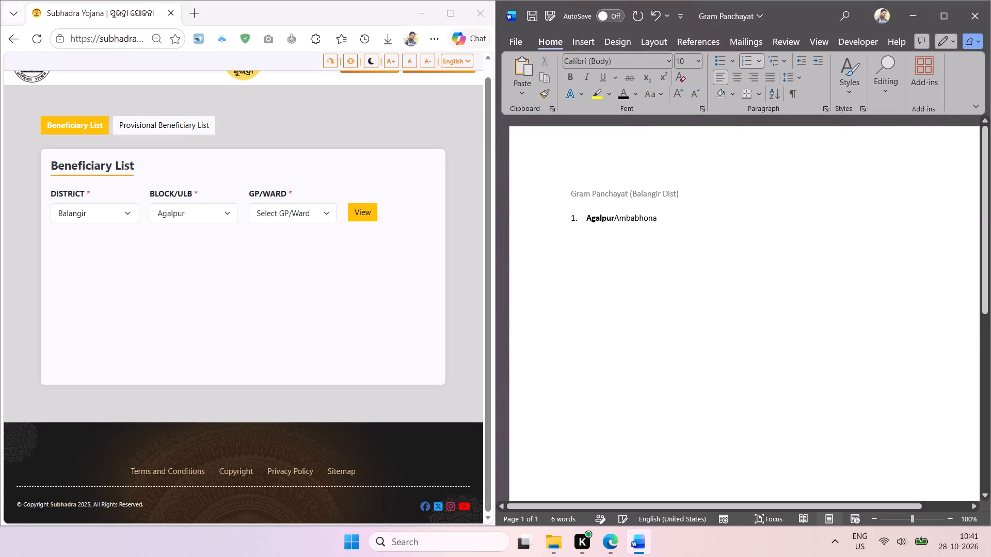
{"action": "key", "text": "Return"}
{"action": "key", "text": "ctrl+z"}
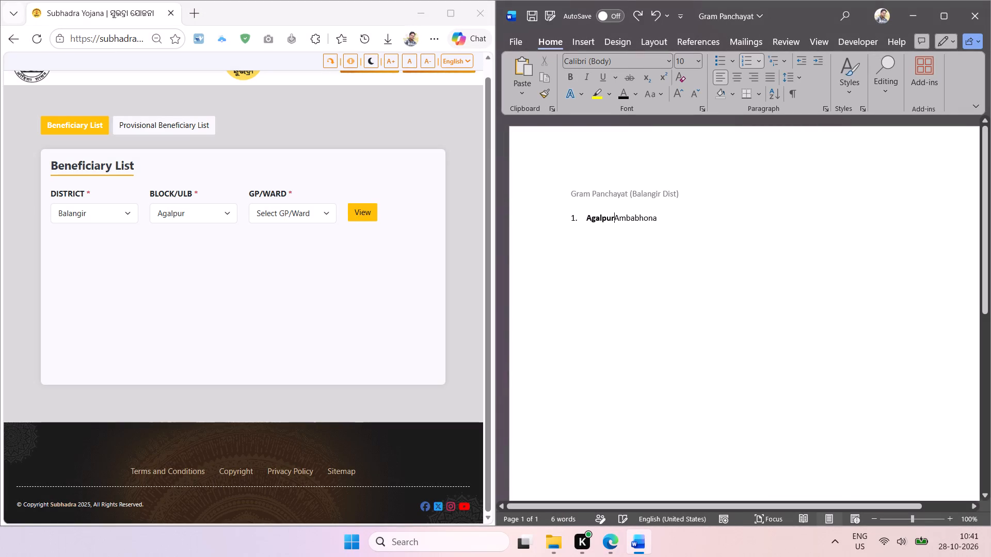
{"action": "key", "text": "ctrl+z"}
Replace the AMBABHONA heading with Agalpur pasted as text only, on its own line without list numbering.
{"action": "right_click", "coordinate": [604, 217]}
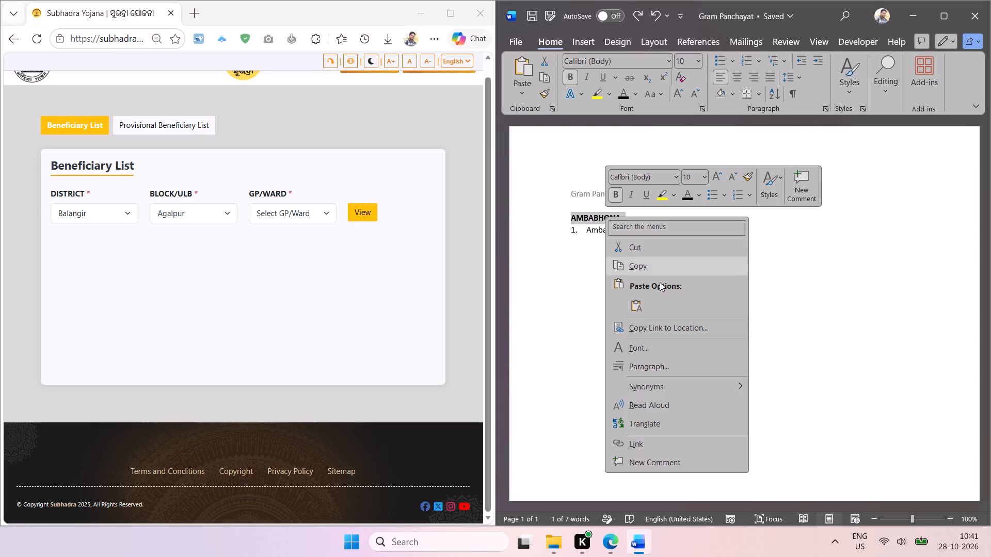
{"action": "left_click", "coordinate": [636, 304]}
{"action": "key", "text": "Return"}
{"action": "key", "text": "Return"}
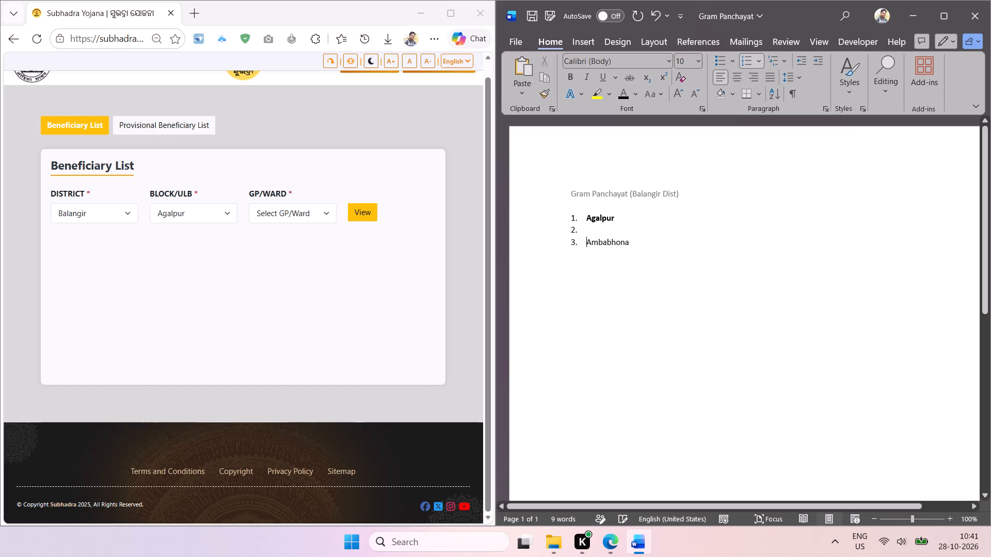
{"action": "left_click", "coordinate": [586, 222]}
{"action": "key", "text": "BackSpace"}
{"action": "key", "text": "BackSpace"}
Delete the empty numbered entry and the Ambabhona entry beneath the Agalpur heading.
{"action": "left_click", "coordinate": [585, 233]}
{"action": "left_click_drag", "start_coordinate": [661, 249], "coordinate": [657, 249]}
{"action": "left_click_drag", "start_coordinate": [657, 249], "coordinate": [550, 233]}
{"action": "key", "text": "BackSpace"}
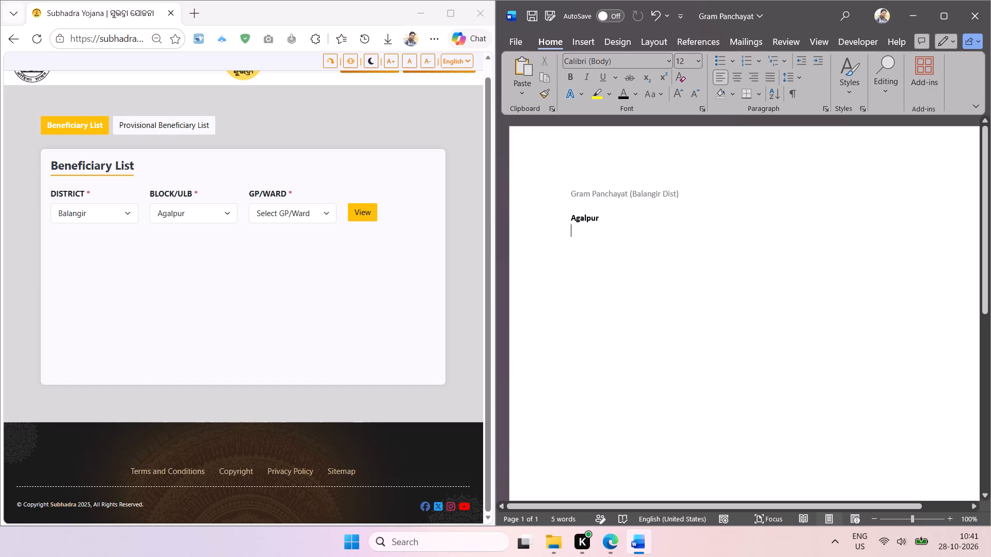
Change the Agalpur heading to uppercase and save the document.
{"action": "left_click", "coordinate": [588, 218]}
{"action": "key", "text": "shift+F3"}
{"action": "left_click", "coordinate": [593, 234]}
{"action": "left_click_drag", "start_coordinate": [576, 228], "coordinate": [658, 443]}
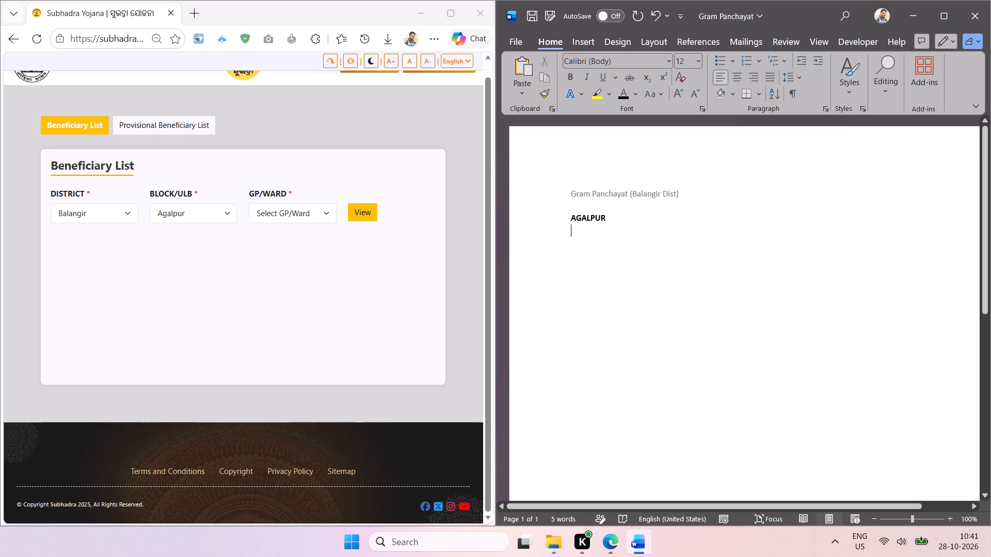
{"action": "key", "text": "ctrl+s"}
{"action": "left_click", "coordinate": [640, 267]}
Extract the GP/Ward names from Agalpur through Roth off the website's list and paste them under the AGALPUR heading.
{"action": "left_click", "coordinate": [313, 212]}
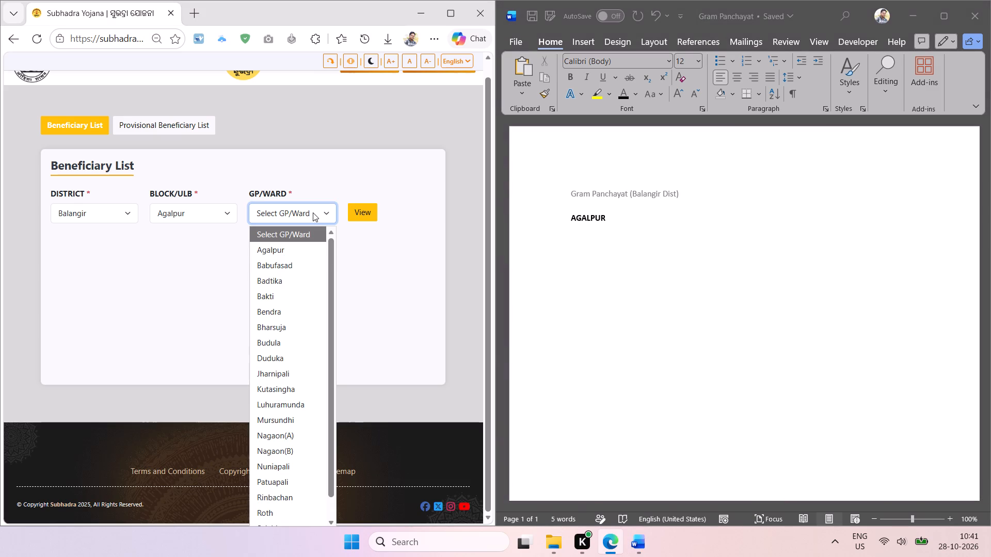
{"action": "key", "text": "shift+super+t"}
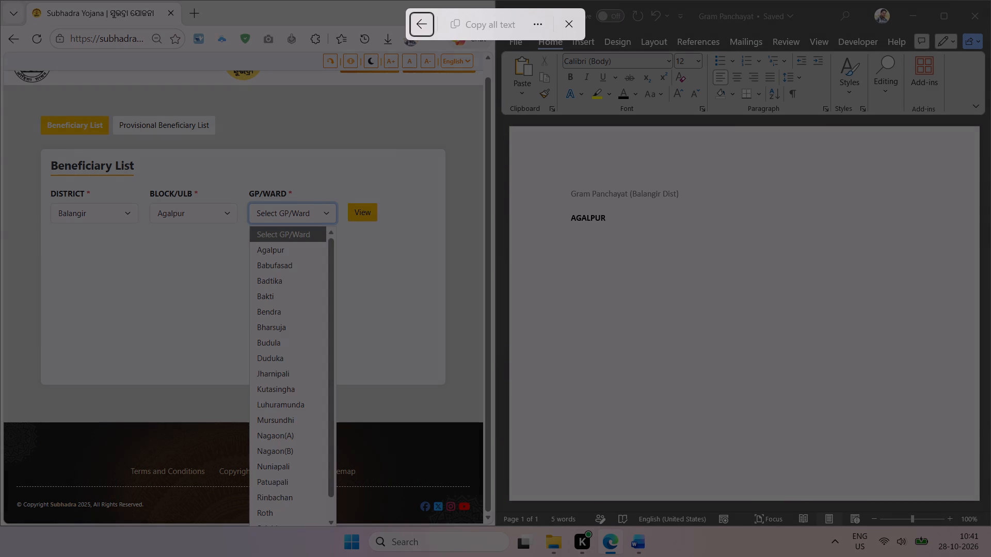
{"action": "left_click_drag", "start_coordinate": [252, 242], "coordinate": [355, 478]}
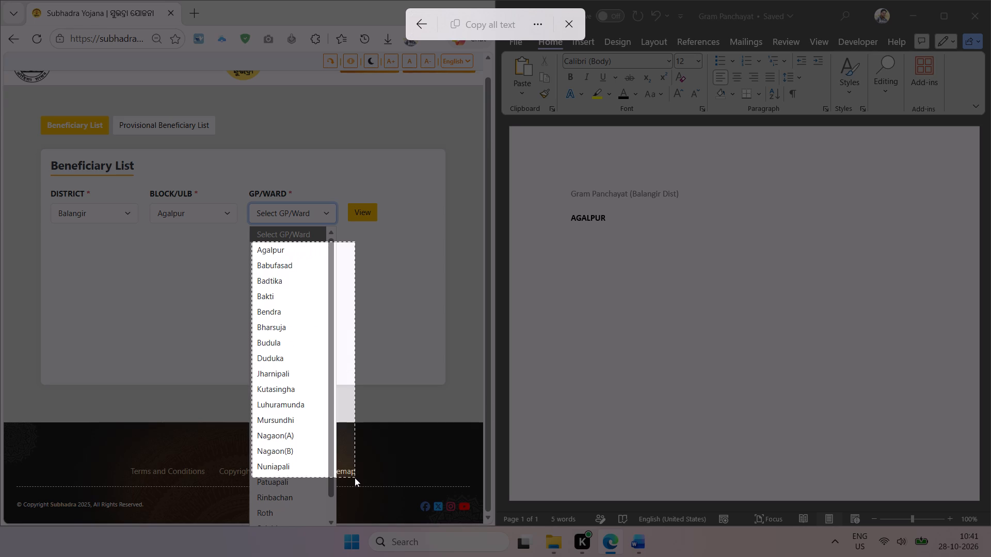
{"action": "left_click_drag", "start_coordinate": [355, 478], "coordinate": [324, 506]}
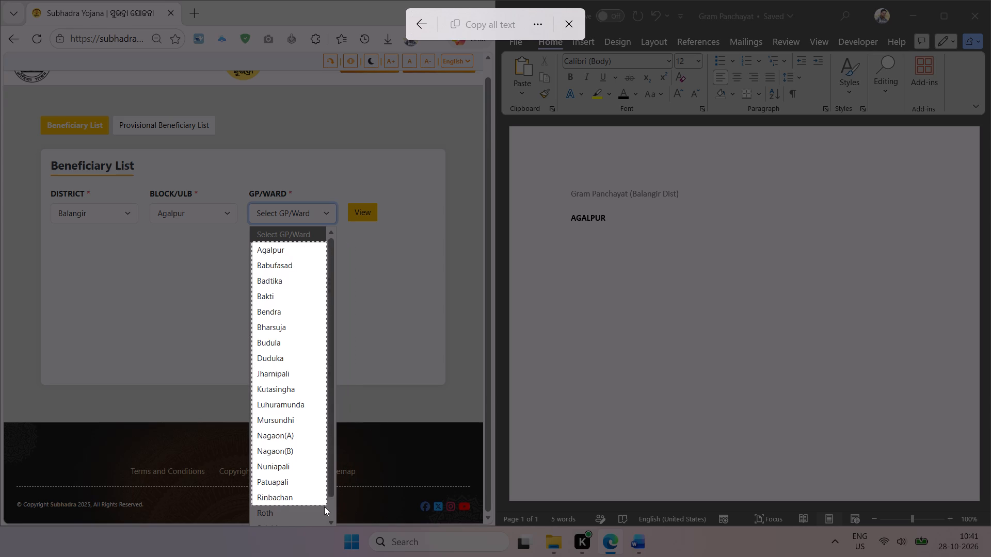
{"action": "left_click_drag", "start_coordinate": [324, 506], "coordinate": [326, 521]}
{"action": "left_click", "coordinate": [497, 28]}
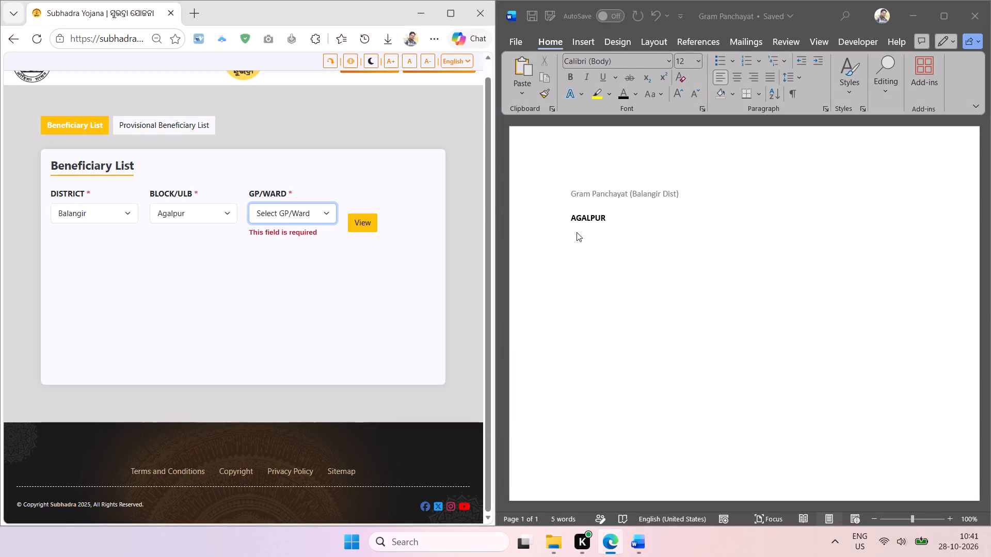
{"action": "left_click", "coordinate": [577, 232]}
{"action": "key", "text": "ctrl+v"}
{"action": "key", "text": "Return"}
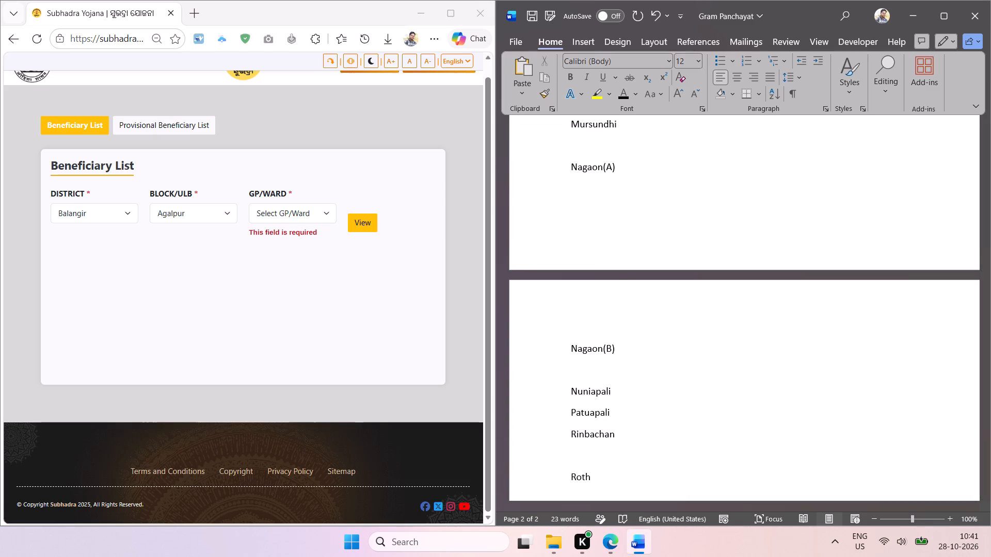
{"action": "key", "text": "Return"}
Extract the remaining GP/Ward names from Roth to Uparbahal off the website's list and paste them below the pasted names.
{"action": "left_click", "coordinate": [328, 220]}
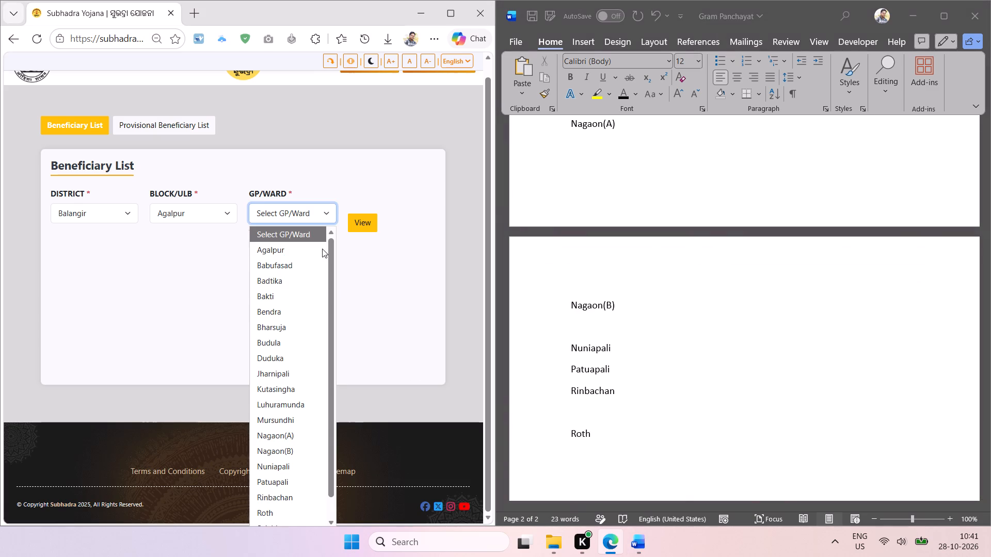
{"action": "left_click_drag", "start_coordinate": [329, 290], "coordinate": [339, 449]}
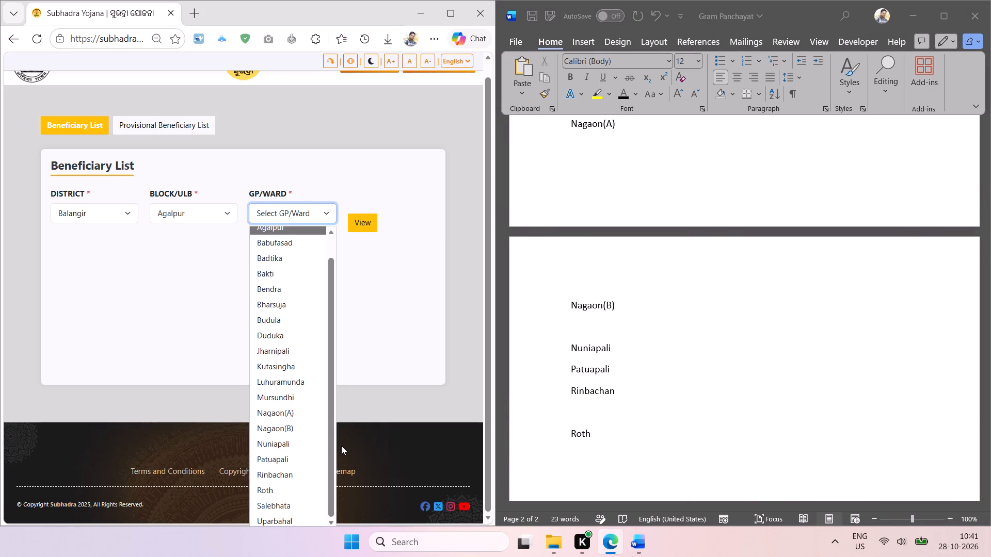
{"action": "key", "text": "shift+super+t"}
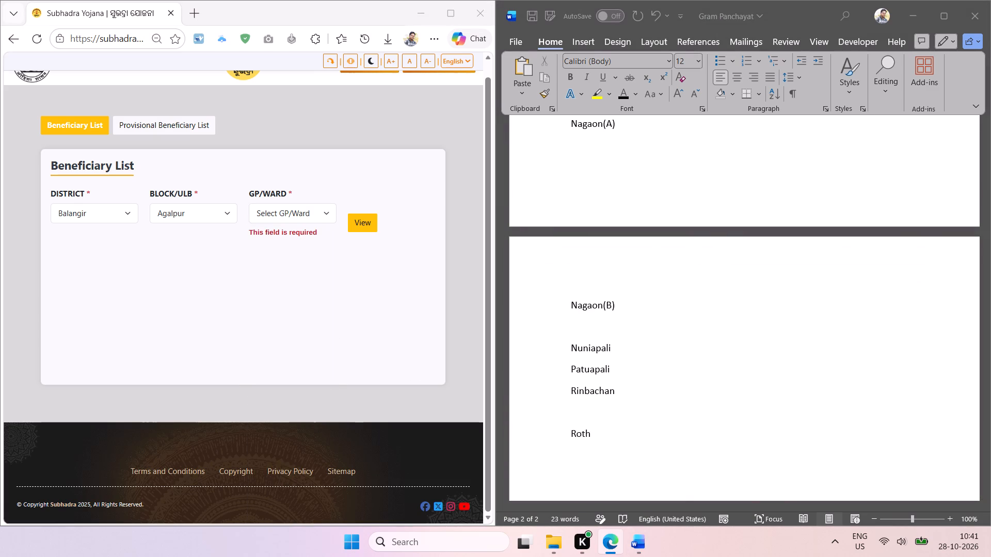
{"action": "left_click_drag", "start_coordinate": [254, 480], "coordinate": [312, 548]}
{"action": "left_click", "coordinate": [508, 29]}
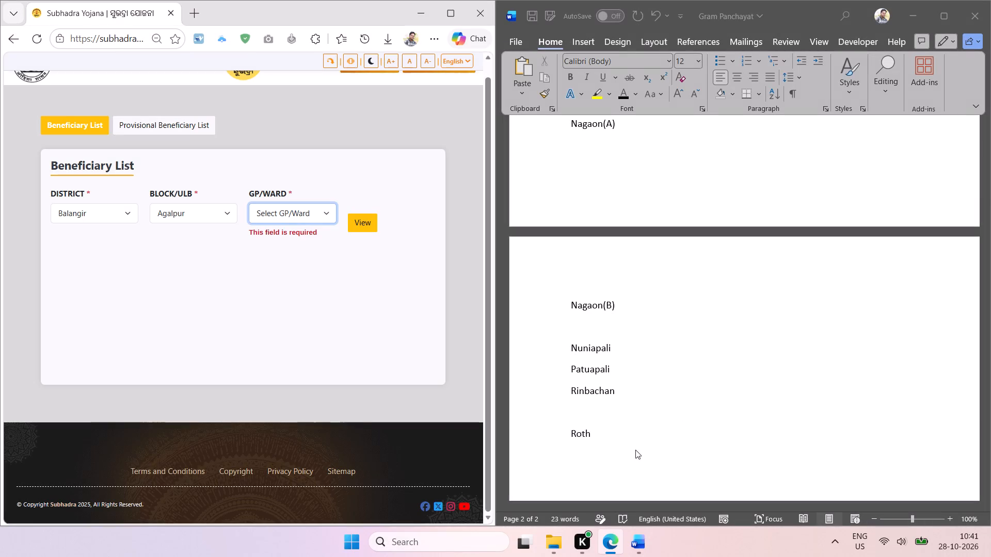
{"action": "left_click", "coordinate": [590, 454]}
{"action": "left_click", "coordinate": [580, 447]}
{"action": "left_click", "coordinate": [591, 438]}
{"action": "key", "text": "Return"}
{"action": "key", "text": "Return"}
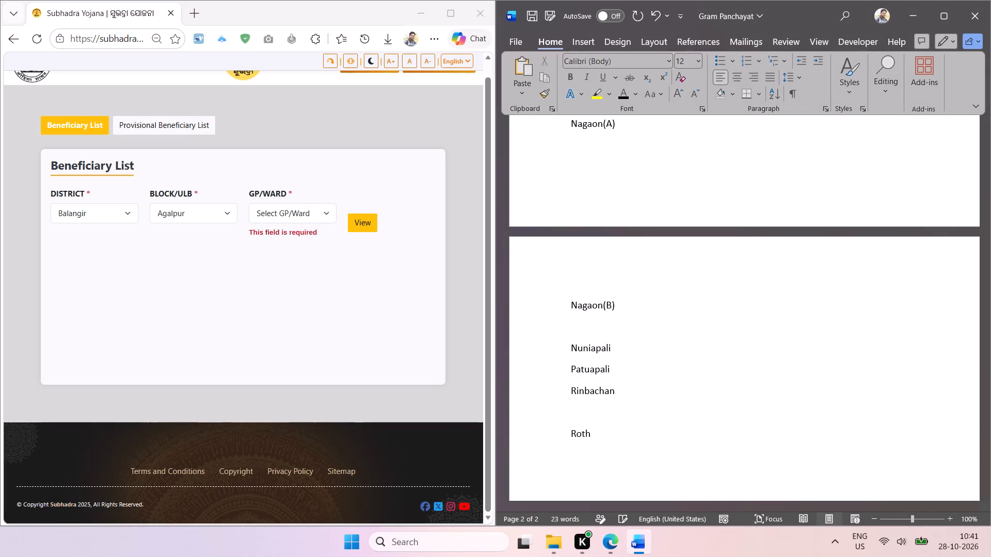
{"action": "key", "text": "ctrl+v"}
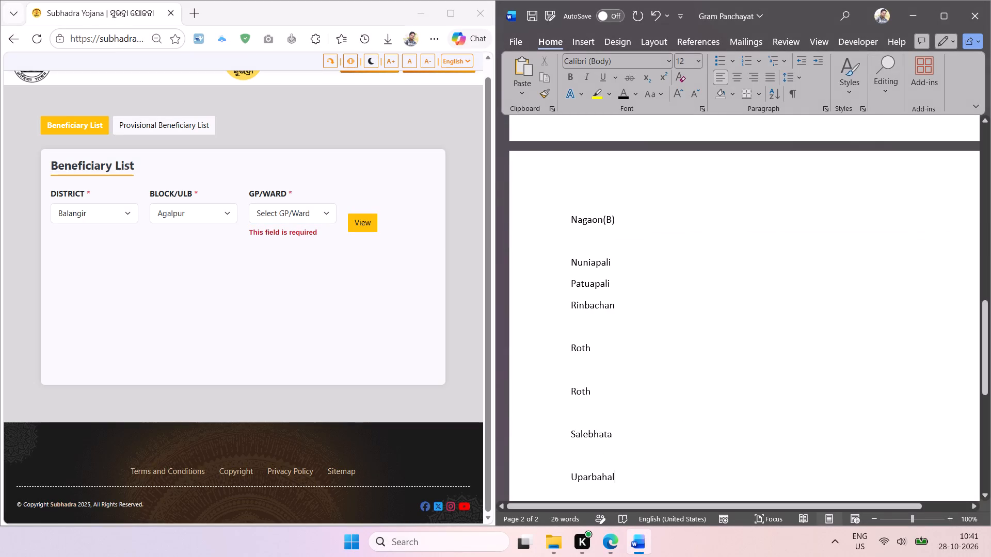
Delete the first of the two Roth entries in the pasted names.
{"action": "double_click", "coordinate": [576, 348]}
{"action": "key", "text": "BackSpace"}
Remove the blank line between Badtika and Bakti.
{"action": "scroll", "coordinate": [602, 346], "scroll_direction": "up", "scroll_amount": 6}
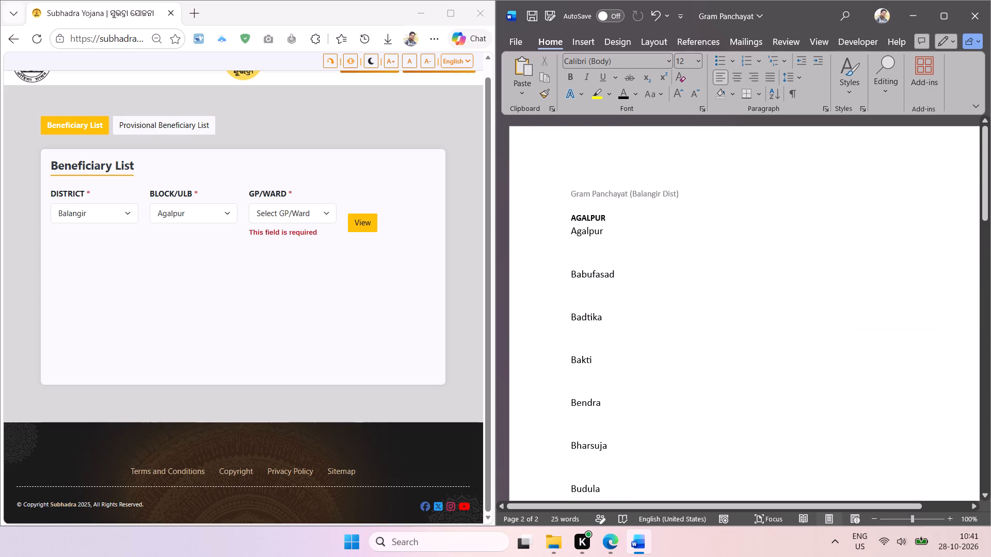
{"action": "scroll", "coordinate": [609, 337], "scroll_direction": "down", "scroll_amount": 1}
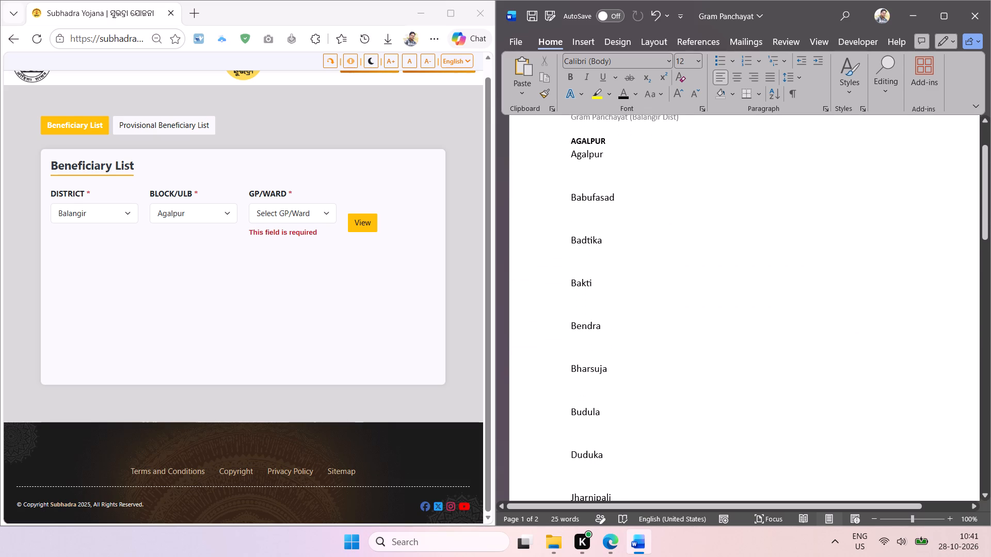
{"action": "left_click", "coordinate": [579, 265]}
{"action": "key", "text": "BackSpace"}
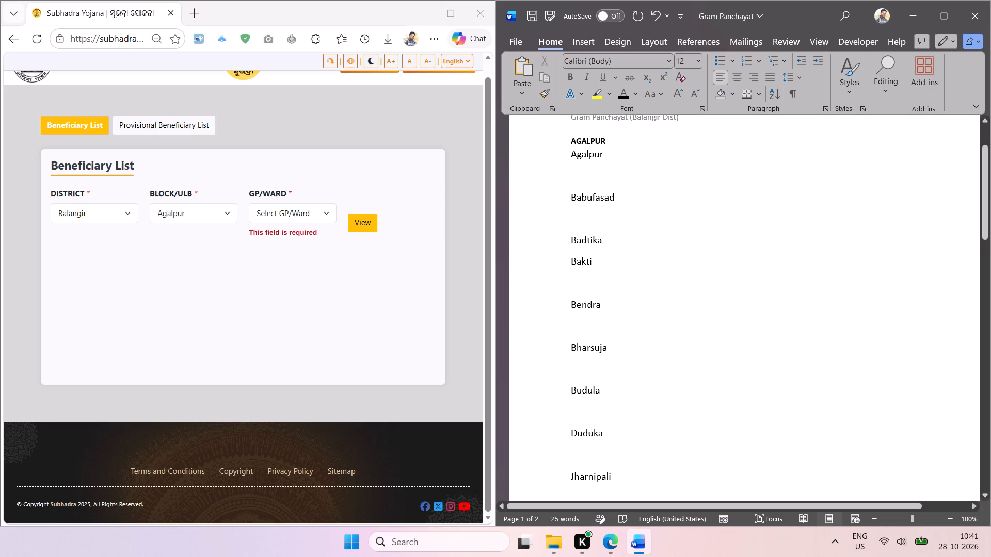
Remove the space after paragraphs throughout the Gram Panchayat document.
{"action": "left_click", "coordinate": [582, 226]}
{"action": "key", "text": "ctrl+a"}
{"action": "left_click", "coordinate": [797, 79]}
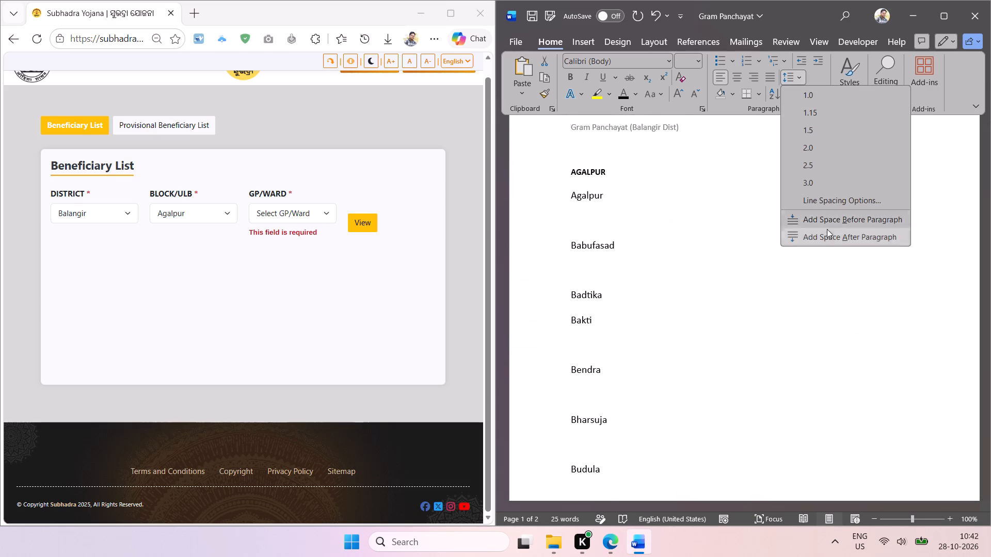
{"action": "left_click", "coordinate": [827, 236]}
{"action": "left_click", "coordinate": [803, 77]}
{"action": "left_click", "coordinate": [826, 232]}
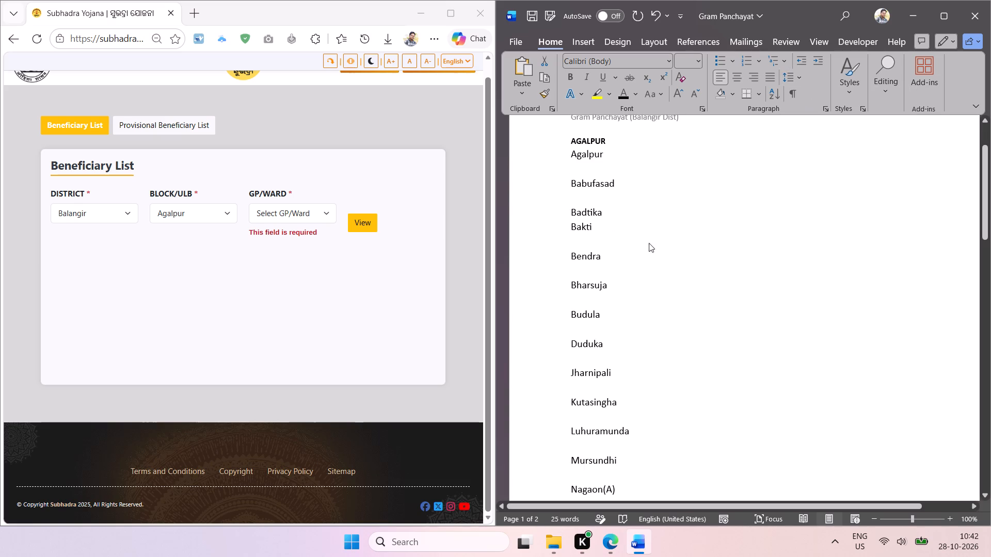
{"action": "left_click", "coordinate": [636, 243]}
Delete the blank lines separating Agalpur, Babufasad and Badtika.
{"action": "left_click", "coordinate": [582, 195]}
{"action": "key", "text": "BackSpace"}
{"action": "left_click", "coordinate": [584, 166]}
{"action": "key", "text": "BackSpace"}
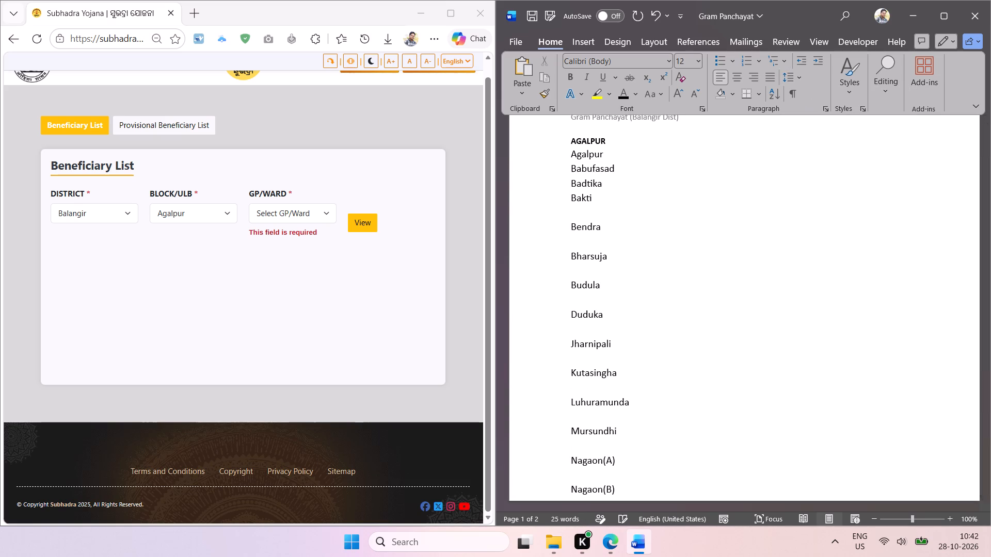
Delete the blank lines between the names from Bakti through Mursundhi.
{"action": "left_click", "coordinate": [579, 417]}
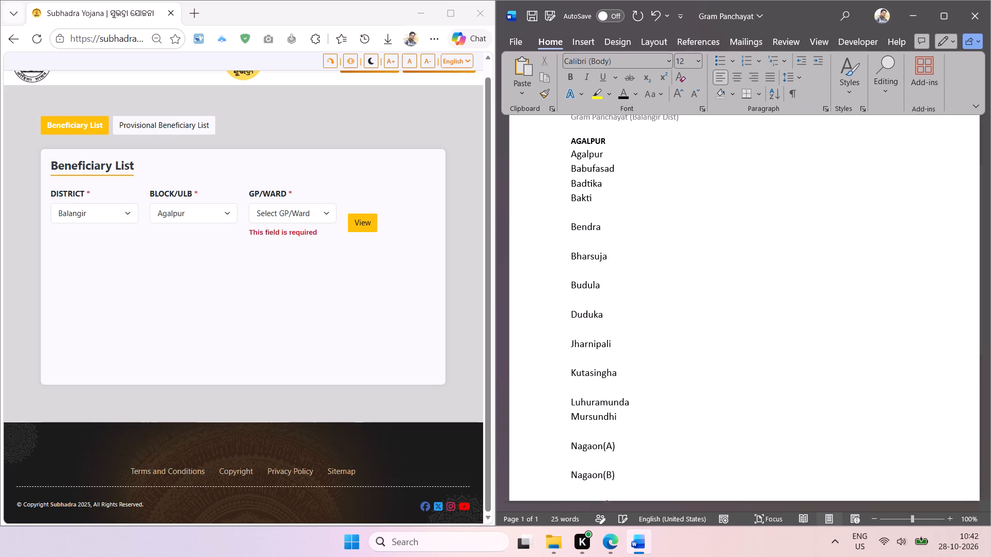
{"action": "key", "text": "BackSpace"}
{"action": "left_click", "coordinate": [580, 388]}
{"action": "key", "text": "BackSpace"}
{"action": "left_click", "coordinate": [583, 360]}
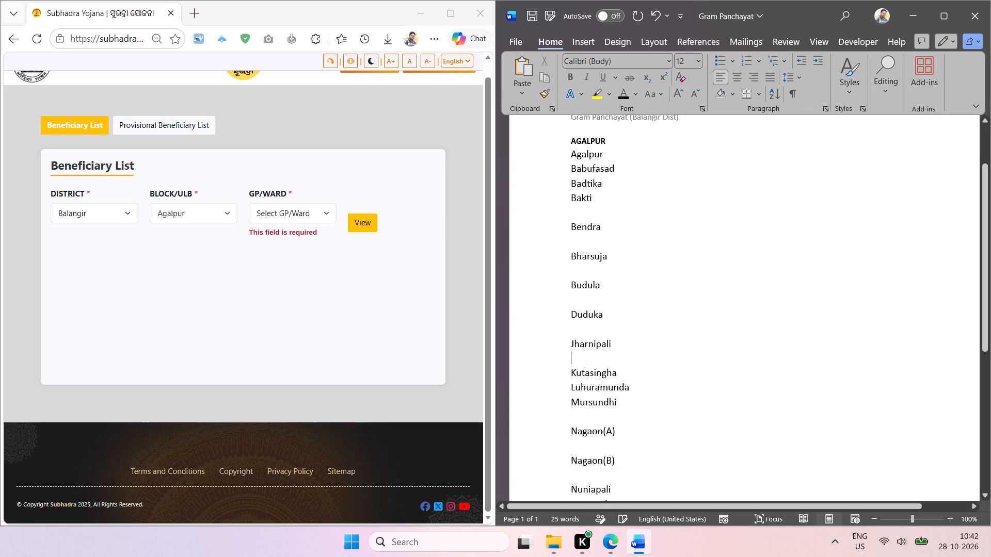
{"action": "key", "text": "BackSpace"}
{"action": "left_click", "coordinate": [583, 326]}
{"action": "key", "text": "BackSpace"}
{"action": "left_click", "coordinate": [587, 301]}
{"action": "key", "text": "BackSpace"}
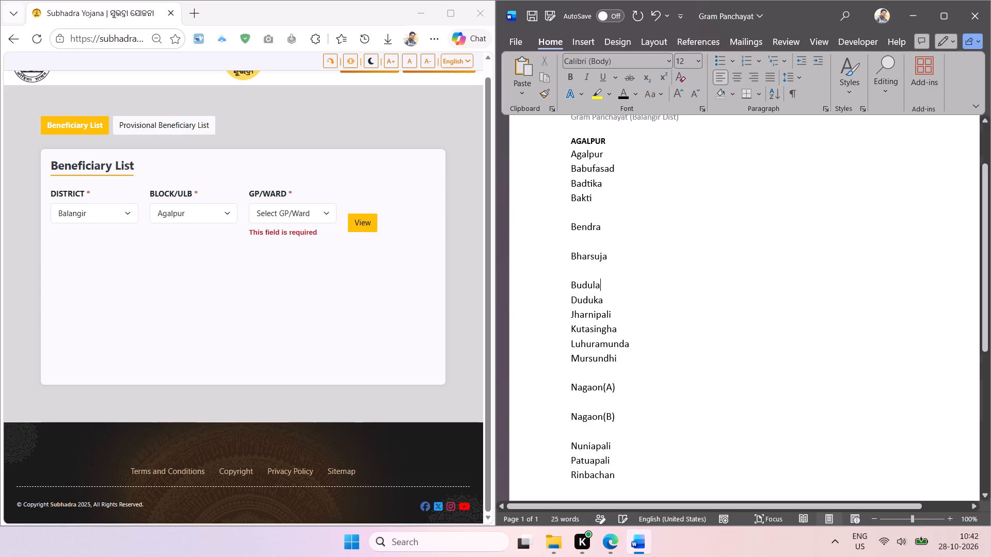
{"action": "left_click", "coordinate": [589, 273]}
{"action": "key", "text": "BackSpace"}
{"action": "left_click", "coordinate": [589, 240]}
{"action": "key", "text": "BackSpace"}
{"action": "left_click", "coordinate": [578, 208]}
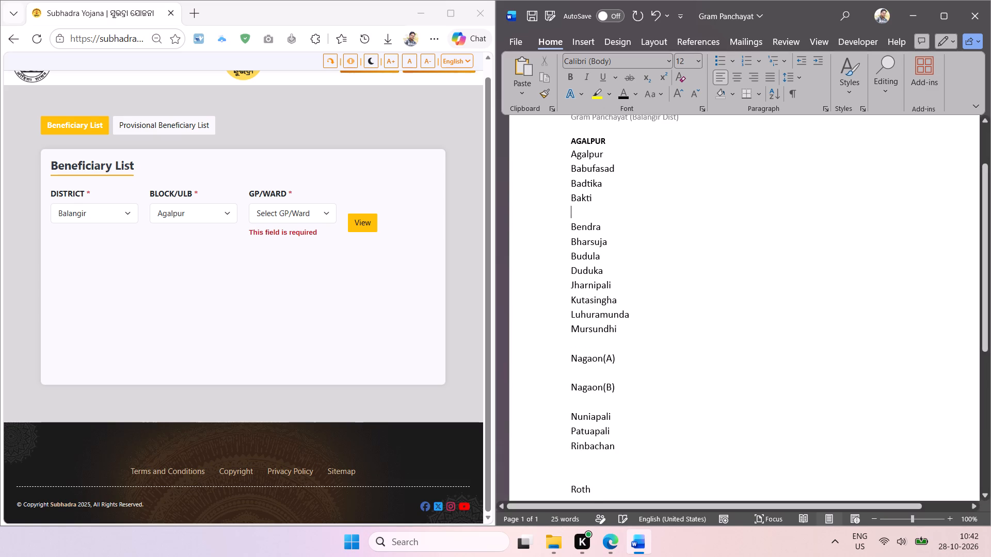
{"action": "key", "text": "BackSpace"}
Delete the remaining blank lines between the names from Mursundhi through Uparbahal.
{"action": "left_click", "coordinate": [578, 451]}
{"action": "key", "text": "BackSpace"}
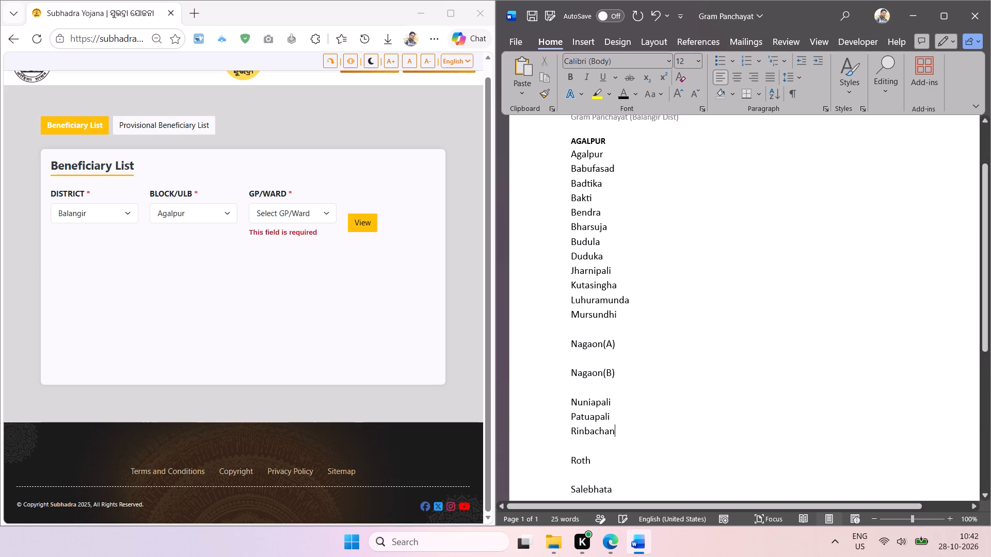
{"action": "left_click", "coordinate": [579, 448]}
{"action": "key", "text": "BackSpace"}
{"action": "left_click", "coordinate": [587, 392]}
{"action": "key", "text": "BackSpace"}
{"action": "left_click", "coordinate": [582, 362]}
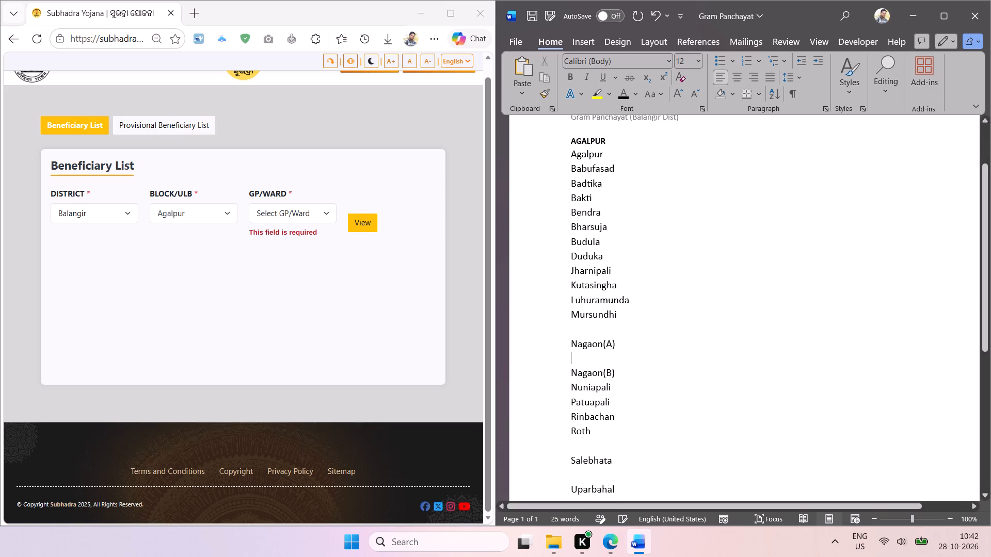
{"action": "key", "text": "BackSpace"}
{"action": "left_click", "coordinate": [583, 332]}
{"action": "key", "text": "BackSpace"}
{"action": "left_click", "coordinate": [580, 444]}
{"action": "key", "text": "BackSpace"}
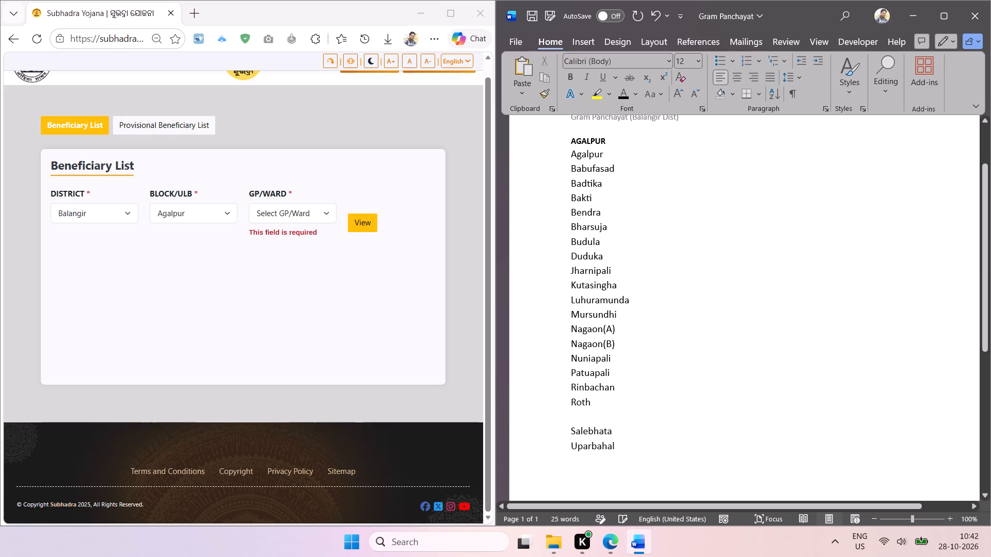
{"action": "left_click", "coordinate": [574, 418]}
{"action": "key", "text": "BackSpace"}
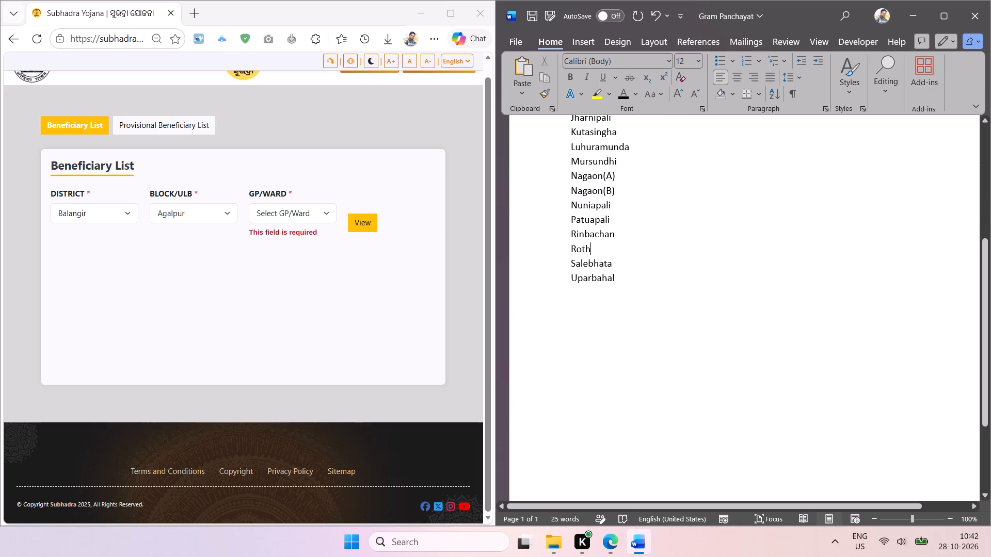
Check the website's Agalpur GP/Ward list through to its end against the names in the document.
{"action": "left_click", "coordinate": [318, 214]}
{"action": "scroll", "coordinate": [345, 441], "scroll_direction": "down", "scroll_amount": 1}
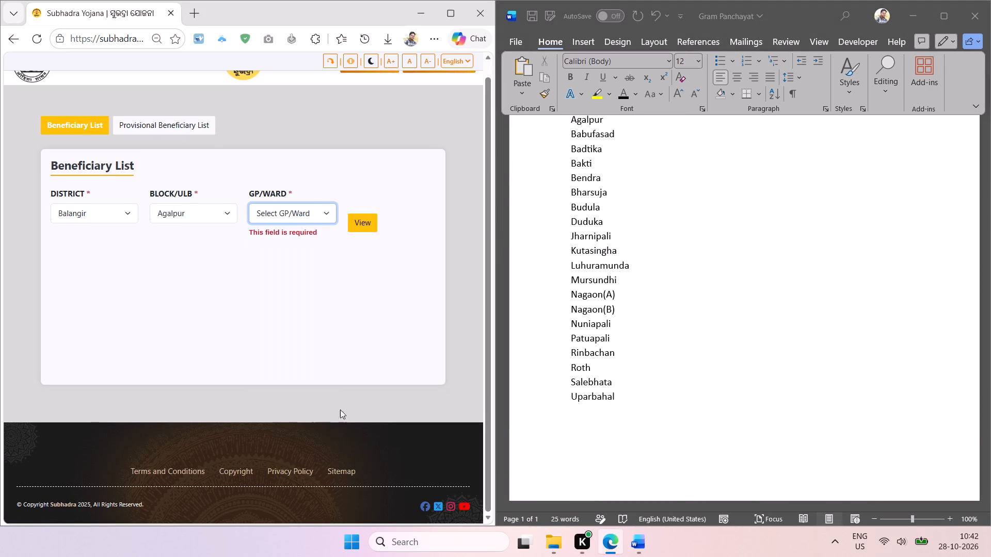
{"action": "scroll", "coordinate": [340, 409], "scroll_direction": "down", "scroll_amount": 1}
{"action": "left_click", "coordinate": [314, 217]}
{"action": "scroll", "coordinate": [315, 382], "scroll_direction": "down", "scroll_amount": 2}
Turn the names from Agalpur through Uparbahal into a numbered list and reduce its indent to align with the AGALPUR heading.
{"action": "left_click", "coordinate": [712, 374]}
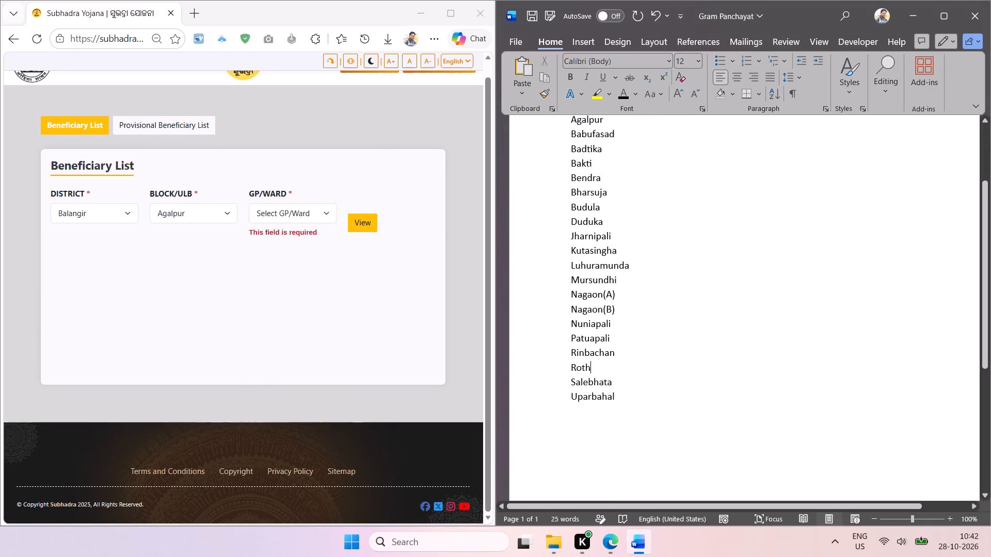
{"action": "left_click_drag", "start_coordinate": [620, 463], "coordinate": [560, 203]}
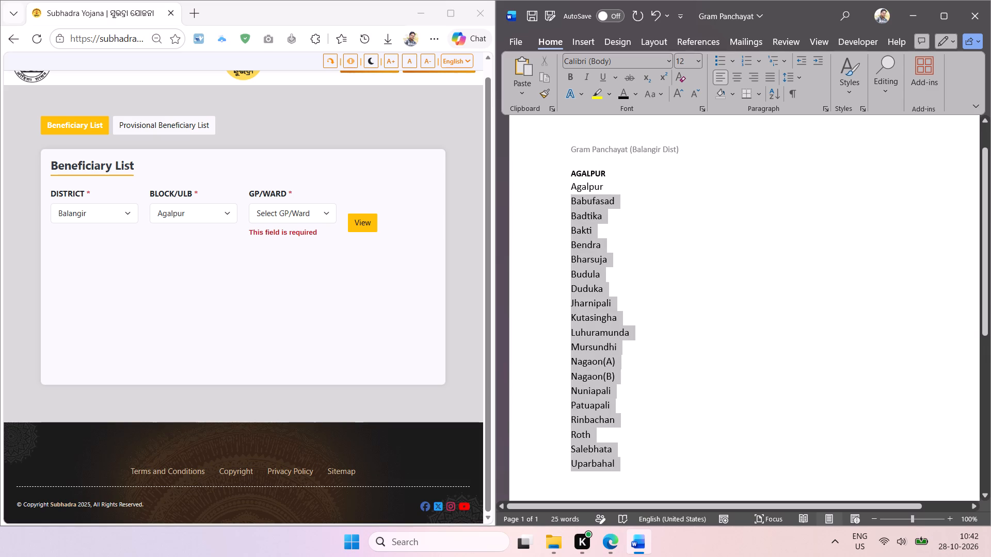
{"action": "left_click_drag", "start_coordinate": [560, 203], "coordinate": [560, 191]}
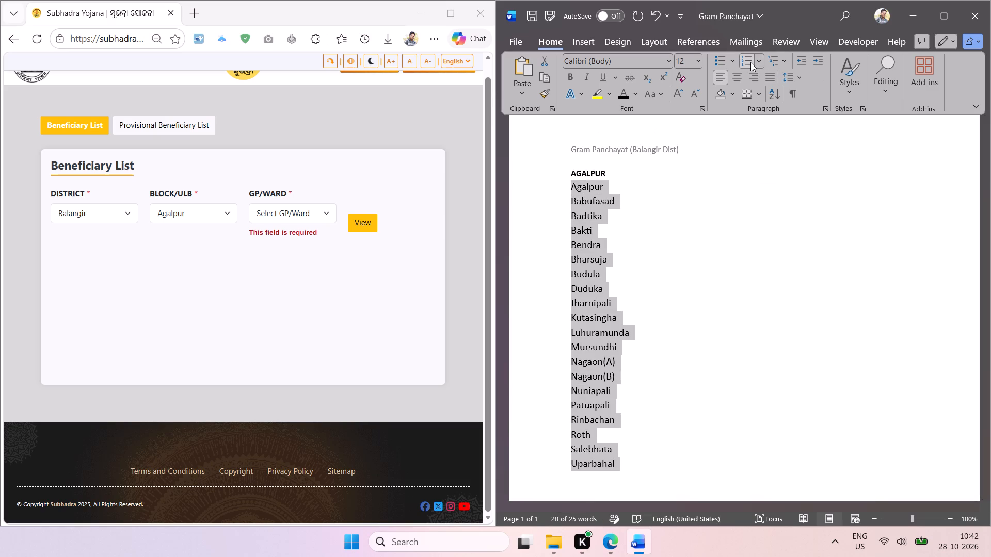
{"action": "left_click", "coordinate": [749, 65]}
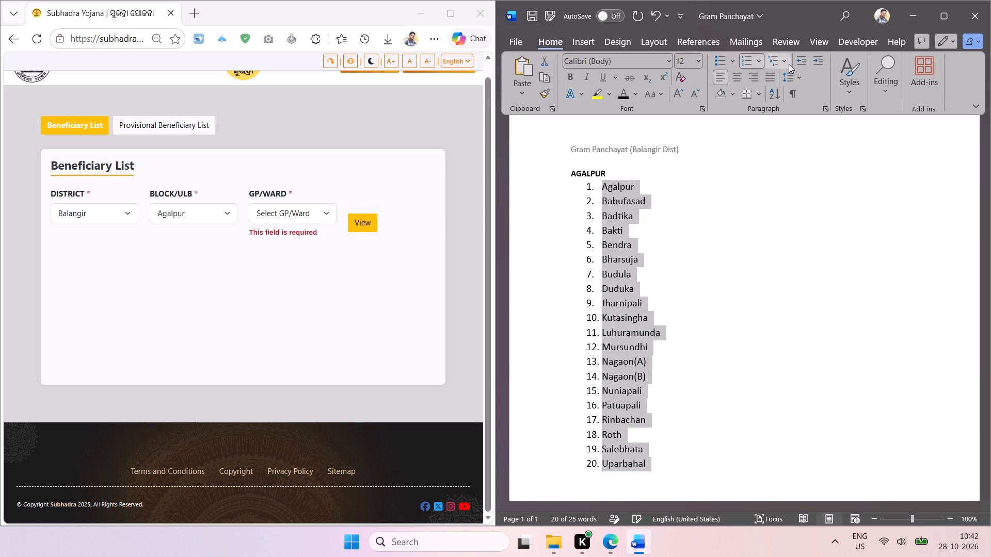
{"action": "double_click", "coordinate": [797, 59]}
Set the font size of the whole document to 10.
{"action": "left_click", "coordinate": [680, 155]}
{"action": "key", "text": "ctrl+a"}
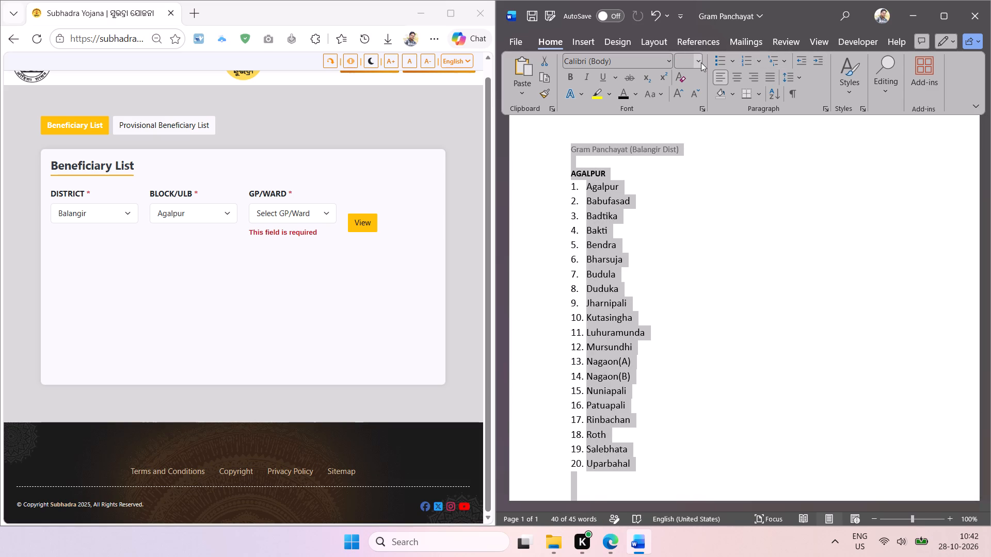
{"action": "left_click", "coordinate": [700, 61]}
{"action": "left_click", "coordinate": [698, 109]}
{"action": "left_click", "coordinate": [693, 109]}
{"action": "left_click", "coordinate": [693, 174]}
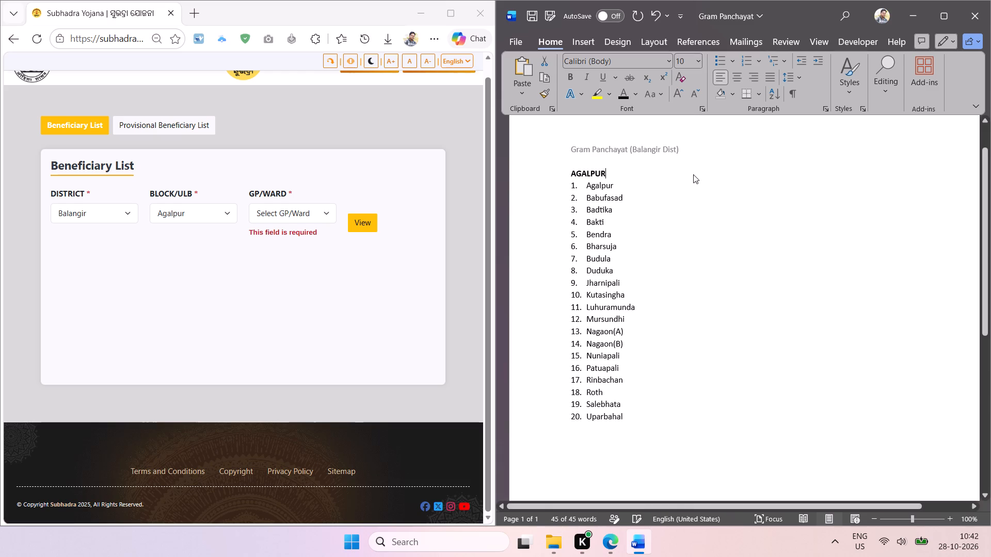
Set the whole document's font to Calibri (Body) and save the file.
{"action": "key", "text": "ctrl+a"}
{"action": "left_click", "coordinate": [668, 61]}
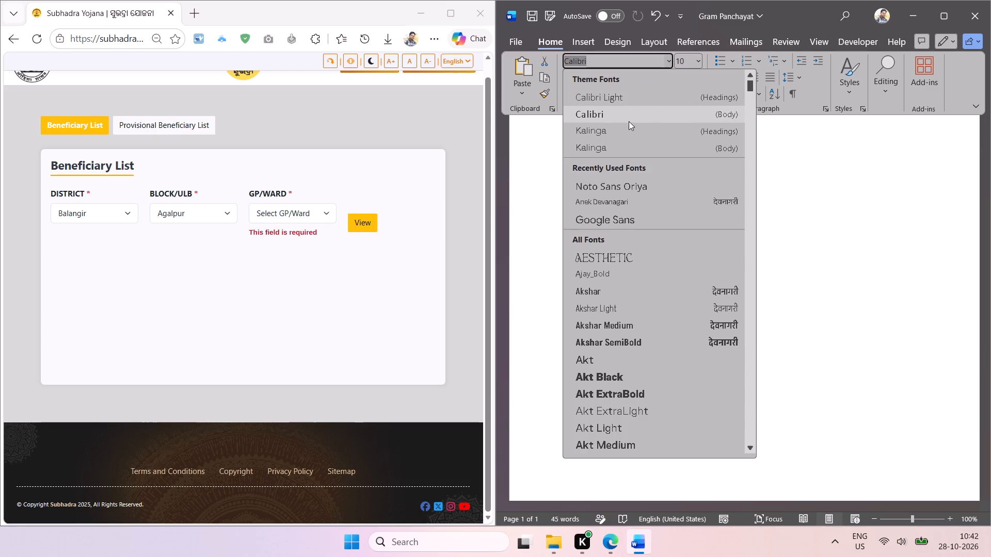
{"action": "left_click", "coordinate": [626, 119]}
{"action": "left_click", "coordinate": [663, 226]}
{"action": "key", "text": "ctrl+s"}
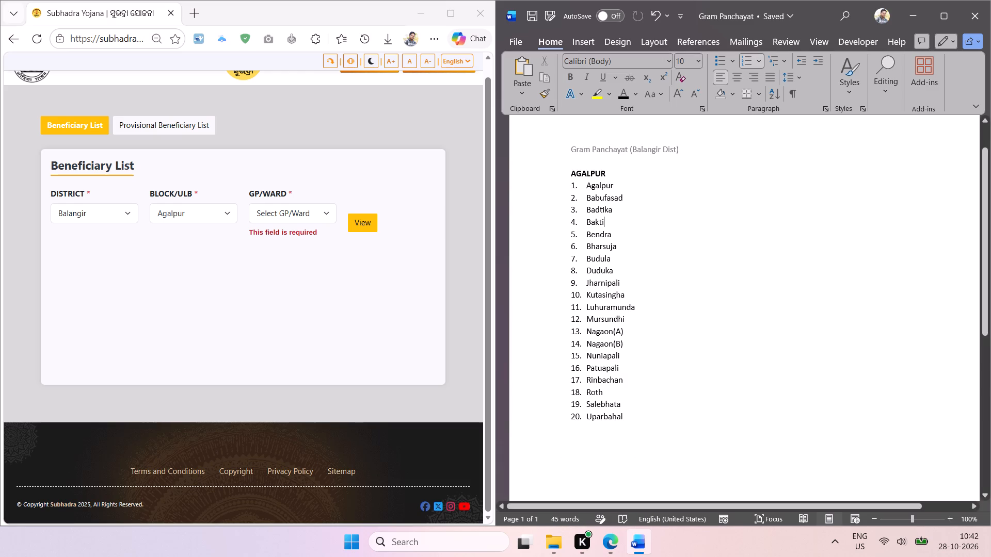
Add empty lines after Uparbahal and paste a copy of the AGALPUR heading there for the next block.
{"action": "left_click", "coordinate": [630, 417]}
{"action": "key", "text": "Return"}
{"action": "key", "text": "Return"}
{"action": "key", "text": "Return"}
{"action": "key", "text": "Return"}
{"action": "double_click", "coordinate": [586, 176]}
{"action": "key", "text": "ctrl+c"}
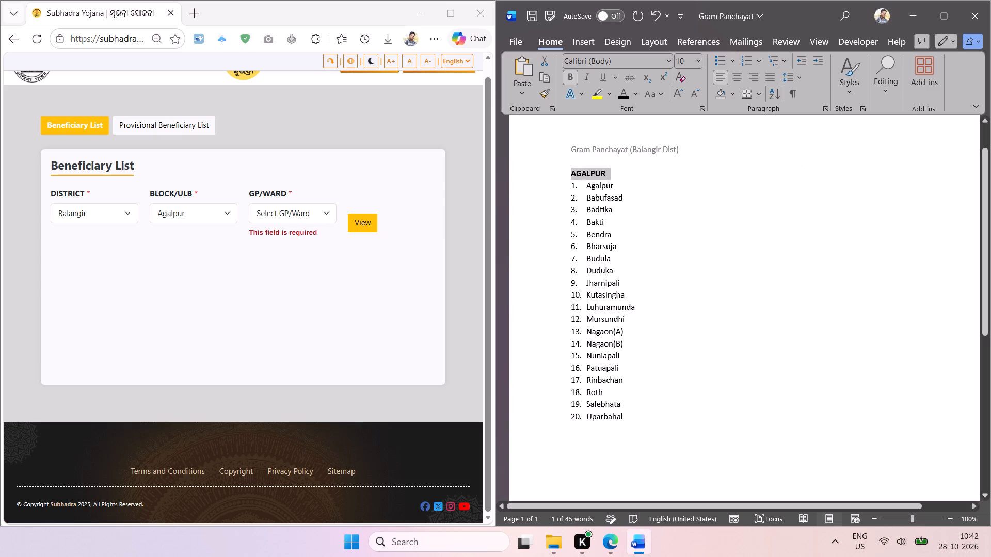
{"action": "left_click", "coordinate": [591, 453]}
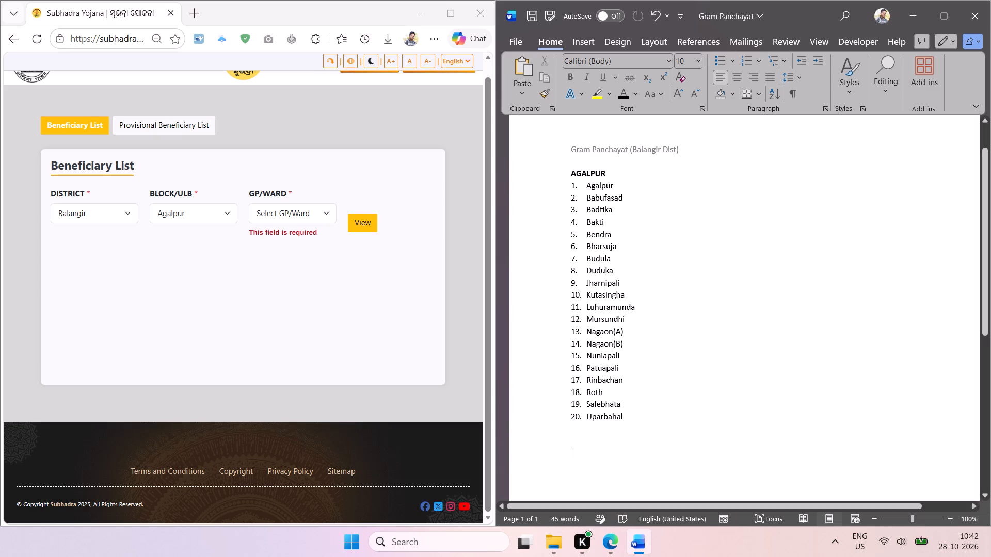
{"action": "key", "text": "ctrl+v"}
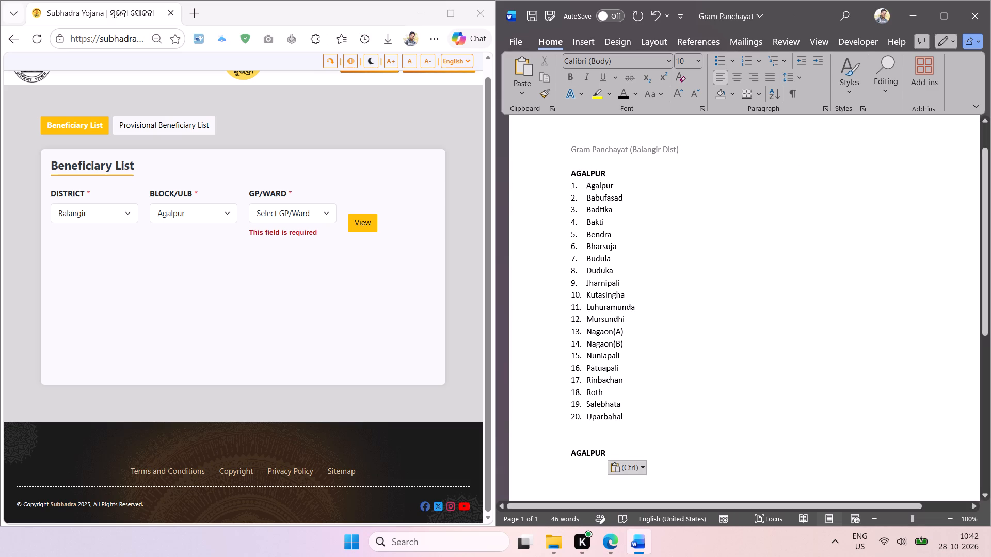
Sort the numbered names under the first AGALPUR heading alphabetically and save the document.
{"action": "left_click_drag", "start_coordinate": [631, 415], "coordinate": [589, 183]}
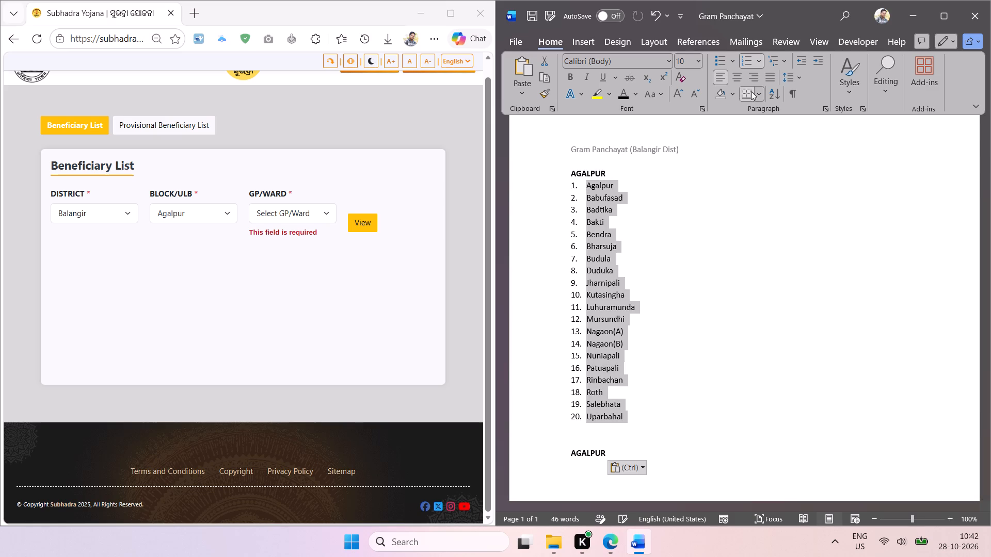
{"action": "left_click", "coordinate": [776, 95]}
{"action": "left_click", "coordinate": [793, 341]}
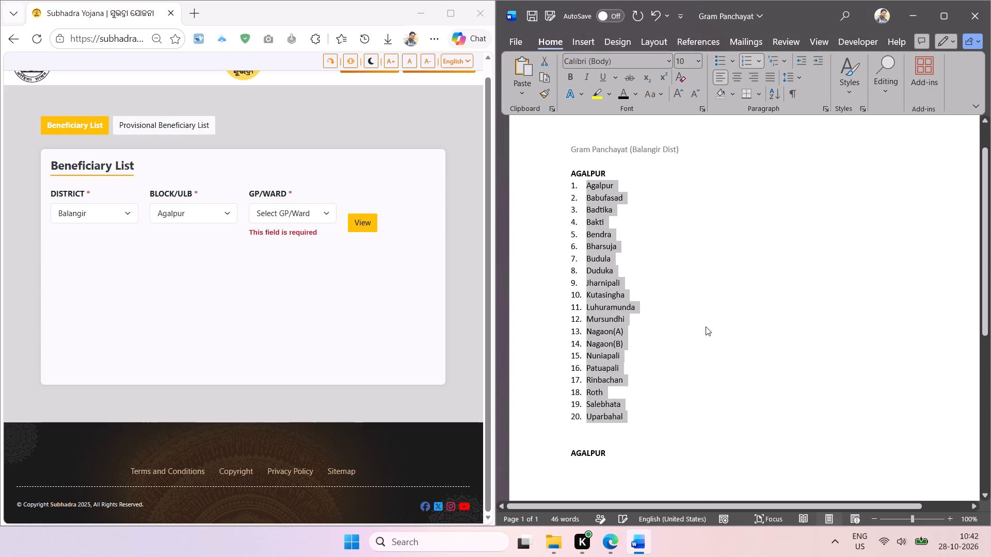
{"action": "left_click", "coordinate": [704, 309]}
{"action": "key", "text": "ctrl+s"}
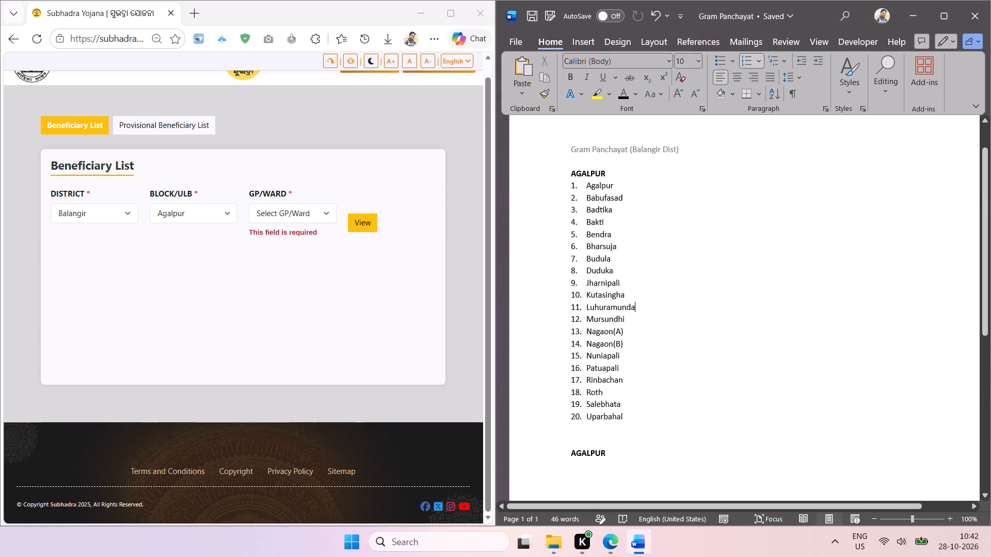
Change the block on the website's Beneficiary List form to Balangir.
{"action": "scroll", "coordinate": [641, 340], "scroll_direction": "down", "scroll_amount": 3}
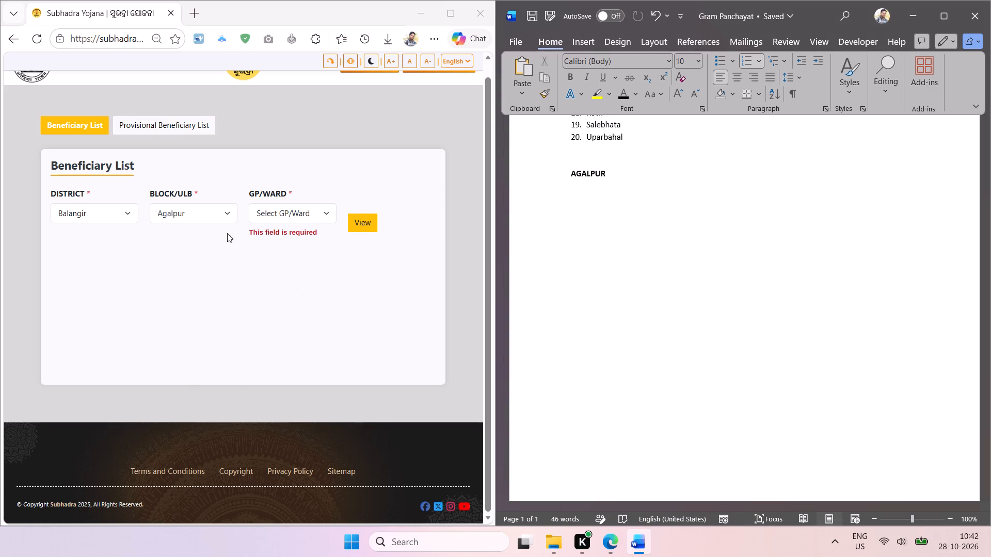
{"action": "left_click", "coordinate": [221, 219]}
{"action": "left_click", "coordinate": [205, 278]}
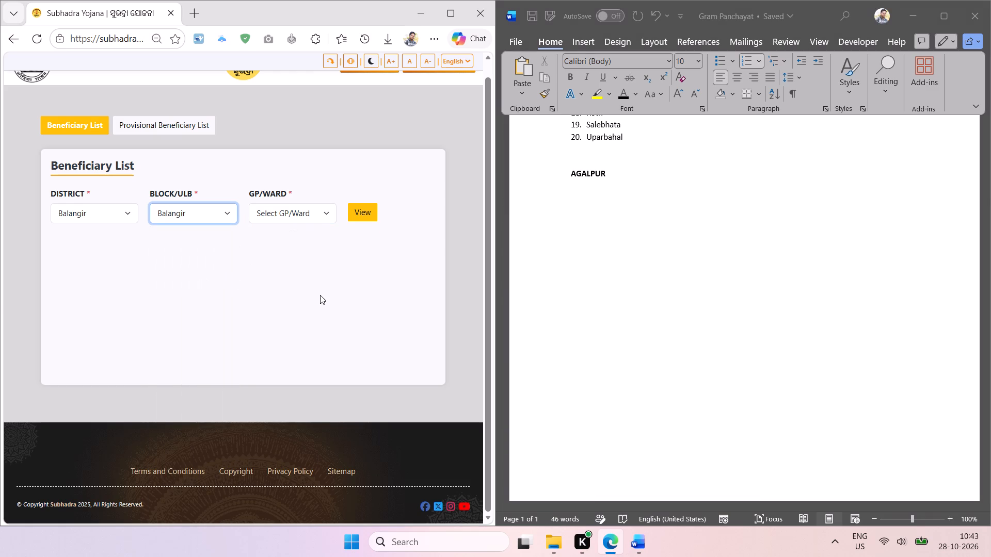
Extract the block name Balangir off the website, replace the second AGALPUR heading with it in capitals, add a line below and save.
{"action": "left_click", "coordinate": [320, 295]}
{"action": "key", "text": "shift+super+t"}
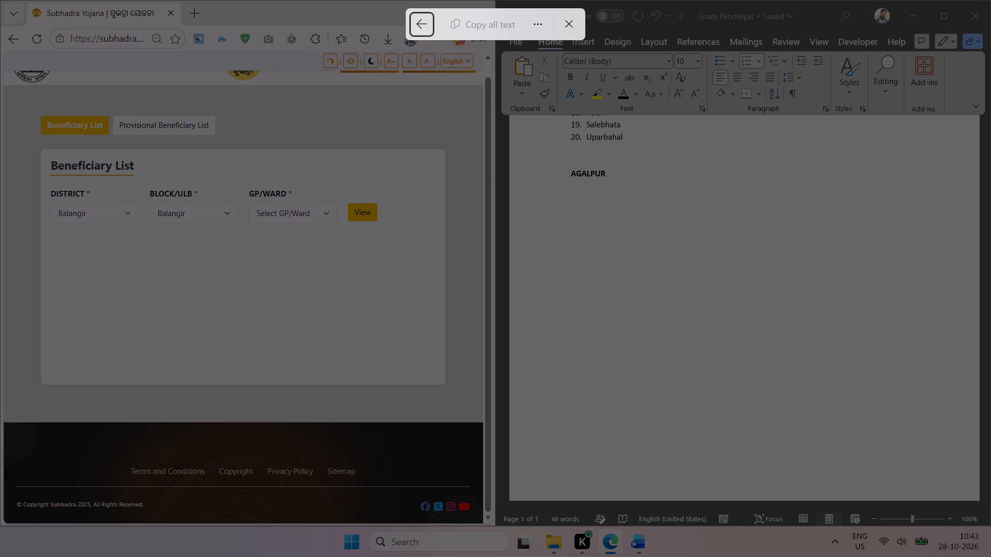
{"action": "left_click_drag", "start_coordinate": [153, 201], "coordinate": [220, 363]}
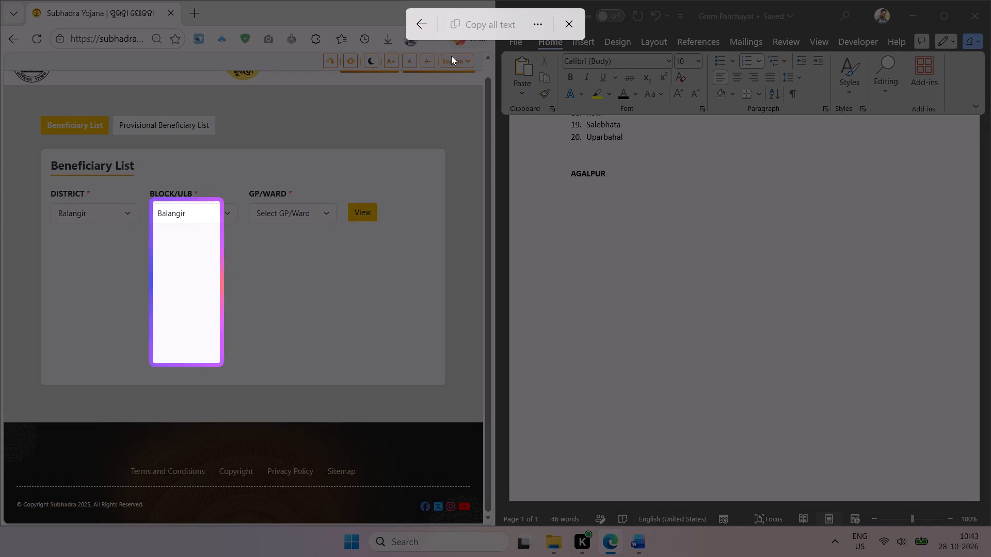
{"action": "left_click", "coordinate": [477, 21]}
{"action": "left_click", "coordinate": [590, 171]}
{"action": "double_click", "coordinate": [601, 174]}
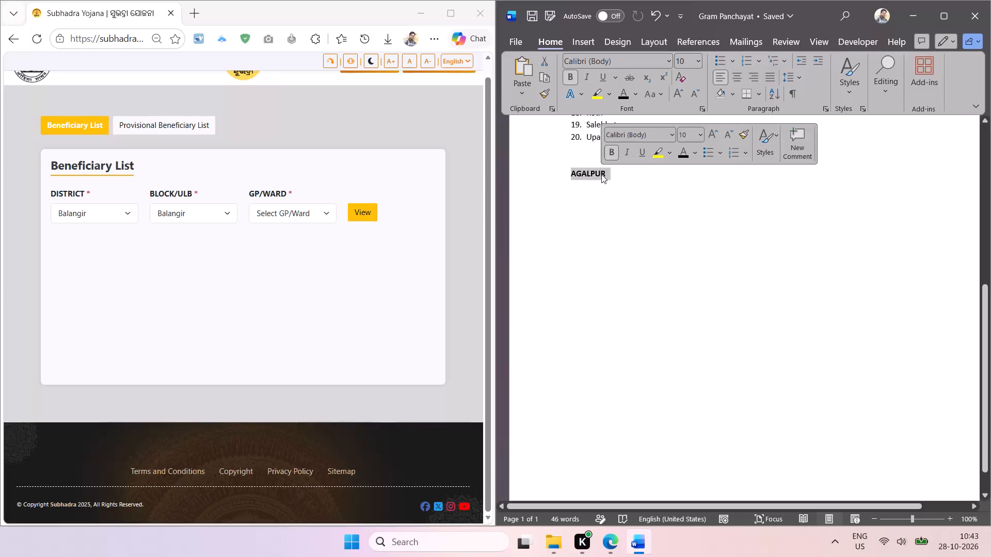
{"action": "key", "text": "ctrl+v"}
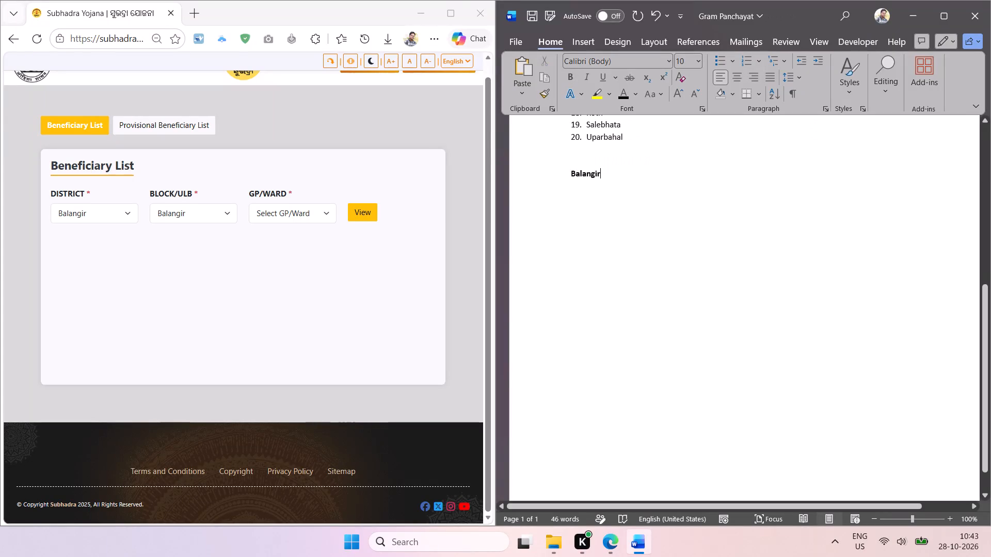
{"action": "key", "text": "shift+F3"}
{"action": "key", "text": "Return"}
{"action": "key", "text": "ctrl+s"}
Extract the GP/Ward names from Baidipali to Mayabarha off the website form and paste them under the BALANGIR heading.
{"action": "left_click", "coordinate": [315, 217]}
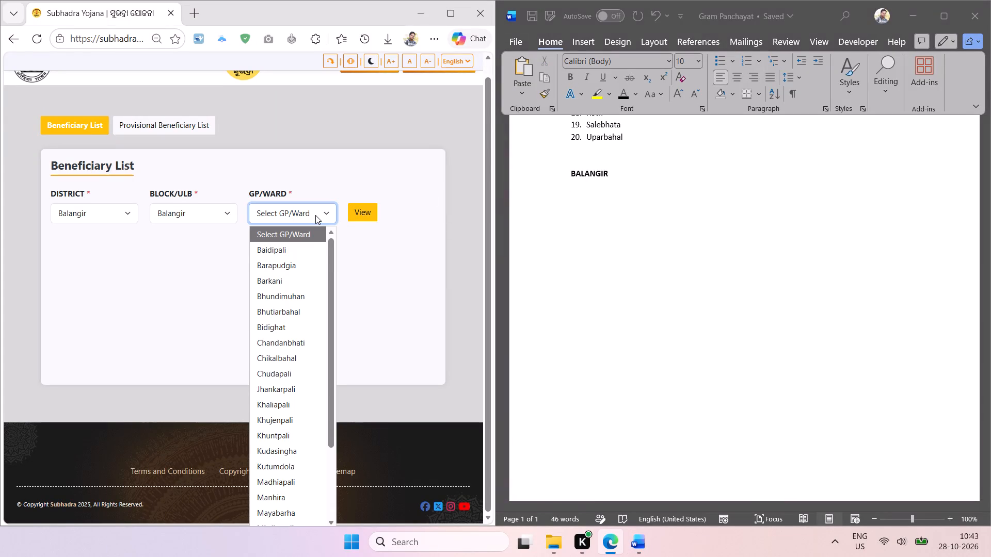
{"action": "key", "text": "shift+super+t"}
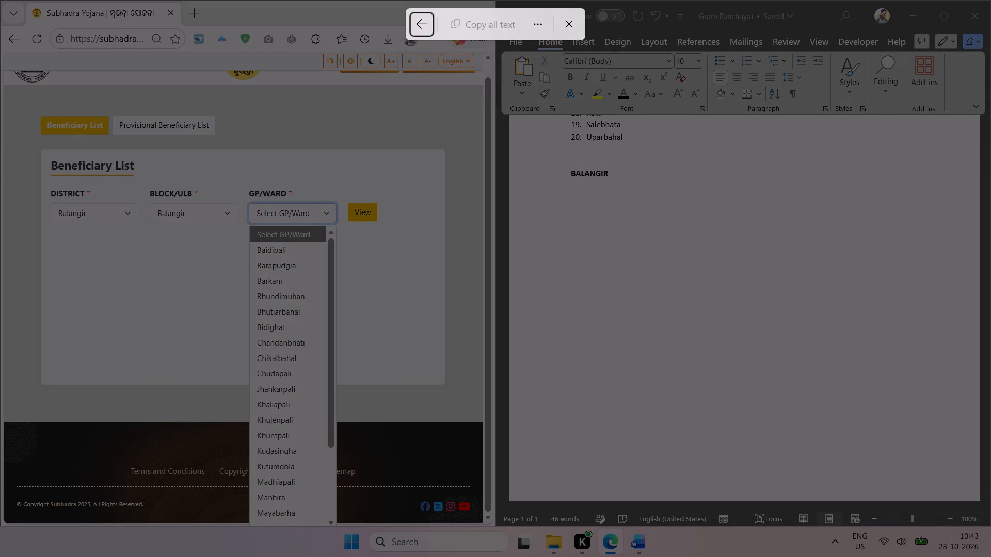
{"action": "left_click_drag", "start_coordinate": [252, 243], "coordinate": [328, 521]}
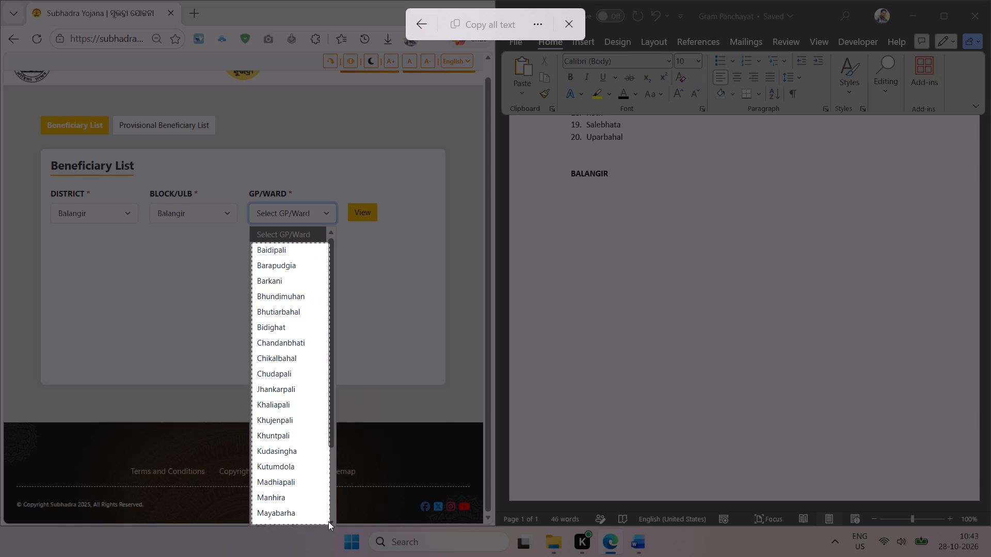
{"action": "left_click_drag", "start_coordinate": [328, 521], "coordinate": [328, 519]}
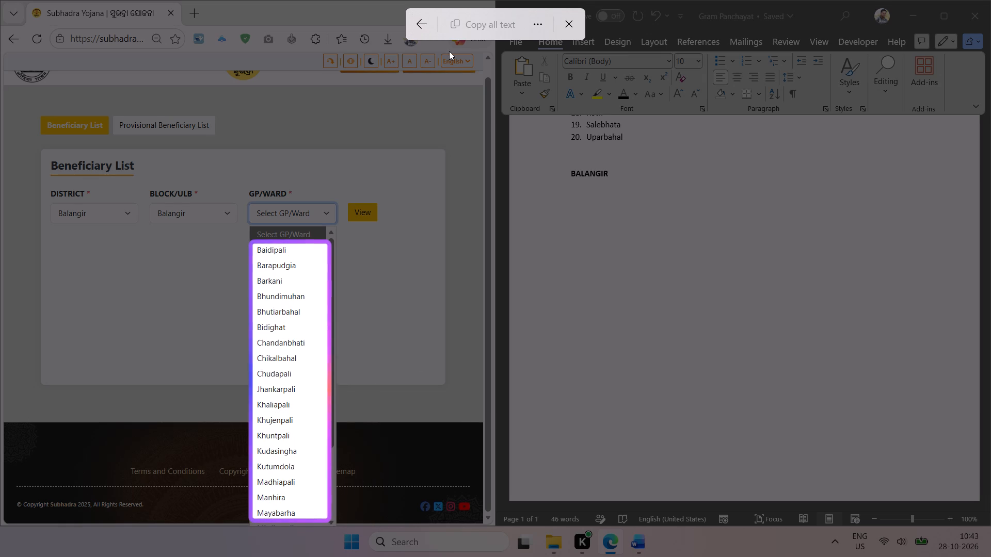
{"action": "left_click", "coordinate": [475, 24]}
{"action": "left_click", "coordinate": [573, 197]}
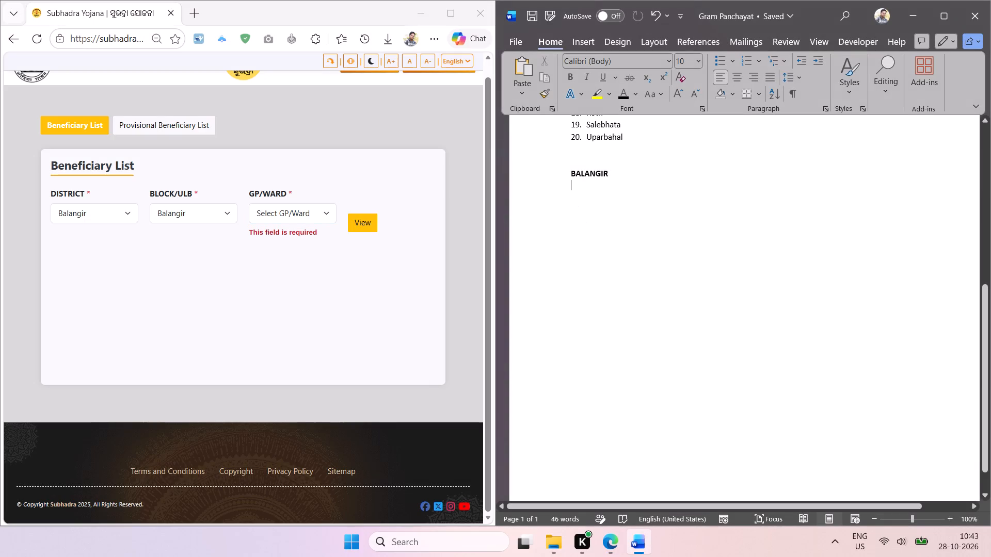
{"action": "key", "text": "ctrl+v"}
Extract the remaining GP/Ward names from Mayabarha to Tusurabahal off the website and paste them on a new line at the list's end.
{"action": "scroll", "coordinate": [620, 409], "scroll_direction": "down", "scroll_amount": 1}
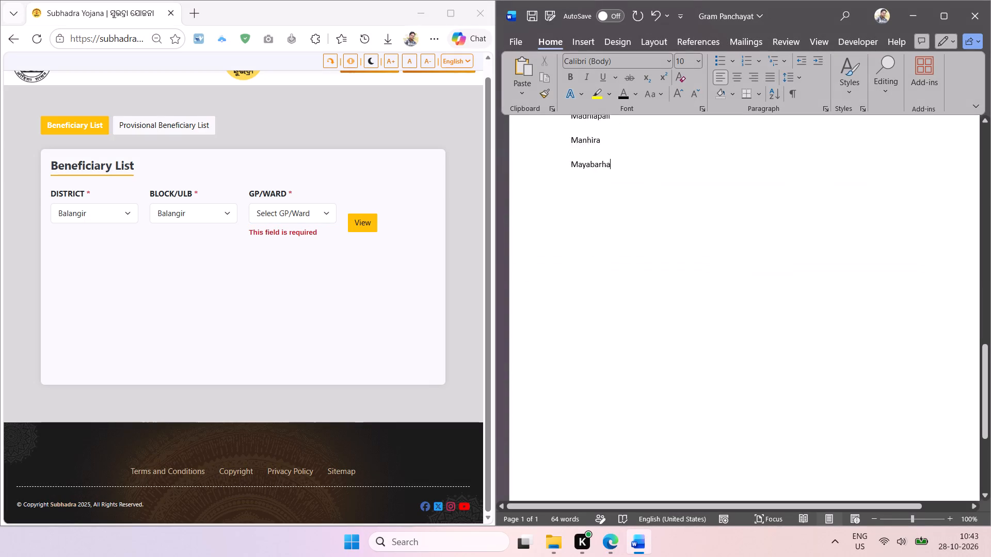
{"action": "scroll", "coordinate": [620, 413], "scroll_direction": "down", "scroll_amount": 1}
{"action": "key", "text": "Return"}
{"action": "key", "text": "Return"}
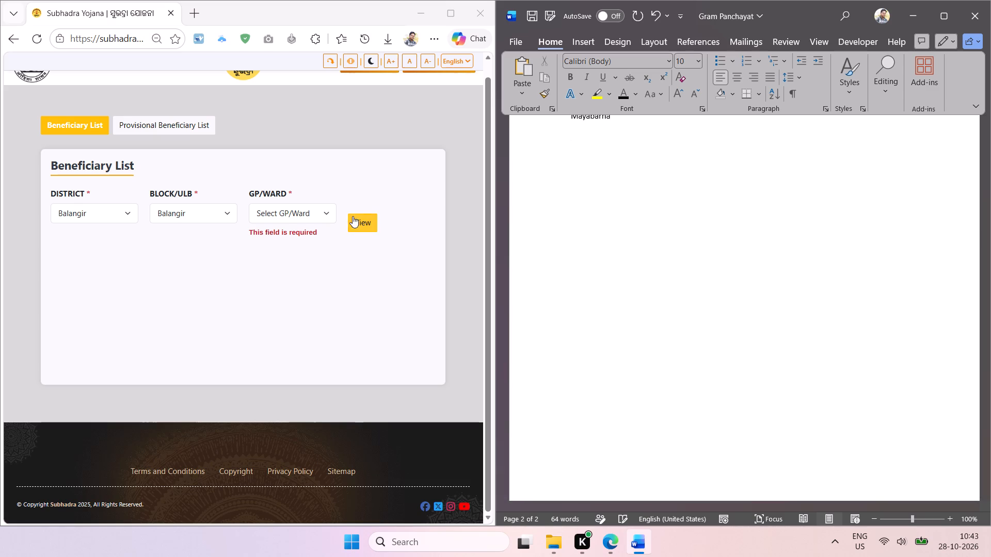
{"action": "left_click", "coordinate": [332, 210]}
{"action": "left_click_drag", "start_coordinate": [332, 334], "coordinate": [333, 372]}
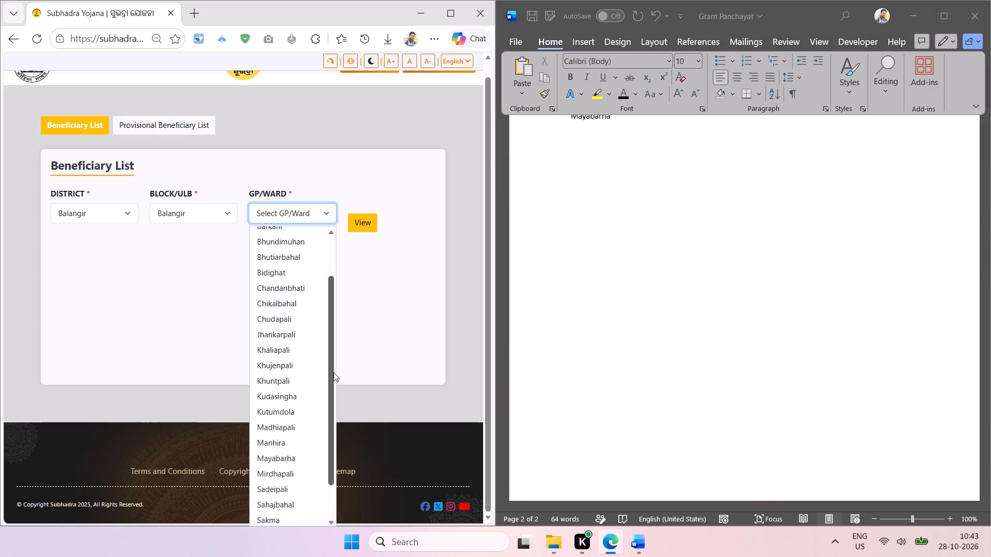
{"action": "left_click_drag", "start_coordinate": [333, 372], "coordinate": [342, 470]}
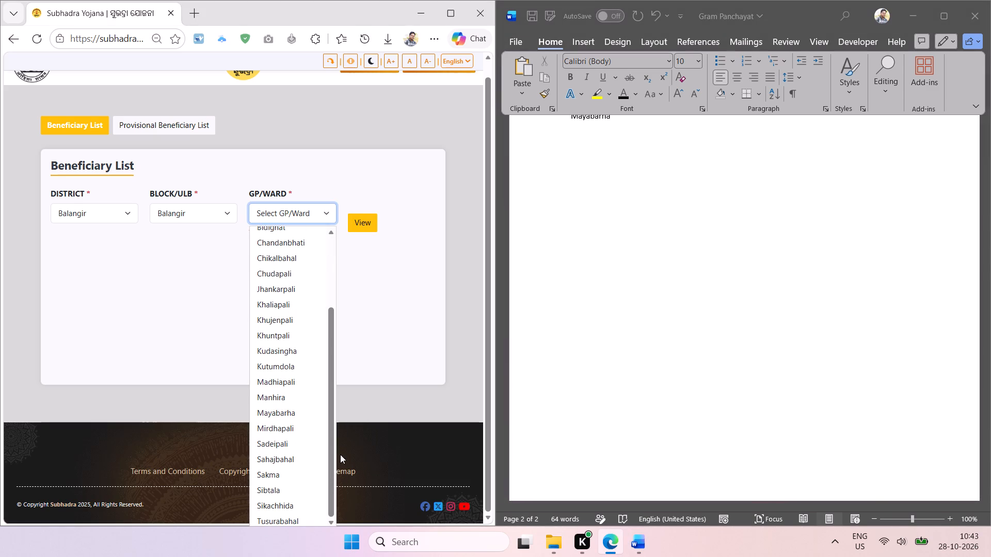
{"action": "key", "text": "shift+super+t"}
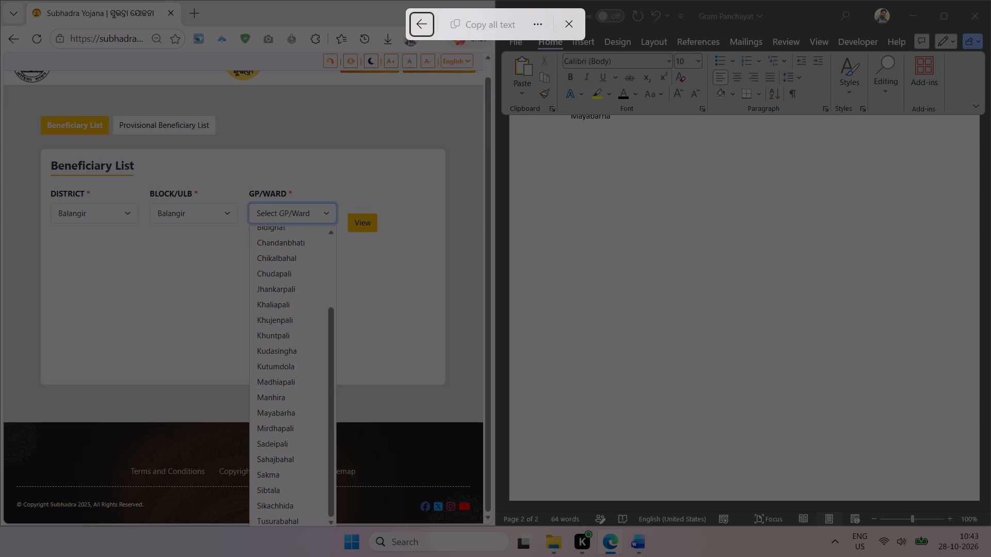
{"action": "left_click_drag", "start_coordinate": [251, 408], "coordinate": [318, 540]}
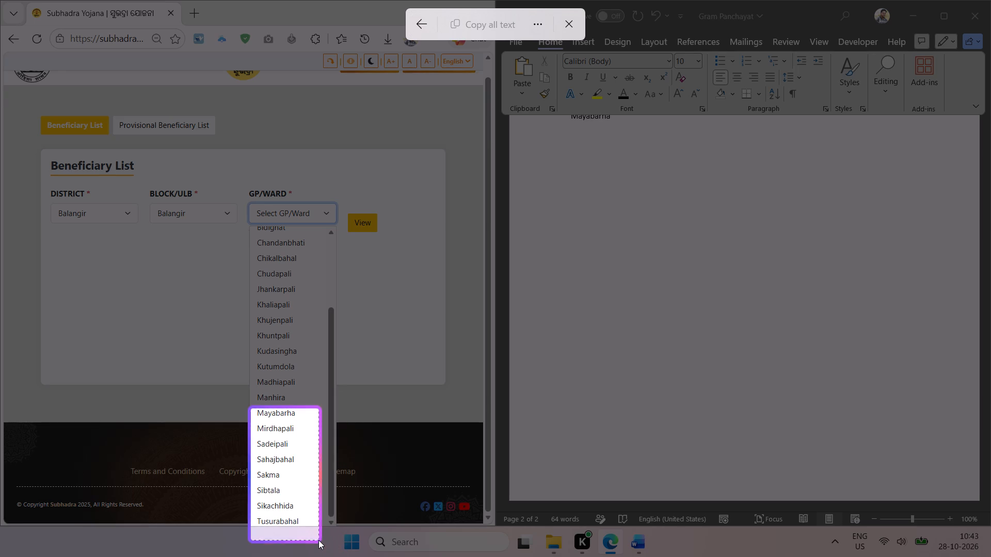
{"action": "left_click", "coordinate": [493, 23]}
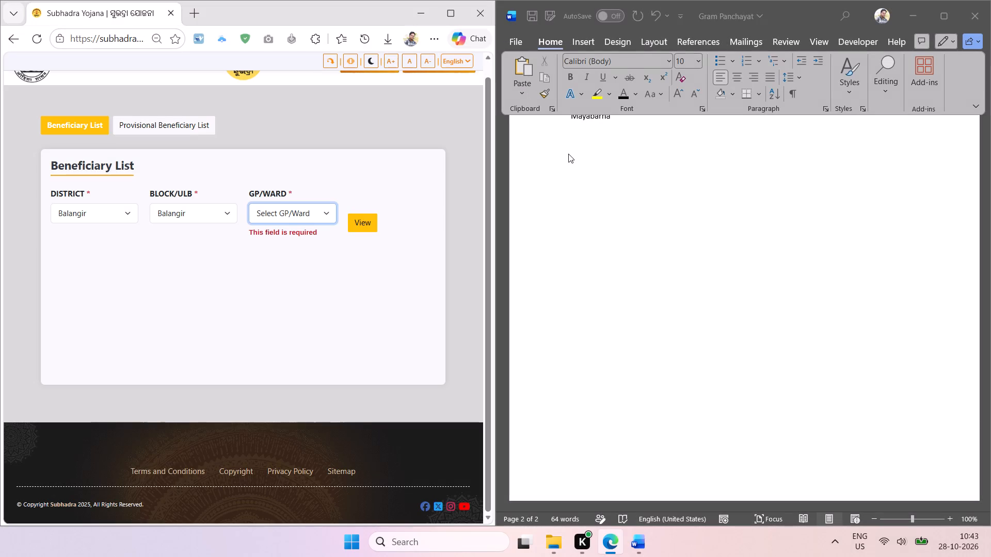
{"action": "left_click", "coordinate": [568, 154]}
{"action": "left_click", "coordinate": [583, 132]}
{"action": "key", "text": "ctrl+v"}
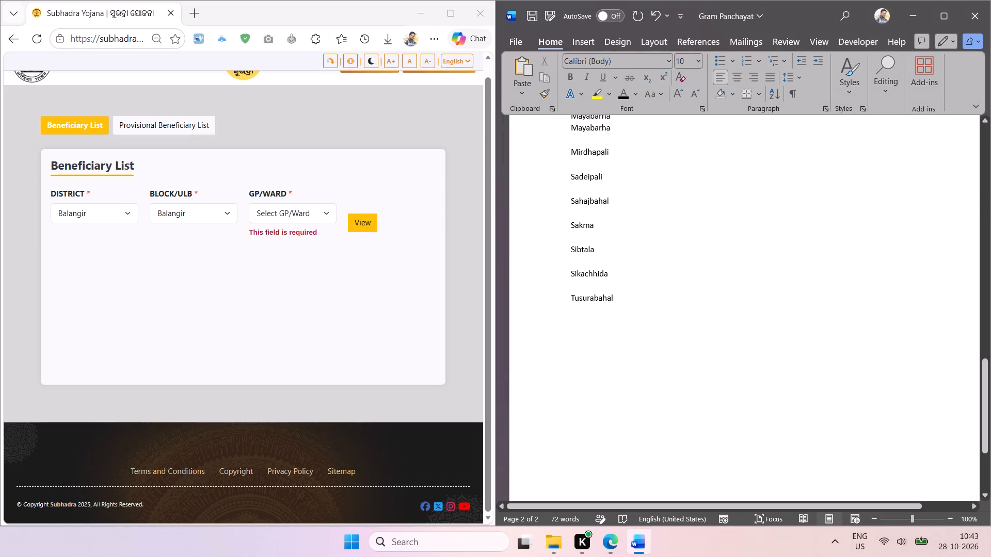
Delete the duplicate Mayabarha entry where the two pasted lists meet.
{"action": "scroll", "coordinate": [585, 159], "scroll_direction": "up", "scroll_amount": 1}
{"action": "double_click", "coordinate": [598, 211]}
{"action": "key", "text": "BackSpace"}
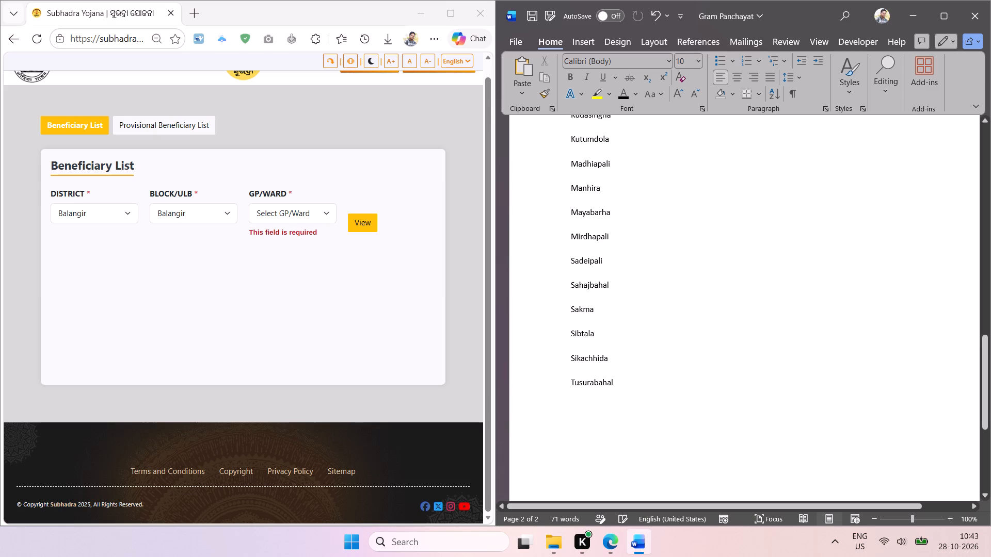
Remove the blank lines between the names from Baidipali to Bhutiarbahal under the BALANGIR heading.
{"action": "scroll", "coordinate": [598, 211], "scroll_direction": "up", "scroll_amount": 2}
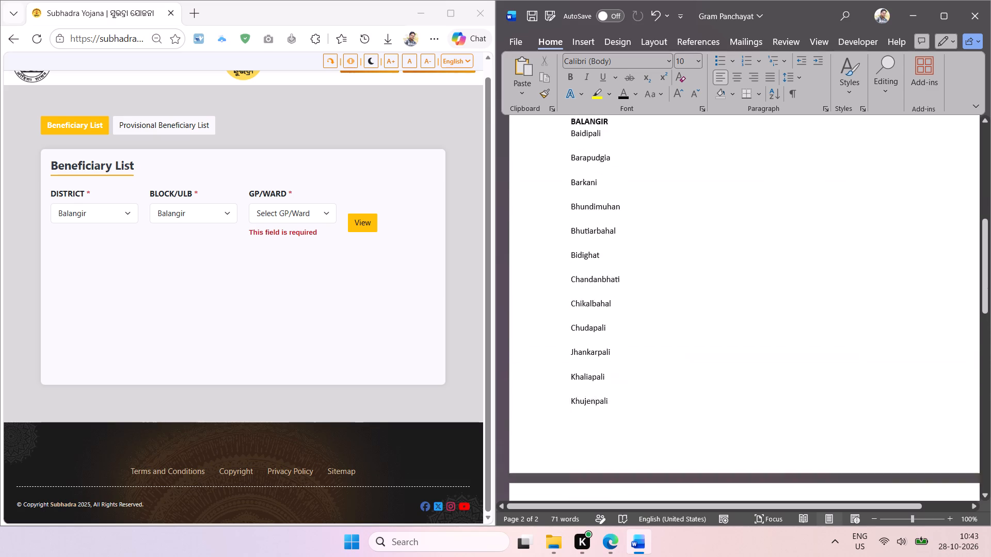
{"action": "scroll", "coordinate": [605, 252], "scroll_direction": "up", "scroll_amount": 2}
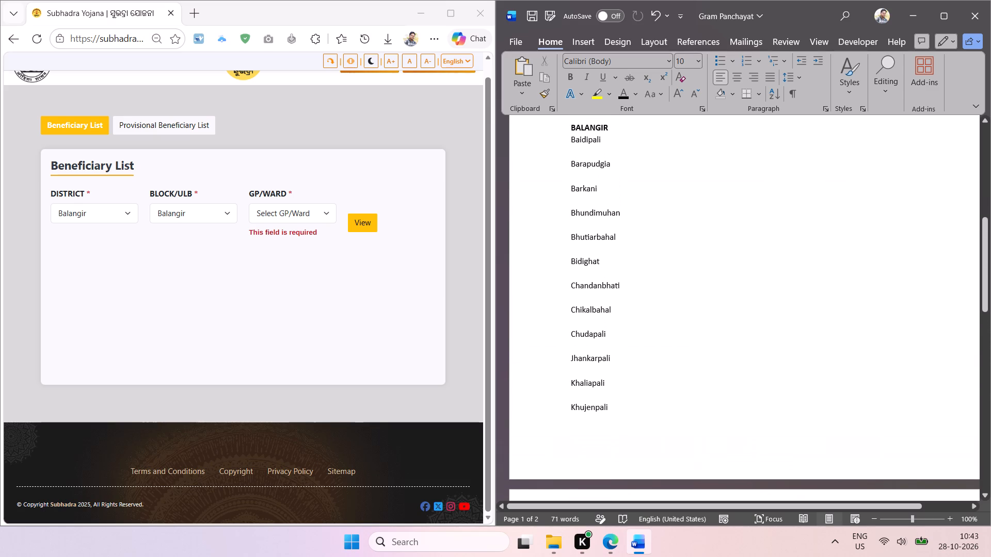
{"action": "left_click", "coordinate": [578, 154]}
{"action": "key", "text": "BackSpace"}
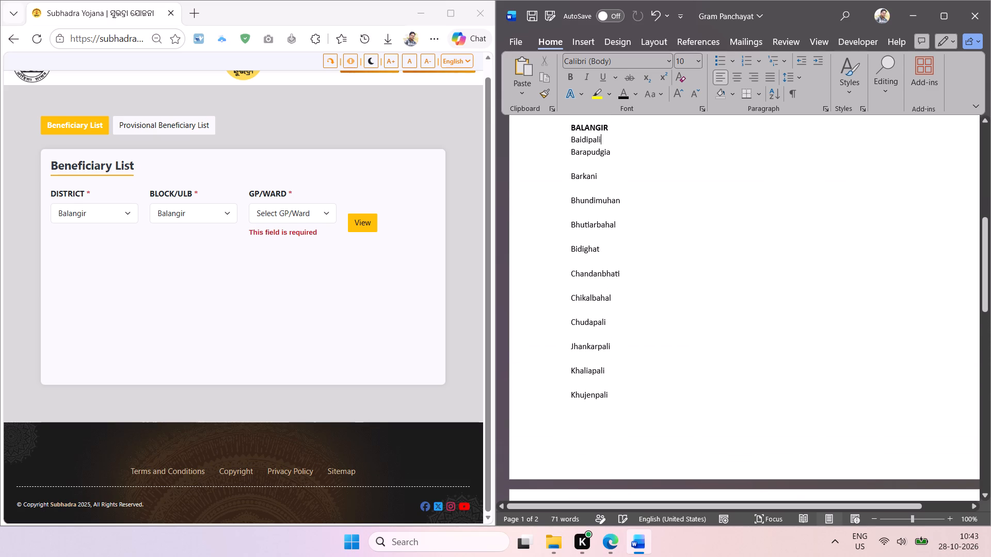
{"action": "left_click", "coordinate": [579, 165]}
{"action": "key", "text": "BackSpace"}
{"action": "left_click", "coordinate": [582, 179]}
{"action": "key", "text": "BackSpace"}
{"action": "left_click", "coordinate": [583, 191]}
{"action": "key", "text": "BackSpace"}
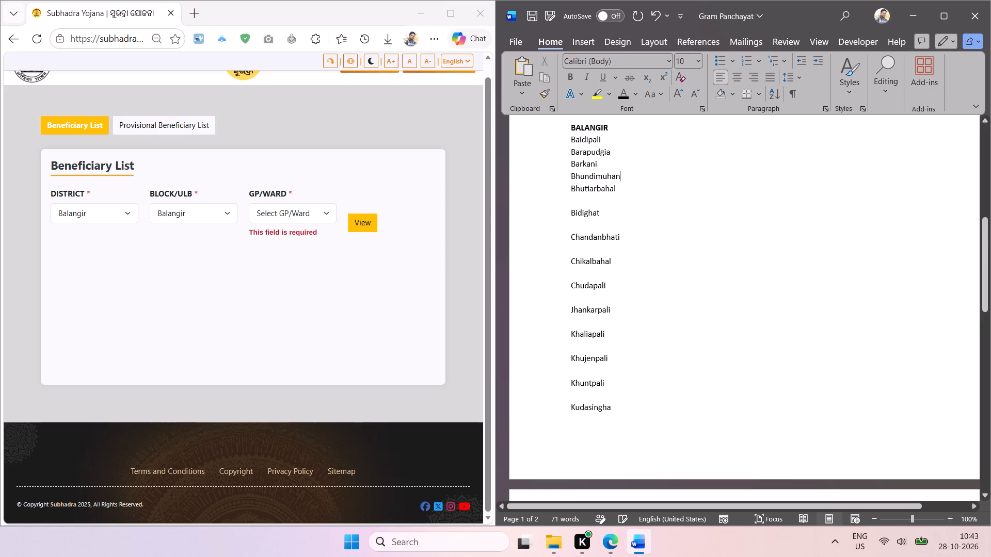
Remove the blank lines between the names from Bhutiarbahal to Khujenpali.
{"action": "left_click", "coordinate": [582, 200]}
{"action": "key", "text": "BackSpace"}
{"action": "left_click", "coordinate": [582, 215]}
{"action": "key", "text": "BackSpace"}
{"action": "left_click", "coordinate": [581, 226]}
{"action": "key", "text": "BackSpace"}
{"action": "left_click", "coordinate": [583, 239]}
{"action": "key", "text": "BackSpace"}
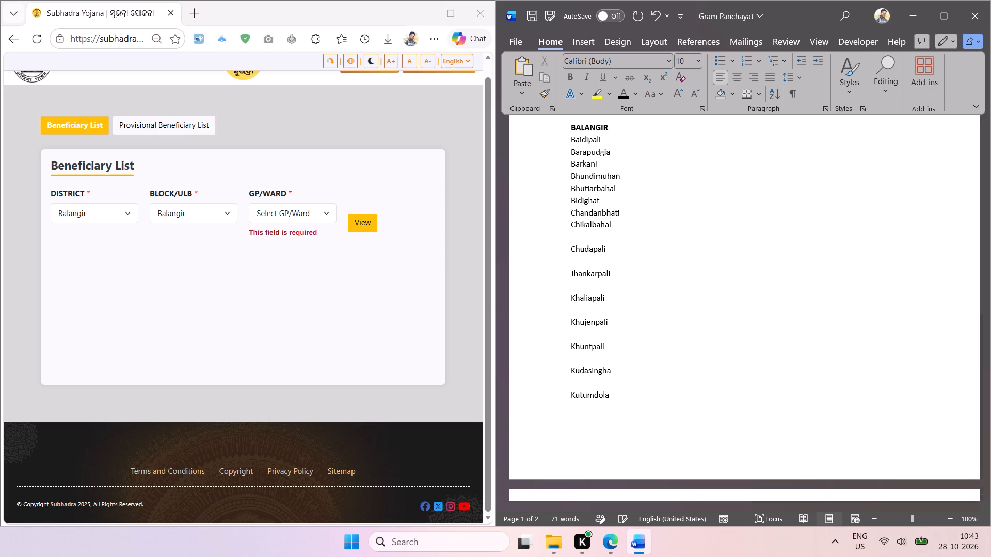
{"action": "left_click", "coordinate": [583, 254]}
{"action": "key", "text": "BackSpace"}
{"action": "left_click", "coordinate": [585, 264]}
{"action": "key", "text": "BackSpace"}
{"action": "left_click", "coordinate": [581, 274]}
{"action": "key", "text": "BackSpace"}
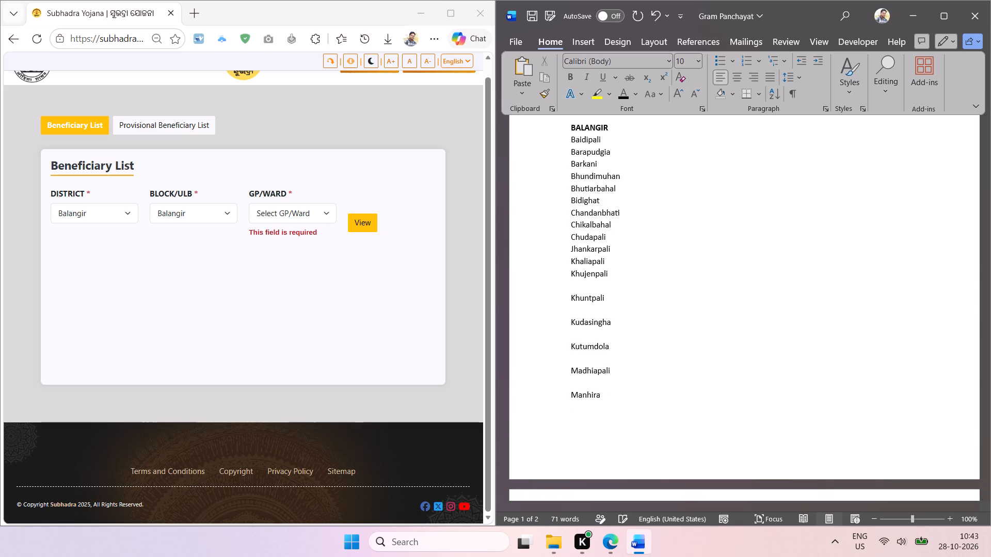
Remove the blank lines between the names from Khujenpali to Manhira.
{"action": "left_click", "coordinate": [582, 293]}
{"action": "left_click", "coordinate": [583, 288]}
{"action": "key", "text": "BackSpace"}
{"action": "left_click", "coordinate": [584, 299]}
{"action": "key", "text": "BackSpace"}
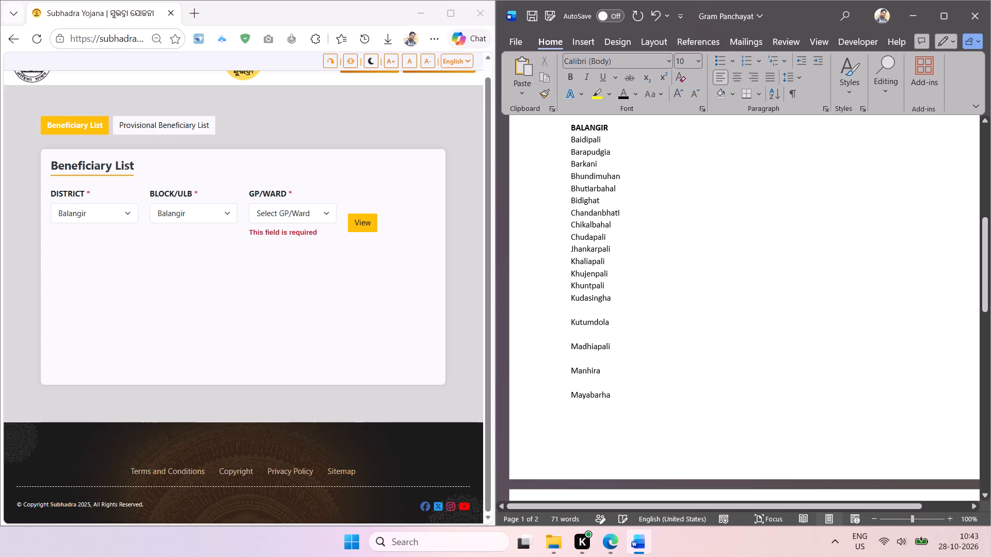
{"action": "left_click", "coordinate": [582, 312]}
{"action": "key", "text": "BackSpace"}
{"action": "left_click", "coordinate": [582, 321]}
{"action": "key", "text": "BackSpace"}
{"action": "left_click", "coordinate": [583, 330]}
{"action": "key", "text": "BackSpace"}
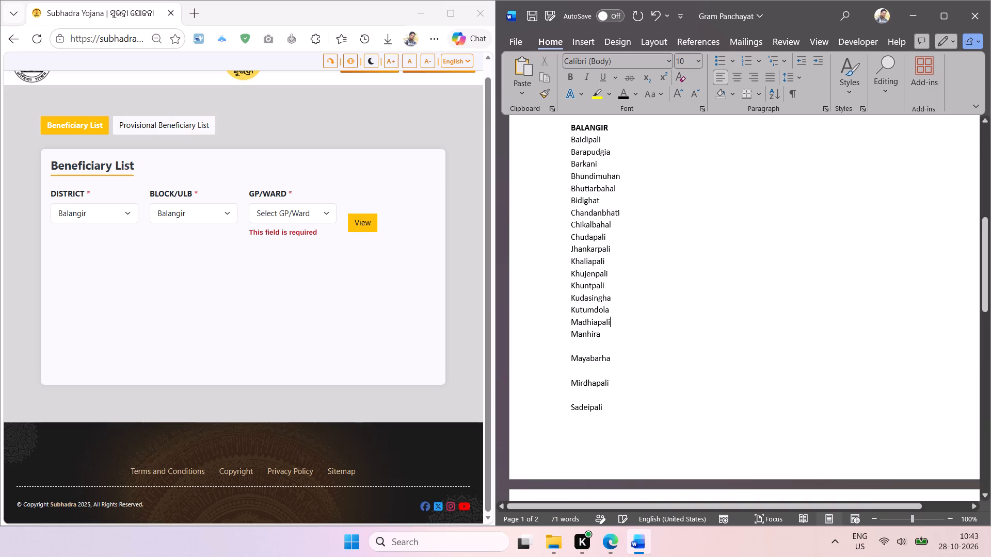
Remove the blank lines between the names from Manhira to Sakma.
{"action": "left_click", "coordinate": [578, 350]}
{"action": "key", "text": "BackSpace"}
{"action": "left_click", "coordinate": [582, 356]}
{"action": "key", "text": "BackSpace"}
{"action": "left_click", "coordinate": [582, 372]}
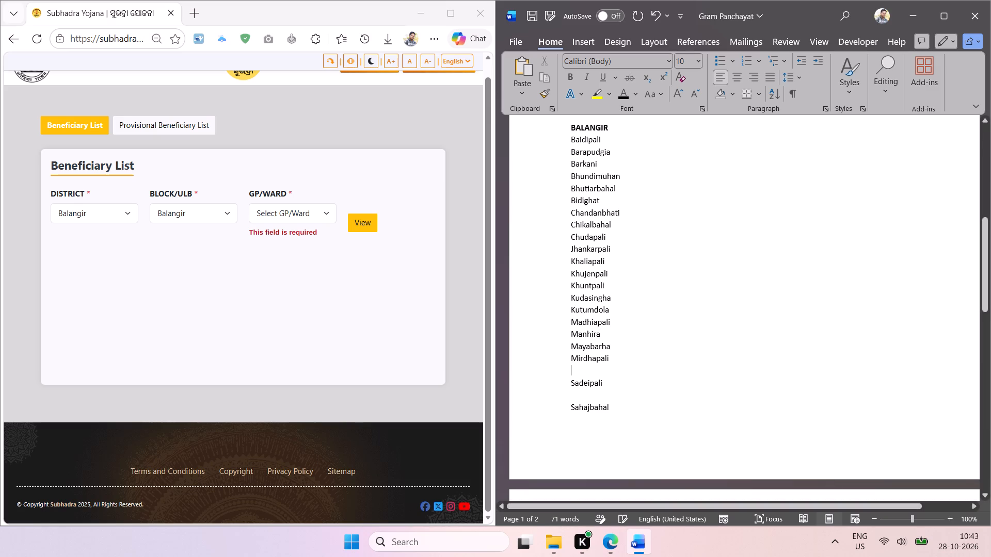
{"action": "key", "text": "BackSpace"}
{"action": "left_click", "coordinate": [582, 378]}
{"action": "key", "text": "BackSpace"}
{"action": "left_click", "coordinate": [583, 393]}
{"action": "key", "text": "BackSpace"}
Remove the remaining blank lines between the names from Sakma to Tusurabahal.
{"action": "scroll", "coordinate": [634, 303], "scroll_direction": "down", "scroll_amount": 1}
{"action": "left_click", "coordinate": [582, 239]}
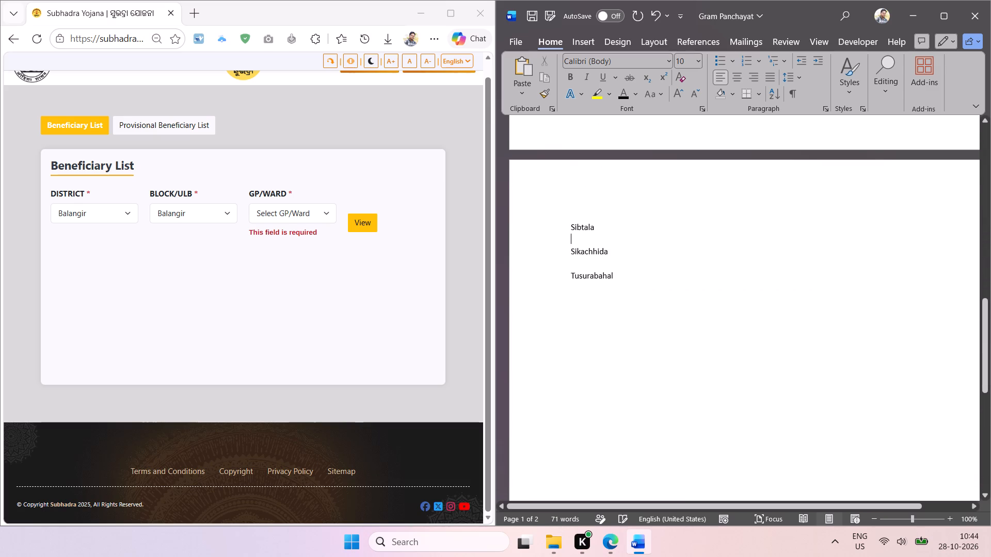
{"action": "key", "text": "BackSpace"}
{"action": "left_click", "coordinate": [581, 253]}
{"action": "key", "text": "BackSpace"}
{"action": "left_click", "coordinate": [569, 227]}
{"action": "key", "text": "BackSpace"}
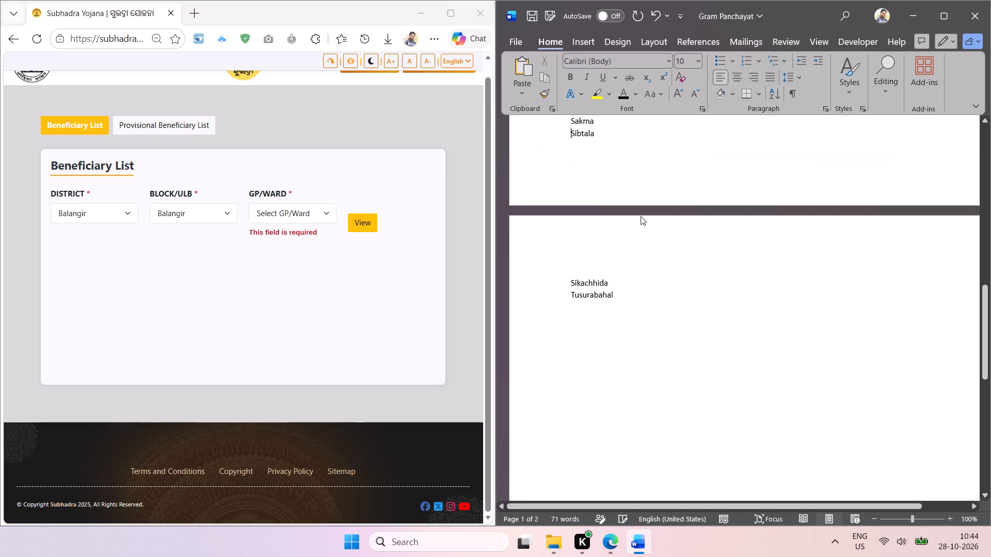
Insert a page break before the BALANGIR heading so its block starts on a new page.
{"action": "scroll", "coordinate": [581, 196], "scroll_direction": "up", "scroll_amount": 7}
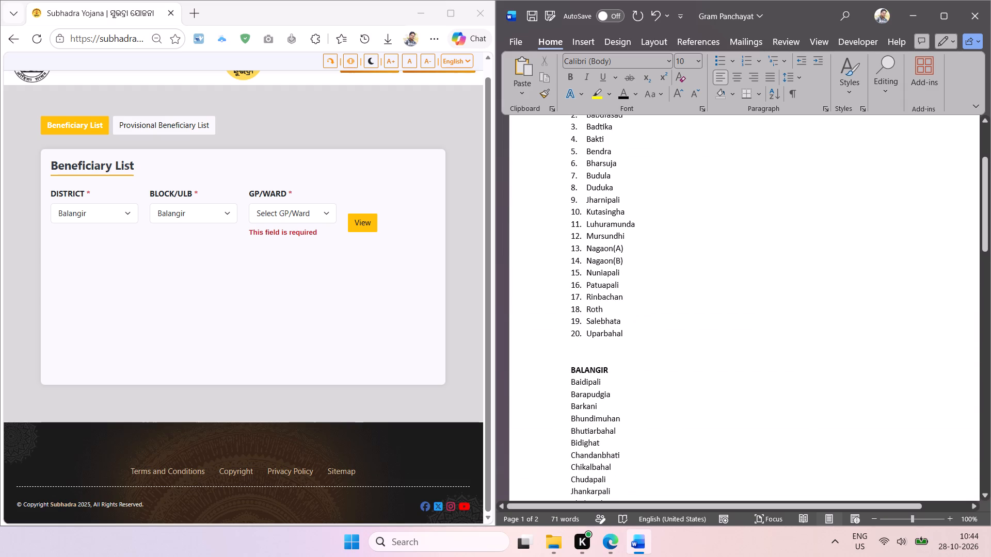
{"action": "left_click", "coordinate": [569, 257]}
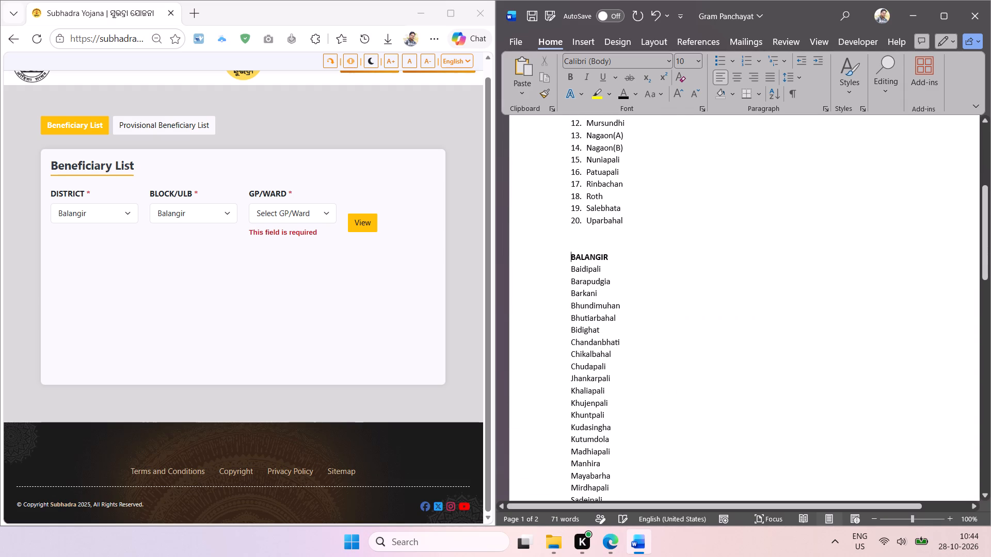
{"action": "key", "text": "ctrl+Return"}
{"action": "left_click", "coordinate": [845, 347]}
Sort the names from Baidipali to Tusurabahal under the BALANGIR heading alphabetically.
{"action": "scroll", "coordinate": [845, 347], "scroll_direction": "down", "scroll_amount": 2}
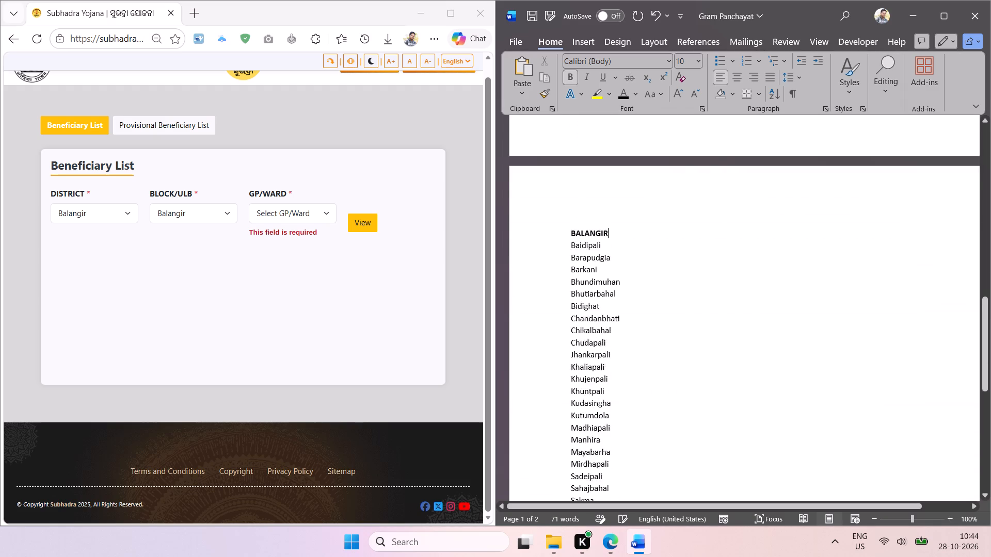
{"action": "scroll", "coordinate": [845, 347], "scroll_direction": "down", "scroll_amount": 2}
{"action": "left_click_drag", "start_coordinate": [617, 422], "coordinate": [569, 149]}
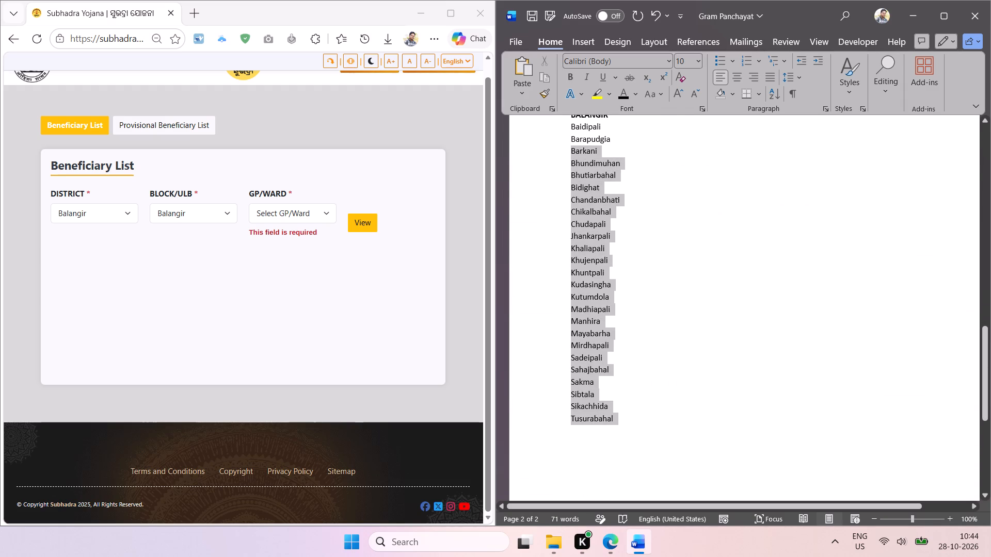
{"action": "left_click_drag", "start_coordinate": [569, 149], "coordinate": [567, 203]}
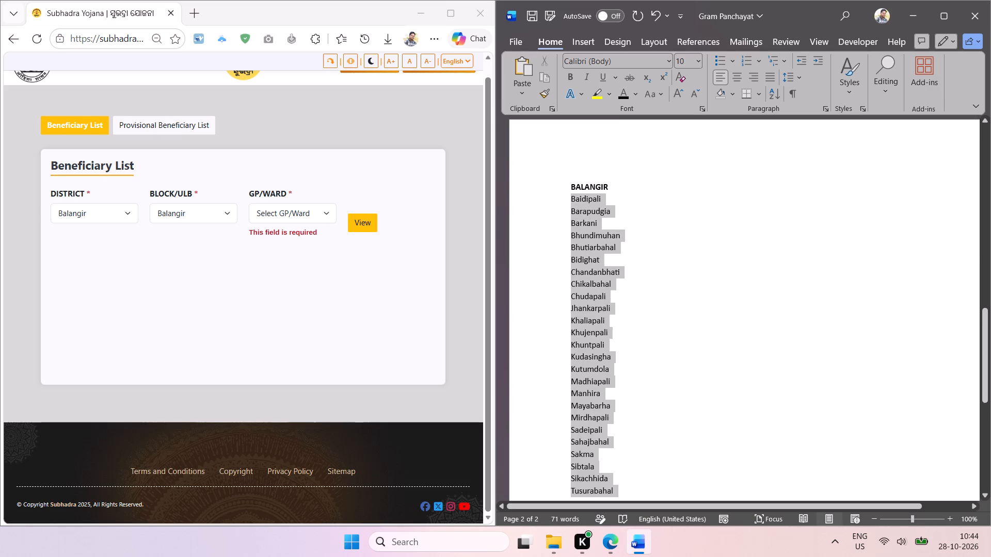
{"action": "left_click_drag", "start_coordinate": [567, 203], "coordinate": [567, 202]}
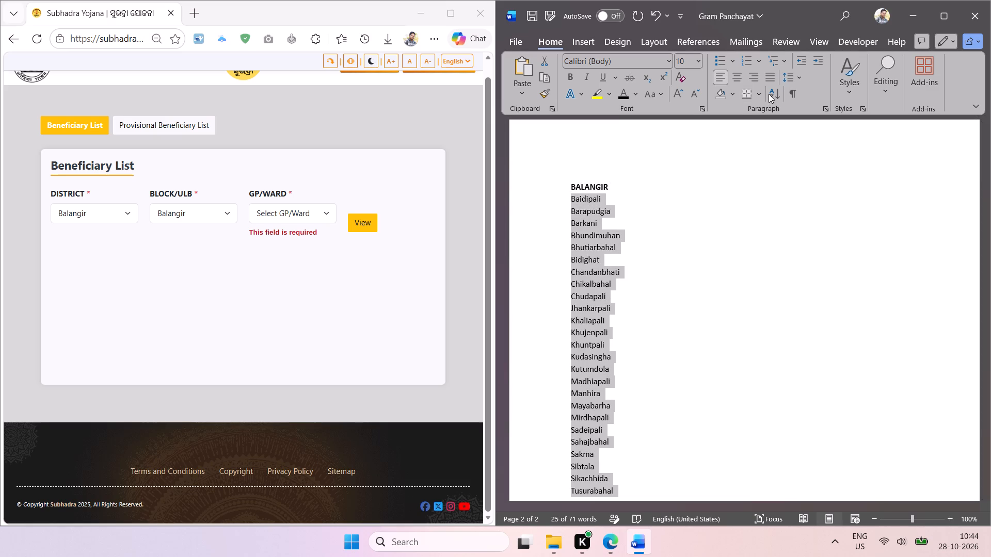
{"action": "left_click", "coordinate": [769, 94]}
{"action": "left_click", "coordinate": [798, 342]}
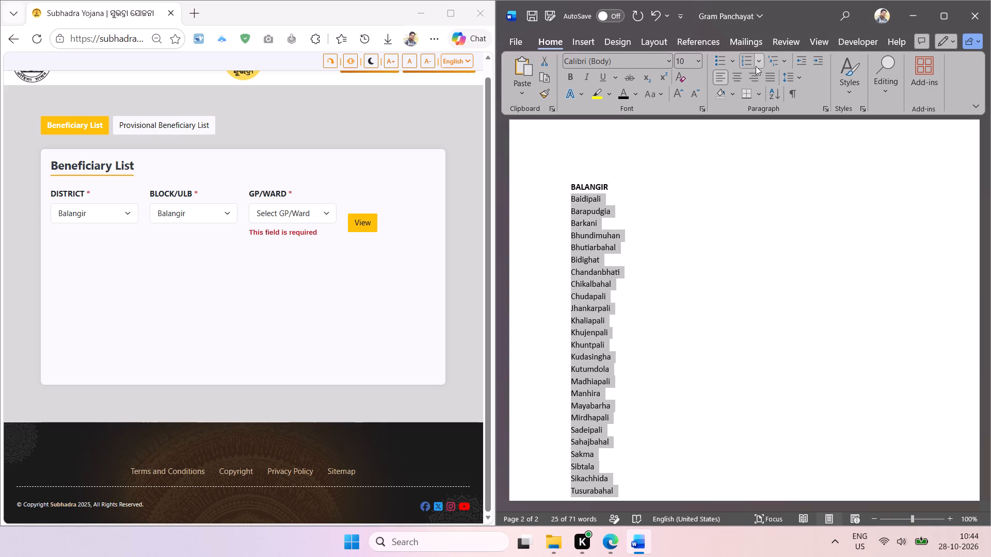
Turn the sorted Balangir names into a numbered list aligned to the left margin and save the document.
{"action": "left_click", "coordinate": [746, 63]}
{"action": "double_click", "coordinate": [806, 58]}
{"action": "left_click", "coordinate": [692, 206]}
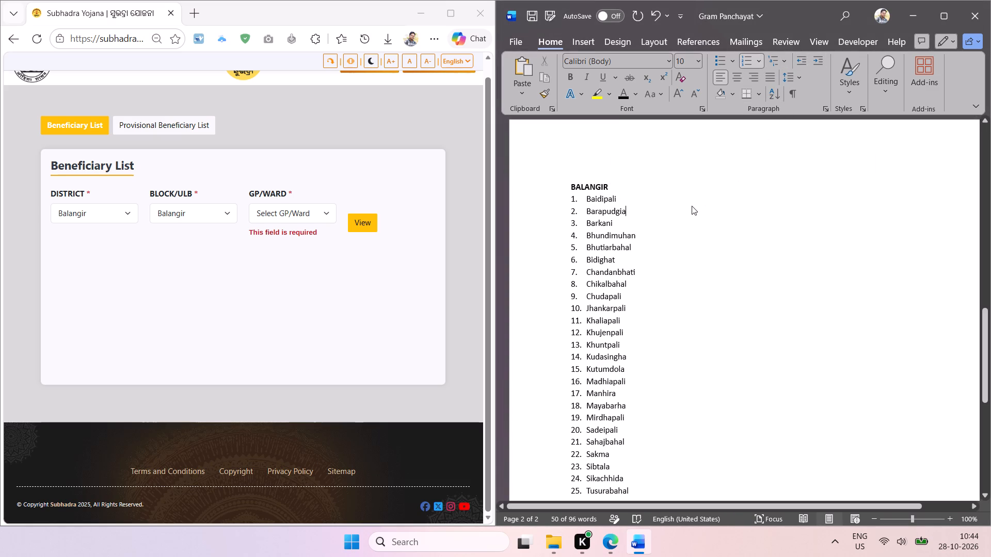
{"action": "key", "text": "ctrl+s"}
Copy the BALANGIR heading below Tusurabahal, leaving a single blank line between the list and the copied heading.
{"action": "left_click_drag", "start_coordinate": [618, 189], "coordinate": [567, 184]}
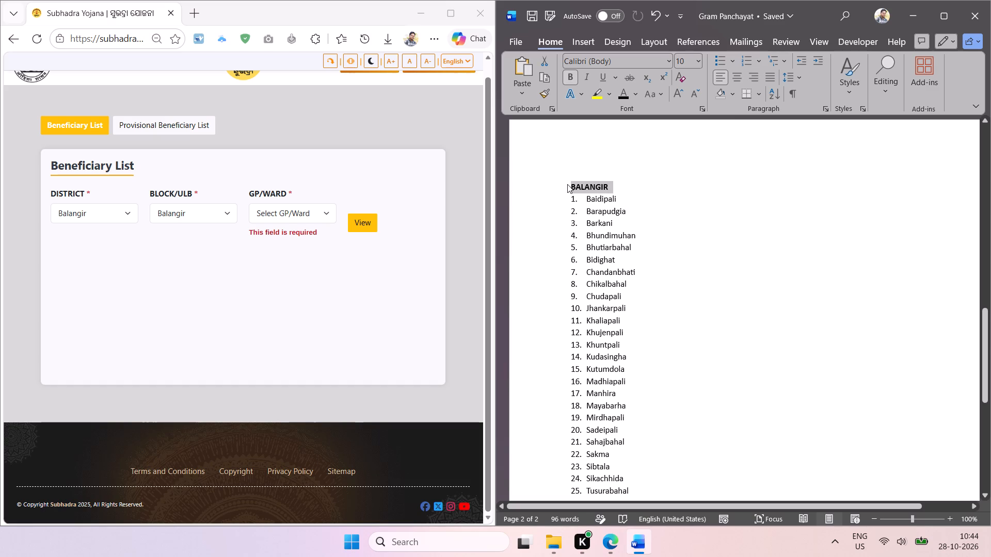
{"action": "key", "text": "ctrl+c"}
{"action": "left_click", "coordinate": [662, 306]}
{"action": "scroll", "coordinate": [654, 343], "scroll_direction": "down", "scroll_amount": 1}
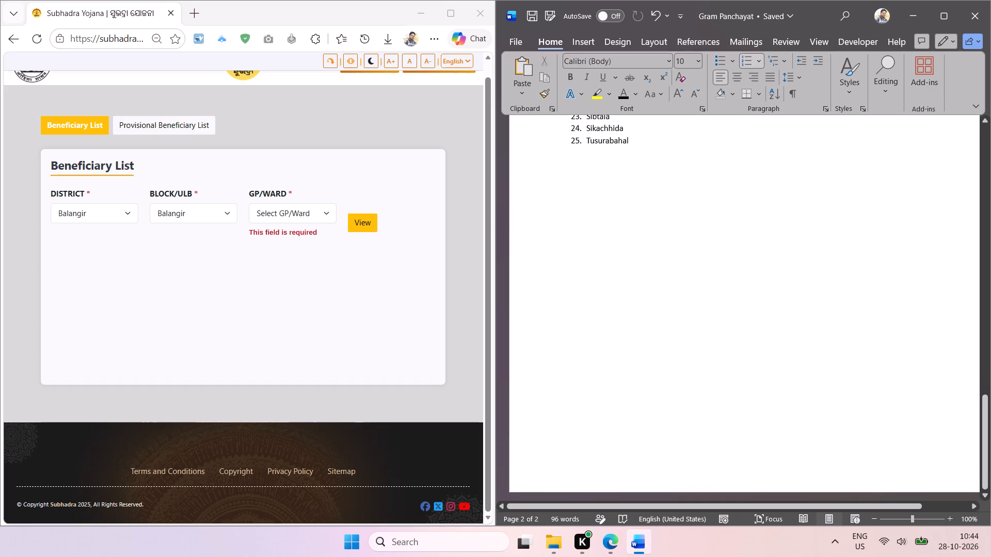
{"action": "scroll", "coordinate": [638, 313], "scroll_direction": "down", "scroll_amount": 1}
{"action": "left_click", "coordinate": [642, 144]}
{"action": "key", "text": "Return"}
{"action": "key", "text": "Return"}
{"action": "key", "text": "Return"}
{"action": "key", "text": "Return"}
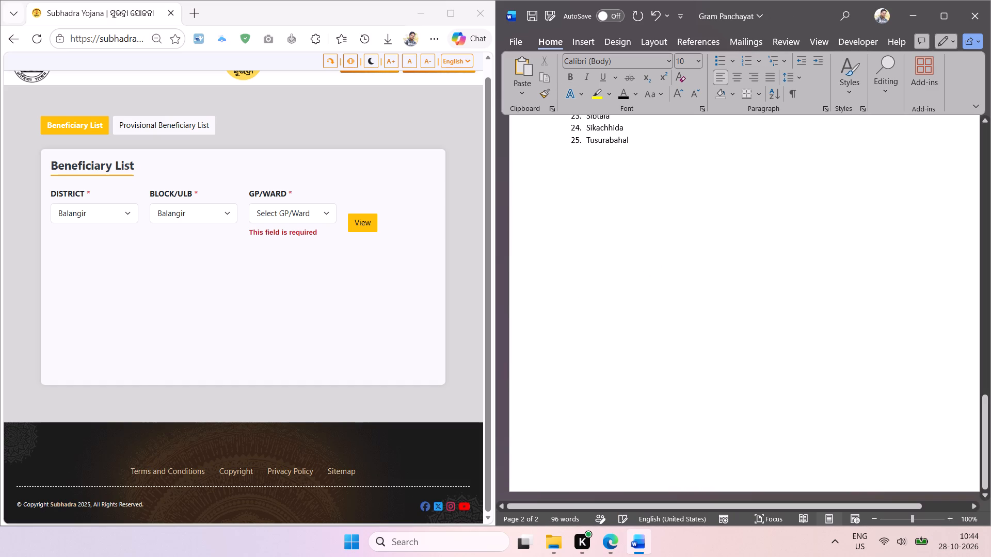
{"action": "key", "text": "ctrl+v"}
{"action": "left_click", "coordinate": [584, 156]}
{"action": "left_click", "coordinate": [581, 163]}
{"action": "key", "text": "BackSpace"}
Choose the Bangomunda block for Balangir district on the website's Beneficiary List form.
{"action": "left_click", "coordinate": [204, 218]}
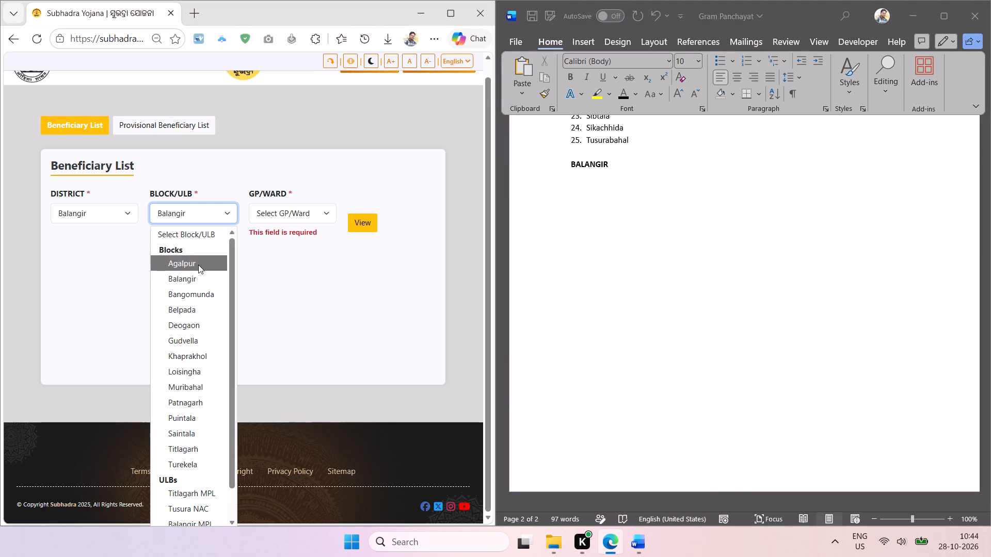
{"action": "left_click", "coordinate": [196, 296]}
{"action": "left_click", "coordinate": [226, 276]}
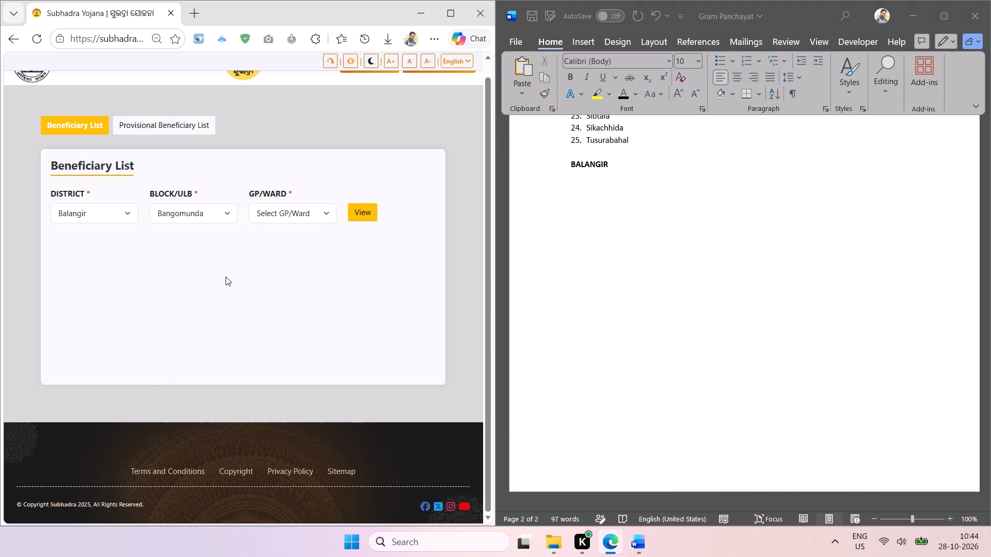
Replace the copied BALANGIR heading with the Bangomunda block name captured as text from the website, set it in uppercase, and save.
{"action": "key", "text": "shift+super+t"}
{"action": "left_click_drag", "start_coordinate": [154, 204], "coordinate": [176, 223]}
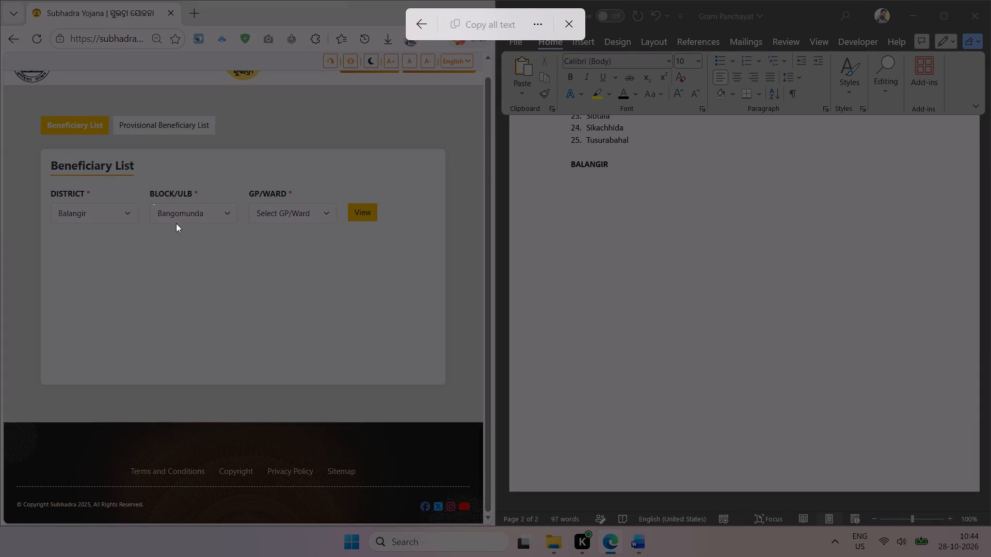
{"action": "left_click_drag", "start_coordinate": [176, 223], "coordinate": [214, 257]}
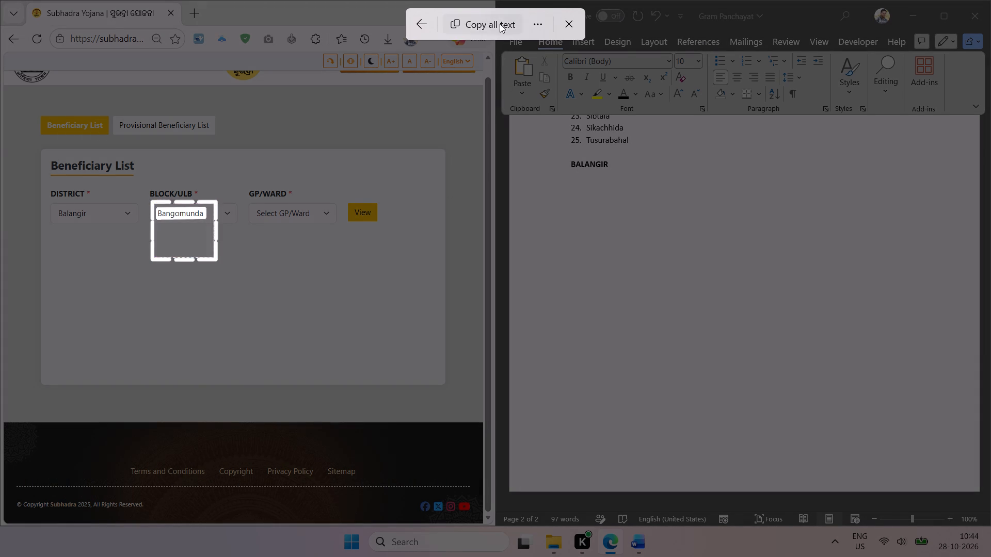
{"action": "left_click", "coordinate": [499, 23]}
{"action": "left_click", "coordinate": [631, 167]}
{"action": "double_click", "coordinate": [589, 163]}
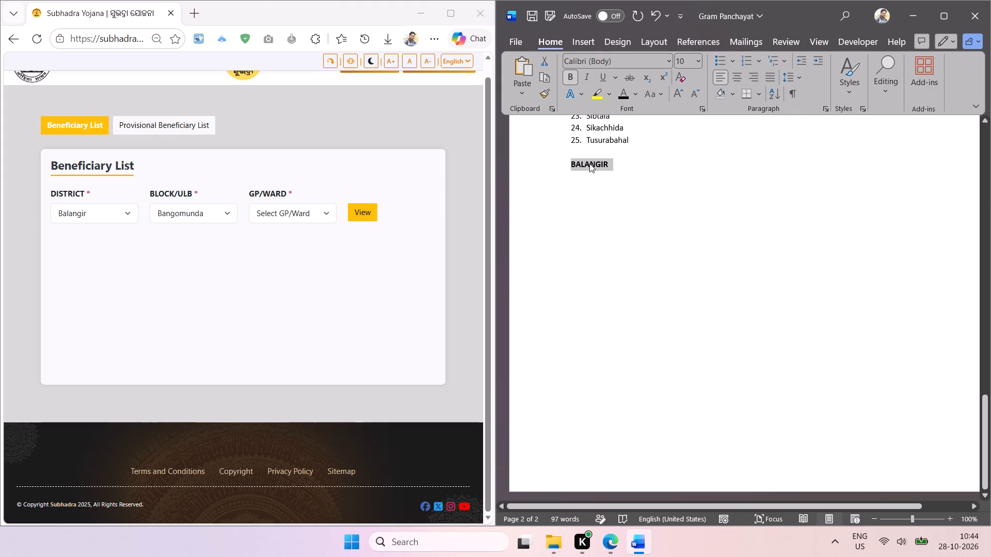
{"action": "key", "text": "ctrl+v"}
{"action": "key", "text": "shift+F3"}
{"action": "left_click", "coordinate": [600, 185]}
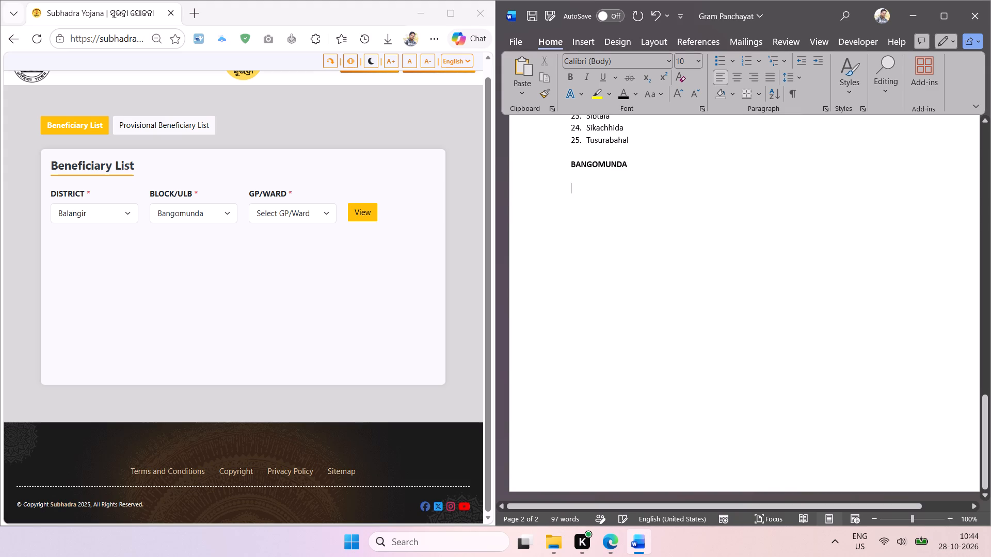
{"action": "key", "text": "ctrl+s"}
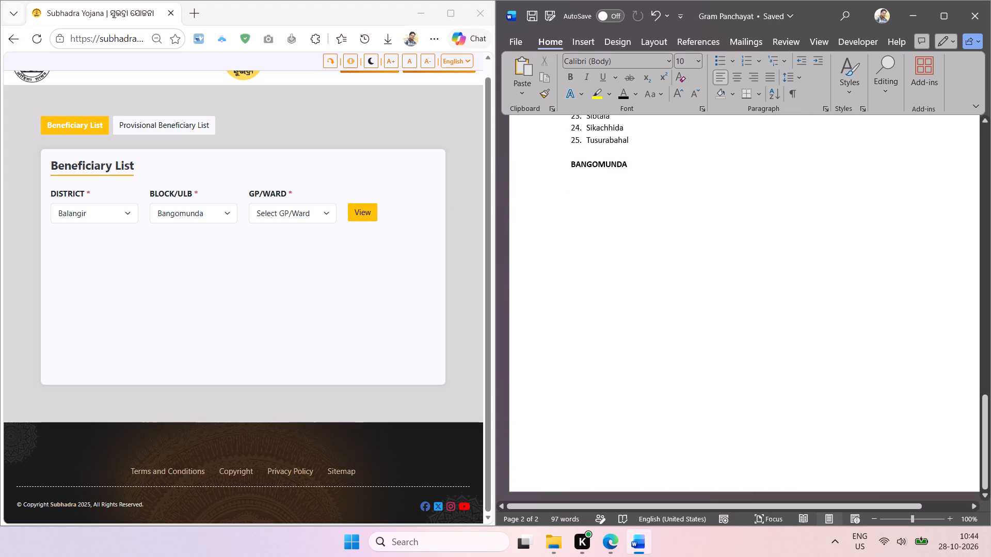
Capture the Bangomunda GP/Ward names from Alanda to Jurabandh as text and paste them under the BANGOMUNDA heading.
{"action": "left_click", "coordinate": [586, 183]}
{"action": "left_click", "coordinate": [326, 213]}
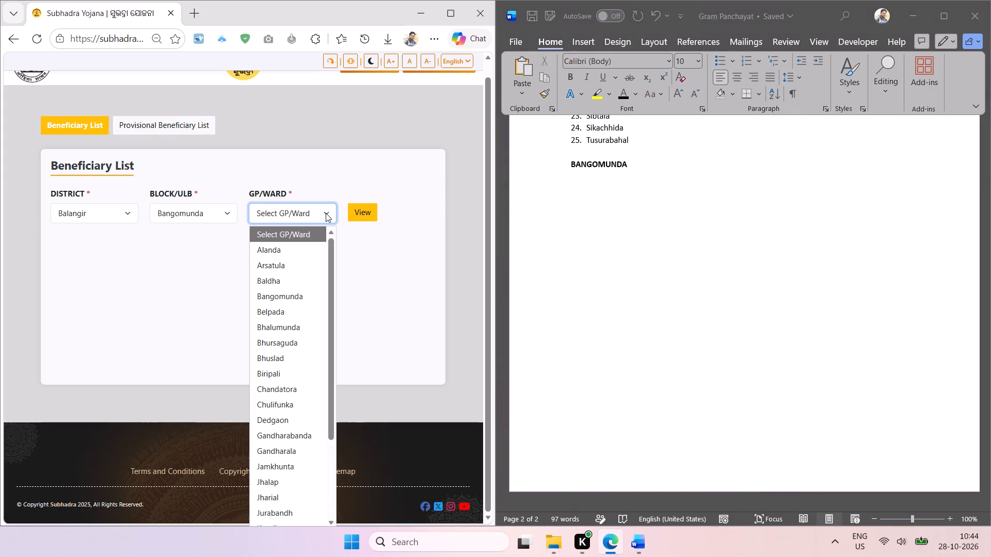
{"action": "key", "text": "shift+super+t"}
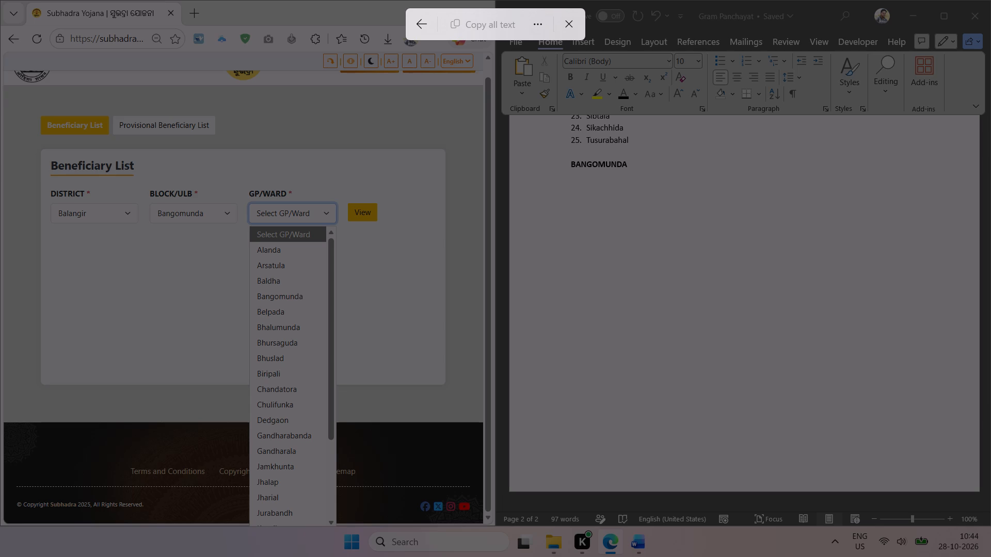
{"action": "left_click_drag", "start_coordinate": [250, 242], "coordinate": [334, 523]}
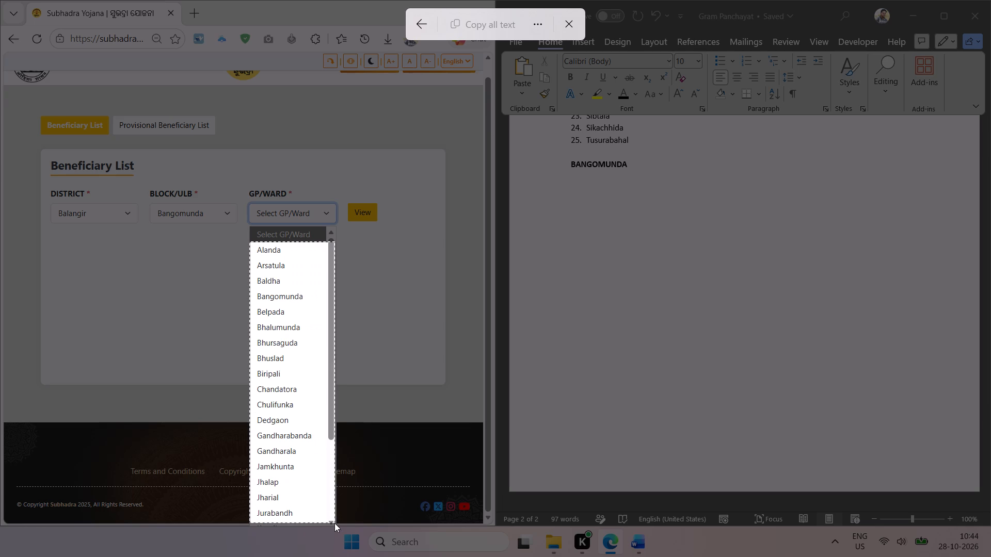
{"action": "left_click_drag", "start_coordinate": [334, 523], "coordinate": [323, 522]}
{"action": "left_click", "coordinate": [485, 24]}
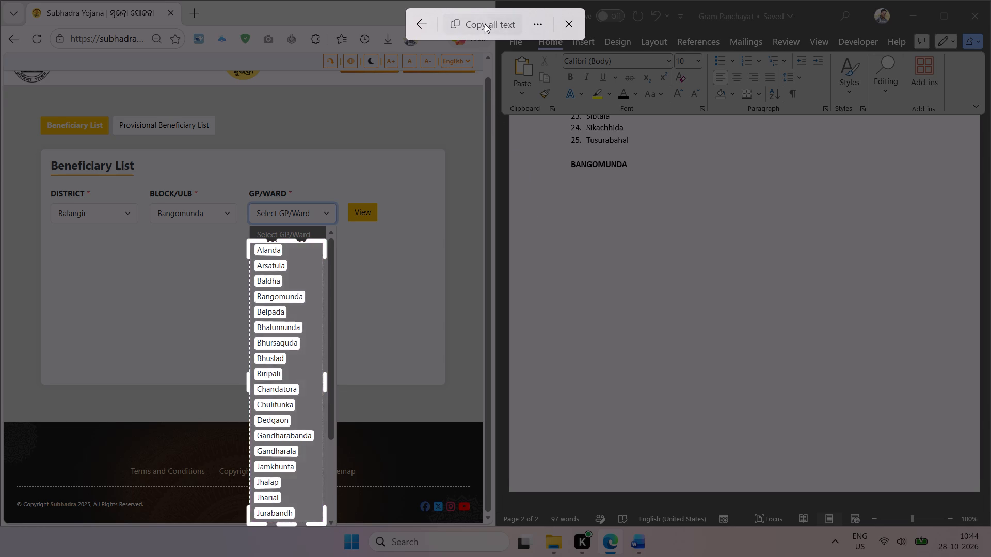
{"action": "left_click", "coordinate": [579, 174]}
{"action": "left_click", "coordinate": [578, 175]}
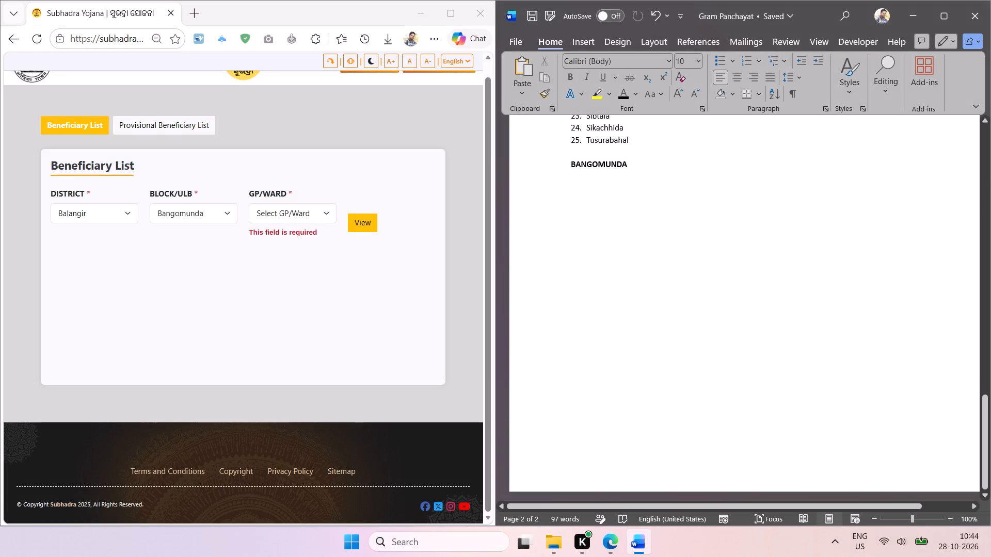
{"action": "key", "text": "ctrl+v"}
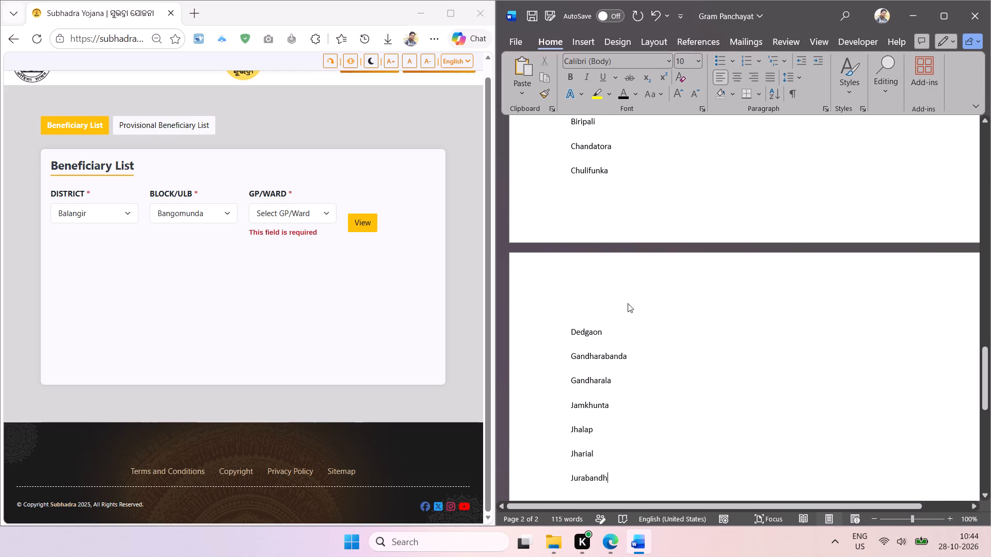
Capture the remaining Bangomunda GP/Ward names from Jurabandh to Tureikela as text and paste them below the existing names.
{"action": "scroll", "coordinate": [628, 303], "scroll_direction": "down", "scroll_amount": 3}
{"action": "key", "text": "Return"}
{"action": "key", "text": "Return"}
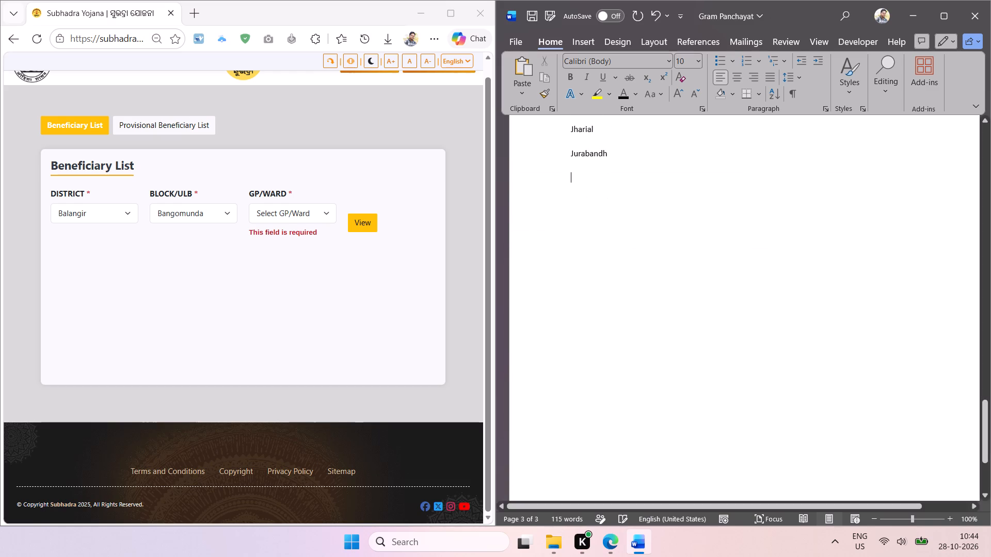
{"action": "left_click", "coordinate": [331, 216]}
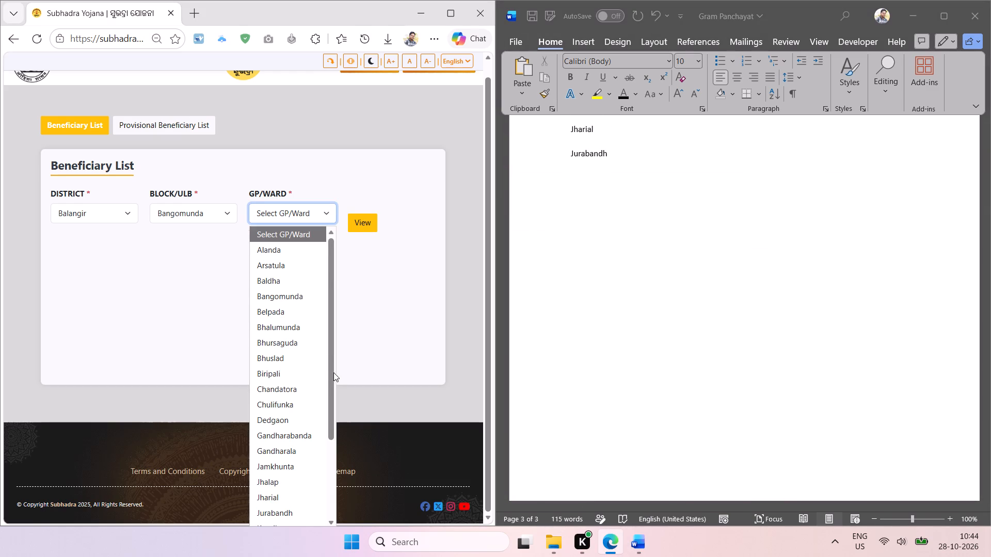
{"action": "left_click_drag", "start_coordinate": [331, 345], "coordinate": [345, 492]}
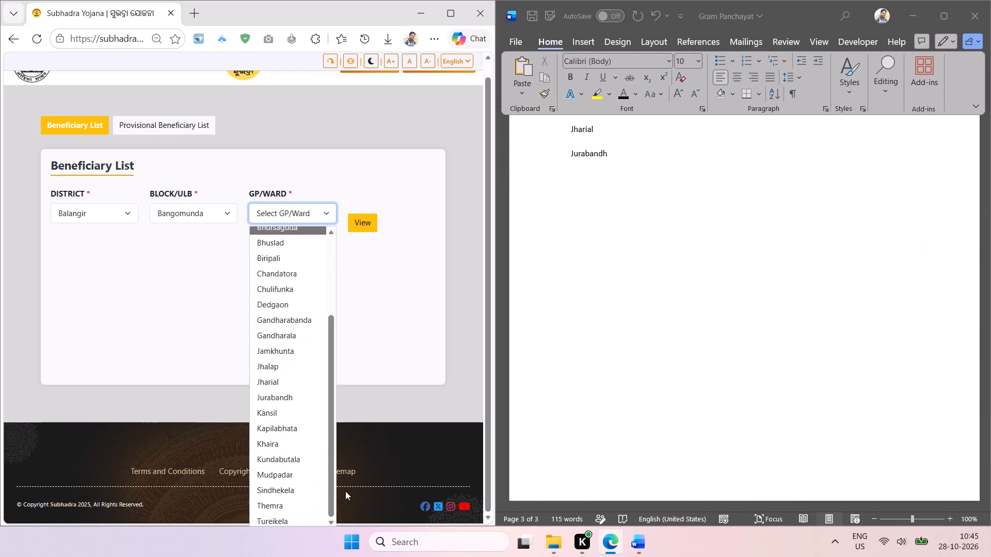
{"action": "key", "text": "shift+super+t"}
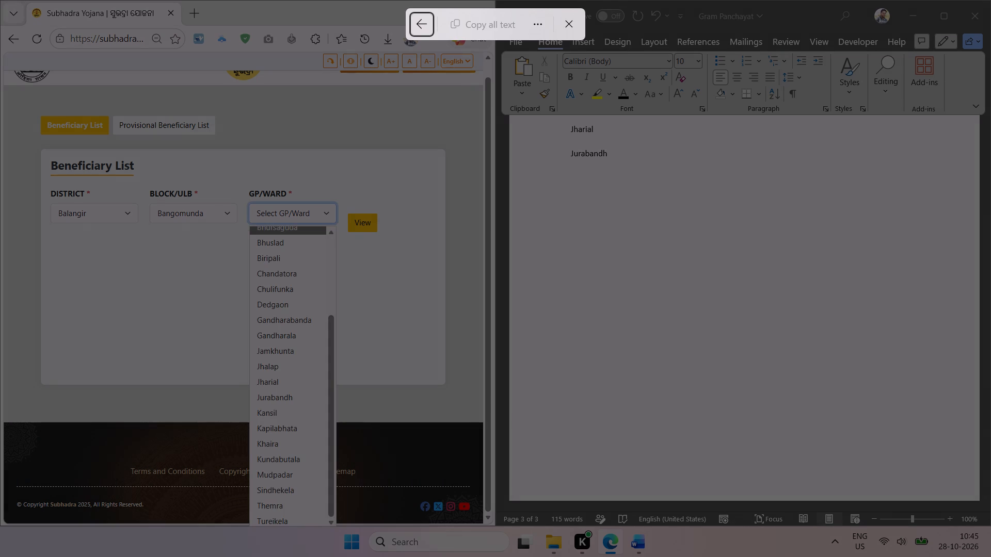
{"action": "left_click_drag", "start_coordinate": [248, 389], "coordinate": [324, 532]}
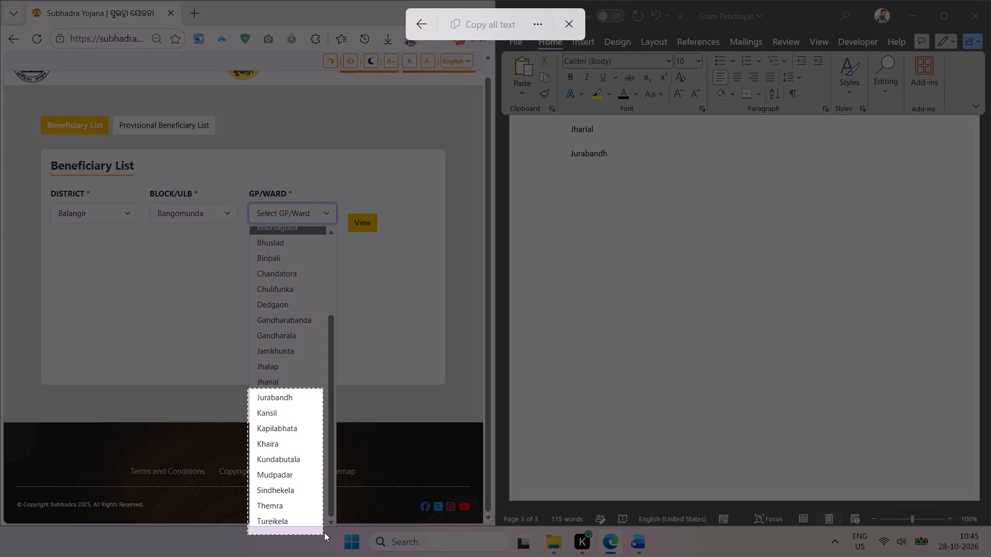
{"action": "left_click_drag", "start_coordinate": [324, 532], "coordinate": [325, 531]}
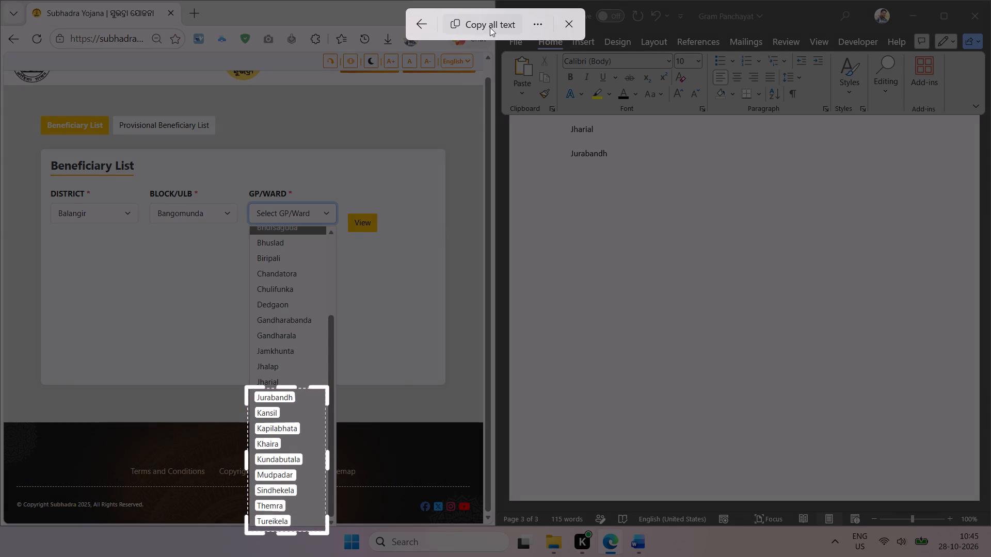
{"action": "left_click", "coordinate": [497, 329]}
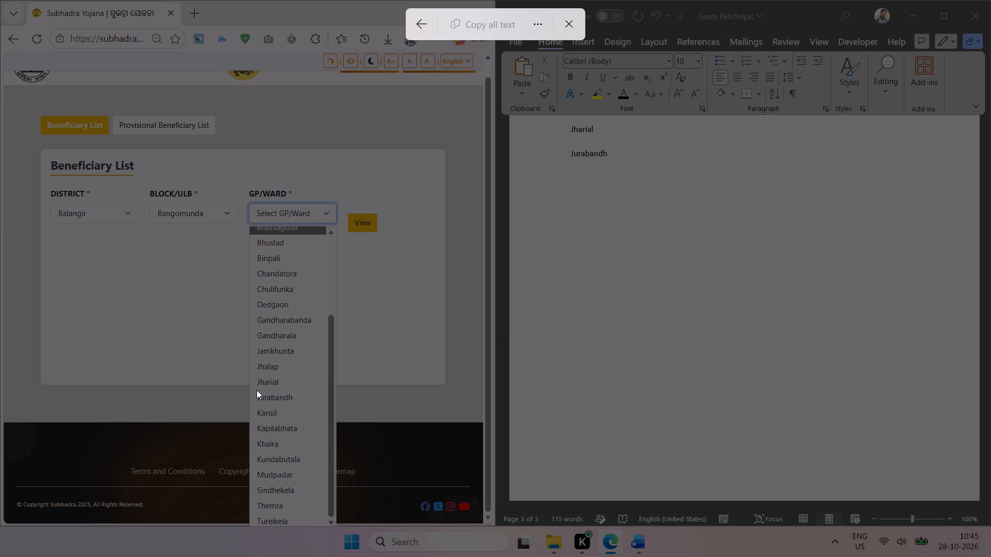
{"action": "left_click_drag", "start_coordinate": [254, 389], "coordinate": [316, 528]}
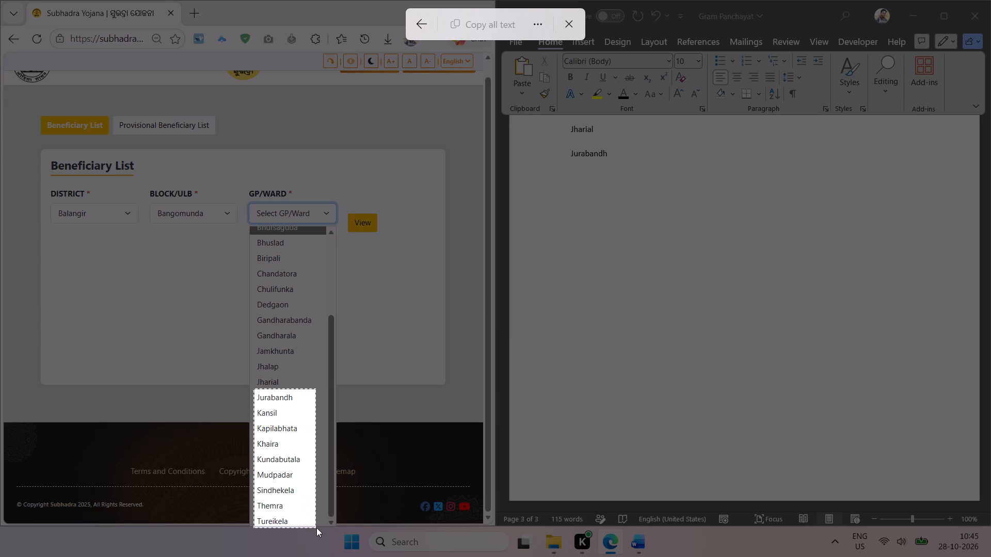
{"action": "left_click_drag", "start_coordinate": [316, 528], "coordinate": [323, 528]}
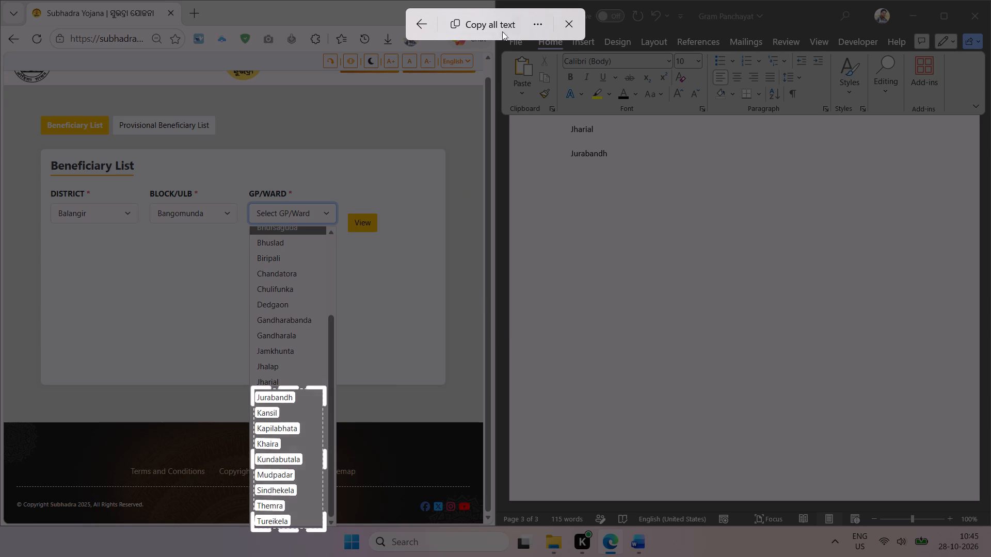
{"action": "left_click", "coordinate": [502, 31]}
{"action": "left_click", "coordinate": [581, 184]}
{"action": "key", "text": "ctrl+v"}
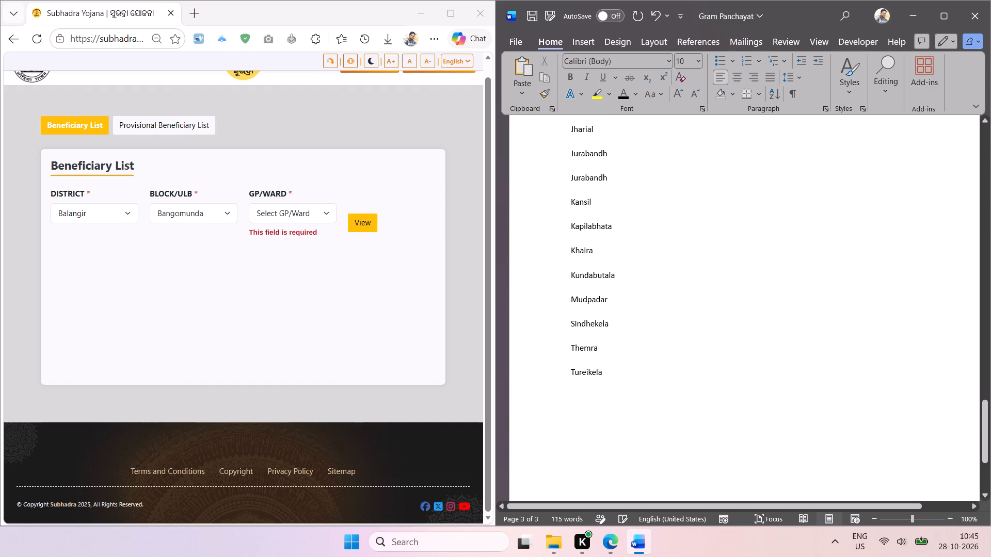
Delete the duplicate Jurabandh entry above Kansil.
{"action": "double_click", "coordinate": [592, 179]}
{"action": "key", "text": "BackSpace"}
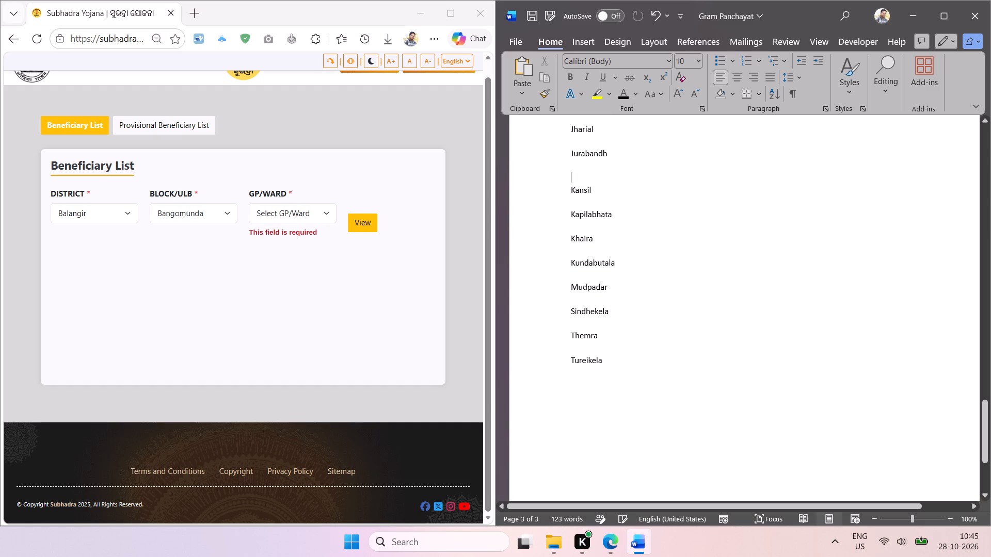
Insert a page break before the BANGOMUNDA heading so its block starts on a new page.
{"action": "scroll", "coordinate": [654, 203], "scroll_direction": "up", "scroll_amount": 7}
{"action": "scroll", "coordinate": [650, 208], "scroll_direction": "down", "scroll_amount": 1}
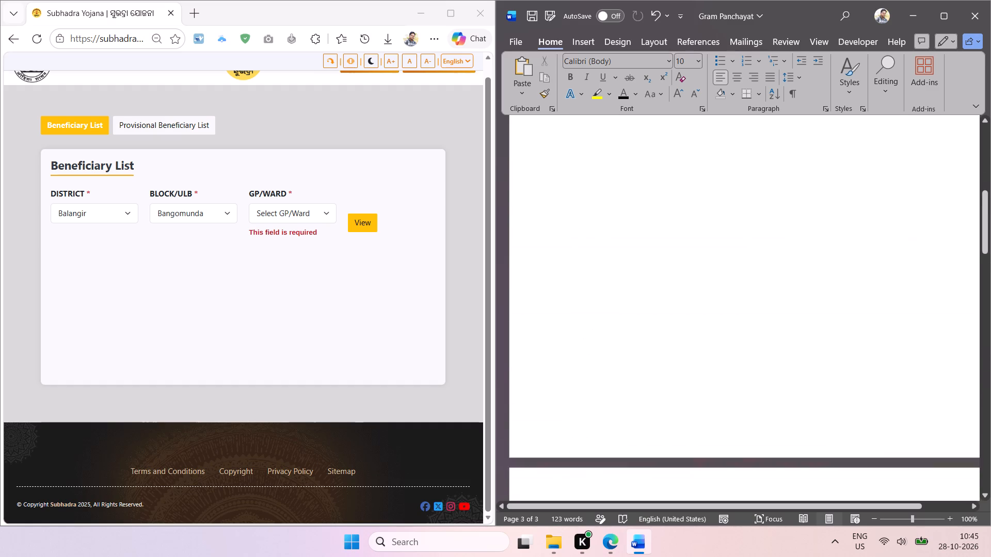
{"action": "scroll", "coordinate": [649, 208], "scroll_direction": "down", "scroll_amount": 5}
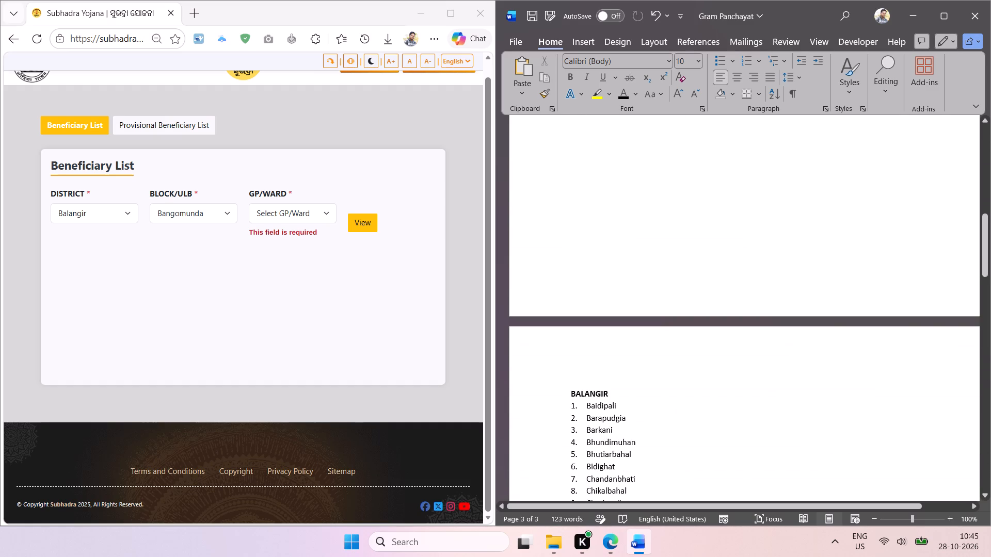
{"action": "scroll", "coordinate": [608, 281], "scroll_direction": "down", "scroll_amount": 1}
{"action": "left_click", "coordinate": [572, 152]}
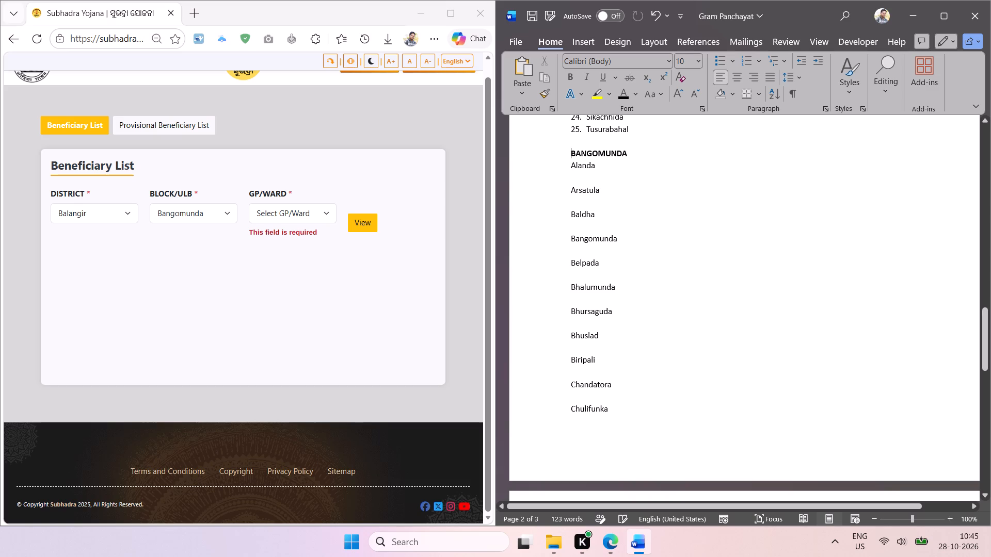
{"action": "key", "text": "ctrl+Return"}
Remove the blank lines between the names from Alanda to Chulifunka under the BANGOMUNDA heading.
{"action": "scroll", "coordinate": [695, 182], "scroll_direction": "down", "scroll_amount": 2}
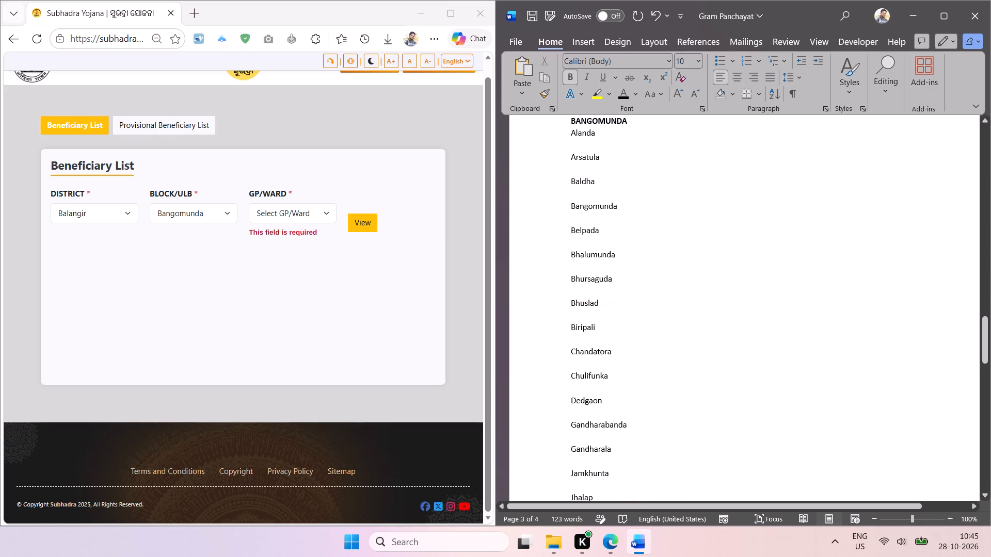
{"action": "left_click", "coordinate": [585, 149]}
{"action": "key", "text": "BackSpace"}
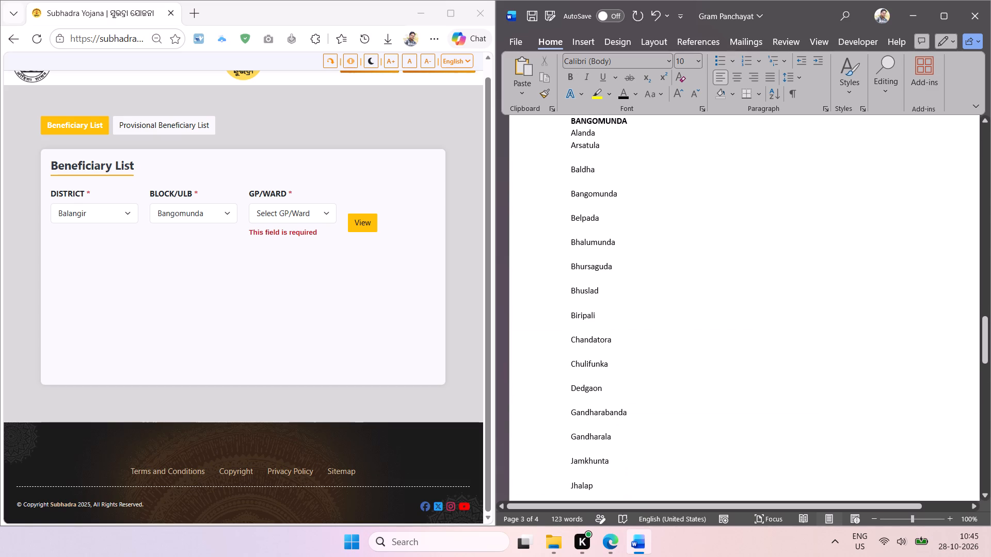
{"action": "left_click", "coordinate": [581, 354]}
{"action": "key", "text": "BackSpace"}
{"action": "left_click", "coordinate": [583, 332]}
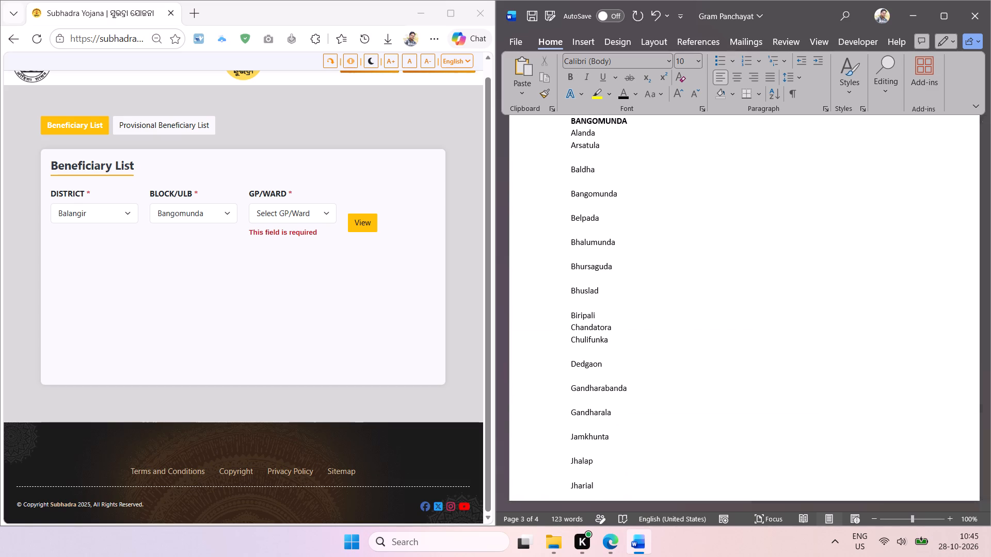
{"action": "key", "text": "BackSpace"}
{"action": "left_click", "coordinate": [579, 301]}
{"action": "key", "text": "BackSpace"}
{"action": "left_click", "coordinate": [582, 278]}
{"action": "key", "text": "BackSpace"}
{"action": "left_click", "coordinate": [583, 254]}
{"action": "key", "text": "BackSpace"}
{"action": "left_click", "coordinate": [584, 227]}
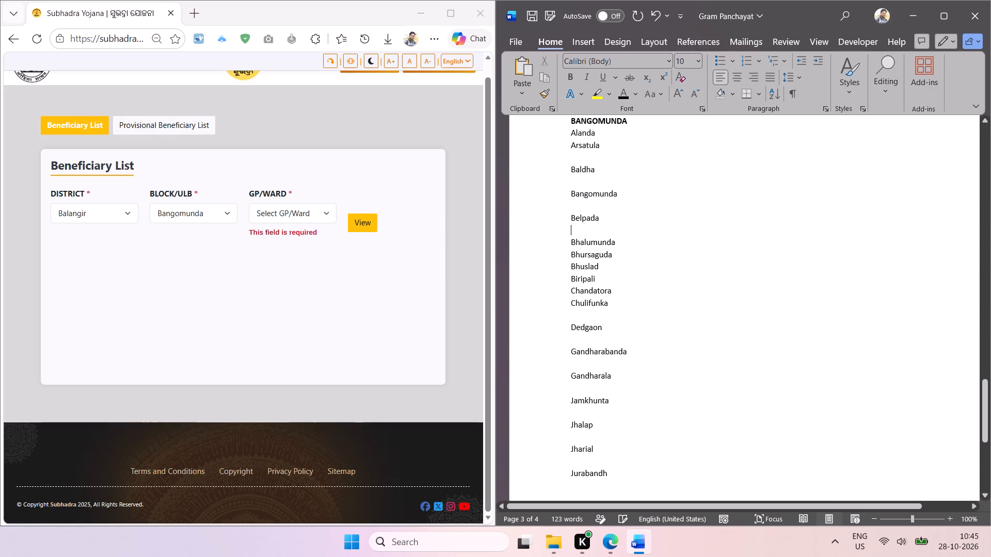
{"action": "key", "text": "BackSpace"}
{"action": "left_click", "coordinate": [578, 205]}
{"action": "key", "text": "BackSpace"}
{"action": "left_click", "coordinate": [583, 181]}
{"action": "key", "text": "BackSpace"}
{"action": "left_click", "coordinate": [578, 158]}
{"action": "key", "text": "BackSpace"}
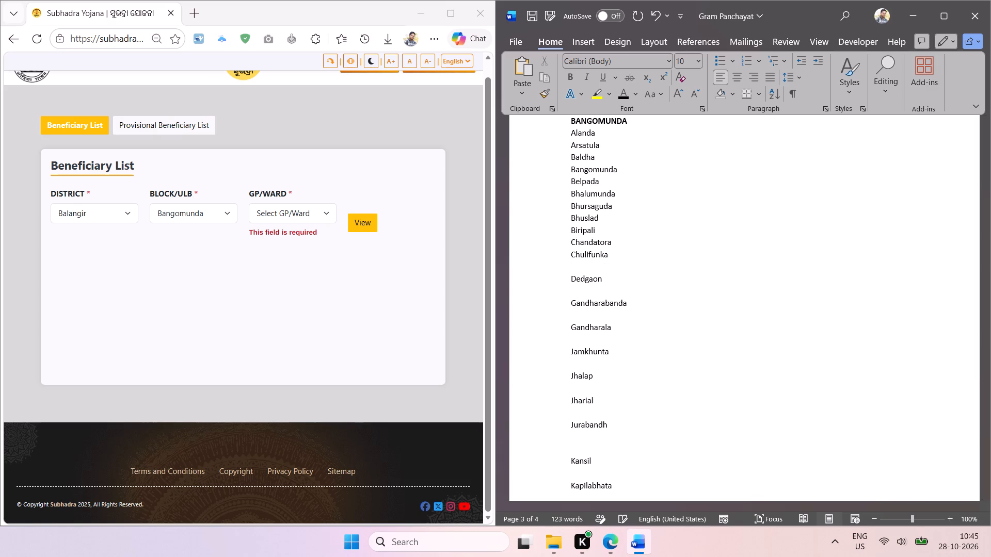
Remove the blank lines between the names from Chulifunka to Jharial.
{"action": "left_click", "coordinate": [579, 387]}
{"action": "key", "text": "BackSpace"}
{"action": "left_click", "coordinate": [580, 364]}
{"action": "key", "text": "BackSpace"}
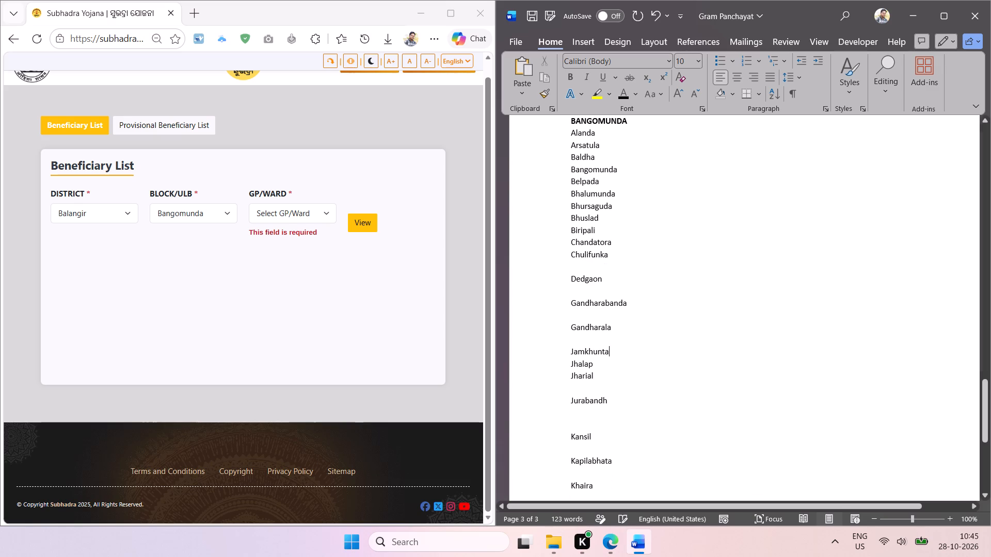
{"action": "left_click", "coordinate": [580, 337]}
{"action": "key", "text": "BackSpace"}
{"action": "left_click", "coordinate": [578, 315]}
{"action": "key", "text": "BackSpace"}
{"action": "left_click", "coordinate": [577, 292]}
{"action": "key", "text": "BackSpace"}
{"action": "left_click", "coordinate": [581, 268]}
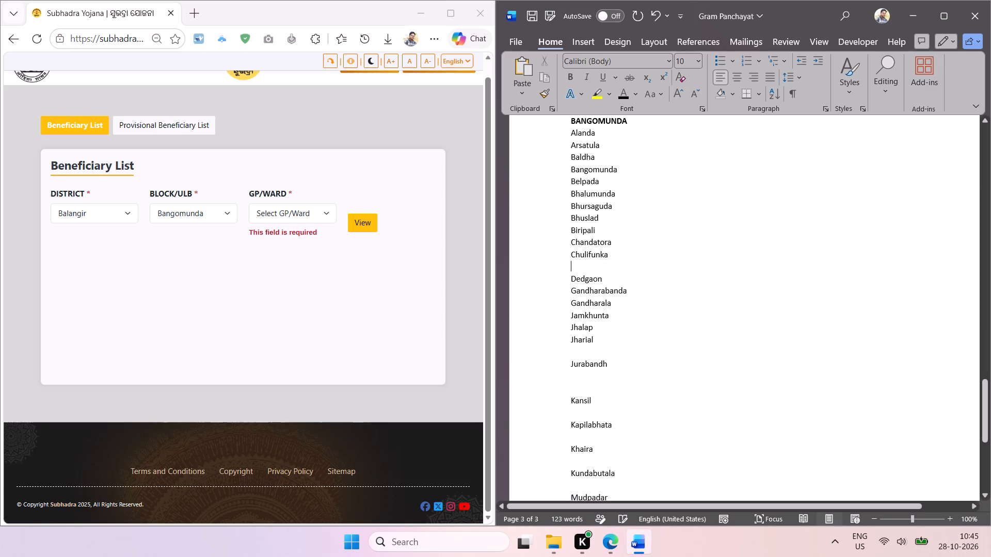
{"action": "key", "text": "BackSpace"}
Remove the blank lines between the names from Jharial to Kundabutala, including the double gap above Kansil.
{"action": "left_click", "coordinate": [574, 448]}
{"action": "key", "text": "BackSpace"}
{"action": "left_click", "coordinate": [581, 423]}
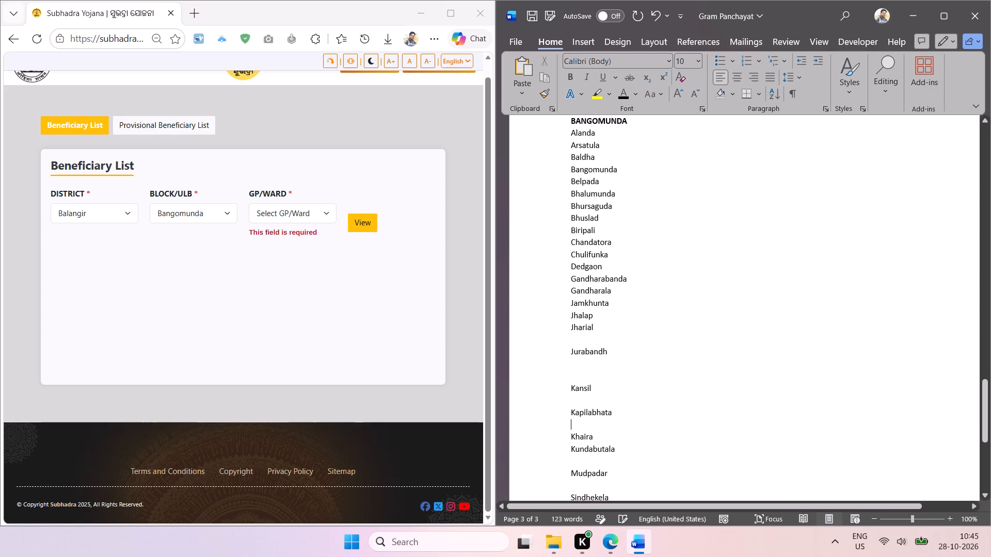
{"action": "key", "text": "BackSpace"}
{"action": "left_click", "coordinate": [578, 400]}
{"action": "key", "text": "BackSpace"}
{"action": "left_click", "coordinate": [586, 371]}
{"action": "key", "text": "BackSpace"}
{"action": "key", "text": "BackSpace"}
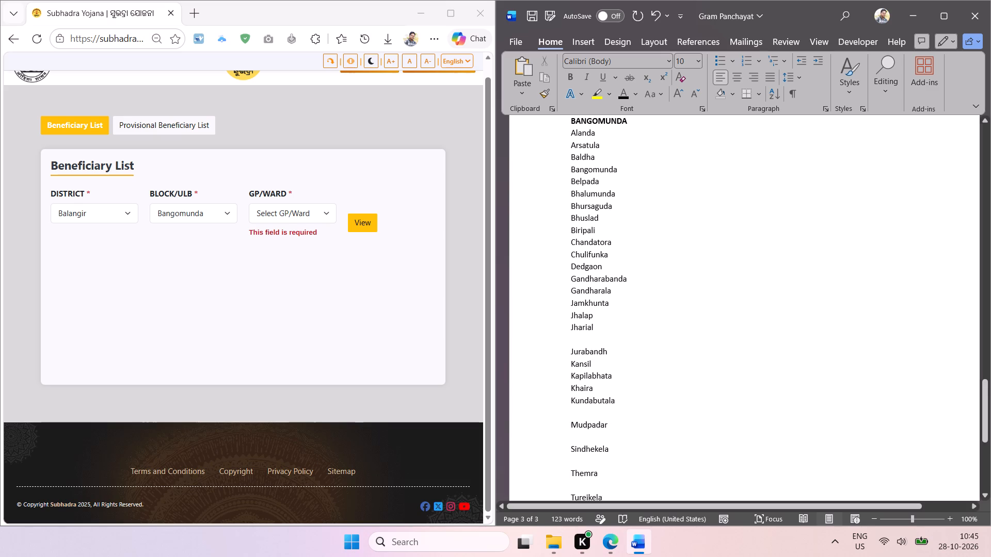
{"action": "left_click", "coordinate": [582, 341]}
{"action": "key", "text": "BackSpace"}
Remove the blank lines between the names from Kundabutala to Tureikela.
{"action": "left_click", "coordinate": [574, 474]}
{"action": "key", "text": "BackSpace"}
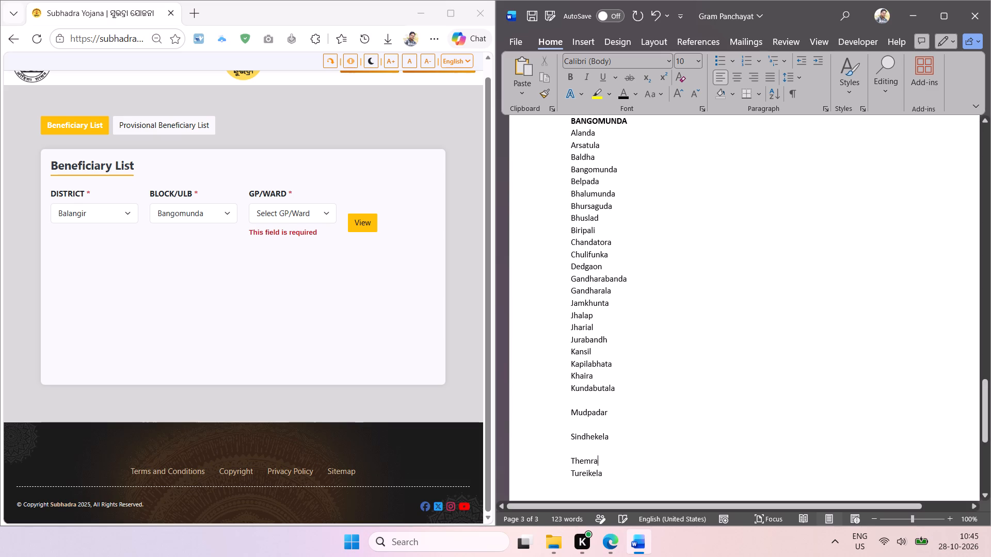
{"action": "left_click", "coordinate": [581, 447]}
{"action": "key", "text": "BackSpace"}
{"action": "left_click", "coordinate": [581, 420]}
{"action": "key", "text": "BackSpace"}
{"action": "left_click", "coordinate": [579, 398]}
{"action": "key", "text": "BackSpace"}
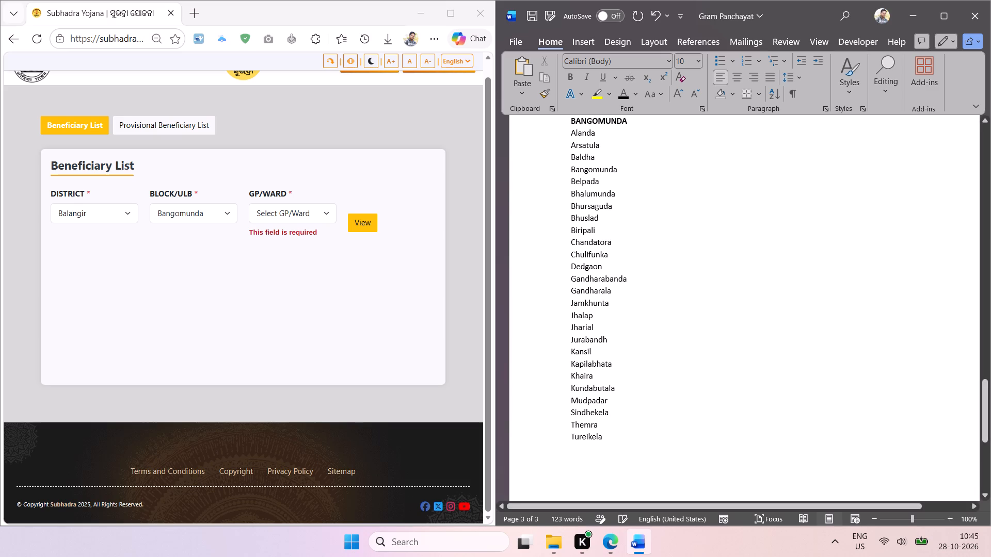
Make the BANGOMUNDA names from Alanda to Tureikela a numbered list aligned with the heading's left edge.
{"action": "scroll", "coordinate": [637, 282], "scroll_direction": "down", "scroll_amount": 1}
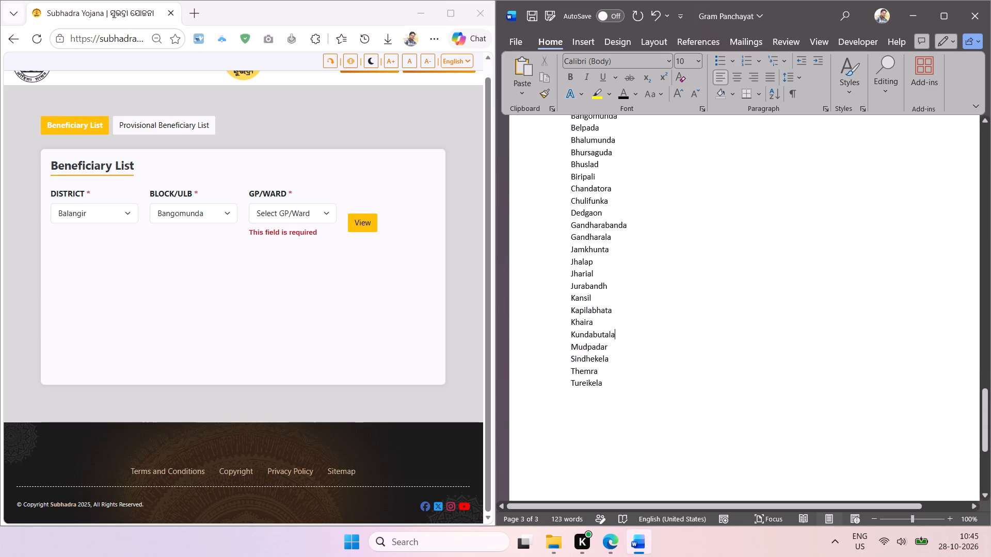
{"action": "scroll", "coordinate": [616, 309], "scroll_direction": "down", "scroll_amount": 1}
{"action": "left_click", "coordinate": [572, 206]}
{"action": "scroll", "coordinate": [624, 315], "scroll_direction": "down", "scroll_amount": 1}
{"action": "left_click", "coordinate": [603, 403], "text": "shift"}
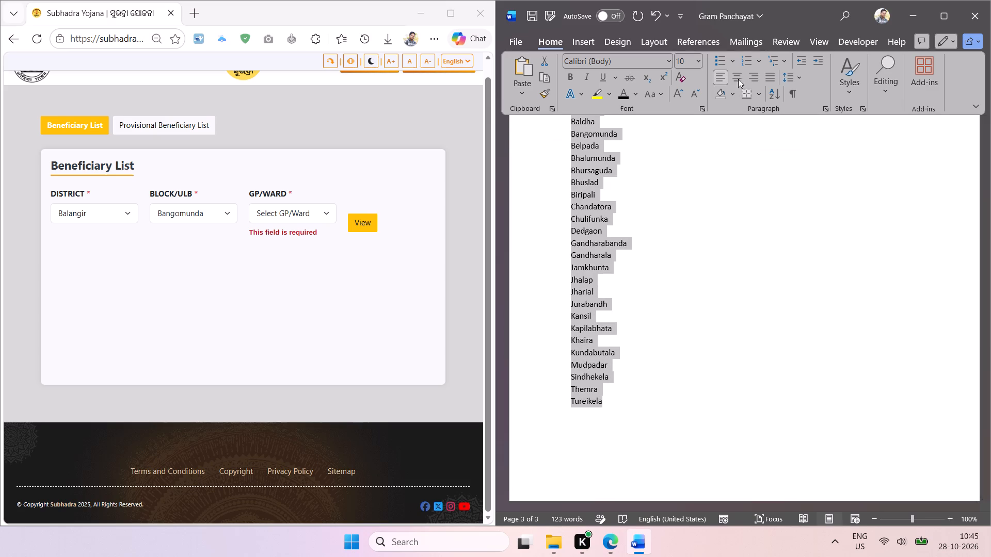
{"action": "left_click", "coordinate": [745, 63]}
{"action": "left_click", "coordinate": [801, 61]}
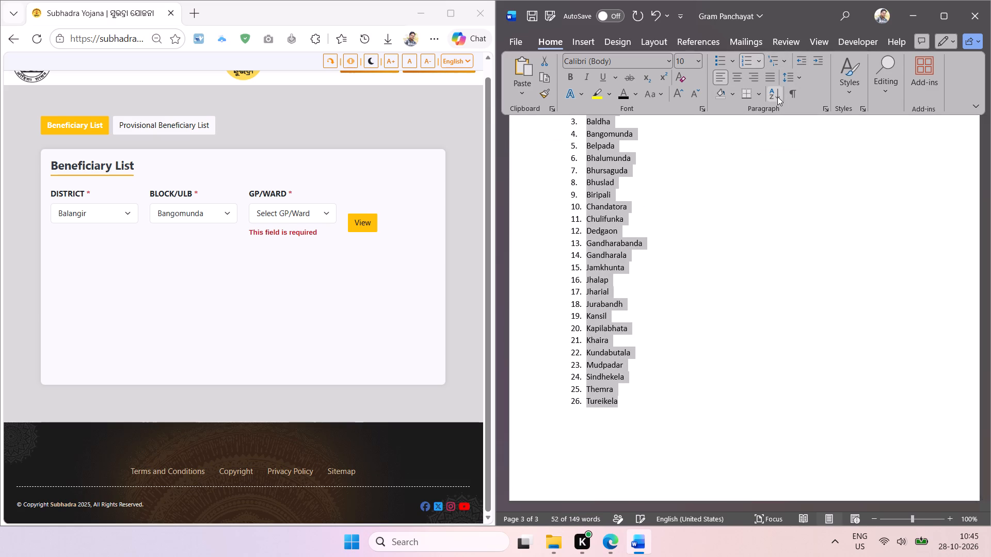
Sort the numbered BANGOMUNDA names alphabetically.
{"action": "left_click", "coordinate": [777, 96]}
{"action": "left_click", "coordinate": [787, 349]}
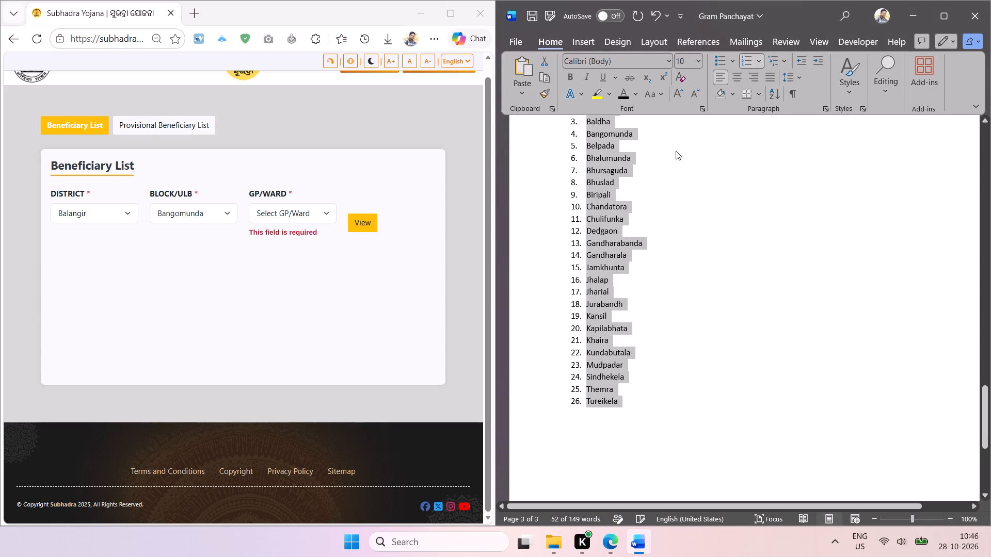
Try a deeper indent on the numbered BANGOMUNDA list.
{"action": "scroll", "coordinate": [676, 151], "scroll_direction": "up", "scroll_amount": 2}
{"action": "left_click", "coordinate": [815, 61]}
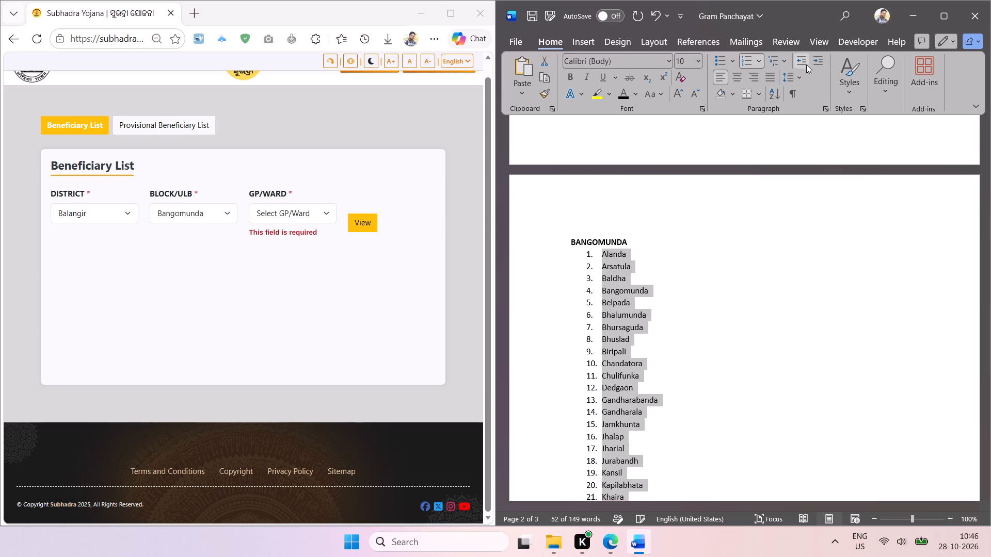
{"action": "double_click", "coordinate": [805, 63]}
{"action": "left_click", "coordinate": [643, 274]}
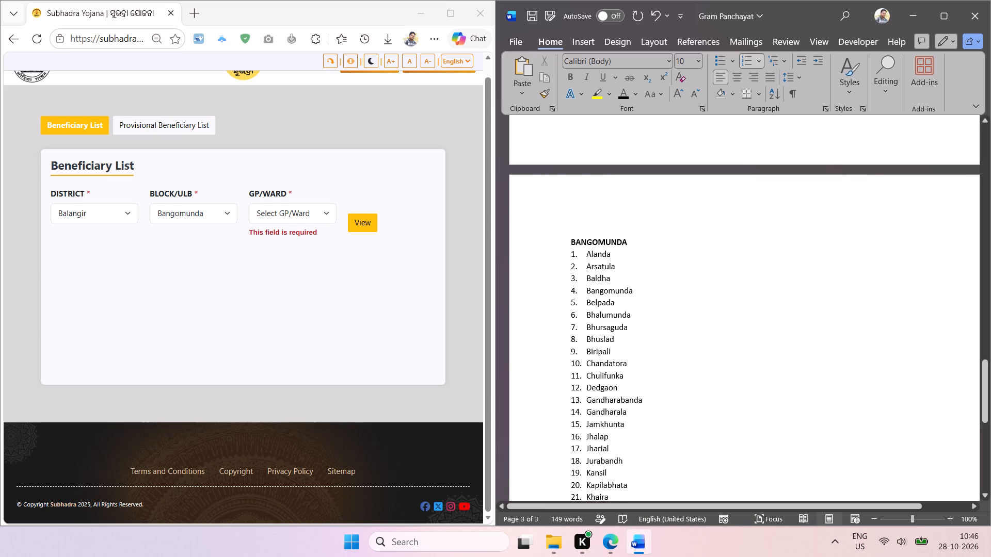
Save the Gram Panchayat document.
{"action": "key", "text": "ctrl+s"}
Copy the BANGOMUNDA heading to below Tureikela, leaving one blank line after the numbered list.
{"action": "scroll", "coordinate": [643, 267], "scroll_direction": "down", "scroll_amount": 1}
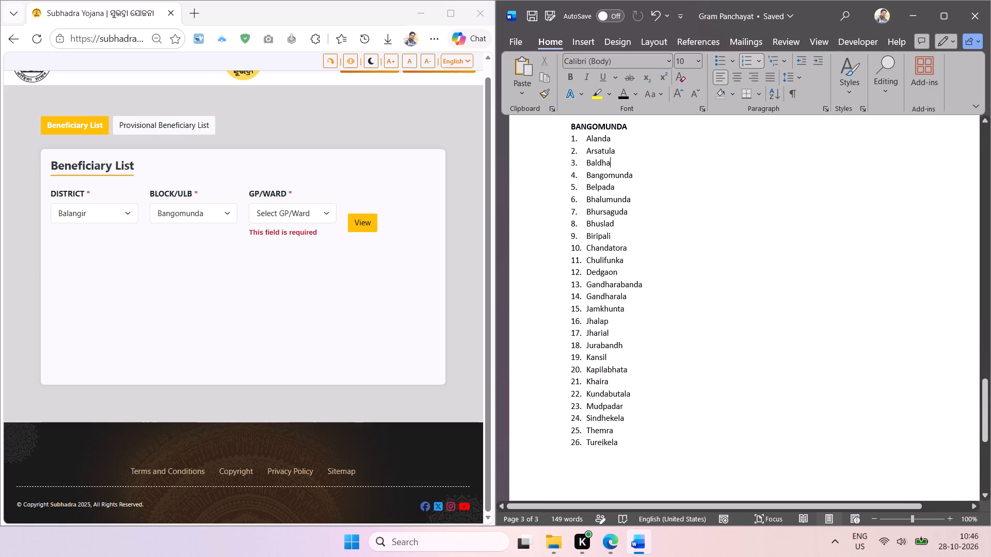
{"action": "scroll", "coordinate": [615, 174], "scroll_direction": "down", "scroll_amount": 1}
{"action": "double_click", "coordinate": [601, 126]}
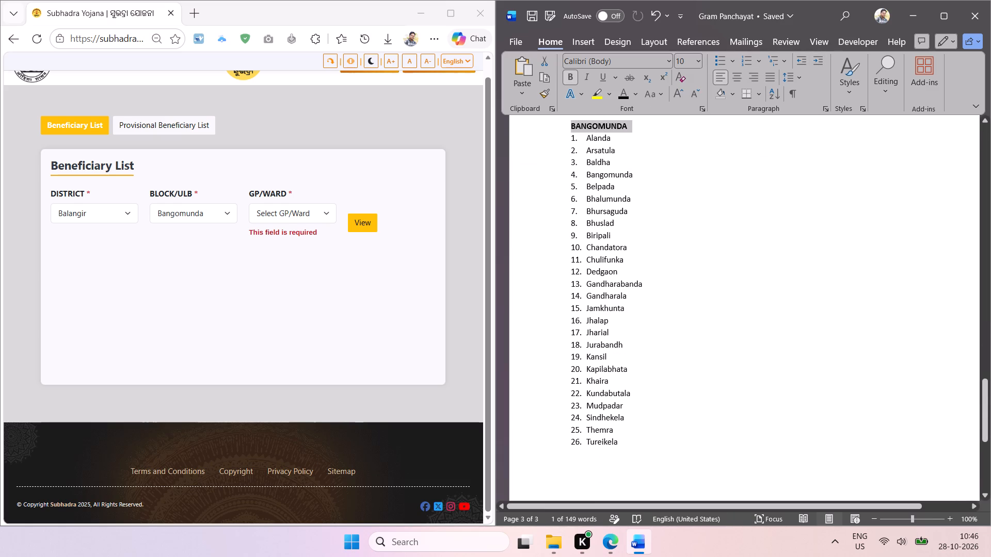
{"action": "key", "text": "ctrl+c"}
{"action": "scroll", "coordinate": [626, 409], "scroll_direction": "down", "scroll_amount": 1}
{"action": "left_click", "coordinate": [633, 228]}
{"action": "key", "text": "Return"}
{"action": "key", "text": "Return"}
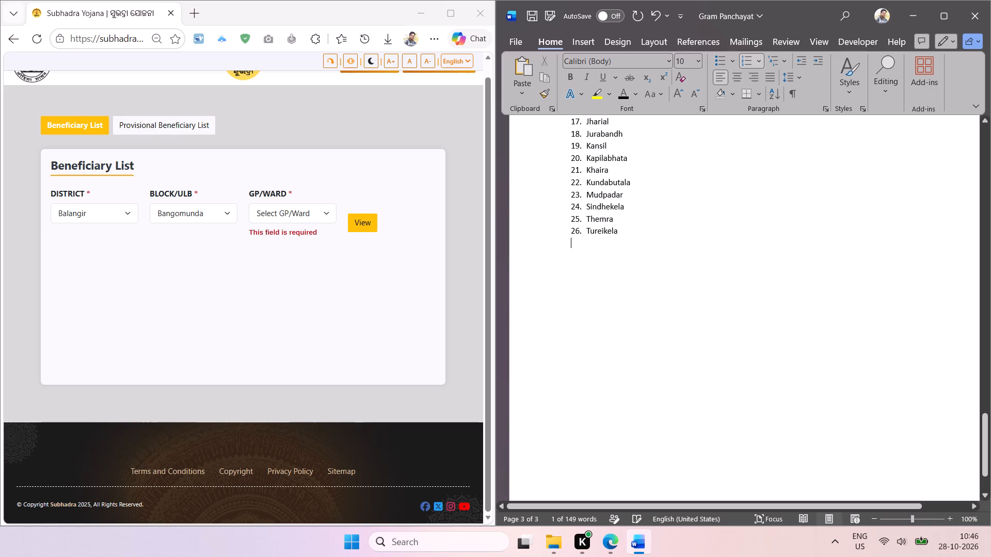
{"action": "key", "text": "Return"}
{"action": "key", "text": "Return"}
{"action": "key", "text": "ctrl+v"}
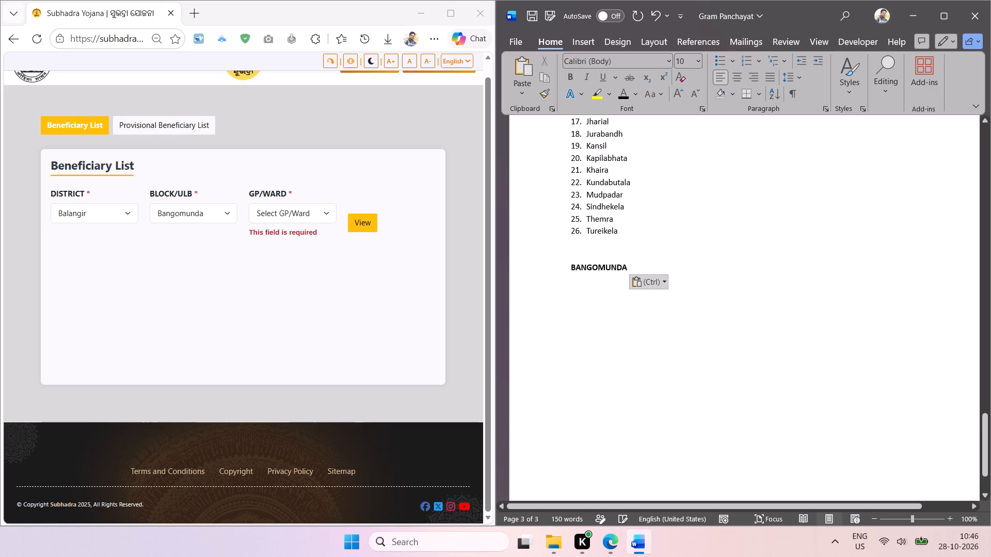
{"action": "left_click", "coordinate": [574, 256]}
{"action": "key", "text": "BackSpace"}
Switch to the website and choose Belpada as the block for Balangir district.
{"action": "left_click", "coordinate": [210, 216]}
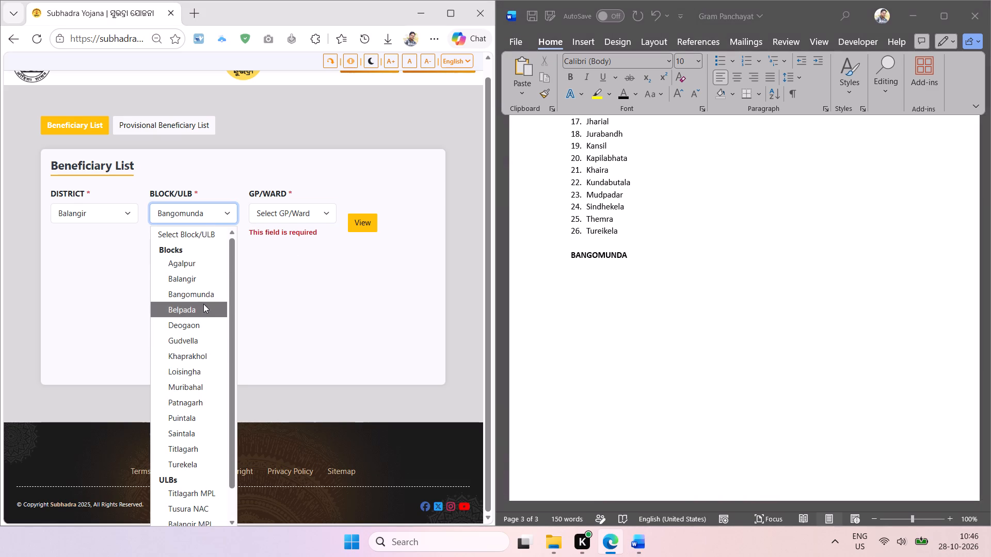
{"action": "left_click", "coordinate": [200, 310]}
{"action": "left_click", "coordinate": [260, 275]}
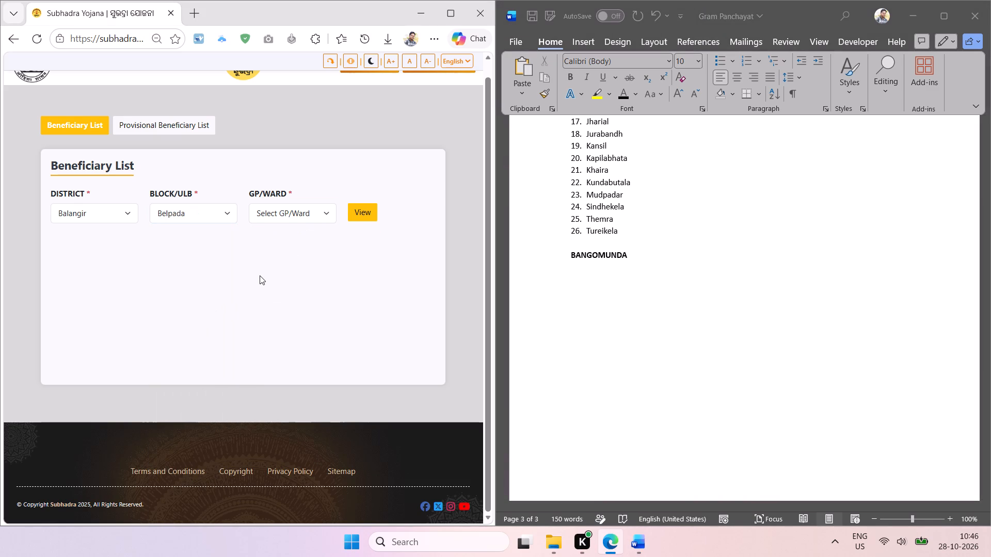
Capture the block name Belpada as text, replace the copied BANGOMUNDA heading with it and change it to uppercase.
{"action": "key", "text": "shift+super+t"}
{"action": "left_click_drag", "start_coordinate": [152, 203], "coordinate": [221, 349]}
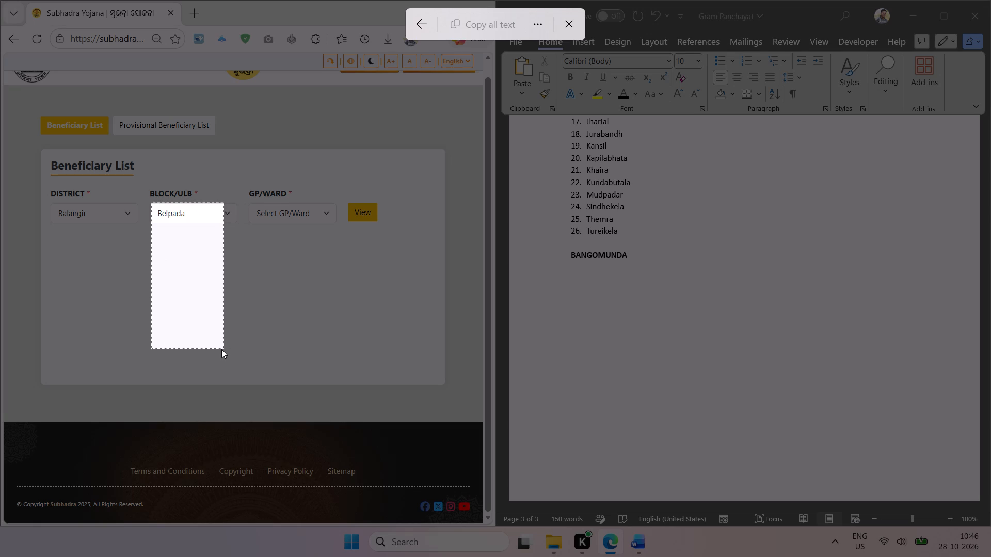
{"action": "left_click_drag", "start_coordinate": [221, 349], "coordinate": [216, 359]}
{"action": "left_click", "coordinate": [487, 29]}
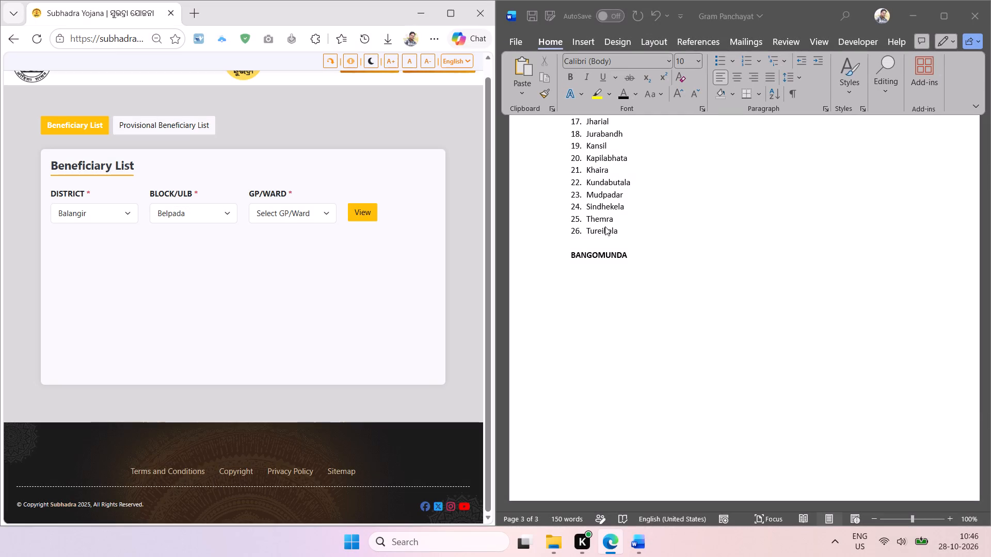
{"action": "left_click", "coordinate": [602, 258]}
{"action": "double_click", "coordinate": [602, 255]}
{"action": "key", "text": "ctrl+v"}
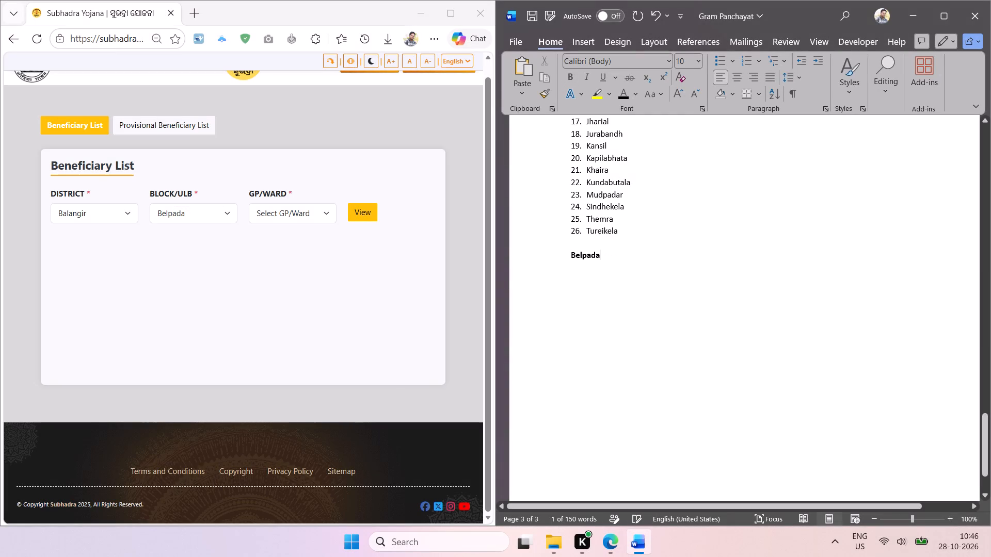
{"action": "key", "text": "shift+F3"}
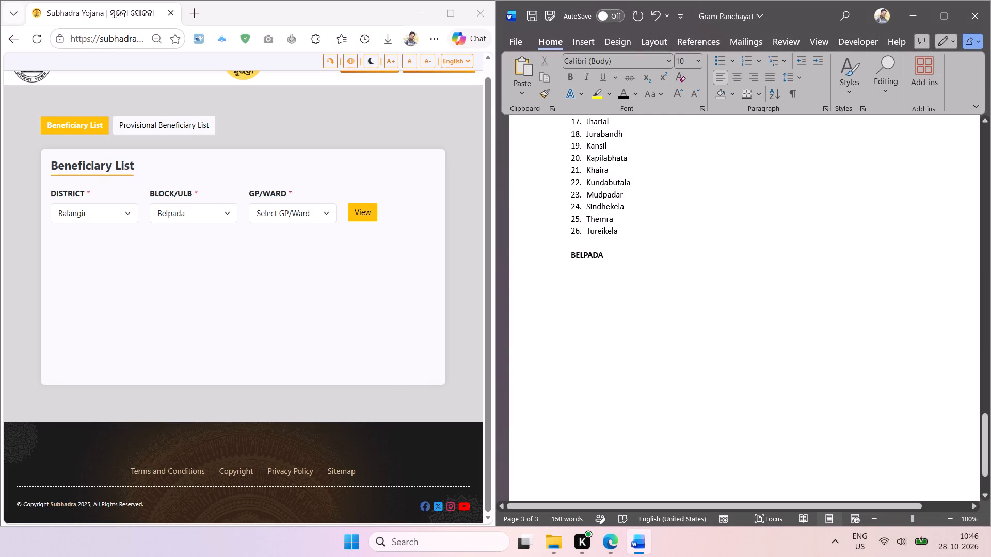
Capture the Belpada GP/Ward names from Bagdor to Pandrijore as text and paste them under the BELPADA heading.
{"action": "key", "text": "Return"}
{"action": "left_click", "coordinate": [299, 218]}
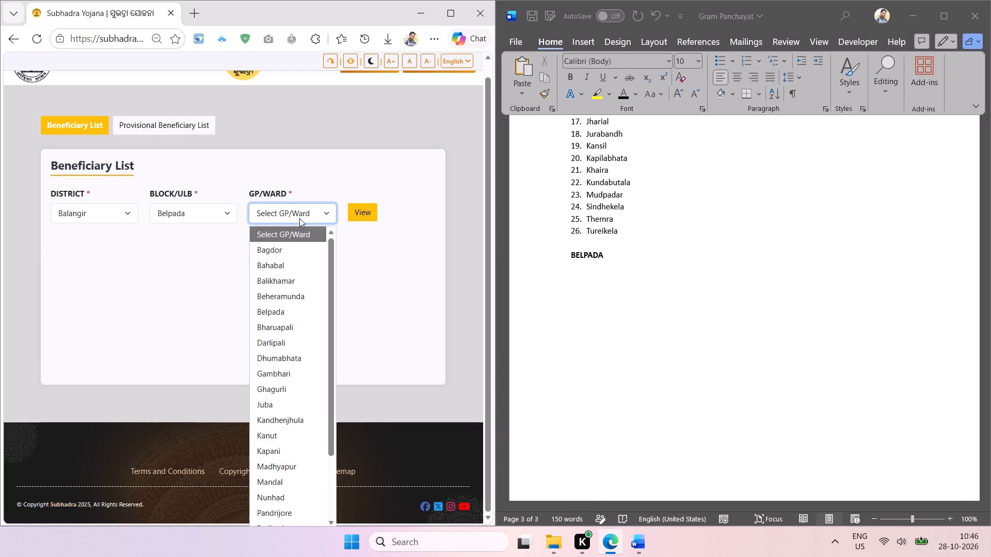
{"action": "key", "text": "shift+super+t"}
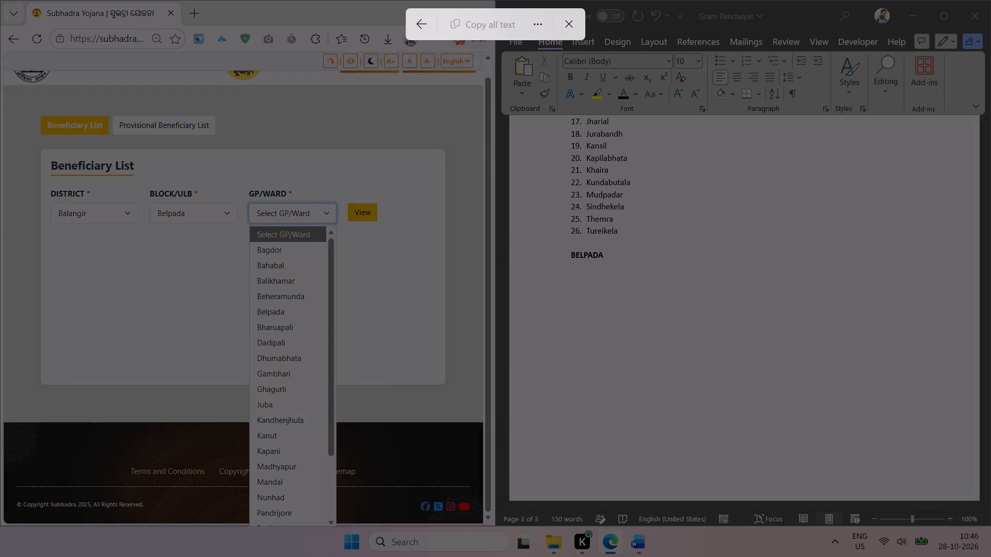
{"action": "left_click_drag", "start_coordinate": [252, 243], "coordinate": [327, 523]}
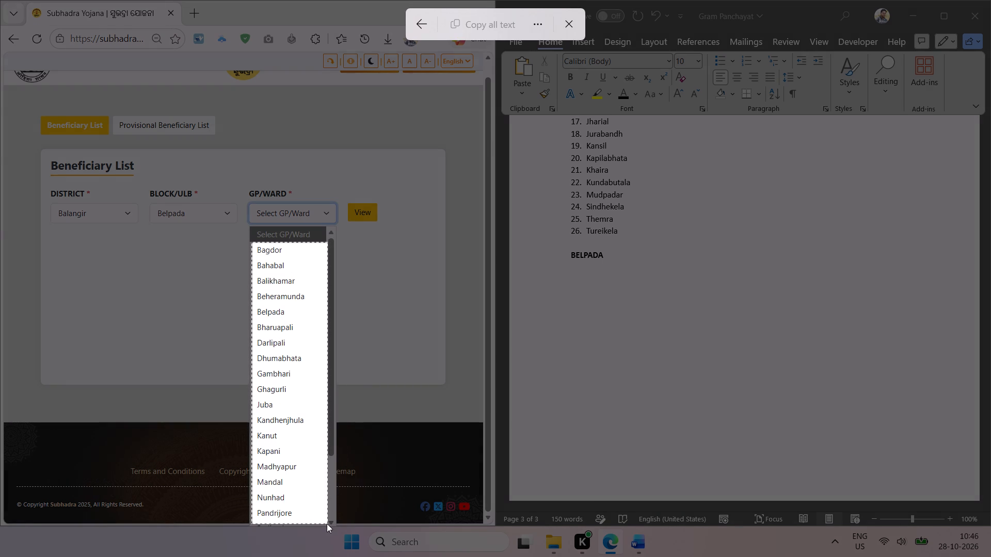
{"action": "left_click_drag", "start_coordinate": [327, 523], "coordinate": [325, 520]}
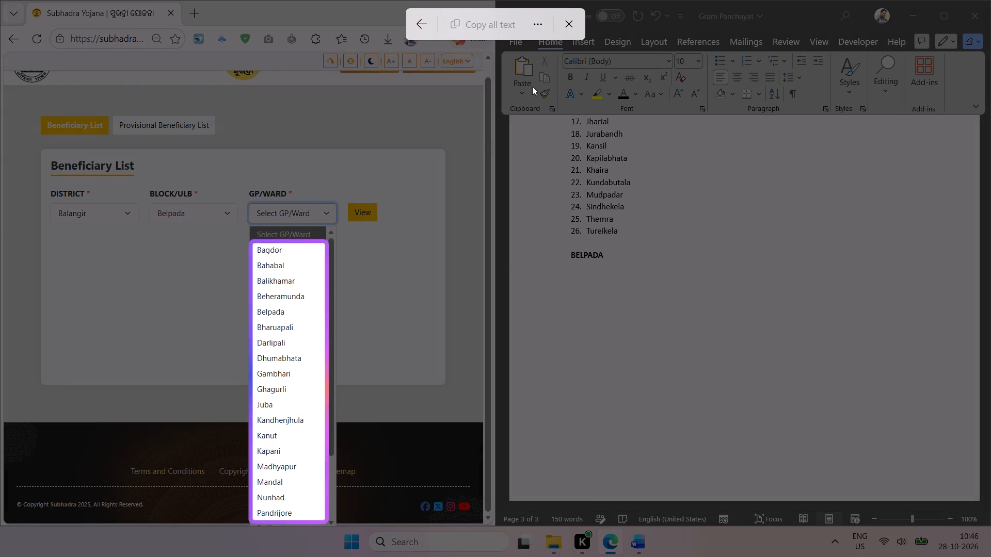
{"action": "left_click", "coordinate": [501, 26]}
{"action": "left_click", "coordinate": [595, 270]}
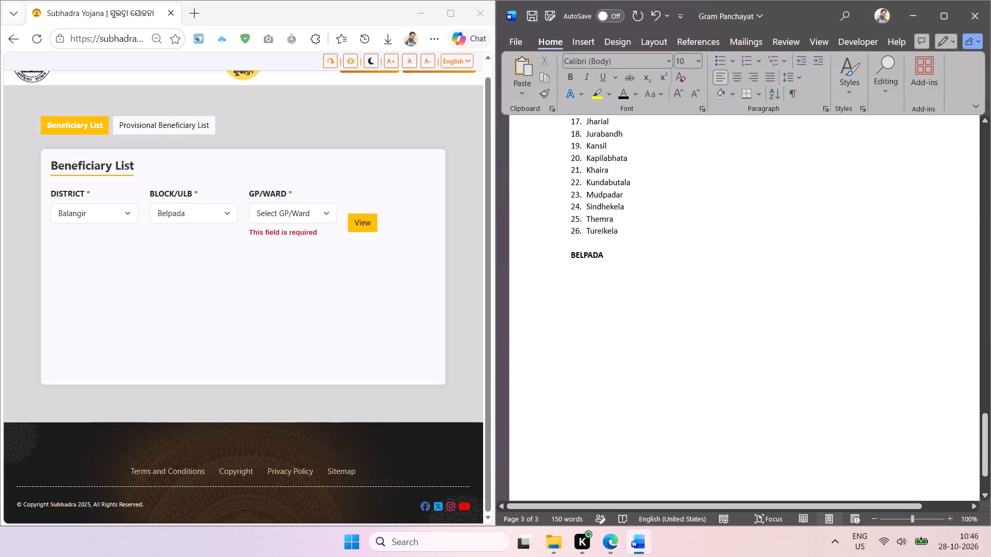
{"action": "key", "text": "ctrl+v"}
Capture the remaining Belpada GP/Ward names from Pandrijore to Tentelmunda as text and paste them below Pandrijore in the document.
{"action": "scroll", "coordinate": [621, 335], "scroll_direction": "down", "scroll_amount": 3}
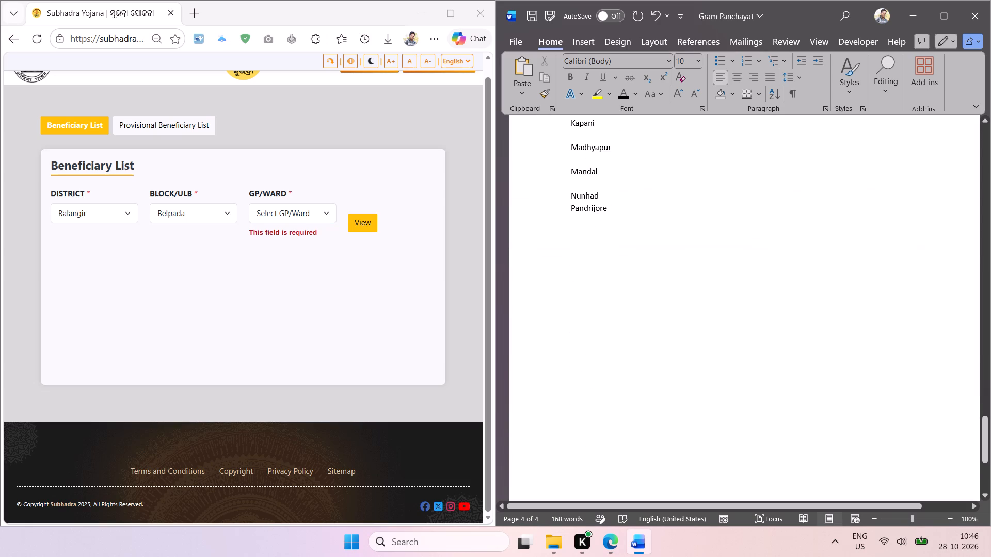
{"action": "key", "text": "Return"}
{"action": "key", "text": "Return"}
{"action": "left_click", "coordinate": [320, 212]}
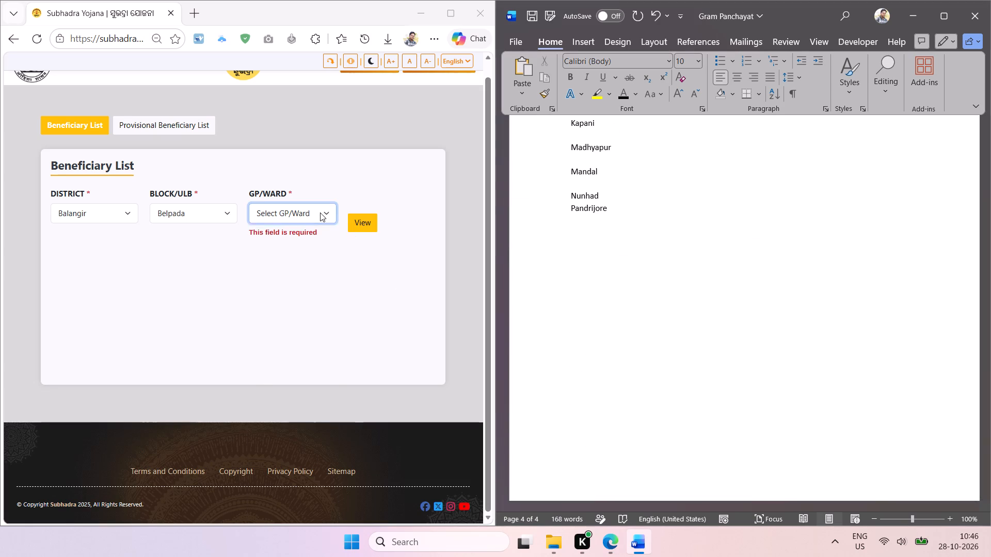
{"action": "left_click_drag", "start_coordinate": [333, 354], "coordinate": [332, 461]}
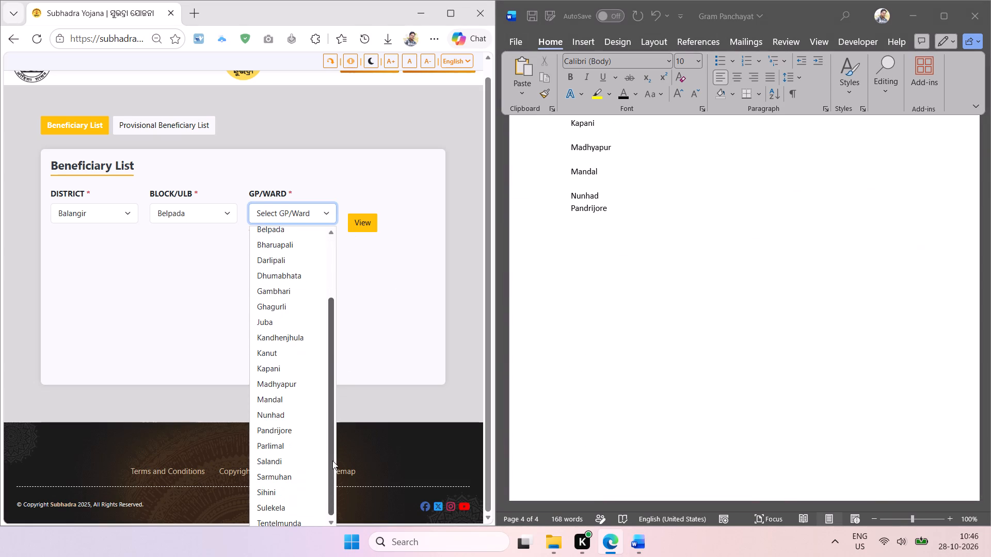
{"action": "left_click_drag", "start_coordinate": [332, 461], "coordinate": [332, 463]}
{"action": "key", "text": "shift+super+t"}
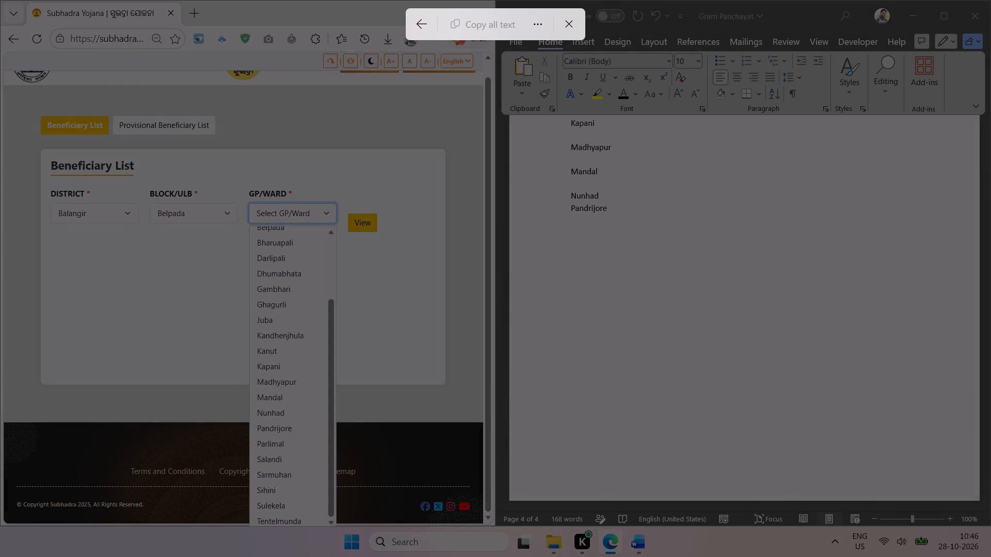
{"action": "left_click_drag", "start_coordinate": [253, 419], "coordinate": [320, 530]}
{"action": "left_click", "coordinate": [495, 20]}
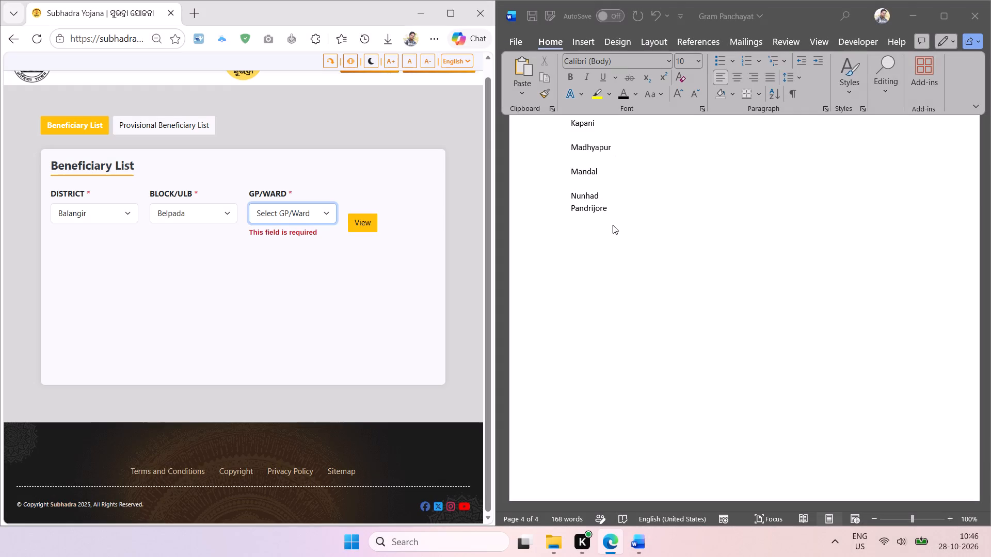
{"action": "left_click", "coordinate": [606, 225]}
{"action": "key", "text": "ctrl+v"}
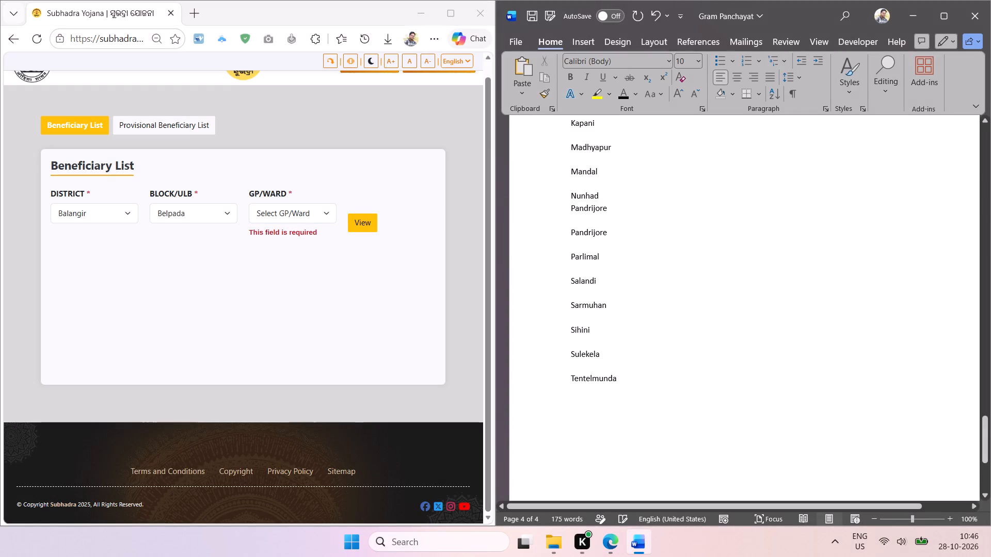
Delete the duplicate Pandrijore entry above Parlimal.
{"action": "double_click", "coordinate": [590, 233]}
{"action": "key", "text": "BackSpace"}
Remove the blank lines between the names from Belpada to Ghagurli in the BELPADA list.
{"action": "scroll", "coordinate": [647, 208], "scroll_direction": "up", "scroll_amount": 4}
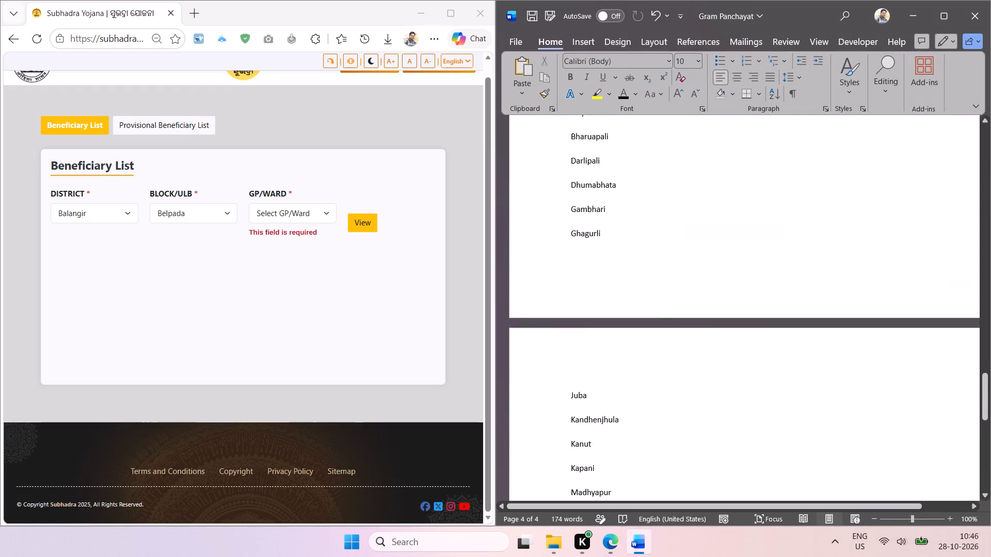
{"action": "scroll", "coordinate": [647, 208], "scroll_direction": "up", "scroll_amount": 1}
{"action": "scroll", "coordinate": [647, 208], "scroll_direction": "down", "scroll_amount": 1}
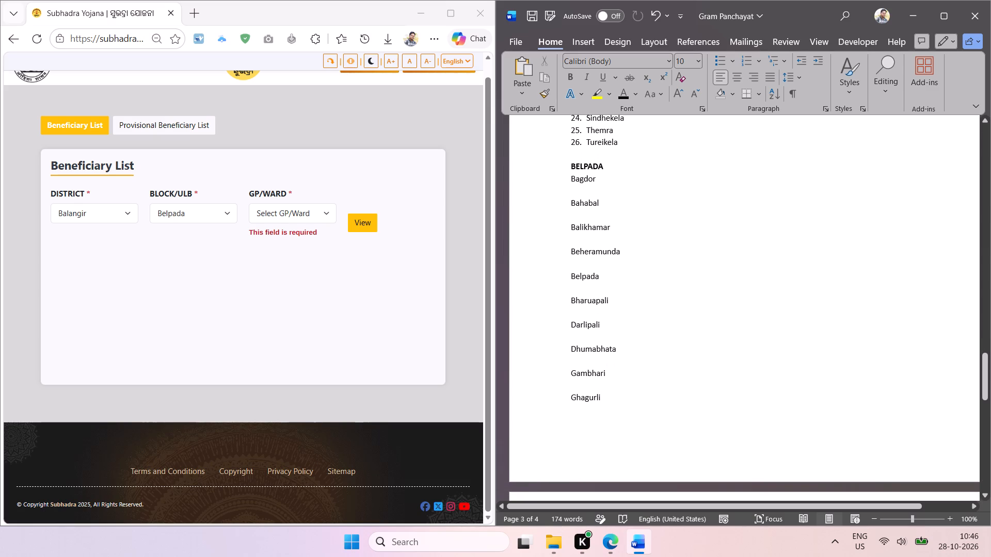
{"action": "left_click", "coordinate": [573, 386]}
{"action": "key", "text": "BackSpace"}
{"action": "left_click", "coordinate": [585, 365]}
{"action": "key", "text": "BackSpace"}
{"action": "left_click", "coordinate": [581, 339]}
{"action": "key", "text": "BackSpace"}
{"action": "left_click", "coordinate": [580, 310]}
{"action": "key", "text": "BackSpace"}
{"action": "left_click", "coordinate": [581, 288]}
{"action": "key", "text": "BackSpace"}
Remove the blank lines between the names from Bagdor to Belpada under the BELPADA heading.
{"action": "left_click", "coordinate": [580, 263]}
{"action": "key", "text": "BackSpace"}
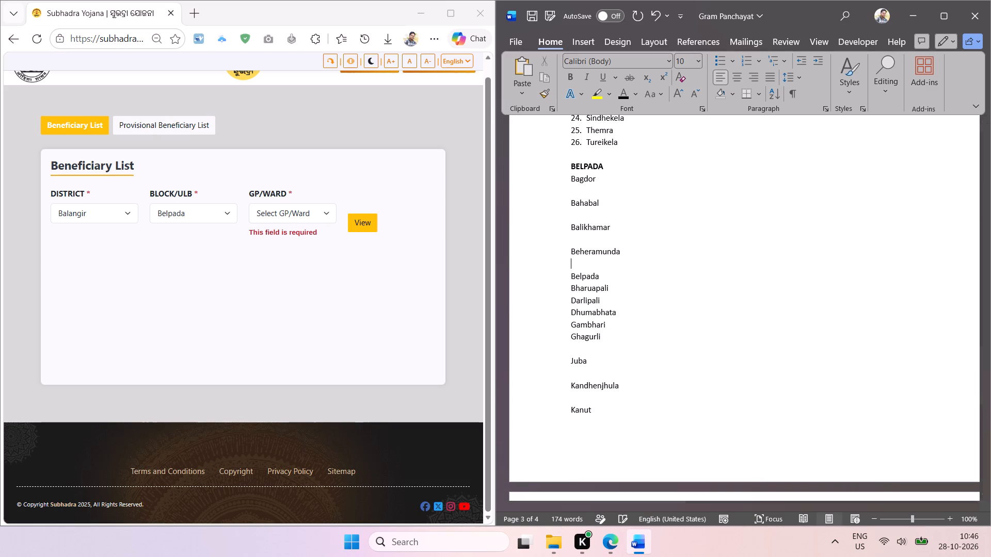
{"action": "left_click", "coordinate": [579, 235]}
{"action": "key", "text": "BackSpace"}
{"action": "left_click", "coordinate": [579, 215]}
{"action": "key", "text": "BackSpace"}
{"action": "left_click", "coordinate": [580, 193]}
{"action": "key", "text": "BackSpace"}
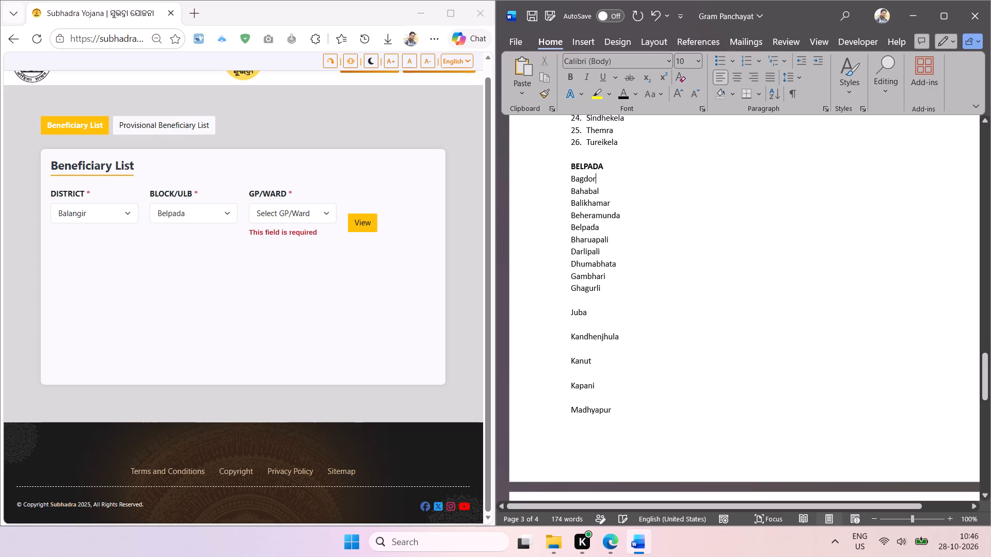
Remove the blank lines between the names from Ghagurli to Nunhad in the BELPADA list.
{"action": "left_click", "coordinate": [582, 397]}
{"action": "key", "text": "BackSpace"}
{"action": "left_click", "coordinate": [581, 371]}
{"action": "key", "text": "BackSpace"}
{"action": "left_click", "coordinate": [581, 348]}
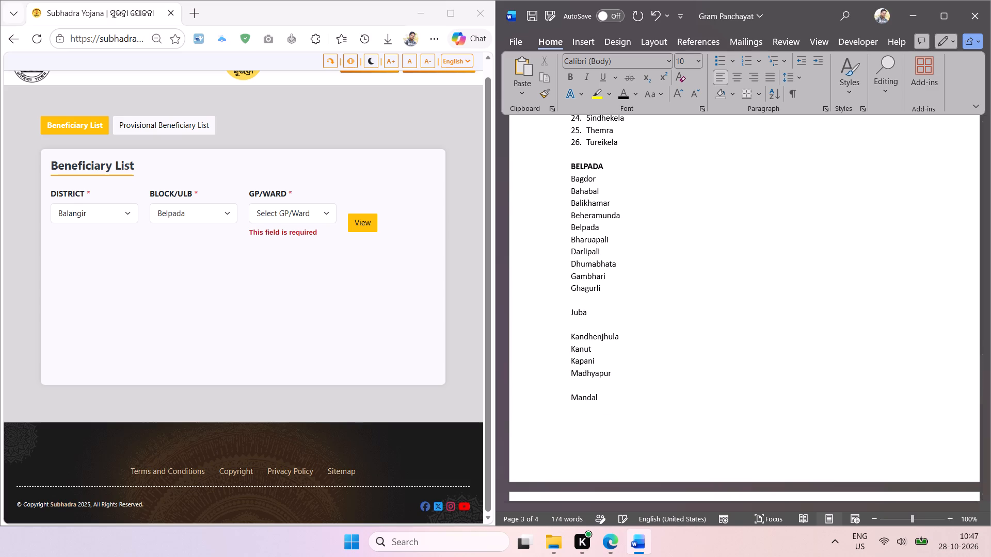
{"action": "key", "text": "BackSpace"}
{"action": "left_click", "coordinate": [580, 328]}
{"action": "key", "text": "BackSpace"}
{"action": "left_click", "coordinate": [582, 299]}
{"action": "key", "text": "BackSpace"}
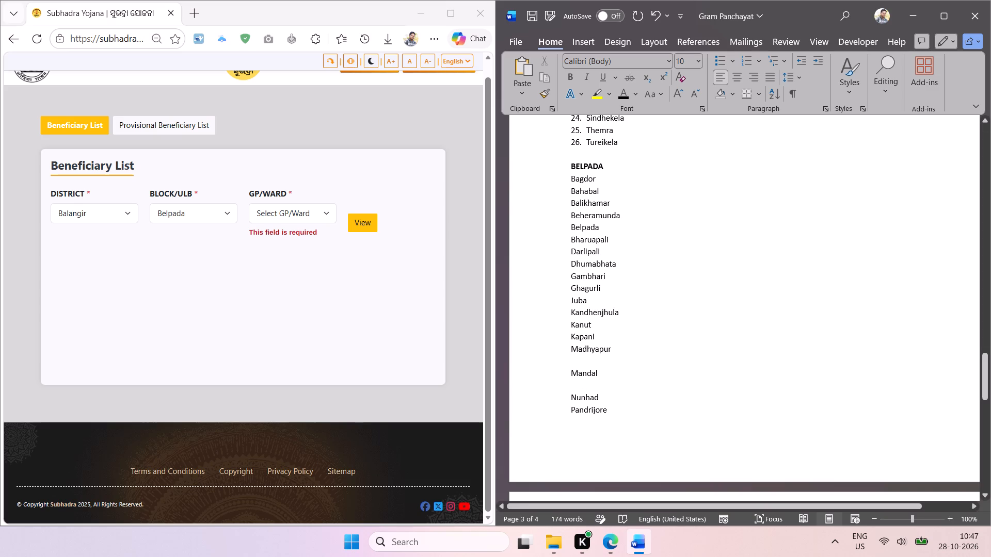
{"action": "left_click", "coordinate": [581, 386]}
{"action": "key", "text": "BackSpace"}
{"action": "left_click", "coordinate": [580, 362]}
{"action": "key", "text": "BackSpace"}
Remove the blank lines between the names from Parlimal to Tentelmunda on the last page.
{"action": "scroll", "coordinate": [639, 380], "scroll_direction": "down", "scroll_amount": 1}
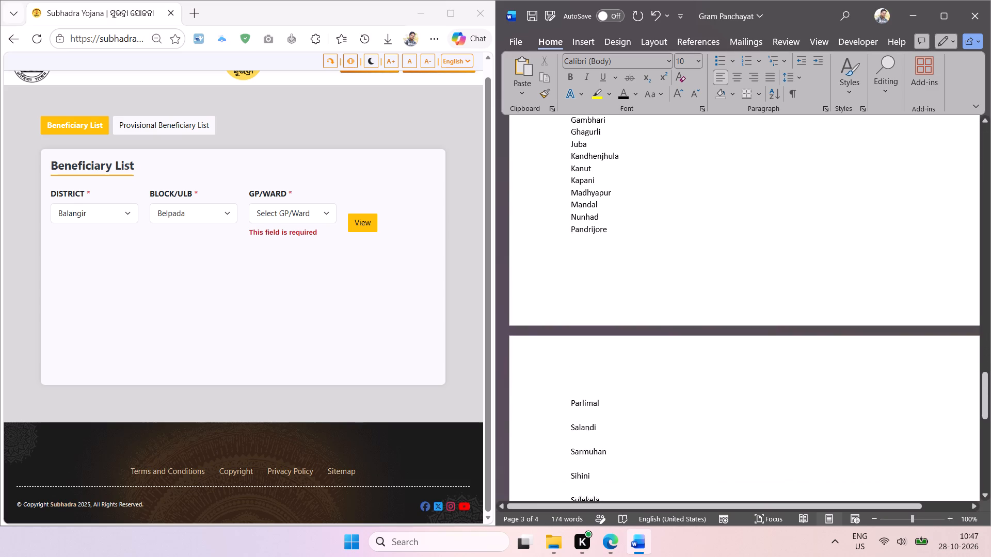
{"action": "scroll", "coordinate": [640, 359], "scroll_direction": "down", "scroll_amount": 3}
{"action": "left_click", "coordinate": [585, 369]}
{"action": "key", "text": "BackSpace"}
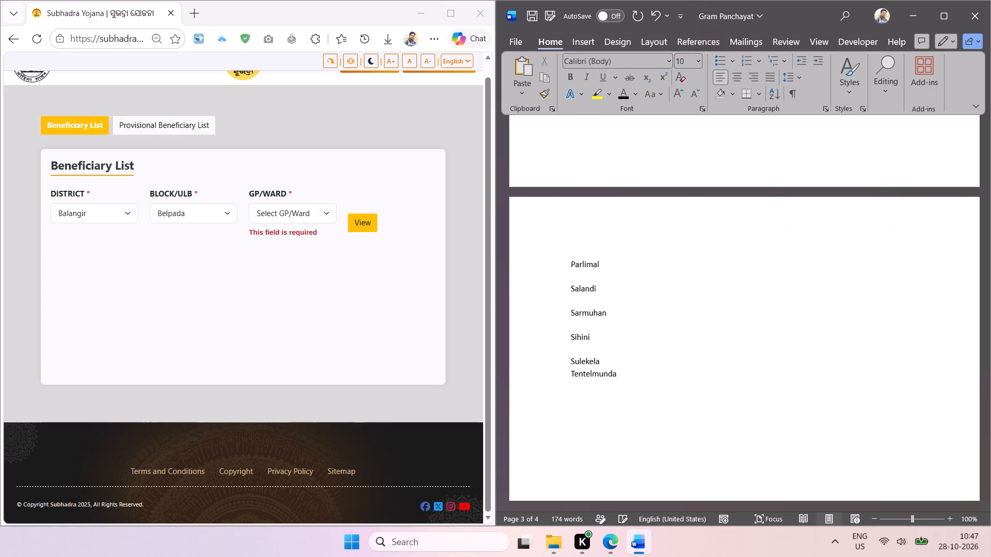
{"action": "left_click", "coordinate": [576, 353]}
{"action": "key", "text": "BackSpace"}
{"action": "left_click", "coordinate": [578, 331]}
{"action": "key", "text": "BackSpace"}
{"action": "left_click", "coordinate": [581, 300]}
{"action": "key", "text": "BackSpace"}
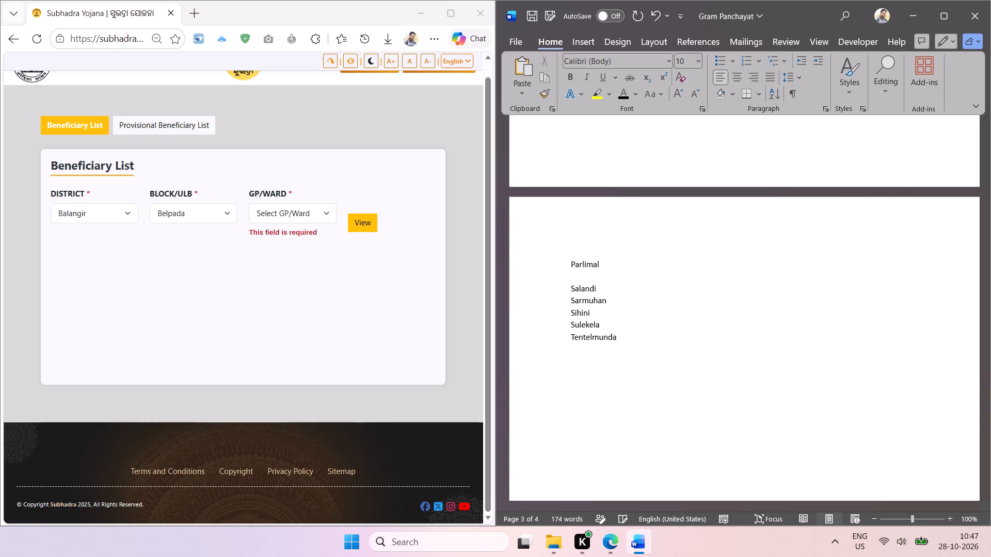
{"action": "left_click", "coordinate": [581, 278]}
{"action": "key", "text": "BackSpace"}
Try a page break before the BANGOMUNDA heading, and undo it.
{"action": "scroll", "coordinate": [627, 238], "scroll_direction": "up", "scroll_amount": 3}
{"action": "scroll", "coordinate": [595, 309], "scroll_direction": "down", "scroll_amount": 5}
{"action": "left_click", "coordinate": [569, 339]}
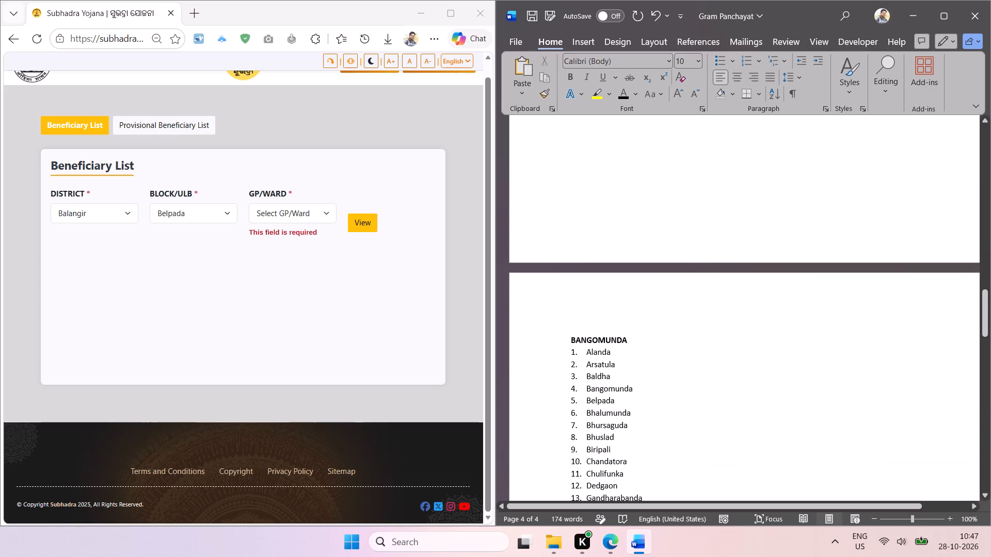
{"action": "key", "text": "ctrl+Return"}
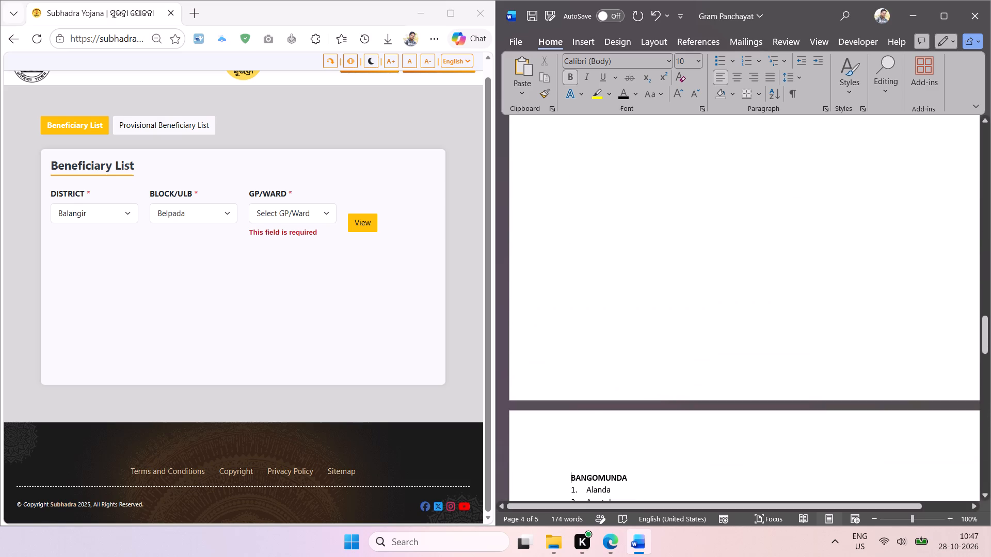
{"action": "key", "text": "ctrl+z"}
Insert a page break before the BELPADA heading so its list starts on a new page.
{"action": "scroll", "coordinate": [643, 410], "scroll_direction": "down", "scroll_amount": 1}
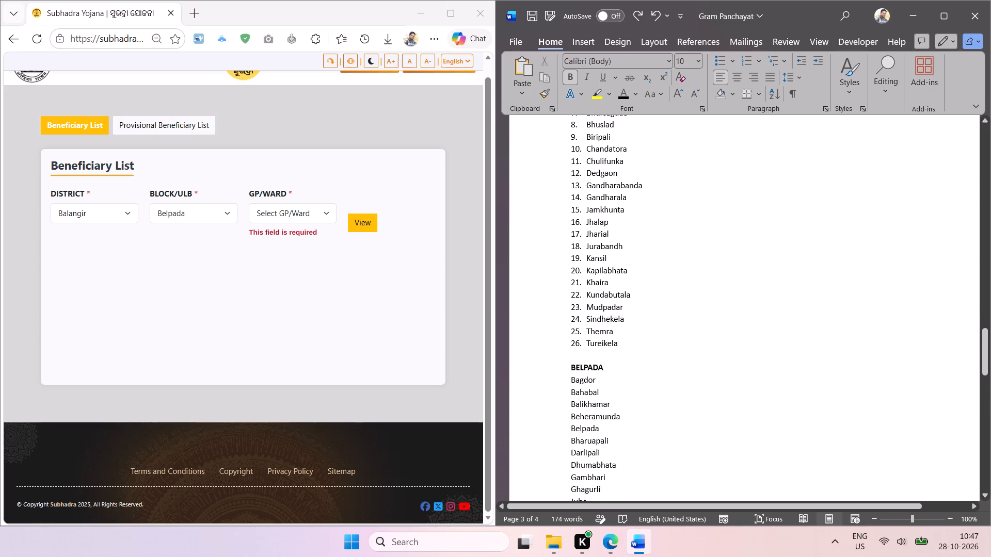
{"action": "scroll", "coordinate": [571, 360], "scroll_direction": "down", "scroll_amount": 1}
{"action": "left_click", "coordinate": [570, 358]}
{"action": "key", "text": "ctrl+Return"}
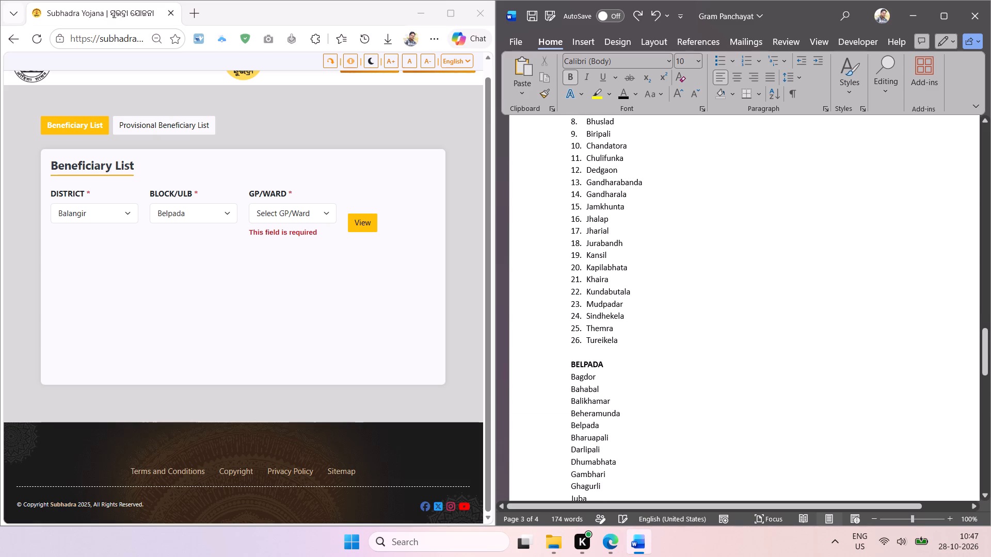
Remove the blank lines between Pandrijore and Parlimal in the BELPADA list.
{"action": "scroll", "coordinate": [731, 409], "scroll_direction": "down", "scroll_amount": 1}
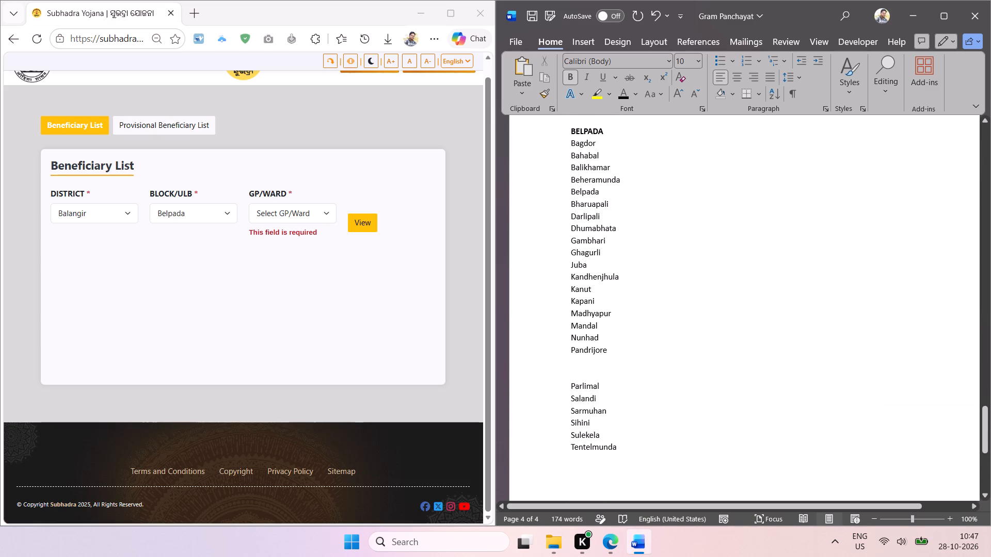
{"action": "left_click", "coordinate": [581, 376]}
{"action": "key", "text": "BackSpace"}
{"action": "key", "text": "BackSpace"}
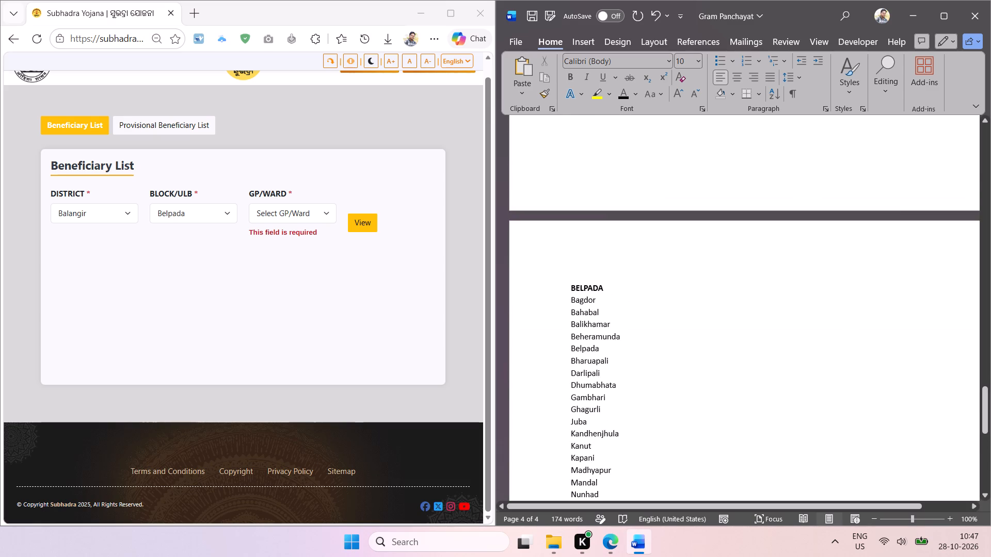
Sort the BELPADA names from Bagdor to Tentelmunda as text paragraphs in ascending order.
{"action": "scroll", "coordinate": [614, 468], "scroll_direction": "down", "scroll_amount": 1}
{"action": "left_click_drag", "start_coordinate": [624, 433], "coordinate": [564, 214]}
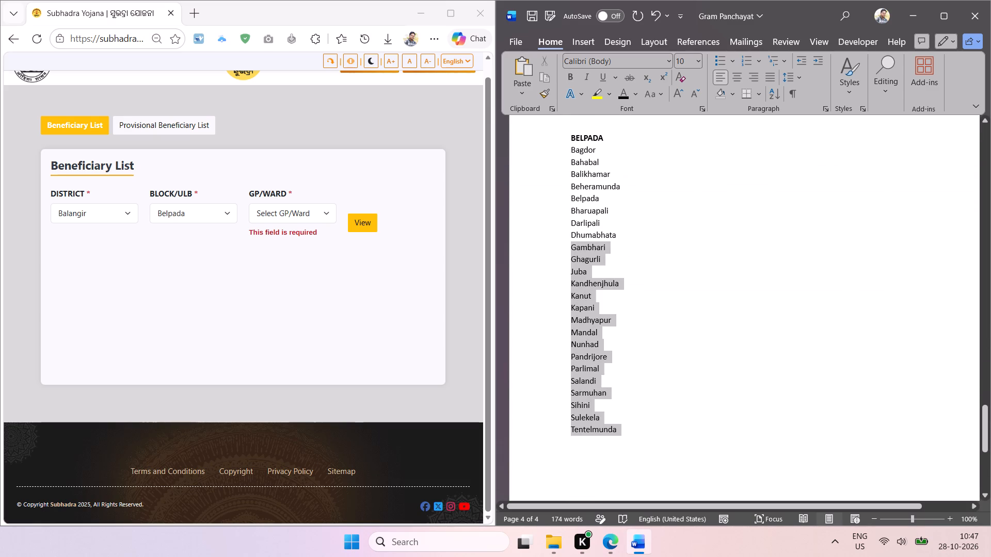
{"action": "left_click_drag", "start_coordinate": [564, 214], "coordinate": [553, 155]}
{"action": "left_click", "coordinate": [772, 87]}
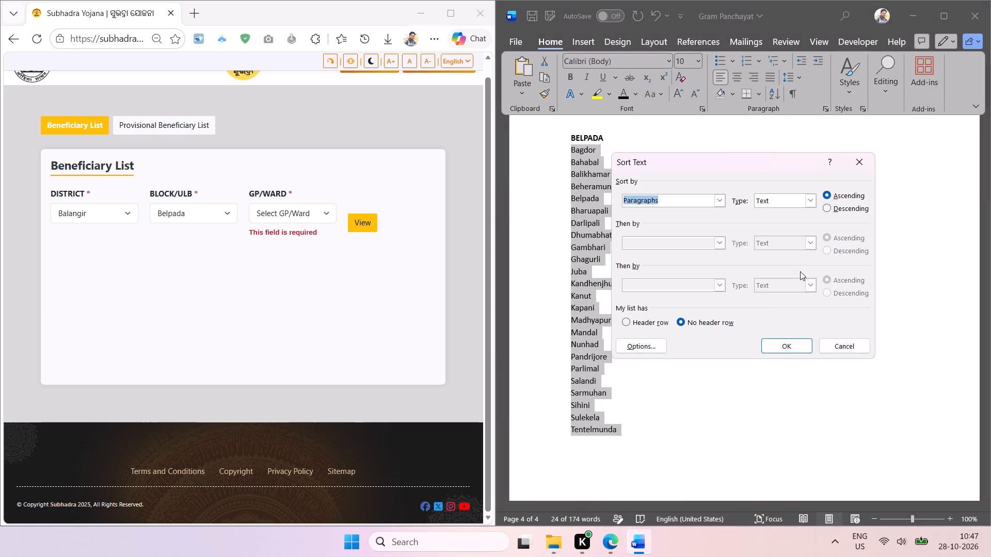
{"action": "left_click", "coordinate": [782, 340]}
Number the sorted BELPADA names, decrease the list's indent to align with the heading and save the document.
{"action": "left_click", "coordinate": [748, 63]}
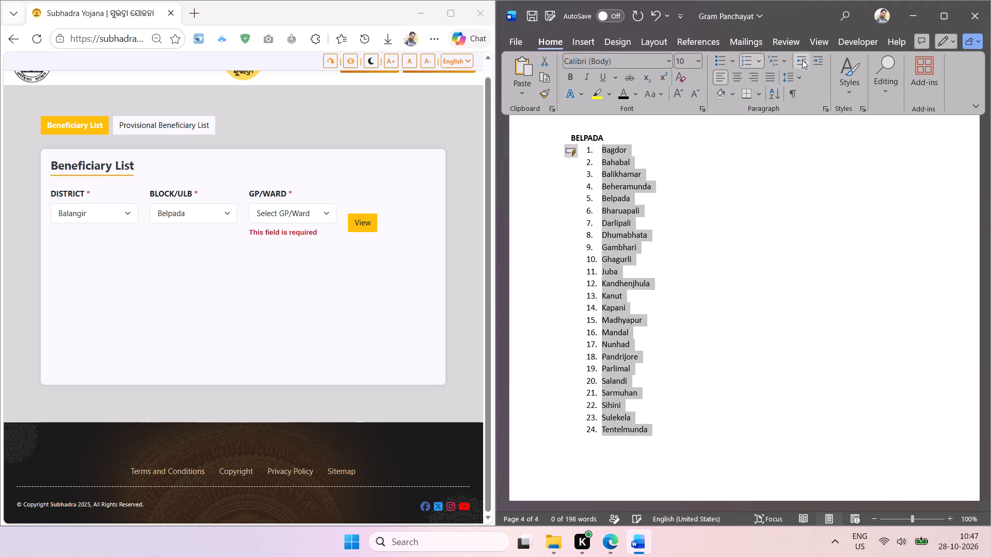
{"action": "left_click", "coordinate": [802, 59]}
{"action": "left_click", "coordinate": [725, 190]}
{"action": "key", "text": "ctrl+s"}
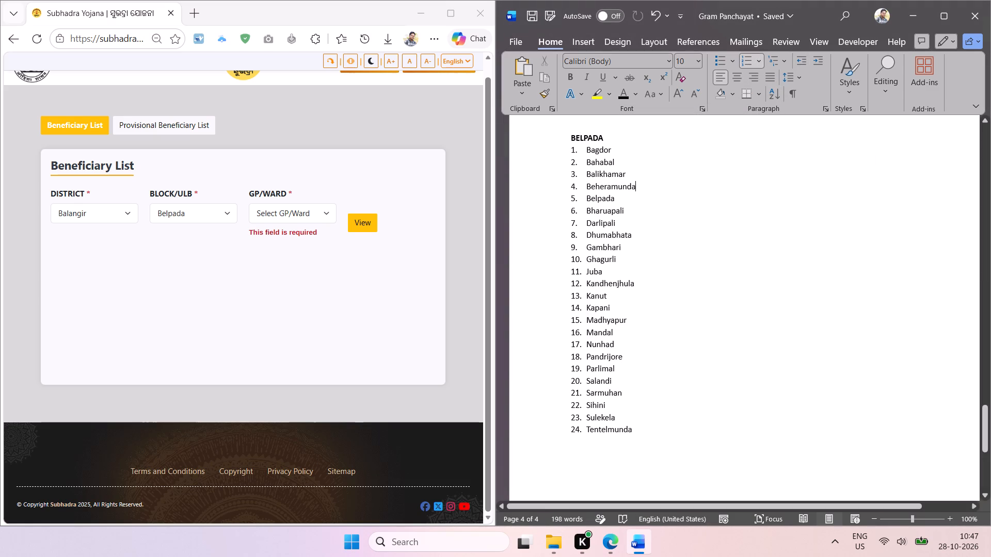
Copy the BELPADA heading to below Tentelmunda, leaving two blank lines after the numbered list.
{"action": "double_click", "coordinate": [587, 133]}
{"action": "key", "text": "ctrl+c"}
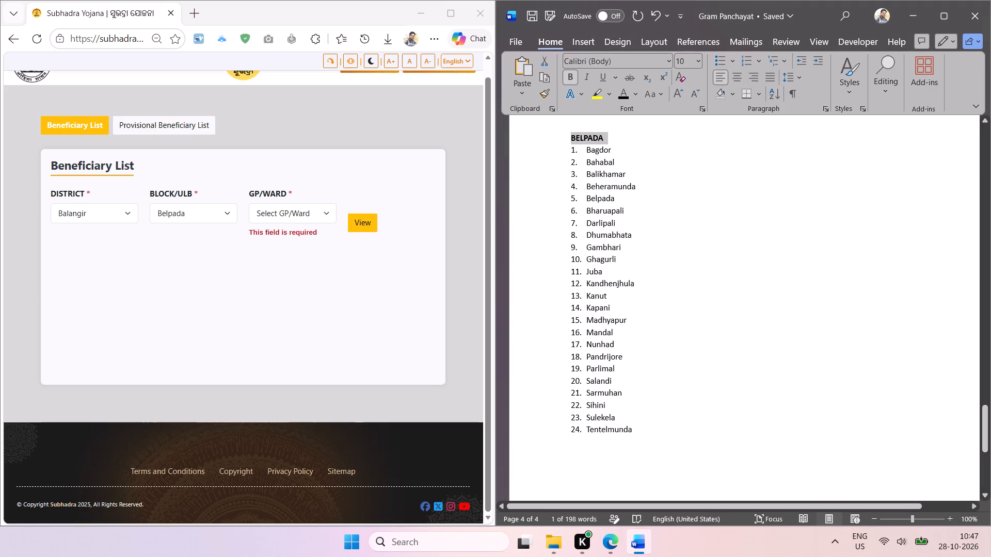
{"action": "left_click", "coordinate": [648, 434]}
{"action": "key", "text": "Return"}
{"action": "key", "text": "Return"}
{"action": "key", "text": "Return"}
{"action": "key", "text": "Return"}
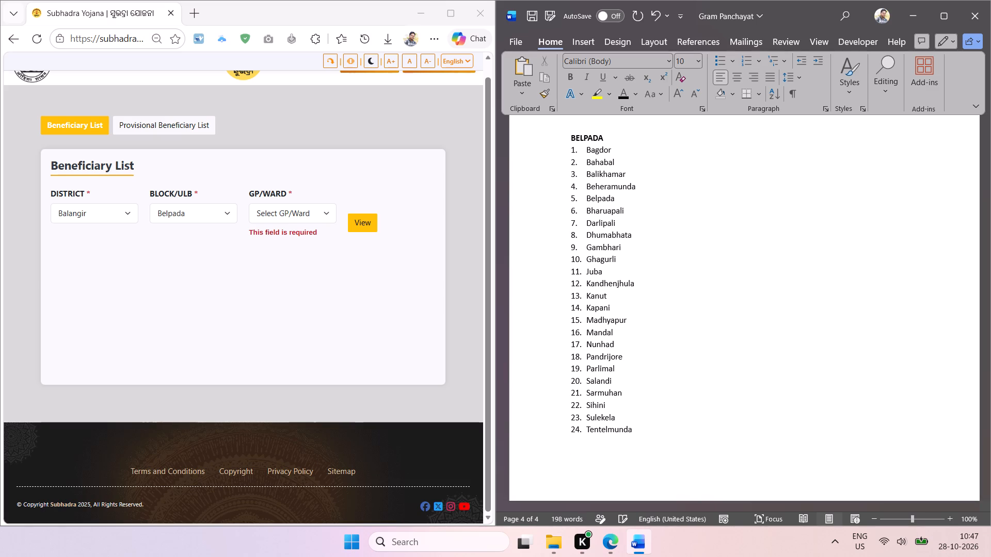
{"action": "key", "text": "ctrl+v"}
{"action": "scroll", "coordinate": [655, 400], "scroll_direction": "down", "scroll_amount": 2}
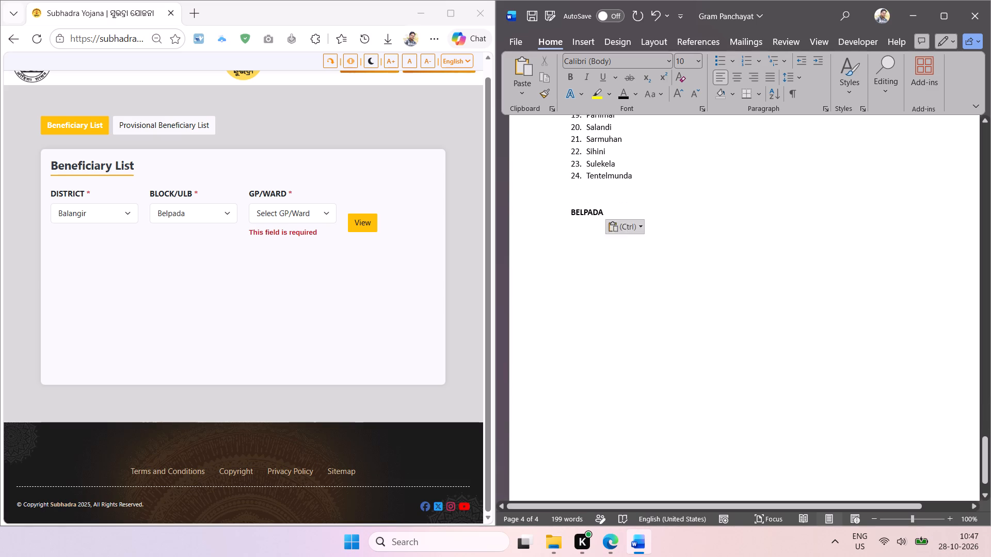
{"action": "scroll", "coordinate": [640, 384], "scroll_direction": "down", "scroll_amount": 2}
Switch to the website and choose Deogaon as the block for Balangir district.
{"action": "left_click", "coordinate": [214, 227]}
{"action": "left_click", "coordinate": [224, 213]}
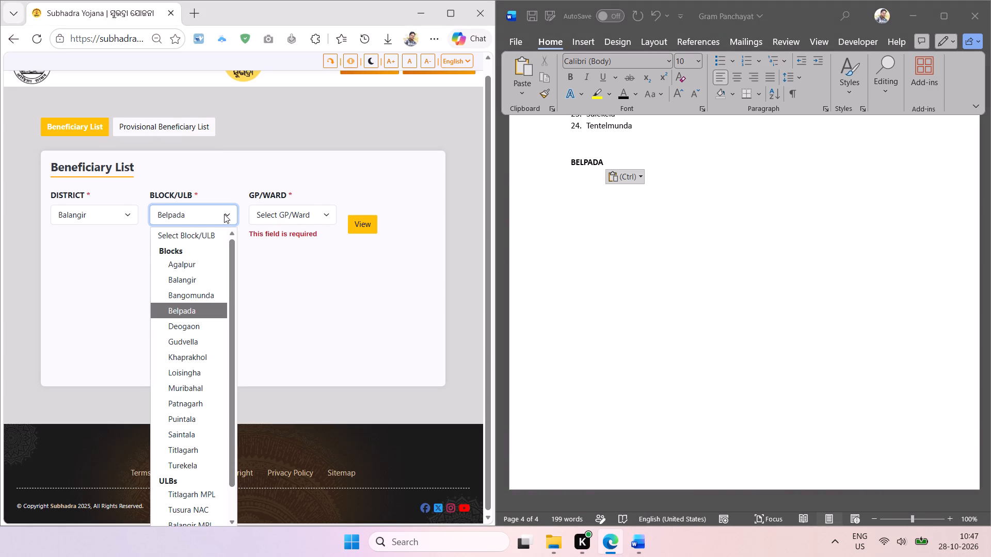
{"action": "left_click", "coordinate": [206, 333]}
{"action": "left_click", "coordinate": [292, 287]}
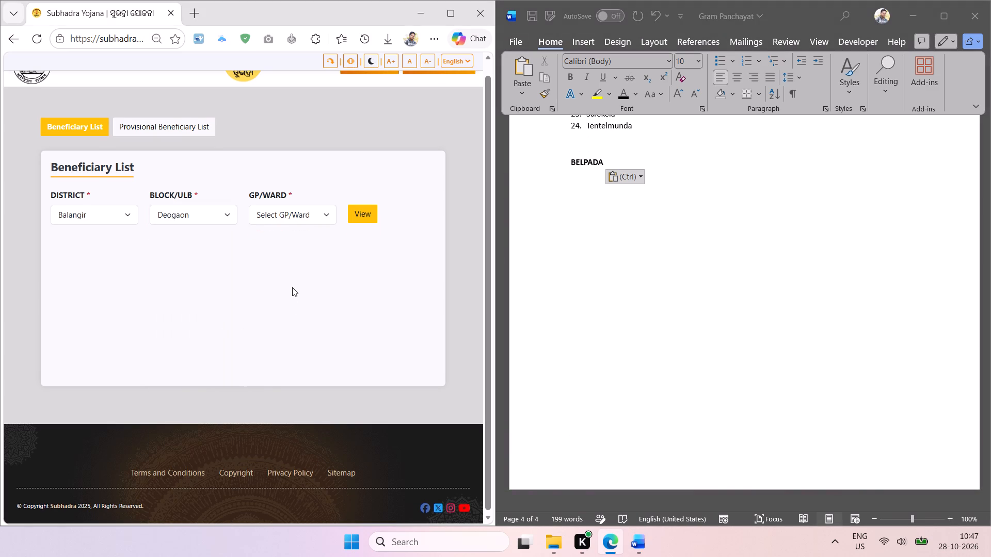
Capture the block name Deogaon as text, replace the copied BELPADA heading with it and change it to uppercase.
{"action": "key", "text": "shift+super+t"}
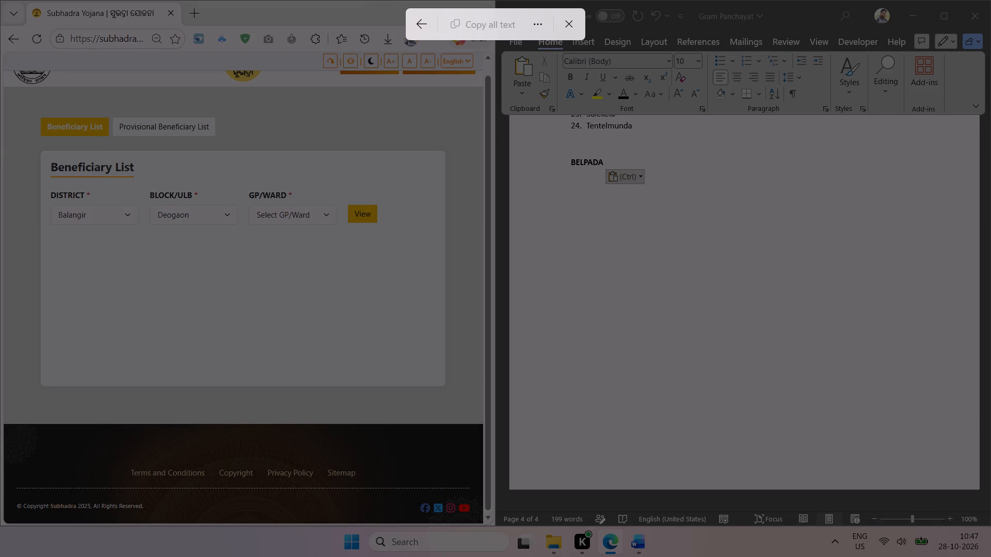
{"action": "left_click_drag", "start_coordinate": [153, 205], "coordinate": [216, 302]}
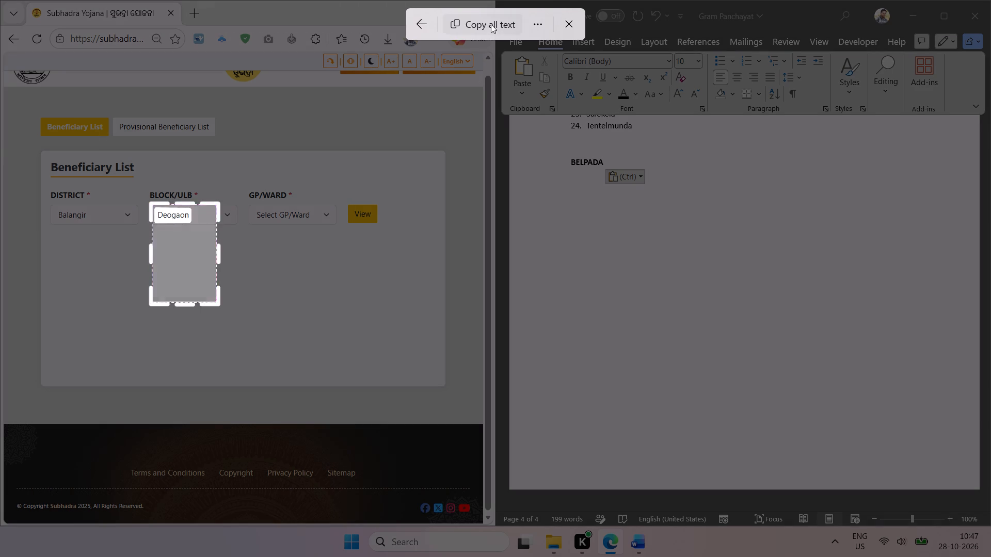
{"action": "left_click", "coordinate": [491, 24]}
{"action": "left_click", "coordinate": [610, 182]}
{"action": "double_click", "coordinate": [588, 161]}
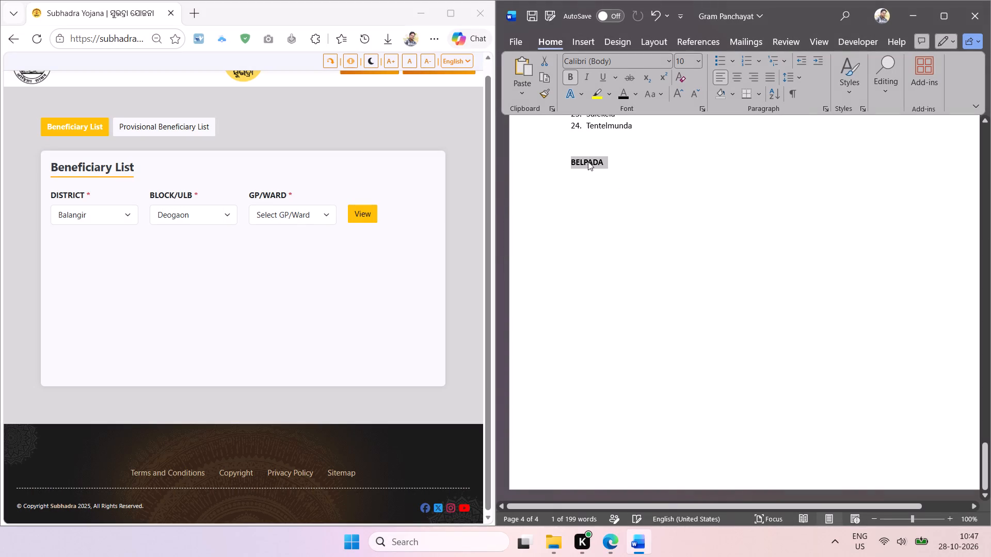
{"action": "key", "text": "ctrl+v"}
{"action": "key", "text": "shift+F3"}
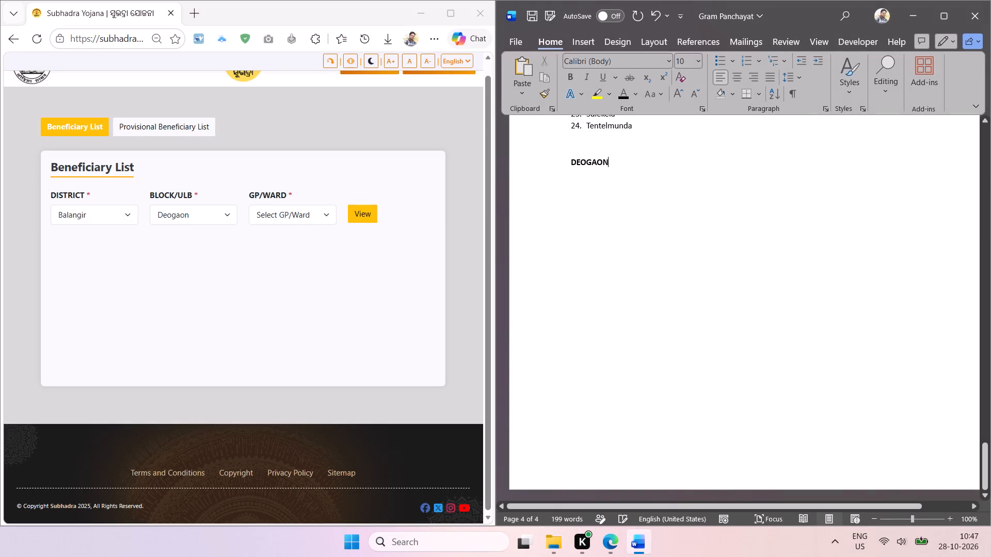
Capture the Deogaon GP/Ward names from Arjunpur to Mahalei as text and paste them below the DEOGAON heading in the Word document.
{"action": "key", "text": "Return"}
{"action": "left_click", "coordinate": [306, 213]}
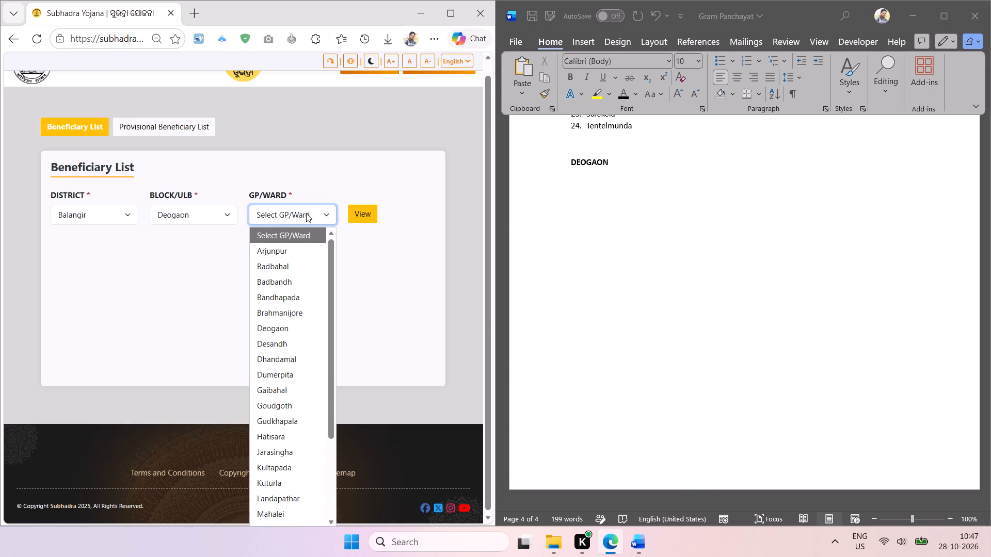
{"action": "key", "text": "shift+super+t"}
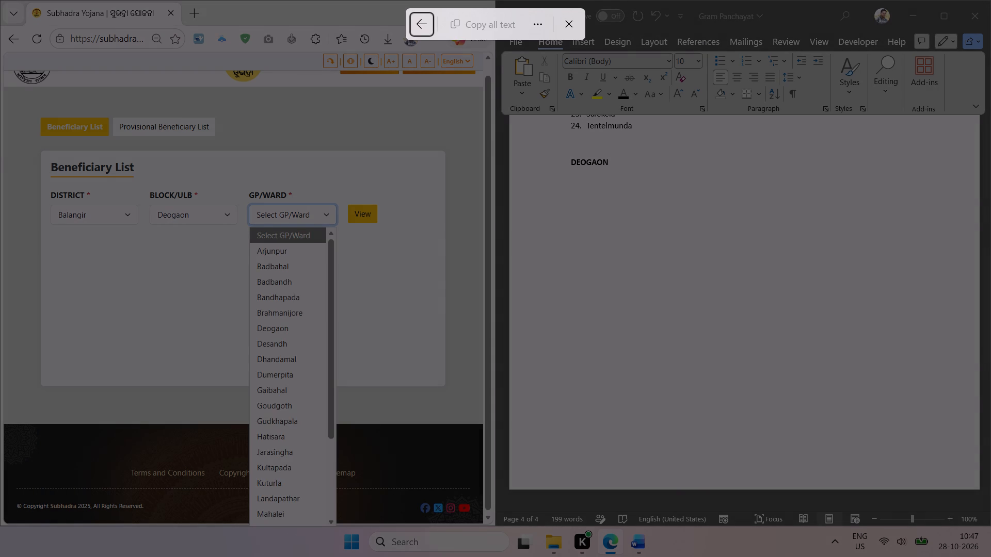
{"action": "left_click_drag", "start_coordinate": [252, 244], "coordinate": [323, 522]}
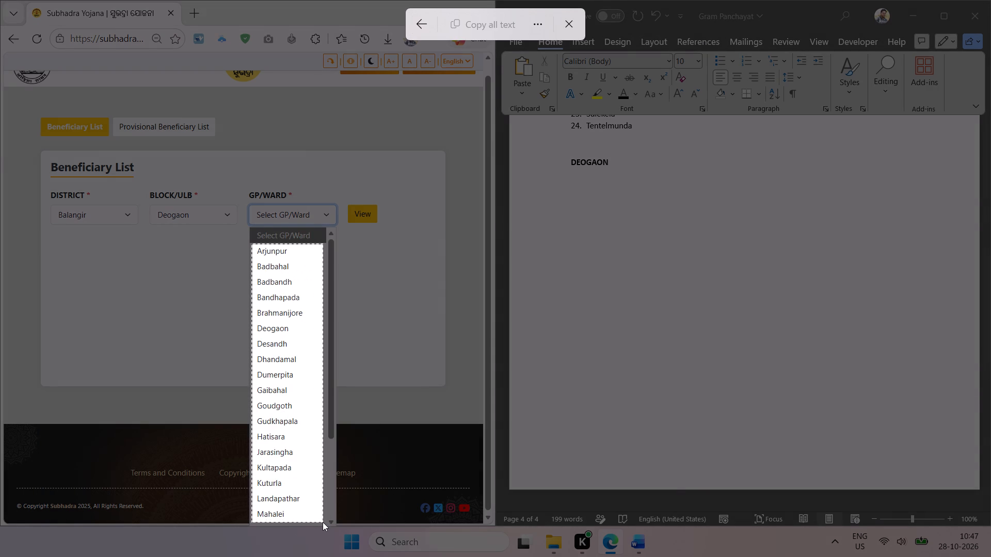
{"action": "left_click_drag", "start_coordinate": [323, 522], "coordinate": [326, 520]}
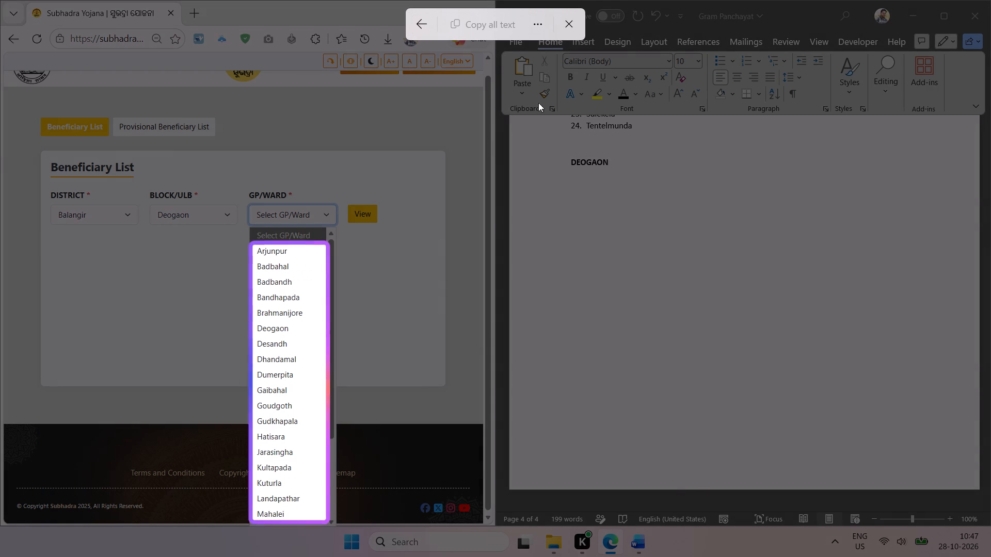
{"action": "left_click", "coordinate": [491, 19]}
{"action": "left_click", "coordinate": [589, 181]}
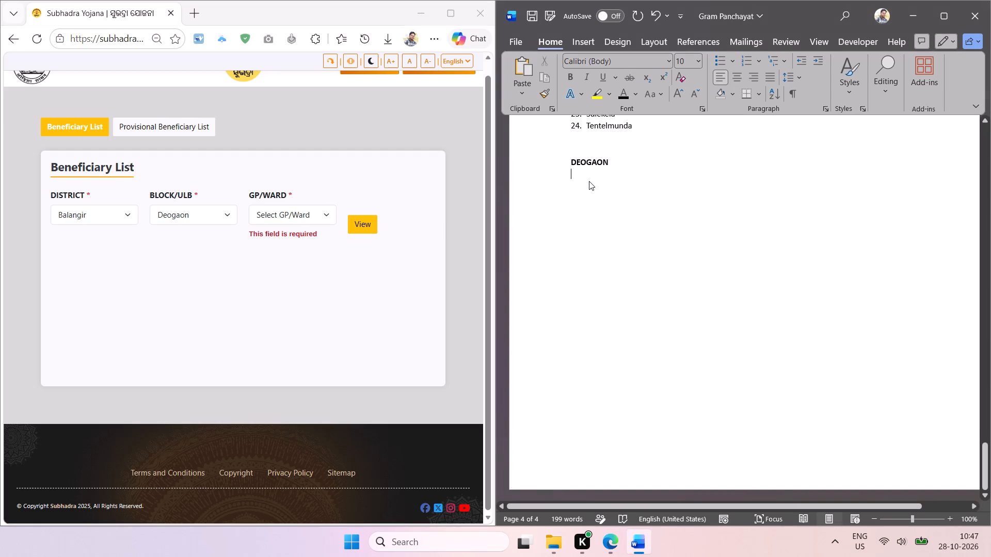
{"action": "key", "text": "ctrl+v"}
{"action": "key", "text": "Return"}
{"action": "key", "text": "Return"}
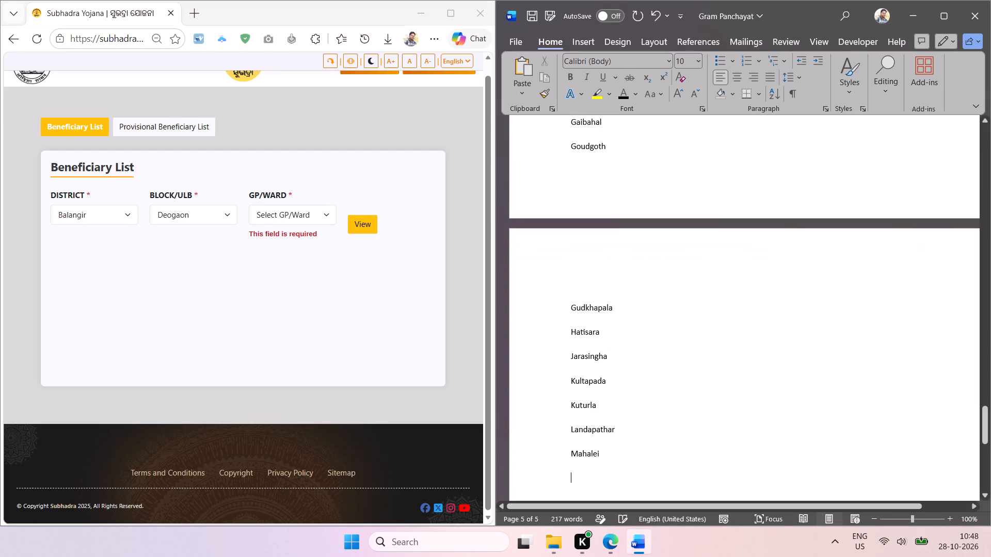
Capture the remaining GP/Ward names from Mahalei to Uparjhar, paste them below the first batch and delete the duplicate Mahalei.
{"action": "scroll", "coordinate": [612, 386], "scroll_direction": "down", "scroll_amount": 3}
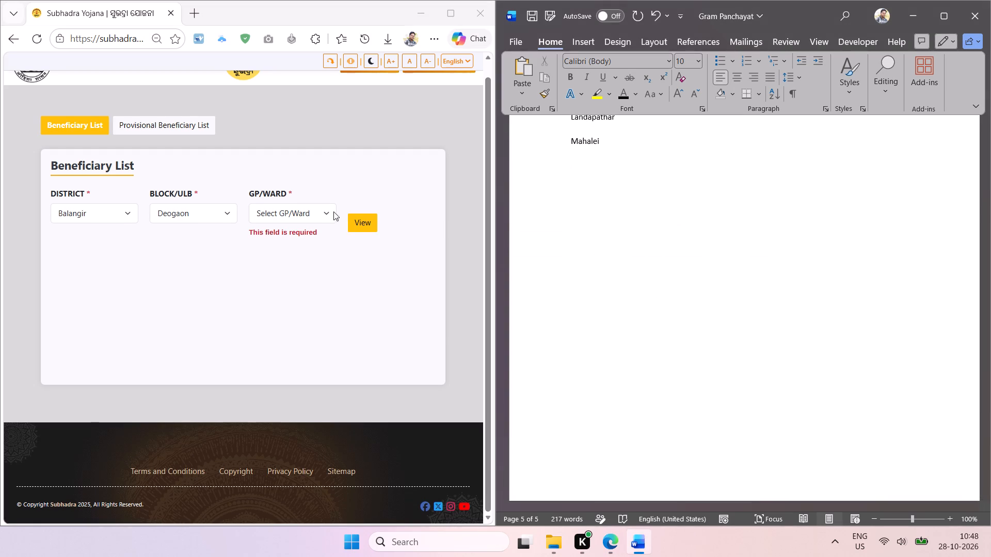
{"action": "left_click", "coordinate": [332, 211]}
{"action": "scroll", "coordinate": [321, 415], "scroll_direction": "down", "scroll_amount": 3}
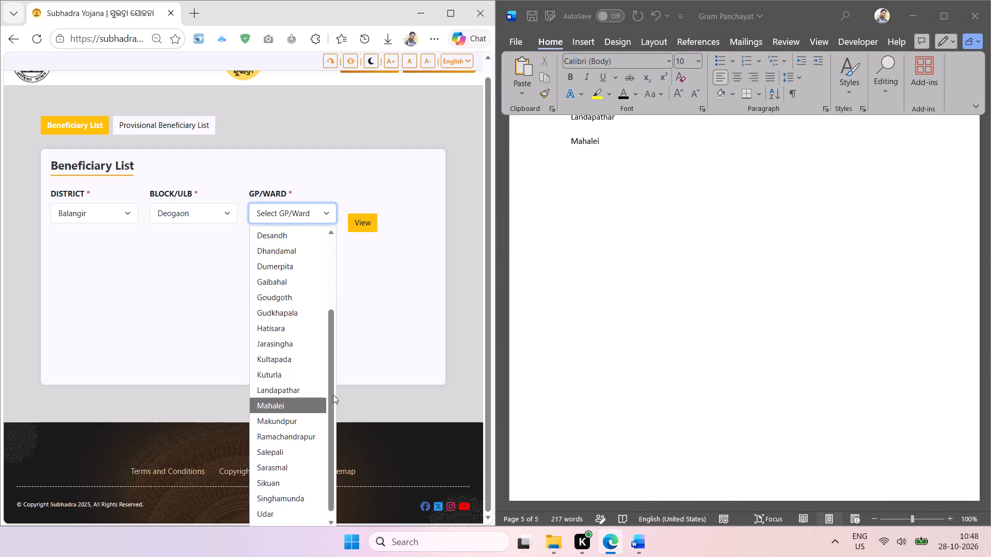
{"action": "left_click_drag", "start_coordinate": [331, 379], "coordinate": [334, 438]}
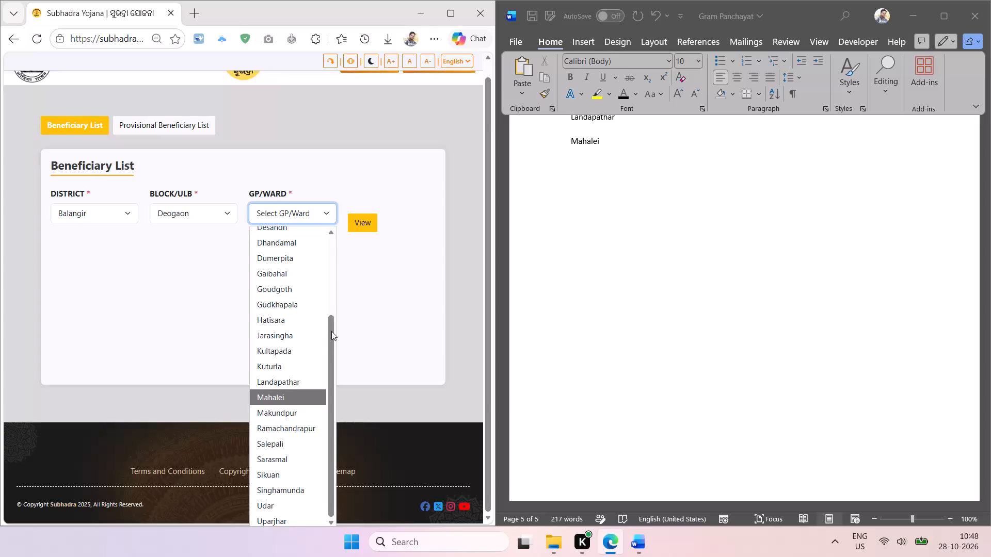
{"action": "key", "text": "shift+super+t"}
{"action": "left_click_drag", "start_coordinate": [255, 391], "coordinate": [347, 523]}
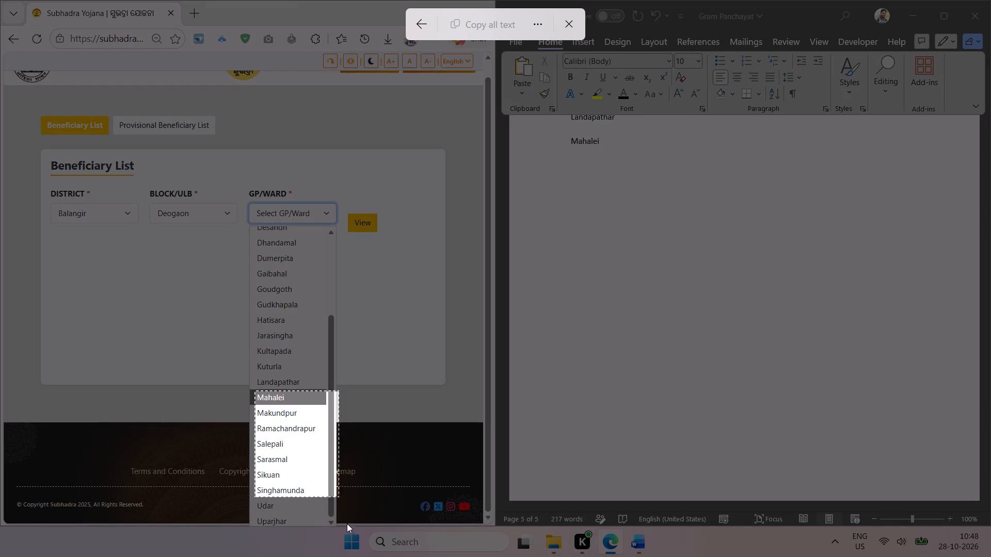
{"action": "left_click_drag", "start_coordinate": [347, 523], "coordinate": [323, 527]}
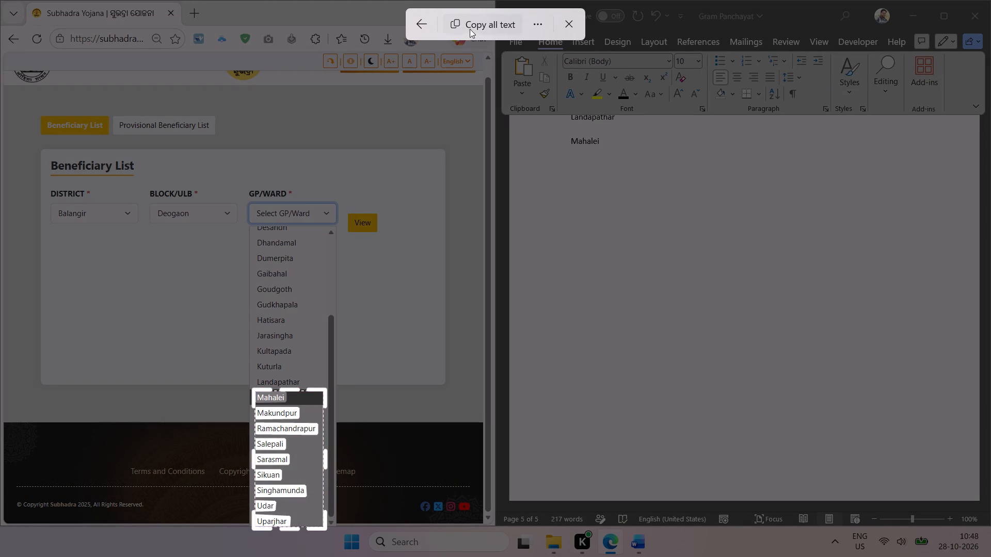
{"action": "left_click", "coordinate": [470, 29]}
{"action": "left_click", "coordinate": [577, 154]}
{"action": "key", "text": "ctrl+v"}
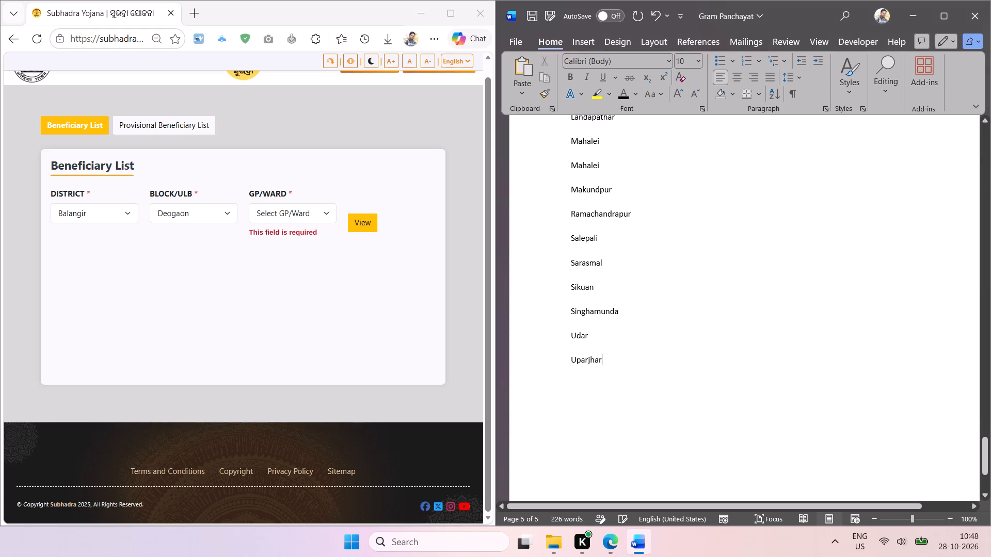
{"action": "double_click", "coordinate": [584, 148]}
{"action": "key", "text": "BackSpace"}
Remove the blank lines between the DEOGAON names from Arjunpur to Goudgoth.
{"action": "scroll", "coordinate": [655, 225], "scroll_direction": "up", "scroll_amount": 3}
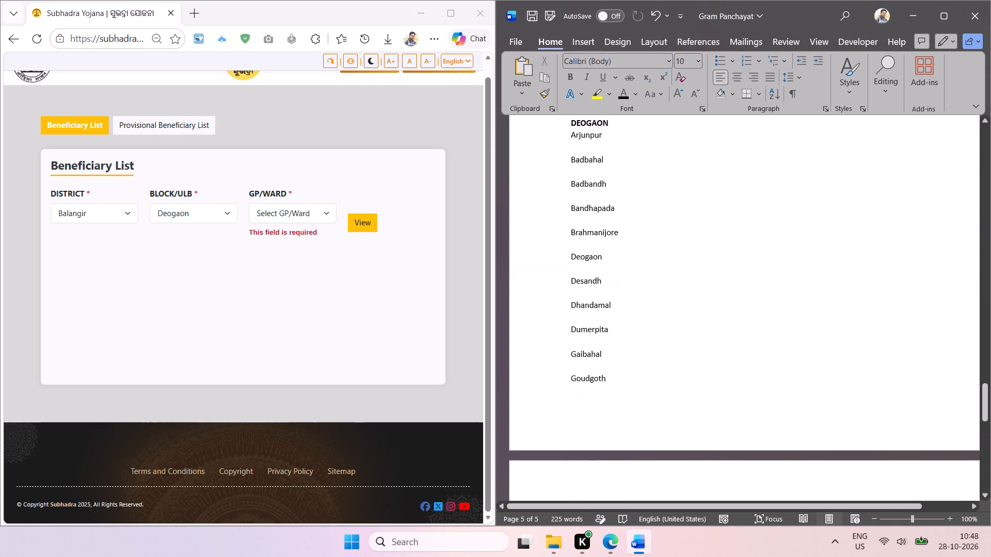
{"action": "scroll", "coordinate": [655, 225], "scroll_direction": "up", "scroll_amount": 2}
{"action": "left_click", "coordinate": [578, 398]}
{"action": "key", "text": "BackSpace"}
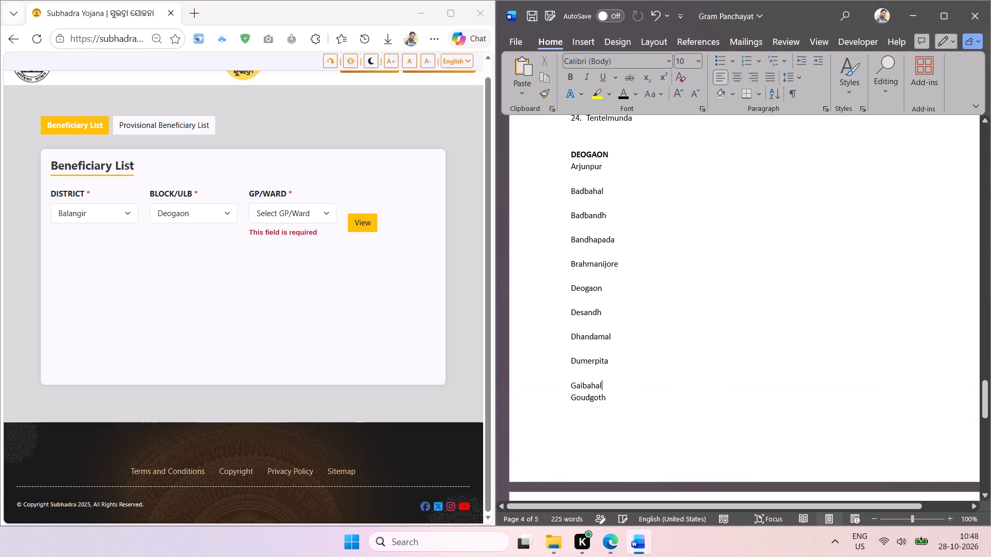
{"action": "left_click", "coordinate": [583, 377]}
{"action": "key", "text": "BackSpace"}
{"action": "left_click", "coordinate": [584, 352]}
{"action": "key", "text": "BackSpace"}
{"action": "left_click", "coordinate": [584, 324]}
{"action": "key", "text": "BackSpace"}
{"action": "left_click", "coordinate": [583, 299]}
{"action": "key", "text": "BackSpace"}
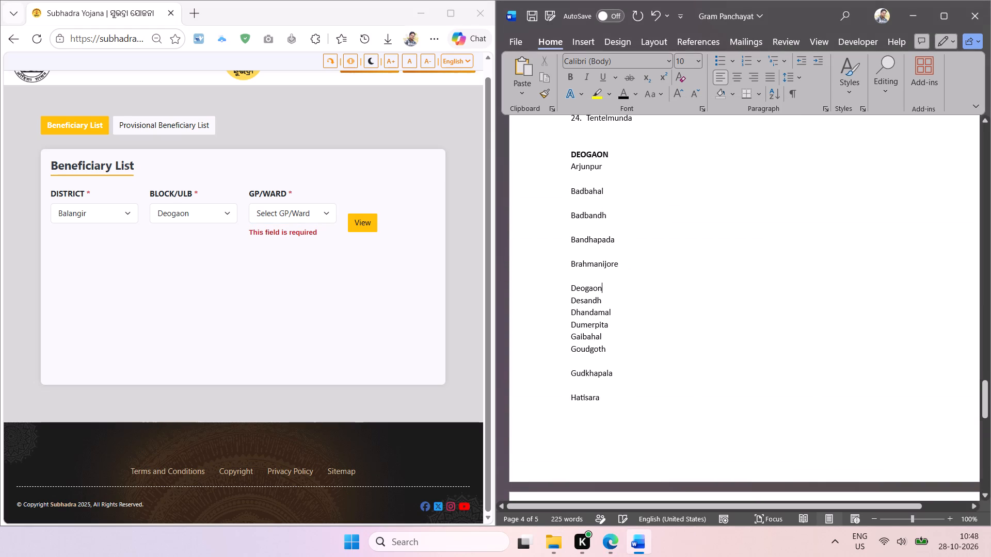
{"action": "left_click", "coordinate": [583, 277]}
{"action": "key", "text": "BackSpace"}
{"action": "left_click", "coordinate": [589, 248]}
{"action": "key", "text": "BackSpace"}
{"action": "left_click", "coordinate": [585, 227]}
{"action": "key", "text": "BackSpace"}
{"action": "left_click", "coordinate": [582, 201]}
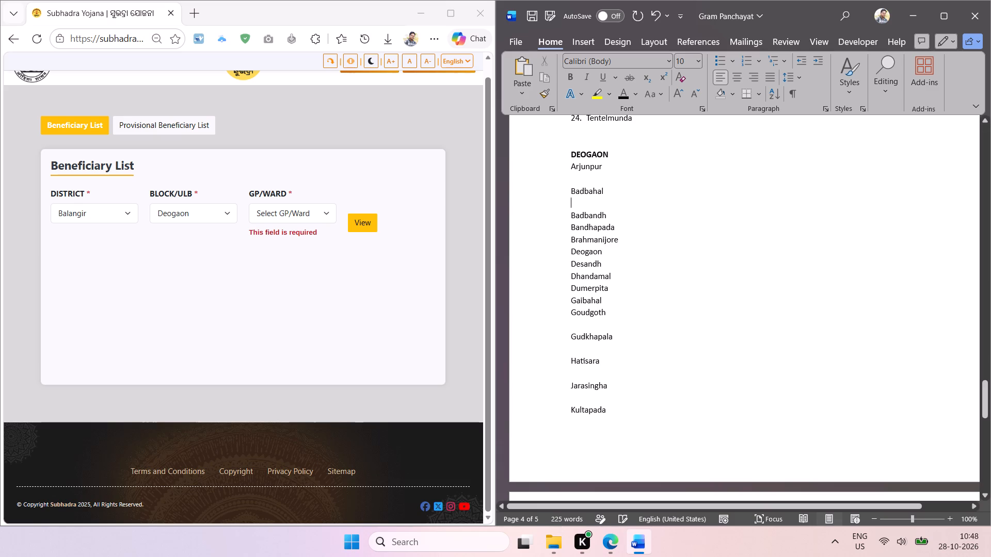
{"action": "key", "text": "BackSpace"}
{"action": "left_click", "coordinate": [582, 176]}
{"action": "key", "text": "BackSpace"}
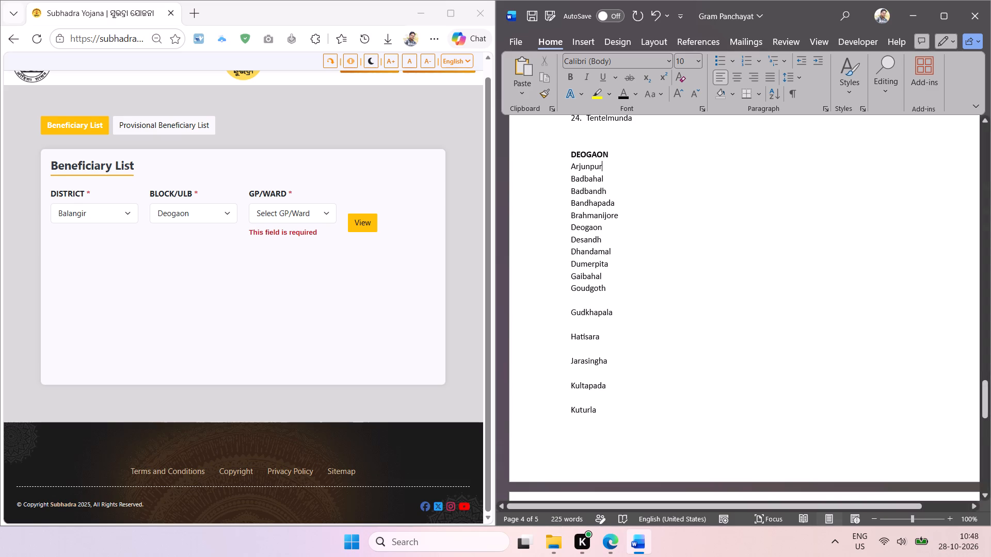
Remove the blank lines between the names from Goudgoth to Kuturla.
{"action": "scroll", "coordinate": [608, 344], "scroll_direction": "down", "scroll_amount": 1}
{"action": "left_click", "coordinate": [583, 291]}
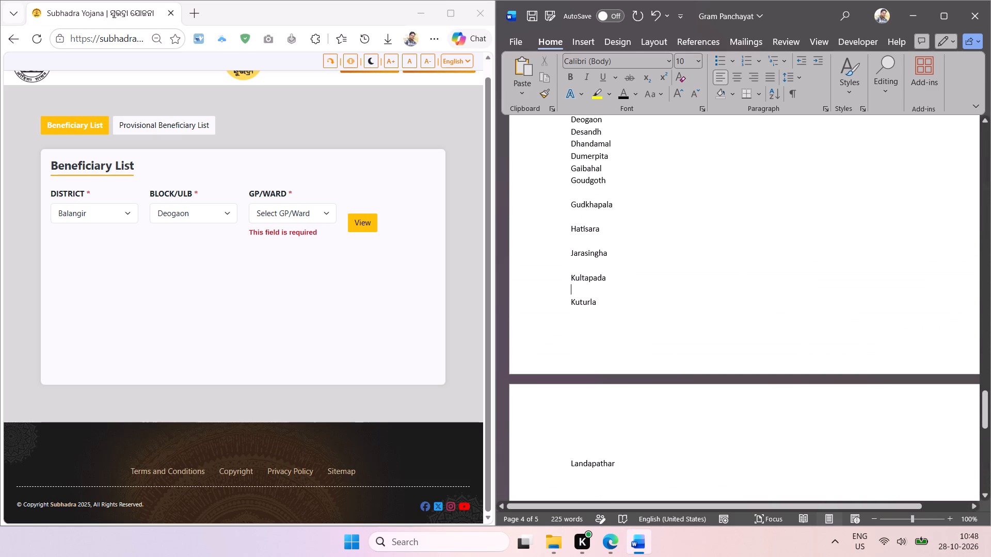
{"action": "key", "text": "BackSpace"}
{"action": "left_click", "coordinate": [584, 268]}
{"action": "key", "text": "BackSpace"}
{"action": "left_click", "coordinate": [583, 241]}
{"action": "key", "text": "BackSpace"}
{"action": "left_click", "coordinate": [582, 217]}
{"action": "key", "text": "BackSpace"}
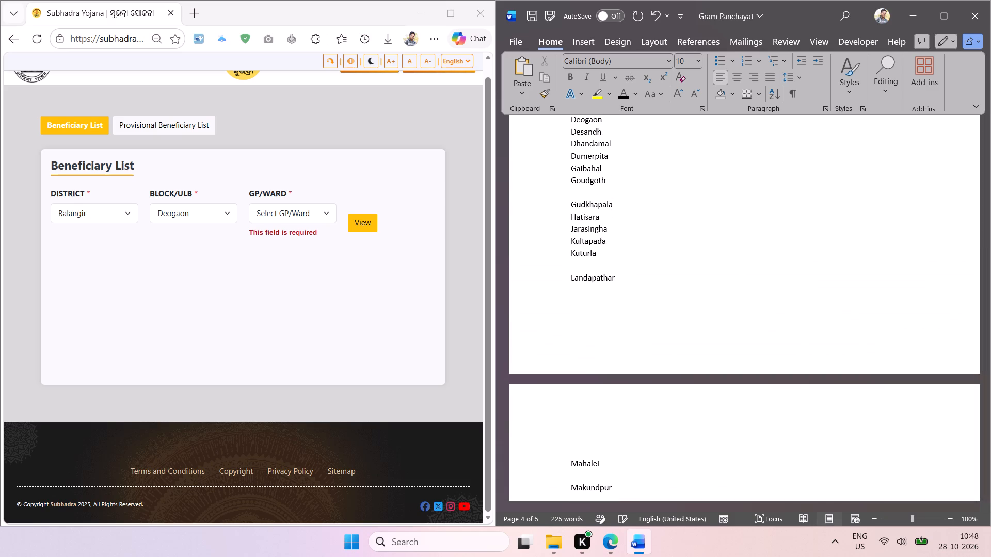
{"action": "left_click", "coordinate": [583, 191]}
{"action": "key", "text": "BackSpace"}
Insert a page break before the DEOGAON heading.
{"action": "scroll", "coordinate": [615, 347], "scroll_direction": "down", "scroll_amount": 2}
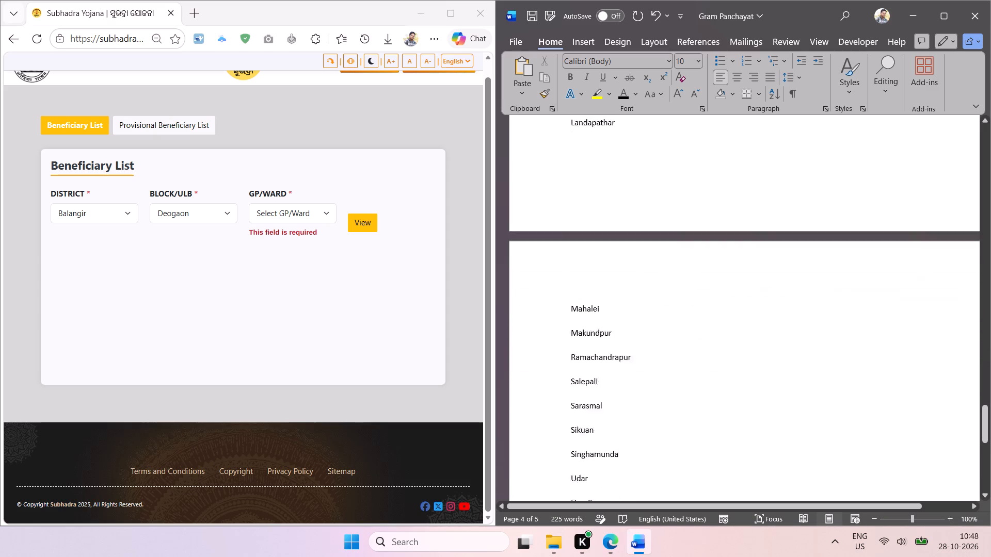
{"action": "scroll", "coordinate": [612, 348], "scroll_direction": "down", "scroll_amount": 1}
{"action": "scroll", "coordinate": [608, 341], "scroll_direction": "up", "scroll_amount": 2}
{"action": "left_click", "coordinate": [573, 195]}
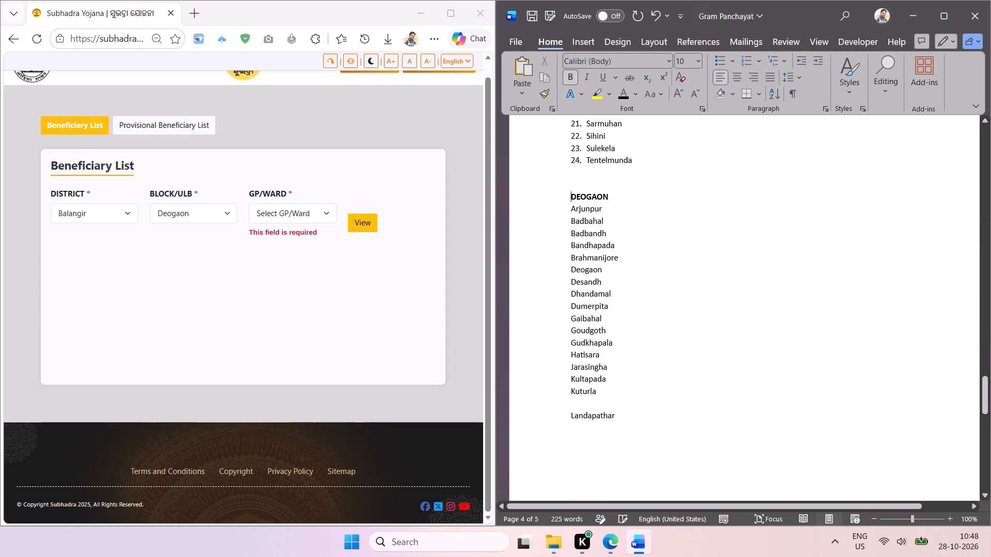
{"action": "key", "text": "ctrl+Return"}
Remove the blank lines between the names from Kuturla to Uparjhar.
{"action": "scroll", "coordinate": [693, 246], "scroll_direction": "down", "scroll_amount": 6}
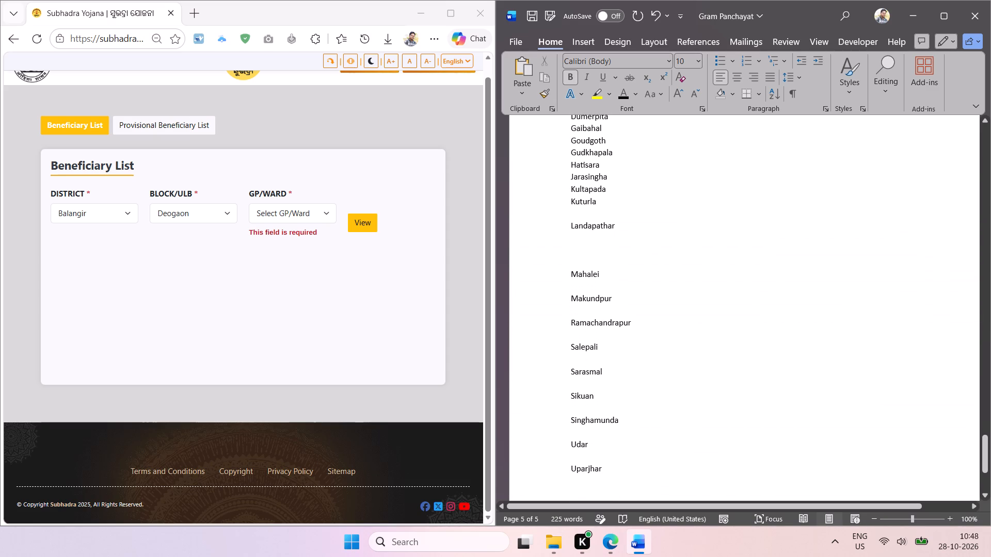
{"action": "left_click", "coordinate": [578, 454]}
{"action": "key", "text": "BackSpace"}
{"action": "left_click", "coordinate": [581, 434]}
{"action": "key", "text": "BackSpace"}
{"action": "left_click", "coordinate": [581, 408]}
{"action": "key", "text": "BackSpace"}
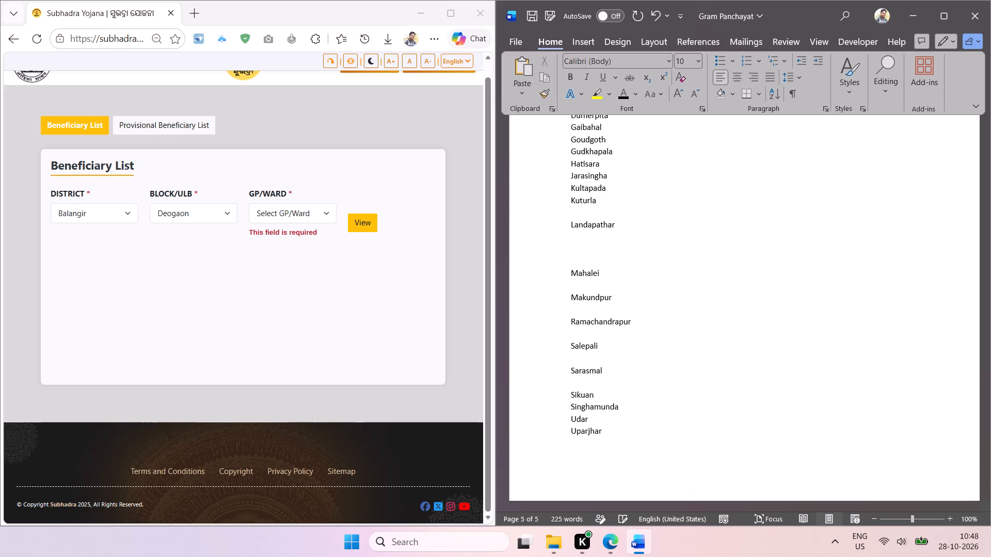
{"action": "left_click", "coordinate": [582, 382]}
{"action": "key", "text": "BackSpace"}
{"action": "left_click", "coordinate": [584, 354]}
{"action": "key", "text": "BackSpace"}
{"action": "left_click", "coordinate": [576, 330]}
{"action": "key", "text": "BackSpace"}
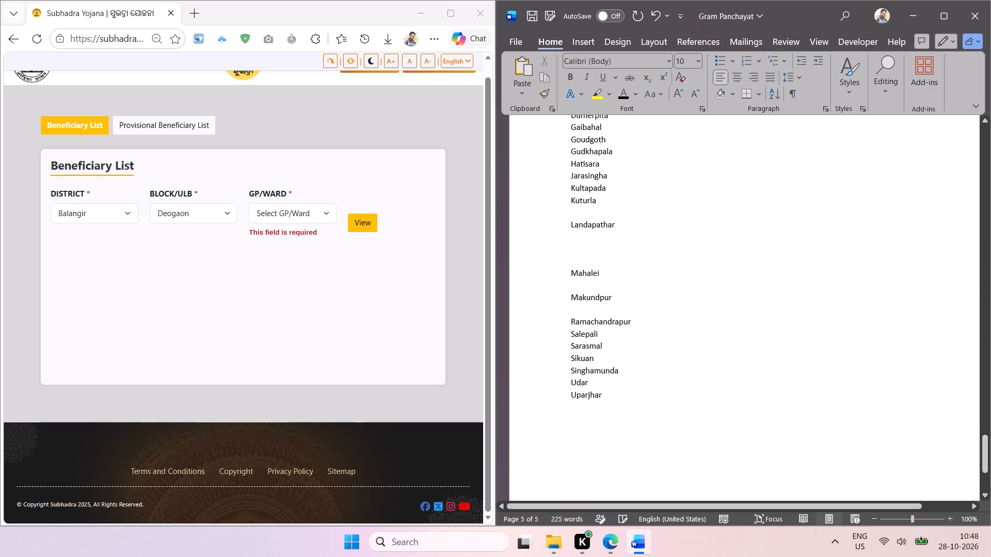
{"action": "left_click", "coordinate": [583, 312]}
{"action": "key", "text": "BackSpace"}
{"action": "left_click", "coordinate": [583, 289]}
{"action": "key", "text": "BackSpace"}
{"action": "left_click", "coordinate": [580, 254]}
{"action": "key", "text": "BackSpace"}
{"action": "key", "text": "BackSpace"}
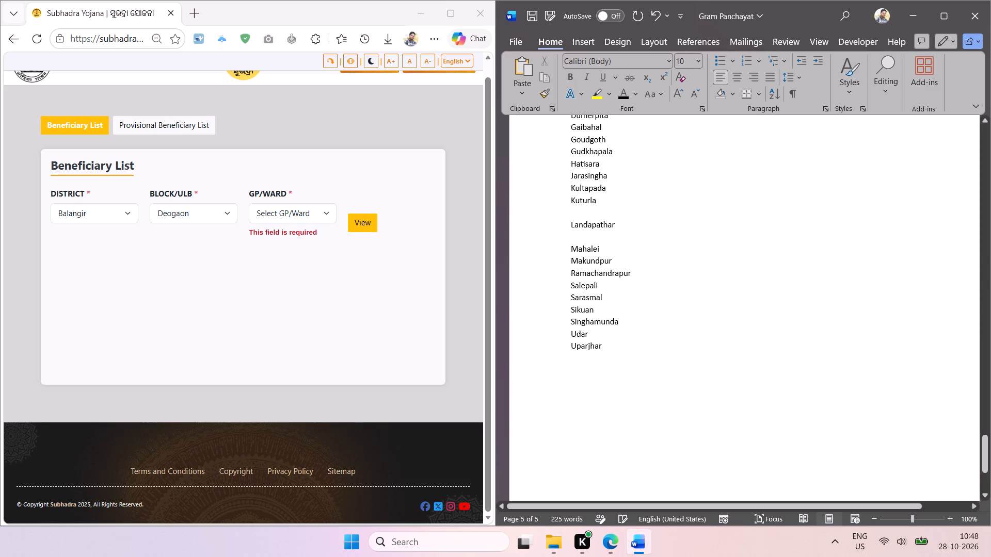
{"action": "left_click", "coordinate": [579, 238]}
{"action": "key", "text": "BackSpace"}
{"action": "left_click", "coordinate": [580, 215]}
{"action": "key", "text": "BackSpace"}
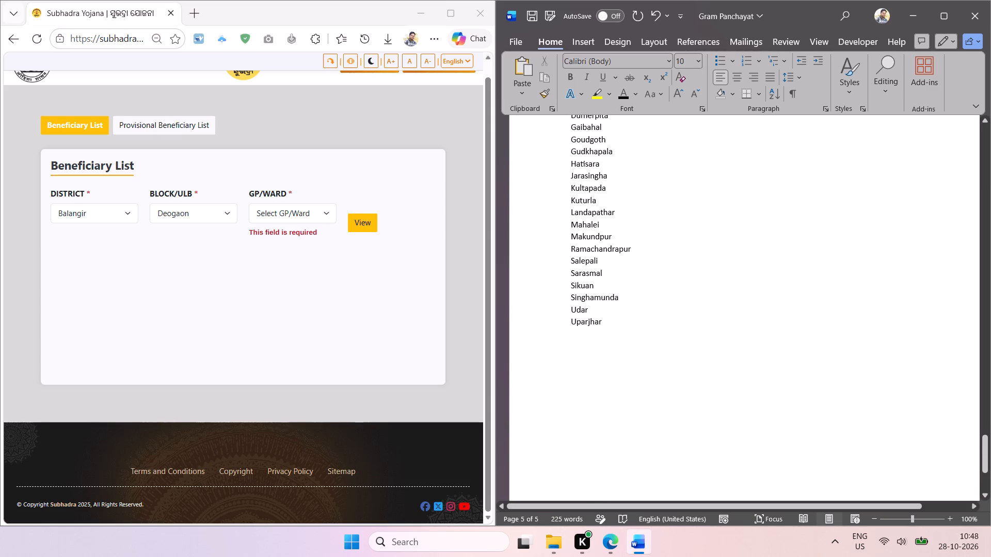
Sort the DEOGAON names from Arjunpur to Uparjhar alphabetically.
{"action": "left_click", "coordinate": [600, 477]}
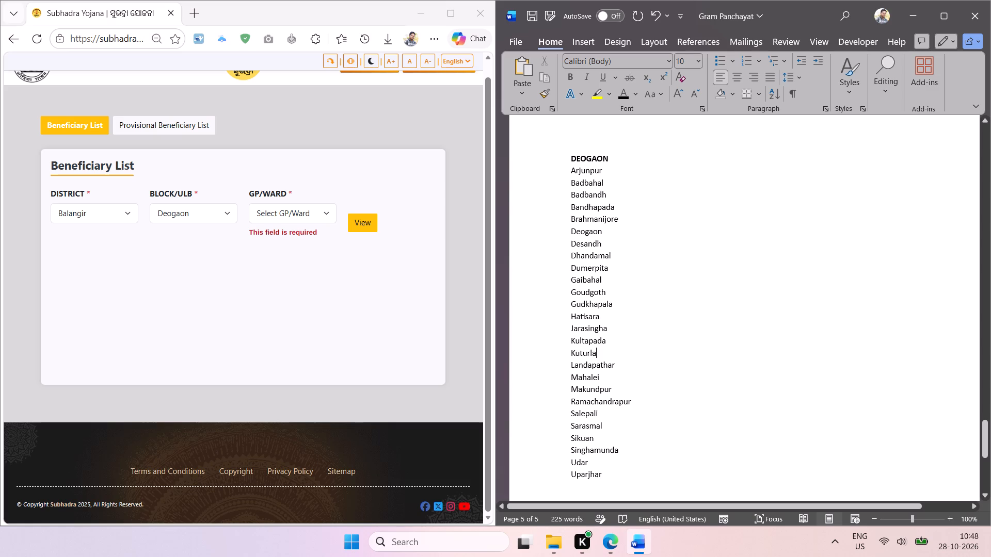
{"action": "left_click", "coordinate": [573, 168], "text": "shift"}
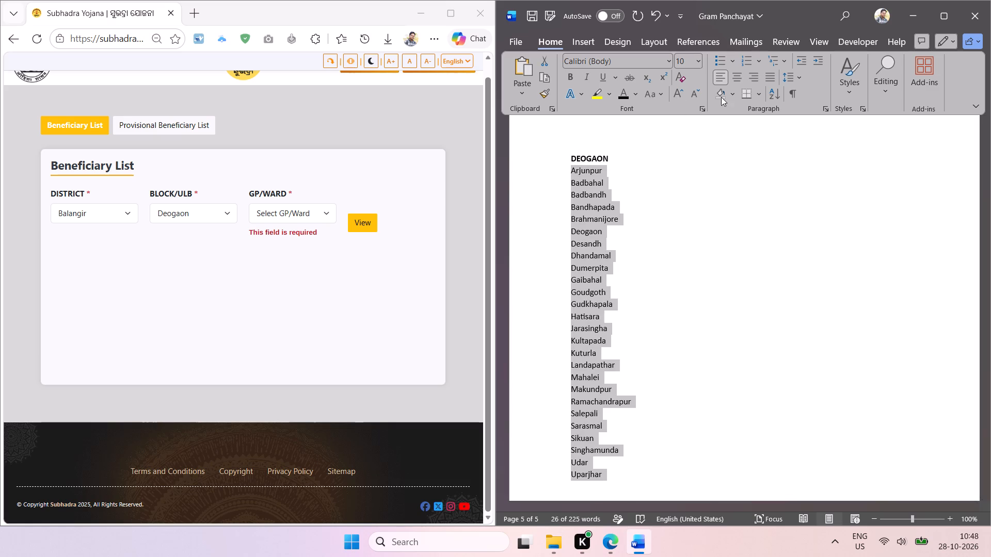
{"action": "left_click", "coordinate": [773, 97]}
{"action": "left_click", "coordinate": [798, 346]}
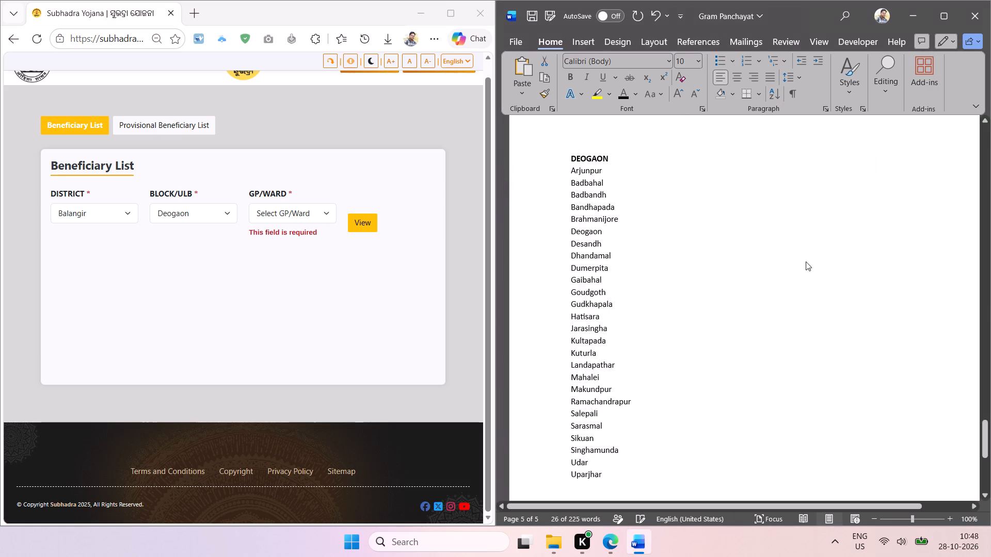
Number the sorted DEOGAON names, decrease the list's indent to align with the heading and save the document.
{"action": "left_click", "coordinate": [752, 63]}
{"action": "double_click", "coordinate": [796, 63]}
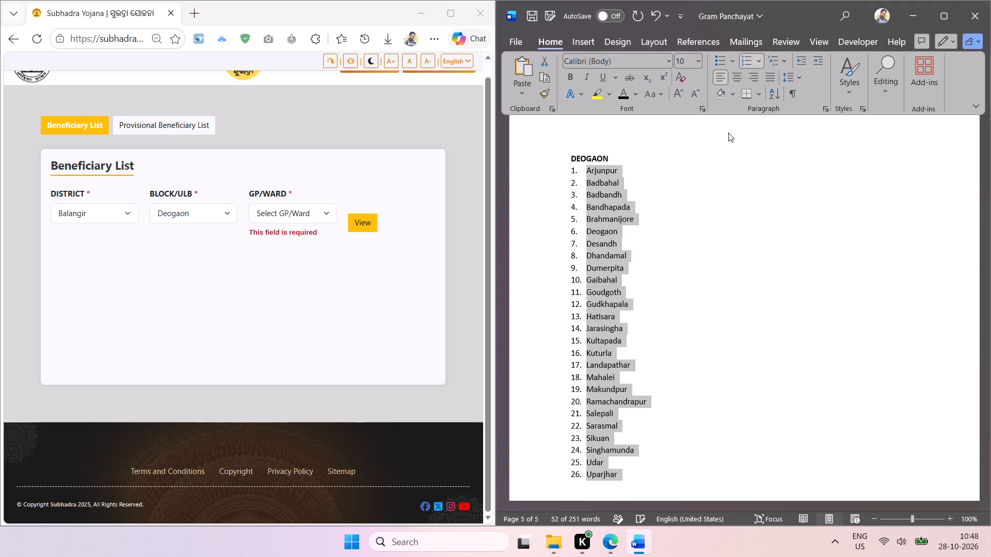
{"action": "left_click", "coordinate": [673, 166]}
{"action": "key", "text": "ctrl+s"}
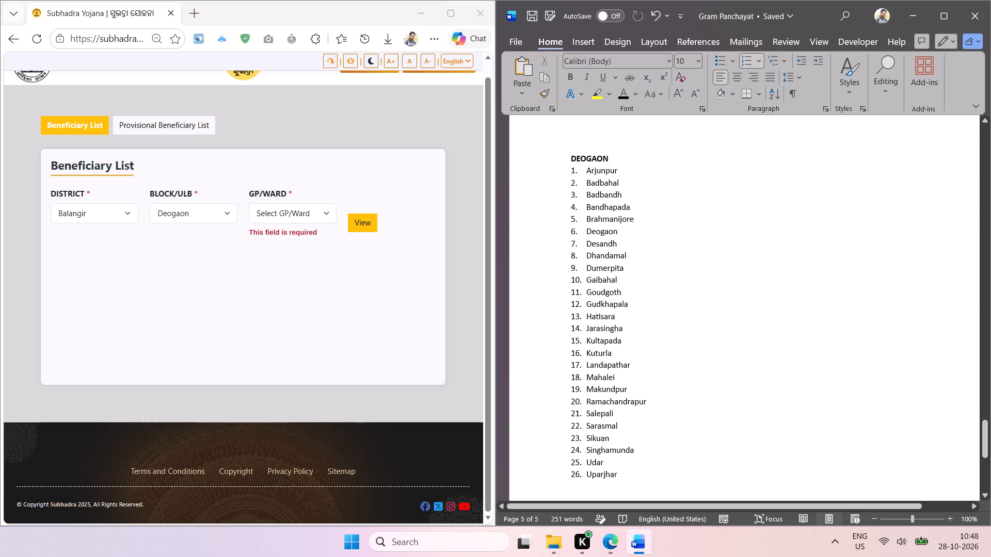
Copy the DEOGAON heading to below Uparjhar, leaving two blank lines after the numbered list.
{"action": "double_click", "coordinate": [600, 161]}
{"action": "key", "text": "ctrl+c"}
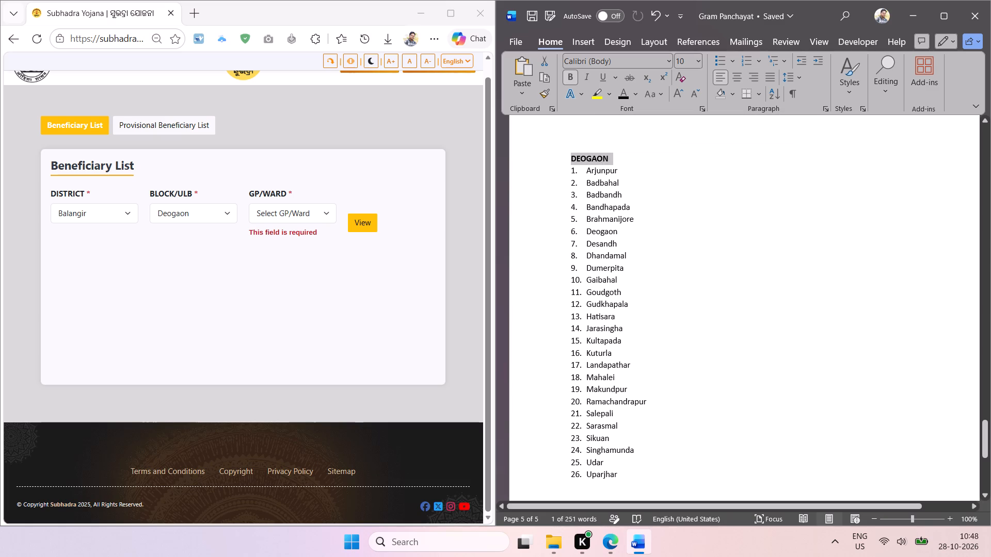
{"action": "scroll", "coordinate": [632, 319], "scroll_direction": "down", "scroll_amount": 4}
{"action": "left_click", "coordinate": [627, 171]}
{"action": "key", "text": "Return"}
{"action": "key", "text": "Return"}
{"action": "key", "text": "Return"}
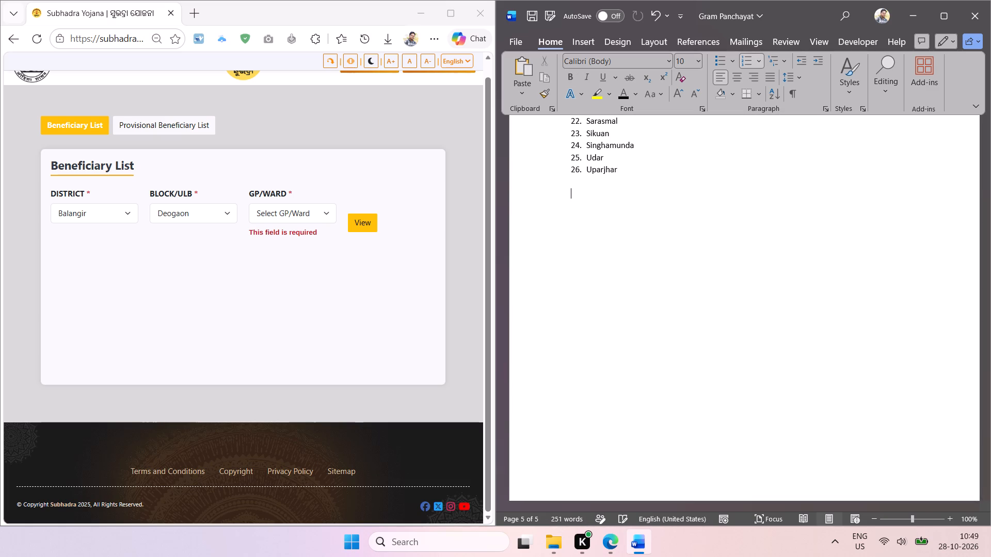
{"action": "key", "text": "Return"}
{"action": "key", "text": "ctrl+v"}
{"action": "left_click", "coordinate": [583, 188]}
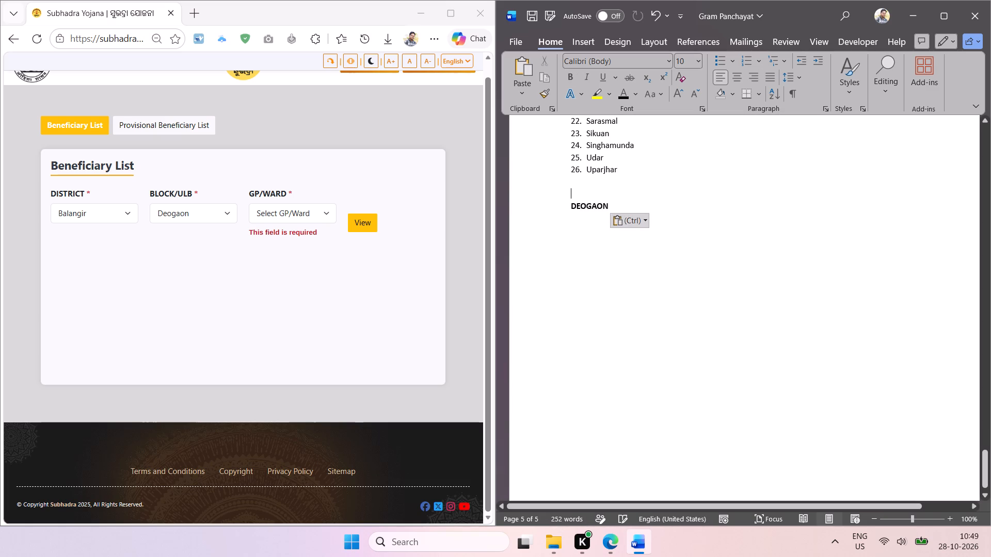
Remove the extra blank line above the copied DEOGAON heading.
{"action": "key", "text": "BackSpace"}
Set the block to Gudvella for Balangir district in the website's beneficiary list form.
{"action": "left_click", "coordinate": [275, 214]}
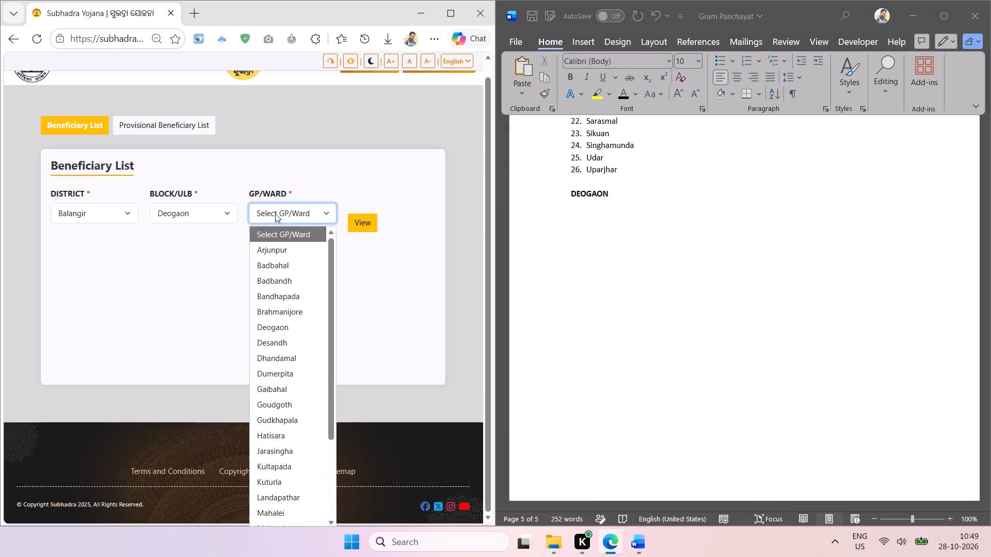
{"action": "left_click", "coordinate": [275, 214]}
{"action": "left_click", "coordinate": [179, 218]}
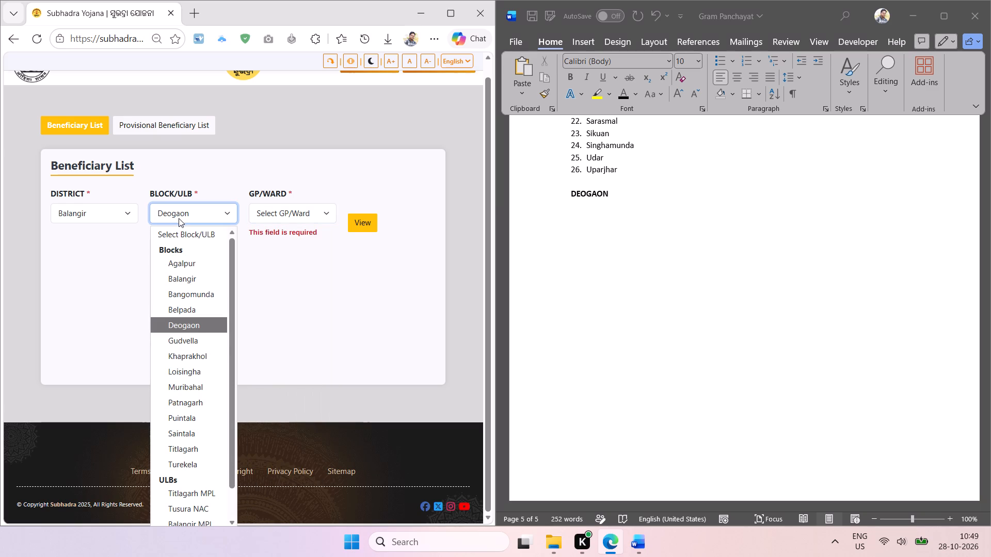
{"action": "left_click", "coordinate": [202, 341]}
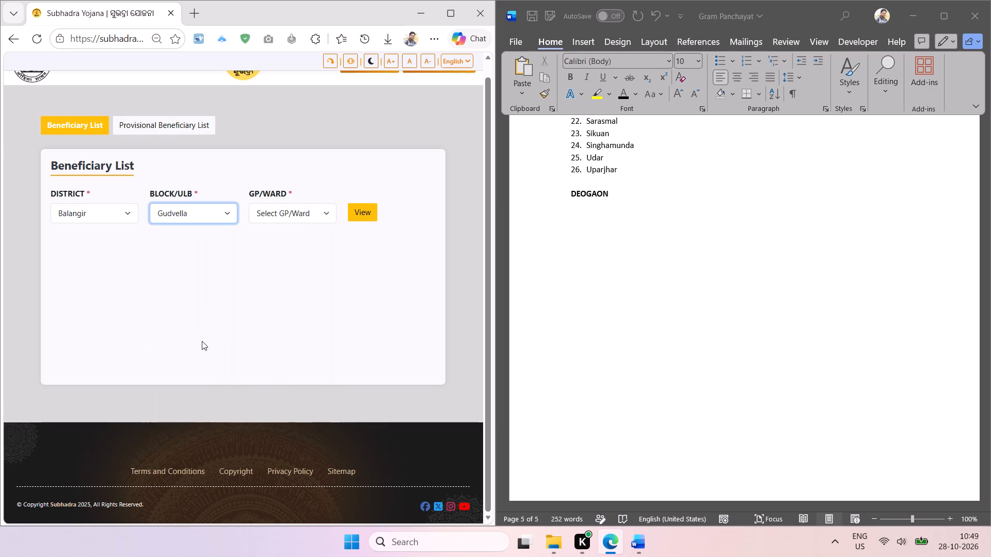
{"action": "left_click", "coordinate": [214, 312]}
Extract the block name Gudvella from the web page and replace the copied DEOGAON heading in Word with it in capitals.
{"action": "key", "text": "shift+super+t"}
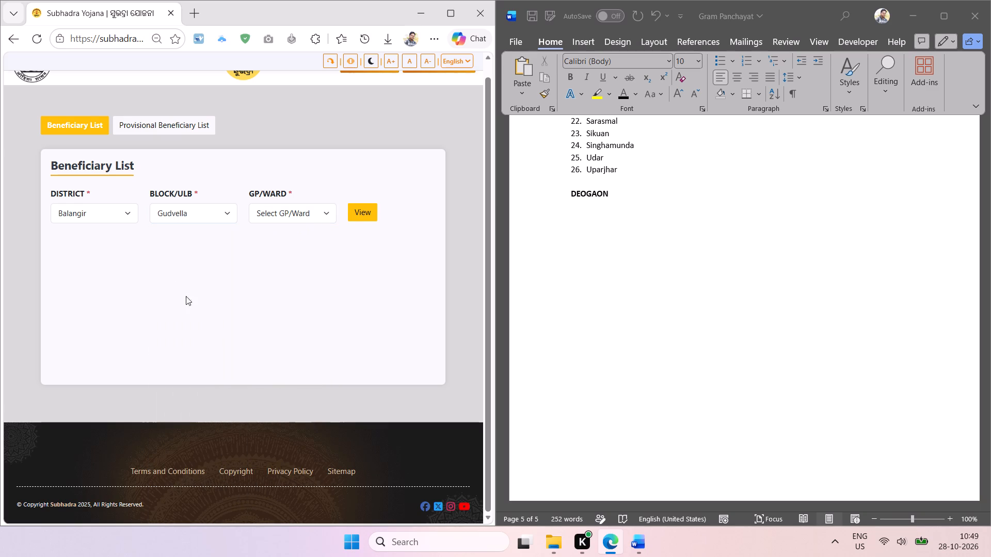
{"action": "left_click_drag", "start_coordinate": [154, 205], "coordinate": [213, 342]}
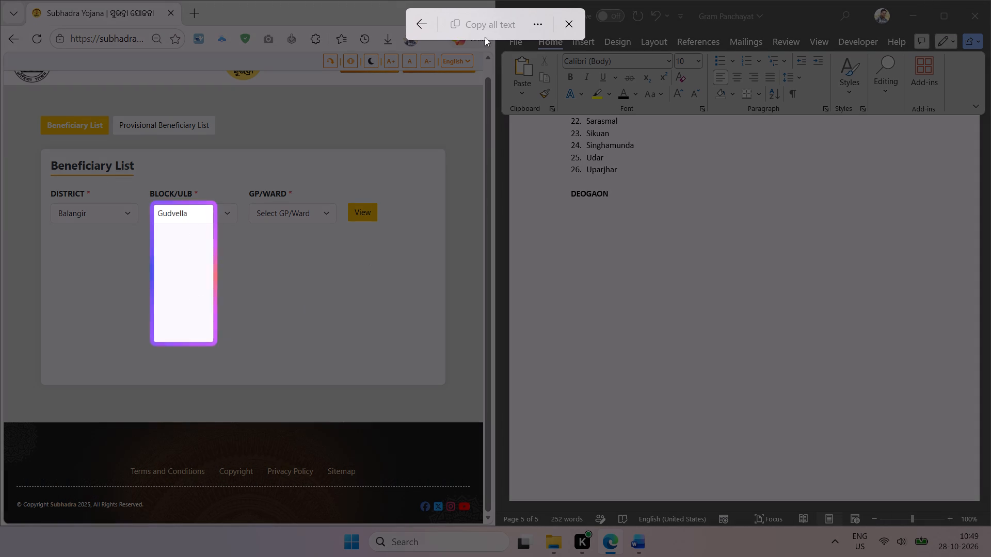
{"action": "left_click", "coordinate": [471, 23]}
{"action": "left_click", "coordinate": [604, 195]}
{"action": "double_click", "coordinate": [596, 194]}
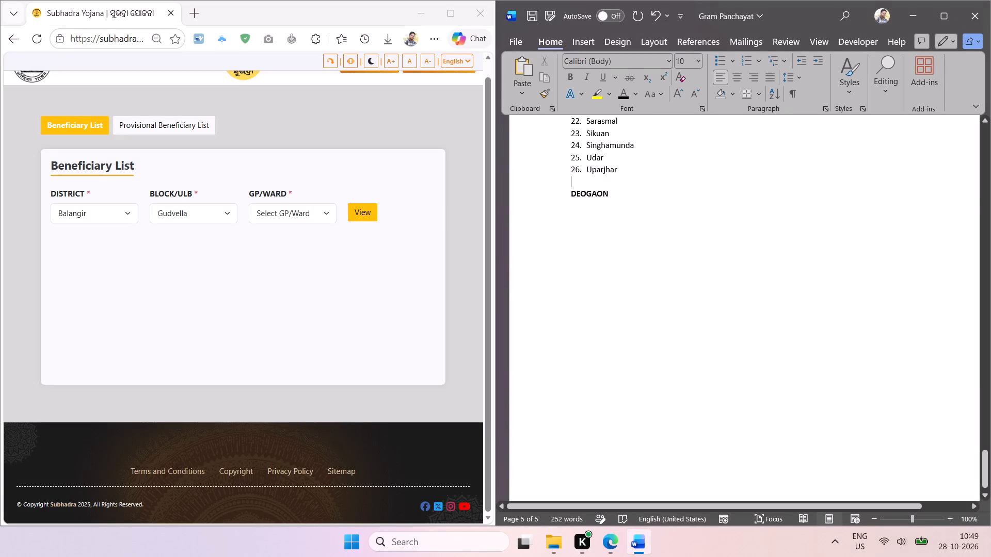
{"action": "key", "text": "ctrl+v"}
{"action": "key", "text": "shift+F3"}
{"action": "key", "text": "Return"}
Extract Gudvella's GP/Ward names from Badangomunda to Tentelkhunti on the website and paste them below the GUDVELLA heading in Word.
{"action": "left_click", "coordinate": [241, 274]}
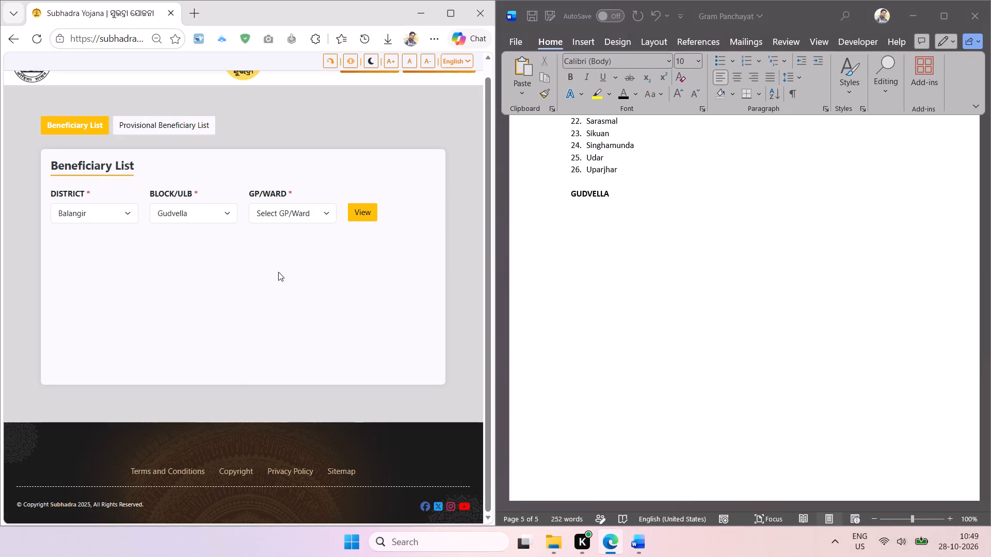
{"action": "left_click", "coordinate": [332, 209]}
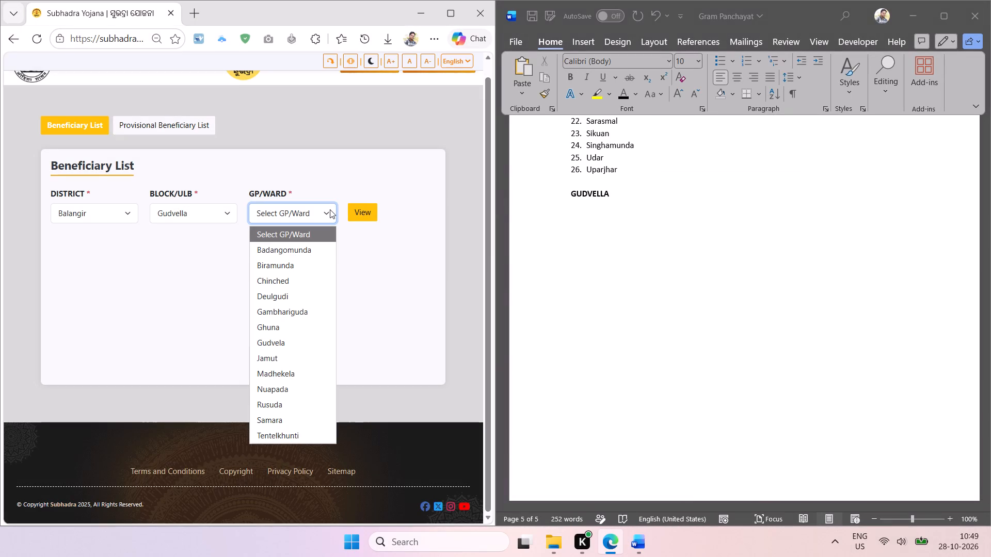
{"action": "key", "text": "shift+super+t"}
{"action": "left_click_drag", "start_coordinate": [252, 243], "coordinate": [328, 405]}
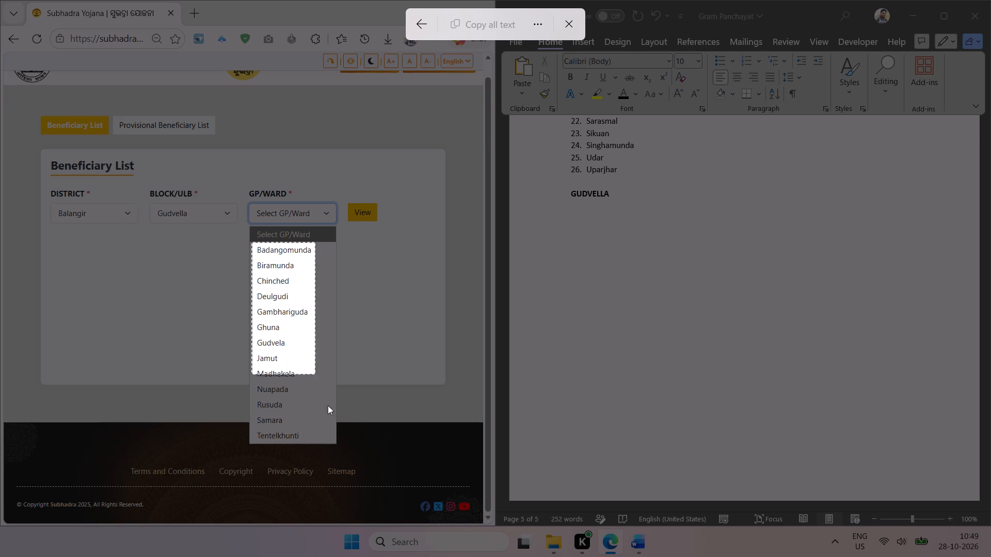
{"action": "left_click_drag", "start_coordinate": [328, 405], "coordinate": [337, 440]}
{"action": "left_click", "coordinate": [477, 27]}
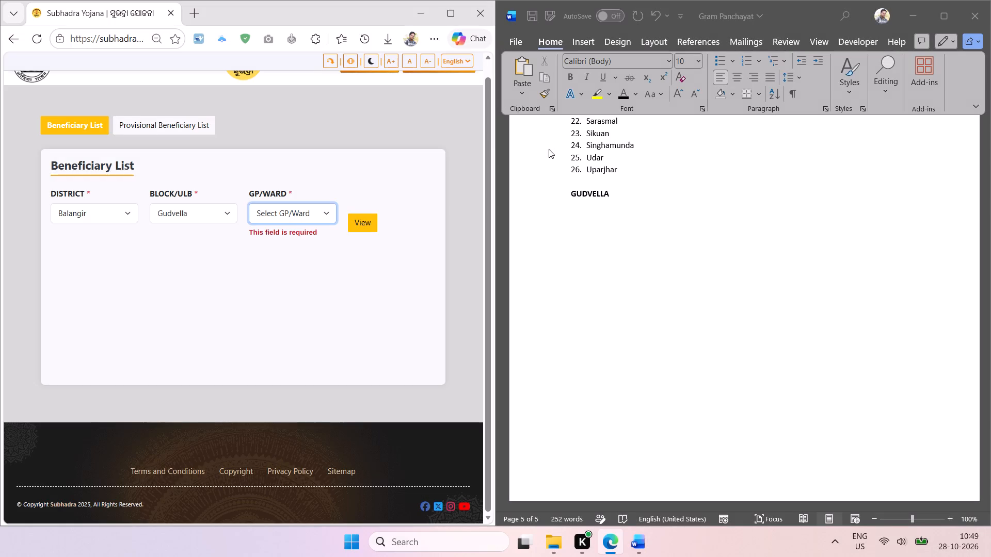
{"action": "left_click", "coordinate": [600, 209]}
{"action": "key", "text": "ctrl+v"}
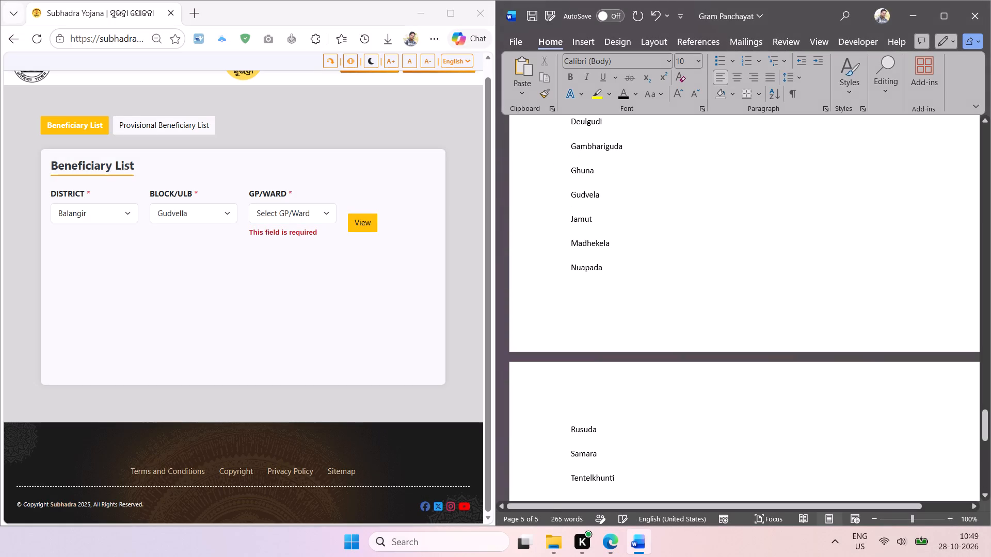
Remove the blank lines between the GUDVELLA names from Ghuna to Nuapada.
{"action": "scroll", "coordinate": [658, 240], "scroll_direction": "up", "scroll_amount": 2}
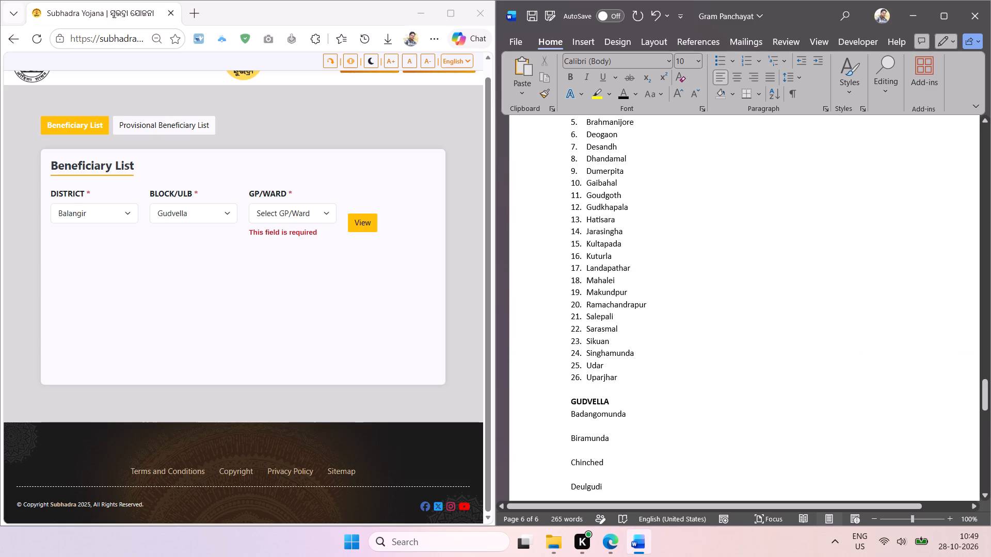
{"action": "scroll", "coordinate": [658, 240], "scroll_direction": "up", "scroll_amount": 2}
{"action": "scroll", "coordinate": [658, 240], "scroll_direction": "down", "scroll_amount": 1}
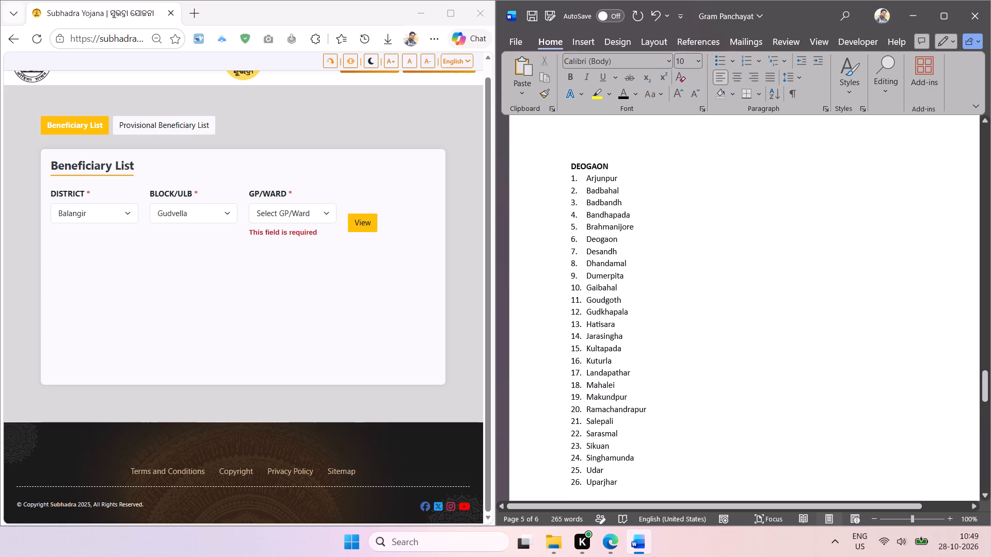
{"action": "scroll", "coordinate": [658, 240], "scroll_direction": "down", "scroll_amount": 1}
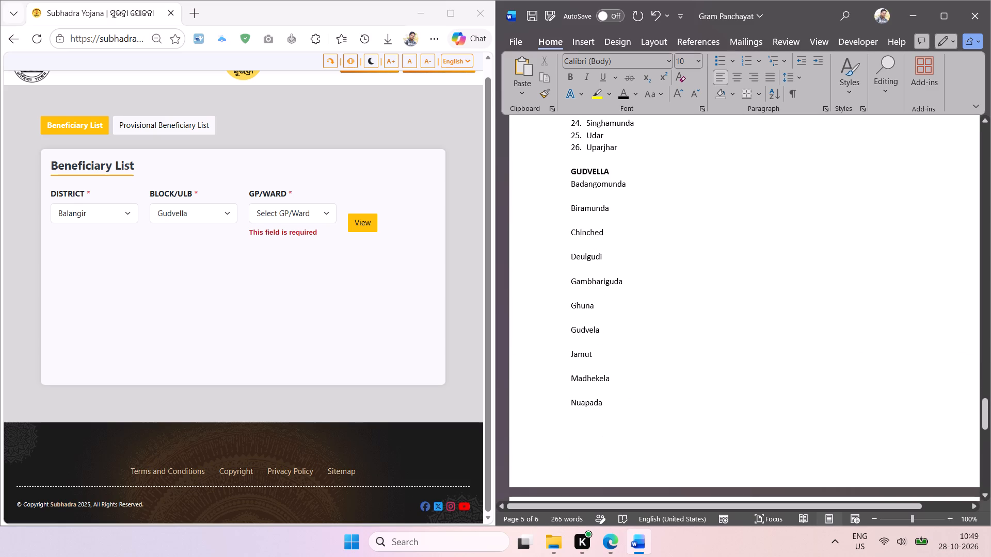
{"action": "left_click", "coordinate": [603, 395]}
{"action": "key", "text": "BackSpace"}
{"action": "left_click", "coordinate": [587, 365]}
{"action": "key", "text": "BackSpace"}
{"action": "left_click", "coordinate": [582, 341]}
{"action": "key", "text": "BackSpace"}
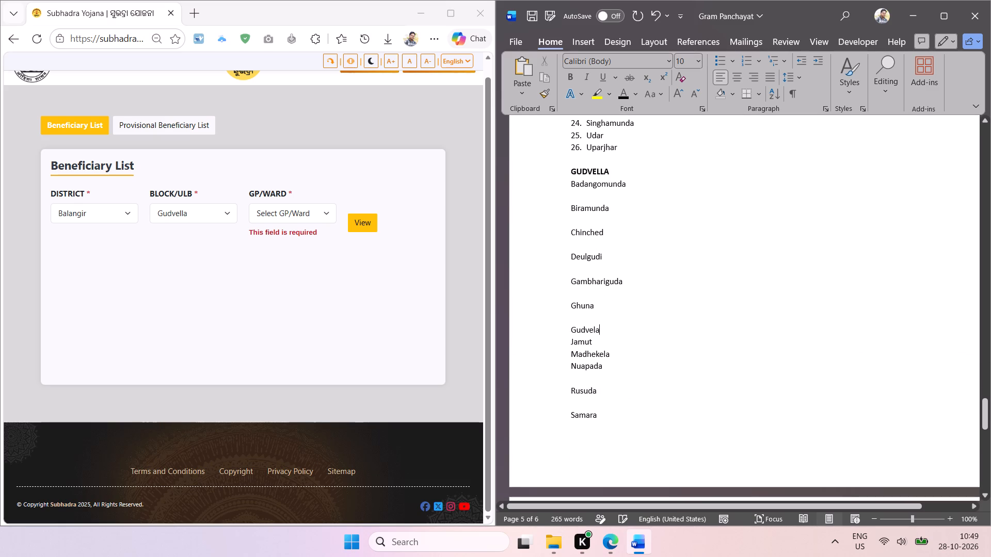
{"action": "left_click", "coordinate": [586, 320]}
{"action": "key", "text": "BackSpace"}
Remove the blank lines between the GUDVELLA names from Badangomunda to Ghuna.
{"action": "left_click", "coordinate": [587, 292]}
{"action": "key", "text": "BackSpace"}
{"action": "left_click", "coordinate": [583, 267]}
{"action": "key", "text": "BackSpace"}
{"action": "left_click", "coordinate": [585, 244]}
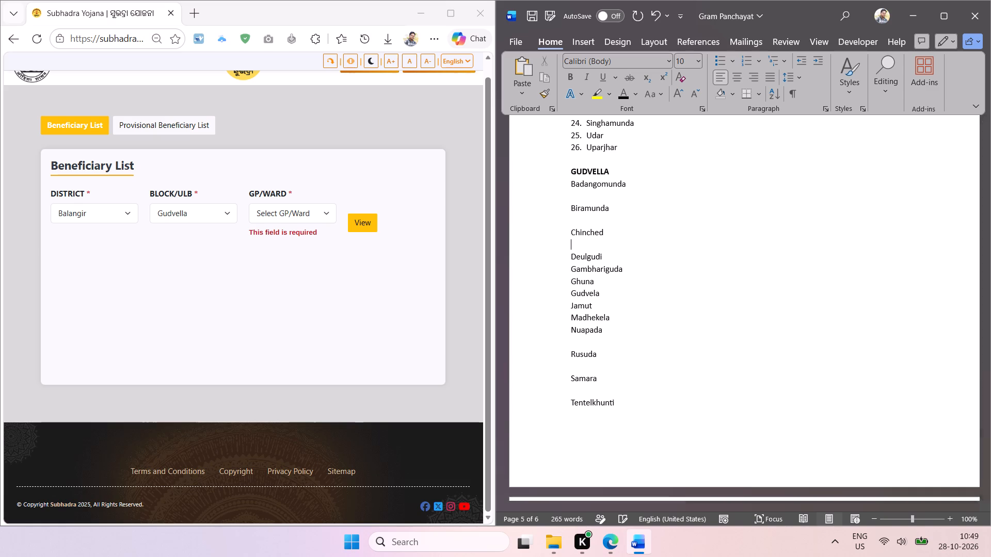
{"action": "key", "text": "BackSpace"}
{"action": "left_click", "coordinate": [585, 219]}
{"action": "key", "text": "BackSpace"}
{"action": "left_click", "coordinate": [586, 200]}
{"action": "key", "text": "BackSpace"}
Remove the blank lines between the GUDVELLA names from Nuapada to Tentelkhunti.
{"action": "left_click", "coordinate": [580, 359]}
{"action": "key", "text": "BackSpace"}
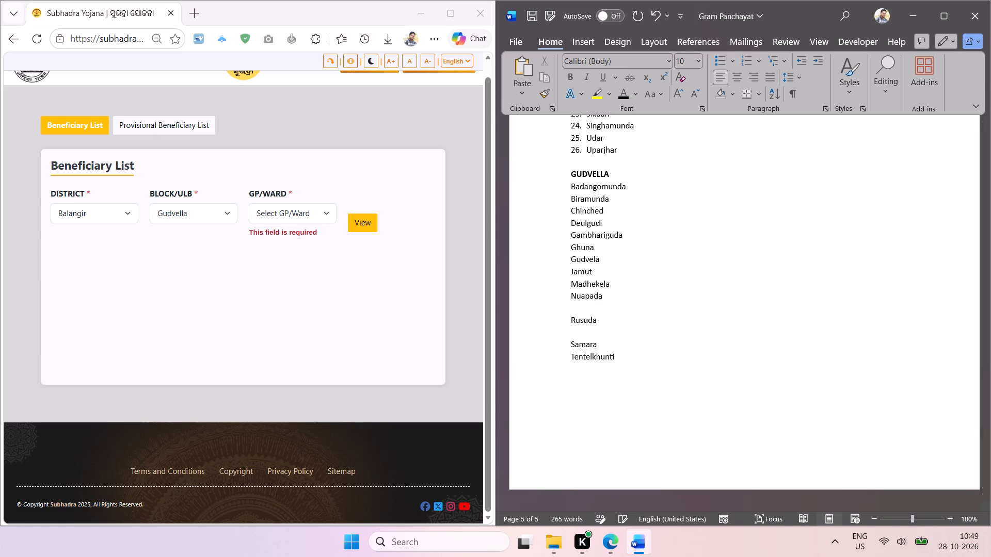
{"action": "left_click", "coordinate": [580, 334]}
{"action": "key", "text": "BackSpace"}
{"action": "left_click", "coordinate": [581, 312]}
{"action": "key", "text": "BackSpace"}
Sort the GUDVELLA names from Badangomunda to Tentelkhunti alphabetically in ascending order.
{"action": "left_click_drag", "start_coordinate": [613, 338], "coordinate": [577, 207]}
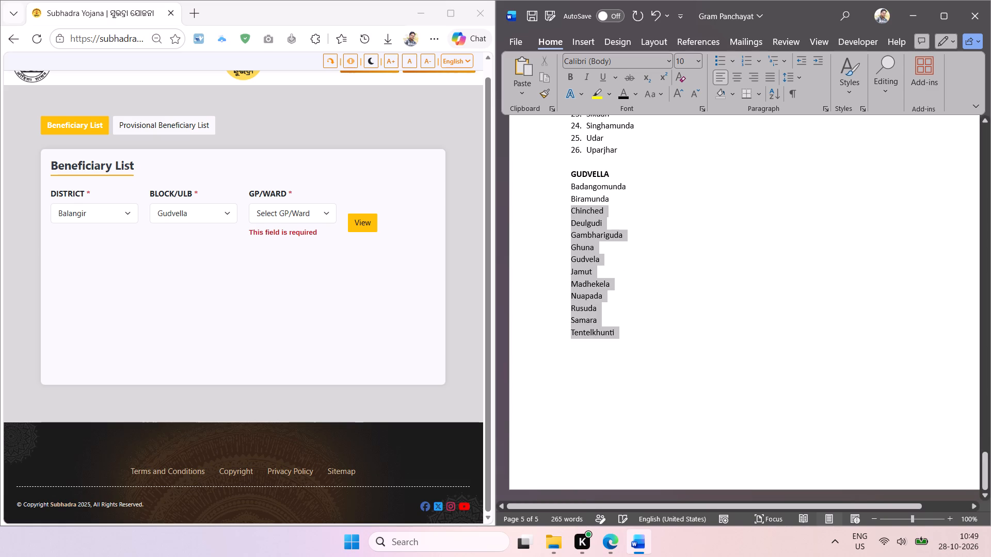
{"action": "left_click_drag", "start_coordinate": [577, 207], "coordinate": [572, 192]}
{"action": "left_click", "coordinate": [773, 98]}
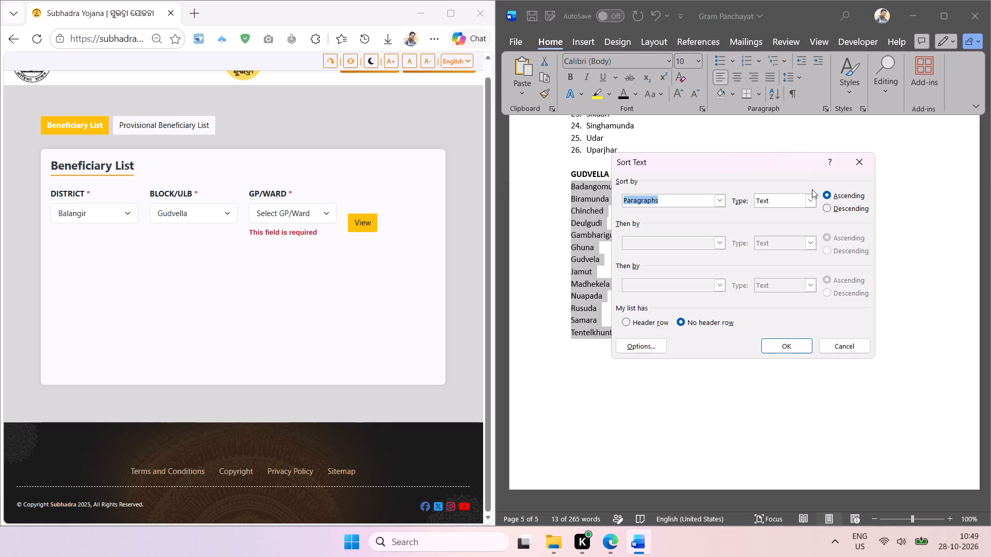
{"action": "key", "text": "Return"}
Number the sorted GUDVELLA names, decrease the list's indent to align with the heading and save the document.
{"action": "left_click", "coordinate": [747, 58]}
{"action": "left_click", "coordinate": [795, 59]}
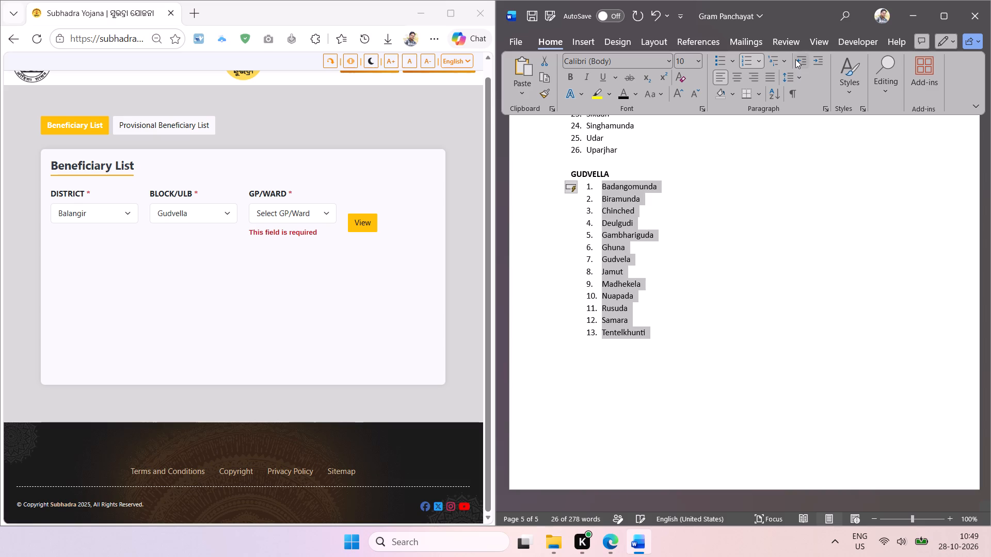
{"action": "left_click", "coordinate": [699, 197]}
{"action": "key", "text": "ctrl+s"}
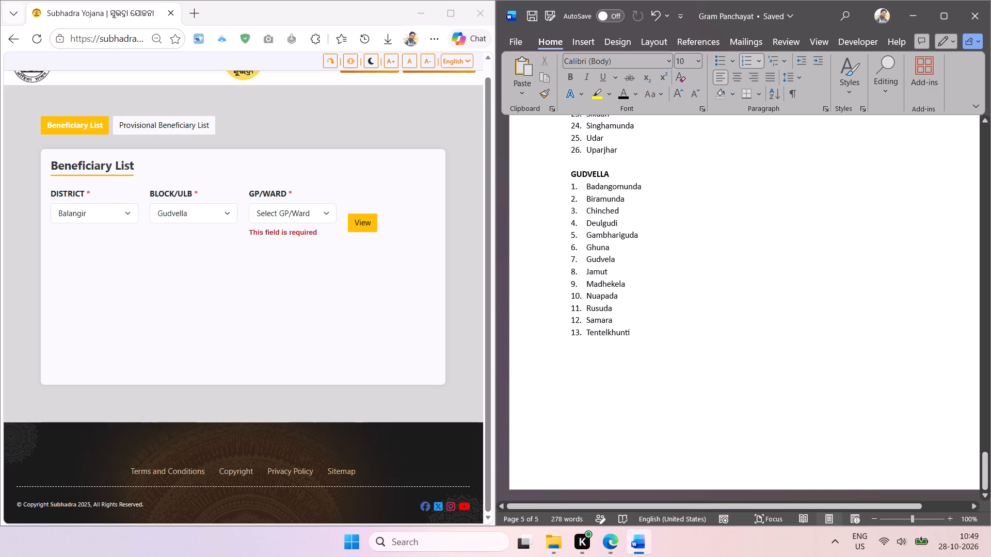
Copy the GUDVELLA heading to below Tentelkhunti, leaving one blank line after the numbered list.
{"action": "double_click", "coordinate": [597, 174]}
{"action": "key", "text": "ctrl+c"}
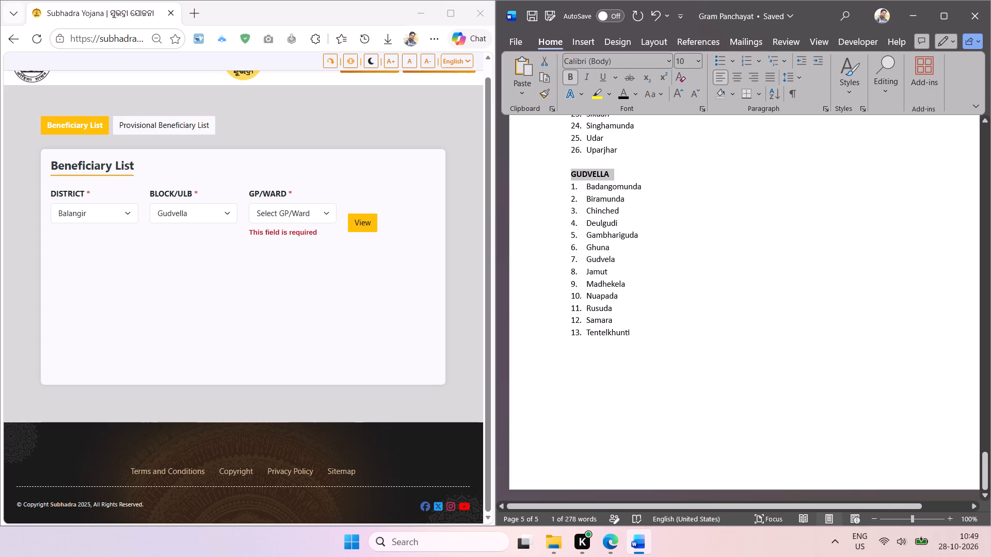
{"action": "left_click", "coordinate": [633, 328]}
{"action": "key", "text": "Return"}
{"action": "key", "text": "Return"}
{"action": "key", "text": "Return"}
{"action": "key", "text": "Return"}
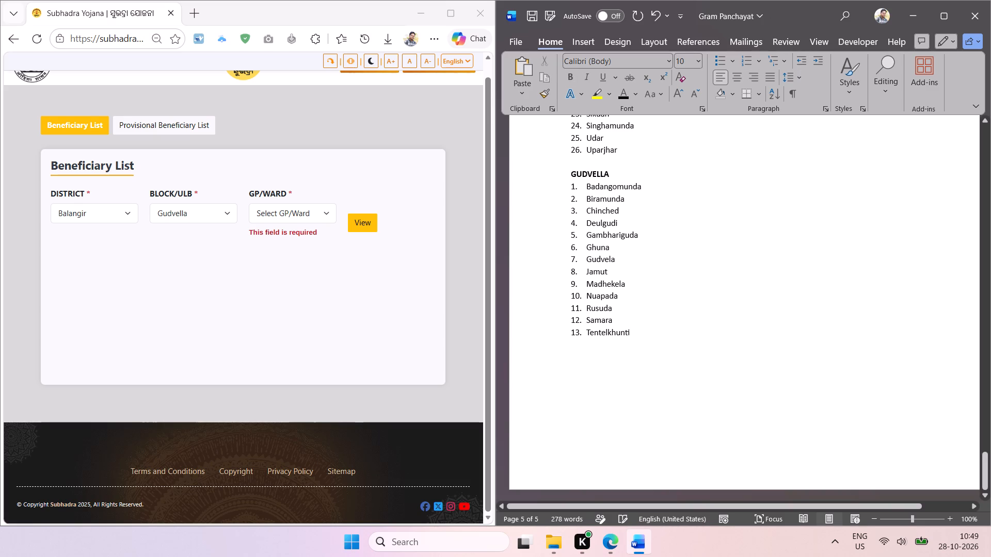
{"action": "key", "text": "ctrl+v"}
{"action": "left_click", "coordinate": [588, 359]}
{"action": "key", "text": "BackSpace"}
{"action": "scroll", "coordinate": [676, 339], "scroll_direction": "down", "scroll_amount": 5}
Set the block to Khaprakhol for Balangir district on the website.
{"action": "left_click", "coordinate": [176, 219]}
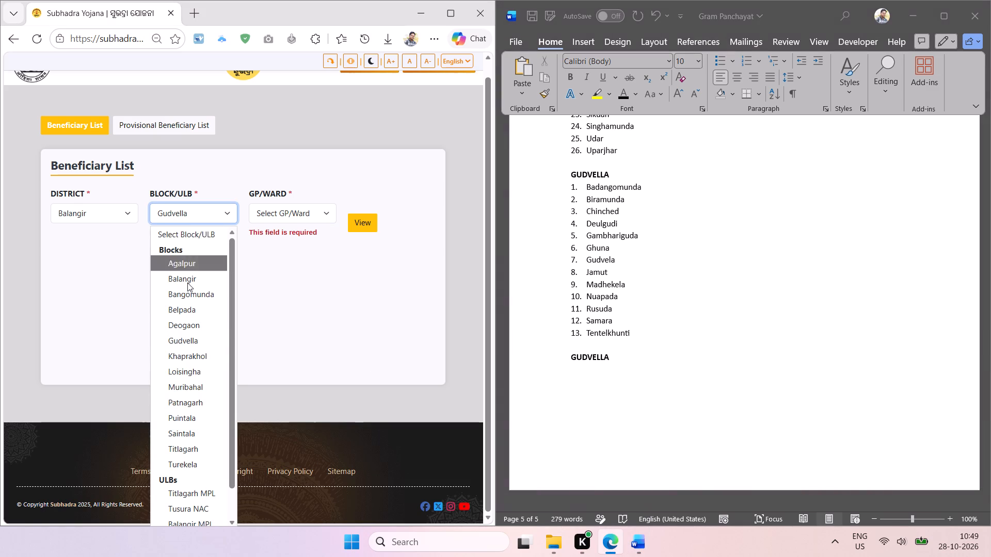
{"action": "left_click", "coordinate": [188, 356]}
{"action": "left_click", "coordinate": [264, 282]}
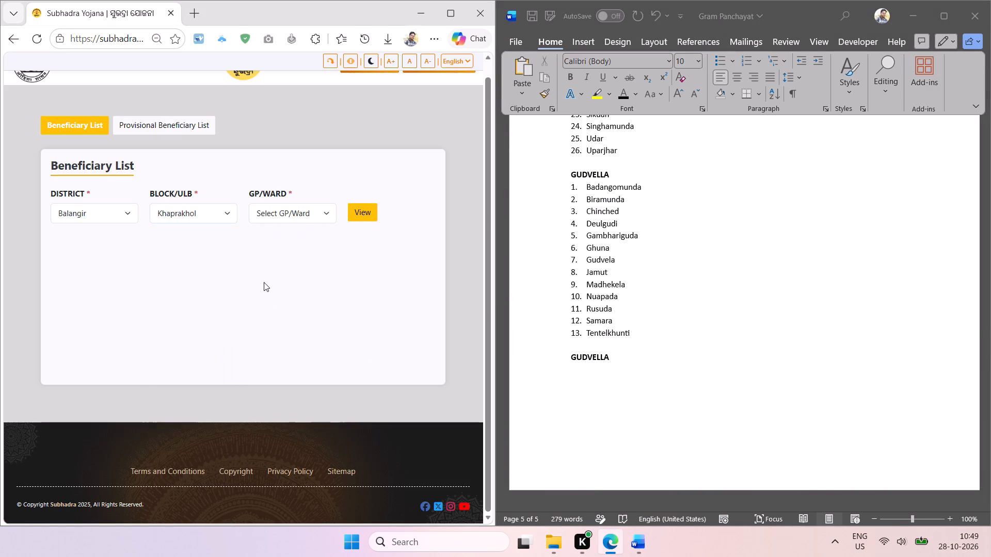
Extract the block name Khaprakhol from the web page, replace the copied GUDVELLA heading in Word with it in capitals and save.
{"action": "key", "text": "shift+super+t"}
{"action": "left_click_drag", "start_coordinate": [154, 204], "coordinate": [169, 218]}
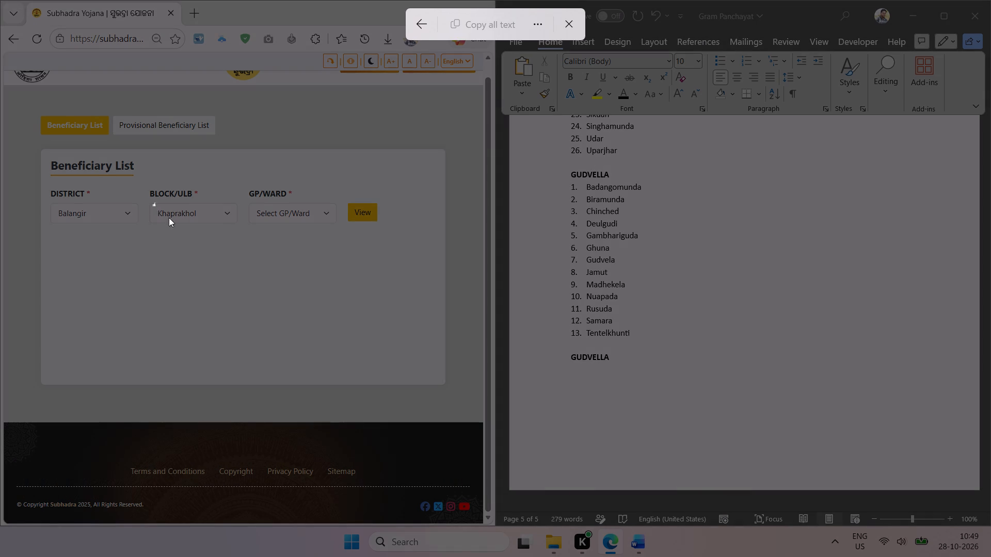
{"action": "left_click_drag", "start_coordinate": [169, 218], "coordinate": [211, 319]}
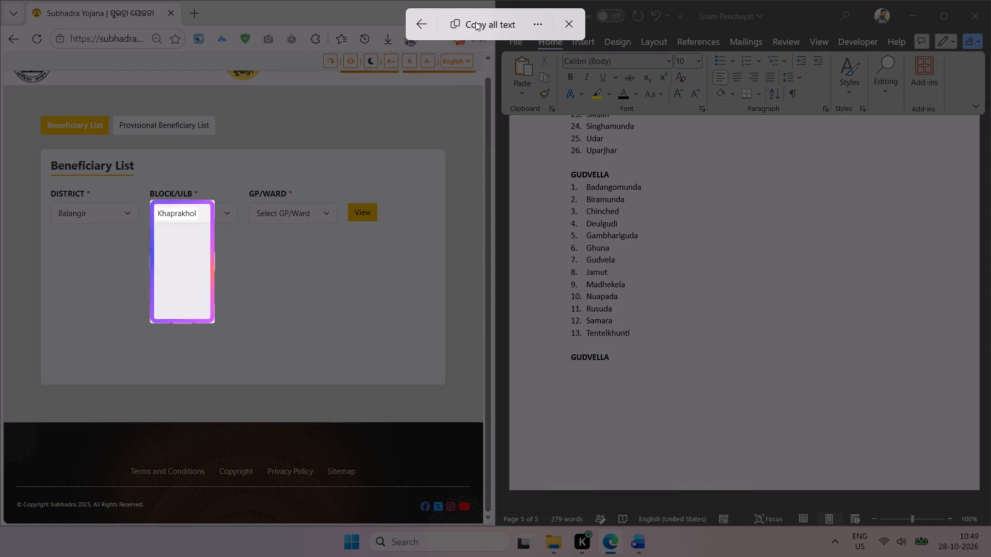
{"action": "left_click", "coordinate": [477, 22]}
{"action": "left_click", "coordinate": [606, 362]}
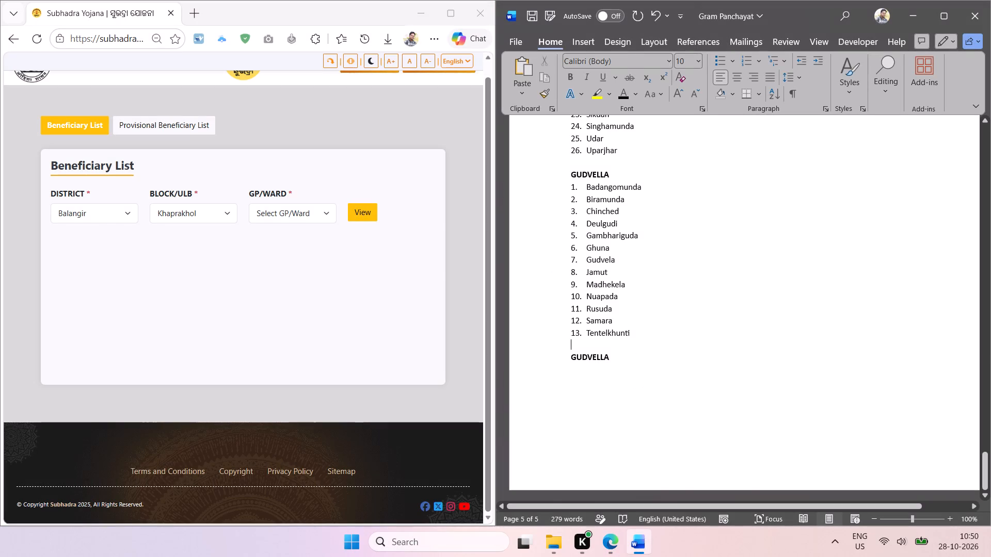
{"action": "double_click", "coordinate": [598, 359]}
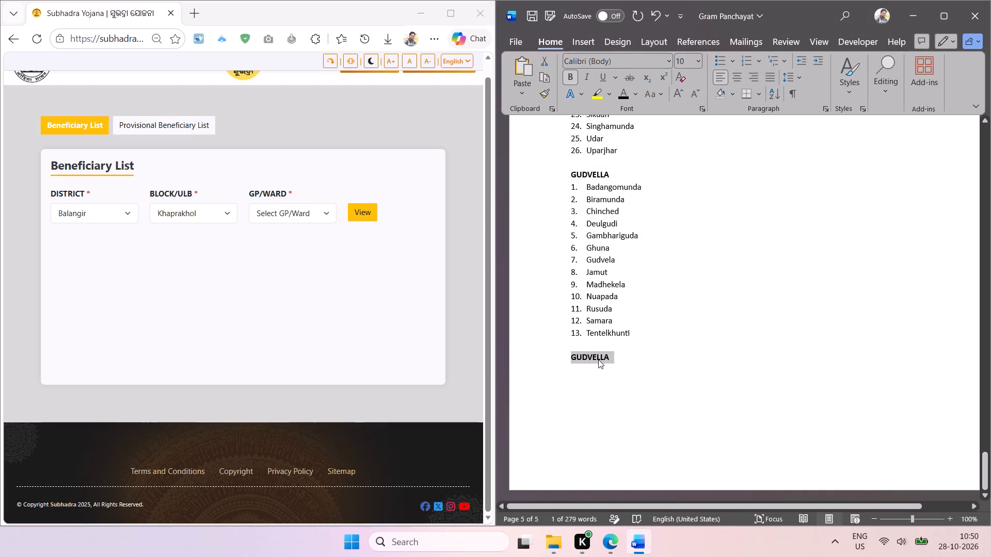
{"action": "key", "text": "ctrl+v"}
{"action": "key", "text": "shift+F3"}
{"action": "left_click", "coordinate": [613, 379]}
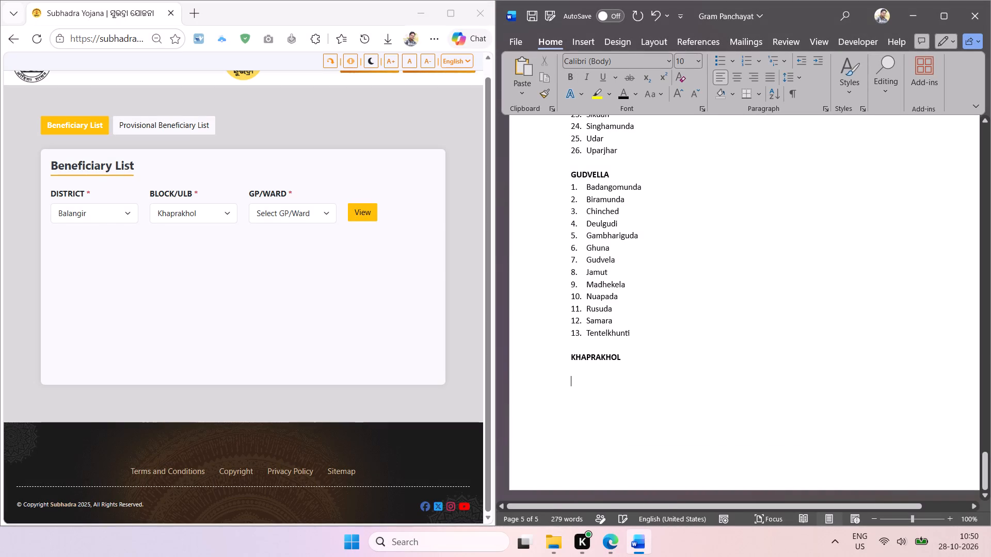
{"action": "key", "text": "ctrl+s"}
Extract the Khaprakhol Gram Panchayat names from Baghmund to Rengali on the website and paste them under the KHAPRAKHOL heading in Word.
{"action": "left_click", "coordinate": [588, 376]}
{"action": "left_click", "coordinate": [578, 370]}
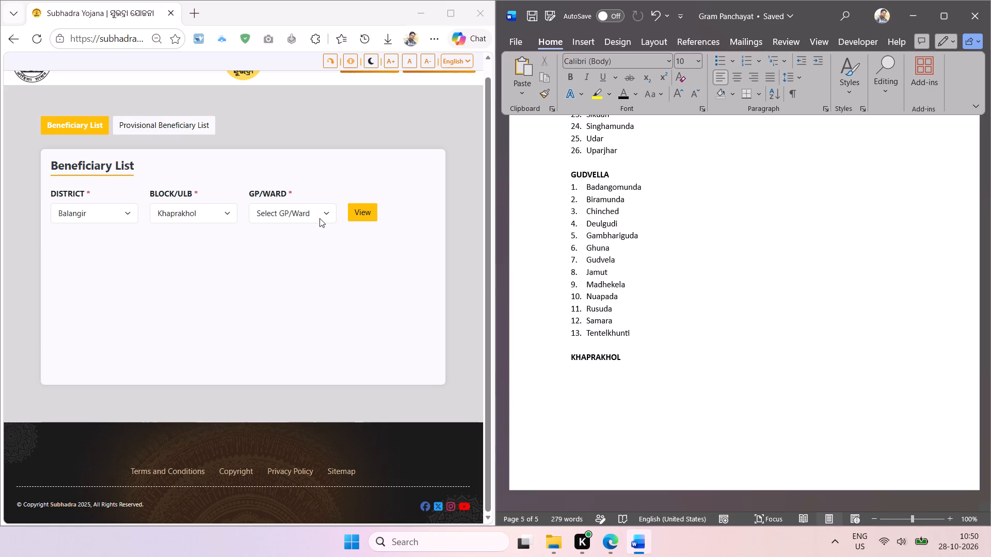
{"action": "left_click", "coordinate": [319, 218]}
{"action": "key", "text": "shift+super+t"}
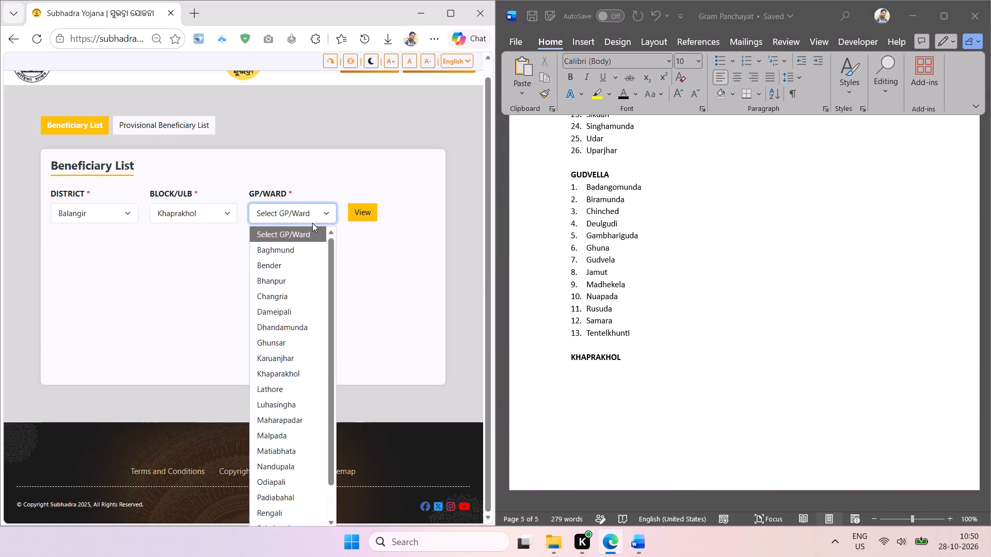
{"action": "left_click_drag", "start_coordinate": [253, 244], "coordinate": [353, 494]}
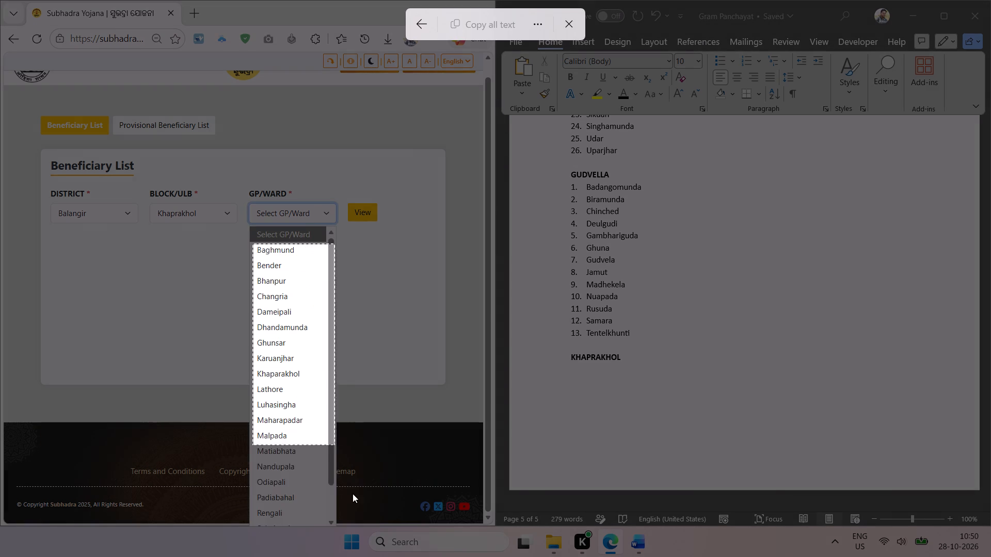
{"action": "left_click_drag", "start_coordinate": [353, 494], "coordinate": [318, 523]}
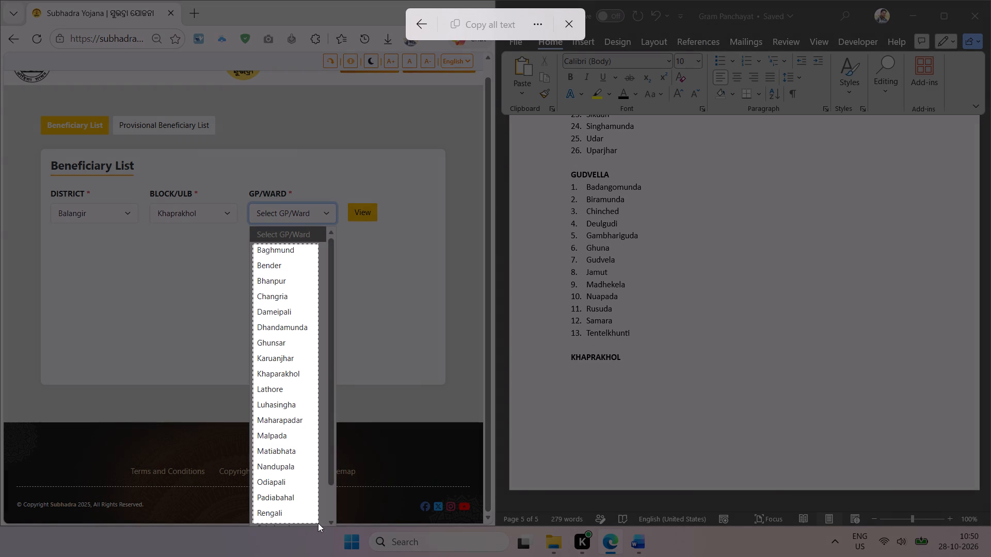
{"action": "left_click_drag", "start_coordinate": [318, 523], "coordinate": [318, 522]}
{"action": "left_click", "coordinate": [495, 24]}
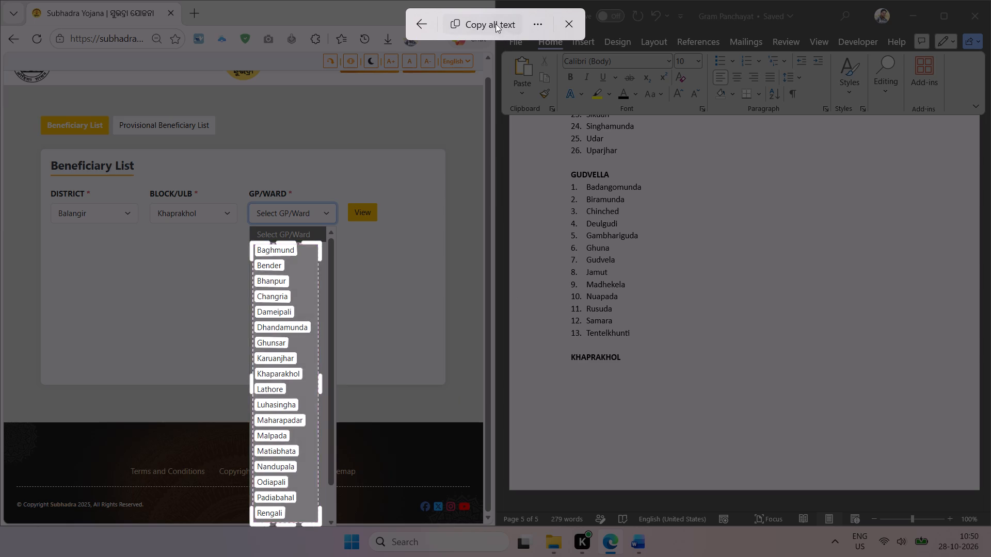
{"action": "left_click", "coordinate": [584, 368]}
{"action": "key", "text": "ctrl+v"}
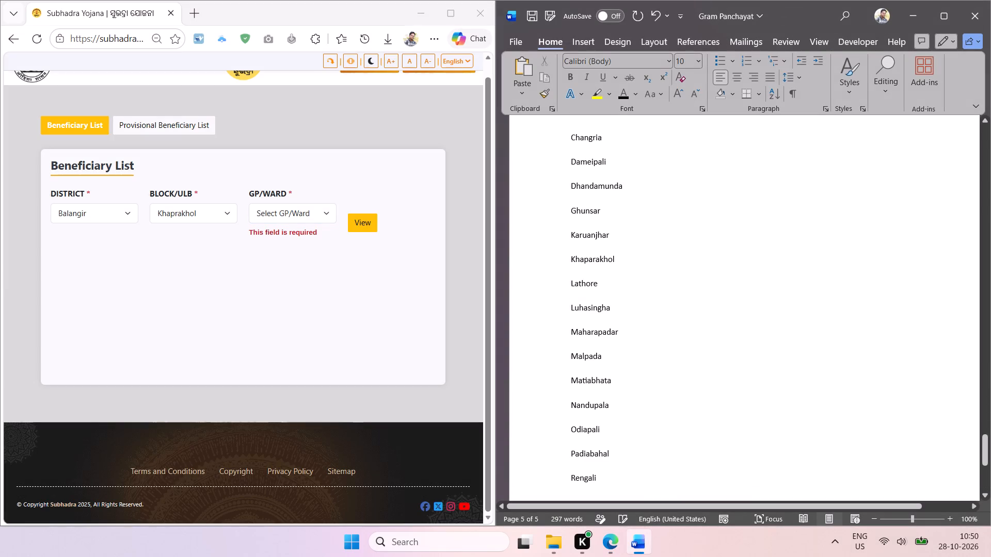
Extract the remaining names from Rengali to Telenpali, paste them below the list in Word and delete the duplicate Rengali.
{"action": "scroll", "coordinate": [619, 451], "scroll_direction": "down", "scroll_amount": 1}
{"action": "key", "text": "Return"}
{"action": "key", "text": "Return"}
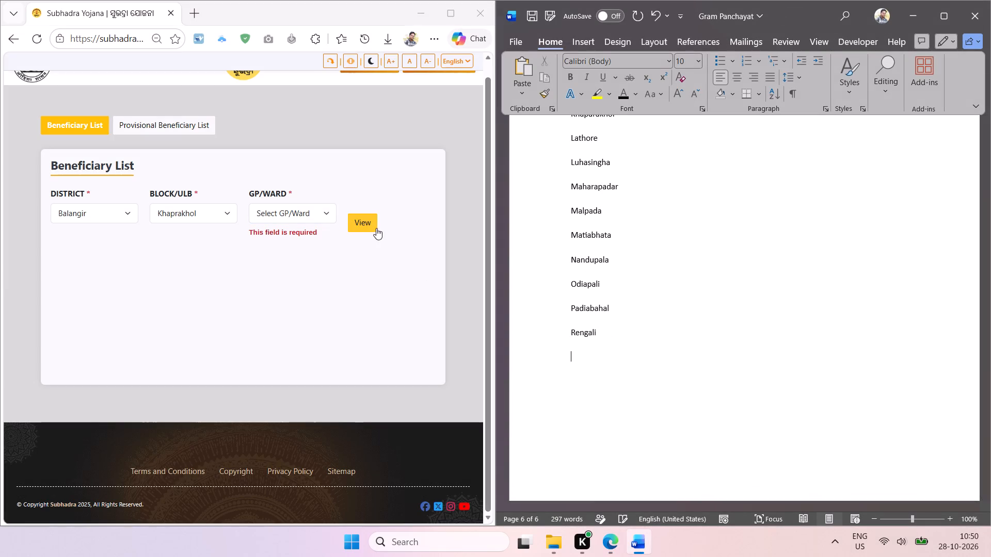
{"action": "left_click", "coordinate": [327, 210]}
{"action": "scroll", "coordinate": [363, 347], "scroll_direction": "down", "scroll_amount": 2}
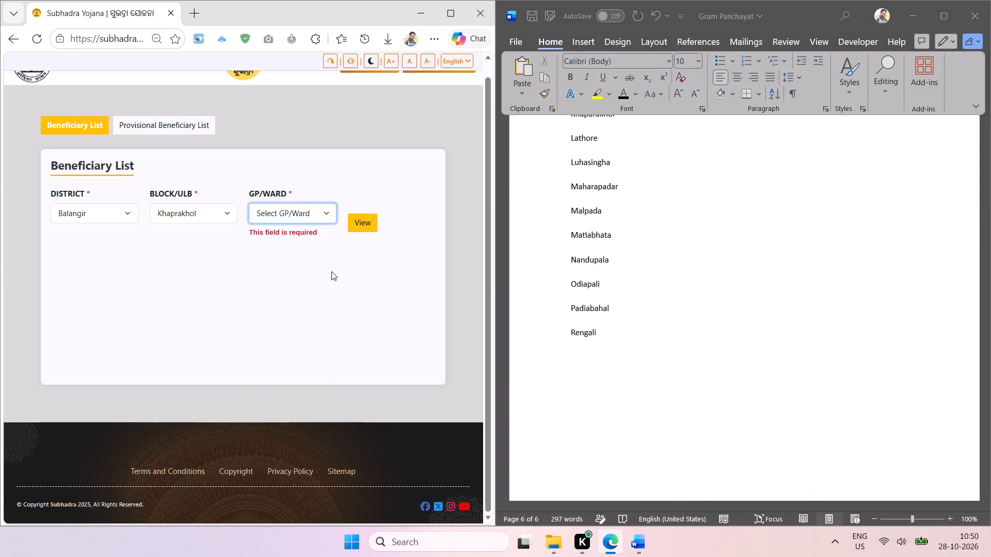
{"action": "left_click", "coordinate": [318, 211]}
{"action": "scroll", "coordinate": [310, 334], "scroll_direction": "down", "scroll_amount": 3}
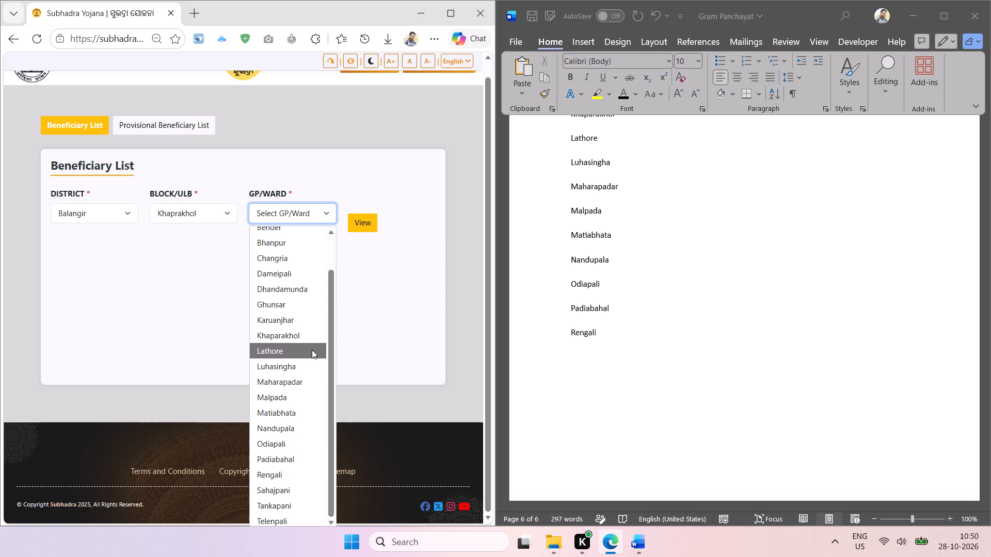
{"action": "key", "text": "shift+super+t"}
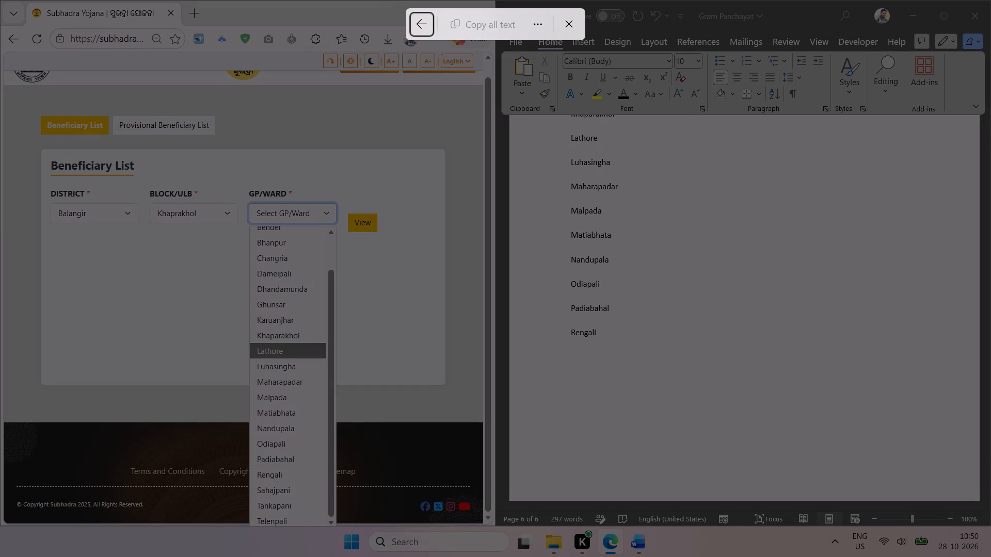
{"action": "left_click_drag", "start_coordinate": [252, 467], "coordinate": [303, 538]}
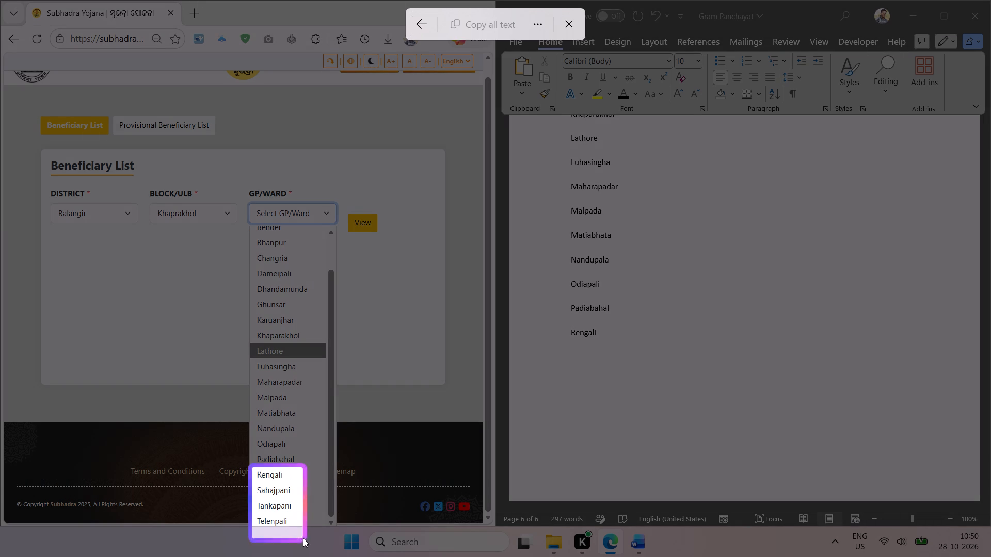
{"action": "left_click", "coordinate": [501, 23]}
{"action": "left_click", "coordinate": [612, 355]}
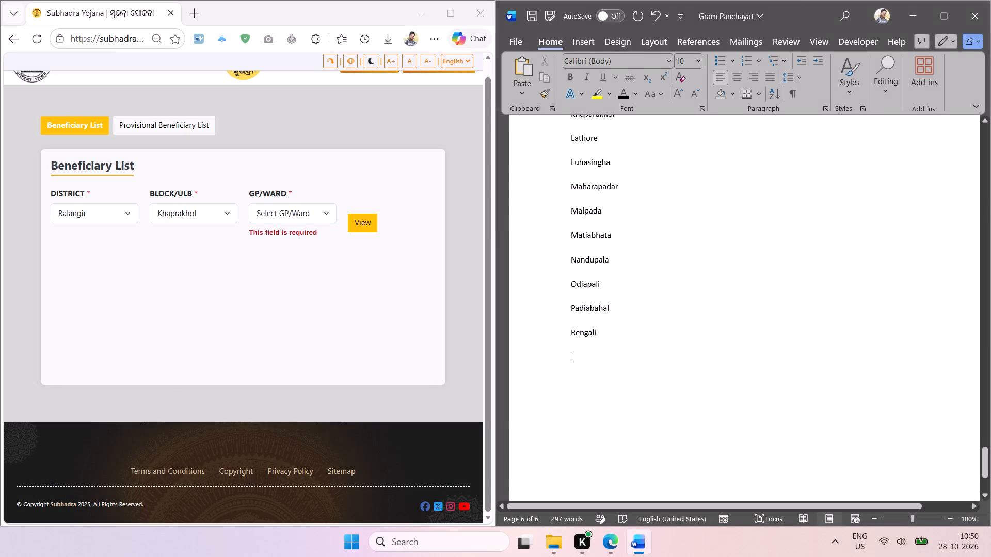
{"action": "key", "text": "ctrl+v"}
{"action": "double_click", "coordinate": [585, 352]}
{"action": "key", "text": "BackSpace"}
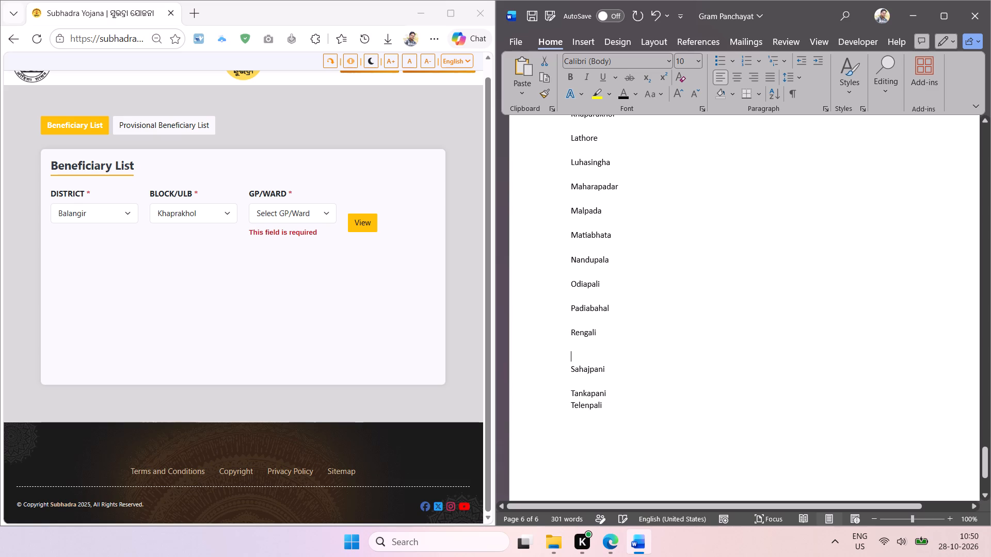
Insert a page break before the KHAPRAKHOL heading so its list starts on a new page.
{"action": "scroll", "coordinate": [670, 320], "scroll_direction": "up", "scroll_amount": 5}
{"action": "scroll", "coordinate": [620, 329], "scroll_direction": "down", "scroll_amount": 1}
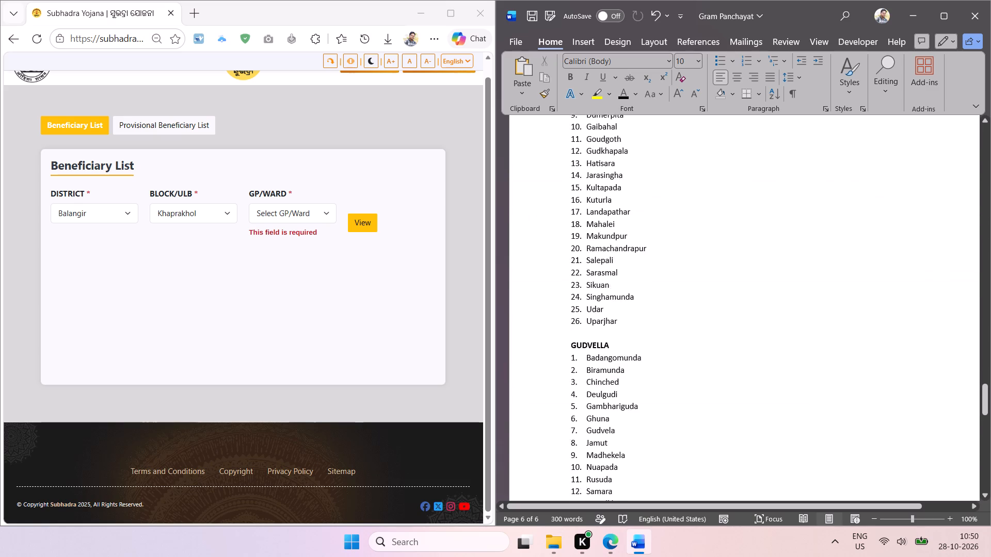
{"action": "scroll", "coordinate": [621, 340], "scroll_direction": "down", "scroll_amount": 3}
{"action": "left_click", "coordinate": [571, 304]}
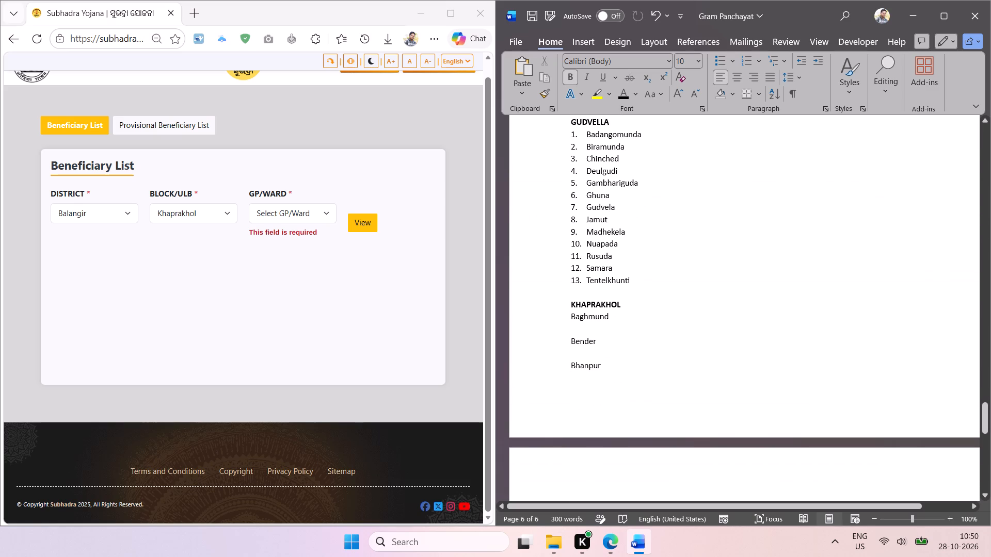
{"action": "key", "text": "ctrl+Return"}
{"action": "scroll", "coordinate": [592, 271], "scroll_direction": "down", "scroll_amount": 2}
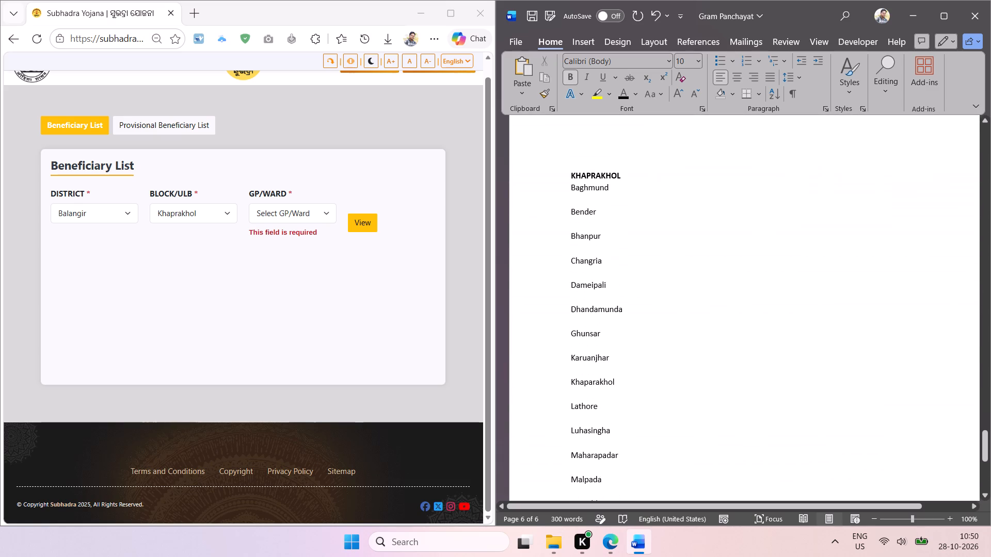
Remove the blank lines between the names from Dhandamunda to Malpada in the KHAPRAKHOL list.
{"action": "scroll", "coordinate": [649, 288], "scroll_direction": "down", "scroll_amount": 1}
{"action": "left_click", "coordinate": [589, 461]}
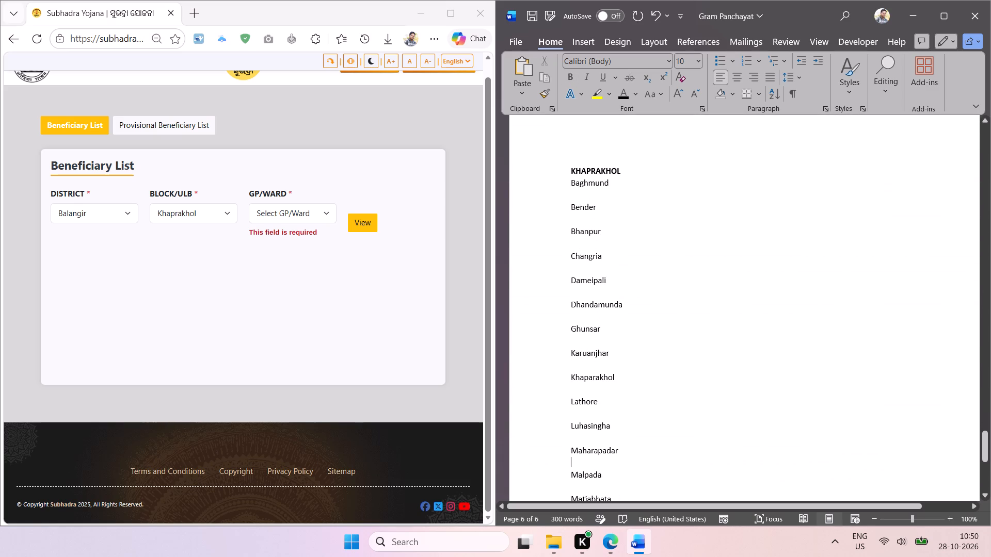
{"action": "key", "text": "BackSpace"}
{"action": "left_click", "coordinate": [583, 438]}
{"action": "key", "text": "BackSpace"}
{"action": "left_click", "coordinate": [586, 417]}
{"action": "key", "text": "BackSpace"}
{"action": "left_click", "coordinate": [585, 393]}
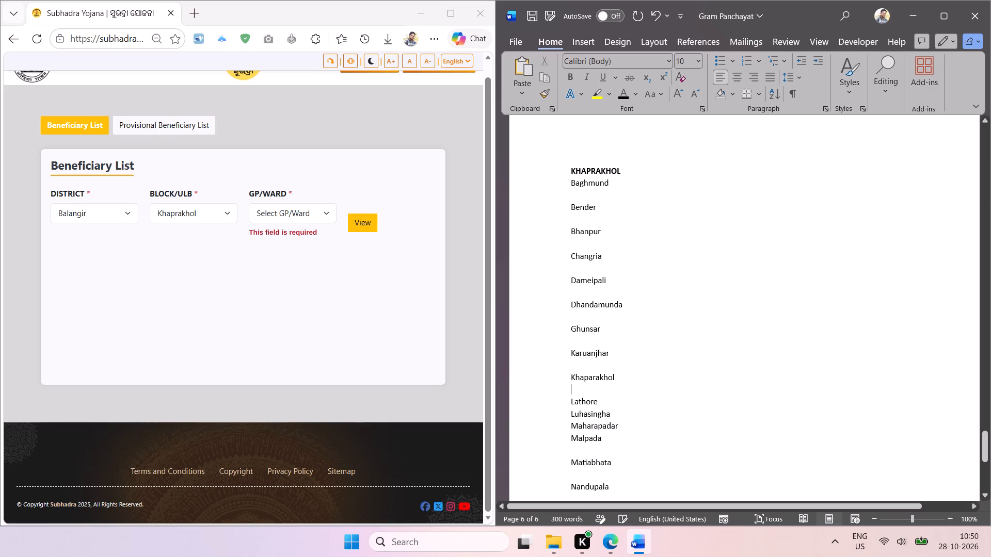
{"action": "key", "text": "BackSpace"}
{"action": "left_click", "coordinate": [585, 369]}
{"action": "key", "text": "BackSpace"}
{"action": "left_click", "coordinate": [581, 339]}
{"action": "key", "text": "BackSpace"}
{"action": "left_click", "coordinate": [583, 319]}
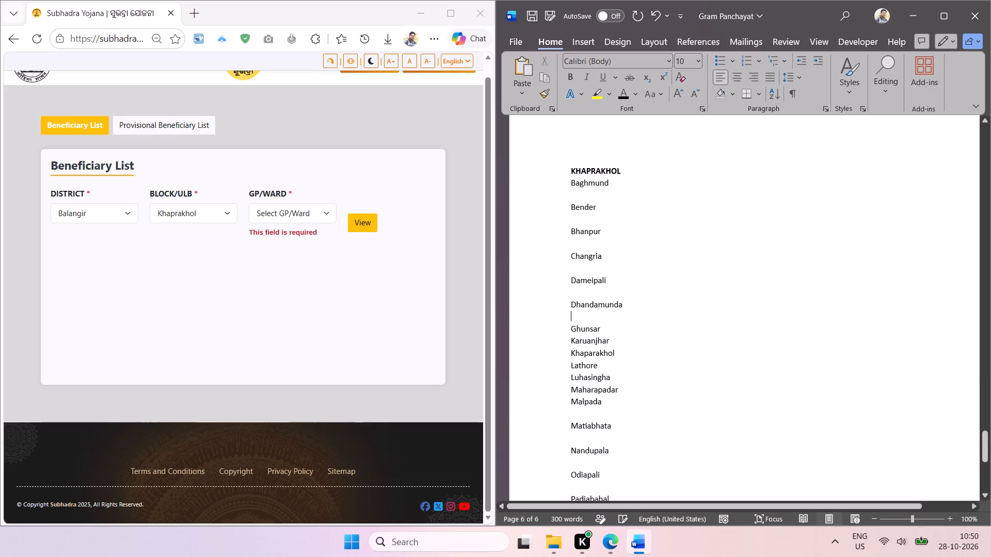
{"action": "key", "text": "BackSpace"}
Remove the blank lines between the names from Baghmund to Dhandamunda in the KHAPRAKHOL list.
{"action": "left_click", "coordinate": [581, 286]}
{"action": "left_click", "coordinate": [580, 292]}
{"action": "key", "text": "BackSpace"}
{"action": "left_click", "coordinate": [577, 260]}
{"action": "left_click", "coordinate": [577, 271]}
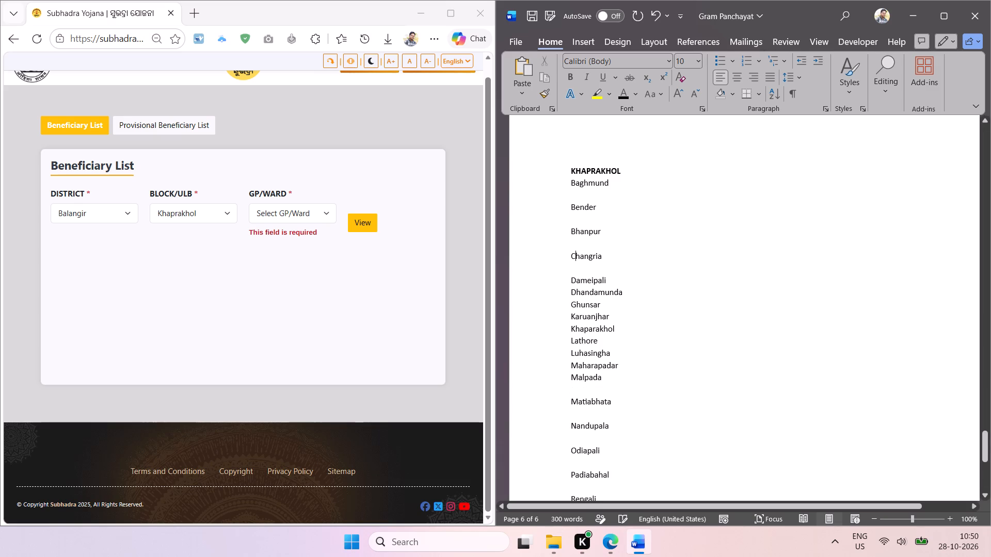
{"action": "key", "text": "BackSpace"}
{"action": "left_click", "coordinate": [580, 245]}
{"action": "key", "text": "BackSpace"}
{"action": "left_click", "coordinate": [582, 225]}
{"action": "key", "text": "BackSpace"}
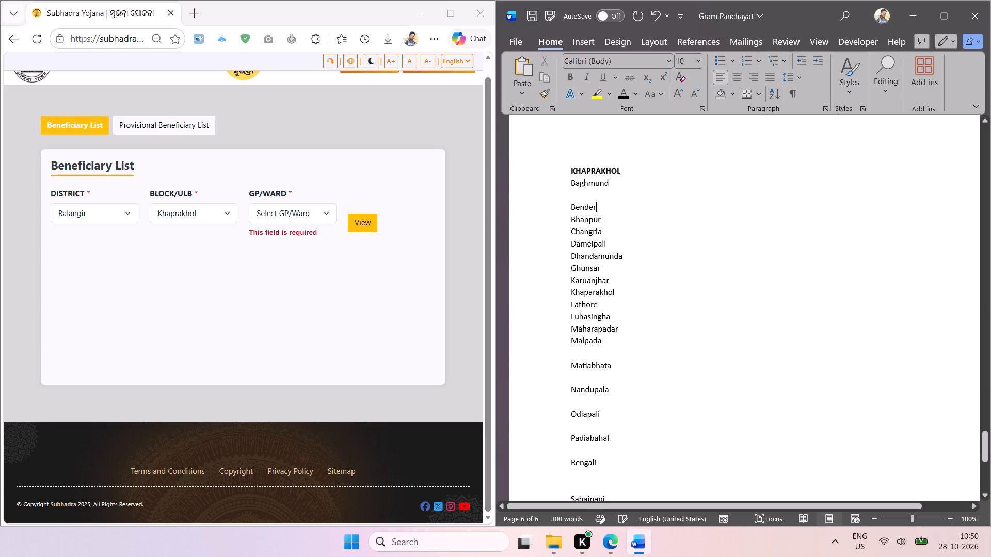
{"action": "left_click", "coordinate": [582, 194]}
{"action": "key", "text": "BackSpace"}
Remove the blank lines between the names from Malpada to Telenpali in the KHAPRAKHOL list.
{"action": "left_click", "coordinate": [582, 470]}
{"action": "key", "text": "BackSpace"}
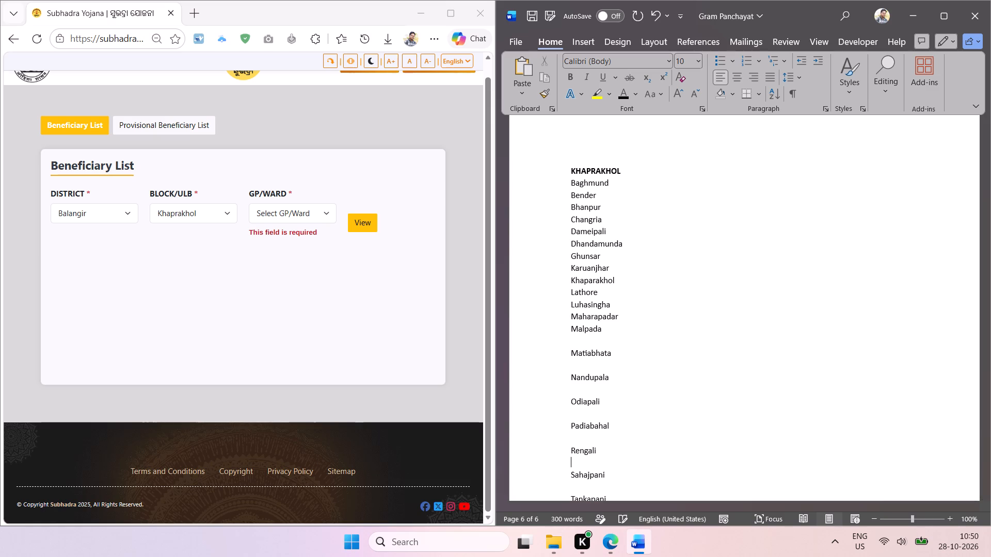
{"action": "key", "text": "BackSpace"}
{"action": "left_click", "coordinate": [584, 436]}
{"action": "key", "text": "BackSpace"}
{"action": "left_click", "coordinate": [576, 411]}
{"action": "key", "text": "BackSpace"}
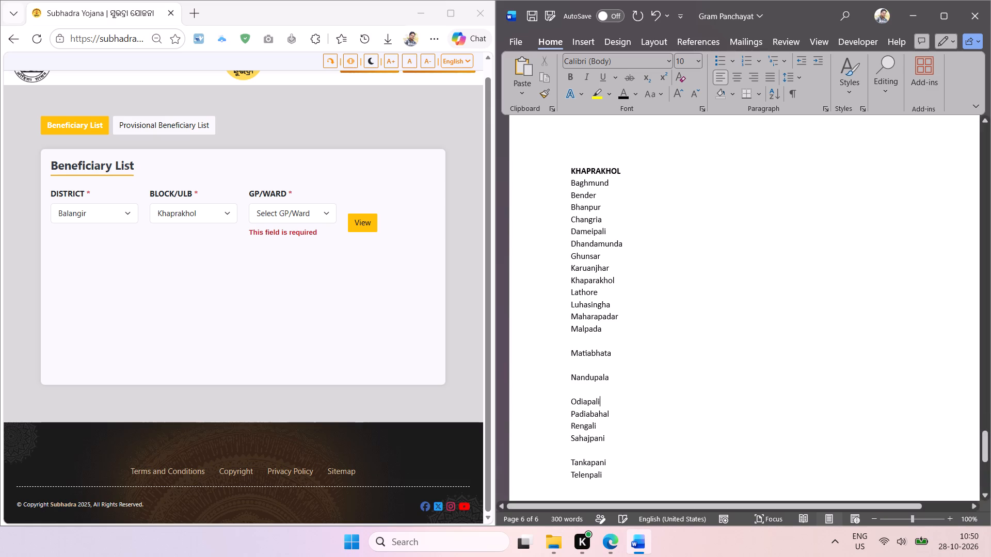
{"action": "left_click", "coordinate": [582, 387]}
{"action": "key", "text": "BackSpace"}
{"action": "left_click", "coordinate": [581, 367]}
{"action": "key", "text": "BackSpace"}
{"action": "left_click", "coordinate": [580, 339]}
{"action": "key", "text": "BackSpace"}
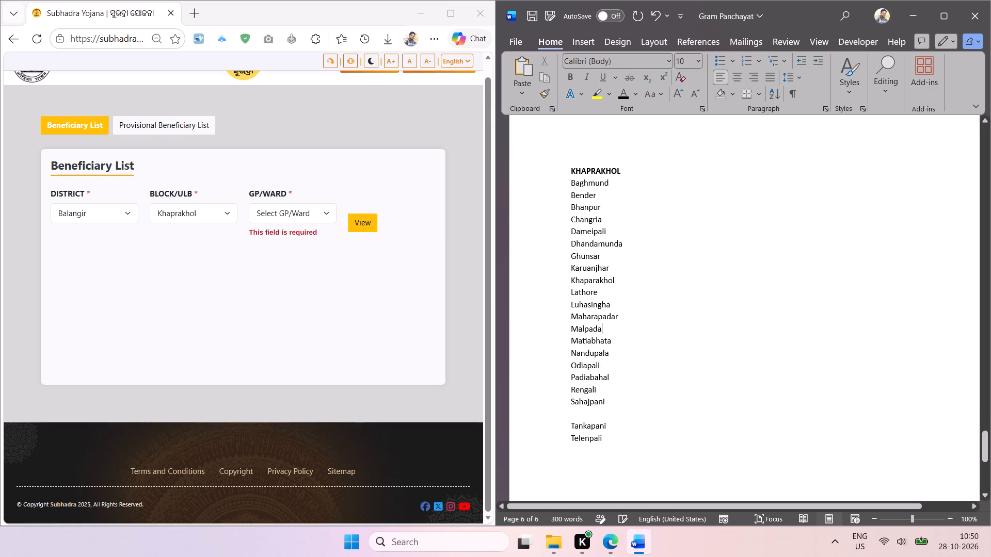
{"action": "left_click", "coordinate": [580, 415]}
{"action": "key", "text": "BackSpace"}
Sort the names from Baghmund to Telenpali under the KHAPRAKHOL heading alphabetically.
{"action": "left_click_drag", "start_coordinate": [602, 426], "coordinate": [588, 190]}
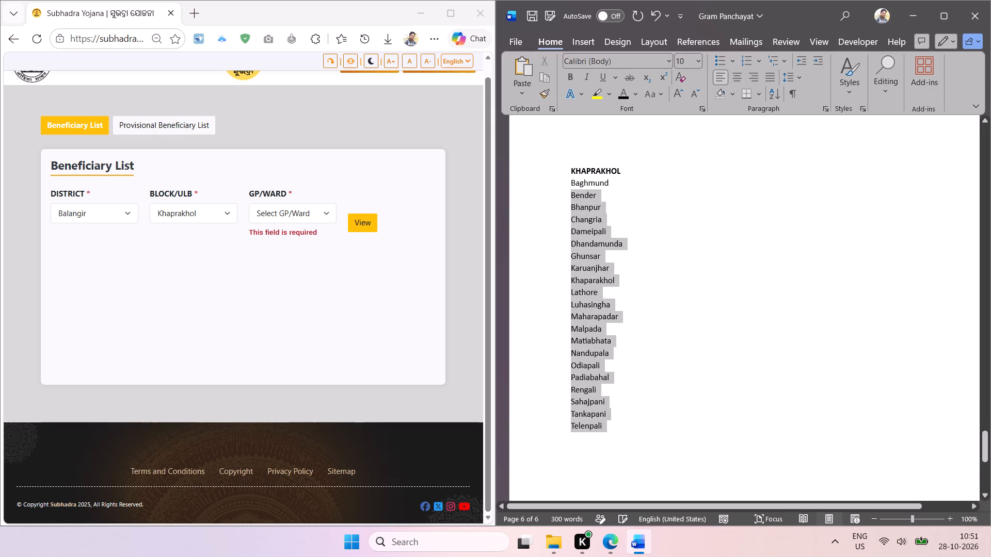
{"action": "left_click_drag", "start_coordinate": [588, 190], "coordinate": [587, 188]}
{"action": "left_click", "coordinate": [774, 94]}
{"action": "key", "text": "Return"}
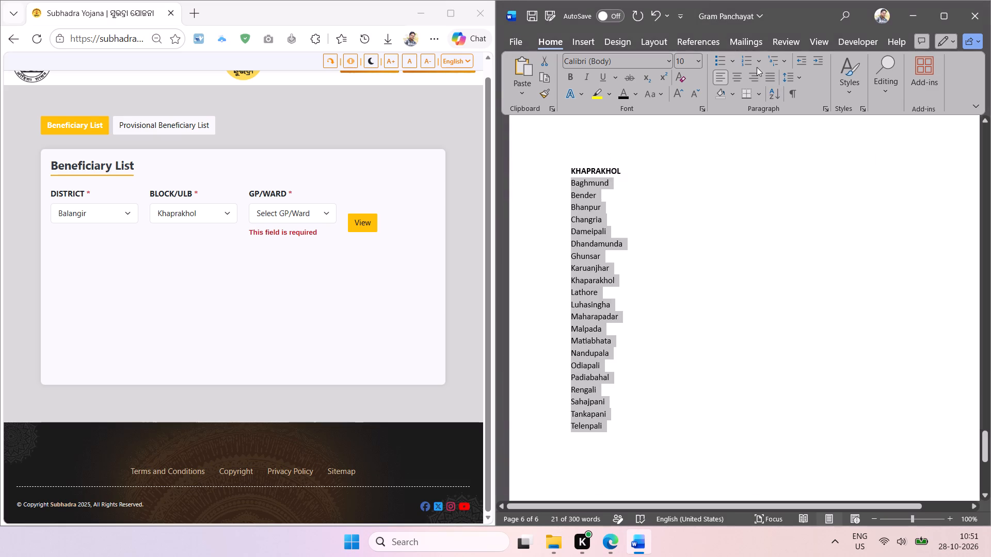
Number the sorted KHAPRAKHOL names, decrease the list's indent to align with the heading and save the document.
{"action": "left_click", "coordinate": [748, 61]}
{"action": "left_click", "coordinate": [800, 61]}
{"action": "left_click", "coordinate": [697, 214]}
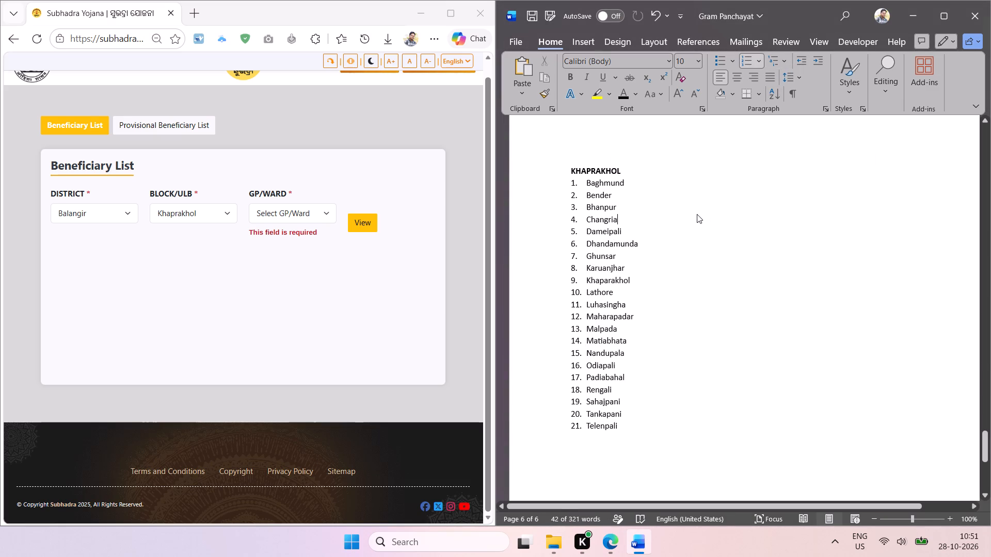
{"action": "key", "text": "ctrl+s"}
Copy the KHAPRAKHOL heading to below Telenpali, leaving two blank lines after the numbered list.
{"action": "double_click", "coordinate": [602, 172]}
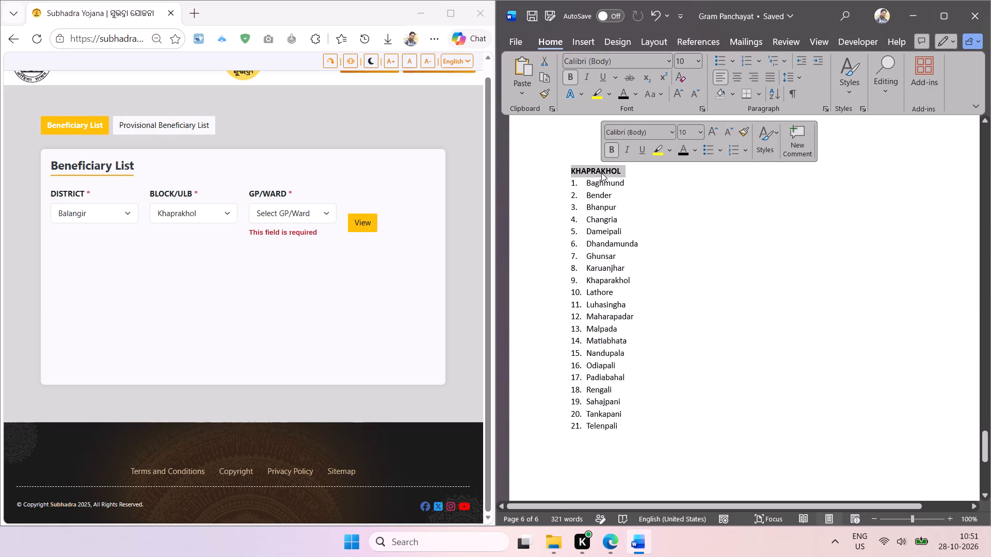
{"action": "key", "text": "ctrl+c"}
{"action": "left_click", "coordinate": [626, 430]}
{"action": "key", "text": "Return"}
{"action": "key", "text": "Return"}
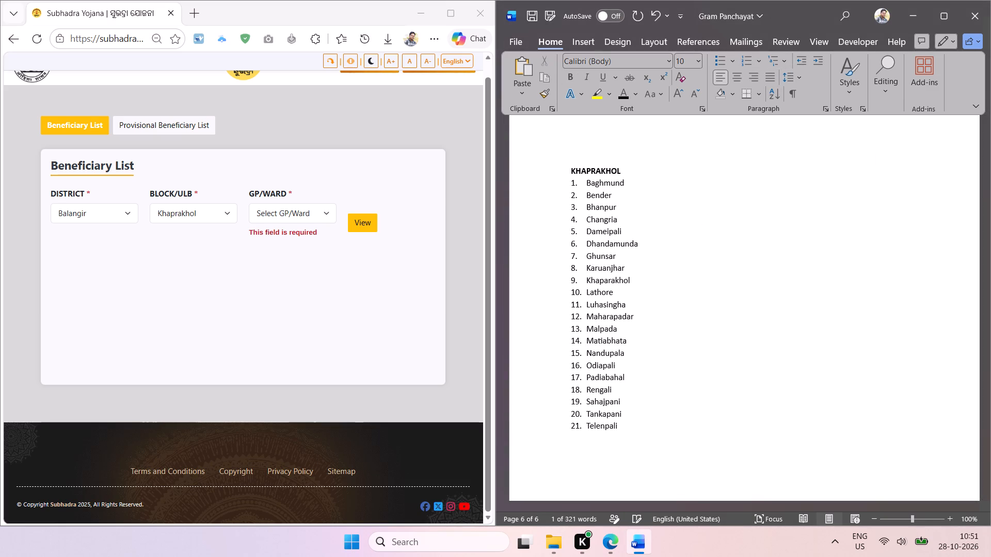
{"action": "key", "text": "Return"}
{"action": "key", "text": "Return"}
{"action": "key", "text": "ctrl+v"}
{"action": "scroll", "coordinate": [620, 426], "scroll_direction": "down", "scroll_amount": 1}
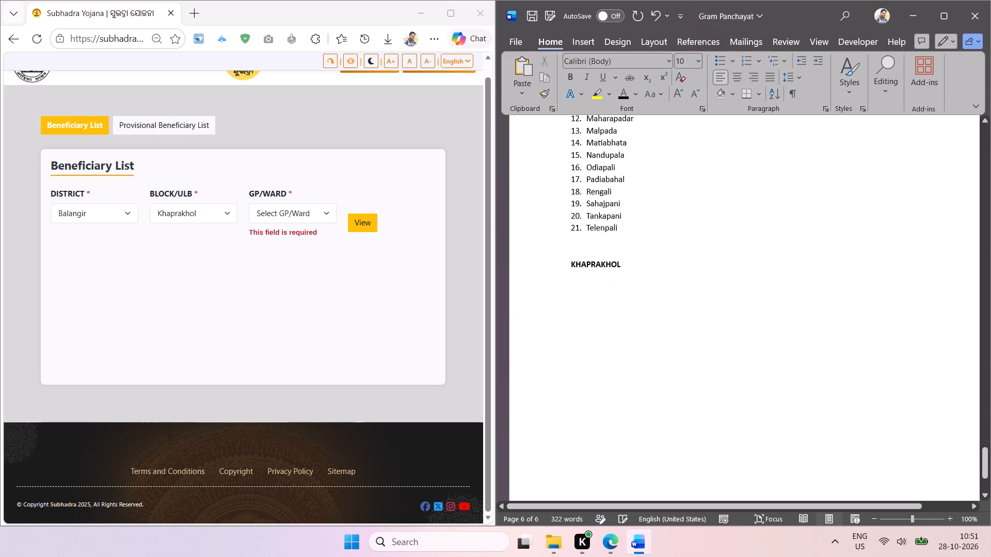
{"action": "scroll", "coordinate": [619, 426], "scroll_direction": "down", "scroll_amount": 2}
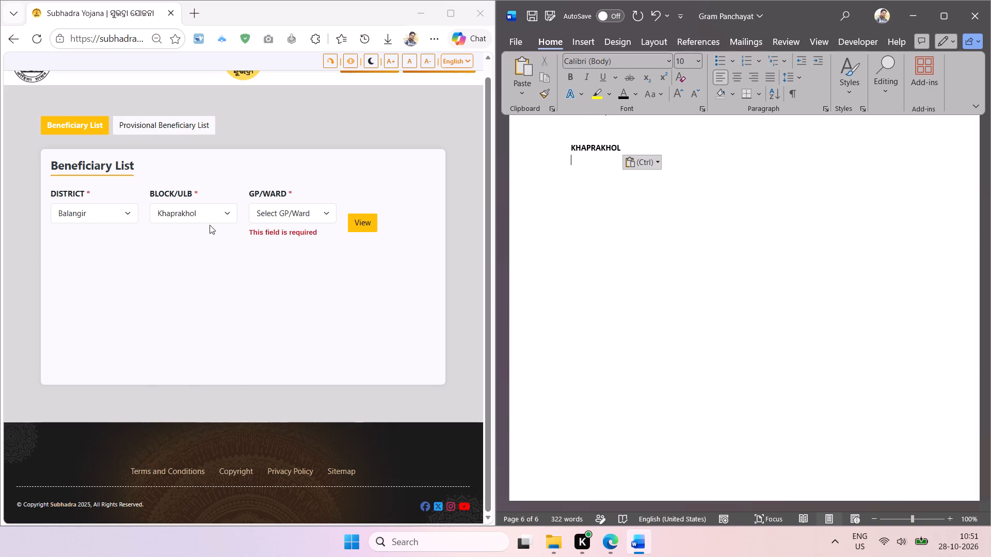
Set the block to Loisingha for Balangir district on the website.
{"action": "left_click", "coordinate": [210, 215]}
{"action": "left_click", "coordinate": [217, 373]}
{"action": "left_click", "coordinate": [258, 299]}
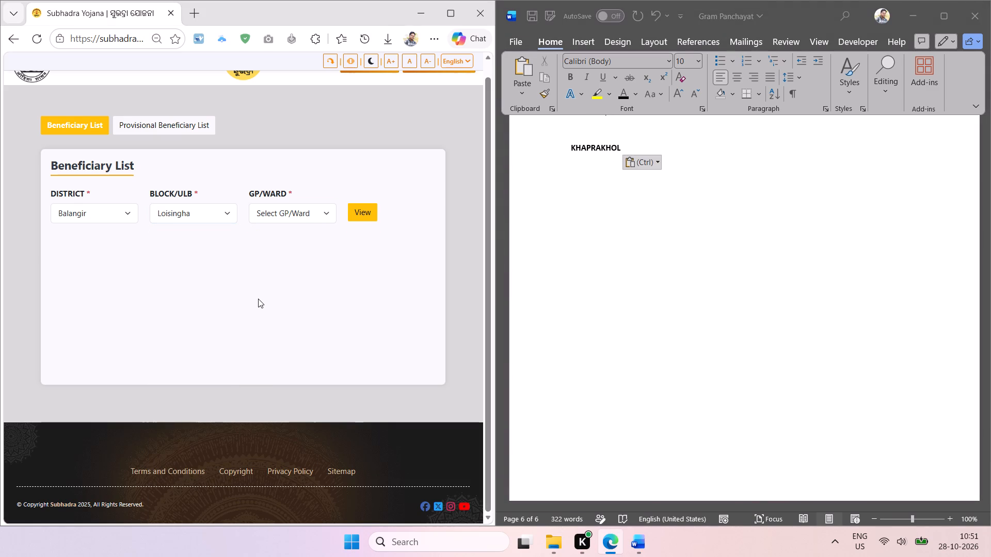
Extract the block name Loisingha from the website, replace the duplicated KHAPRAKHOL heading with it in uppercase, and save the document.
{"action": "key", "text": "shift+super+t"}
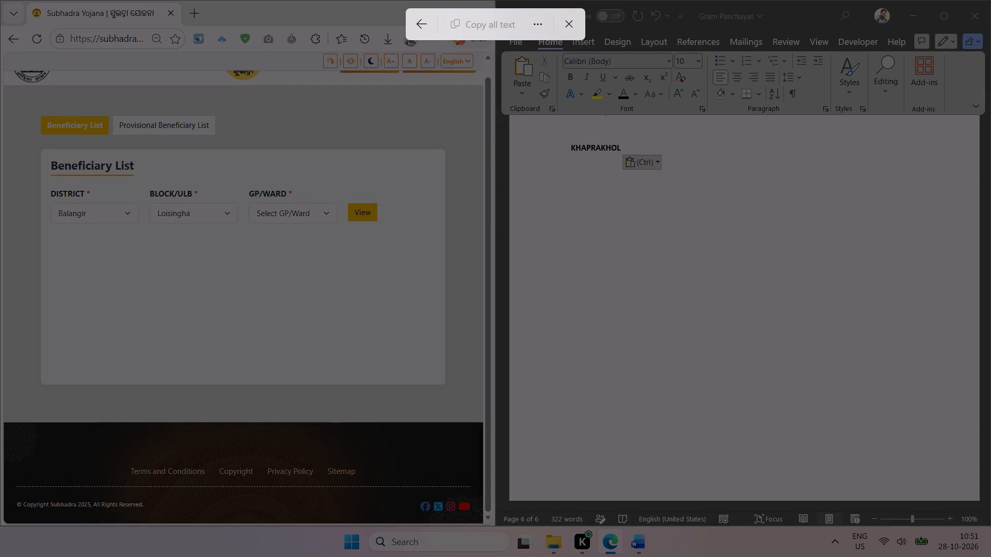
{"action": "left_click_drag", "start_coordinate": [157, 203], "coordinate": [214, 299]}
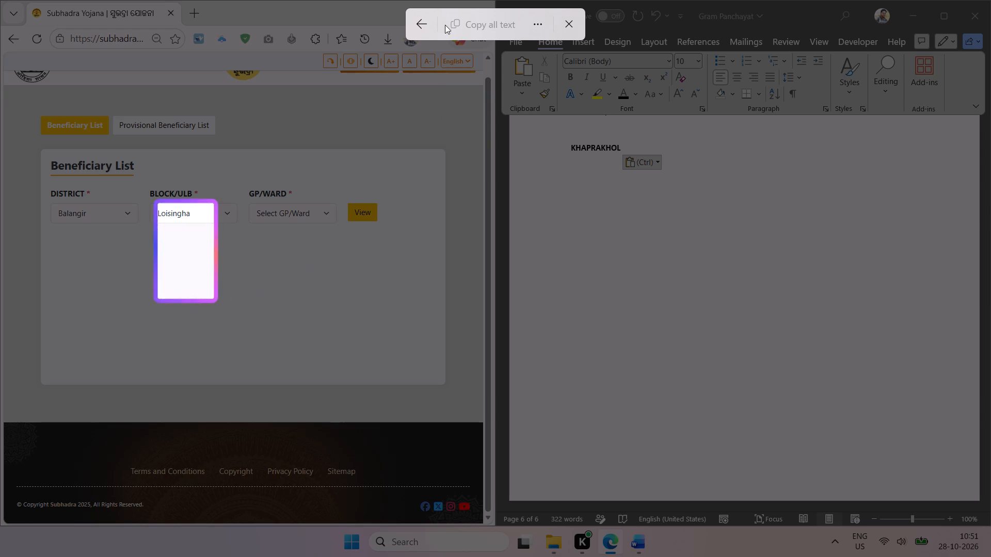
{"action": "left_click", "coordinate": [476, 22]}
{"action": "left_click", "coordinate": [617, 146]}
{"action": "double_click", "coordinate": [610, 146]}
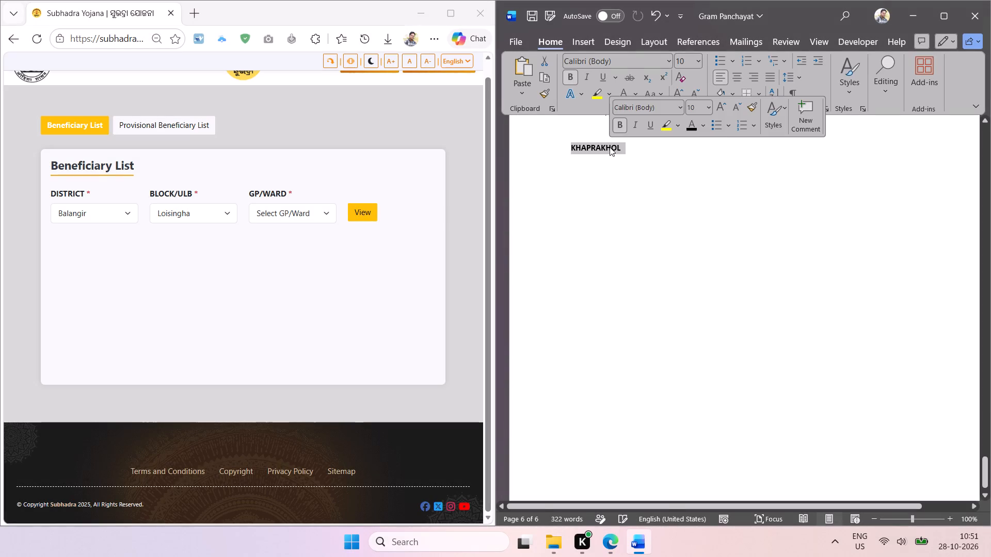
{"action": "key", "text": "ctrl+v"}
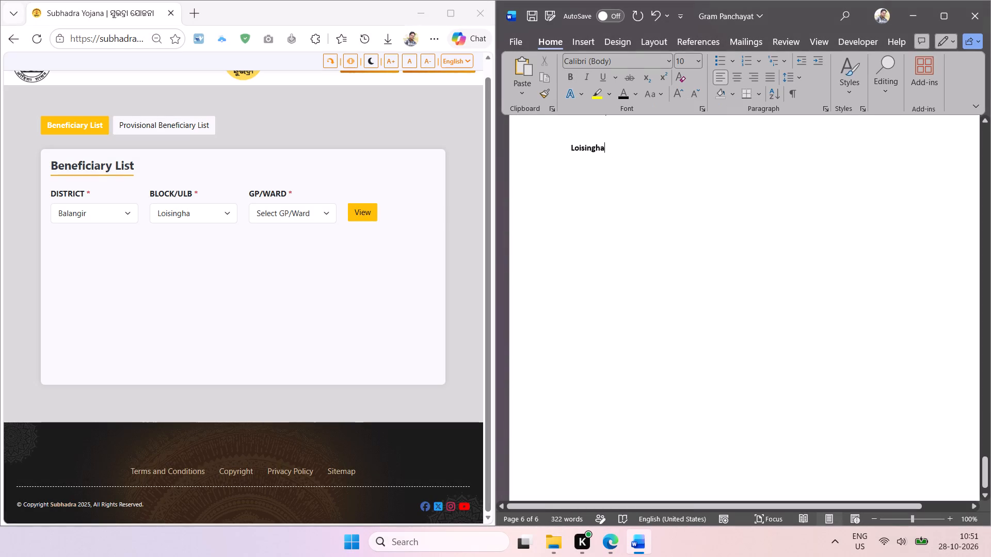
{"action": "key", "text": "shift+F3"}
{"action": "left_click", "coordinate": [614, 169]}
{"action": "key", "text": "ctrl+s"}
Extract the GP/Ward names from Badibahal to Sargad on the website and paste them below the LOISINGHA heading.
{"action": "left_click", "coordinate": [311, 220]}
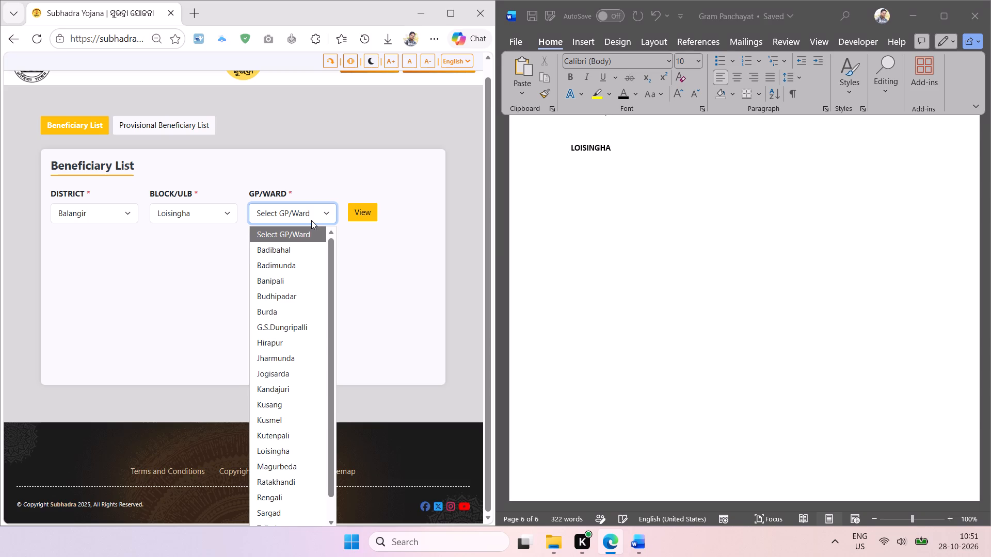
{"action": "key", "text": "shift+super+t"}
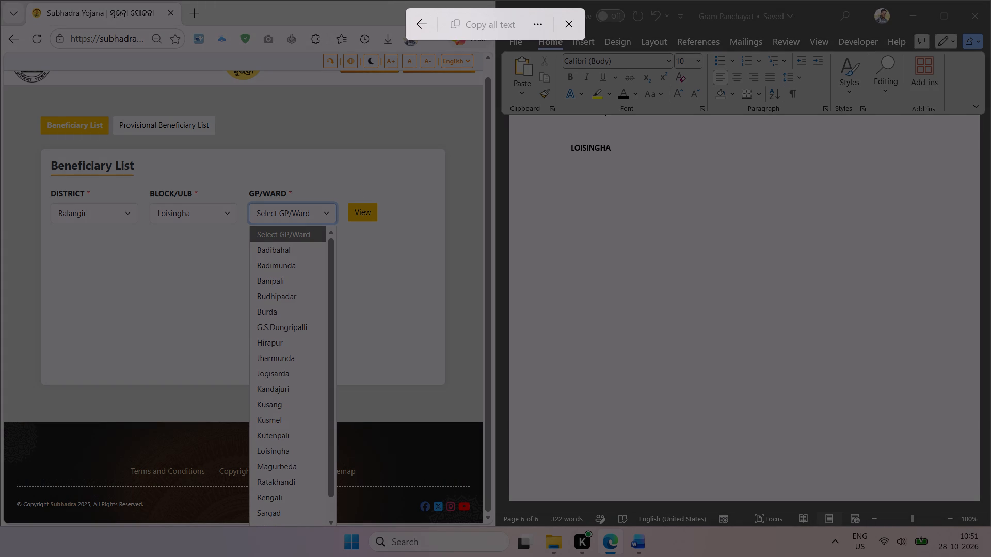
{"action": "left_click_drag", "start_coordinate": [250, 243], "coordinate": [314, 518]}
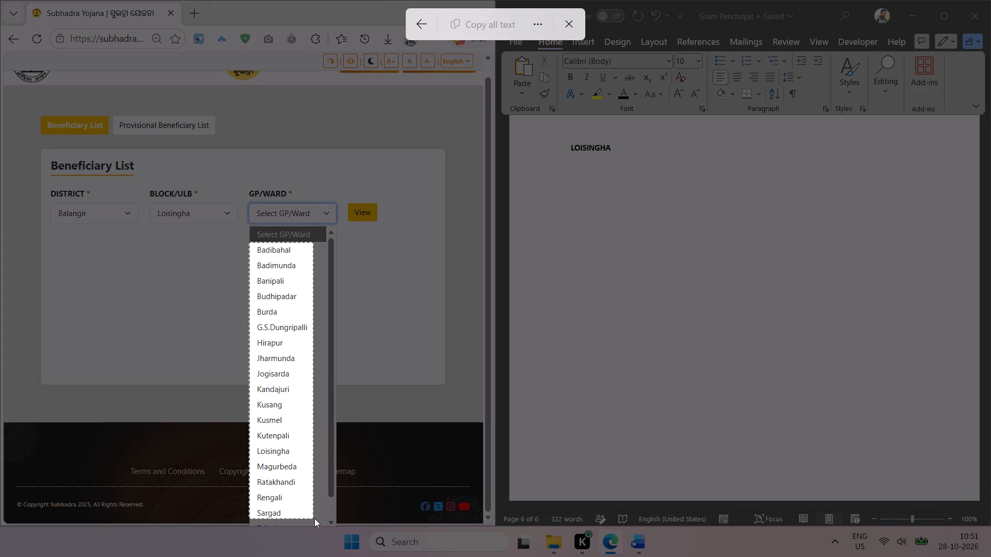
{"action": "left_click_drag", "start_coordinate": [314, 518], "coordinate": [323, 522]}
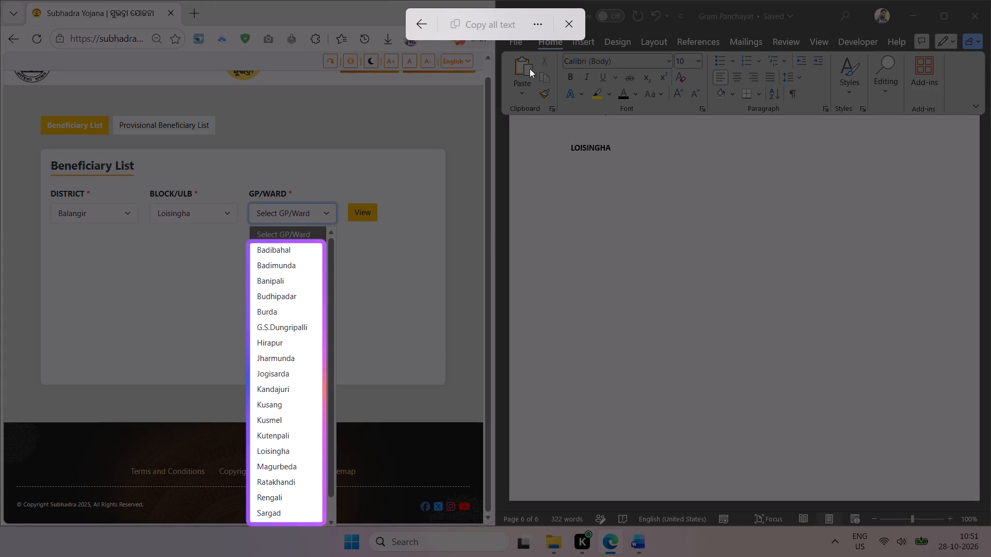
{"action": "left_click", "coordinate": [490, 18]}
{"action": "left_click", "coordinate": [582, 155]}
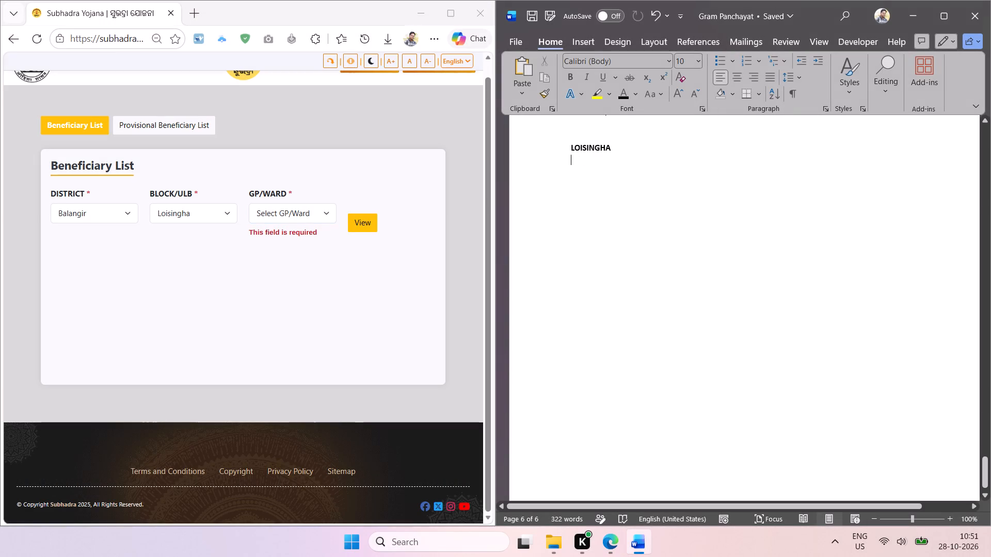
{"action": "key", "text": "ctrl+v"}
{"action": "key", "text": "Return"}
{"action": "key", "text": "Return"}
{"action": "key", "text": "Return"}
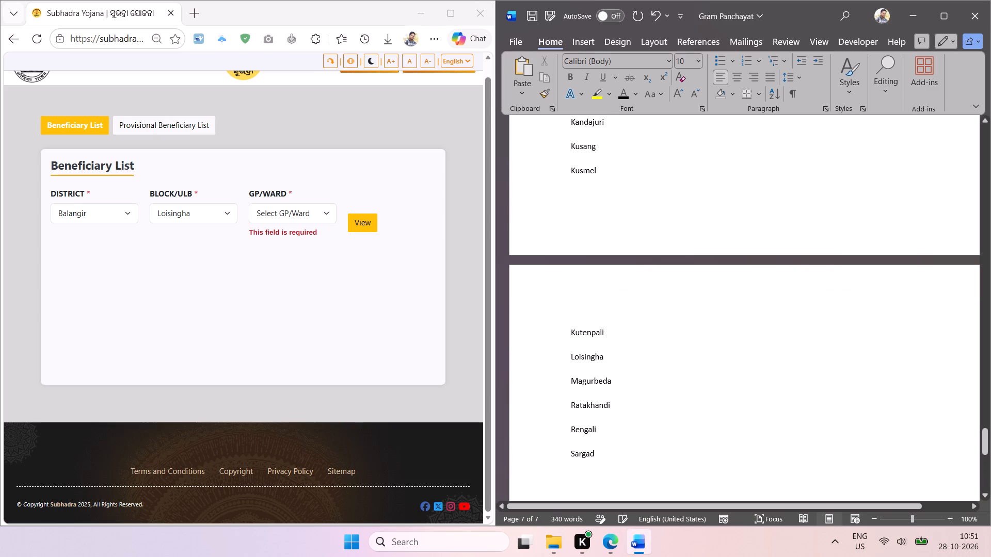
{"action": "scroll", "coordinate": [621, 474], "scroll_direction": "down", "scroll_amount": 3}
Extract the last GP/Ward names, Sargad to Uparbahal, from the website and paste them at the end of the LOISINGHA names.
{"action": "left_click", "coordinate": [322, 214]}
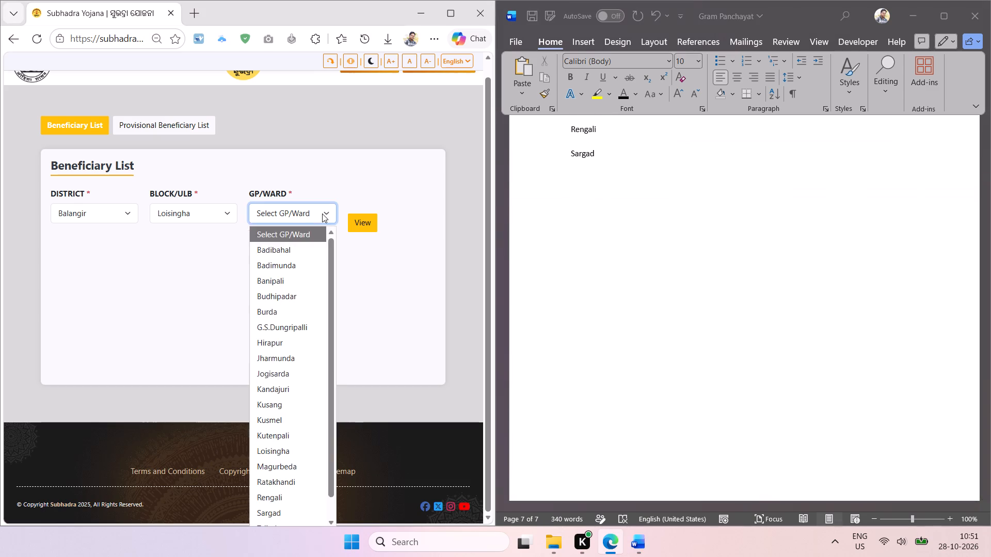
{"action": "scroll", "coordinate": [341, 429], "scroll_direction": "down", "scroll_amount": 1}
{"action": "left_click", "coordinate": [318, 214]}
{"action": "scroll", "coordinate": [314, 283], "scroll_direction": "down", "scroll_amount": 1}
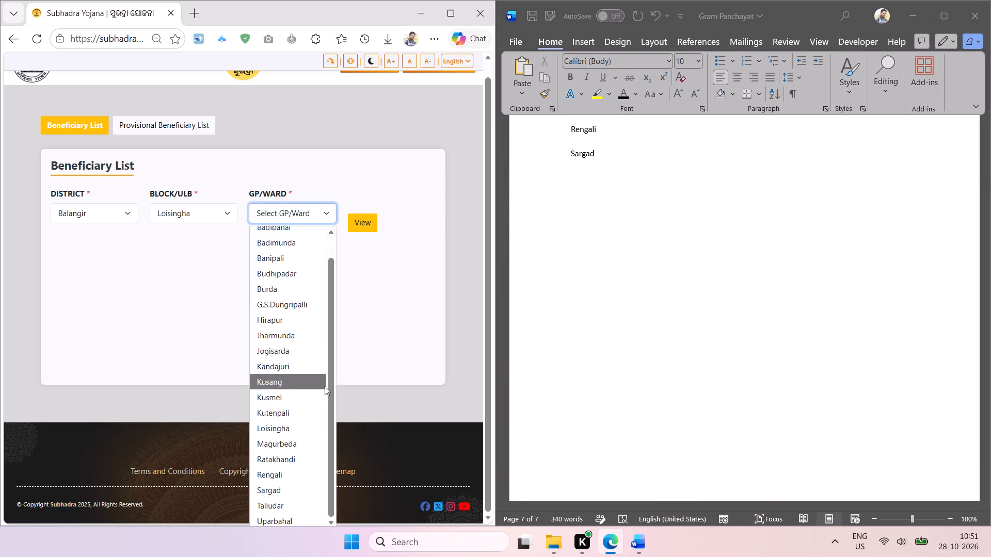
{"action": "scroll", "coordinate": [325, 386], "scroll_direction": "down", "scroll_amount": 1}
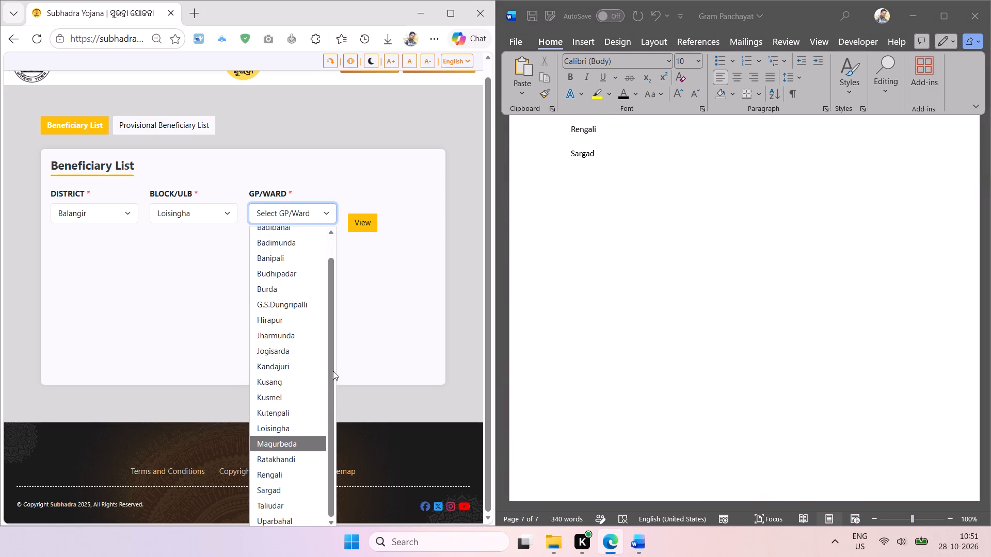
{"action": "key", "text": "shift+super+t"}
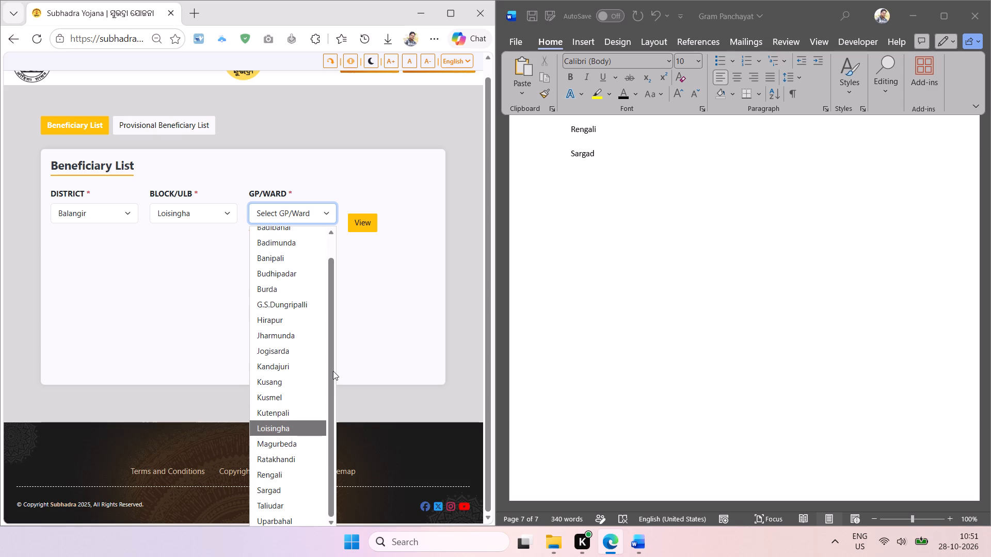
{"action": "left_click_drag", "start_coordinate": [253, 482], "coordinate": [312, 539]}
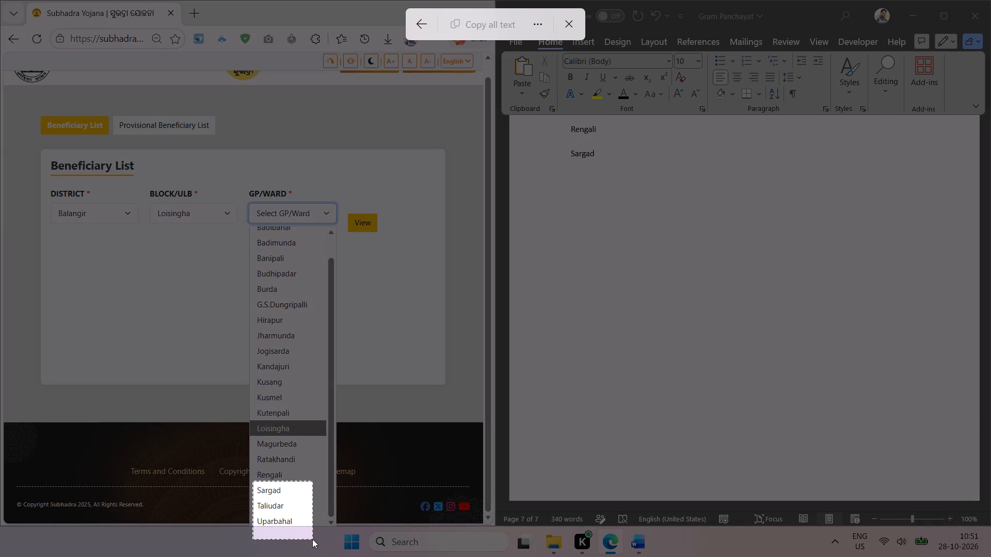
{"action": "left_click_drag", "start_coordinate": [312, 539], "coordinate": [313, 539]}
{"action": "left_click", "coordinate": [506, 28]}
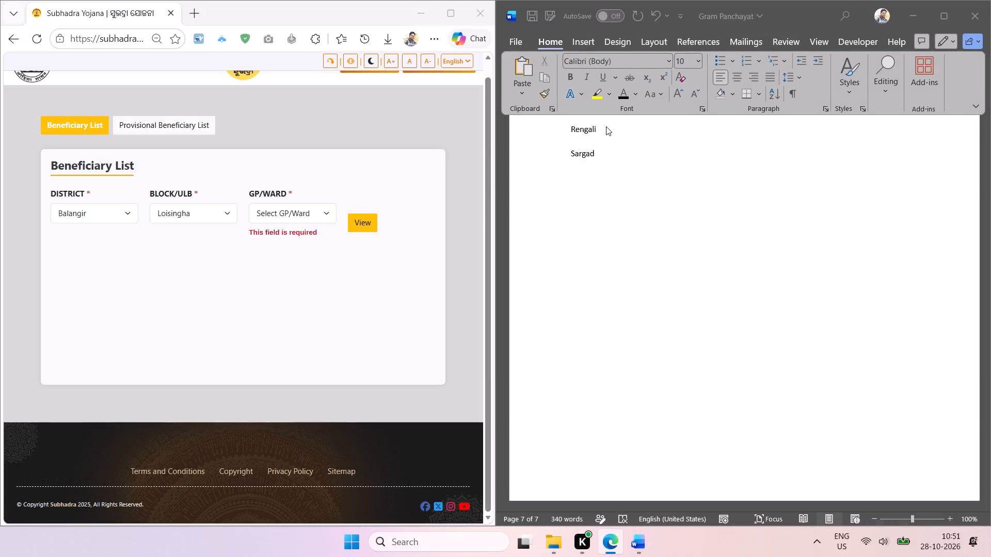
{"action": "left_click", "coordinate": [612, 173]}
{"action": "key", "text": "ctrl+v"}
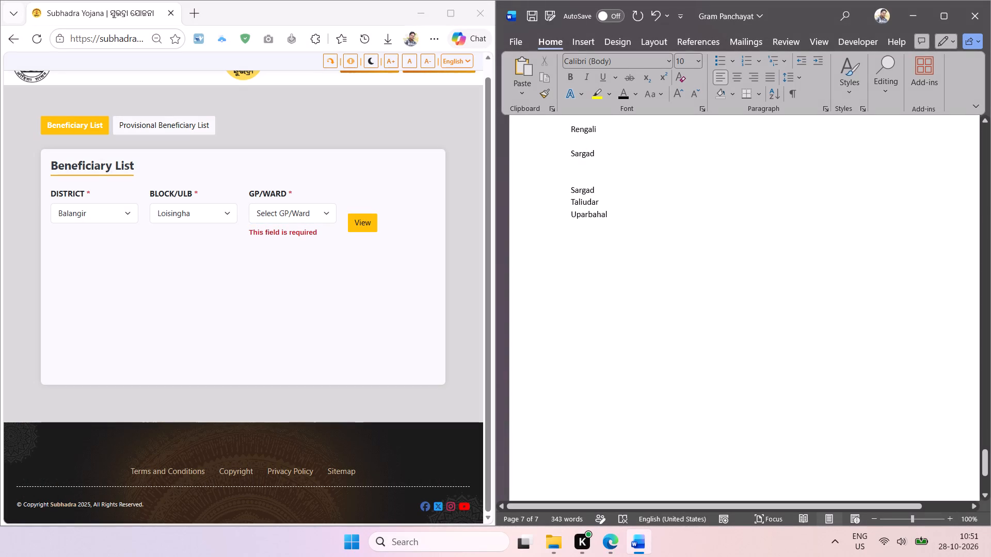
Delete the duplicate Sargad and the blank lines above Taliudar.
{"action": "double_click", "coordinate": [585, 183]}
{"action": "double_click", "coordinate": [587, 187]}
{"action": "key", "text": "BackSpace"}
{"action": "key", "text": "BackSpace"}
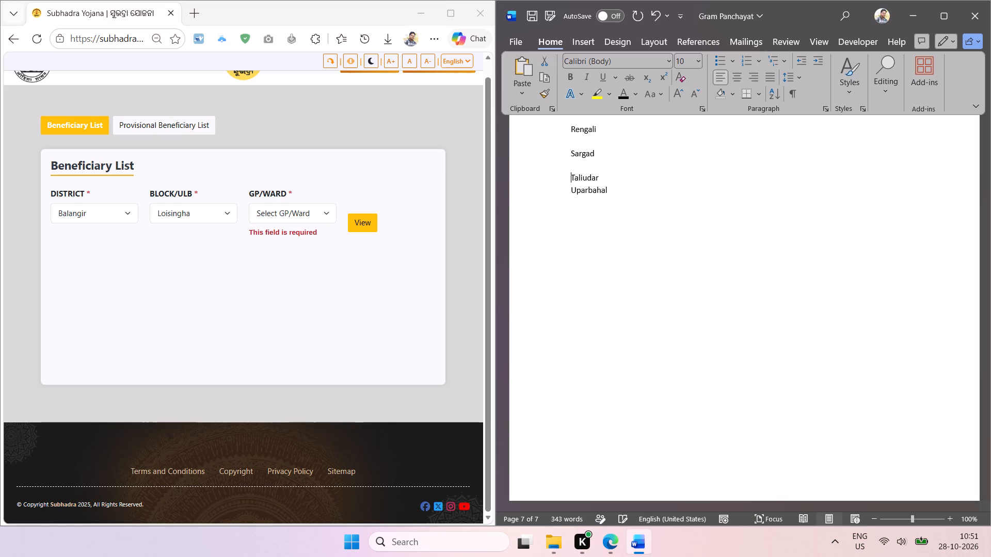
{"action": "key", "text": "BackSpace"}
Remove the blank lines between the names from G.S.Dungripalli to Jogisarda under LOISINGHA.
{"action": "scroll", "coordinate": [657, 182], "scroll_direction": "up", "scroll_amount": 6}
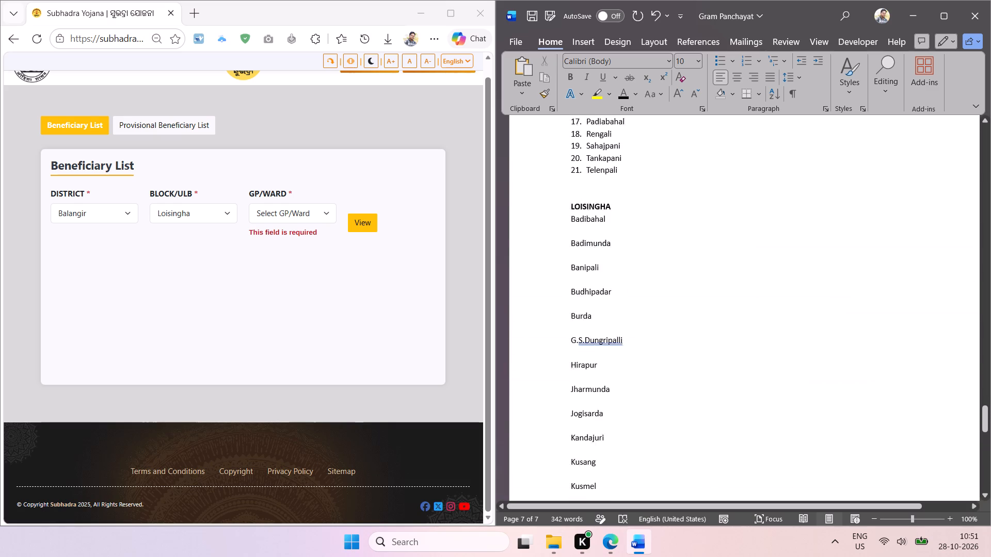
{"action": "scroll", "coordinate": [648, 184], "scroll_direction": "up", "scroll_amount": 1}
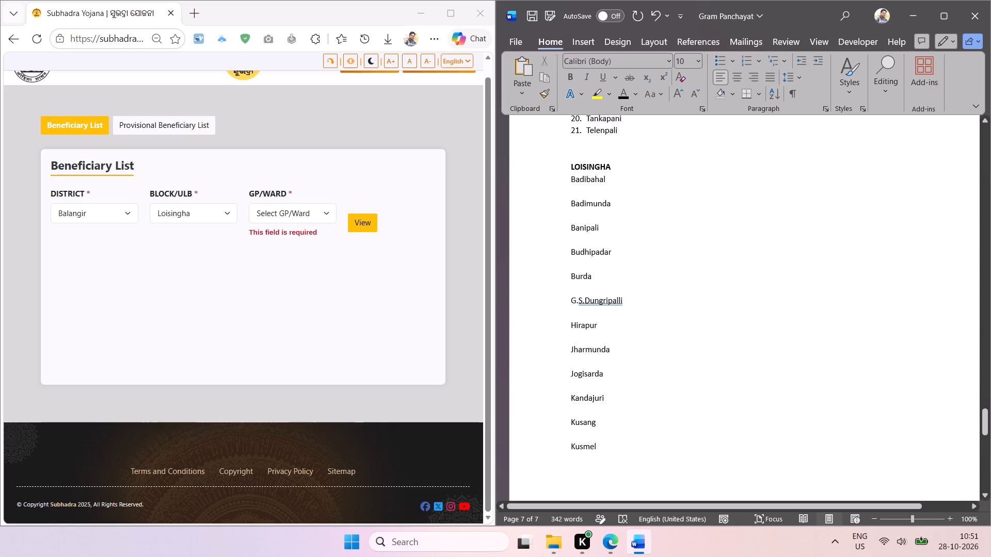
{"action": "scroll", "coordinate": [589, 363], "scroll_direction": "up", "scroll_amount": 1}
{"action": "left_click", "coordinate": [577, 367]}
{"action": "key", "text": "BackSpace"}
{"action": "left_click", "coordinate": [578, 348]}
{"action": "key", "text": "BackSpace"}
{"action": "left_click", "coordinate": [581, 322]}
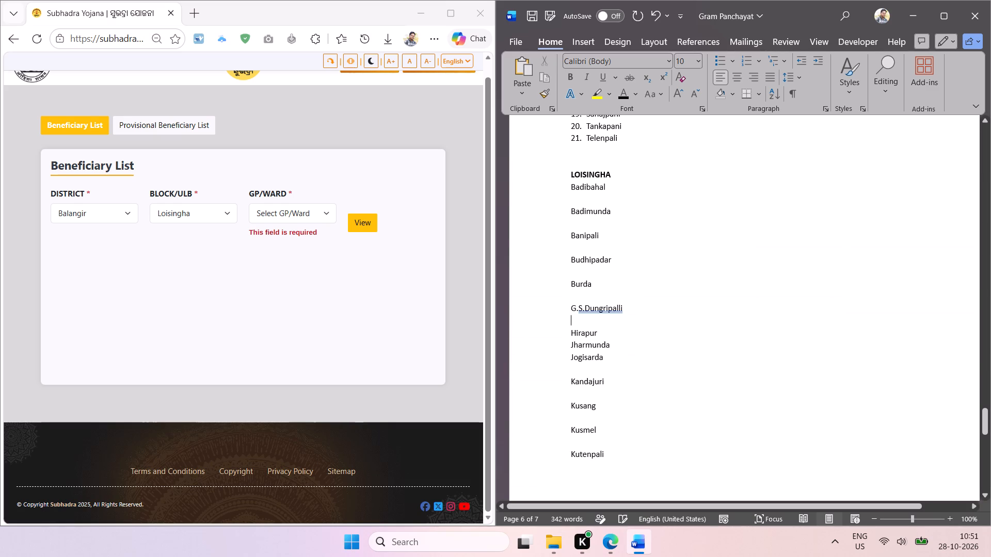
{"action": "key", "text": "BackSpace"}
Insert a space in G.S.Dungripalli so that it reads G.S. Dungripalli.
{"action": "left_click", "coordinate": [586, 309]}
{"action": "key", "text": "space"}
Remove the blank lines between the names from Badibahal to G.S. Dungripalli.
{"action": "left_click", "coordinate": [582, 300]}
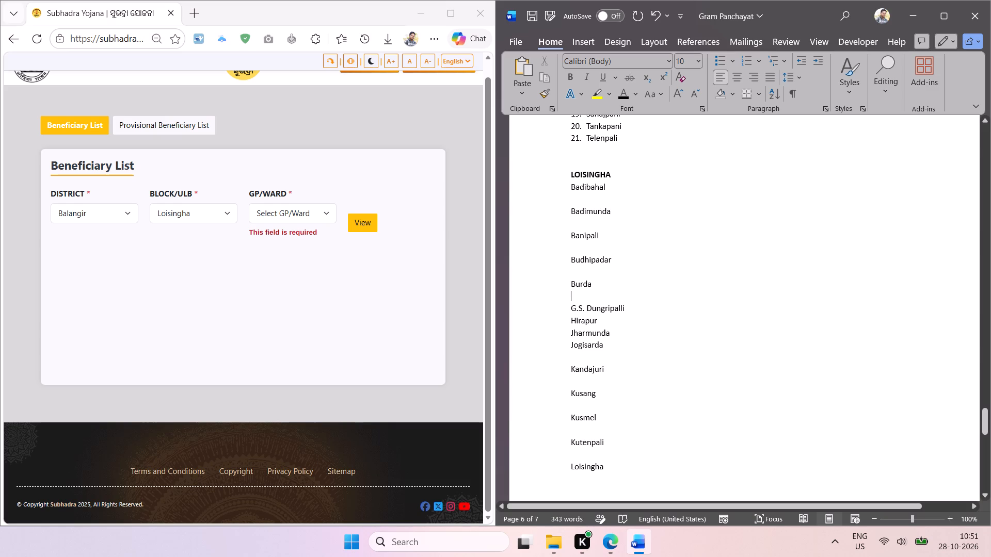
{"action": "key", "text": "BackSpace"}
{"action": "left_click", "coordinate": [580, 273]}
{"action": "key", "text": "BackSpace"}
{"action": "left_click", "coordinate": [583, 254]}
{"action": "key", "text": "BackSpace"}
{"action": "left_click", "coordinate": [585, 222]}
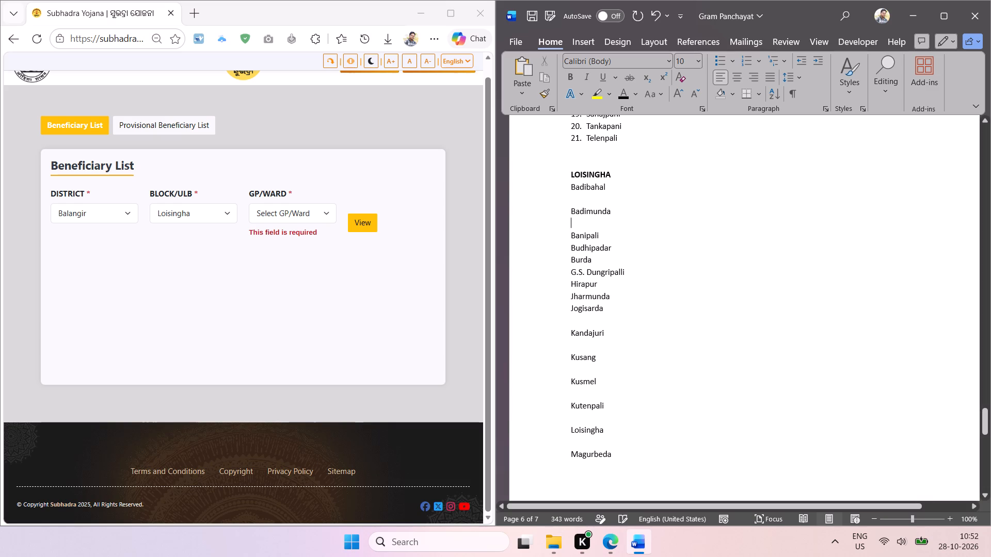
{"action": "key", "text": "BackSpace"}
{"action": "left_click", "coordinate": [585, 198]}
{"action": "key", "text": "BackSpace"}
Remove the blank lines between the names from Jogisarda to Ratakhandi.
{"action": "left_click", "coordinate": [586, 440]}
{"action": "key", "text": "BackSpace"}
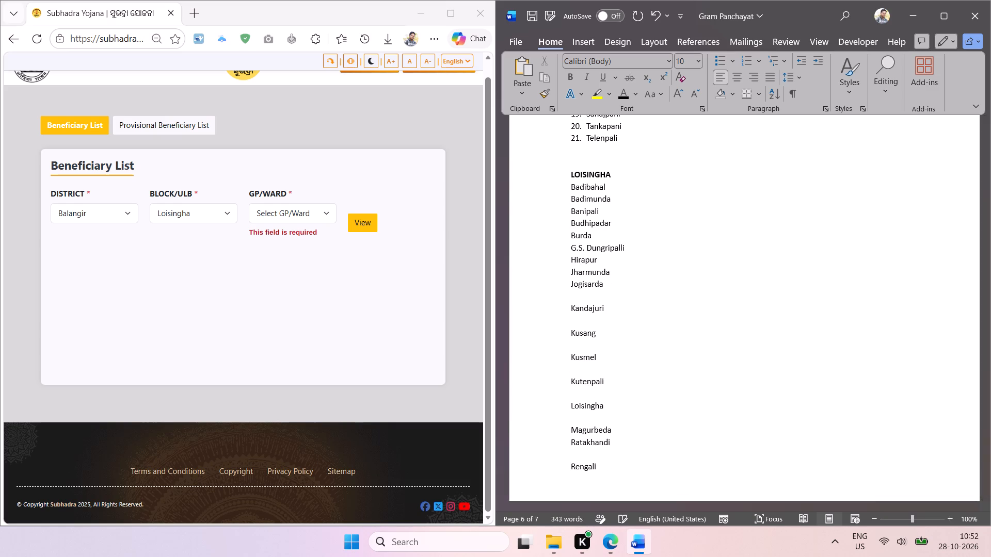
{"action": "left_click", "coordinate": [581, 415]}
{"action": "key", "text": "BackSpace"}
{"action": "left_click", "coordinate": [581, 389]}
{"action": "key", "text": "BackSpace"}
{"action": "left_click", "coordinate": [580, 369]}
{"action": "key", "text": "BackSpace"}
{"action": "left_click", "coordinate": [581, 345]}
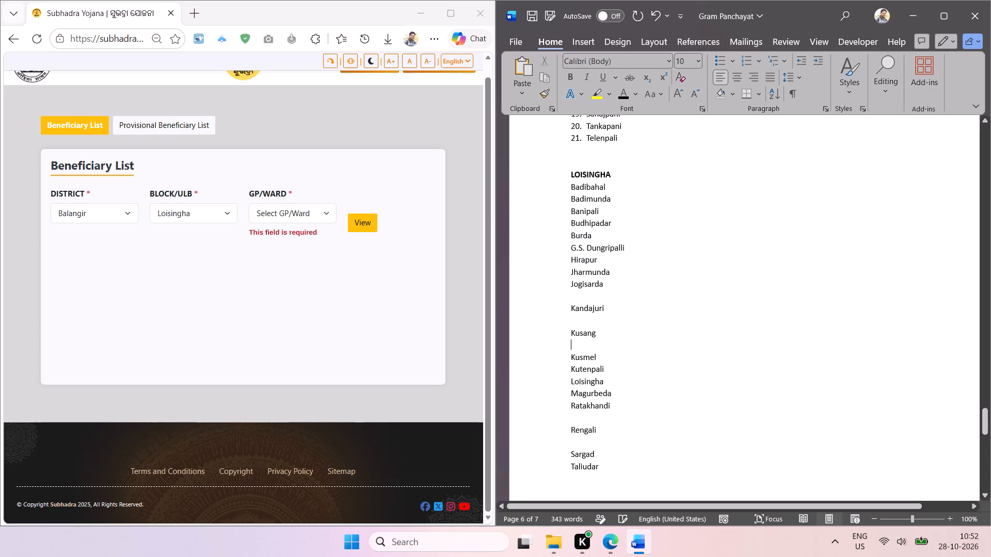
{"action": "key", "text": "BackSpace"}
{"action": "left_click", "coordinate": [578, 325]}
{"action": "key", "text": "BackSpace"}
{"action": "left_click", "coordinate": [580, 297]}
{"action": "key", "text": "BackSpace"}
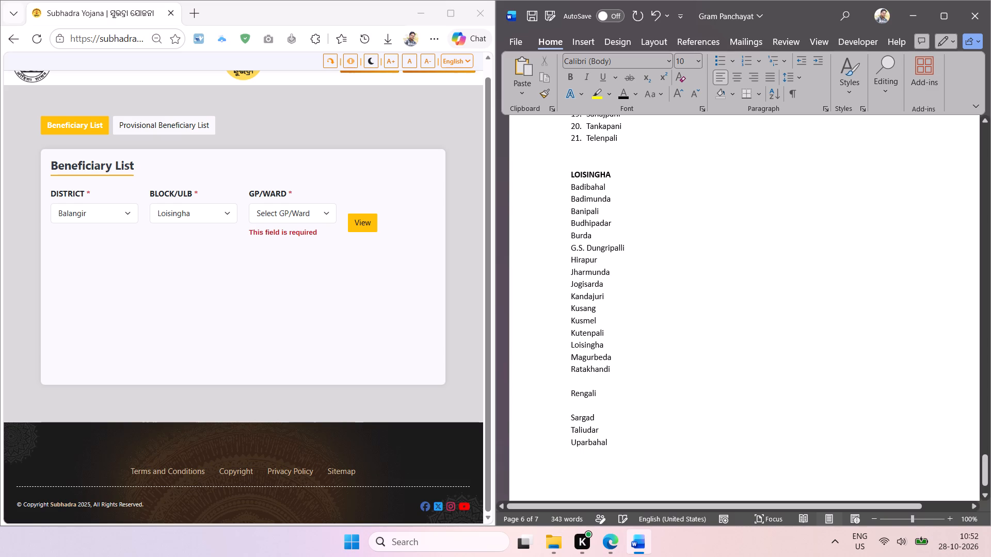
Remove the blank lines between Ratakhandi, Rengali and Sargad, keeping the spelling of Sargad intact.
{"action": "left_click", "coordinate": [581, 381]}
{"action": "key", "text": "BackSpace"}
{"action": "left_click", "coordinate": [580, 401]}
{"action": "key", "text": "BackSpace"}
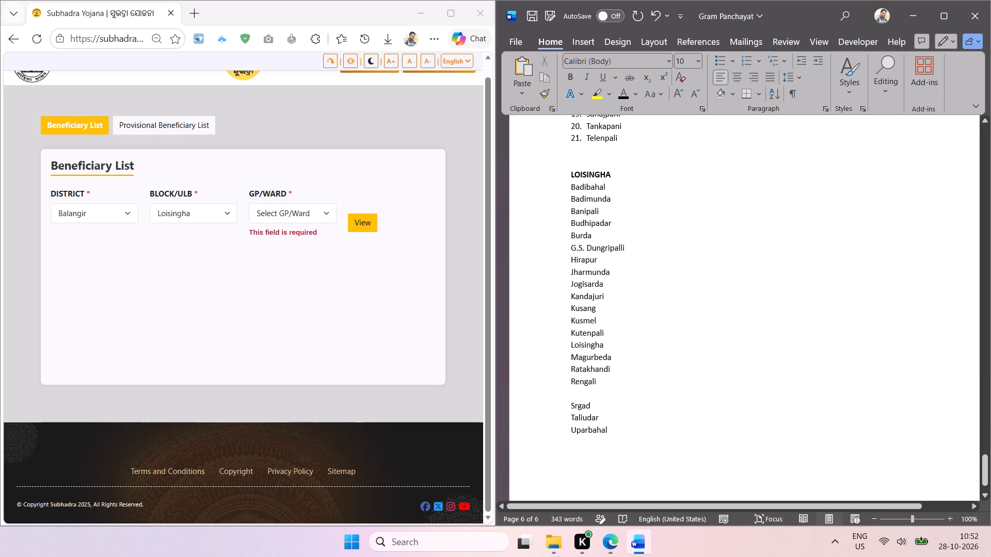
{"action": "key", "text": "ctrl+z"}
{"action": "left_click", "coordinate": [588, 459]}
{"action": "left_click", "coordinate": [574, 391]}
{"action": "key", "text": "BackSpace"}
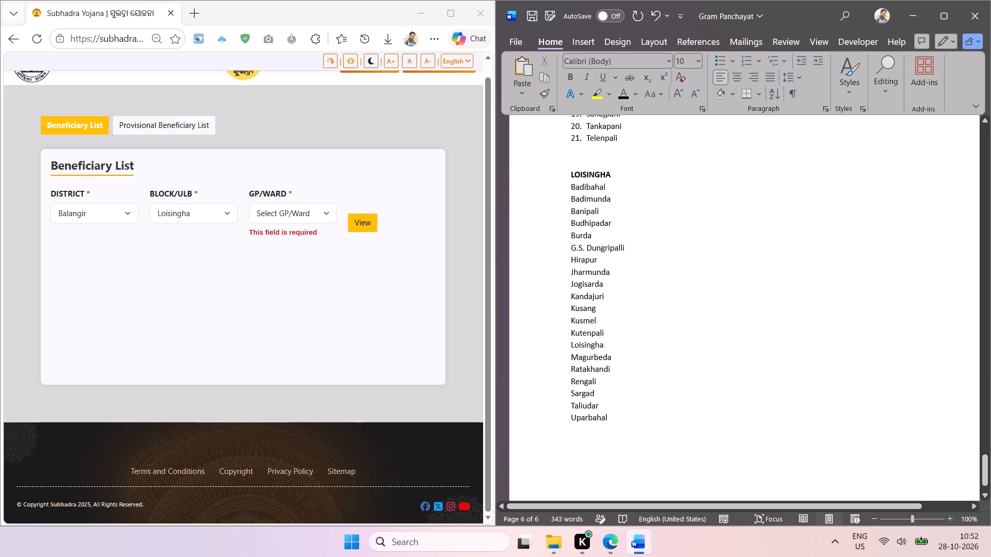
Check the names against the website's GP/Ward list and sort Badibahal to Uparbahal under the LOISINGHA heading alphabetically.
{"action": "scroll", "coordinate": [617, 423], "scroll_direction": "down", "scroll_amount": 2}
{"action": "left_click", "coordinate": [332, 212]}
{"action": "scroll", "coordinate": [333, 318], "scroll_direction": "down", "scroll_amount": 3}
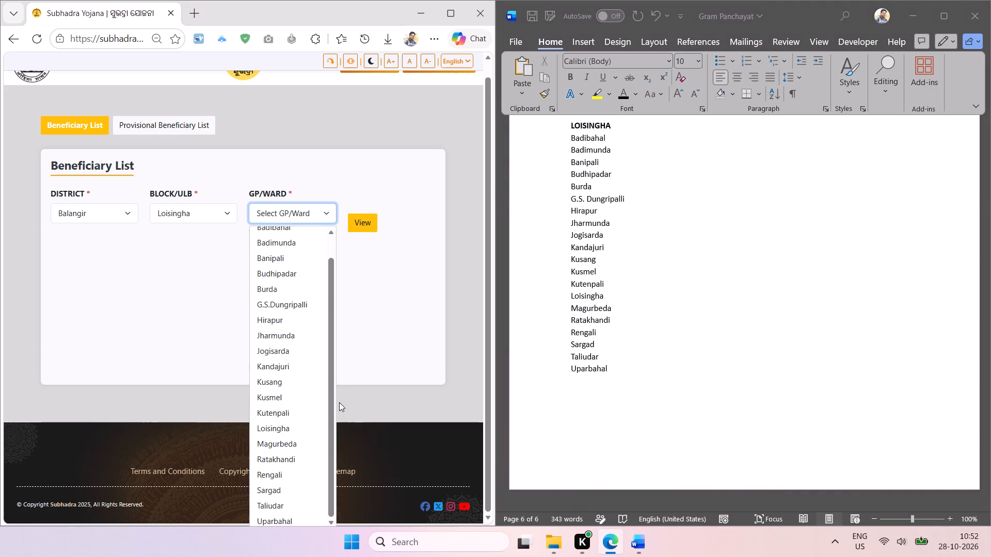
{"action": "left_click", "coordinate": [636, 398]}
{"action": "scroll", "coordinate": [637, 405], "scroll_direction": "up", "scroll_amount": 1}
{"action": "left_click_drag", "start_coordinate": [612, 457], "coordinate": [564, 218]}
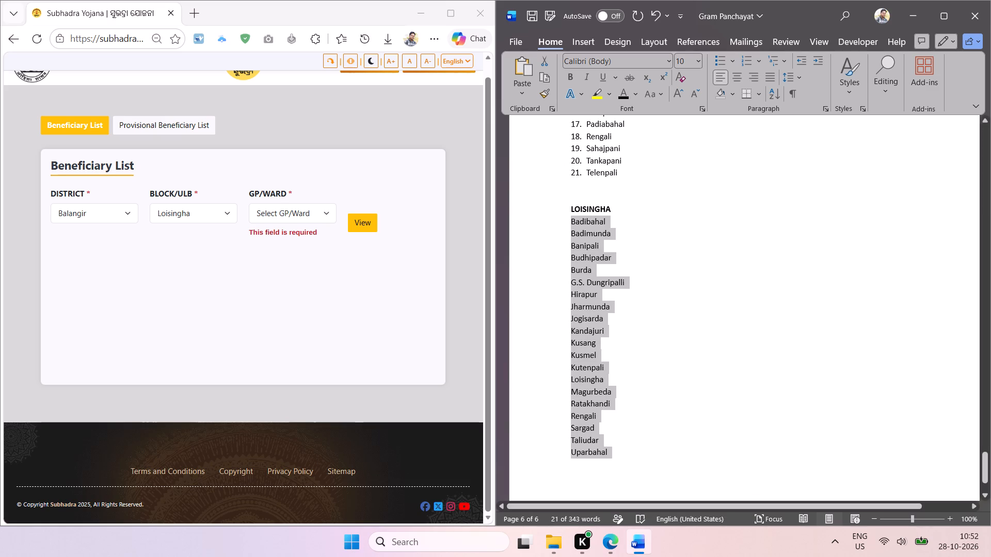
{"action": "left_click", "coordinate": [773, 94]}
{"action": "key", "text": "Return"}
Number the sorted LOISINGHA names, decrease the list's indent to align with the heading and save the document.
{"action": "left_click", "coordinate": [748, 58]}
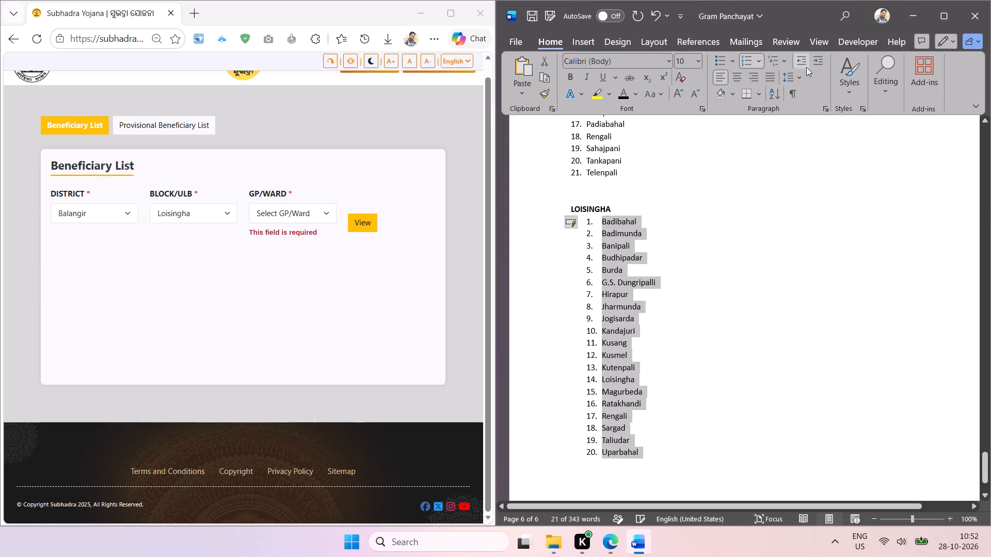
{"action": "double_click", "coordinate": [804, 60]}
{"action": "left_click", "coordinate": [705, 228]}
{"action": "key", "text": "ctrl+s"}
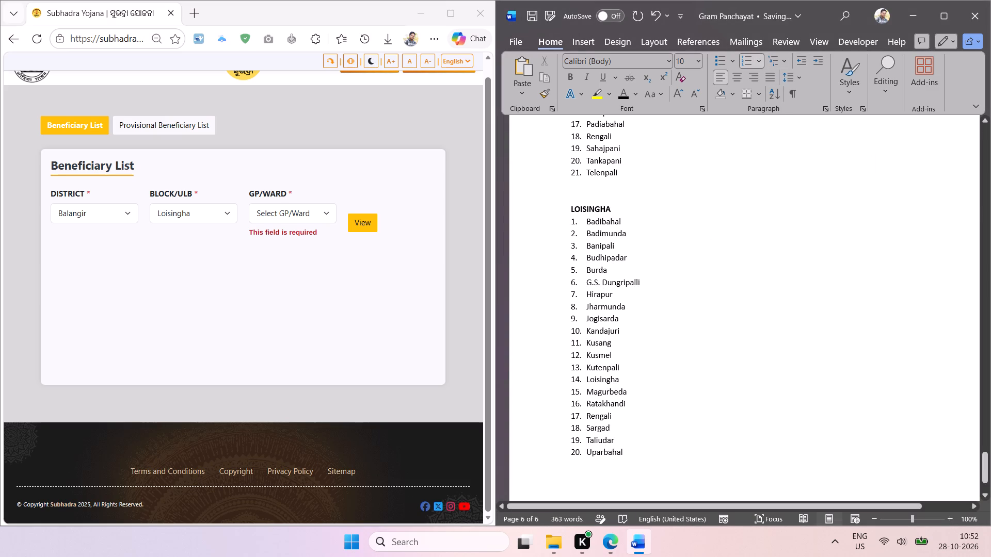
Copy the LOISINGHA heading below its numbered list and push the copy onto a new page with a page break.
{"action": "double_click", "coordinate": [604, 212]}
{"action": "key", "text": "ctrl+c"}
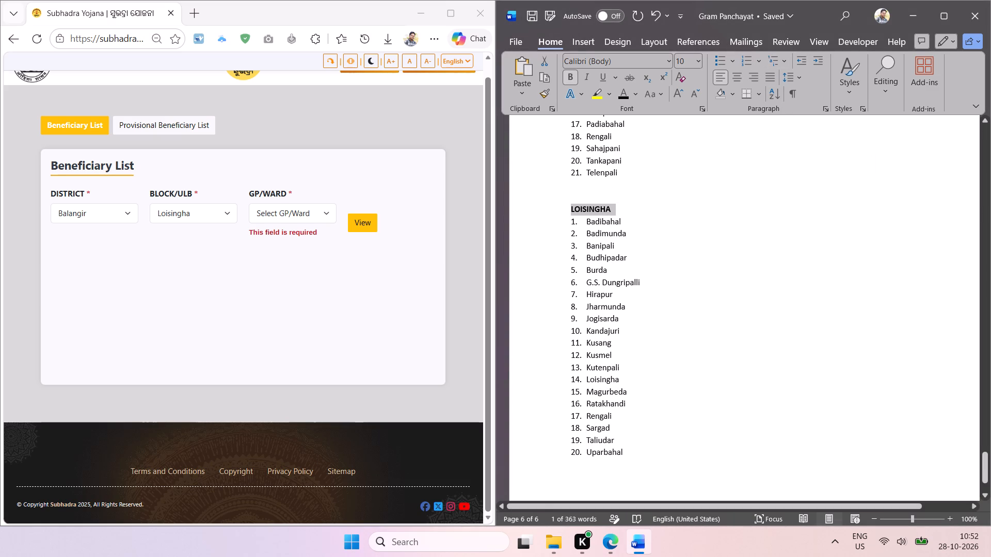
{"action": "left_click", "coordinate": [641, 455]}
{"action": "key", "text": "Return"}
{"action": "key", "text": "Return"}
{"action": "key", "text": "Return"}
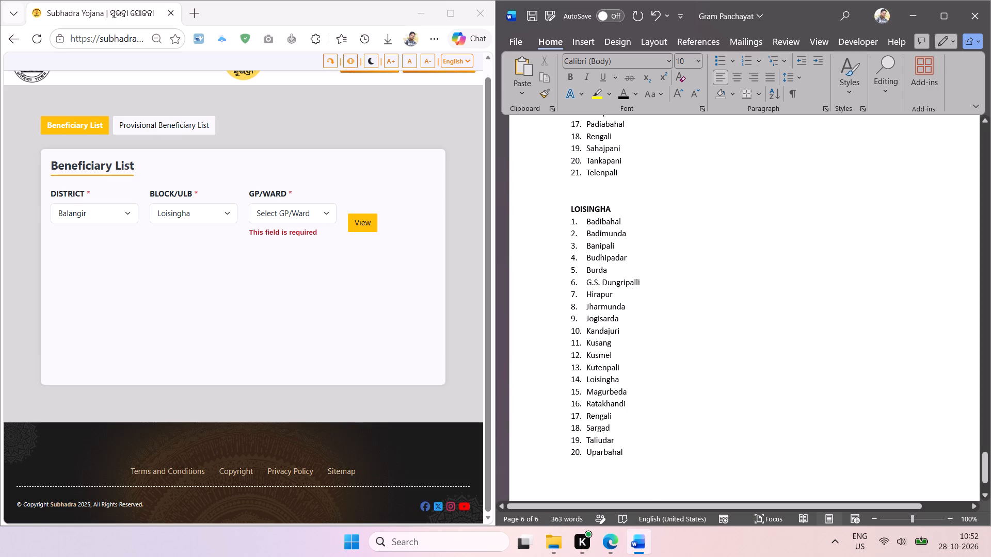
{"action": "key", "text": "ctrl+v"}
{"action": "scroll", "coordinate": [640, 443], "scroll_direction": "down", "scroll_amount": 3}
{"action": "left_click", "coordinate": [571, 392]}
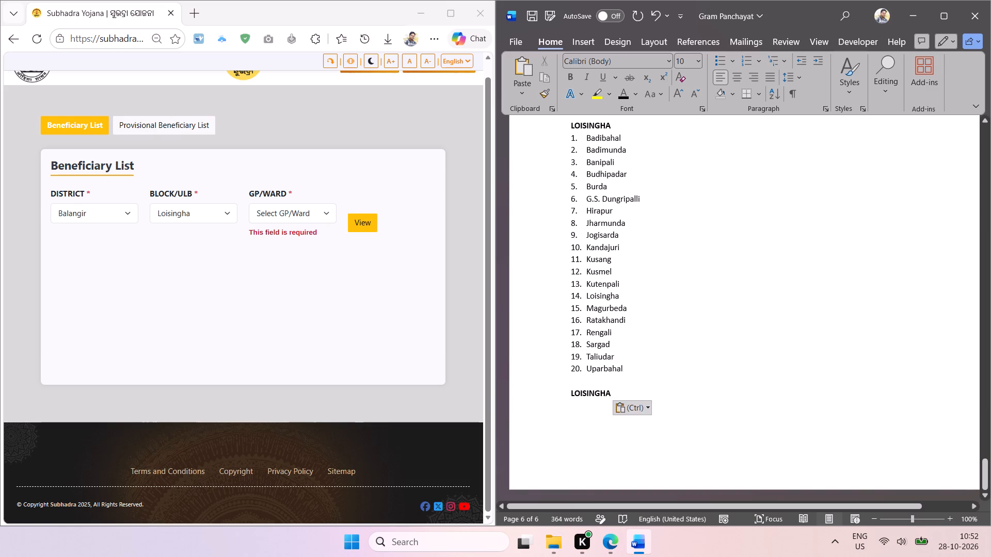
{"action": "key", "text": "ctrl+Return"}
{"action": "scroll", "coordinate": [640, 437], "scroll_direction": "down", "scroll_amount": 1}
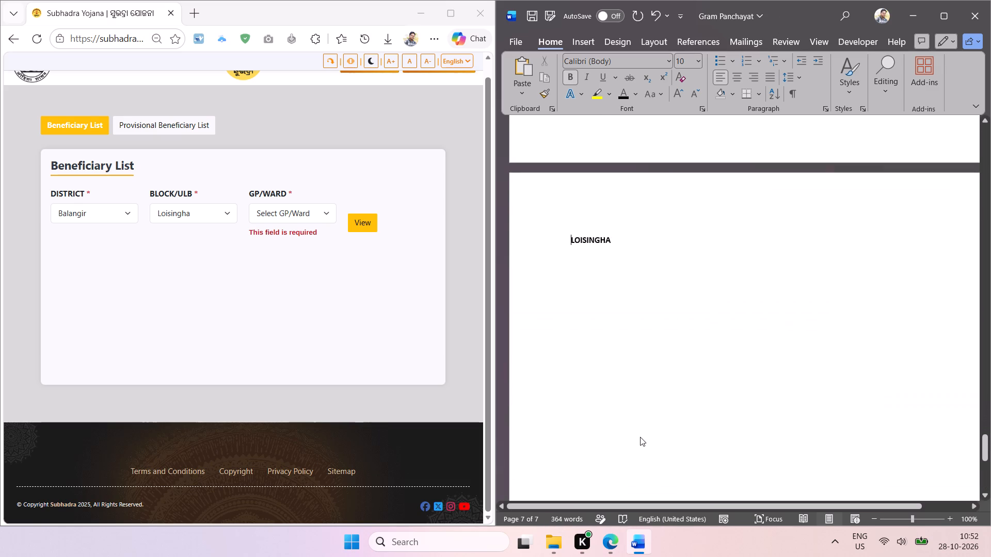
{"action": "scroll", "coordinate": [640, 437], "scroll_direction": "down", "scroll_amount": 2}
Choose Muribahal as the block for Balangir district on the Beneficiary List page.
{"action": "left_click", "coordinate": [204, 212]}
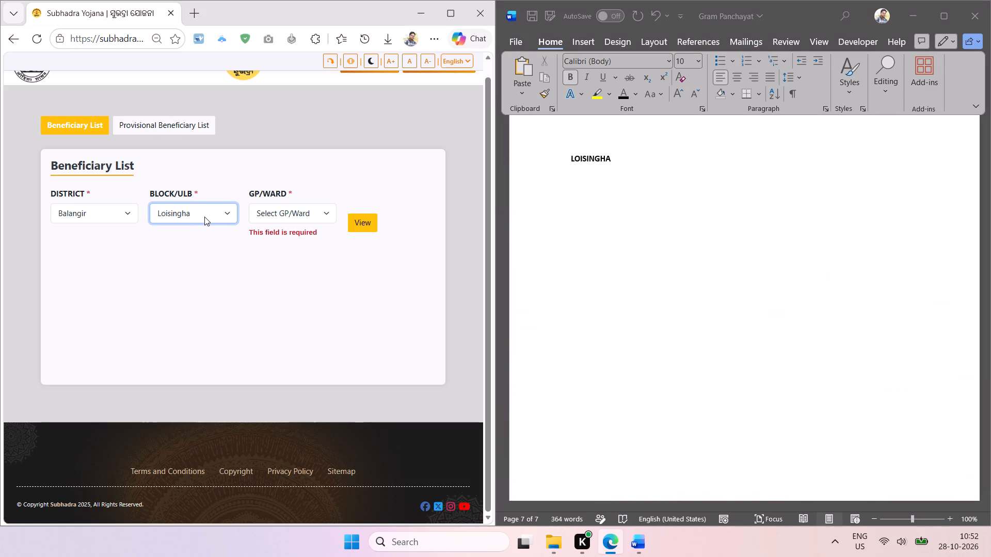
{"action": "left_click", "coordinate": [206, 215]}
{"action": "left_click", "coordinate": [200, 392]}
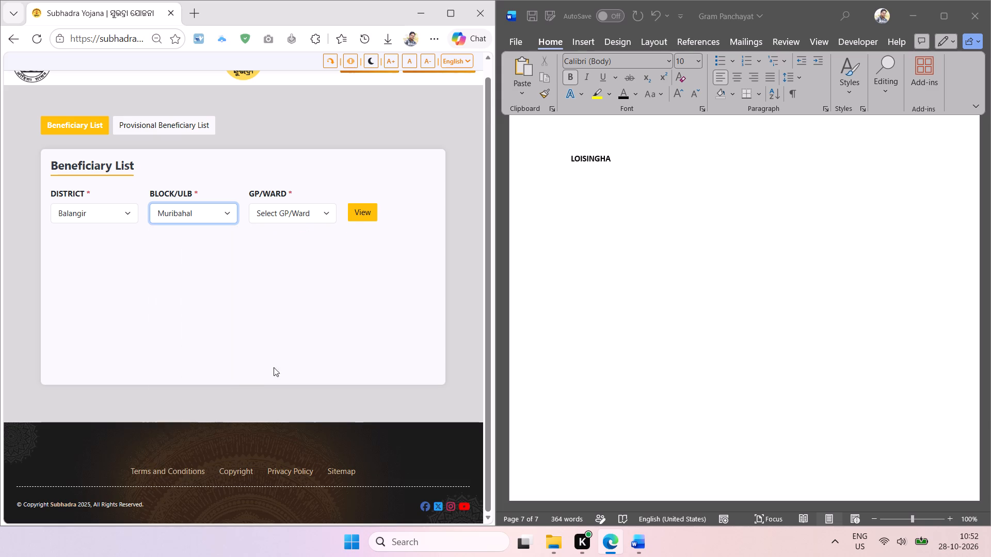
{"action": "left_click", "coordinate": [306, 298]}
Replace the copied heading with the block name captured from the website, capitalised as MURIBAHAL, save, and start a line beneath it.
{"action": "key", "text": "shift+super+t"}
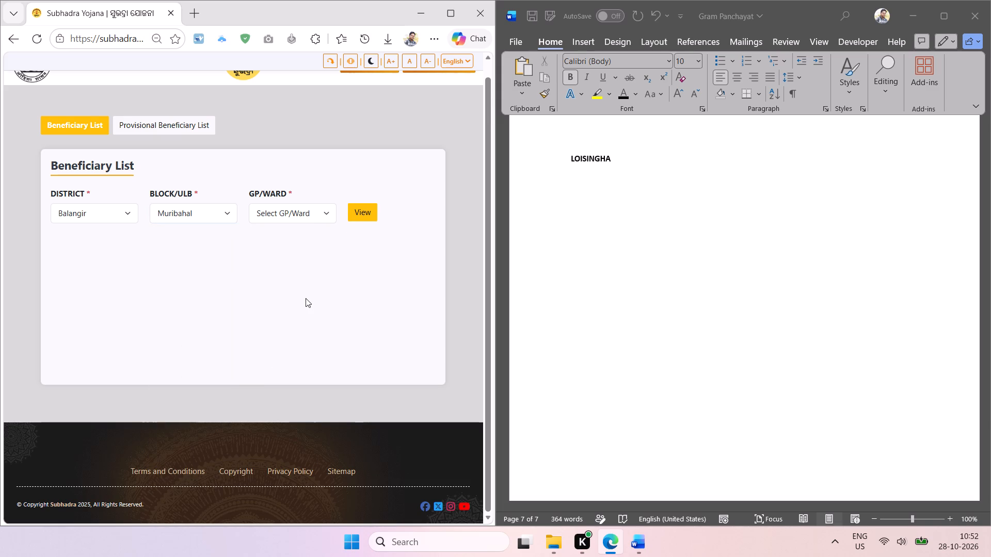
{"action": "left_click_drag", "start_coordinate": [151, 204], "coordinate": [210, 334]}
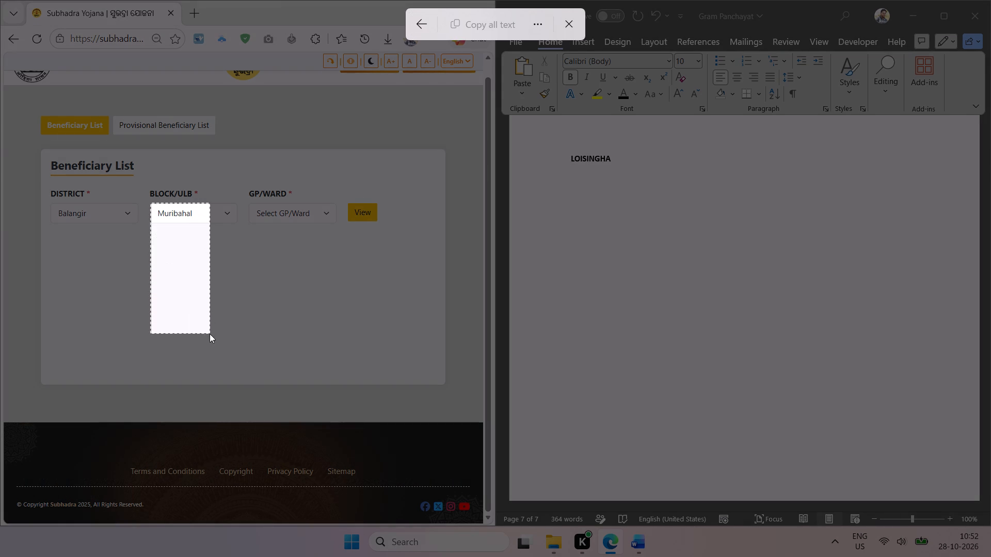
{"action": "left_click_drag", "start_coordinate": [210, 334], "coordinate": [210, 333]}
{"action": "left_click", "coordinate": [473, 23]}
{"action": "left_click", "coordinate": [588, 158]}
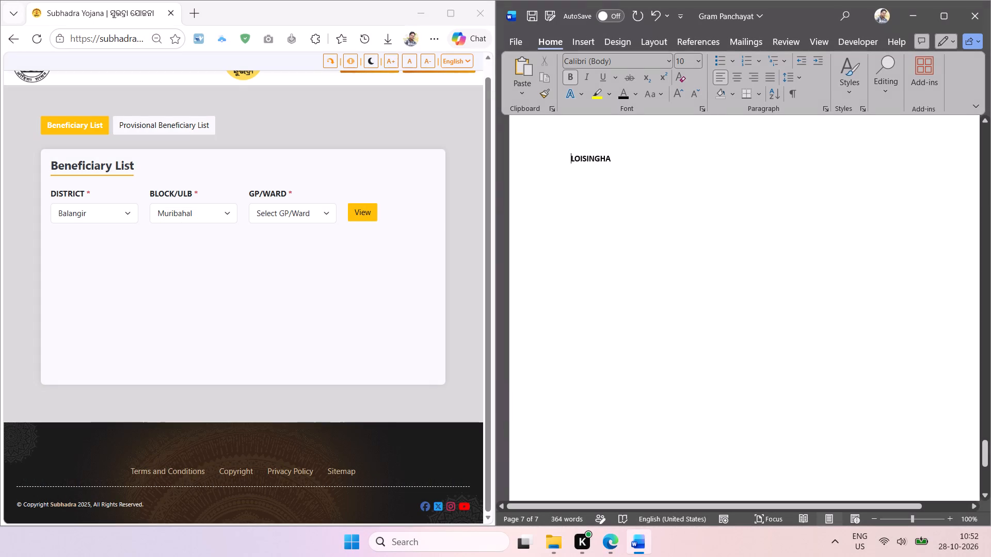
{"action": "double_click", "coordinate": [594, 159]}
{"action": "key", "text": "ctrl+v"}
{"action": "key", "text": "shift+F3"}
{"action": "left_click", "coordinate": [605, 184]}
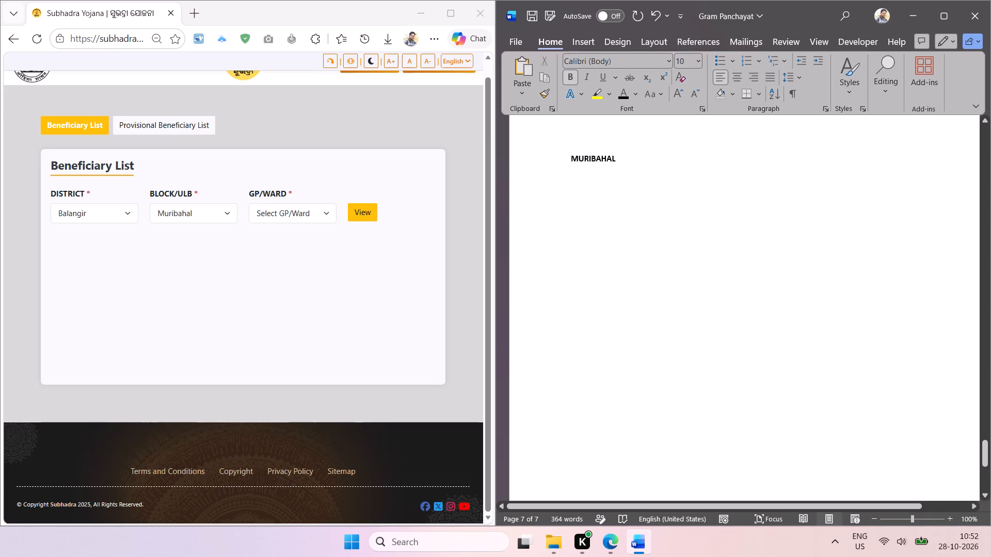
{"action": "key", "text": "ctrl+s"}
{"action": "left_click", "coordinate": [632, 158]}
{"action": "key", "text": "Return"}
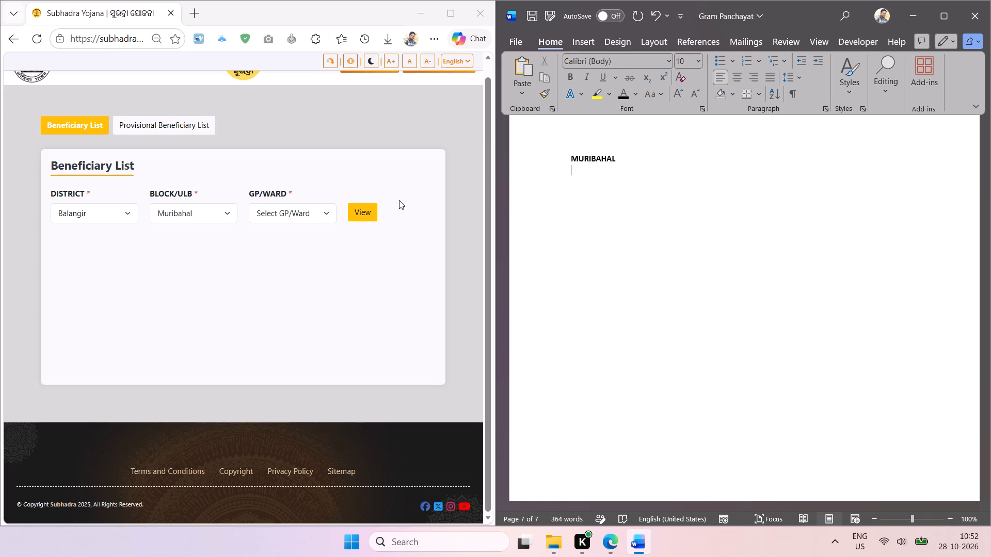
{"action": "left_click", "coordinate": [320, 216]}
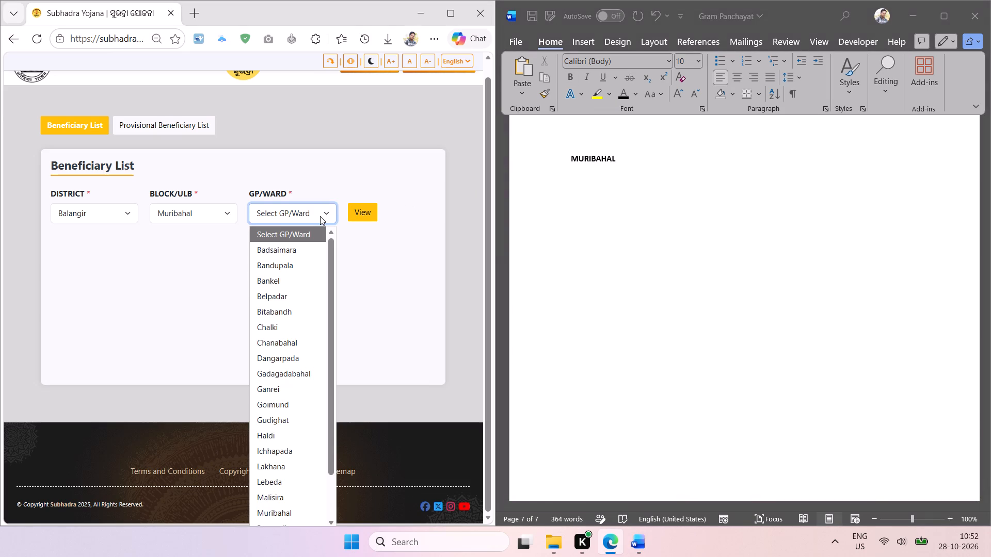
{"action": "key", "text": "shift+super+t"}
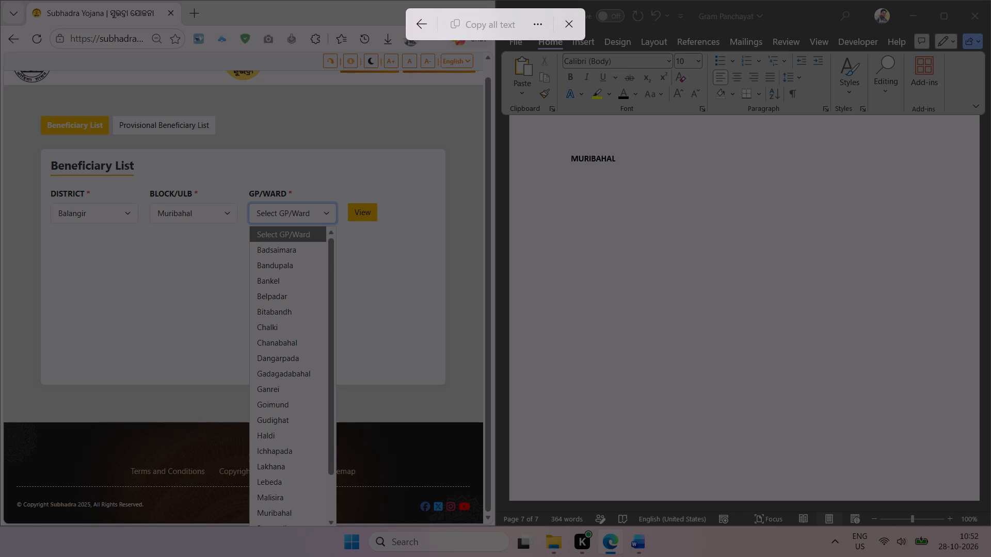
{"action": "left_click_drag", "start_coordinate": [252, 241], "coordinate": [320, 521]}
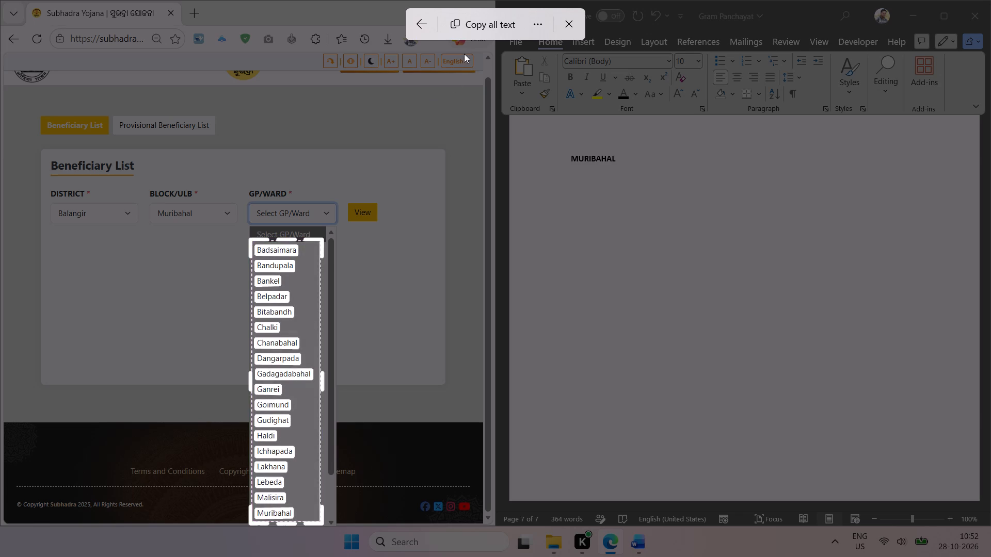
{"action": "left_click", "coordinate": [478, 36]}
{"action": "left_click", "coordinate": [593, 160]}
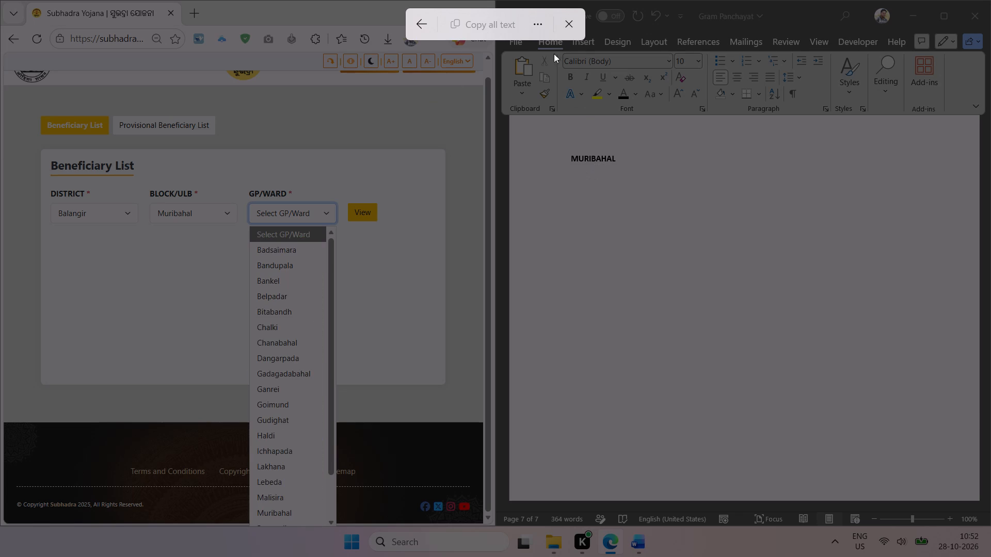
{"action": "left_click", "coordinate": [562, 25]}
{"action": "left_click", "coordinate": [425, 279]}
Capture the GP/Ward names from Badsaimara to Muribahal as text and paste them under the MURIBAHAL heading in Word.
{"action": "left_click", "coordinate": [325, 203]}
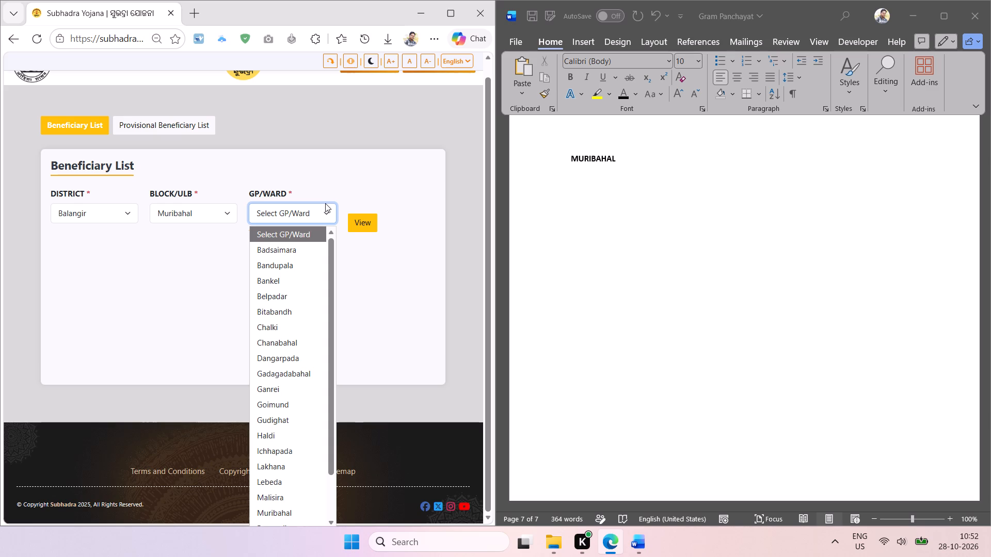
{"action": "key", "text": "shift+super+t"}
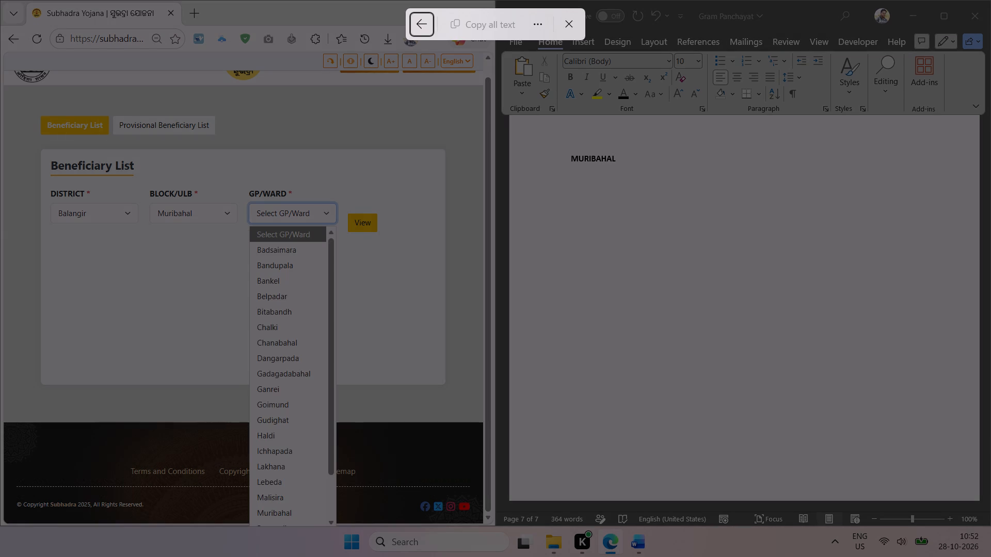
{"action": "left_click_drag", "start_coordinate": [252, 243], "coordinate": [330, 520]}
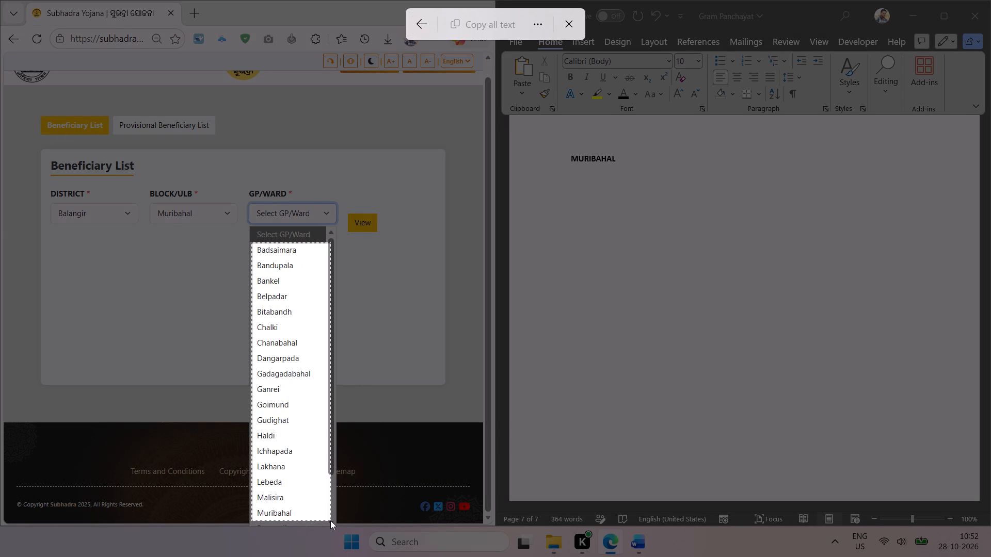
{"action": "left_click_drag", "start_coordinate": [330, 520], "coordinate": [326, 521]}
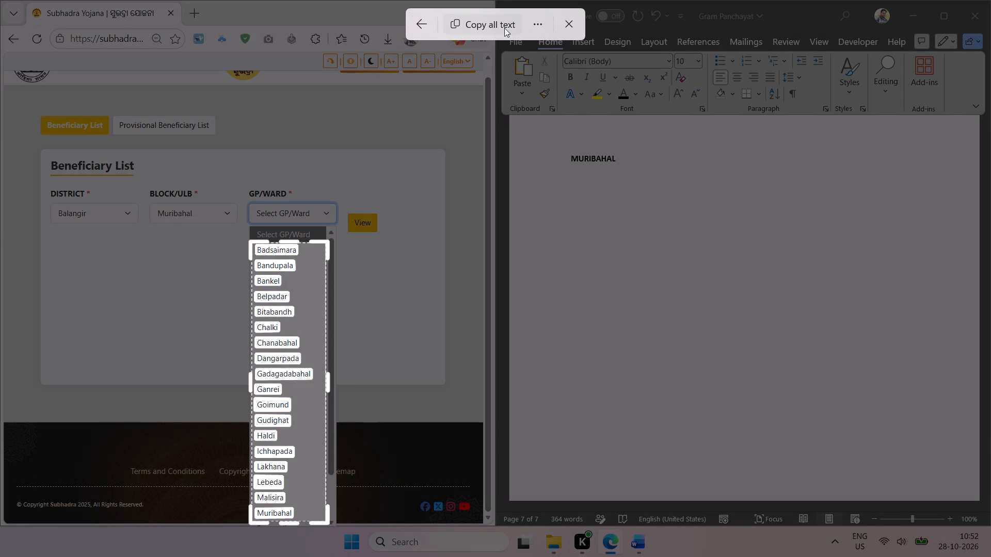
{"action": "left_click", "coordinate": [493, 22]}
{"action": "left_click", "coordinate": [580, 165]}
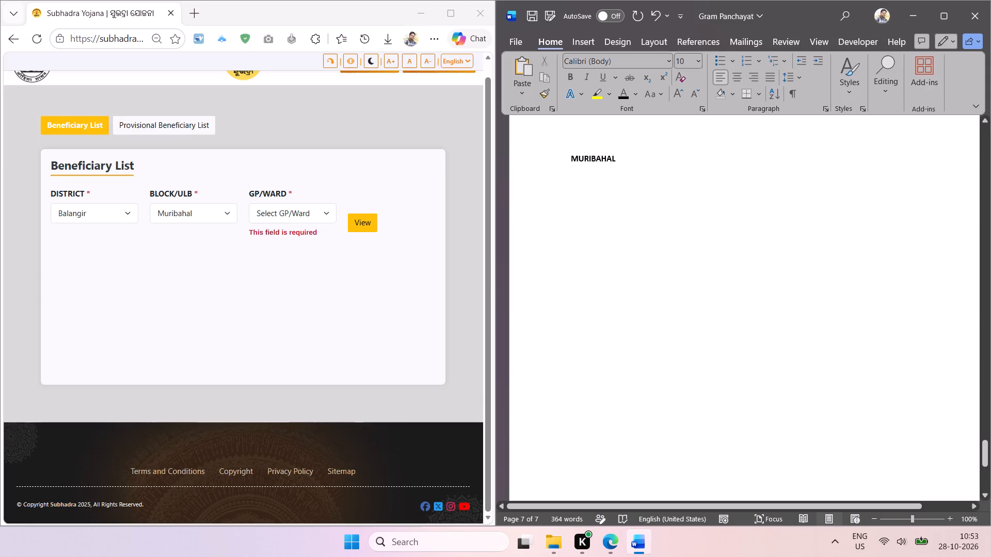
{"action": "key", "text": "ctrl+v"}
Capture the remaining GP/Ward names through Tupaudar, paste them below the first batch and delete the repeated Muribahal.
{"action": "left_click", "coordinate": [636, 472]}
{"action": "key", "text": "Return"}
{"action": "key", "text": "Return"}
{"action": "key", "text": "Return"}
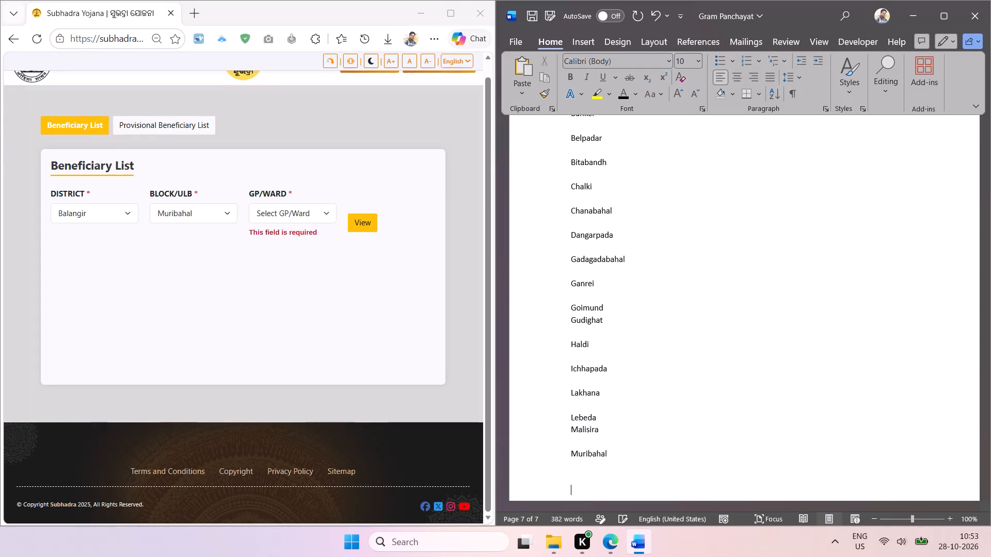
{"action": "scroll", "coordinate": [632, 465], "scroll_direction": "down", "scroll_amount": 3}
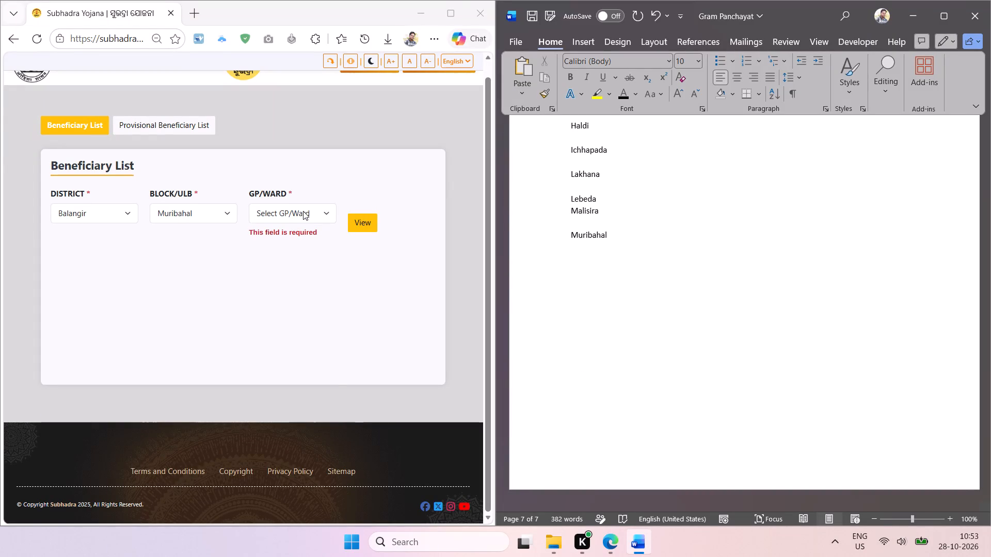
{"action": "left_click", "coordinate": [303, 210]}
{"action": "left_click_drag", "start_coordinate": [330, 299], "coordinate": [339, 418]}
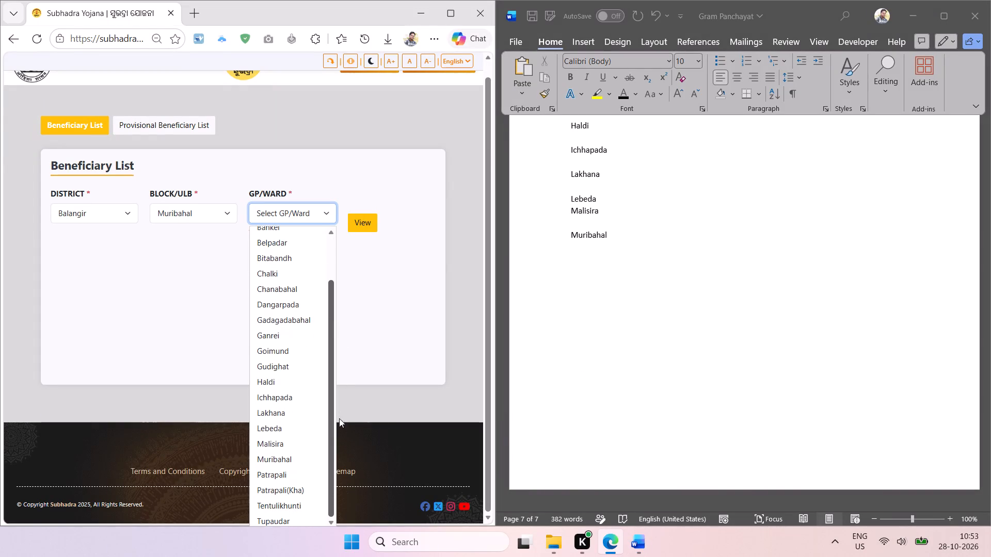
{"action": "left_click_drag", "start_coordinate": [339, 418], "coordinate": [339, 431]}
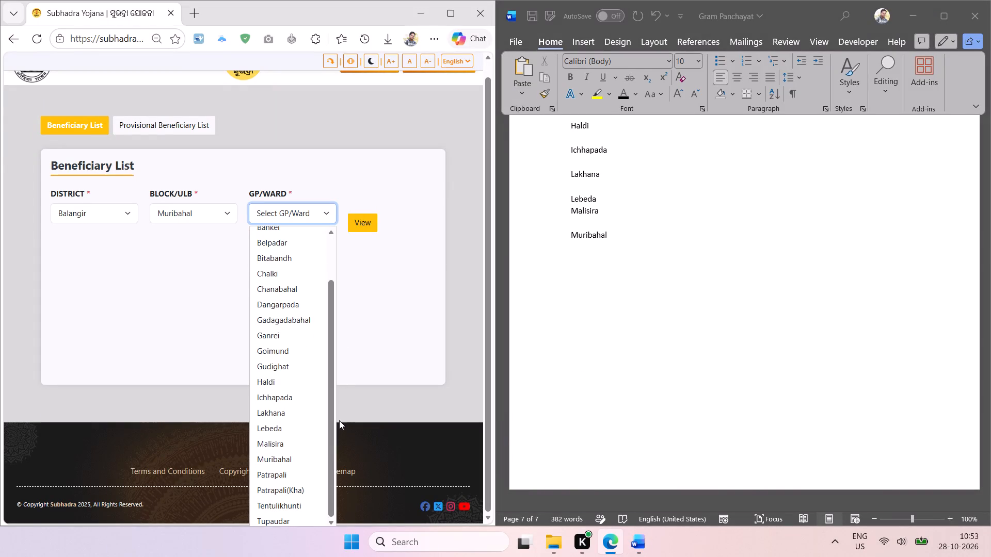
{"action": "key", "text": "shift+super+t"}
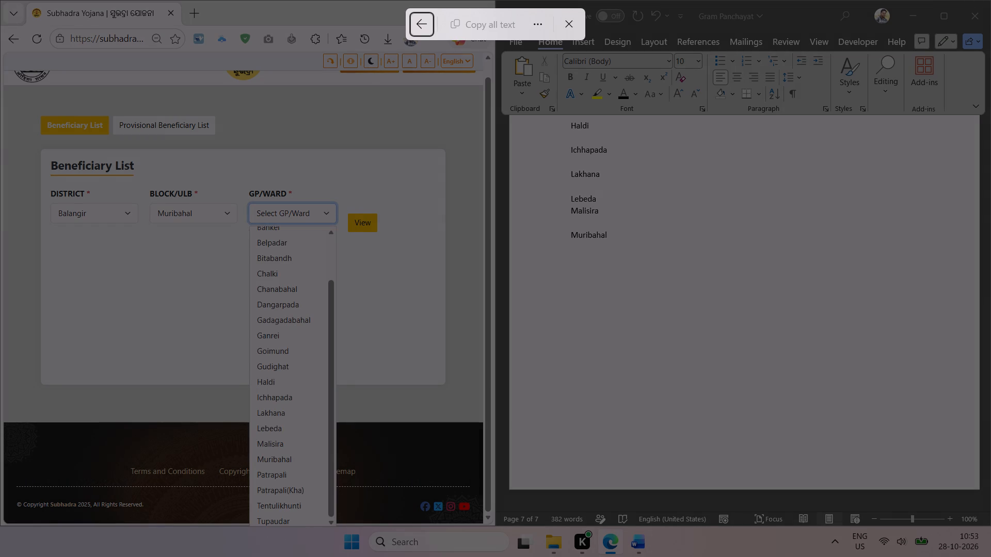
{"action": "left_click_drag", "start_coordinate": [253, 451], "coordinate": [316, 534]}
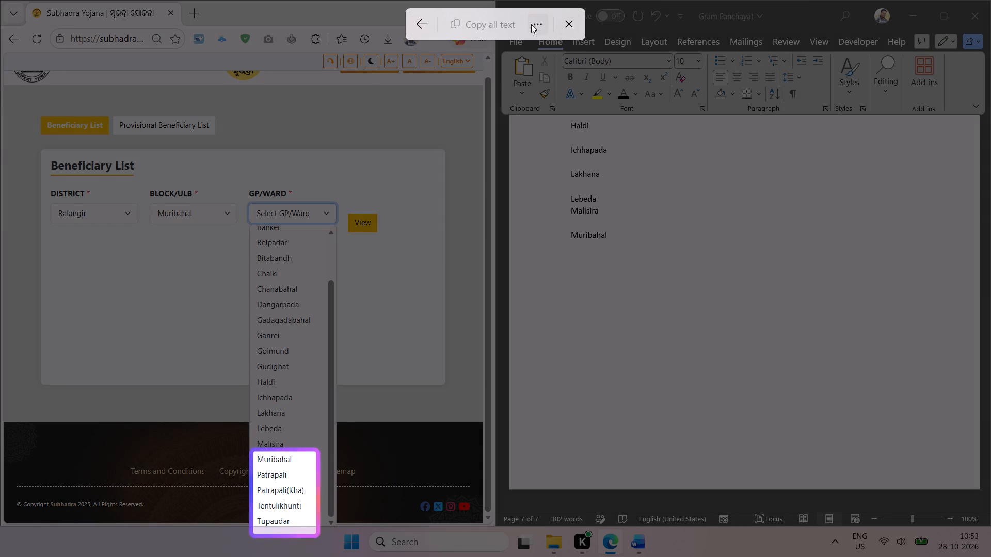
{"action": "left_click", "coordinate": [494, 22]}
{"action": "left_click", "coordinate": [584, 242]}
{"action": "key", "text": "ctrl+v"}
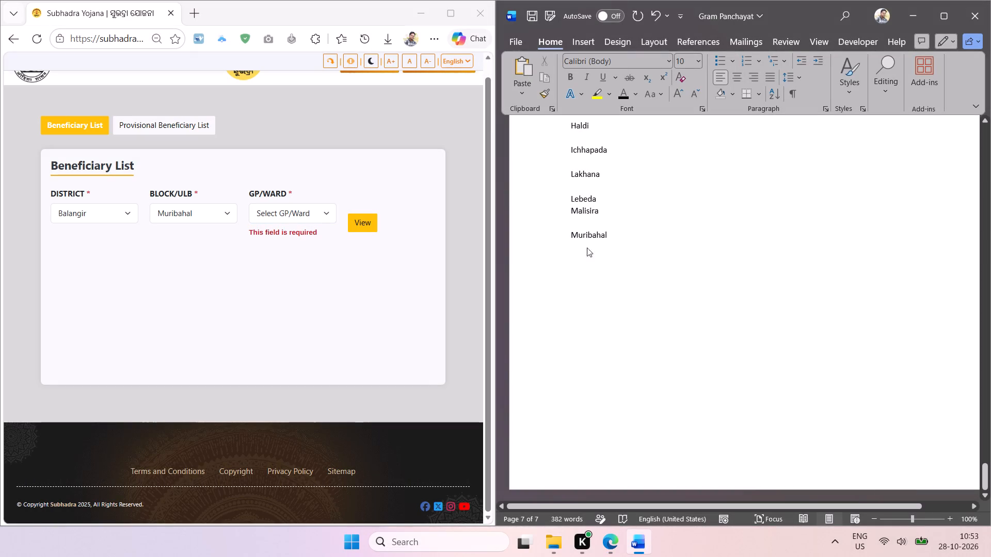
{"action": "double_click", "coordinate": [589, 266]}
{"action": "key", "text": "BackSpace"}
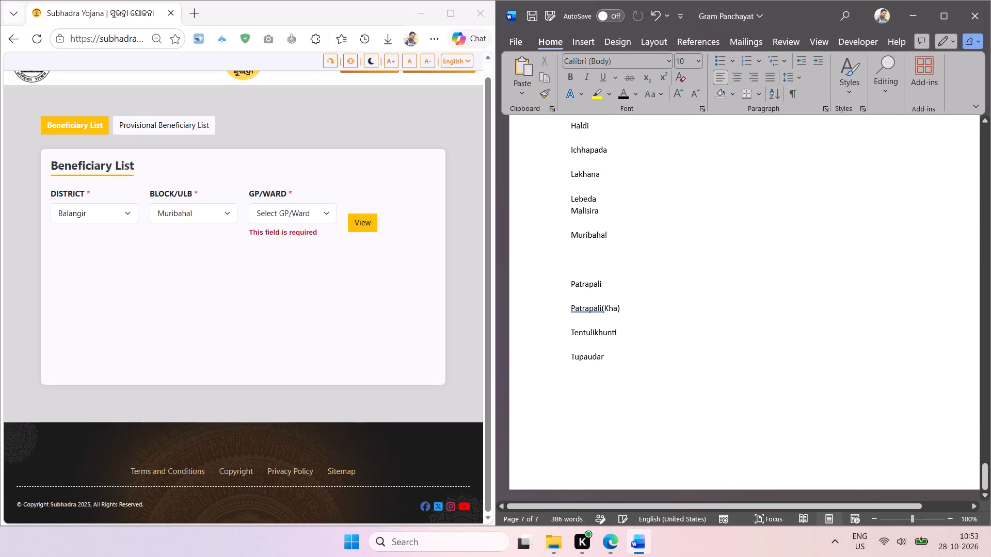
Insert a space before the bracket so the name reads Patrapali (Kha).
{"action": "left_click", "coordinate": [602, 309]}
{"action": "key", "text": "space"}
{"action": "key", "text": "BackSpace"}
{"action": "key", "text": "Left"}
{"action": "key", "text": "space"}
Remove the blank lines between the names from Muribahal to Tupaudar.
{"action": "left_click", "coordinate": [584, 345]}
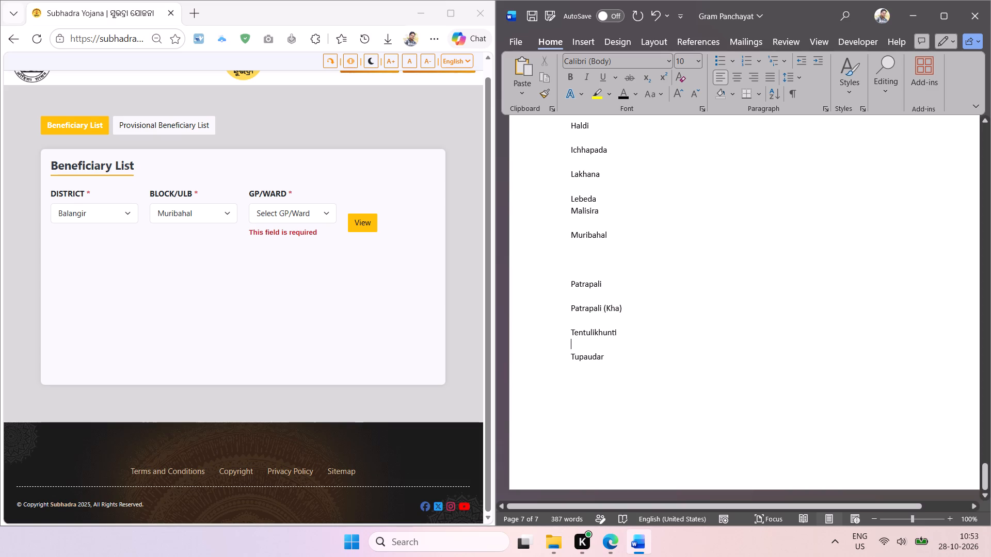
{"action": "key", "text": "BackSpace"}
{"action": "left_click", "coordinate": [580, 325]}
{"action": "key", "text": "BackSpace"}
{"action": "left_click", "coordinate": [581, 303]}
{"action": "left_click", "coordinate": [581, 293]}
{"action": "key", "text": "BackSpace"}
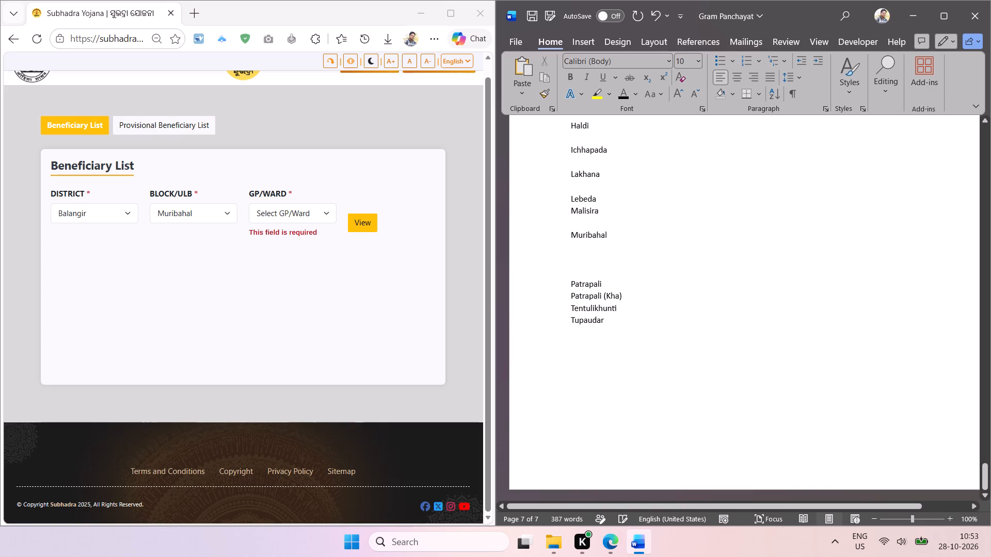
{"action": "left_click", "coordinate": [583, 272]}
{"action": "key", "text": "BackSpace"}
{"action": "key", "text": "BackSpace"}
{"action": "key", "text": "BackSpace"}
Remove the blank lines between the names from Ganrei to Muribahal in the Muribahal block list.
{"action": "scroll", "coordinate": [682, 182], "scroll_direction": "up", "scroll_amount": 1}
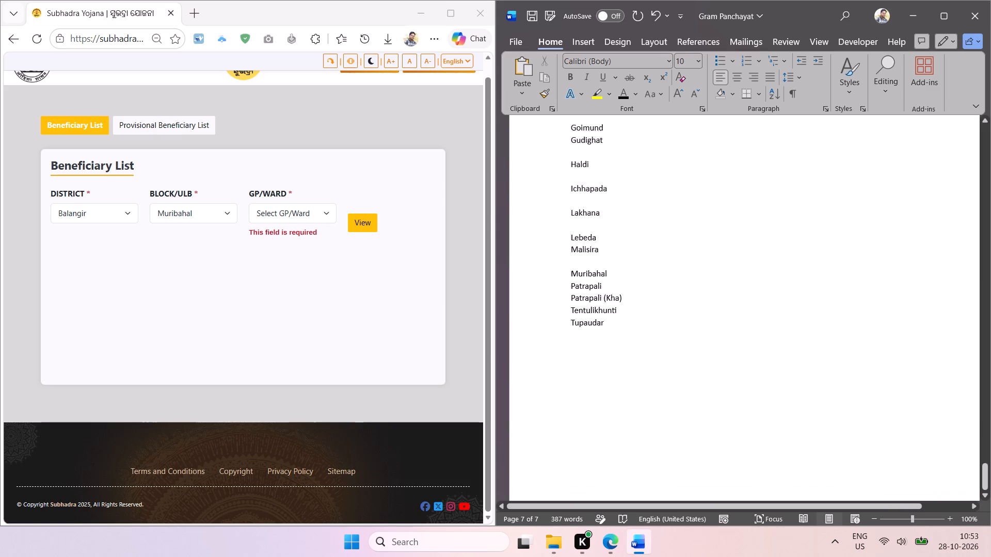
{"action": "scroll", "coordinate": [682, 182], "scroll_direction": "up", "scroll_amount": 1}
{"action": "left_click", "coordinate": [584, 405]}
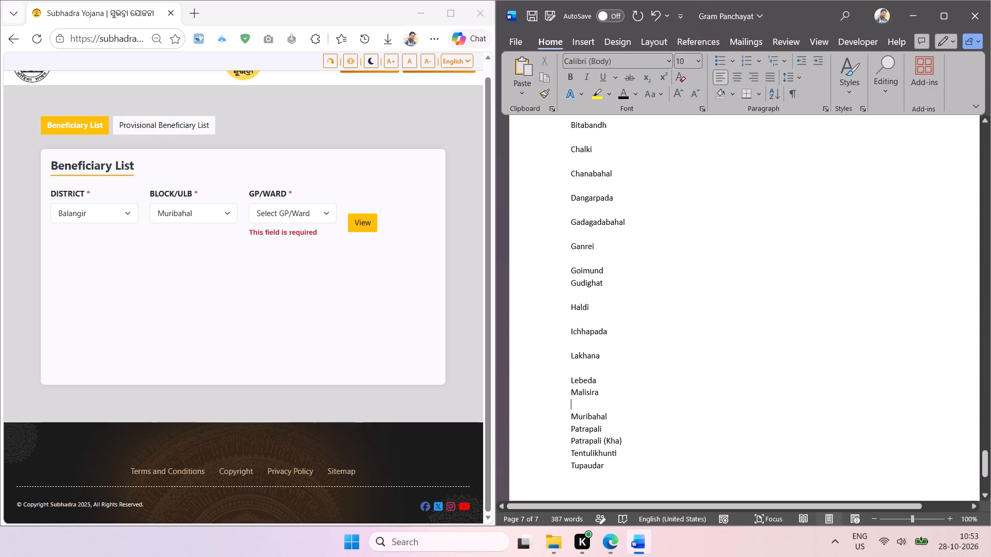
{"action": "key", "text": "BackSpace"}
{"action": "left_click", "coordinate": [585, 370]}
{"action": "key", "text": "BackSpace"}
{"action": "left_click", "coordinate": [585, 343]}
{"action": "key", "text": "BackSpace"}
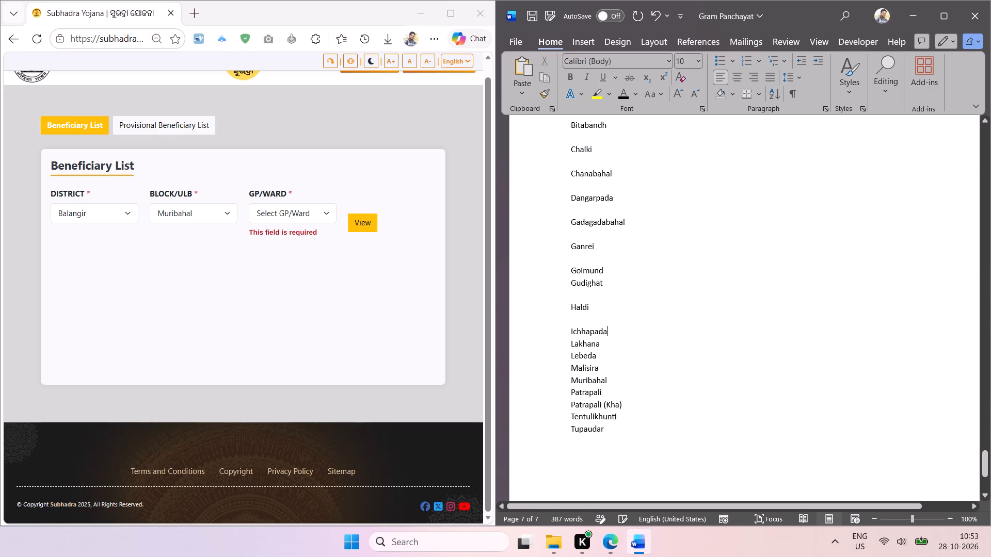
{"action": "left_click", "coordinate": [586, 314]}
{"action": "key", "text": "BackSpace"}
{"action": "left_click", "coordinate": [587, 291]}
{"action": "key", "text": "BackSpace"}
{"action": "left_click", "coordinate": [588, 254]}
{"action": "key", "text": "BackSpace"}
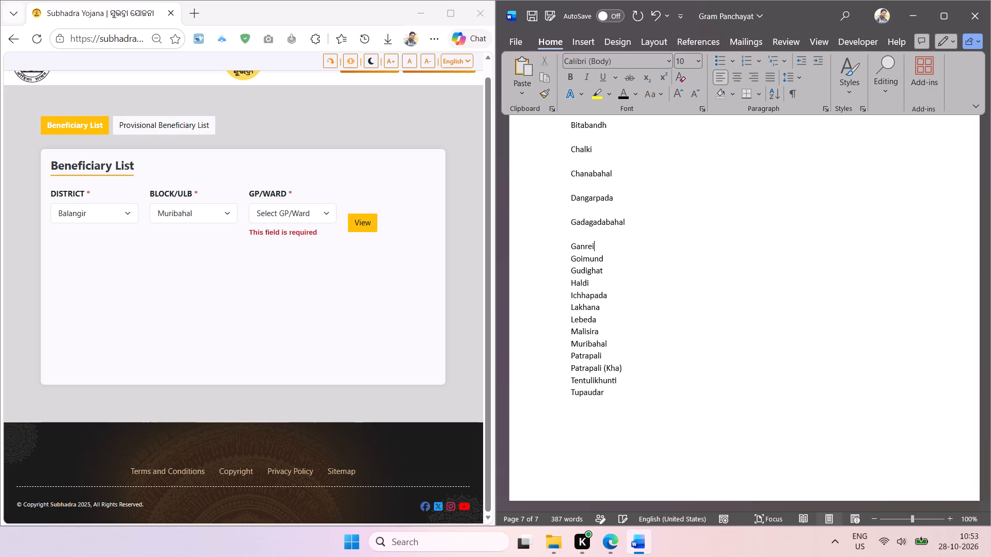
Remove the blank lines between the names from Bitabandh to Ganrei.
{"action": "left_click", "coordinate": [581, 232]}
{"action": "key", "text": "BackSpace"}
{"action": "left_click", "coordinate": [586, 210]}
{"action": "key", "text": "BackSpace"}
{"action": "left_click", "coordinate": [580, 185]}
{"action": "key", "text": "BackSpace"}
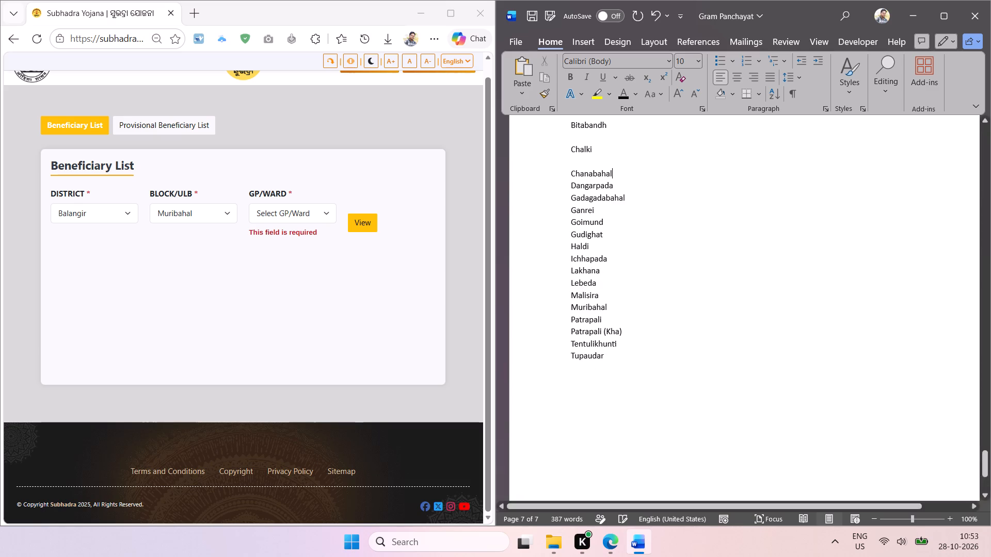
{"action": "left_click", "coordinate": [584, 158]}
{"action": "key", "text": "BackSpace"}
{"action": "left_click", "coordinate": [586, 132]}
{"action": "key", "text": "BackSpace"}
Remove the remaining blank lines between the names from Badsaimara to Bitabandh.
{"action": "scroll", "coordinate": [643, 209], "scroll_direction": "up", "scroll_amount": 2}
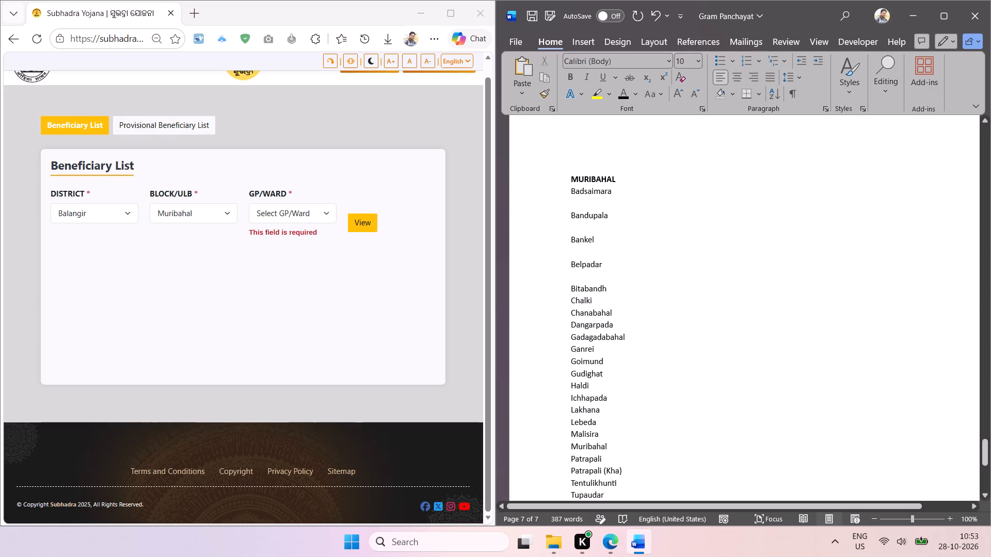
{"action": "left_click", "coordinate": [588, 274]}
{"action": "key", "text": "BackSpace"}
{"action": "left_click", "coordinate": [583, 248]}
{"action": "key", "text": "BackSpace"}
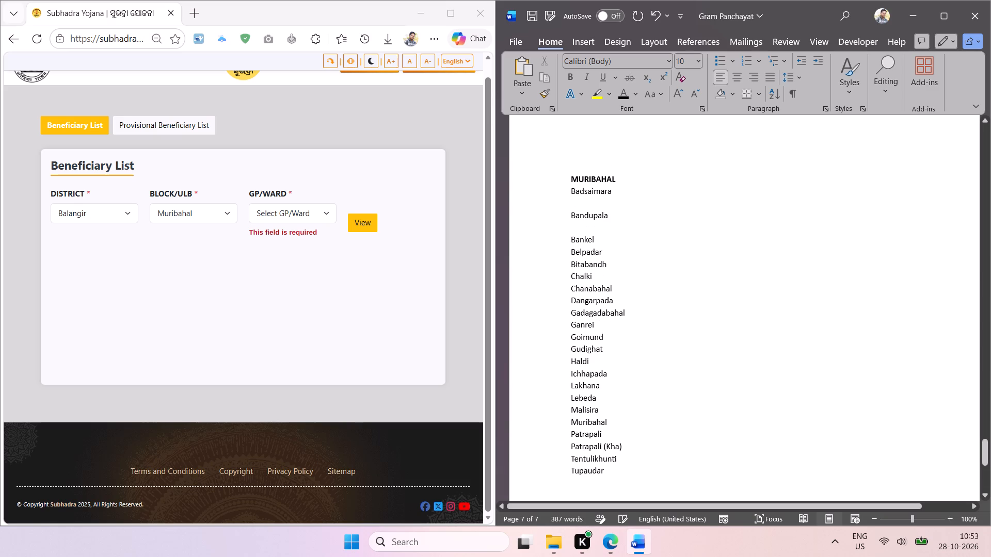
{"action": "left_click", "coordinate": [584, 228]}
{"action": "key", "text": "BackSpace"}
{"action": "left_click", "coordinate": [585, 201]}
{"action": "key", "text": "BackSpace"}
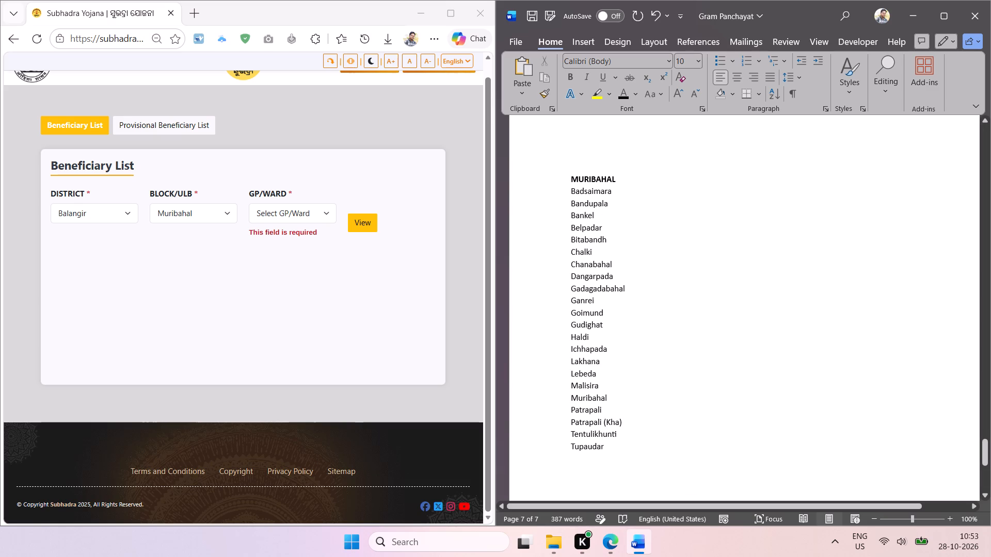
Sort the names from Badsaimara to Tupaudar alphabetically.
{"action": "left_click_drag", "start_coordinate": [603, 419], "coordinate": [549, 176]}
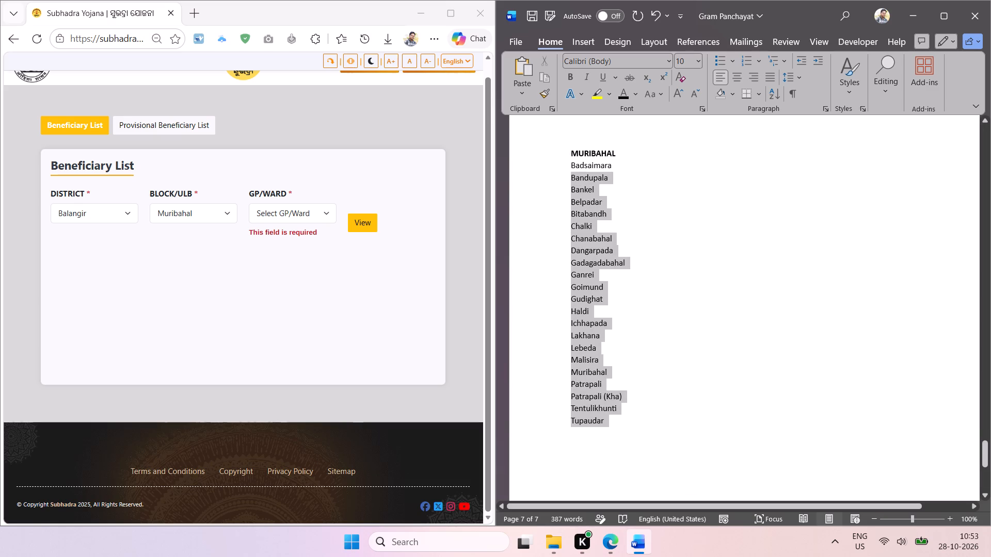
{"action": "left_click_drag", "start_coordinate": [549, 176], "coordinate": [549, 170]}
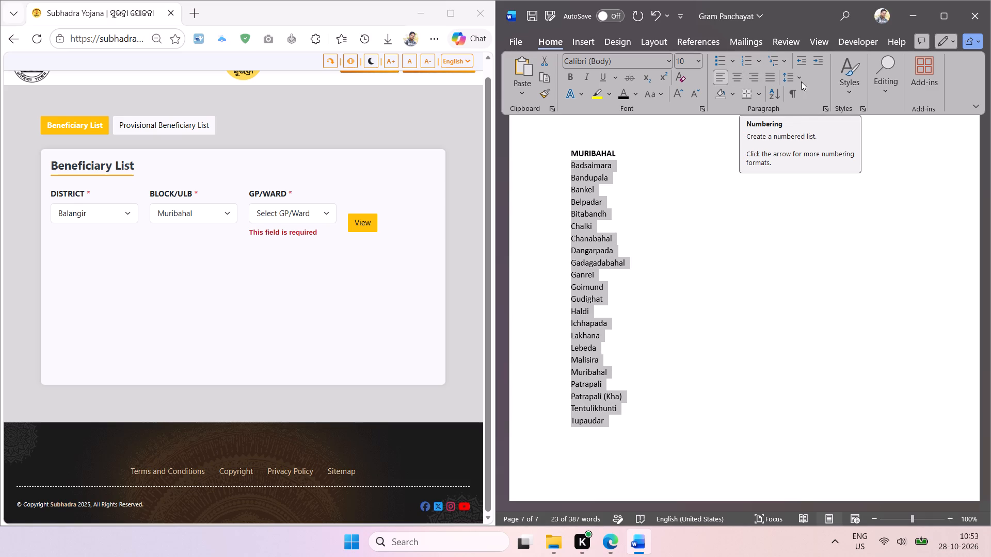
{"action": "left_click", "coordinate": [777, 93]}
{"action": "key", "text": "Return"}
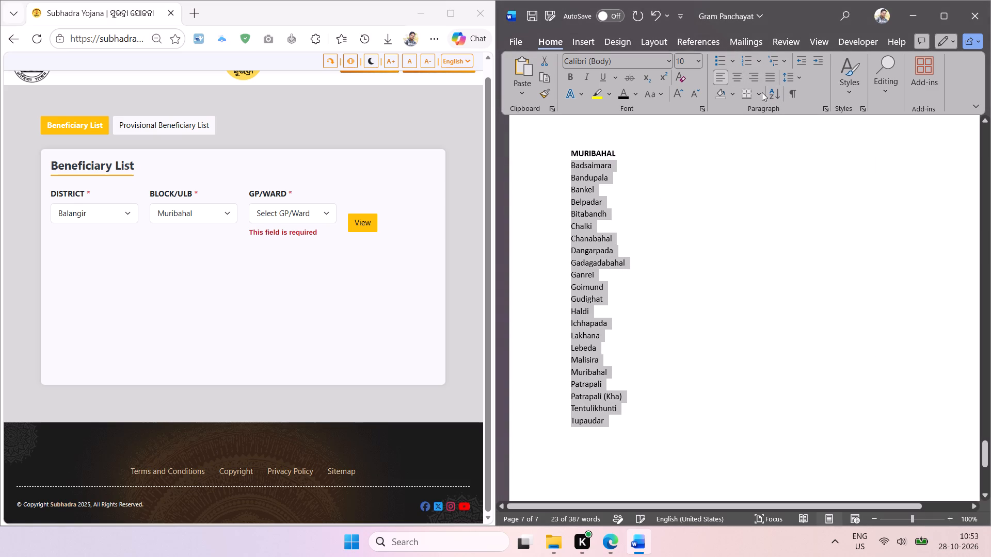
Turn the sorted names into a numbered list flush with the left margin and save the document.
{"action": "left_click", "coordinate": [749, 61]}
{"action": "double_click", "coordinate": [804, 60]}
{"action": "left_click", "coordinate": [705, 218]}
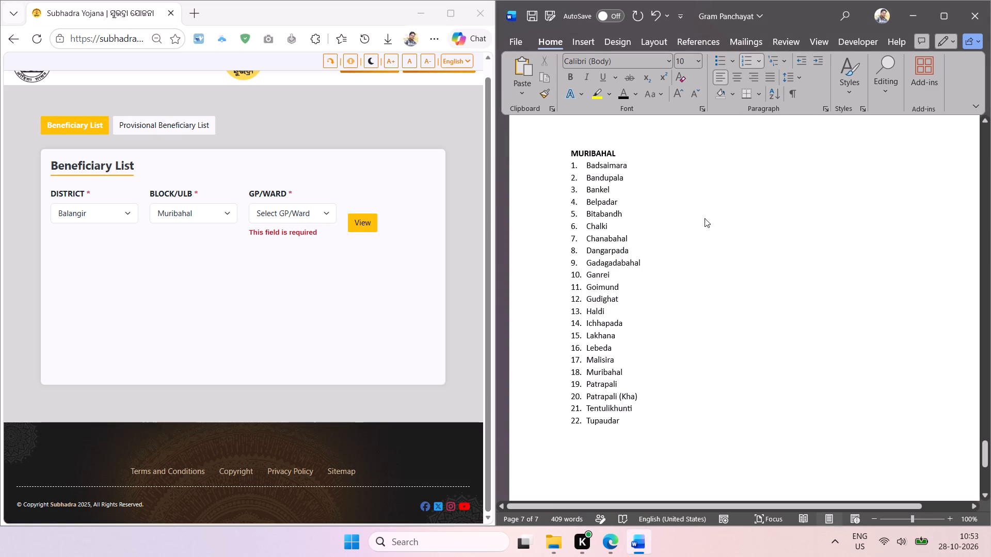
{"action": "key", "text": "ctrl+s"}
Copy the MURIBAHAL heading and paste it as an unnumbered line below the list, after one blank line.
{"action": "double_click", "coordinate": [589, 154]}
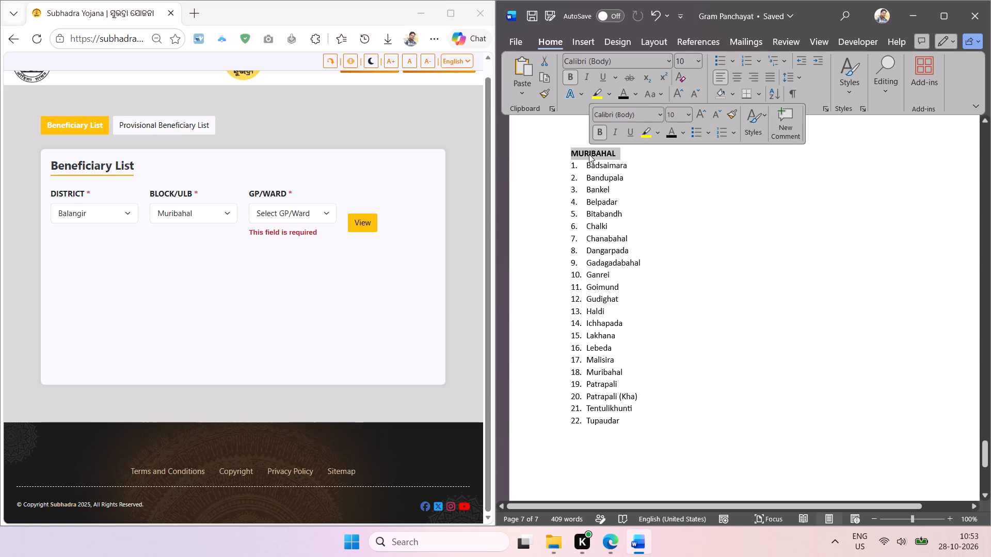
{"action": "key", "text": "ctrl+c"}
{"action": "left_click", "coordinate": [642, 423]}
{"action": "key", "text": "Return"}
{"action": "key", "text": "Return"}
{"action": "key", "text": "Return"}
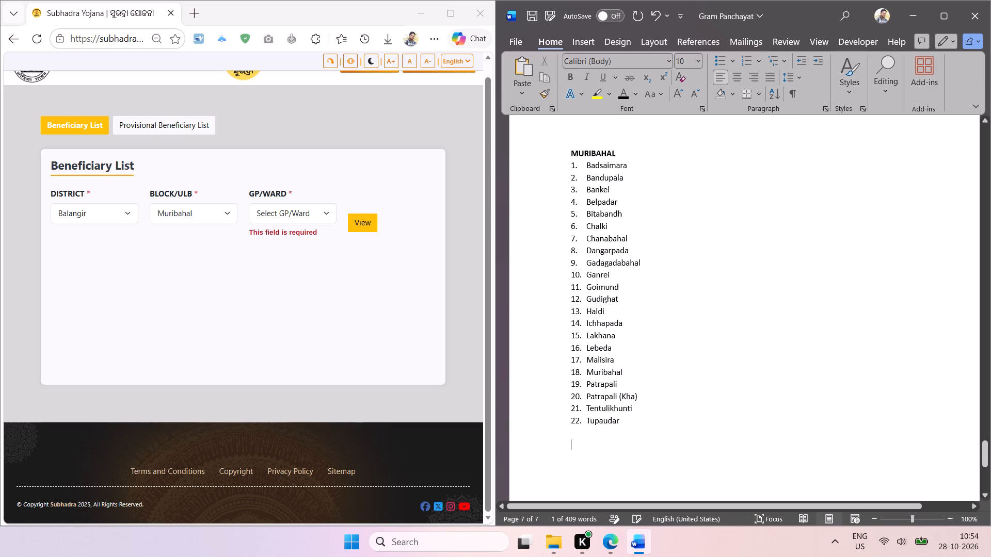
{"action": "key", "text": "ctrl+v"}
Select Patnagarh as the Block/ULB for Balangir district on the Subhadra website.
{"action": "scroll", "coordinate": [650, 309], "scroll_direction": "down", "scroll_amount": 1}
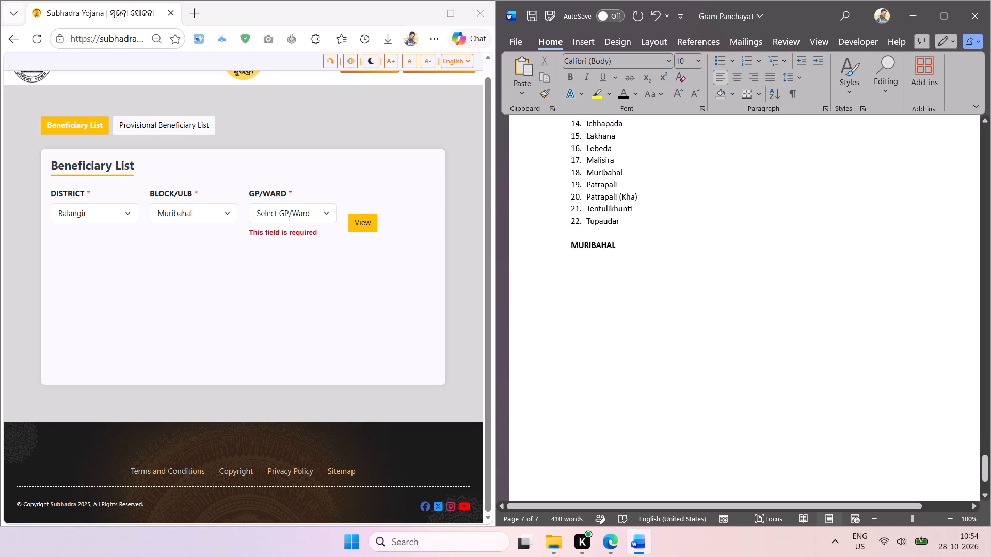
{"action": "scroll", "coordinate": [650, 309], "scroll_direction": "down", "scroll_amount": 2}
{"action": "scroll", "coordinate": [221, 217], "scroll_direction": "up", "scroll_amount": 1}
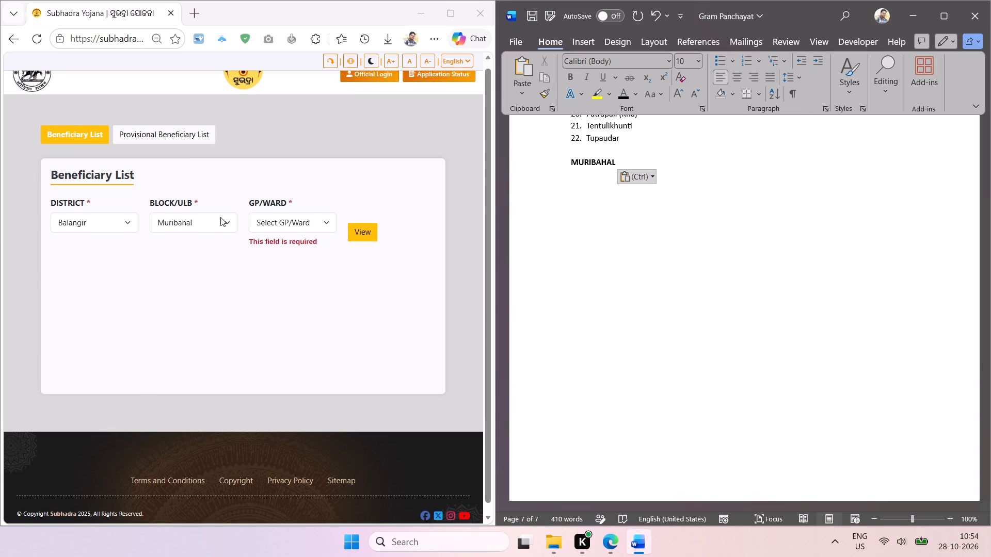
{"action": "scroll", "coordinate": [220, 217], "scroll_direction": "up", "scroll_amount": 1}
{"action": "left_click", "coordinate": [217, 226]}
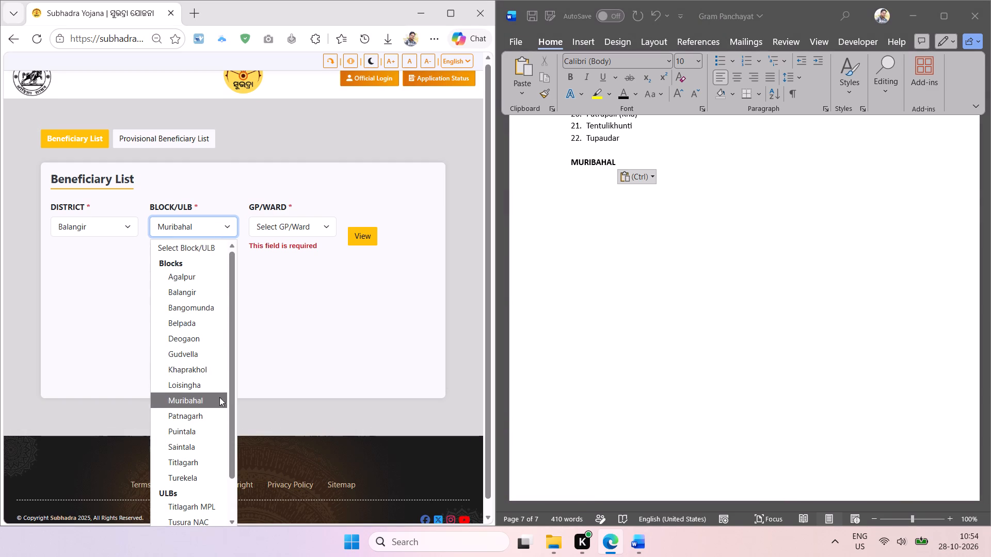
{"action": "left_click", "coordinate": [214, 416]}
{"action": "left_click", "coordinate": [227, 294]}
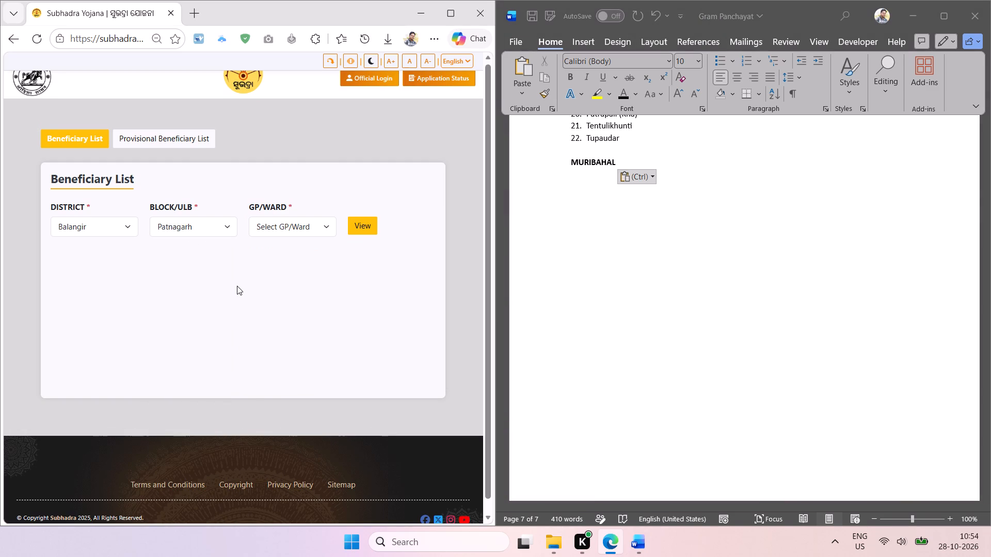
Capture the block name Patnagarh as text, replace the copied heading with it in uppercase and save the document.
{"action": "key", "text": "shift+super+t"}
{"action": "left_click_drag", "start_coordinate": [153, 218], "coordinate": [229, 311]}
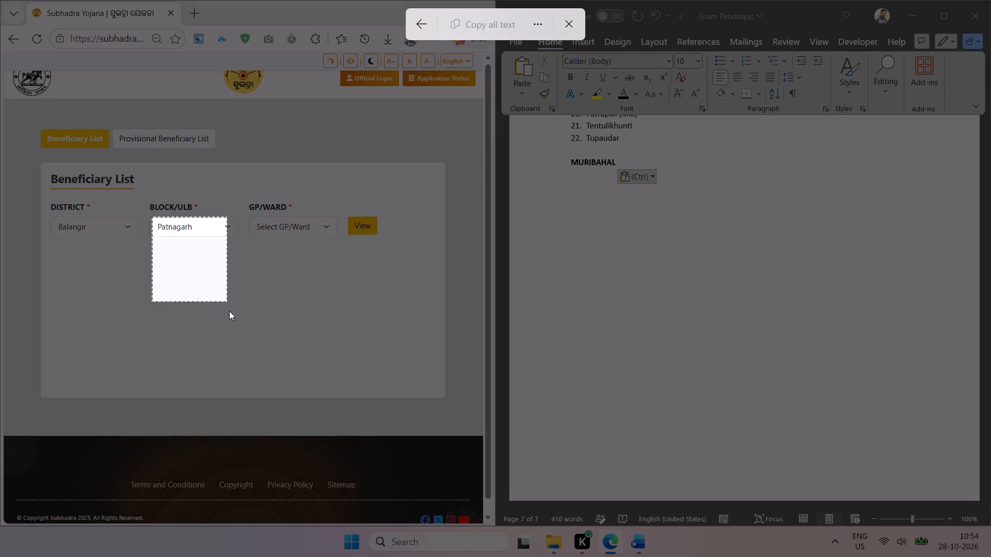
{"action": "left_click_drag", "start_coordinate": [229, 311], "coordinate": [210, 336]}
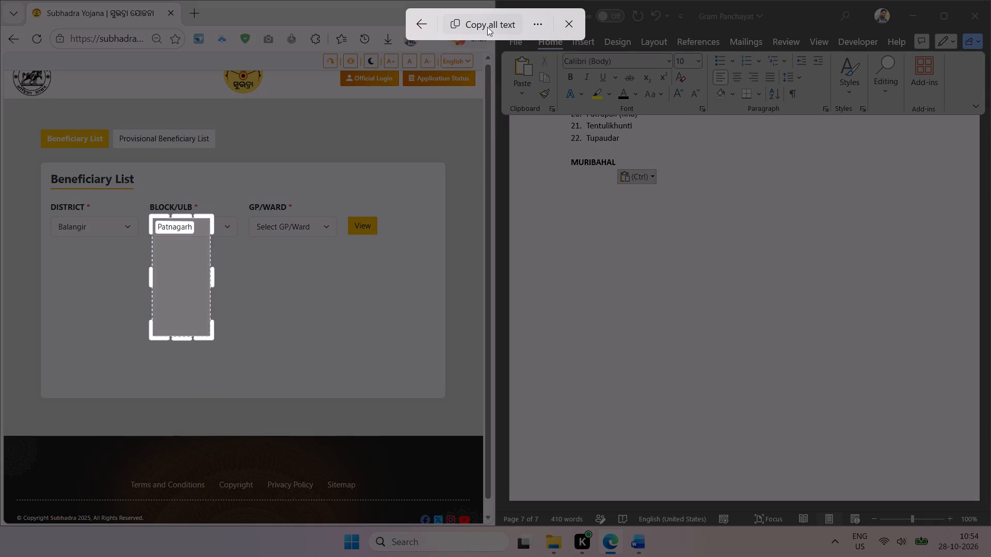
{"action": "left_click", "coordinate": [487, 23]}
{"action": "left_click", "coordinate": [607, 166]}
{"action": "double_click", "coordinate": [597, 158]}
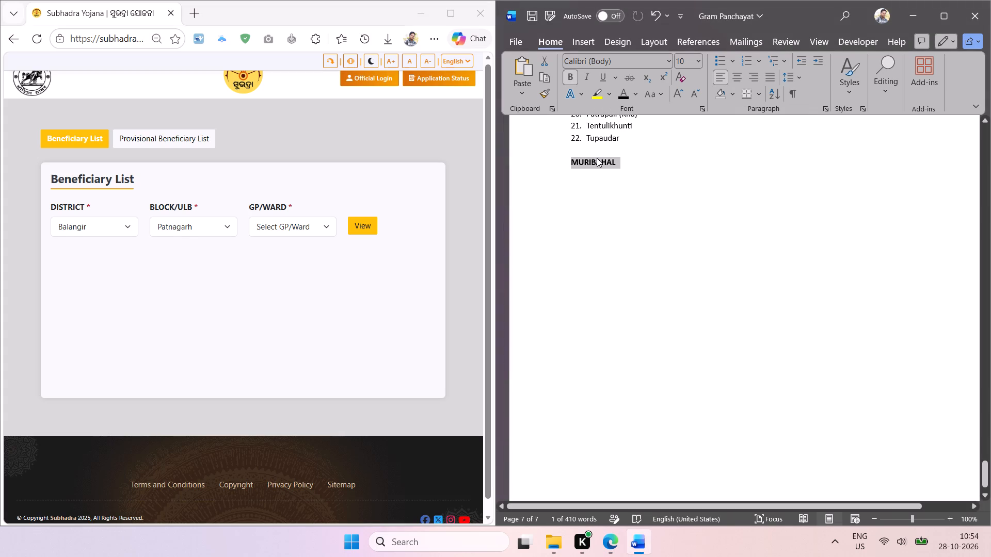
{"action": "key", "text": "ctrl+v"}
{"action": "key", "text": "shift+F3"}
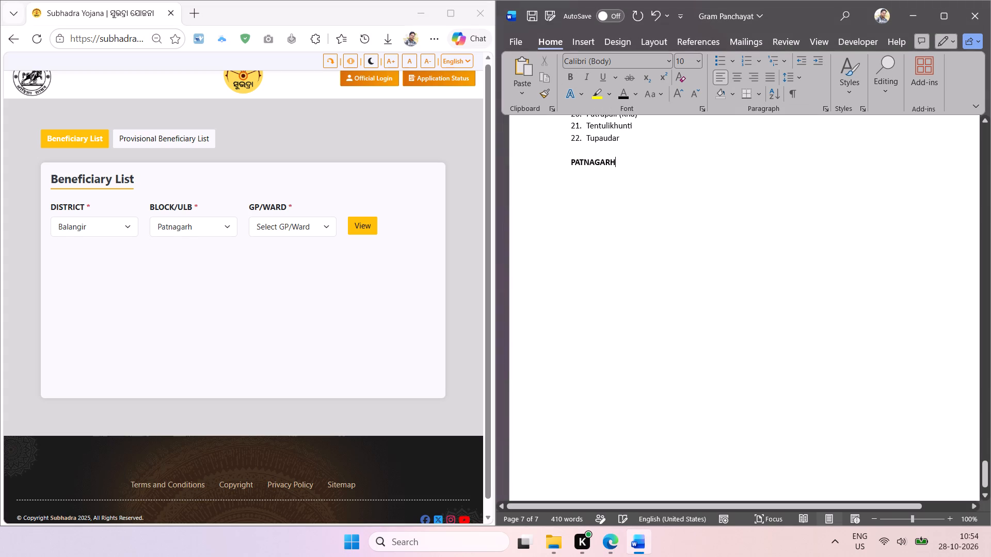
{"action": "key", "text": "ctrl+s"}
{"action": "key", "text": "ctrl+s"}
Capture the GP/Ward names from Balipata to Kendumundi as text and paste them under the PATNAGARH heading.
{"action": "key", "text": "Return"}
{"action": "left_click", "coordinate": [314, 230]}
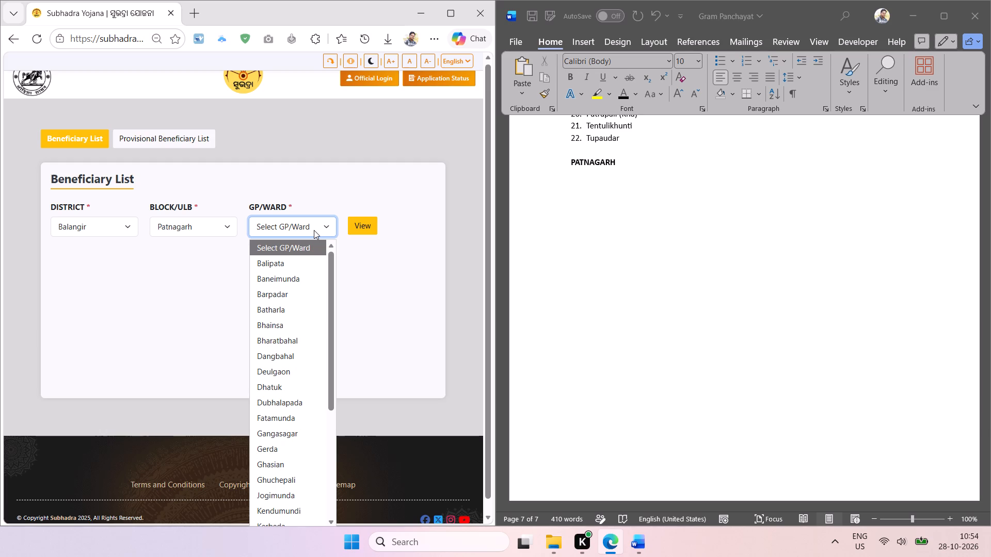
{"action": "key", "text": "shift+super+t"}
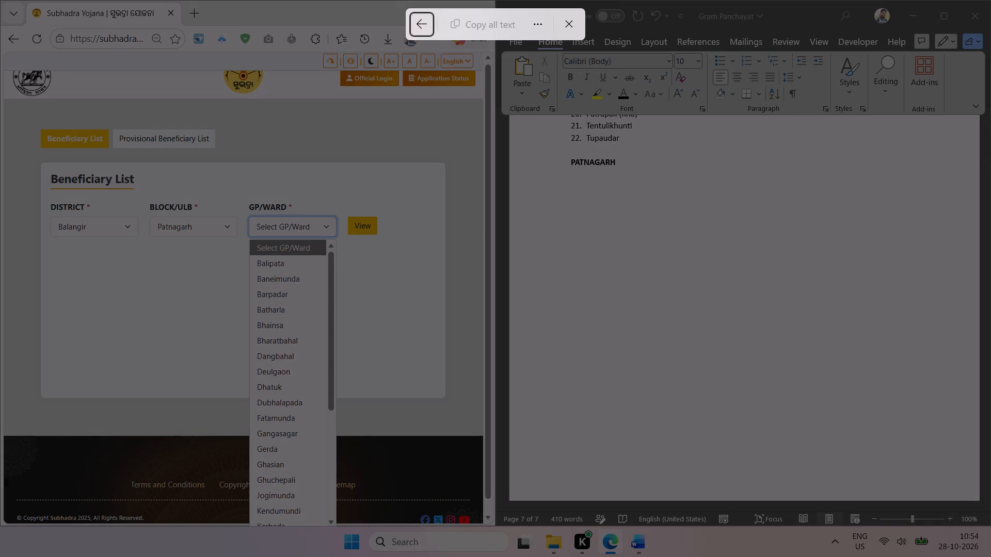
{"action": "left_click_drag", "start_coordinate": [251, 257], "coordinate": [324, 517]}
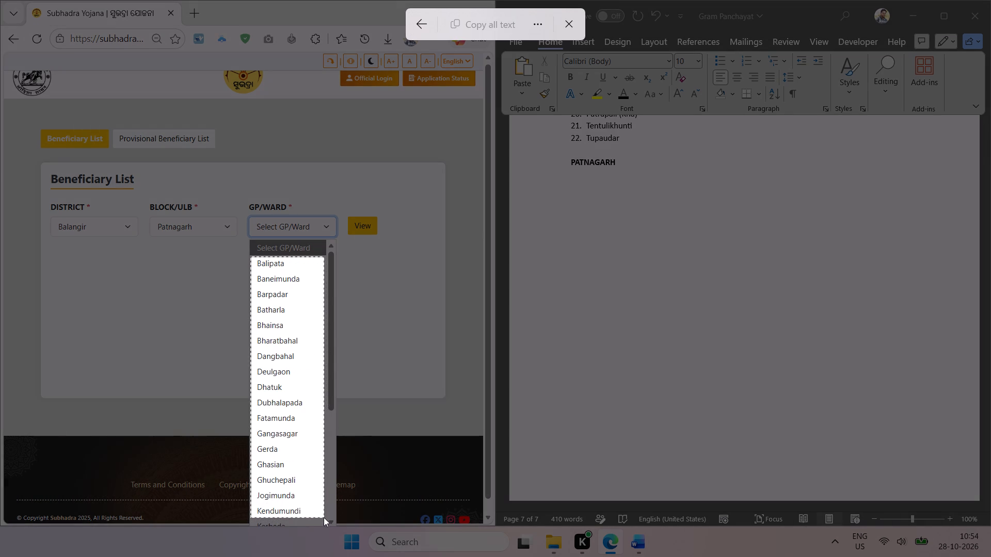
{"action": "left_click_drag", "start_coordinate": [324, 517], "coordinate": [324, 519]}
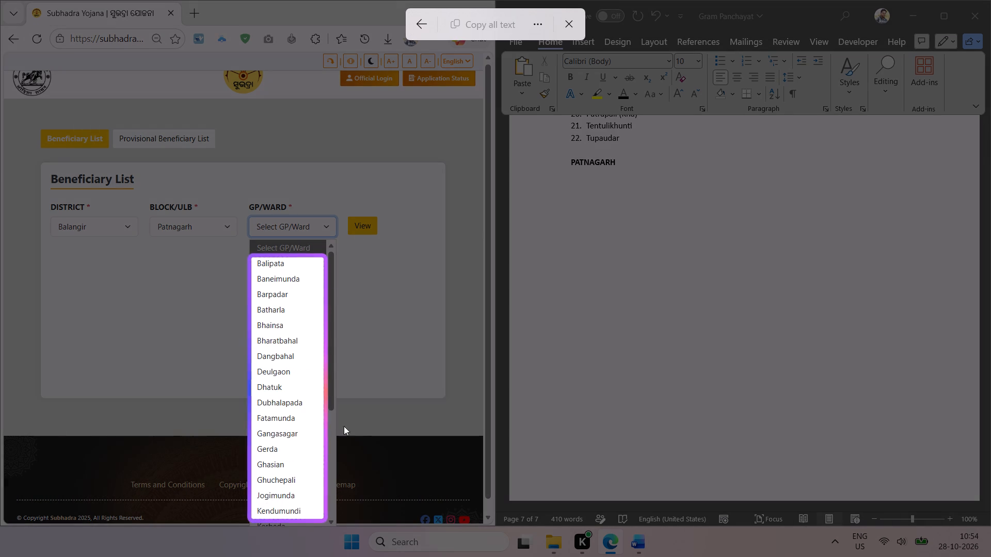
{"action": "left_click", "coordinate": [488, 28]}
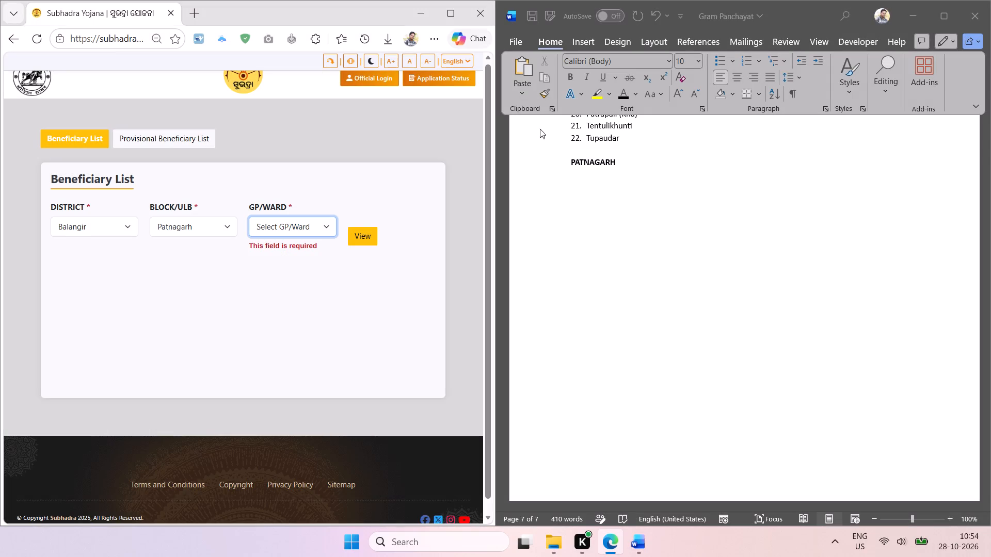
{"action": "left_click", "coordinate": [579, 169]}
{"action": "key", "text": "ctrl+v"}
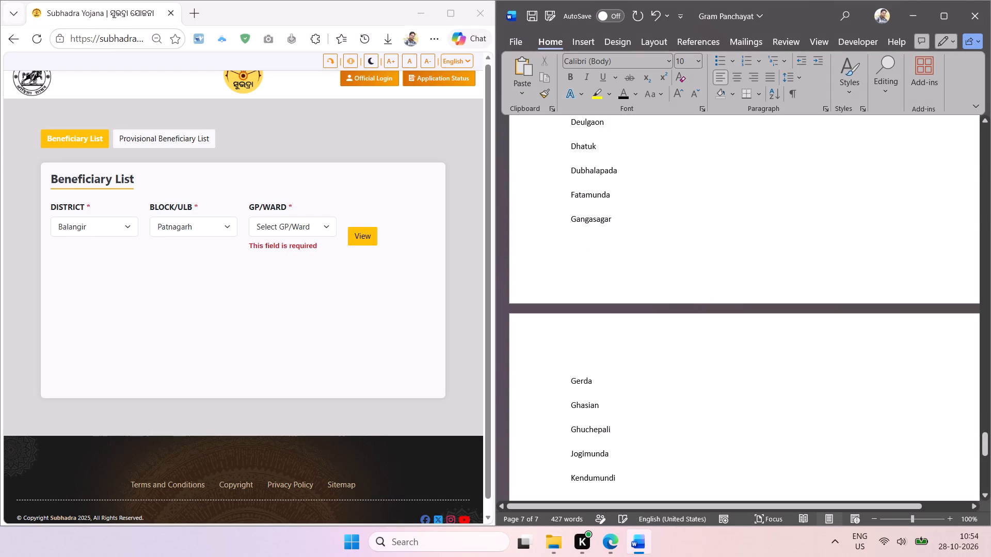
Capture the GP/Ward names from Kendumundi to Ulba as text and paste them below the existing Patnagarh names.
{"action": "key", "text": "Return"}
{"action": "key", "text": "Return"}
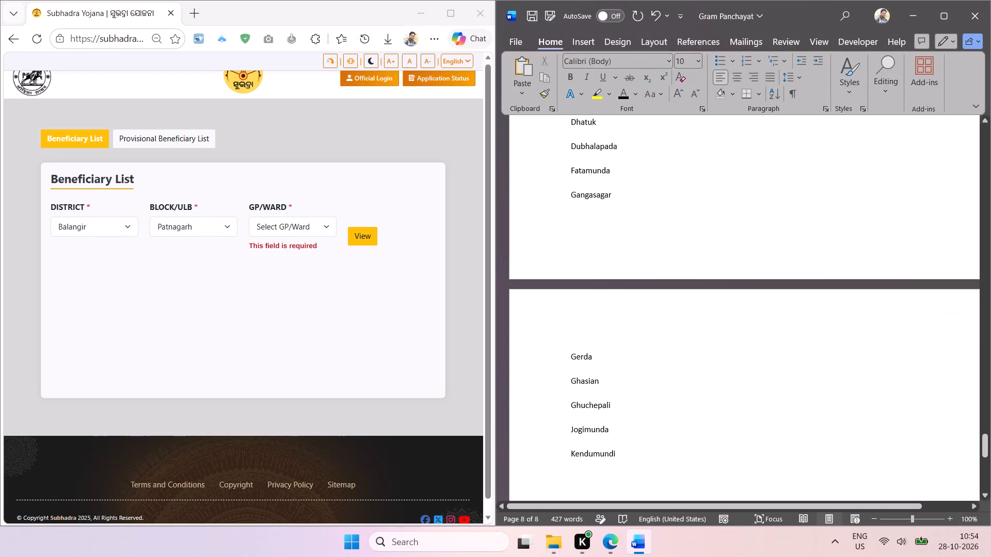
{"action": "scroll", "coordinate": [284, 259], "scroll_direction": "down", "scroll_amount": 2}
{"action": "left_click", "coordinate": [322, 220]}
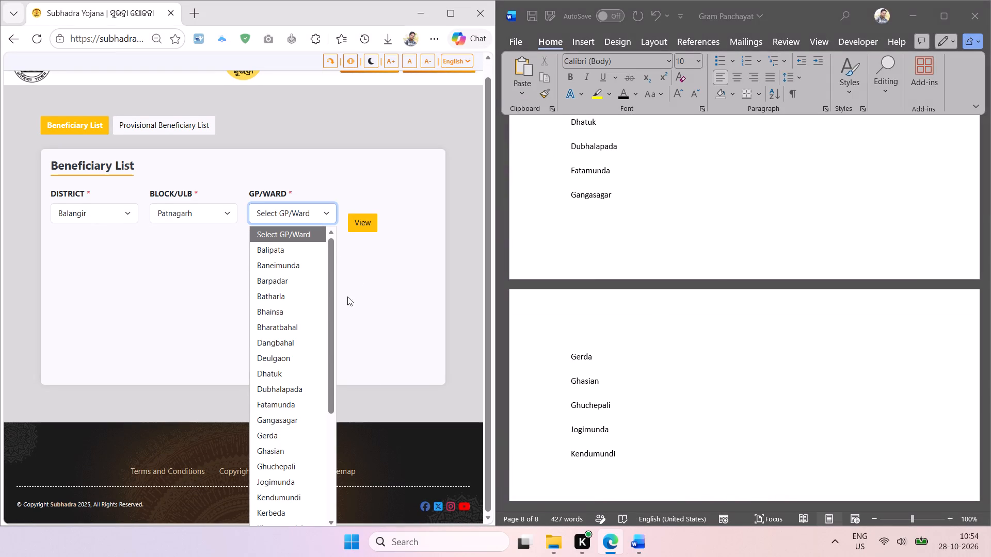
{"action": "left_click_drag", "start_coordinate": [332, 330], "coordinate": [339, 482]}
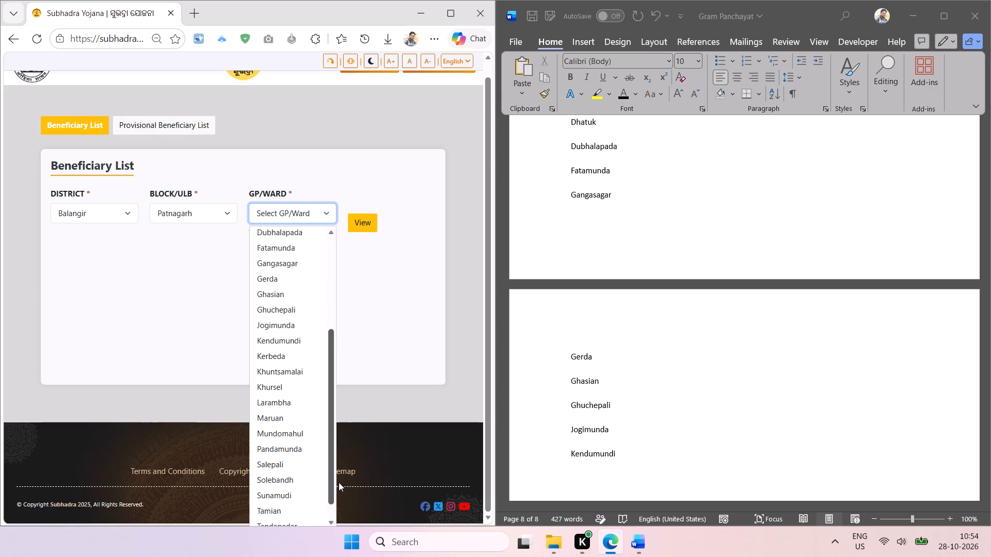
{"action": "left_click_drag", "start_coordinate": [339, 482], "coordinate": [338, 502]}
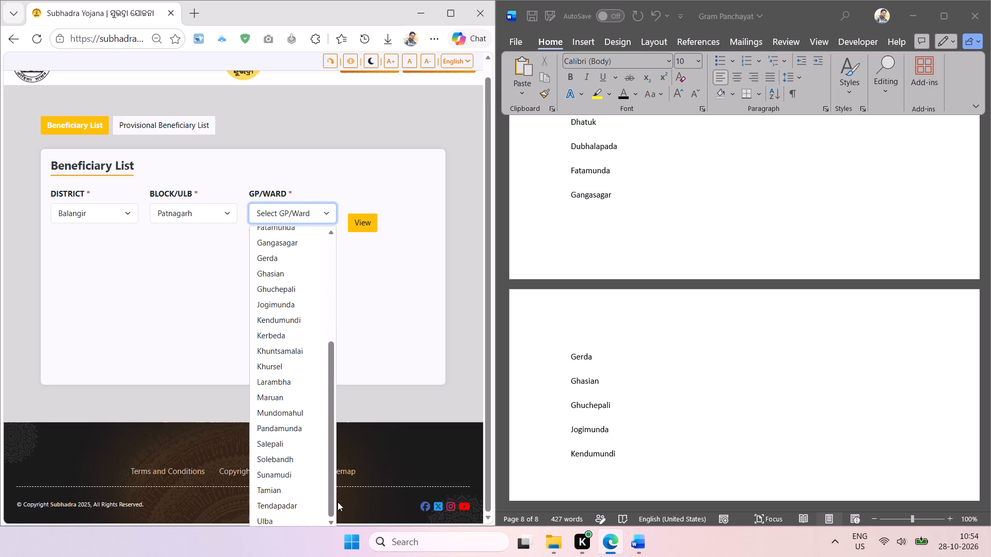
{"action": "key", "text": "shift+super+t"}
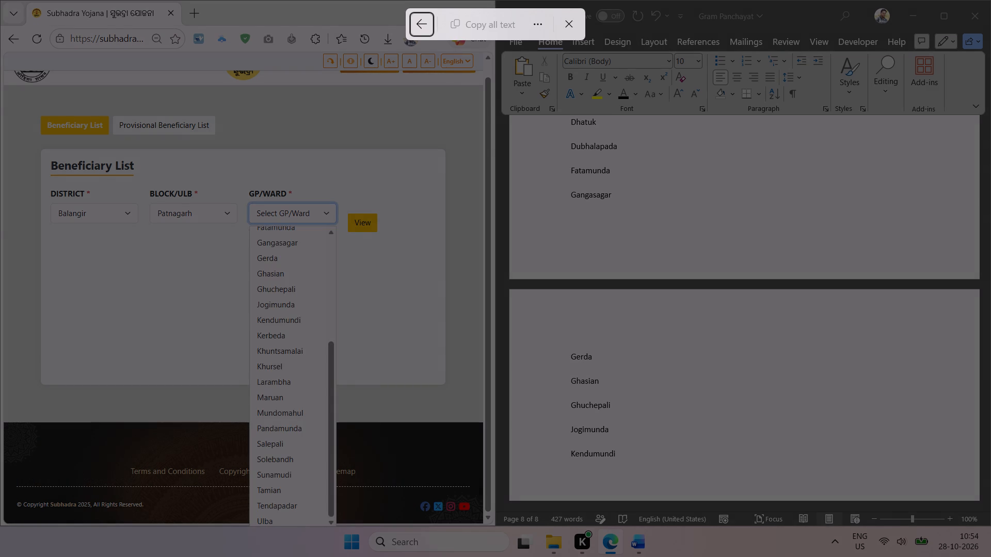
{"action": "left_click_drag", "start_coordinate": [251, 310], "coordinate": [313, 525]}
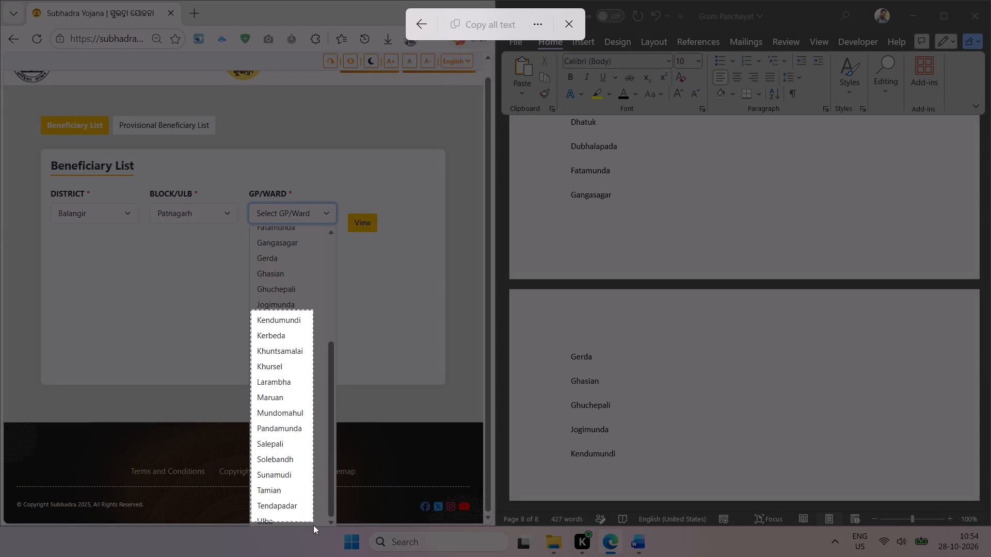
{"action": "left_click_drag", "start_coordinate": [313, 525], "coordinate": [319, 531]}
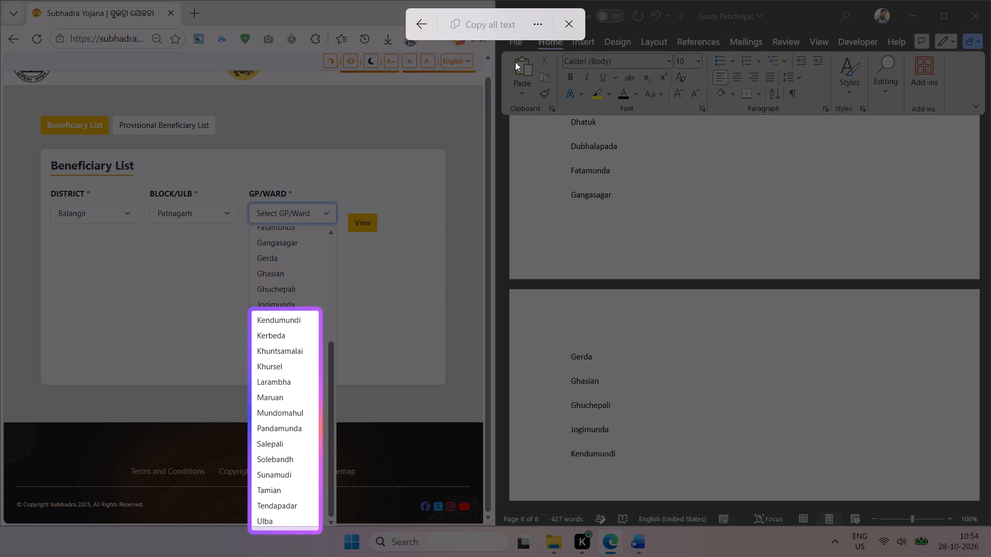
{"action": "left_click", "coordinate": [490, 27]}
{"action": "left_click", "coordinate": [579, 455]}
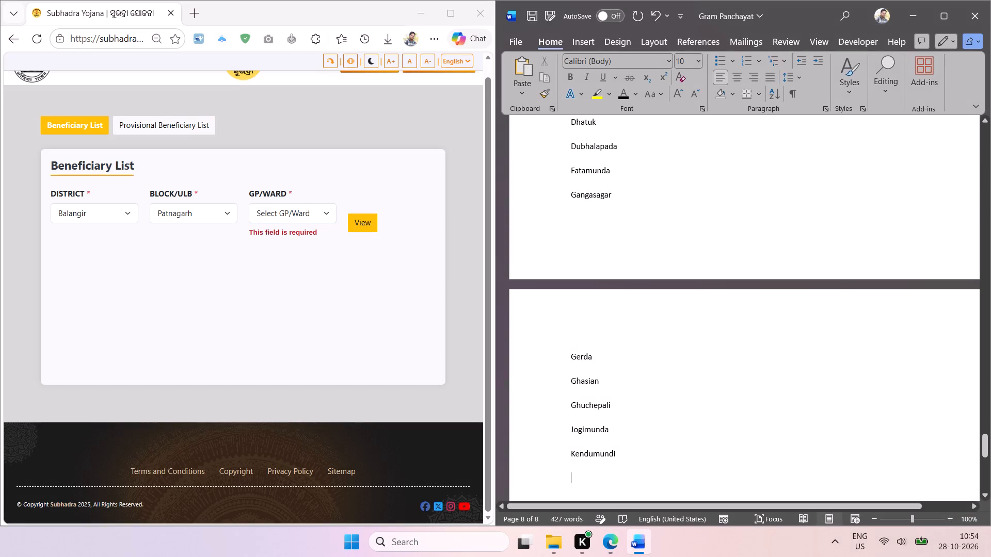
{"action": "key", "text": "ctrl+v"}
{"action": "scroll", "coordinate": [624, 356], "scroll_direction": "up", "scroll_amount": 1}
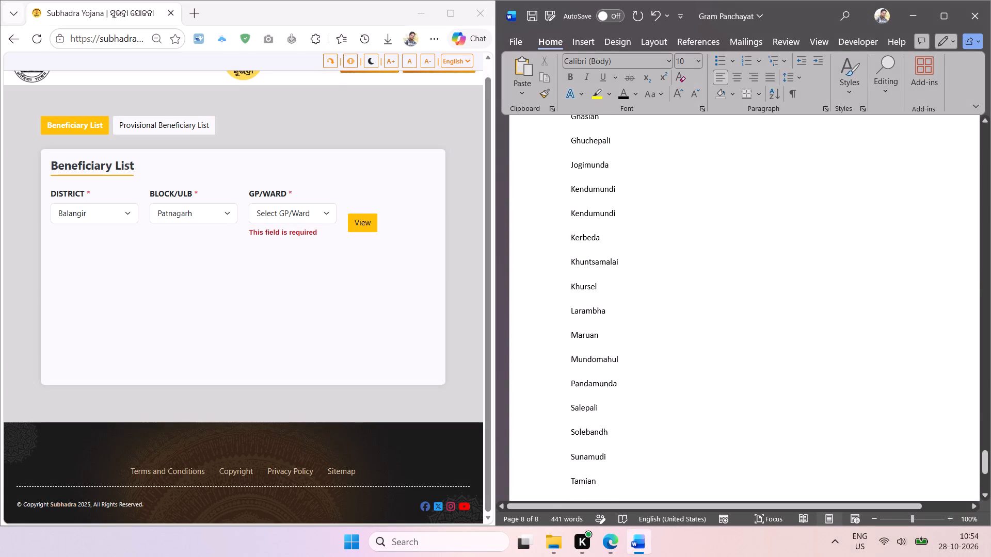
Delete the duplicate Kendumundi entry from the pasted names.
{"action": "scroll", "coordinate": [624, 356], "scroll_direction": "up", "scroll_amount": 1}
{"action": "double_click", "coordinate": [591, 214]}
{"action": "key", "text": "BackSpace"}
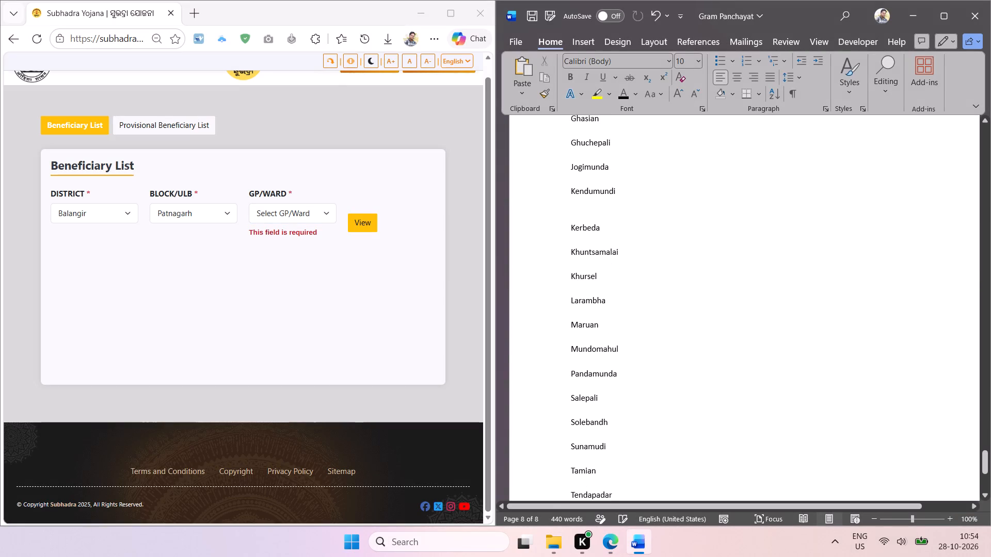
Remove the blank lines between the names from Balipata to Dhatuk under the PATNAGARH heading.
{"action": "scroll", "coordinate": [591, 214], "scroll_direction": "up", "scroll_amount": 4}
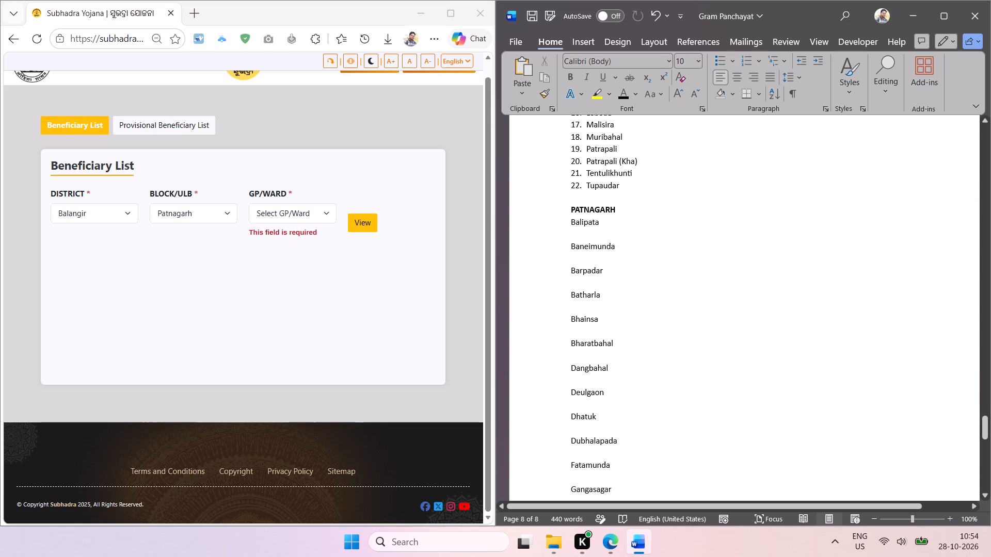
{"action": "scroll", "coordinate": [593, 275], "scroll_direction": "up", "scroll_amount": 1}
{"action": "left_click", "coordinate": [581, 227]}
{"action": "key", "text": "BackSpace"}
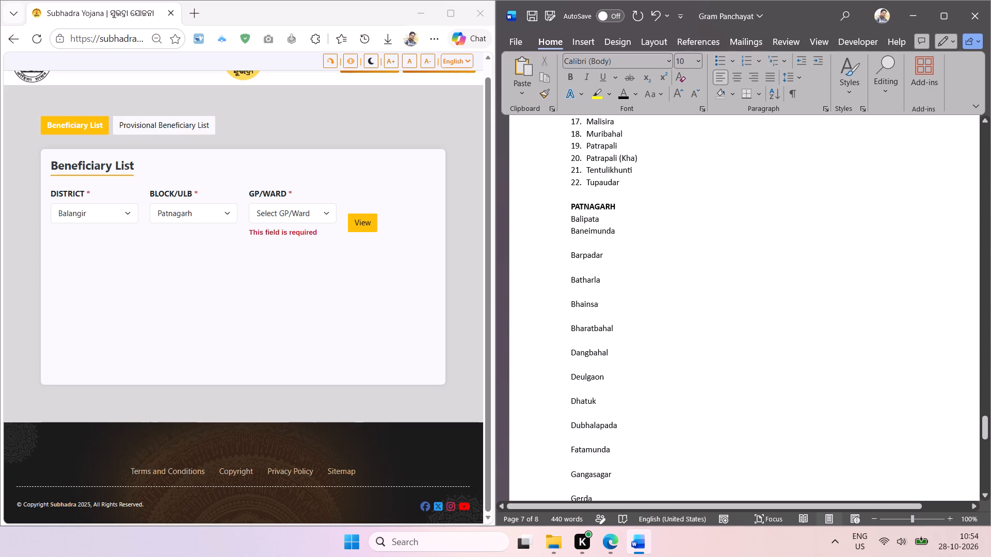
{"action": "left_click", "coordinate": [582, 388]}
{"action": "key", "text": "BackSpace"}
{"action": "left_click", "coordinate": [584, 371]}
{"action": "left_click", "coordinate": [586, 365]}
{"action": "key", "text": "BackSpace"}
{"action": "left_click", "coordinate": [589, 341]}
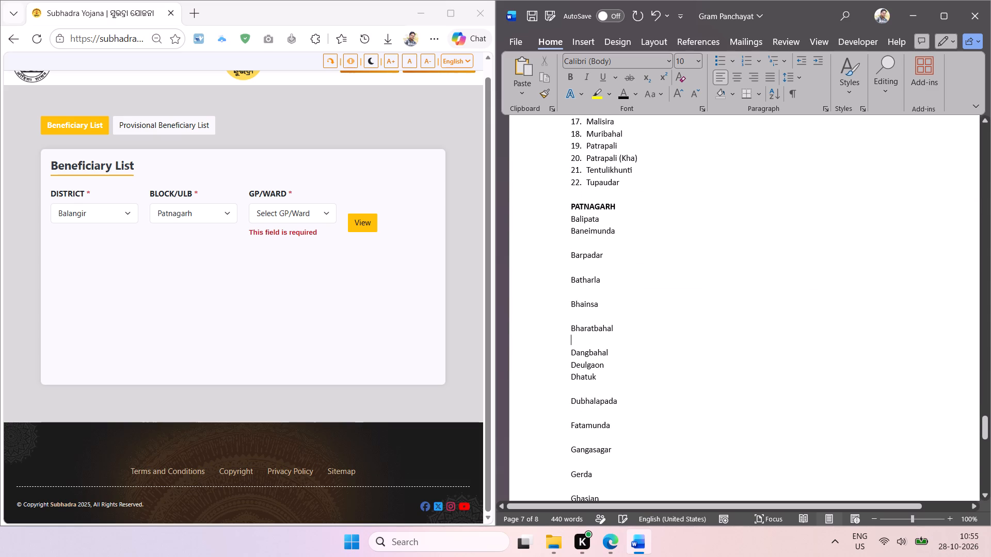
{"action": "key", "text": "BackSpace"}
{"action": "left_click", "coordinate": [586, 315]}
{"action": "key", "text": "BackSpace"}
{"action": "left_click", "coordinate": [586, 293]}
{"action": "key", "text": "BackSpace"}
{"action": "left_click", "coordinate": [583, 265]}
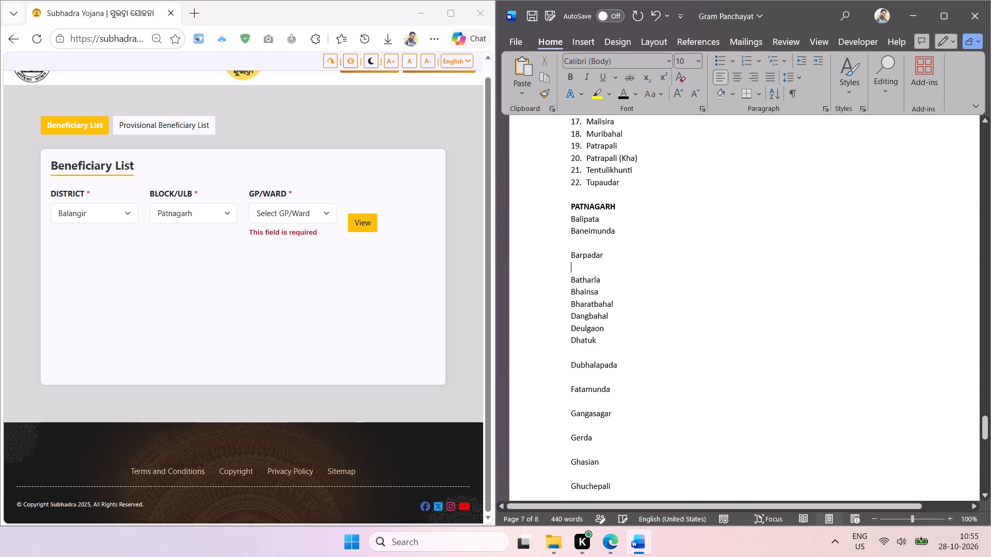
{"action": "key", "text": "BackSpace"}
{"action": "left_click", "coordinate": [583, 243]}
{"action": "key", "text": "BackSpace"}
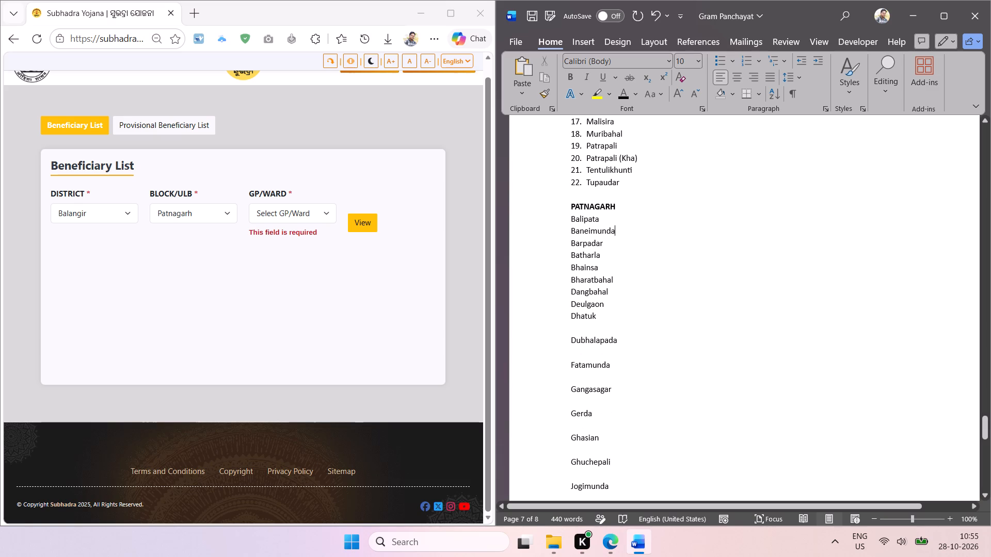
Remove the blank lines between the names from Dhatuk to Jogimunda.
{"action": "scroll", "coordinate": [645, 421], "scroll_direction": "down", "scroll_amount": 3}
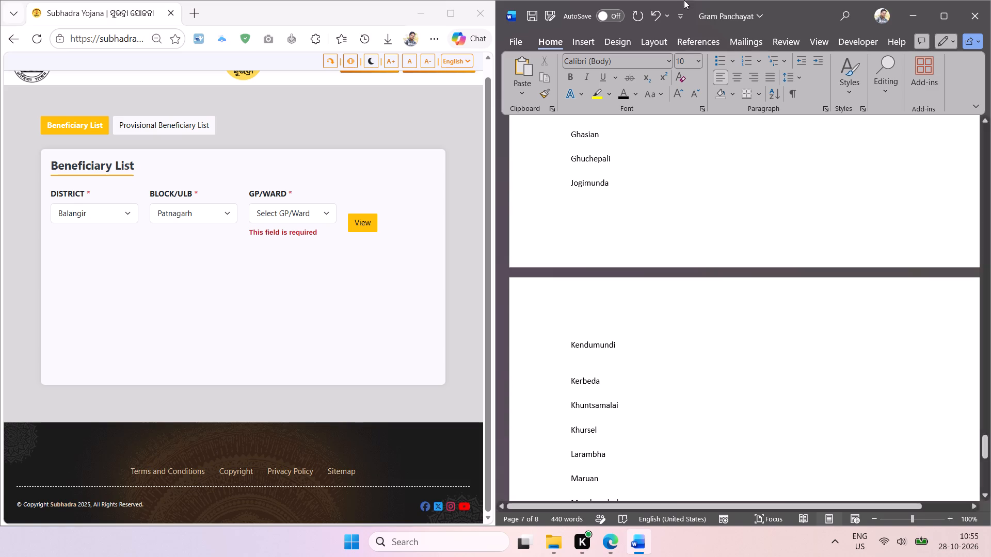
{"action": "scroll", "coordinate": [620, 109], "scroll_direction": "up", "scroll_amount": 1}
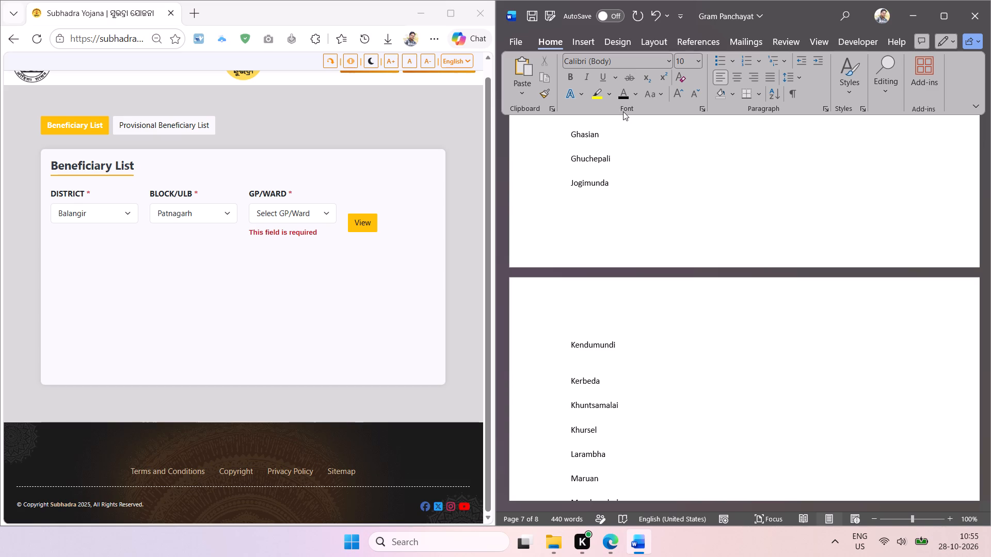
{"action": "scroll", "coordinate": [623, 111], "scroll_direction": "up", "scroll_amount": 2}
{"action": "left_click", "coordinate": [591, 292]}
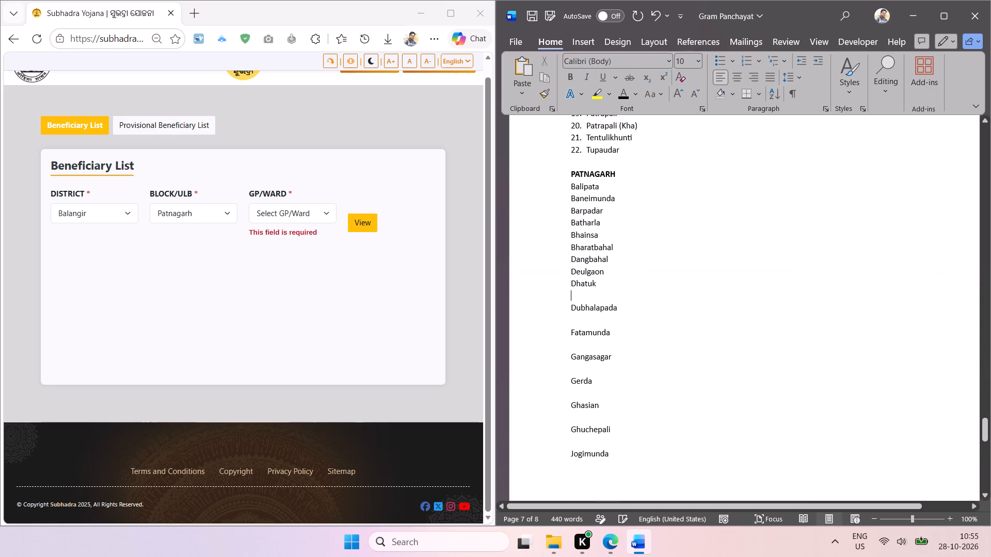
{"action": "key", "text": "BackSpace"}
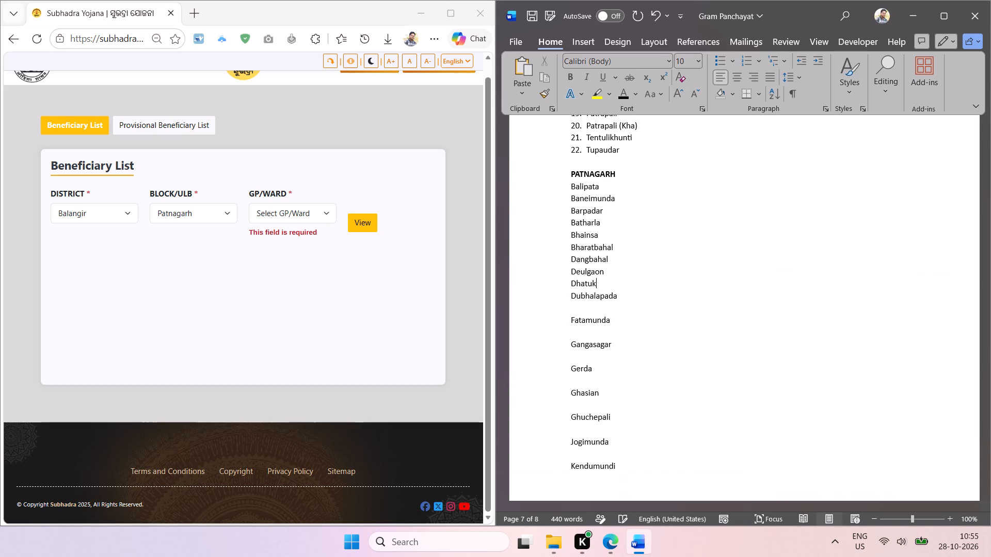
{"action": "left_click", "coordinate": [585, 307]}
{"action": "key", "text": "BackSpace"}
{"action": "left_click", "coordinate": [580, 320]}
{"action": "key", "text": "BackSpace"}
{"action": "left_click", "coordinate": [582, 336]}
{"action": "key", "text": "BackSpace"}
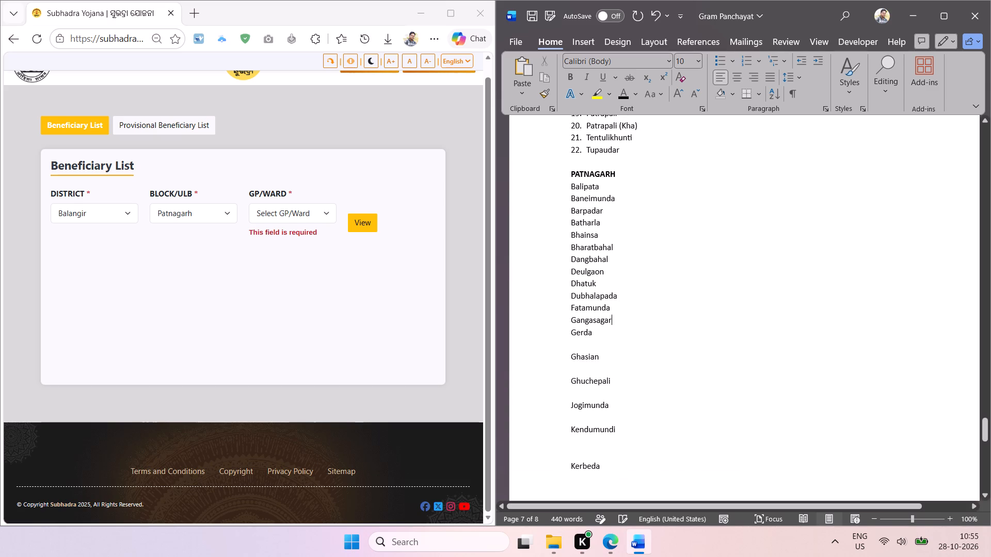
{"action": "left_click", "coordinate": [579, 348]}
{"action": "key", "text": "BackSpace"}
{"action": "left_click", "coordinate": [582, 355]}
{"action": "key", "text": "BackSpace"}
{"action": "left_click", "coordinate": [580, 369]}
{"action": "key", "text": "BackSpace"}
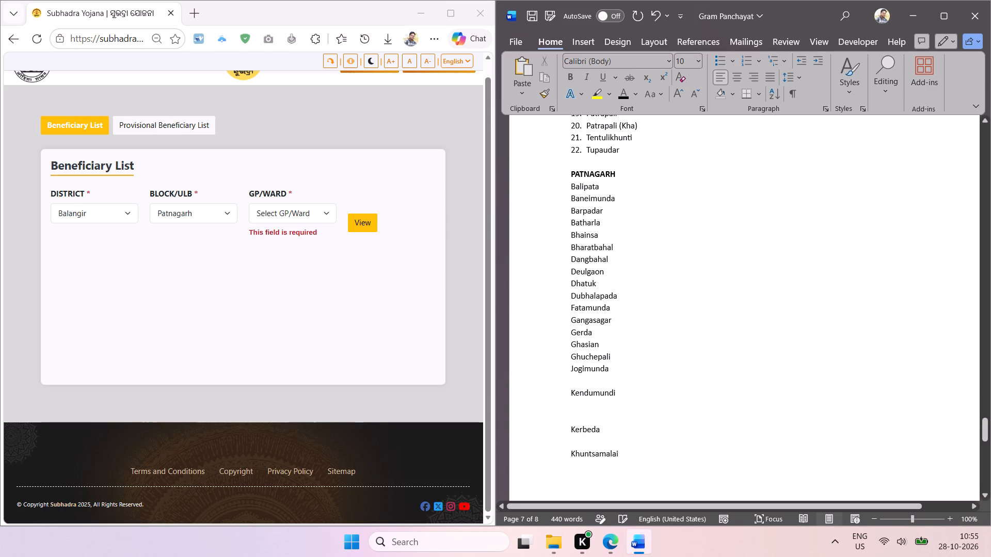
Remove the blank lines between the names from Jogimunda to Mundomahul.
{"action": "left_click", "coordinate": [581, 381]}
{"action": "key", "text": "BackSpace"}
{"action": "left_click", "coordinate": [580, 400]}
{"action": "key", "text": "BackSpace"}
{"action": "key", "text": "BackSpace"}
{"action": "left_click", "coordinate": [578, 403]}
{"action": "key", "text": "BackSpace"}
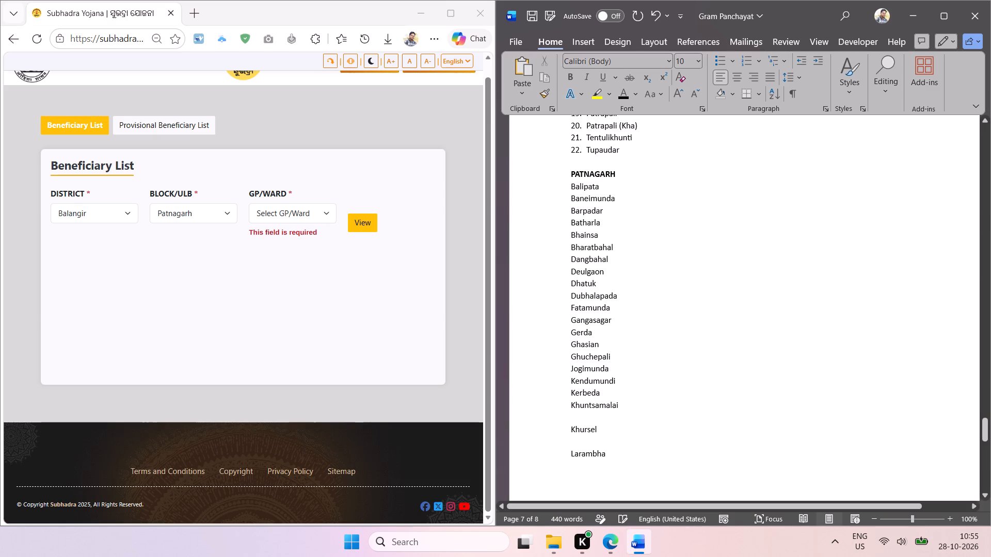
{"action": "left_click", "coordinate": [579, 415]}
{"action": "key", "text": "BackSpace"}
{"action": "left_click", "coordinate": [579, 431]}
{"action": "key", "text": "BackSpace"}
{"action": "left_click", "coordinate": [579, 440]}
{"action": "key", "text": "BackSpace"}
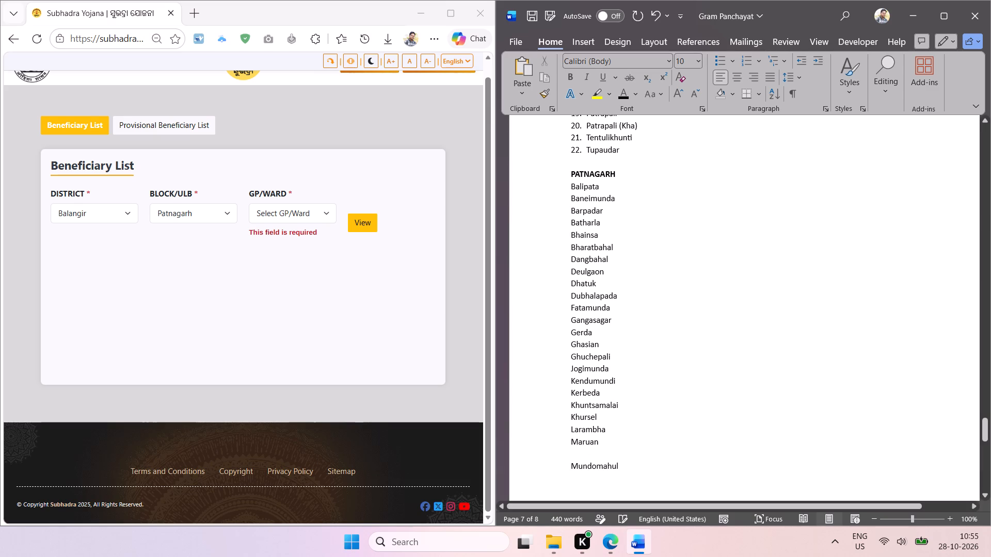
{"action": "left_click", "coordinate": [583, 453]}
{"action": "key", "text": "BackSpace"}
Insert a page break before the PATNAGARH heading.
{"action": "scroll", "coordinate": [651, 303], "scroll_direction": "down", "scroll_amount": 1}
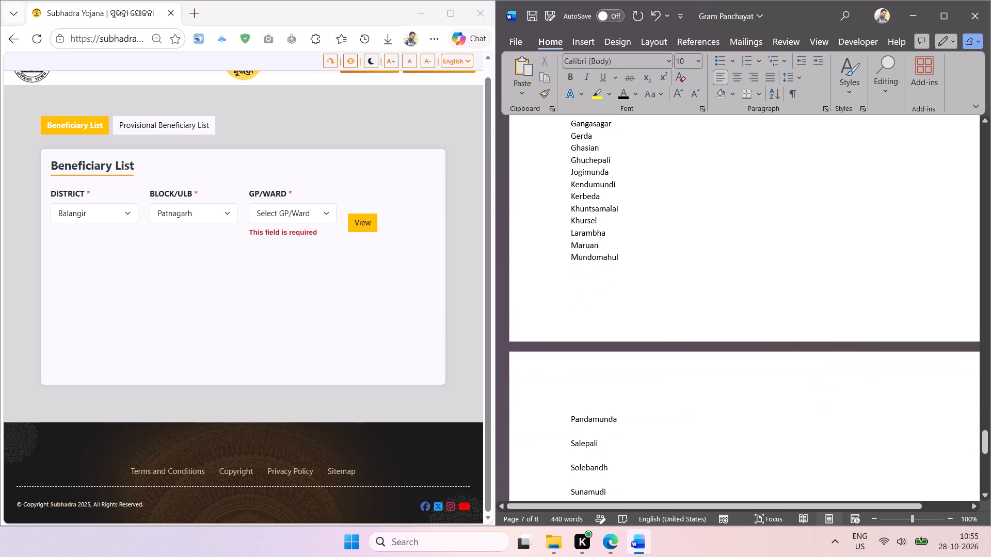
{"action": "scroll", "coordinate": [651, 303], "scroll_direction": "down", "scroll_amount": 1}
{"action": "left_click", "coordinate": [571, 244]}
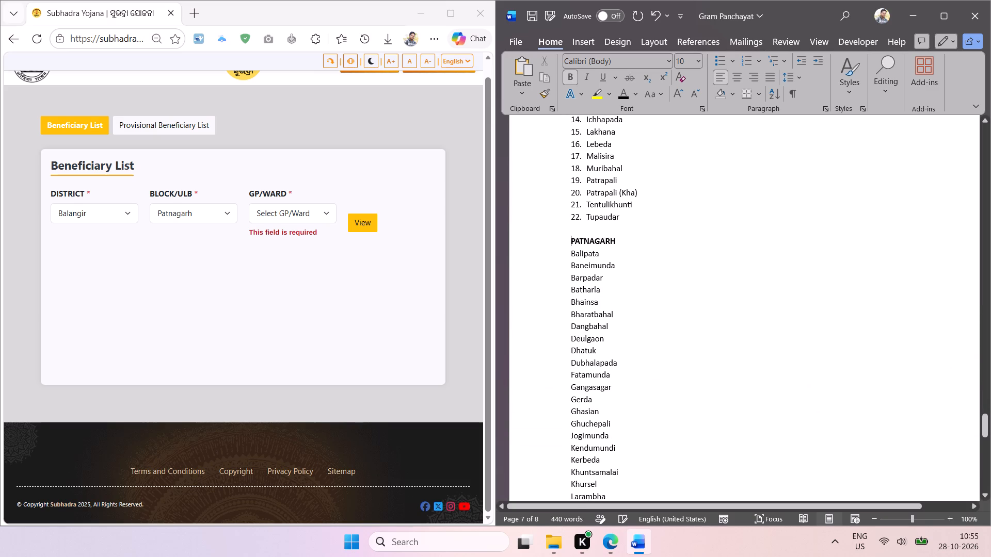
{"action": "key", "text": "ctrl+Return"}
Remove the remaining blank lines between the names from Mundomahul to Ulba.
{"action": "scroll", "coordinate": [648, 253], "scroll_direction": "down", "scroll_amount": 2}
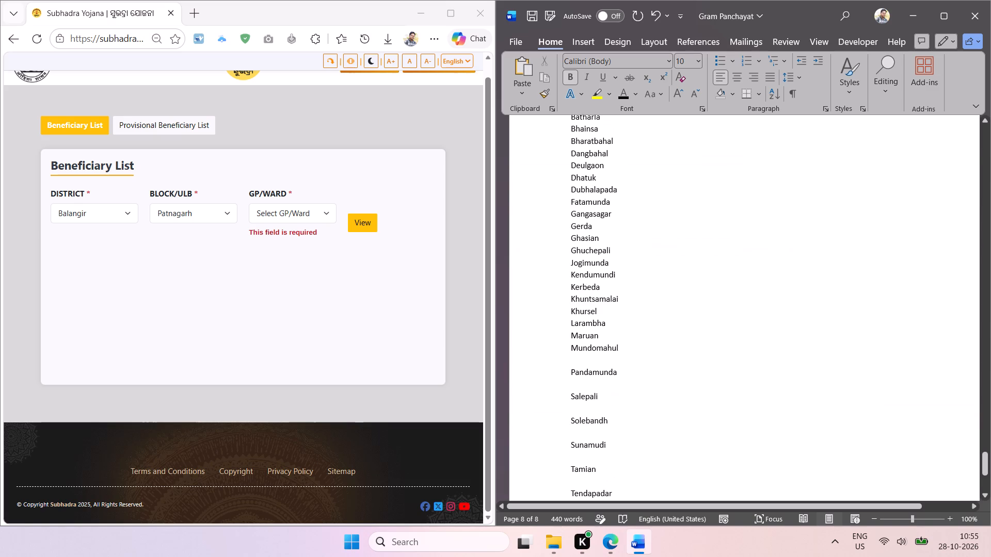
{"action": "scroll", "coordinate": [648, 253], "scroll_direction": "down", "scroll_amount": 1}
{"action": "scroll", "coordinate": [639, 298], "scroll_direction": "down", "scroll_amount": 2}
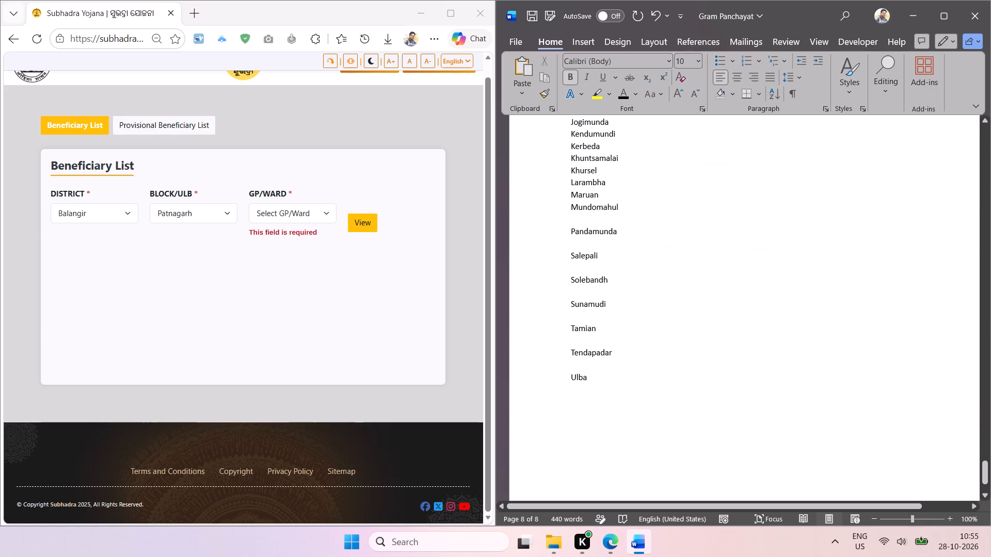
{"action": "left_click", "coordinate": [577, 368]}
{"action": "key", "text": "BackSpace"}
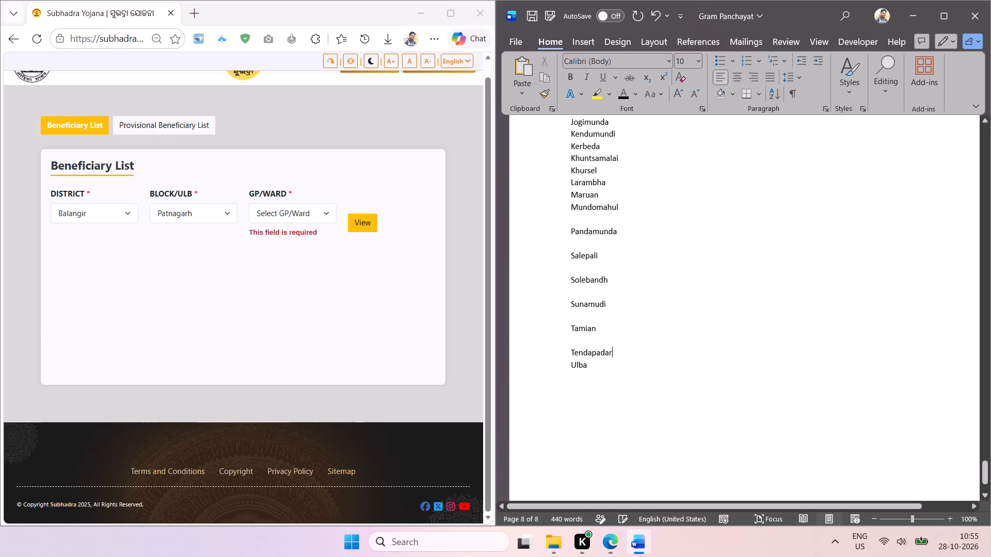
{"action": "left_click", "coordinate": [582, 342]}
{"action": "key", "text": "BackSpace"}
{"action": "left_click", "coordinate": [589, 316]}
{"action": "key", "text": "BackSpace"}
{"action": "left_click", "coordinate": [585, 290]}
{"action": "key", "text": "BackSpace"}
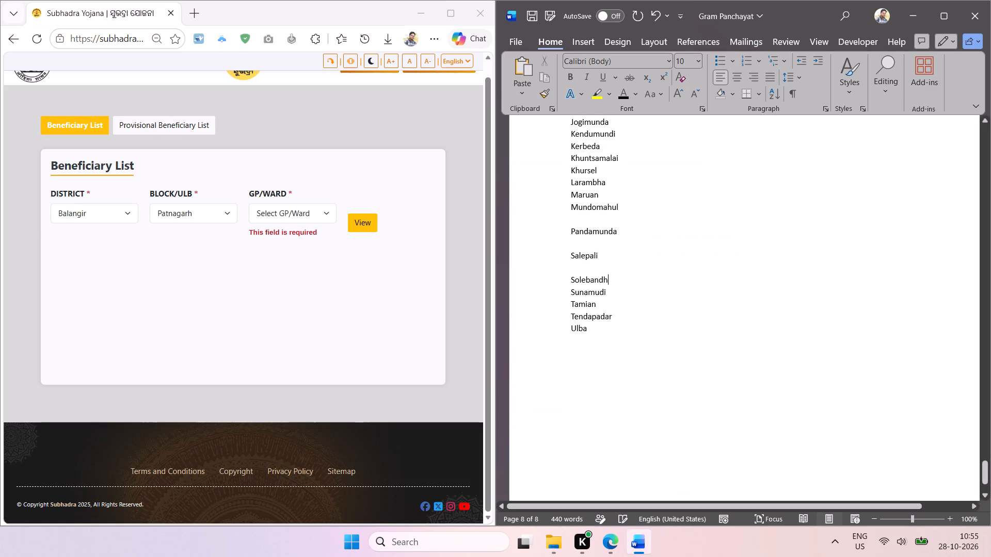
{"action": "left_click", "coordinate": [576, 269]}
{"action": "key", "text": "BackSpace"}
{"action": "left_click", "coordinate": [584, 242]}
{"action": "key", "text": "BackSpace"}
{"action": "left_click", "coordinate": [587, 215]}
{"action": "key", "text": "BackSpace"}
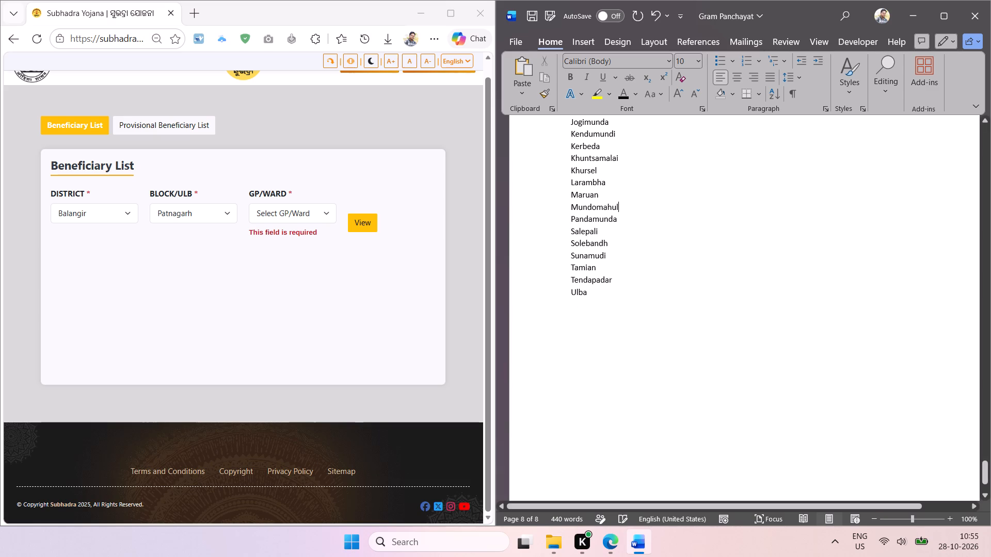
Number the Patnagarh names from Balipata to Ulba and decrease the list indent so the numbers align with the heading.
{"action": "scroll", "coordinate": [647, 253], "scroll_direction": "up", "scroll_amount": 1}
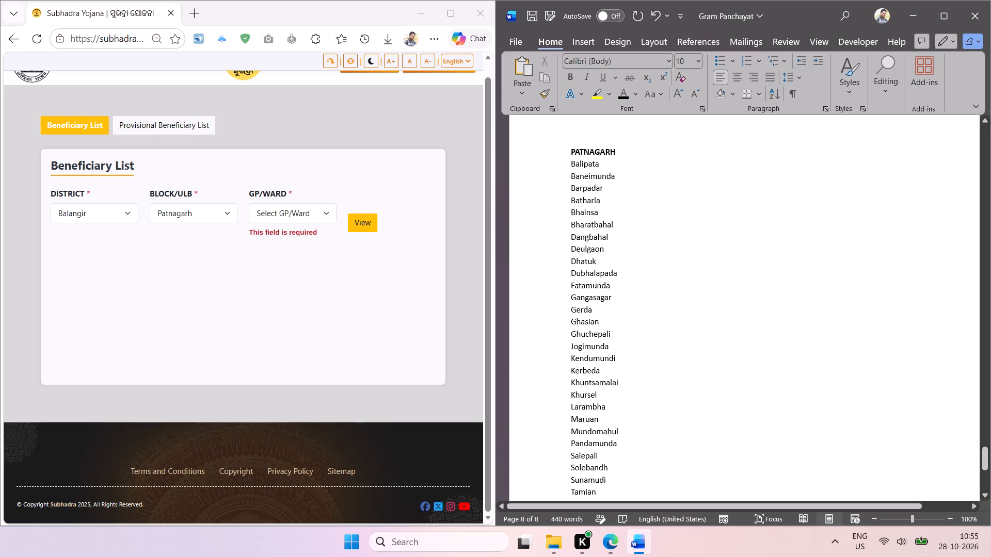
{"action": "scroll", "coordinate": [598, 227], "scroll_direction": "up", "scroll_amount": 1}
{"action": "left_click_drag", "start_coordinate": [594, 462], "coordinate": [590, 123]}
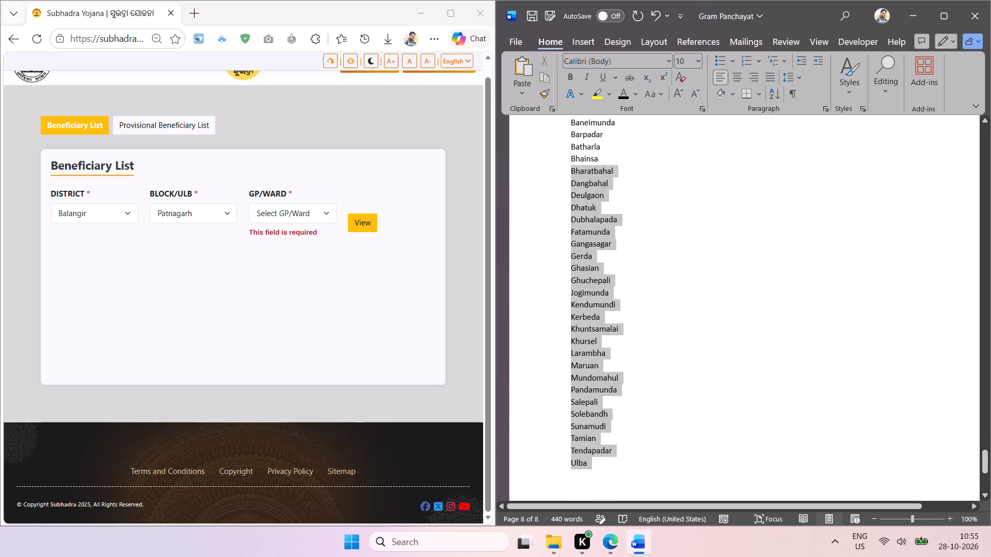
{"action": "left_click_drag", "start_coordinate": [590, 123], "coordinate": [568, 153]}
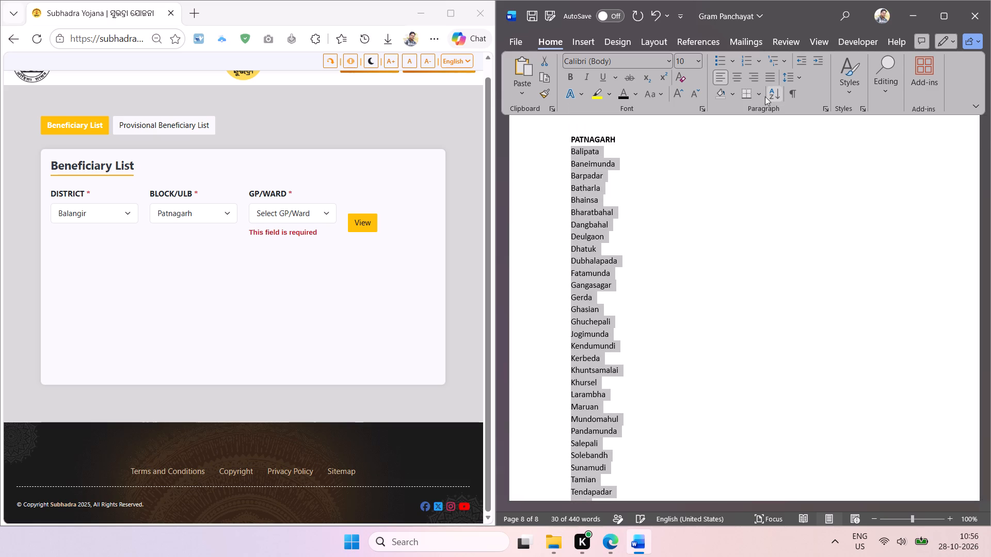
{"action": "left_click", "coordinate": [744, 62]}
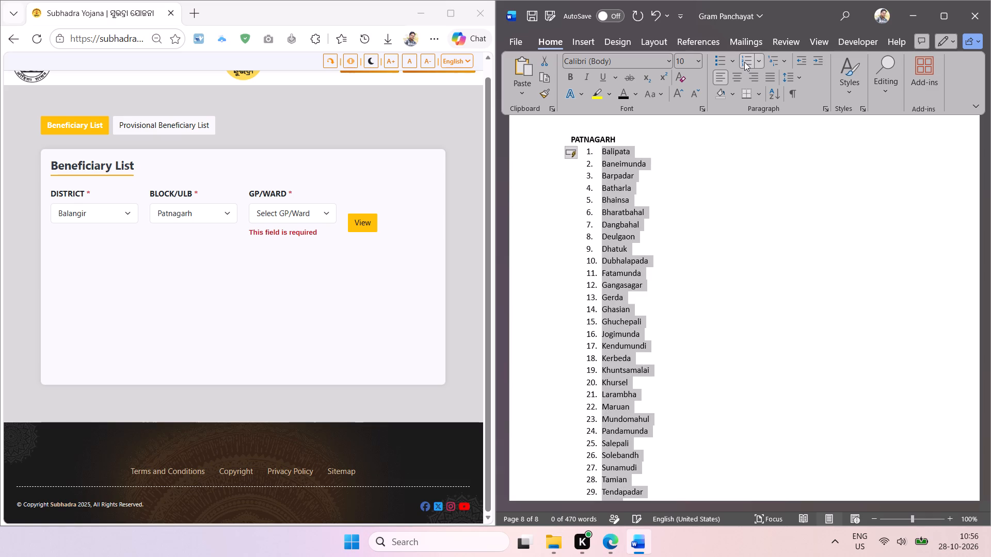
{"action": "double_click", "coordinate": [797, 61]}
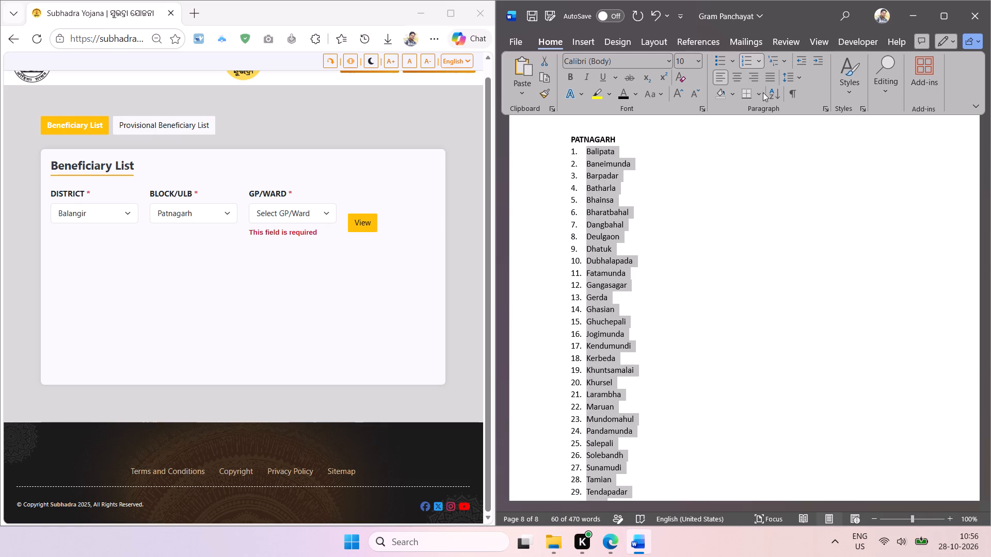
Sort the numbered Patnagarh names alphabetically and save the document.
{"action": "left_click", "coordinate": [769, 95]}
{"action": "key", "text": "Return"}
{"action": "left_click", "coordinate": [714, 175]}
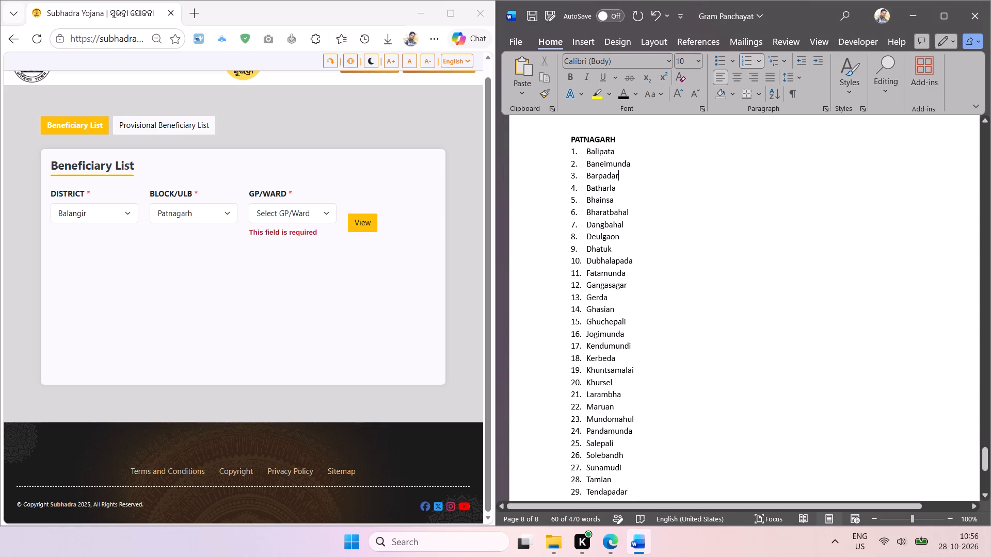
{"action": "key", "text": "ctrl+s"}
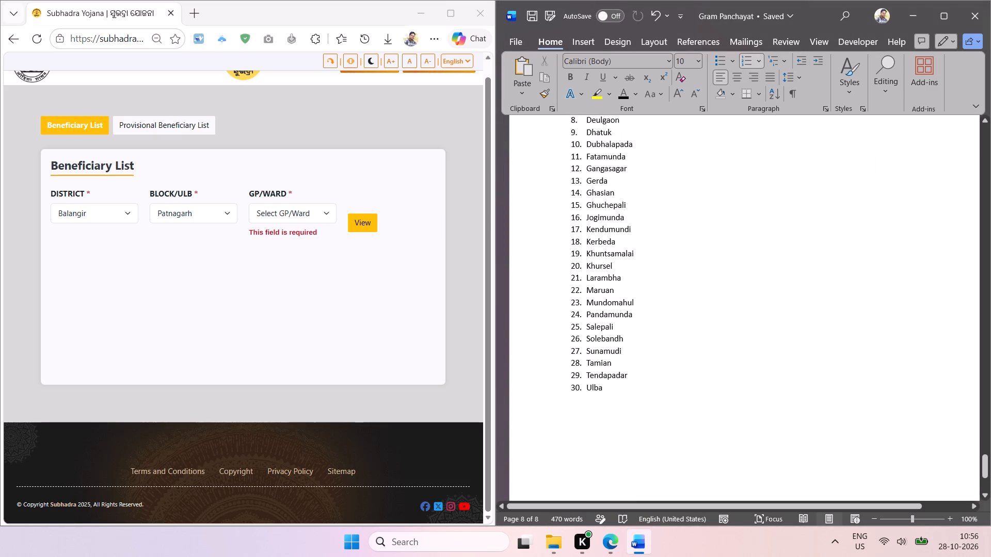
Copy the PATNAGARH heading below the last list entry, Ulba, leaving one blank line between them.
{"action": "left_click_drag", "start_coordinate": [615, 213], "coordinate": [561, 211]}
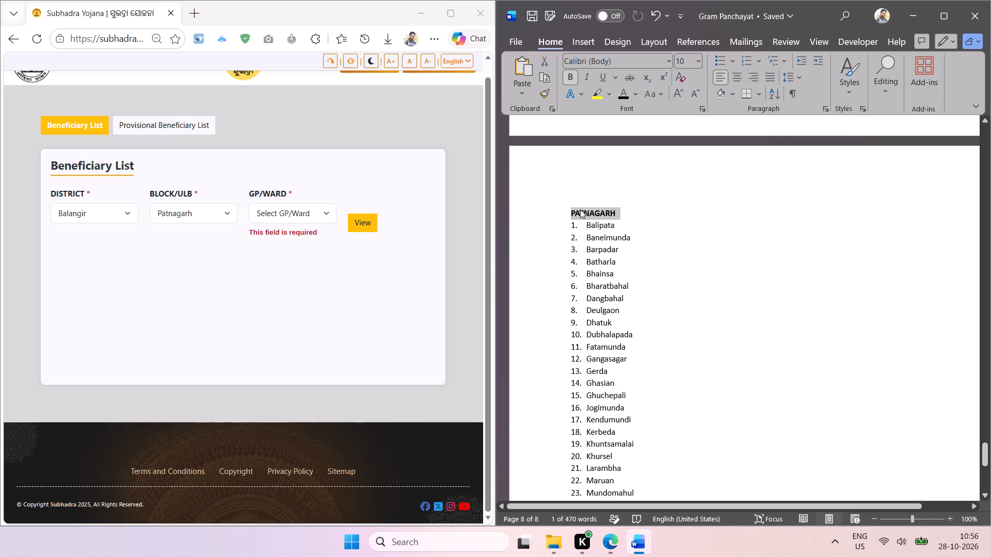
{"action": "key", "text": "ctrl+c"}
{"action": "left_click", "coordinate": [718, 301]}
{"action": "scroll", "coordinate": [686, 303], "scroll_direction": "down", "scroll_amount": 3}
{"action": "left_click", "coordinate": [623, 205]}
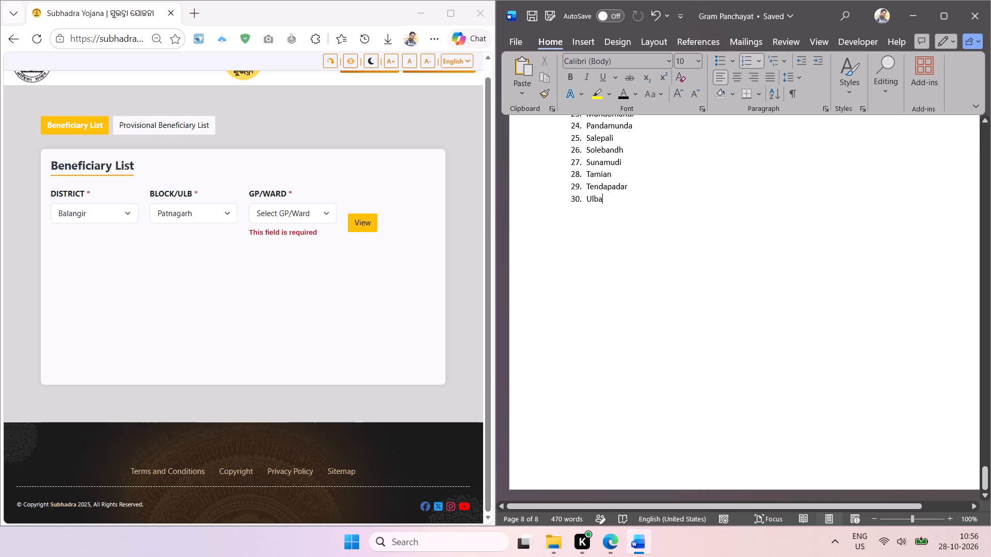
{"action": "key", "text": "Return"}
{"action": "key", "text": "Return"}
{"action": "key", "text": "Return"}
{"action": "key", "text": "Return"}
{"action": "key", "text": "ctrl+v"}
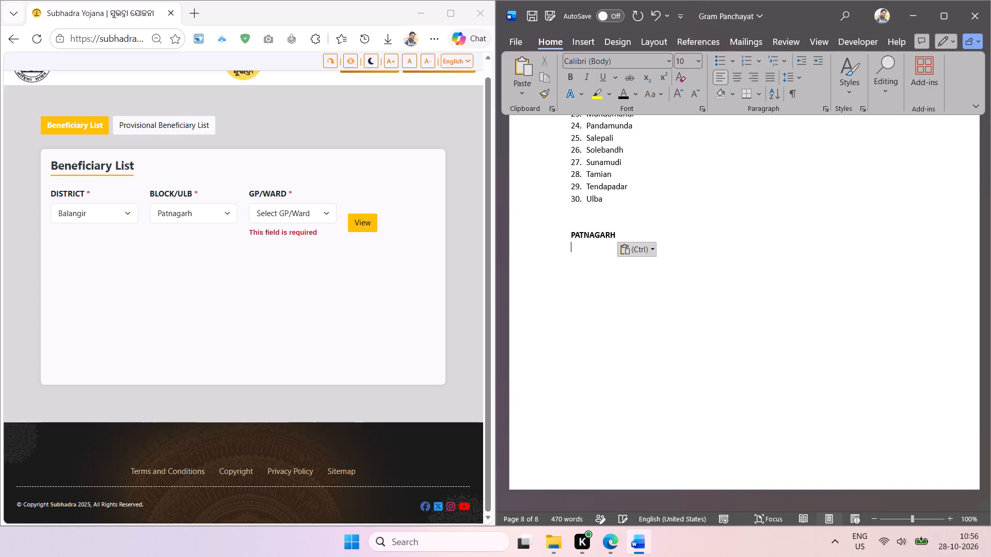
{"action": "left_click", "coordinate": [593, 221]}
{"action": "key", "text": "BackSpace"}
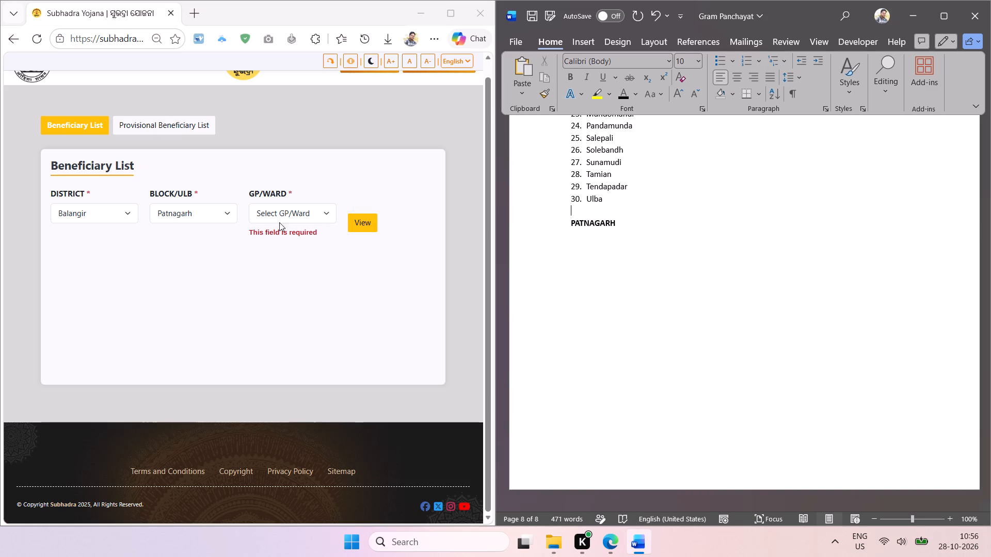
Switch to the browser and choose the Puintala block for Balangir district in the Beneficiary List form.
{"action": "left_click", "coordinate": [215, 211]}
{"action": "left_click", "coordinate": [191, 416]}
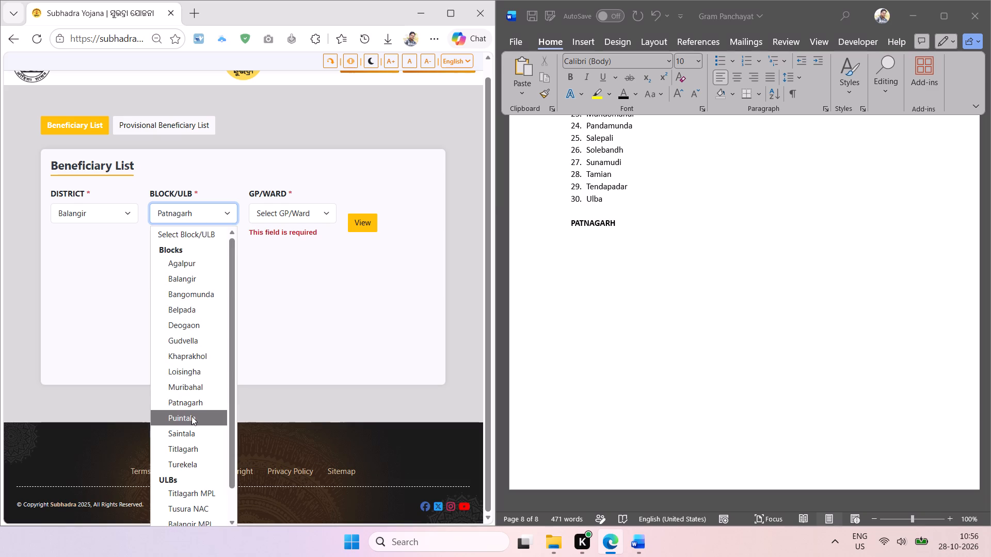
{"action": "left_click", "coordinate": [276, 337]}
Start a screen text capture for the Puintala block's GP/Ward names.
{"action": "key", "text": "shift+super+t"}
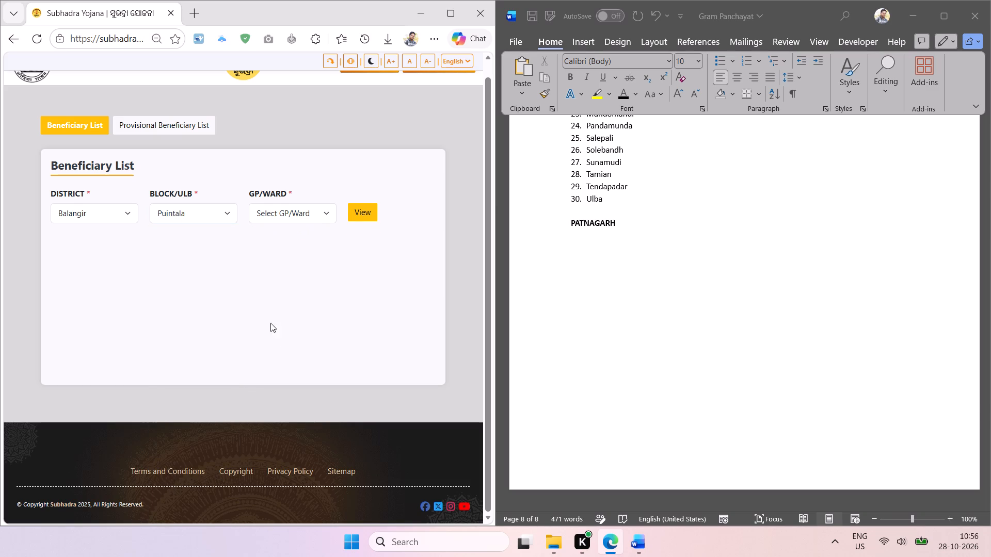
Replace the PATNAGARH heading in the document with the block name Puintala, captured from the web page and converted to uppercase, and save.
{"action": "left_click_drag", "start_coordinate": [153, 205], "coordinate": [244, 322]}
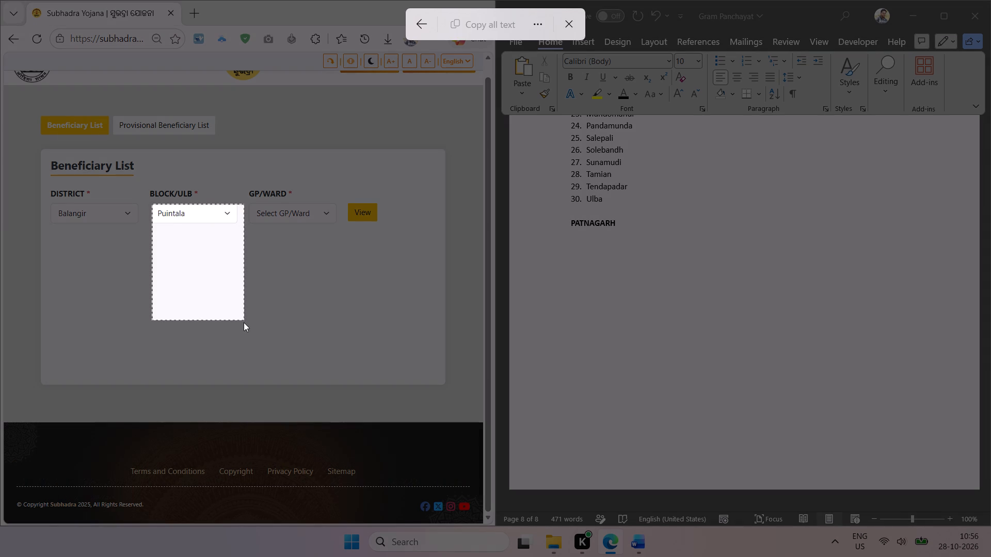
{"action": "left_click_drag", "start_coordinate": [244, 322], "coordinate": [206, 341]}
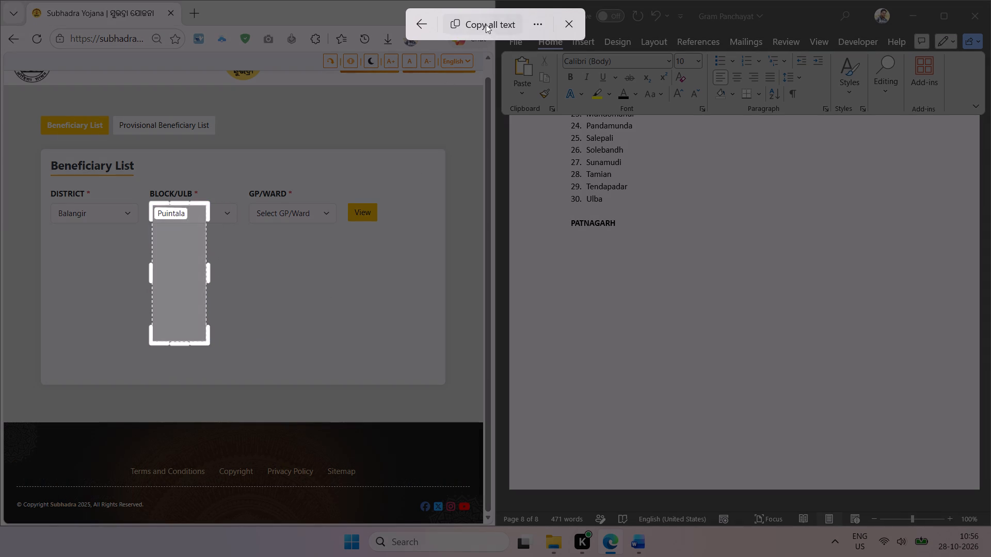
{"action": "left_click", "coordinate": [486, 24]}
{"action": "left_click", "coordinate": [592, 230]}
{"action": "double_click", "coordinate": [595, 223]}
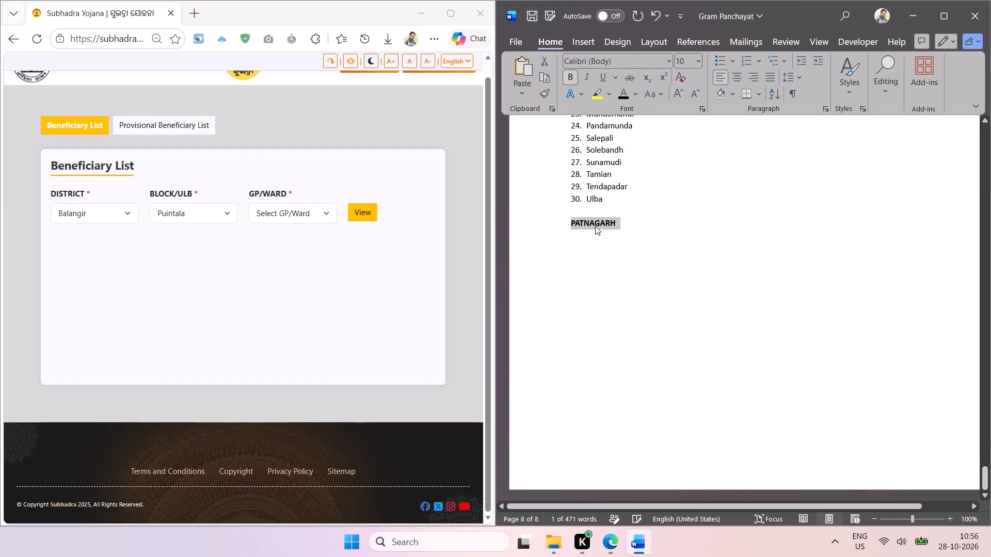
{"action": "key", "text": "ctrl+v"}
{"action": "key", "text": "shift+F3"}
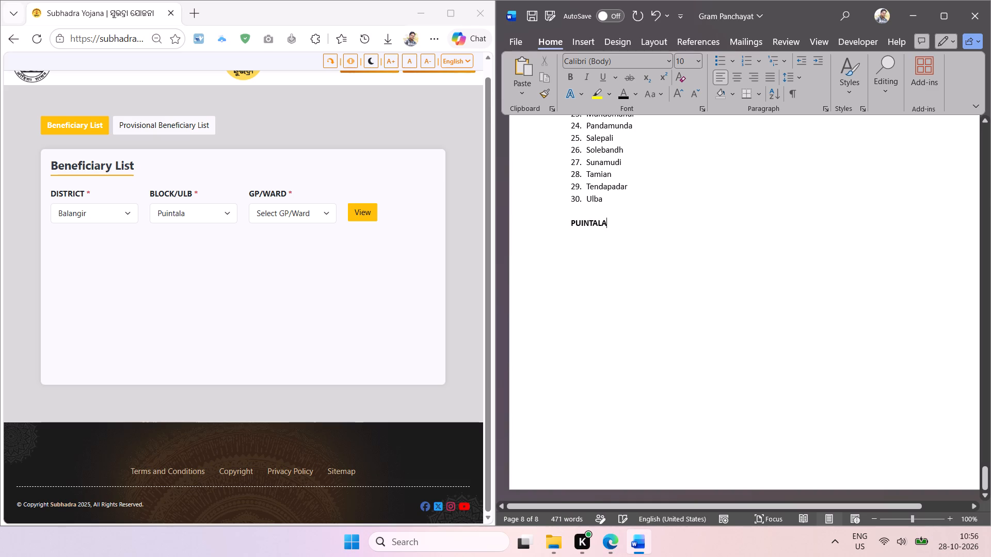
{"action": "left_click", "coordinate": [602, 249]}
{"action": "key", "text": "ctrl+s"}
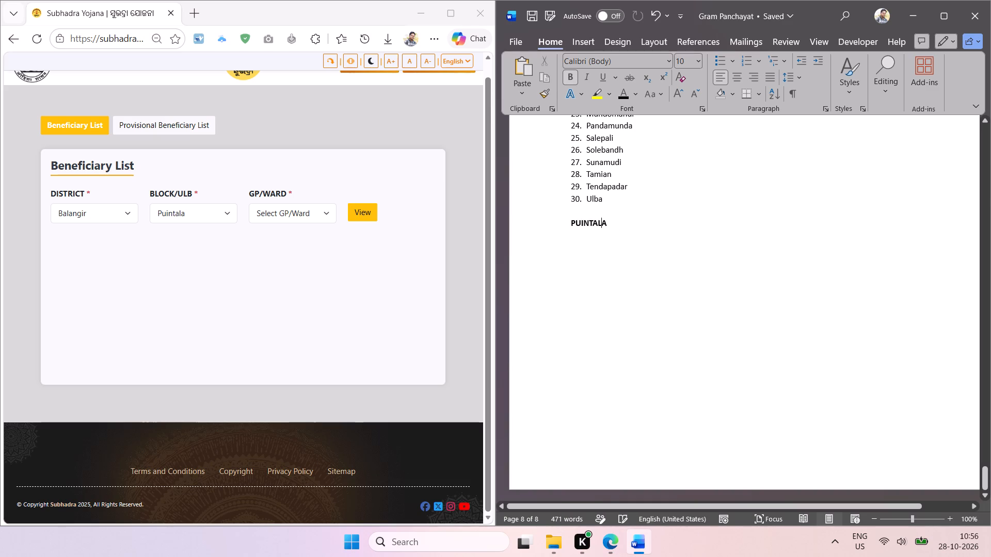
Extract the GP/Ward names Ainlasari through Lukapada from the web page's list and paste them below the PUINTALA heading.
{"action": "left_click", "coordinate": [614, 225]}
{"action": "key", "text": "Return"}
{"action": "left_click", "coordinate": [320, 214]}
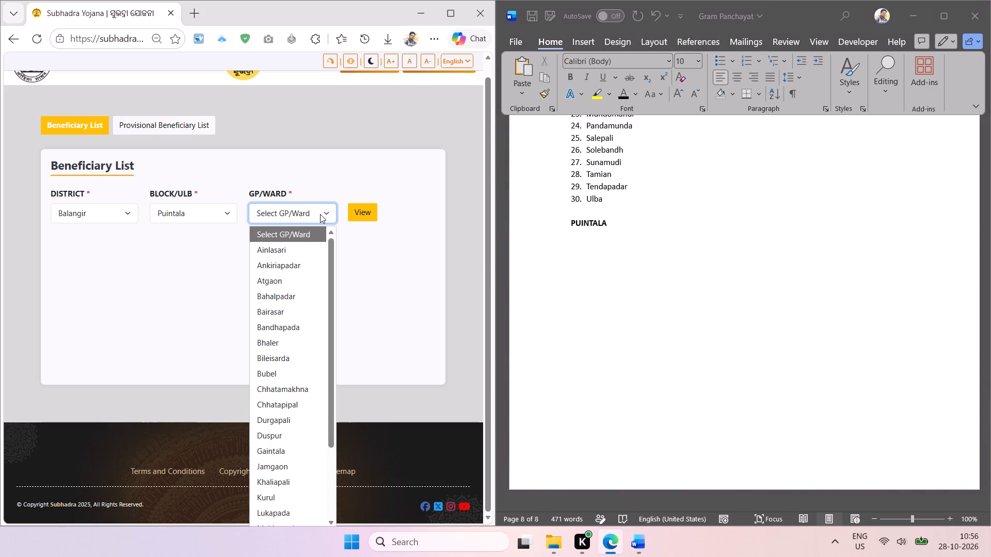
{"action": "key", "text": "shift+super+t"}
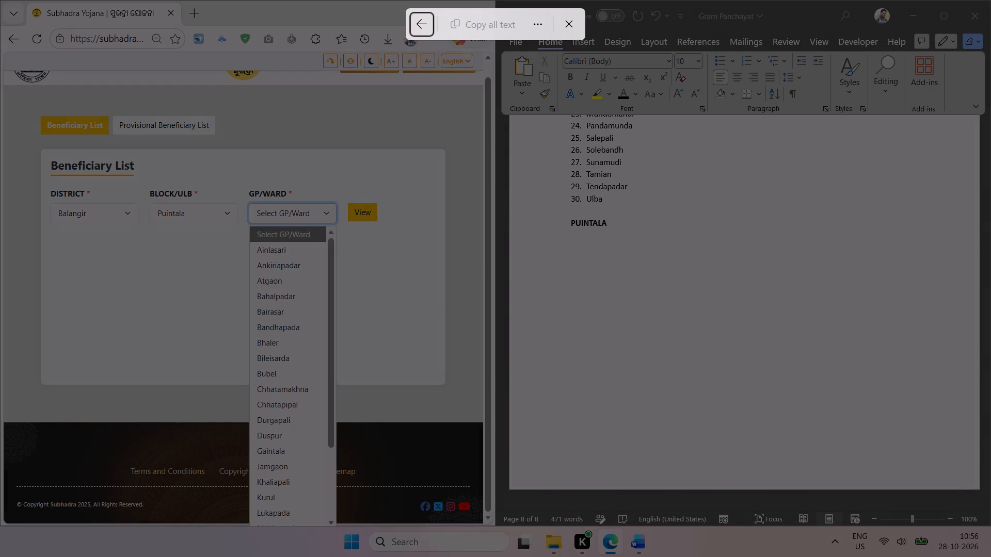
{"action": "left_click_drag", "start_coordinate": [251, 243], "coordinate": [322, 497]}
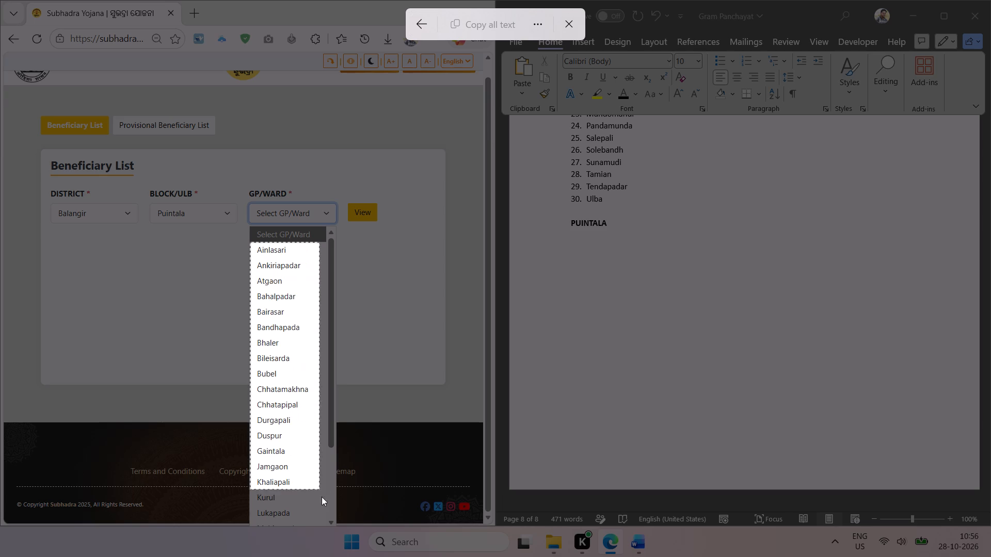
{"action": "left_click_drag", "start_coordinate": [322, 497], "coordinate": [321, 521]}
{"action": "left_click", "coordinate": [495, 23]}
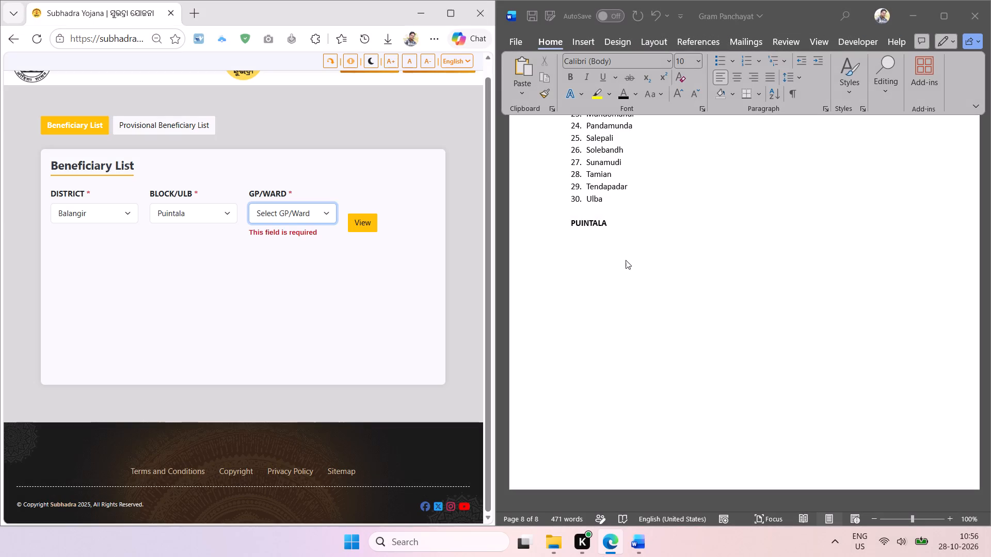
{"action": "left_click", "coordinate": [601, 248]}
{"action": "key", "text": "ctrl+v"}
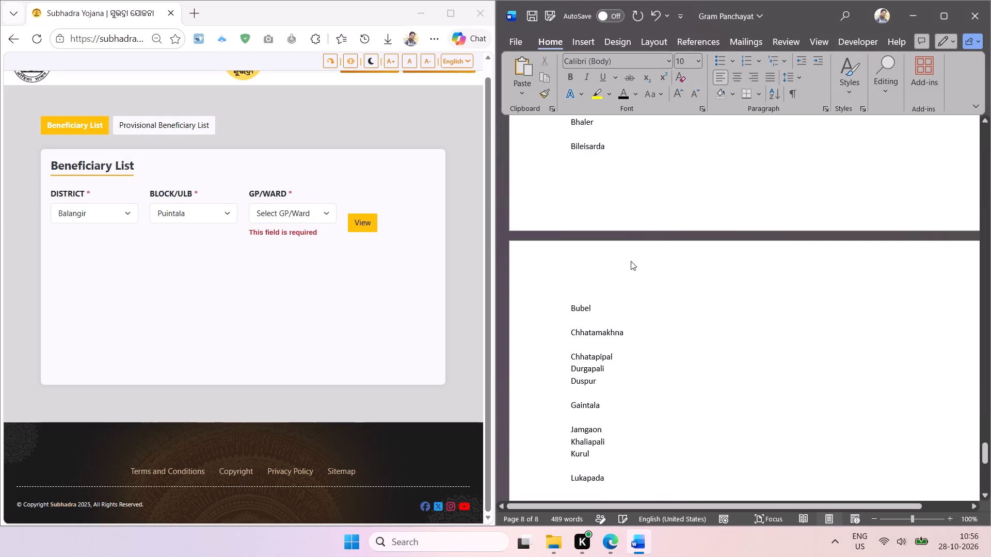
Extract the rest of the GP/Ward list through Sauntpur, paste it below the existing names, and delete the duplicate Lukapada.
{"action": "scroll", "coordinate": [631, 261], "scroll_direction": "down", "scroll_amount": 3}
{"action": "key", "text": "Return"}
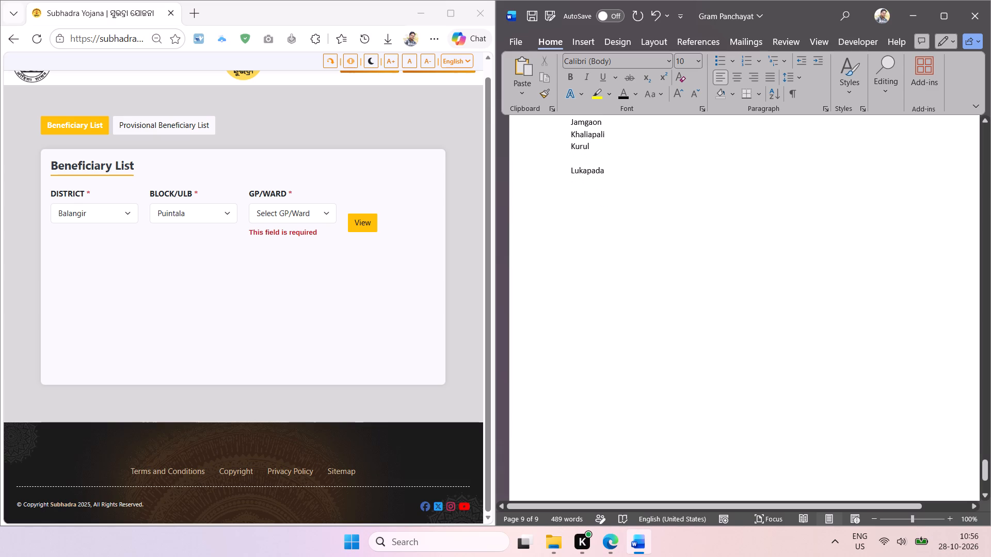
{"action": "key", "text": "Return"}
{"action": "left_click", "coordinate": [324, 214]}
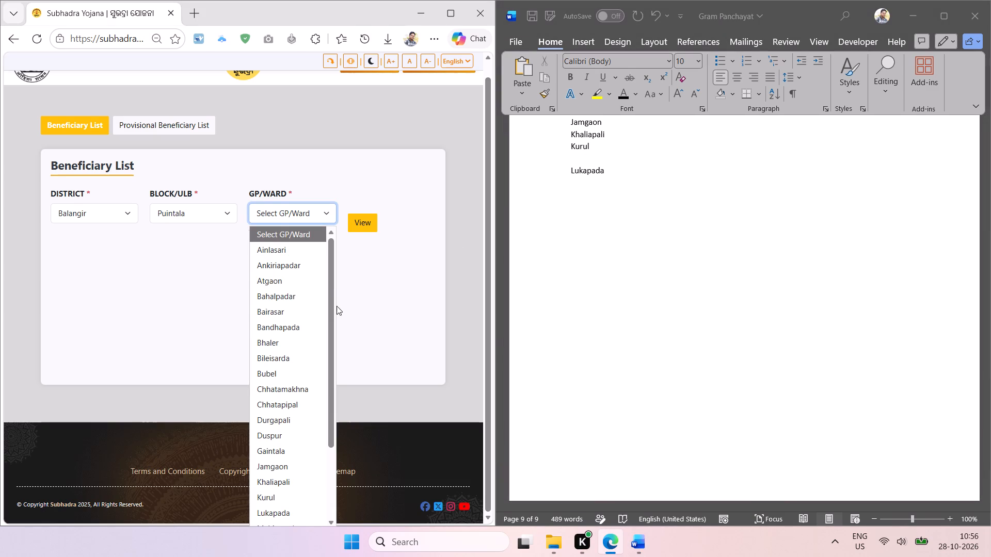
{"action": "left_click_drag", "start_coordinate": [330, 298], "coordinate": [333, 426]}
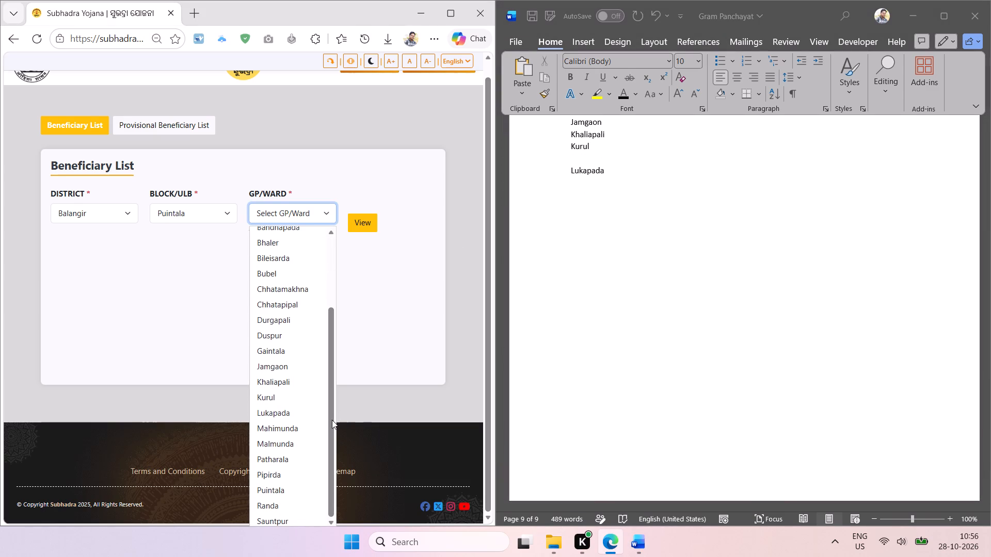
{"action": "key", "text": "shift+super+t"}
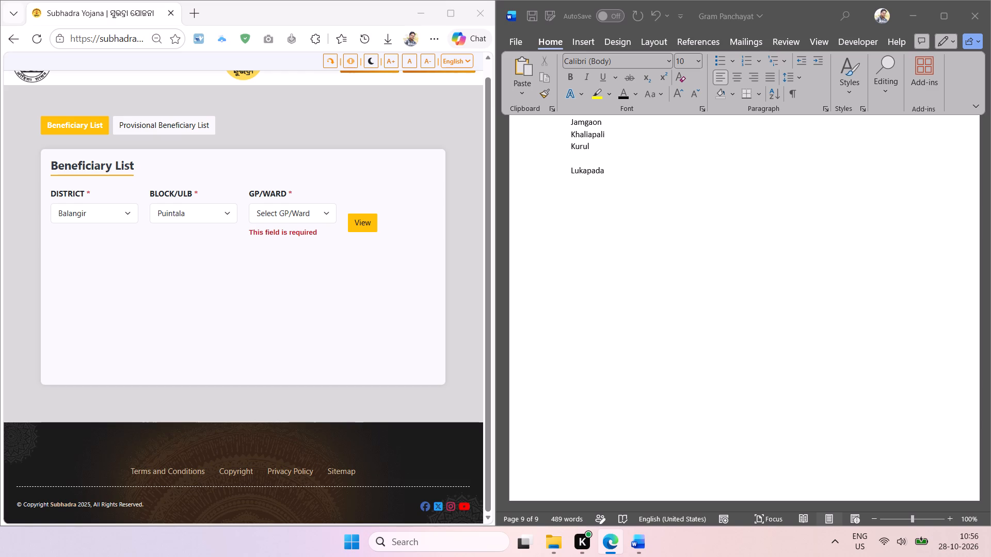
{"action": "left_click_drag", "start_coordinate": [252, 404], "coordinate": [312, 542]}
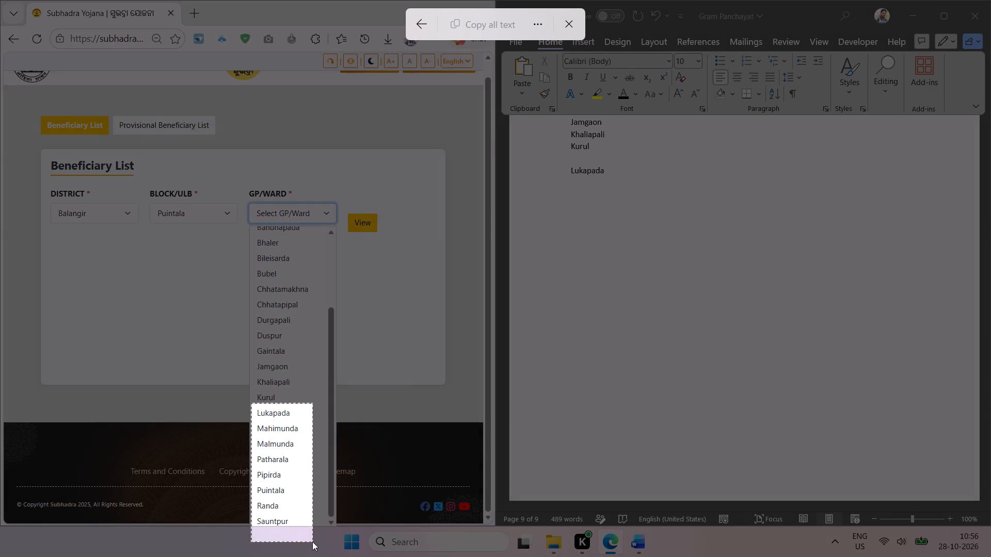
{"action": "left_click_drag", "start_coordinate": [312, 542], "coordinate": [312, 541]}
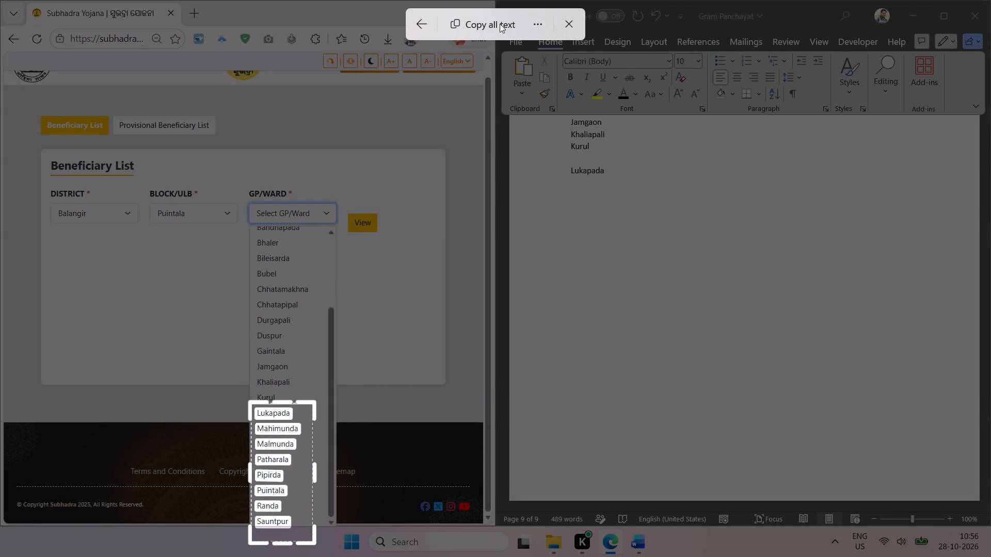
{"action": "left_click", "coordinate": [500, 24]}
{"action": "left_click", "coordinate": [596, 184]}
{"action": "key", "text": "ctrl+v"}
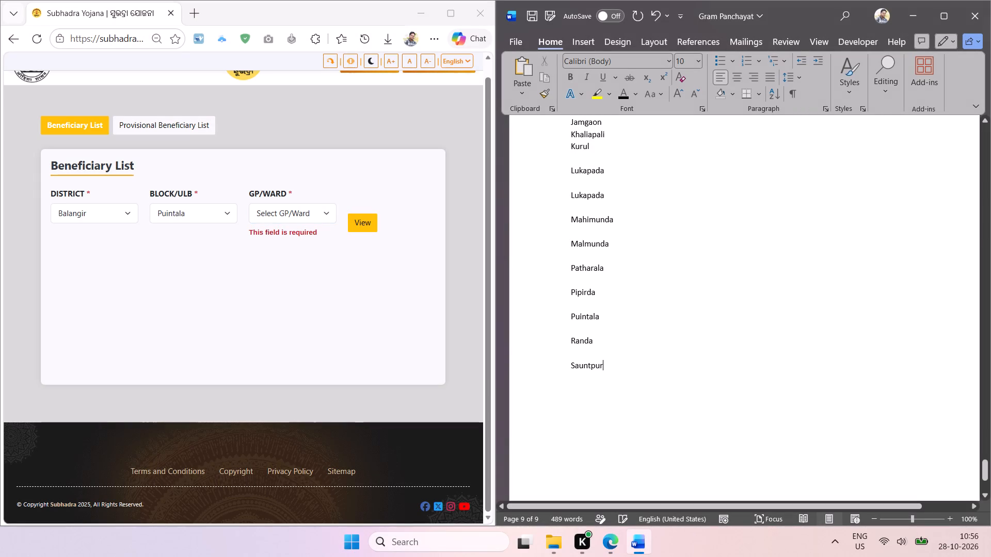
{"action": "double_click", "coordinate": [592, 194]}
{"action": "key", "text": "BackSpace"}
{"action": "scroll", "coordinate": [635, 212], "scroll_direction": "up", "scroll_amount": 4}
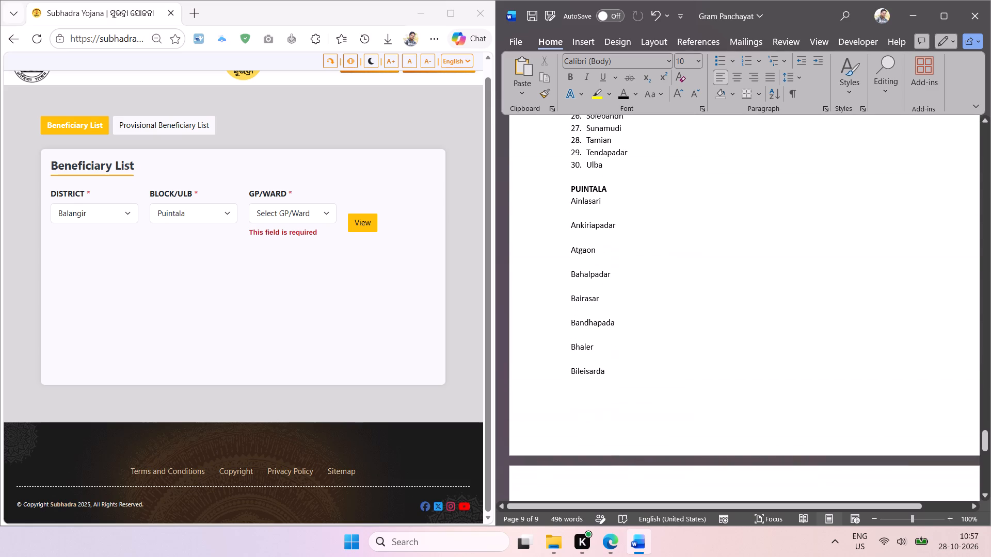
{"action": "scroll", "coordinate": [631, 262], "scroll_direction": "up", "scroll_amount": 1}
{"action": "left_click", "coordinate": [581, 325]}
{"action": "key", "text": "BackSpace"}
{"action": "left_click", "coordinate": [587, 294]}
{"action": "key", "text": "BackSpace"}
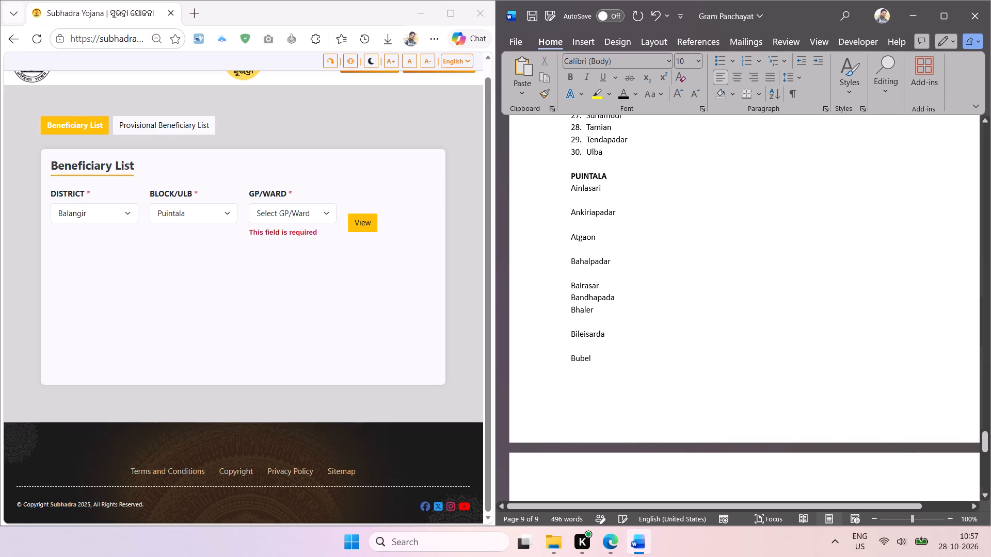
{"action": "left_click", "coordinate": [585, 272]}
{"action": "key", "text": "BackSpace"}
{"action": "left_click", "coordinate": [583, 250]}
{"action": "key", "text": "BackSpace"}
{"action": "left_click", "coordinate": [580, 227]}
{"action": "key", "text": "BackSpace"}
{"action": "left_click", "coordinate": [581, 203]}
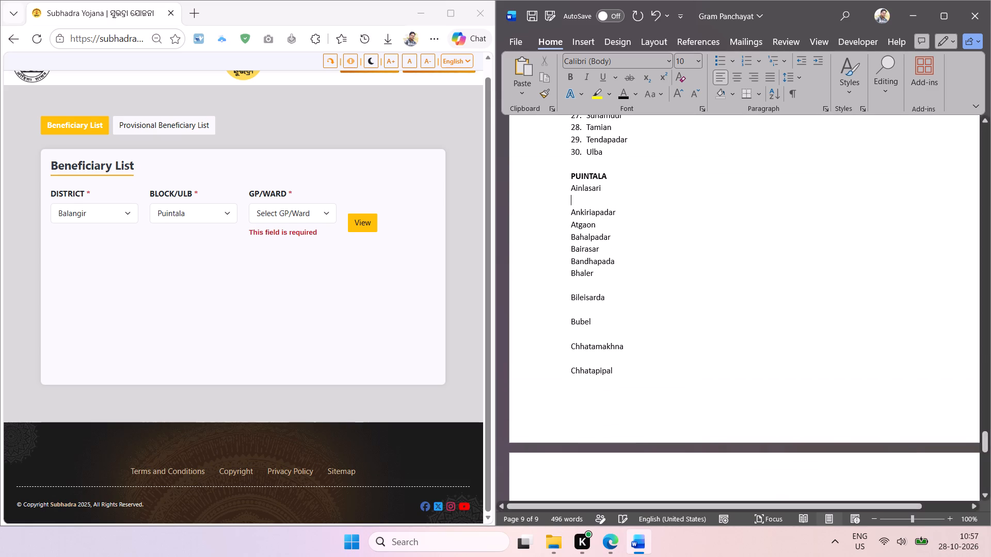
{"action": "key", "text": "BackSpace"}
Remove the blank lines between the names from Bhaler to Gaintala.
{"action": "left_click", "coordinate": [587, 344]}
{"action": "key", "text": "BackSpace"}
{"action": "left_click", "coordinate": [583, 319]}
{"action": "key", "text": "BackSpace"}
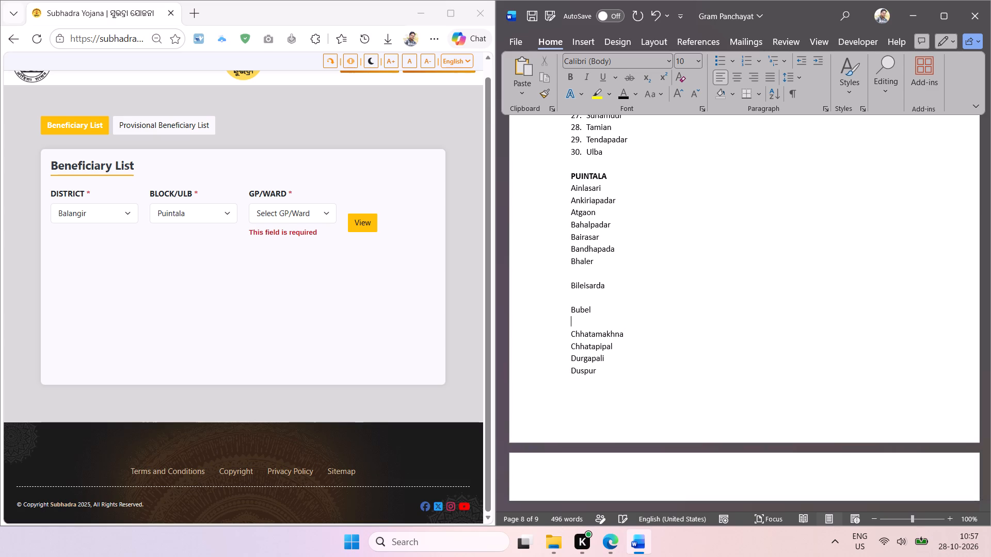
{"action": "left_click", "coordinate": [581, 299]}
{"action": "key", "text": "BackSpace"}
{"action": "left_click", "coordinate": [581, 273]}
{"action": "key", "text": "BackSpace"}
{"action": "left_click", "coordinate": [595, 345]}
{"action": "key", "text": "BackSpace"}
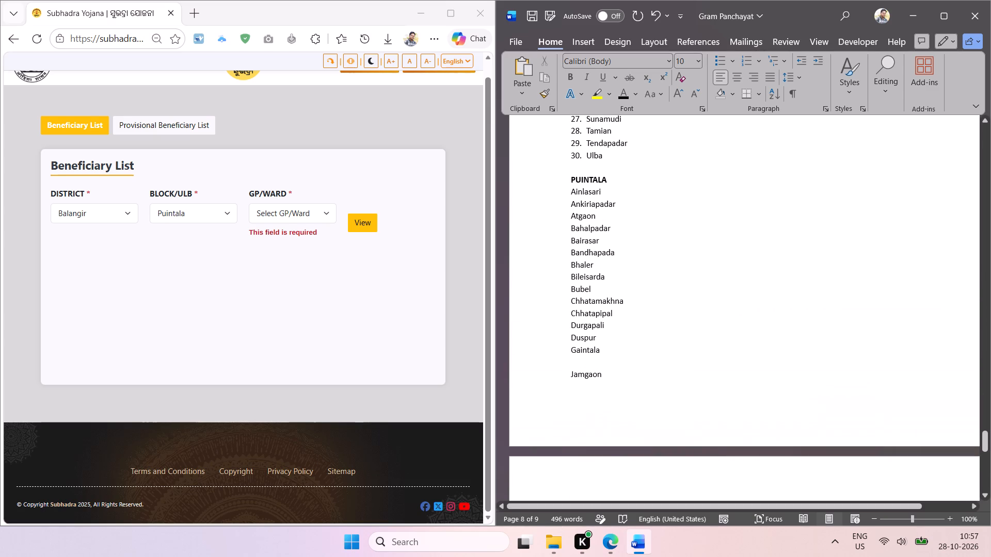
Insert a page break before the PUINTALA heading.
{"action": "left_click", "coordinate": [569, 178]}
{"action": "key", "text": "ctrl+Return"}
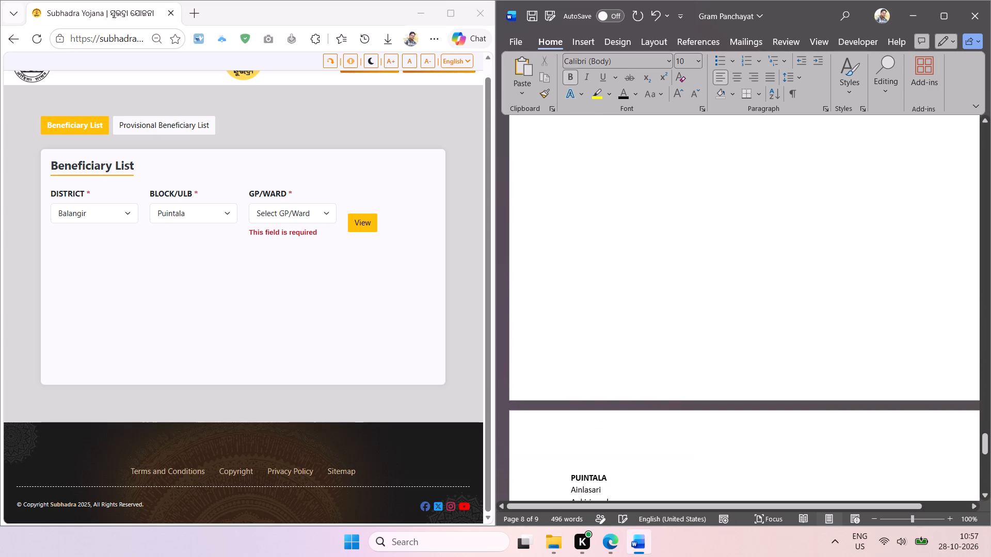
Remove the blank lines between the names from Lukapada to Randa.
{"action": "scroll", "coordinate": [643, 198], "scroll_direction": "down", "scroll_amount": 3}
{"action": "scroll", "coordinate": [646, 265], "scroll_direction": "up", "scroll_amount": 1}
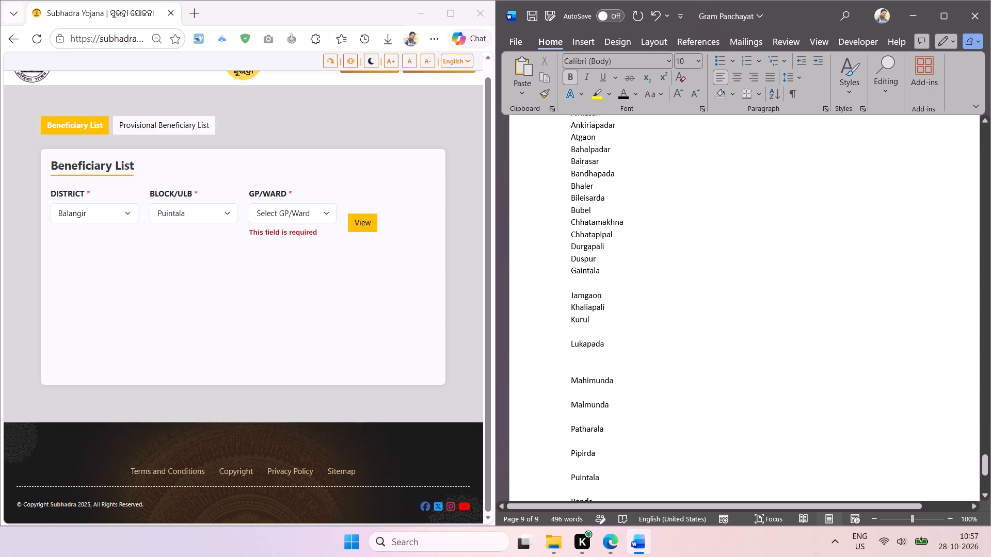
{"action": "scroll", "coordinate": [649, 271], "scroll_direction": "up", "scroll_amount": 1}
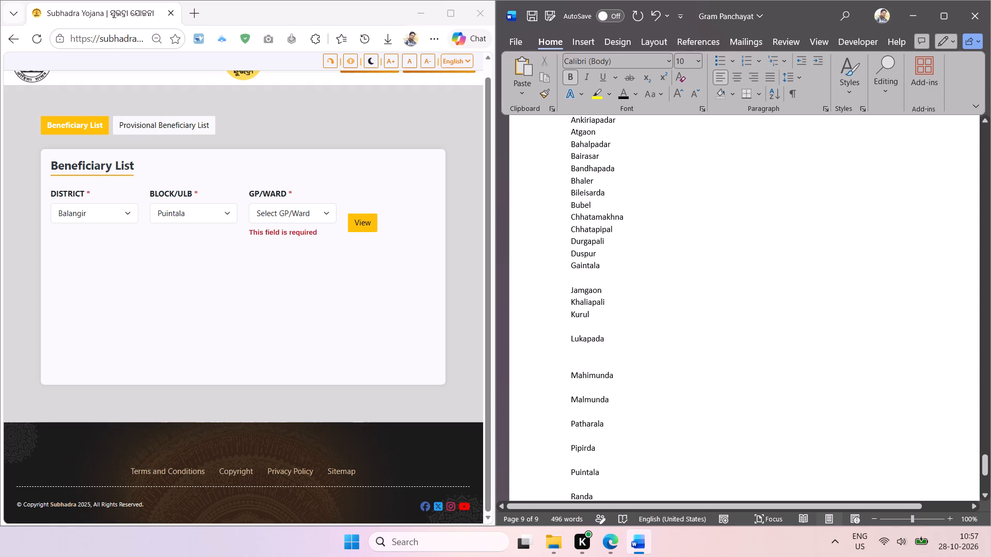
{"action": "left_click", "coordinate": [572, 482]}
{"action": "key", "text": "BackSpace"}
{"action": "left_click", "coordinate": [582, 465]}
{"action": "key", "text": "BackSpace"}
{"action": "left_click", "coordinate": [583, 436]}
{"action": "key", "text": "BackSpace"}
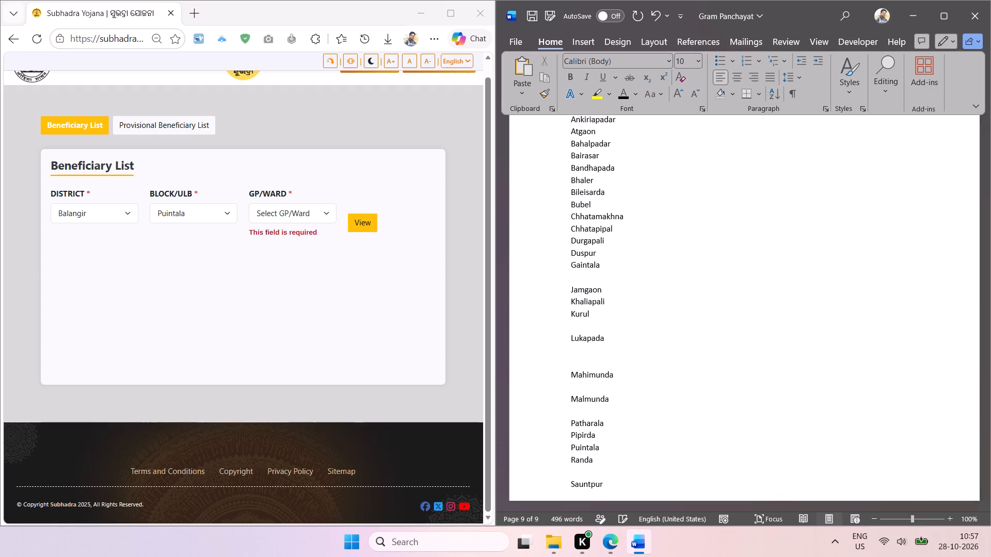
{"action": "left_click", "coordinate": [582, 409]}
{"action": "key", "text": "BackSpace"}
{"action": "left_click", "coordinate": [582, 385]}
{"action": "key", "text": "BackSpace"}
{"action": "left_click", "coordinate": [585, 362]}
{"action": "key", "text": "BackSpace"}
{"action": "key", "text": "BackSpace"}
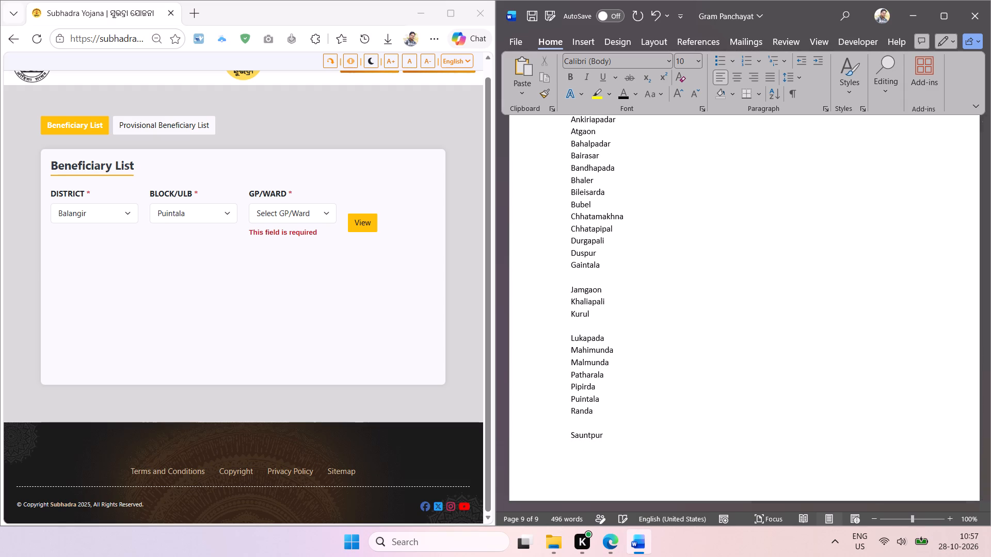
Remove the remaining blank lines after Kurul, Gaintala and Randa in the PUINTALA list.
{"action": "left_click", "coordinate": [580, 333]}
{"action": "left_click", "coordinate": [580, 322]}
{"action": "key", "text": "BackSpace"}
{"action": "left_click", "coordinate": [579, 282]}
{"action": "key", "text": "BackSpace"}
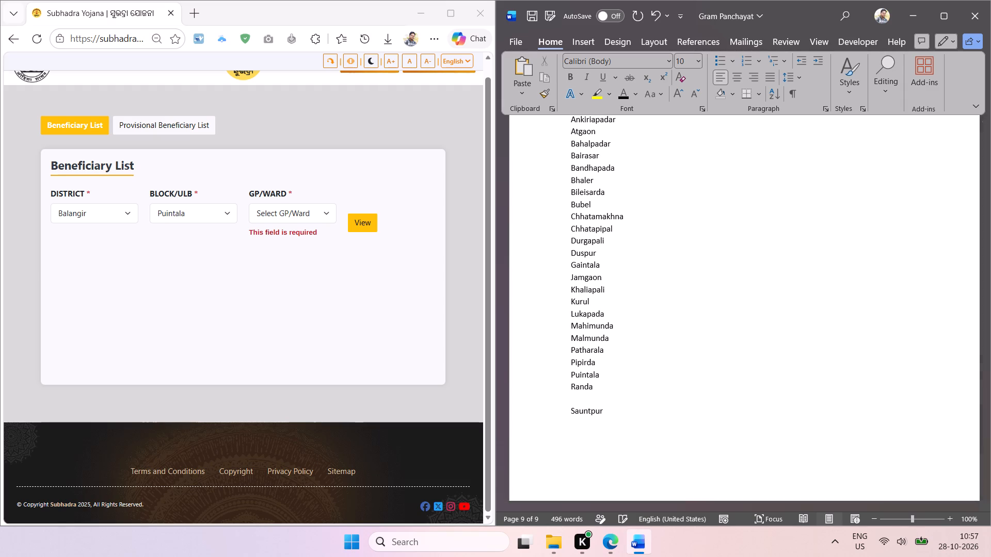
{"action": "left_click", "coordinate": [584, 395]}
{"action": "key", "text": "BackSpace"}
Sort the PUINTALA names from Ainlasari to Sauntpur alphabetically.
{"action": "scroll", "coordinate": [681, 289], "scroll_direction": "up", "scroll_amount": 1}
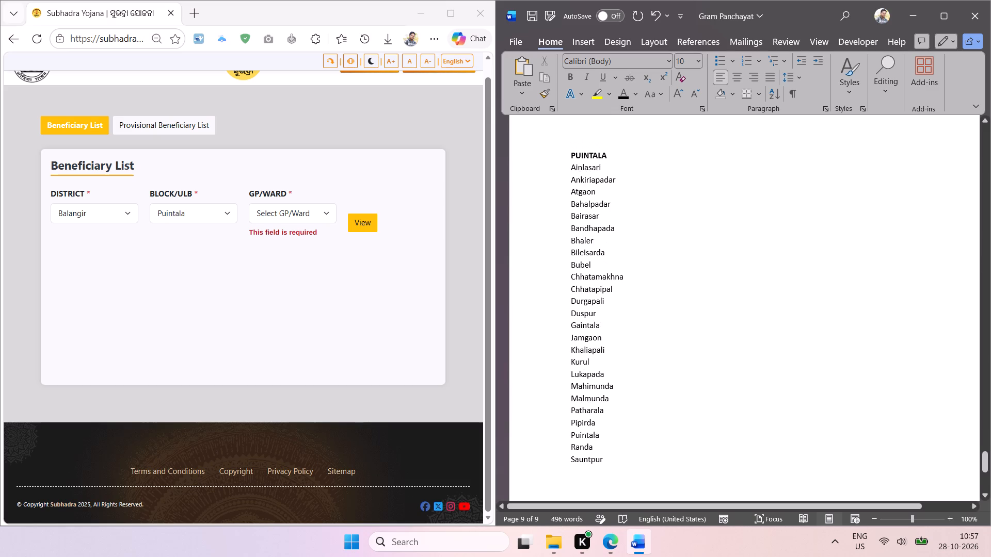
{"action": "scroll", "coordinate": [679, 300], "scroll_direction": "up", "scroll_amount": 1}
{"action": "left_click_drag", "start_coordinate": [605, 454], "coordinate": [570, 158]}
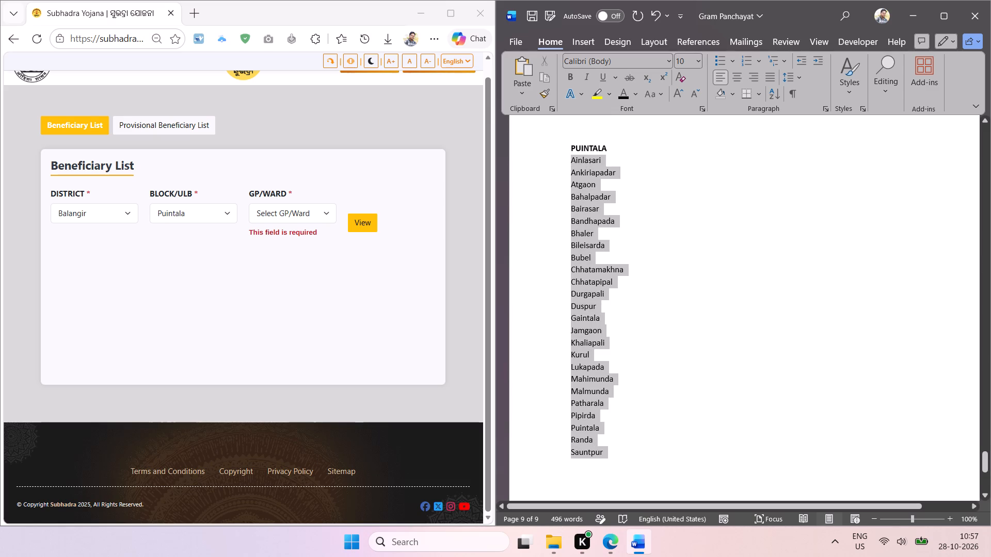
{"action": "left_click_drag", "start_coordinate": [570, 158], "coordinate": [570, 160]}
{"action": "left_click", "coordinate": [774, 94]}
{"action": "key", "text": "Return"}
Number the PUINTALA names, decrease the list indent to align with the heading, and save the document.
{"action": "left_click", "coordinate": [747, 60]}
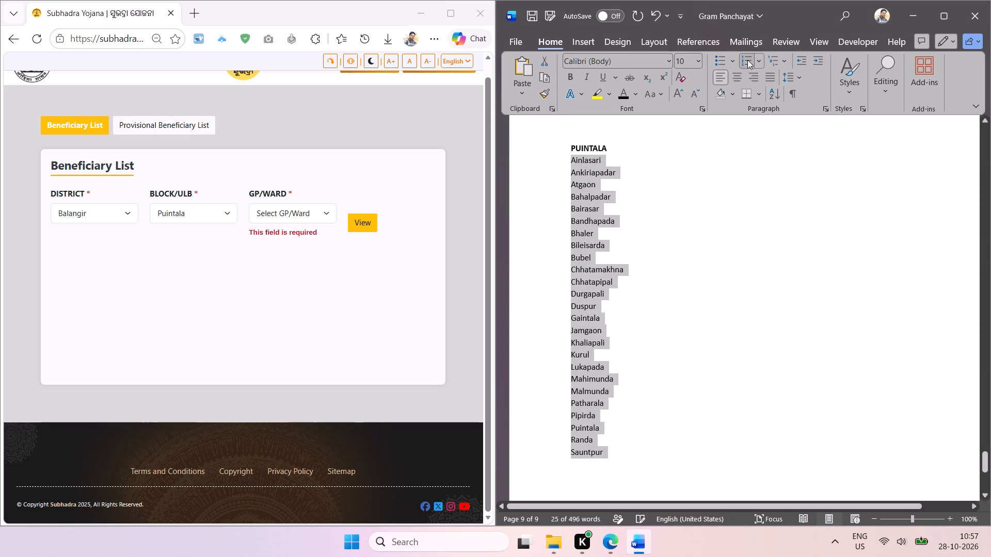
{"action": "double_click", "coordinate": [797, 59]}
{"action": "left_click", "coordinate": [683, 217]}
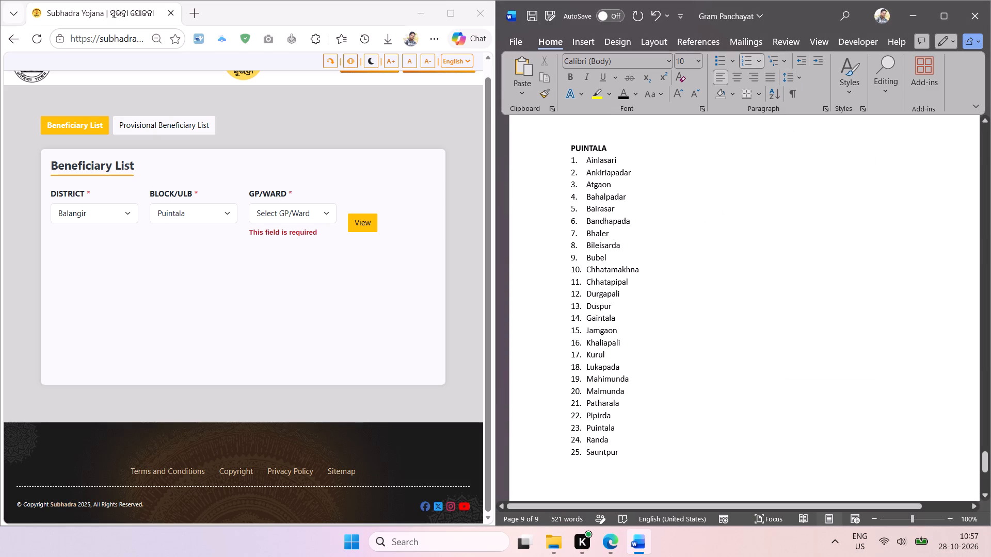
{"action": "key", "text": "ctrl+s"}
Copy the PUINTALA heading and paste it below the numbered list, leaving a blank line after Sauntpur.
{"action": "double_click", "coordinate": [592, 151]}
{"action": "key", "text": "ctrl+c"}
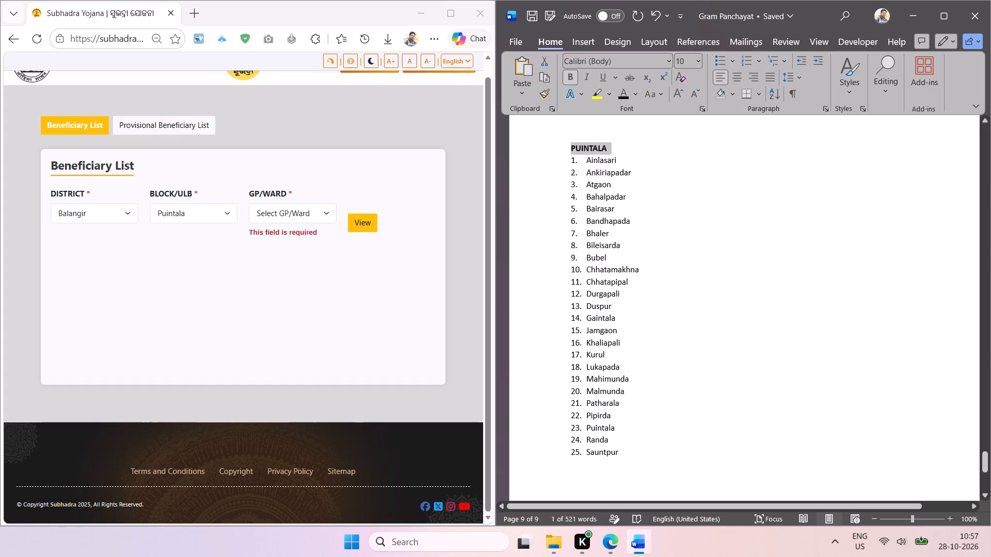
{"action": "left_click", "coordinate": [627, 456]}
{"action": "key", "text": "Return"}
{"action": "key", "text": "Return"}
{"action": "key", "text": "Return"}
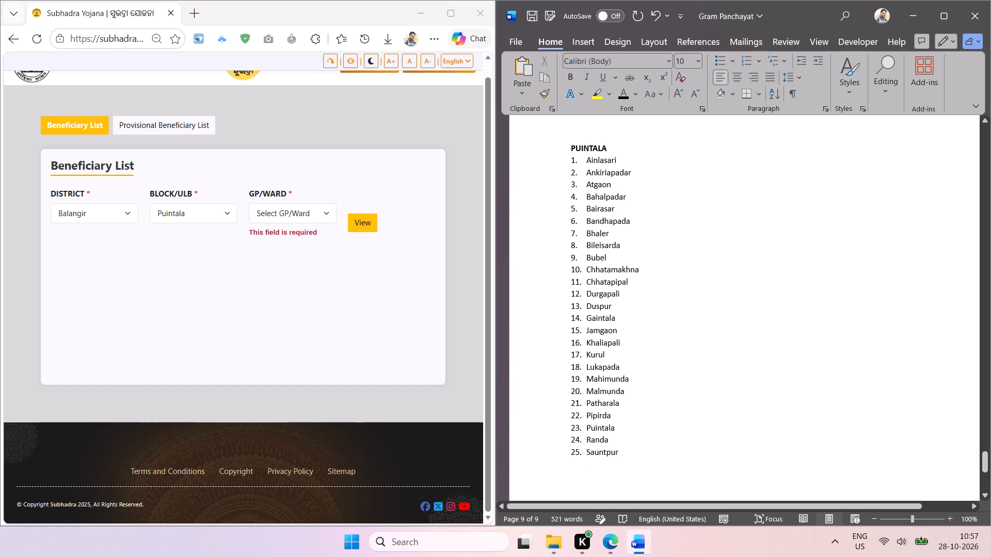
{"action": "key", "text": "ctrl+v"}
{"action": "scroll", "coordinate": [626, 453], "scroll_direction": "down", "scroll_amount": 3}
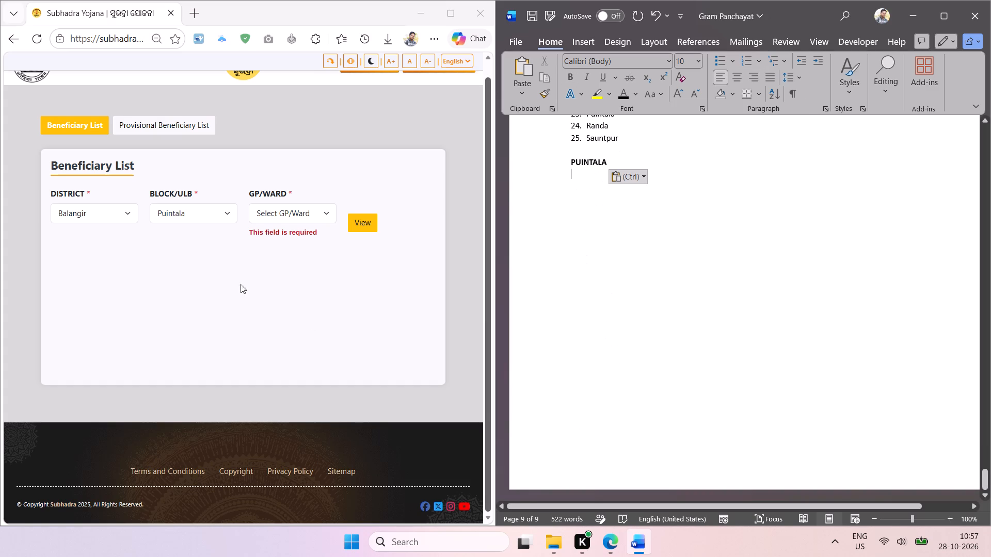
Set the website's block to Saintala and capture the block name as text from the screen.
{"action": "left_click", "coordinate": [224, 217]}
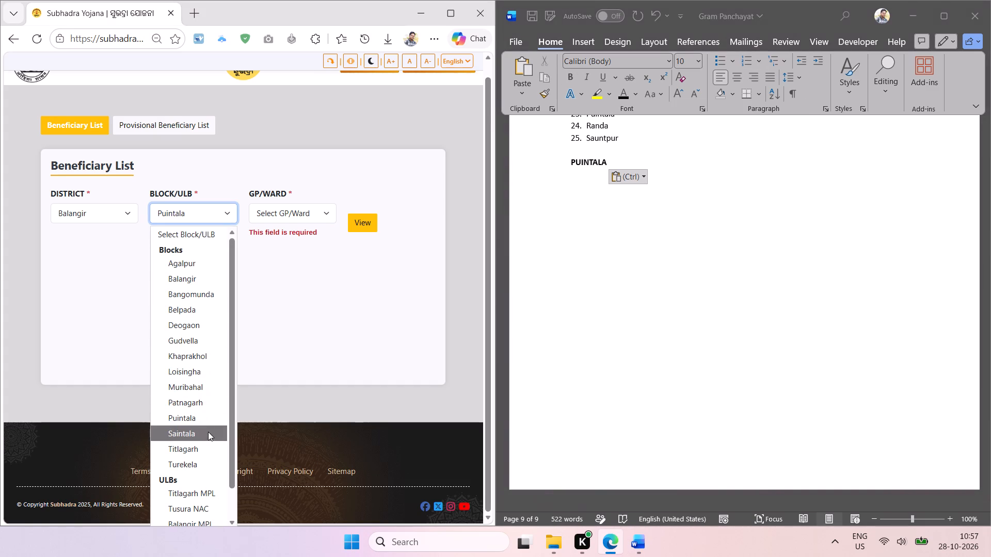
{"action": "left_click", "coordinate": [206, 432]}
{"action": "left_click", "coordinate": [298, 334]}
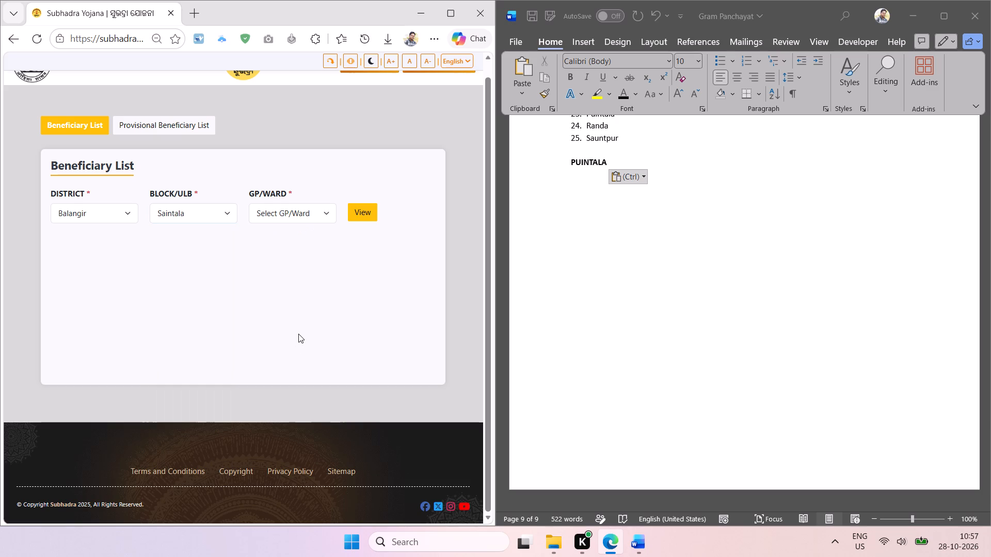
{"action": "key", "text": "shift+super+t"}
{"action": "left_click_drag", "start_coordinate": [152, 203], "coordinate": [211, 338]}
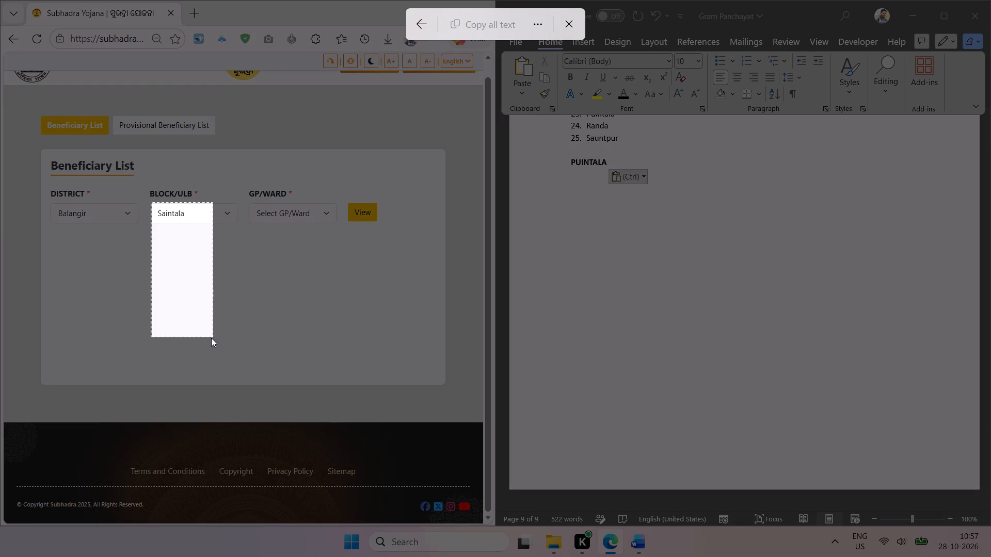
{"action": "left_click_drag", "start_coordinate": [211, 338], "coordinate": [205, 352]}
{"action": "left_click", "coordinate": [483, 21]}
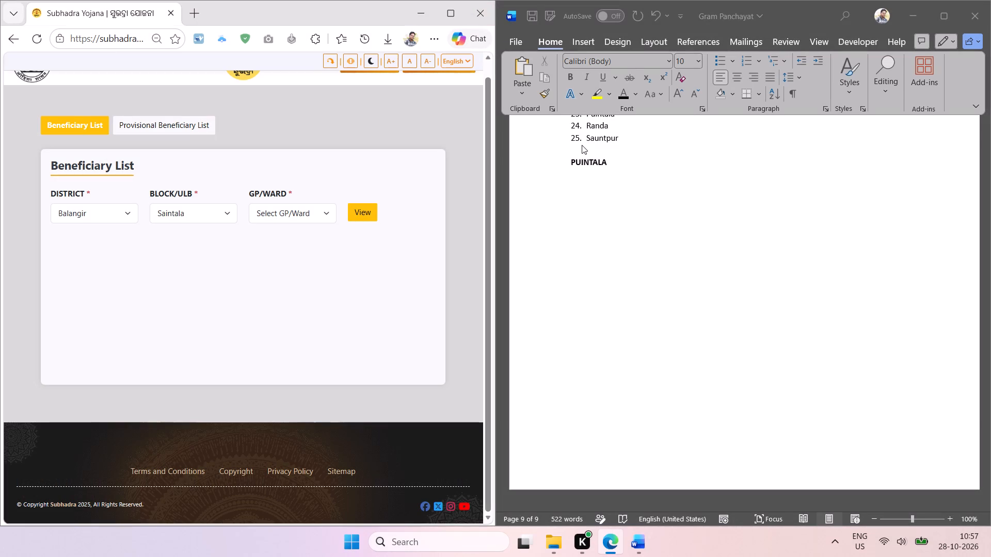
Replace the lower PUINTALA heading with the captured name in capitals, SAINTALA, add a new line below it, and save the document.
{"action": "left_click", "coordinate": [587, 156]}
{"action": "double_click", "coordinate": [588, 165]}
{"action": "key", "text": "ctrl+v"}
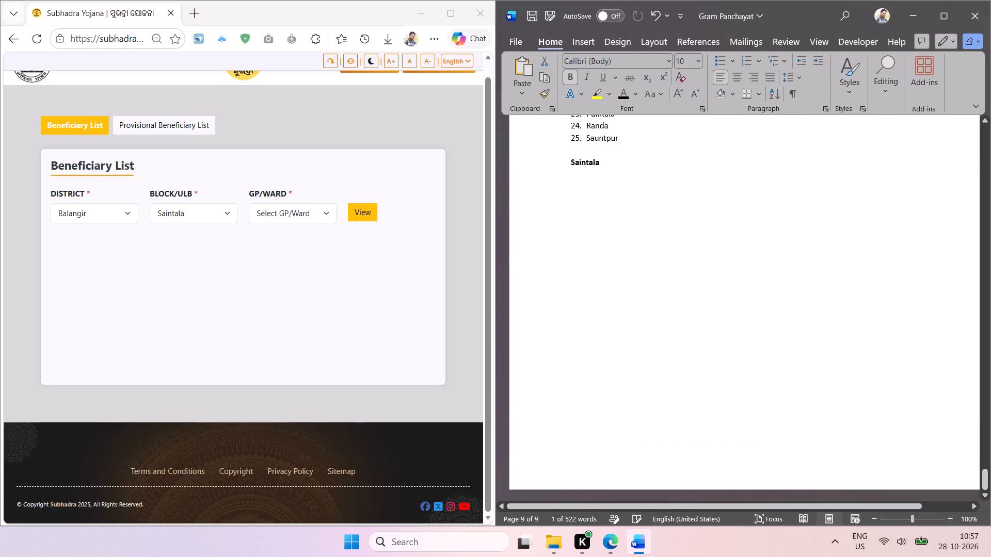
{"action": "key", "text": "shift+F3"}
{"action": "left_click", "coordinate": [588, 165]}
{"action": "left_click", "coordinate": [610, 157]}
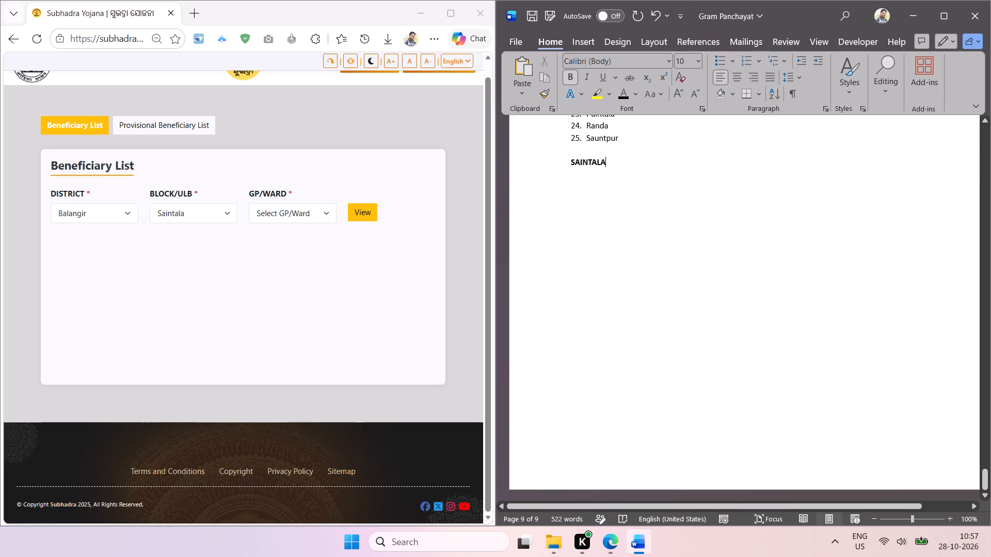
{"action": "key", "text": "Return"}
{"action": "key", "text": "ctrl+s"}
Capture Saintala's GP/Ward names from Ampali to Kumbhari as text and paste them under the SAINTALA heading, adding new lines after Kumbhari.
{"action": "left_click", "coordinate": [308, 211]}
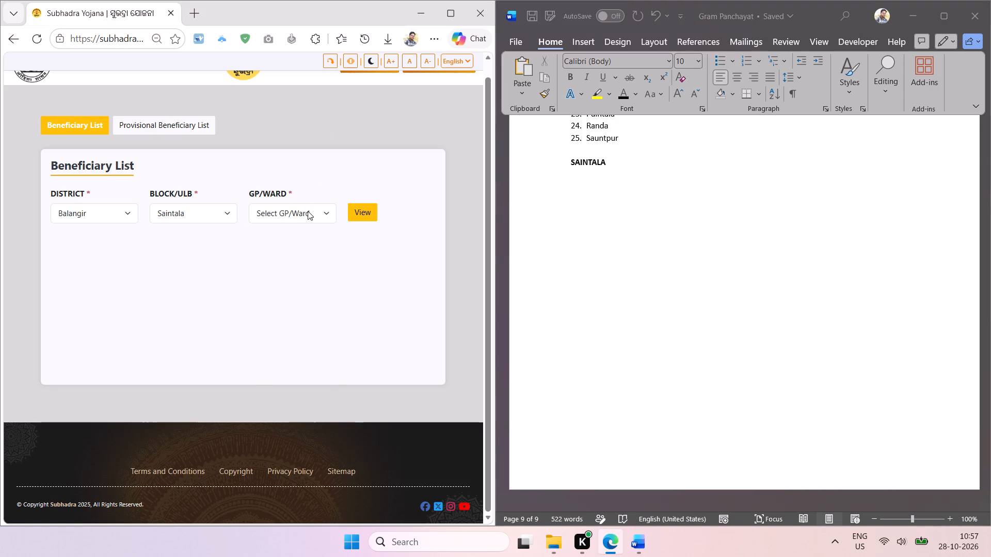
{"action": "key", "text": "shift+super+t"}
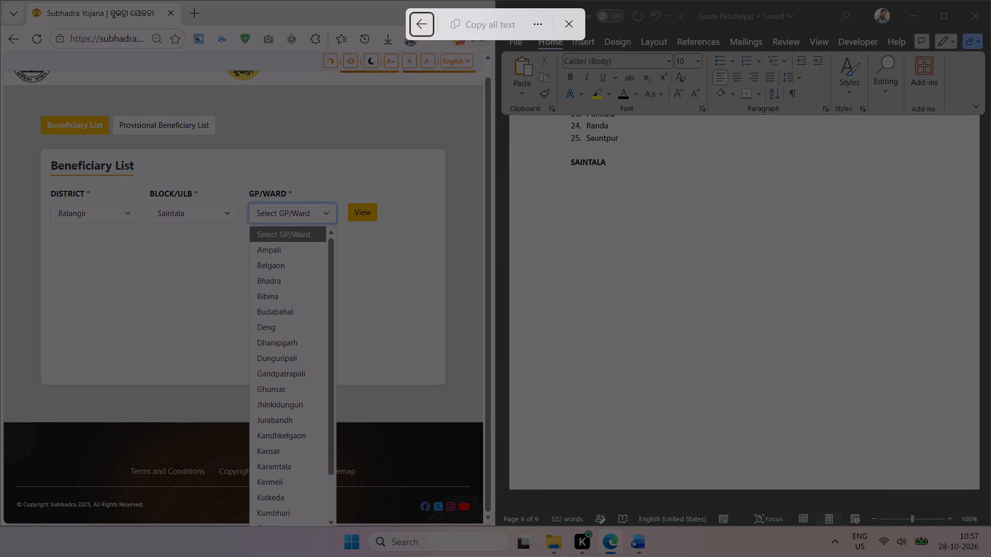
{"action": "left_click_drag", "start_coordinate": [253, 243], "coordinate": [313, 471]}
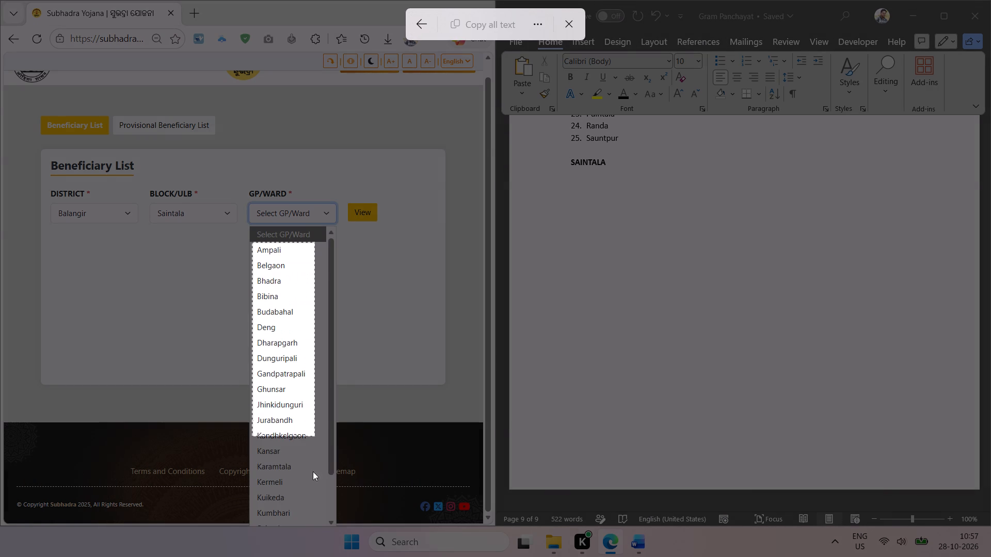
{"action": "left_click_drag", "start_coordinate": [313, 471], "coordinate": [318, 522]}
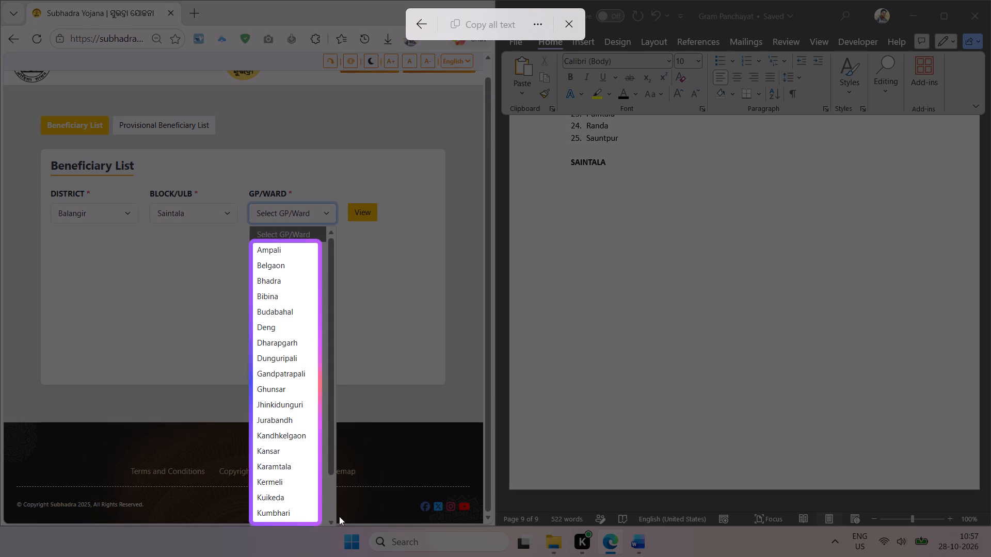
{"action": "left_click", "coordinate": [491, 22]}
{"action": "left_click", "coordinate": [589, 179]}
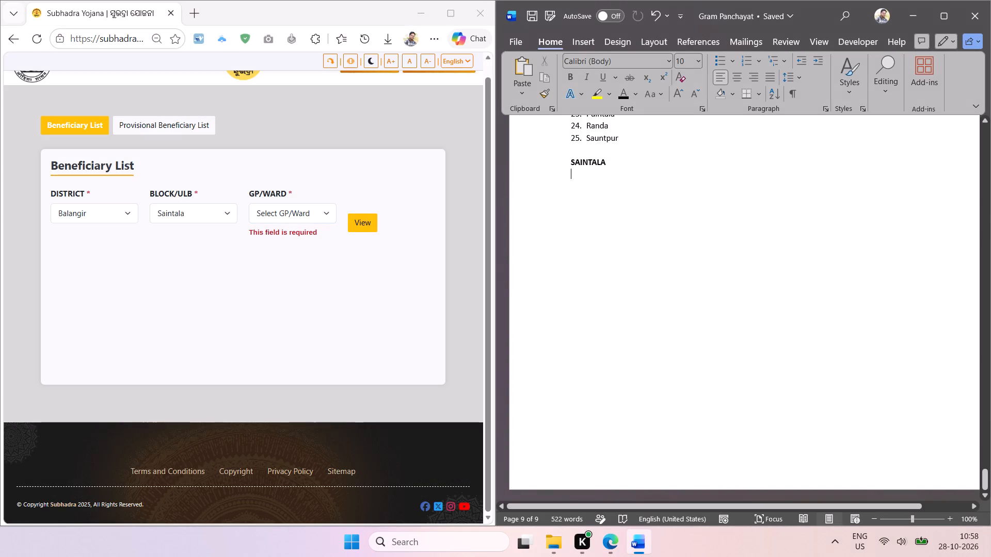
{"action": "key", "text": "ctrl+v"}
{"action": "key", "text": "Return"}
{"action": "key", "text": "Return"}
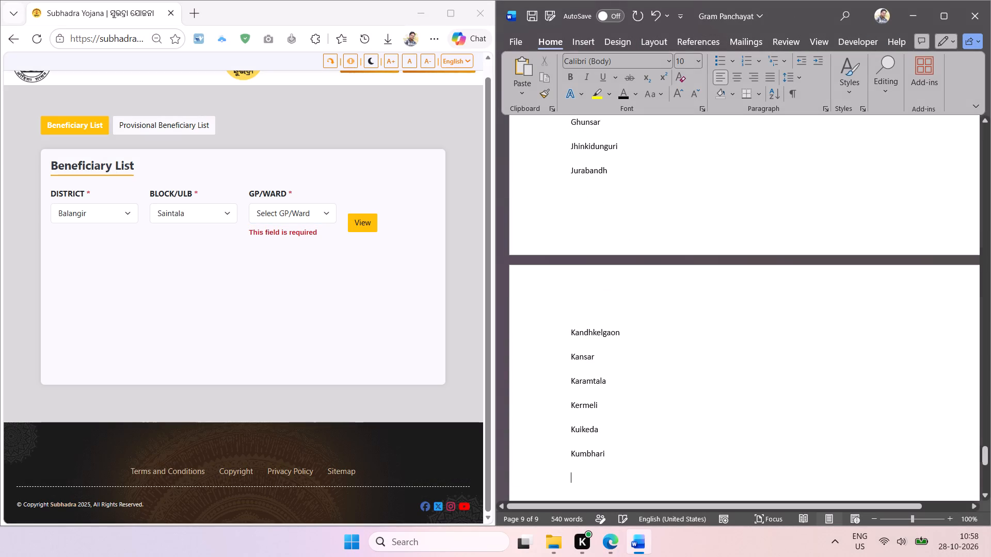
Capture the end of Saintala's GP/Ward list, from Kumbhari to Tikrapada, as text and paste it below the names in the document.
{"action": "scroll", "coordinate": [628, 454], "scroll_direction": "down", "scroll_amount": 3}
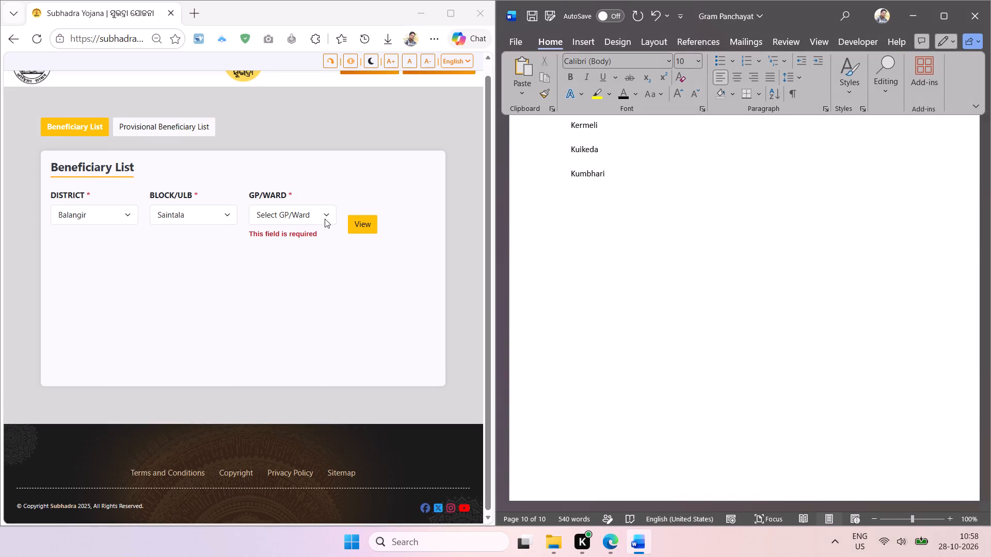
{"action": "left_click", "coordinate": [325, 217]}
{"action": "left_click", "coordinate": [325, 217]}
{"action": "scroll", "coordinate": [365, 401], "scroll_direction": "down", "scroll_amount": 1}
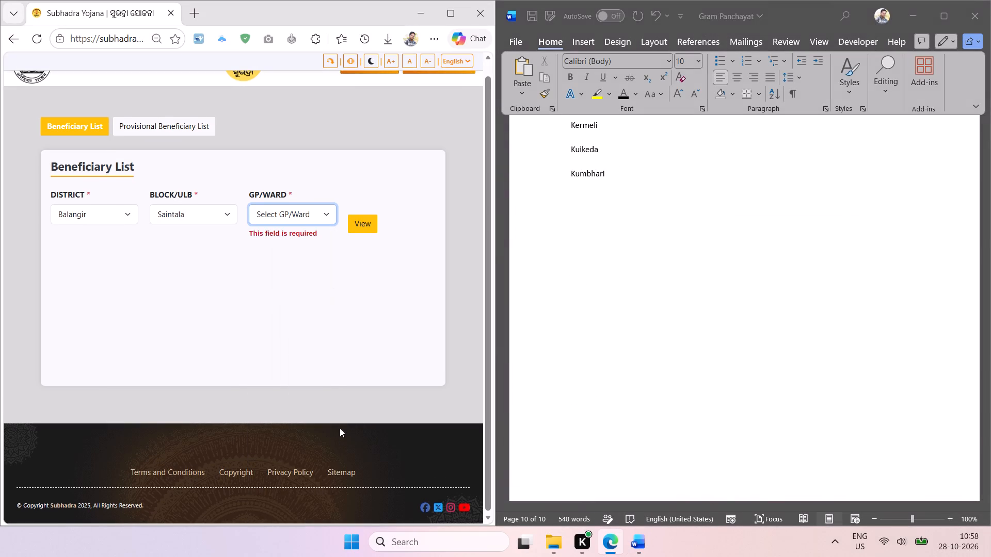
{"action": "scroll", "coordinate": [340, 428], "scroll_direction": "down", "scroll_amount": 1}
{"action": "left_click", "coordinate": [329, 214]}
{"action": "scroll", "coordinate": [306, 301], "scroll_direction": "down", "scroll_amount": 2}
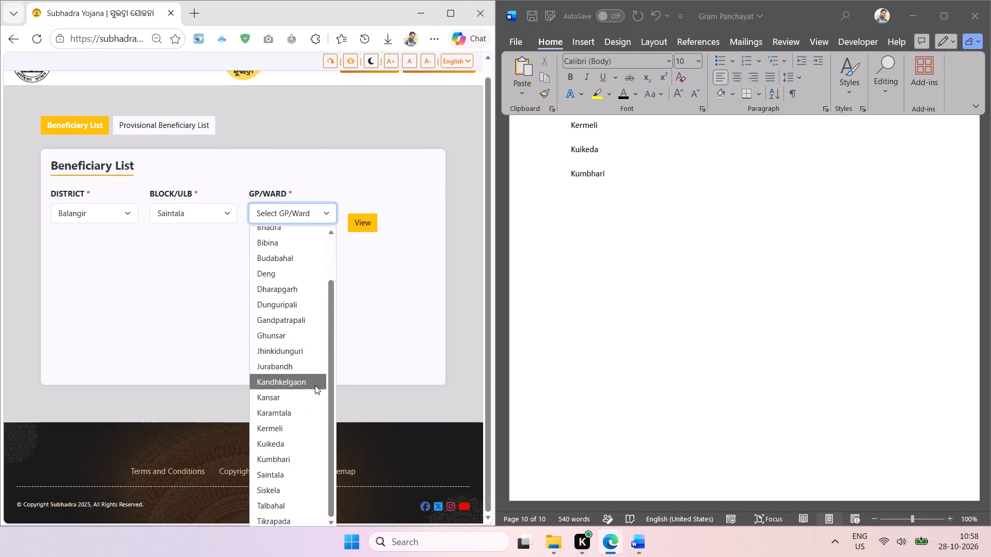
{"action": "scroll", "coordinate": [315, 385], "scroll_direction": "down", "scroll_amount": 1}
{"action": "left_click_drag", "start_coordinate": [330, 343], "coordinate": [330, 381]}
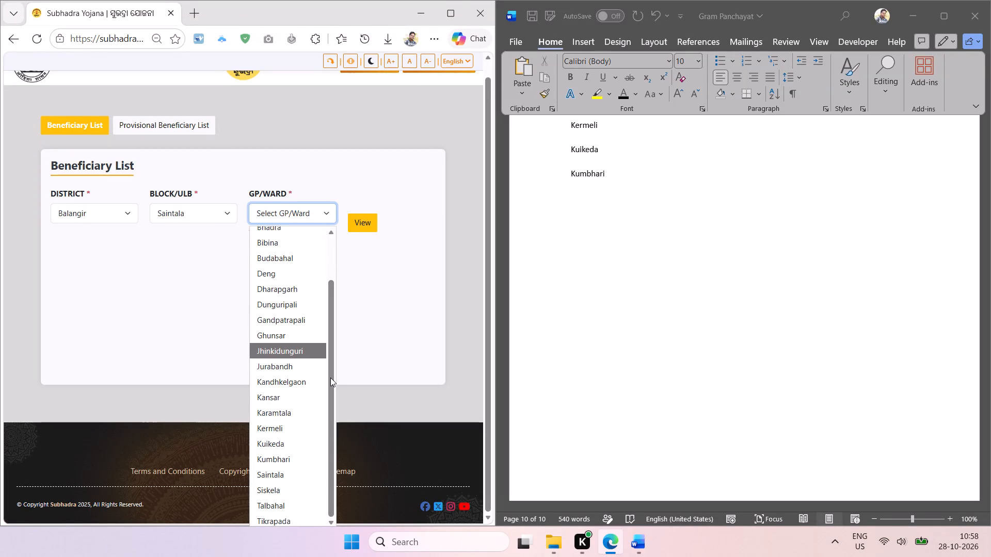
{"action": "key", "text": "shift+super+t"}
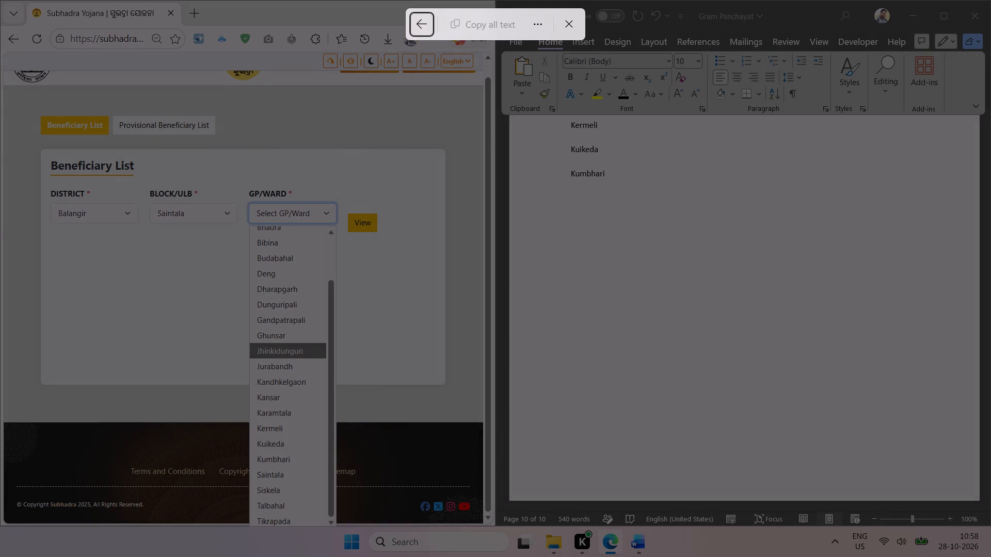
{"action": "left_click_drag", "start_coordinate": [254, 451], "coordinate": [320, 548]}
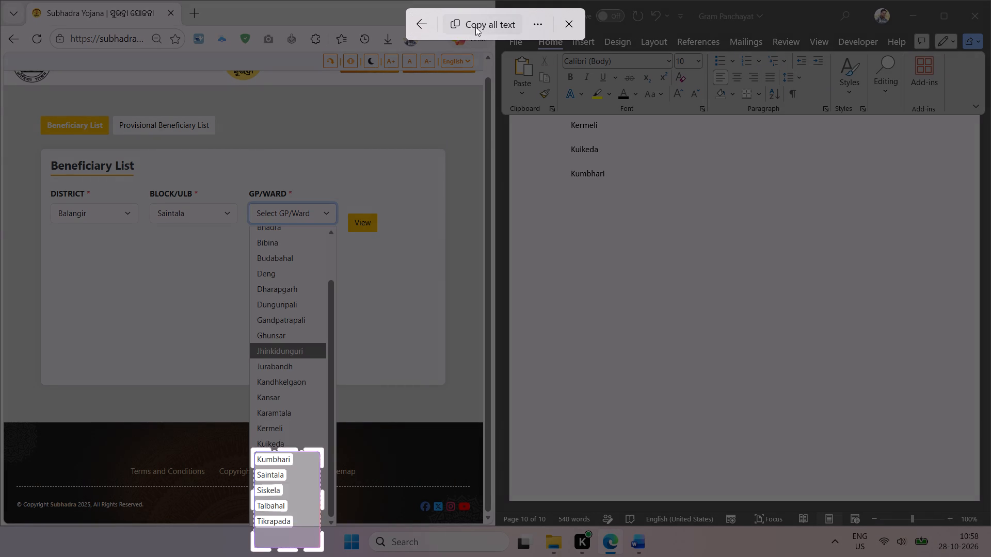
{"action": "left_click", "coordinate": [497, 19]}
{"action": "left_click", "coordinate": [593, 185]}
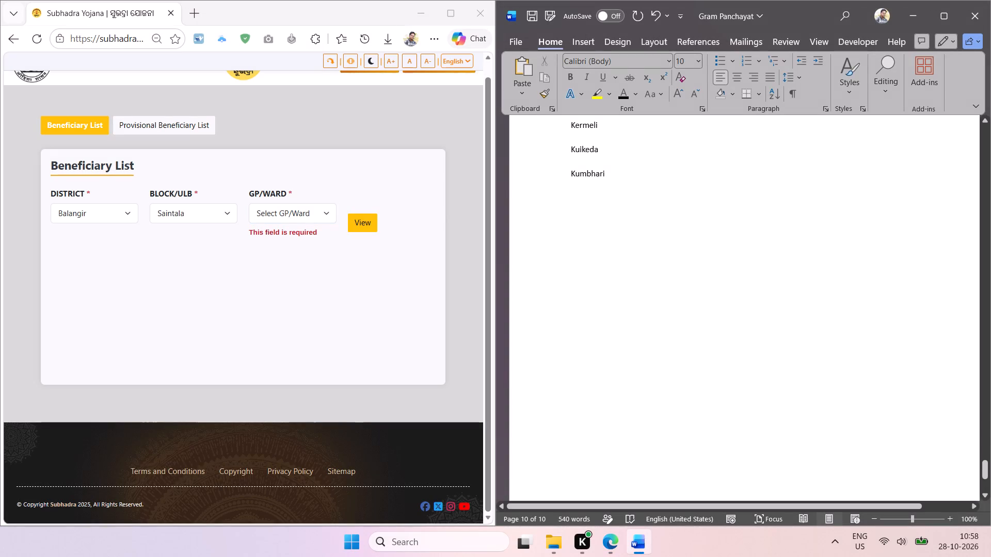
{"action": "key", "text": "ctrl+v"}
Delete the first of the two Kumbhari entries in the SAINTALA list.
{"action": "double_click", "coordinate": [593, 168]}
{"action": "key", "text": "BackSpace"}
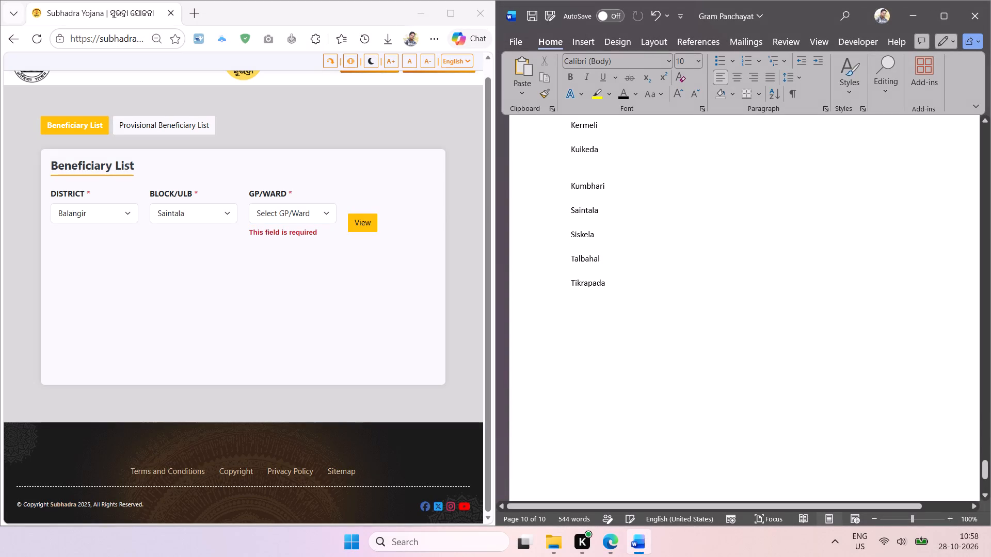
Remove the blank lines between Belgaon and Jhinkidunguri in the SAINTALA list.
{"action": "scroll", "coordinate": [622, 190], "scroll_direction": "up", "scroll_amount": 5}
{"action": "scroll", "coordinate": [630, 198], "scroll_direction": "down", "scroll_amount": 1}
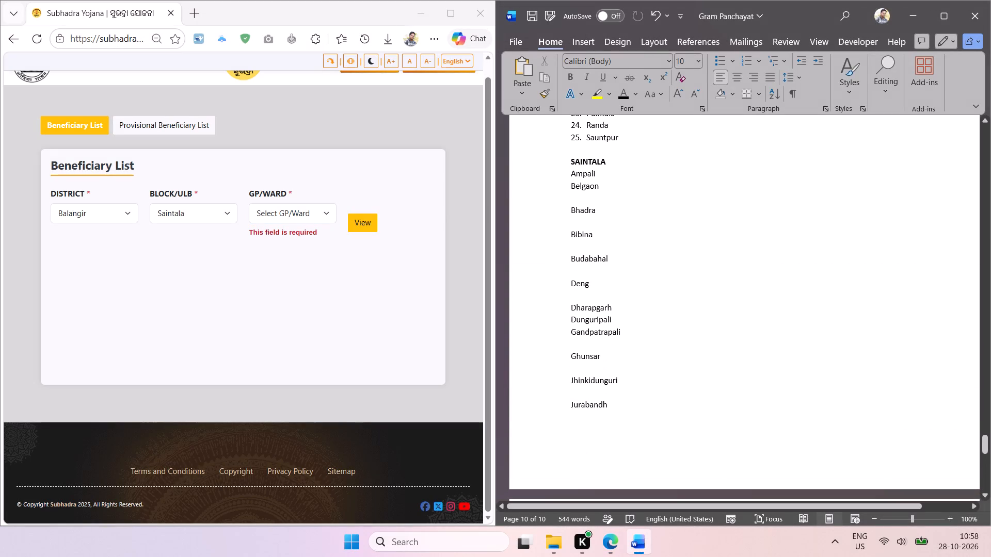
{"action": "left_click", "coordinate": [573, 364]}
{"action": "key", "text": "BackSpace"}
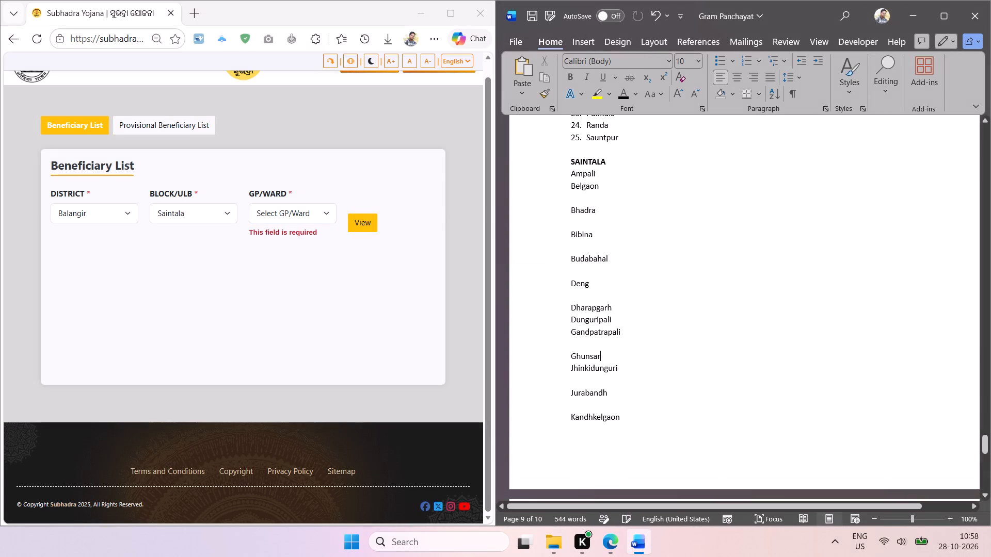
{"action": "left_click", "coordinate": [582, 342]}
{"action": "key", "text": "BackSpace"}
{"action": "left_click", "coordinate": [583, 296]}
{"action": "key", "text": "BackSpace"}
{"action": "left_click", "coordinate": [581, 271]}
{"action": "key", "text": "BackSpace"}
{"action": "left_click", "coordinate": [577, 247]}
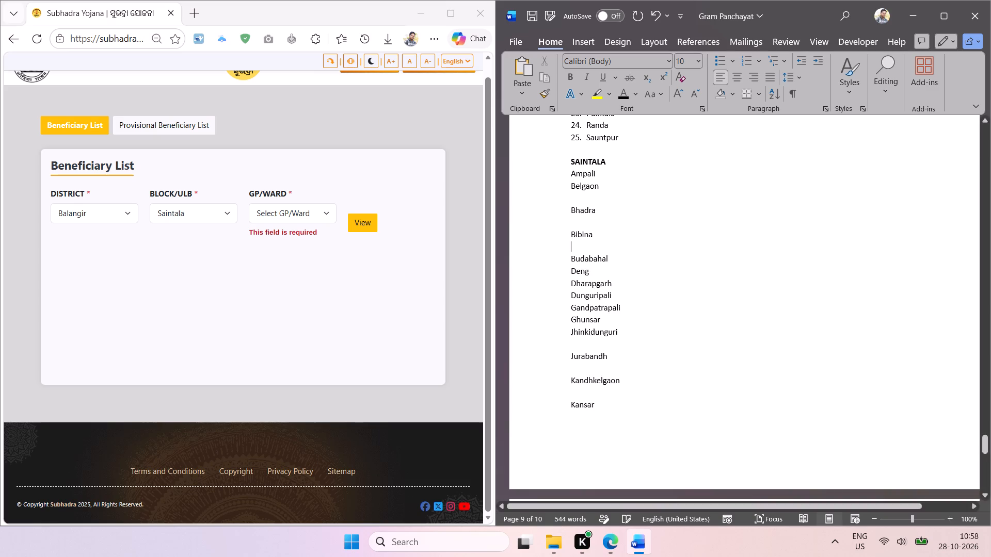
{"action": "key", "text": "BackSpace"}
{"action": "left_click", "coordinate": [578, 221]}
{"action": "key", "text": "BackSpace"}
{"action": "left_click", "coordinate": [580, 199]}
{"action": "key", "text": "BackSpace"}
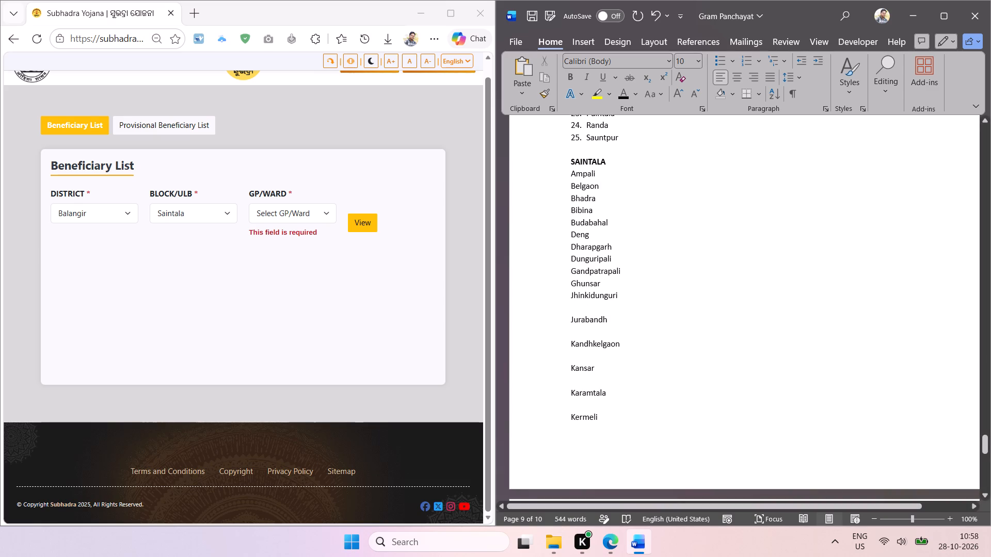
Remove the blank lines between Jhinkidunguri and Karamtala, and the one before Kermeli, in the SAINTALA list.
{"action": "left_click", "coordinate": [580, 407]}
{"action": "key", "text": "BackSpace"}
{"action": "left_click", "coordinate": [579, 380]}
{"action": "key", "text": "BackSpace"}
{"action": "left_click", "coordinate": [583, 352]}
{"action": "key", "text": "BackSpace"}
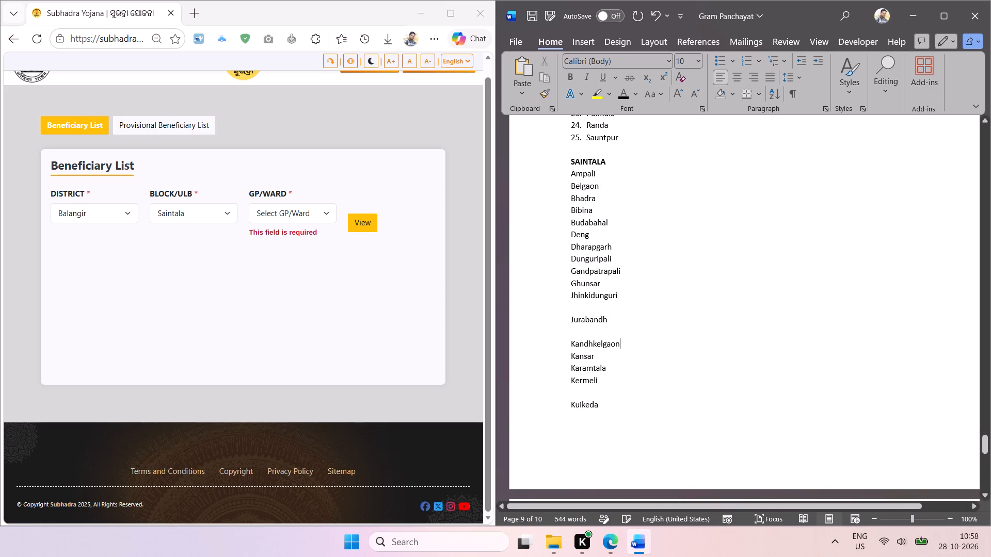
{"action": "left_click", "coordinate": [580, 332]}
{"action": "key", "text": "BackSpace"}
{"action": "left_click", "coordinate": [582, 306]}
{"action": "key", "text": "BackSpace"}
Remove the blank lines between Kermeli and Siskela in the SAINTALA list.
{"action": "left_click", "coordinate": [578, 403]}
{"action": "key", "text": "BackSpace"}
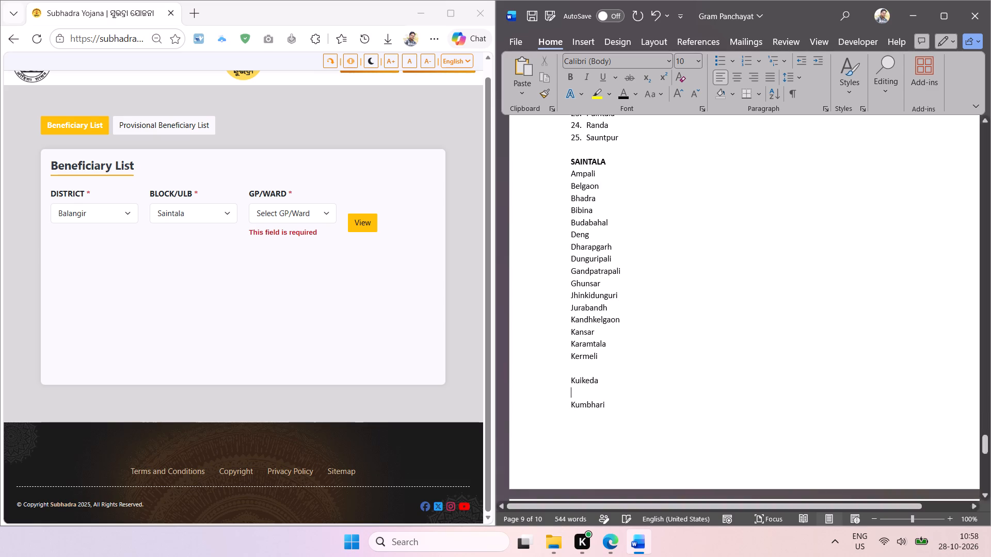
{"action": "key", "text": "BackSpace"}
{"action": "left_click", "coordinate": [580, 367]}
{"action": "key", "text": "BackSpace"}
{"action": "left_click", "coordinate": [584, 394]}
{"action": "key", "text": "BackSpace"}
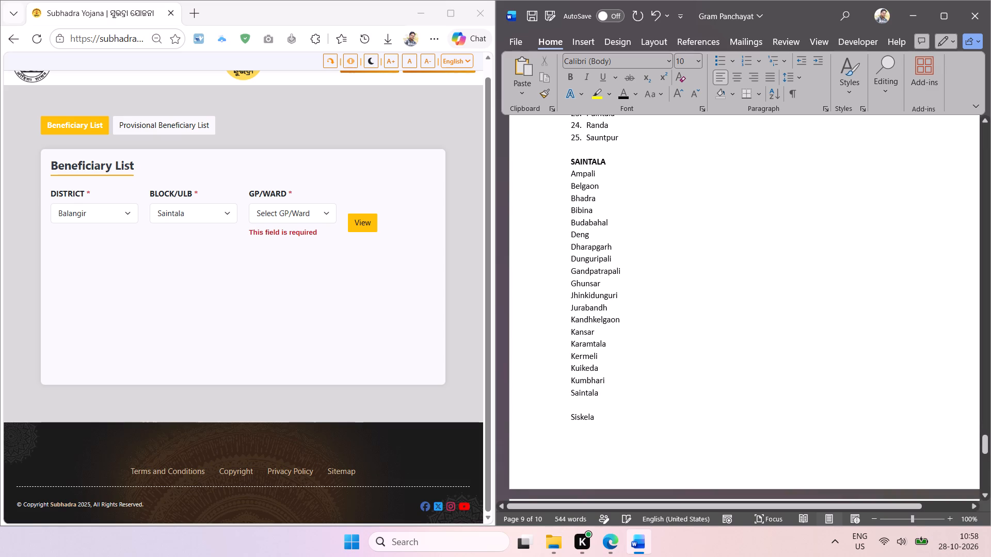
{"action": "left_click", "coordinate": [584, 409]}
{"action": "key", "text": "BackSpace"}
Insert a page break before the SAINTALA heading so its list starts on a new page.
{"action": "scroll", "coordinate": [630, 351], "scroll_direction": "up", "scroll_amount": 1}
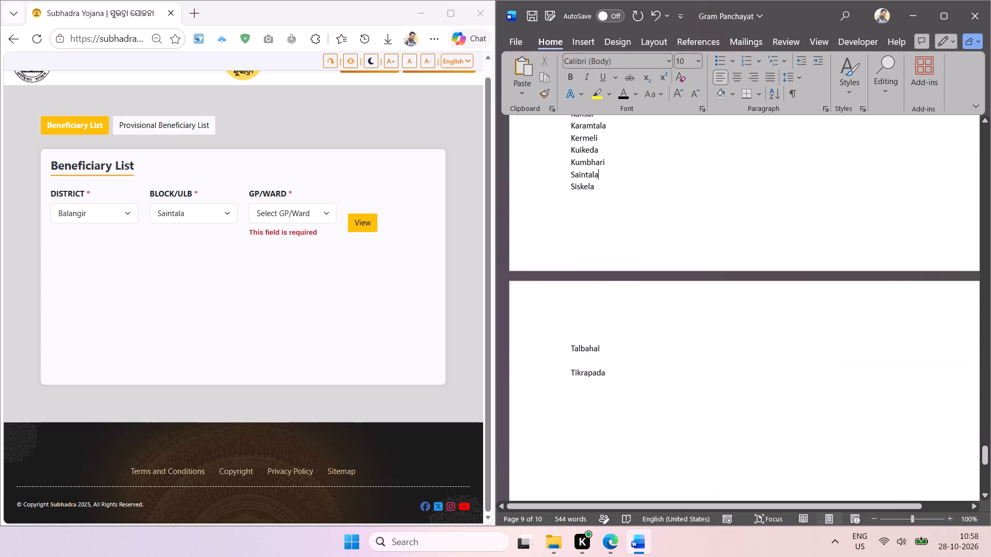
{"action": "scroll", "coordinate": [630, 351], "scroll_direction": "up", "scroll_amount": 1}
{"action": "left_click", "coordinate": [571, 153]}
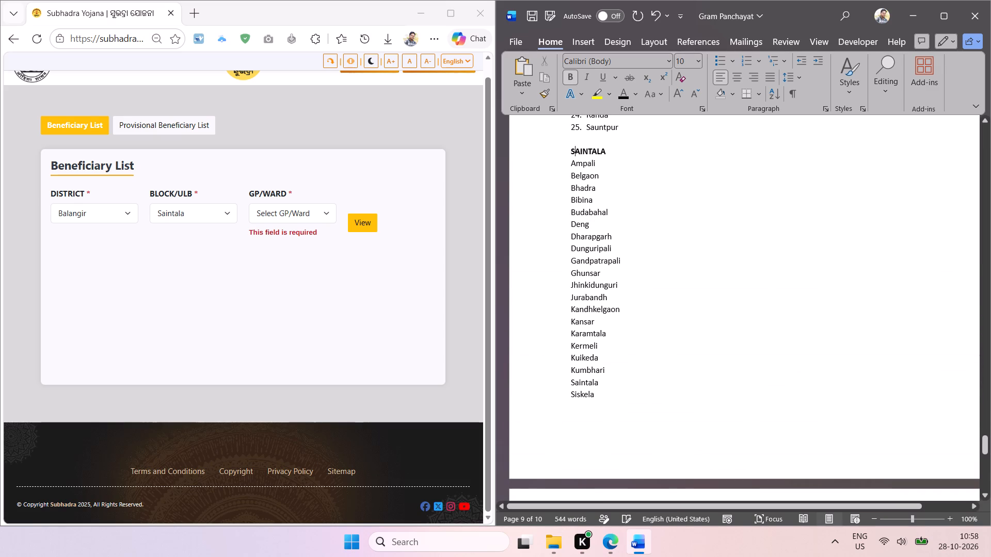
{"action": "key", "text": "Left"}
{"action": "key", "text": "ctrl+Return"}
Remove the blank lines before and after Talbahal at the end of the SAINTALA list.
{"action": "scroll", "coordinate": [623, 164], "scroll_direction": "down", "scroll_amount": 1}
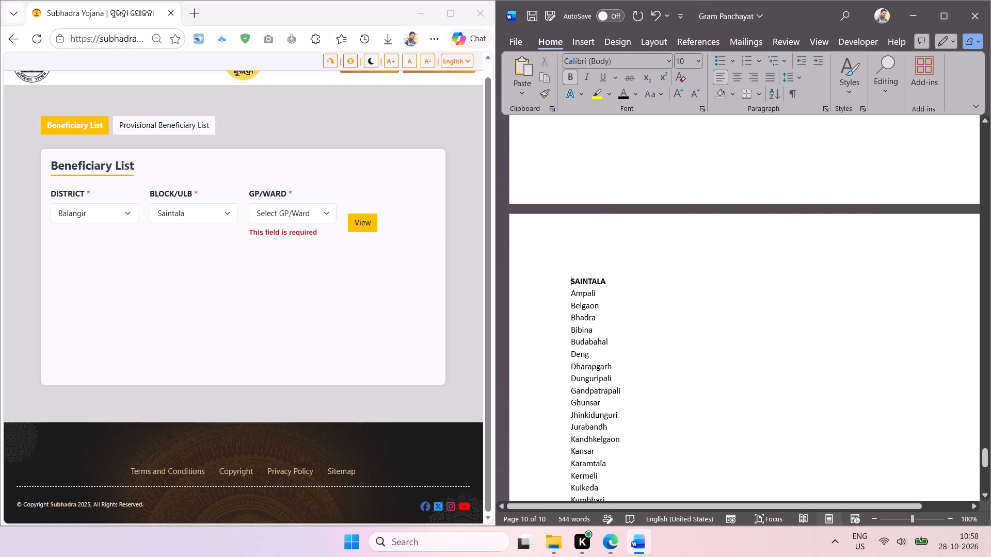
{"action": "scroll", "coordinate": [623, 164], "scroll_direction": "down", "scroll_amount": 3}
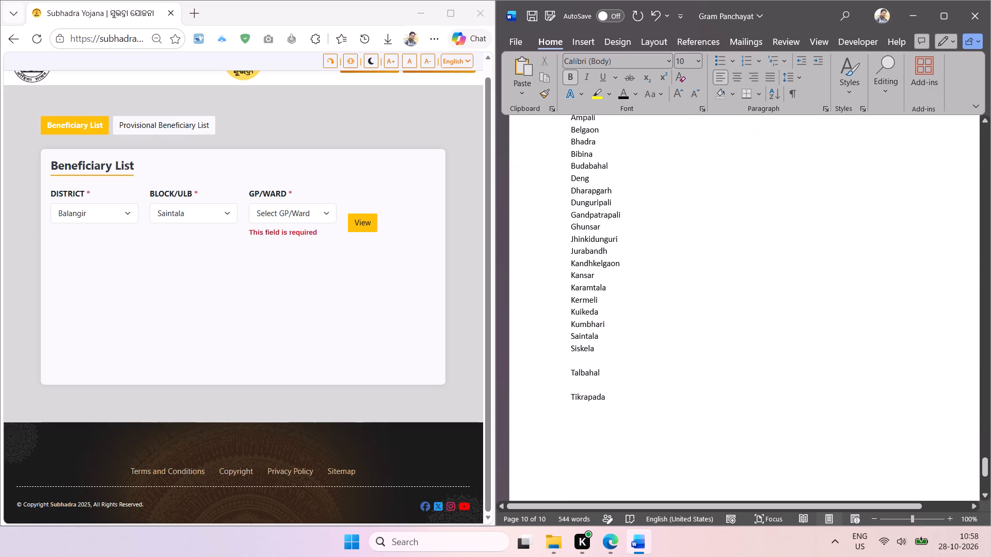
{"action": "left_click", "coordinate": [589, 356]}
{"action": "key", "text": "BackSpace"}
{"action": "left_click", "coordinate": [581, 327]}
{"action": "key", "text": "BackSpace"}
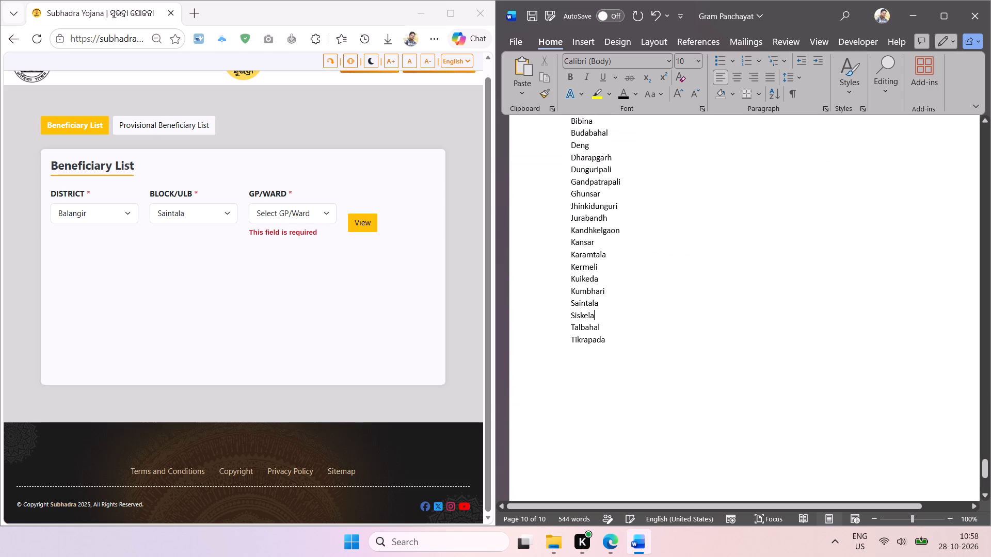
Sort the Gram Panchayat names under the SAINTALA heading as paragraphs in ascending text order.
{"action": "scroll", "coordinate": [622, 357], "scroll_direction": "up", "scroll_amount": 1}
{"action": "left_click_drag", "start_coordinate": [606, 437], "coordinate": [540, 174]}
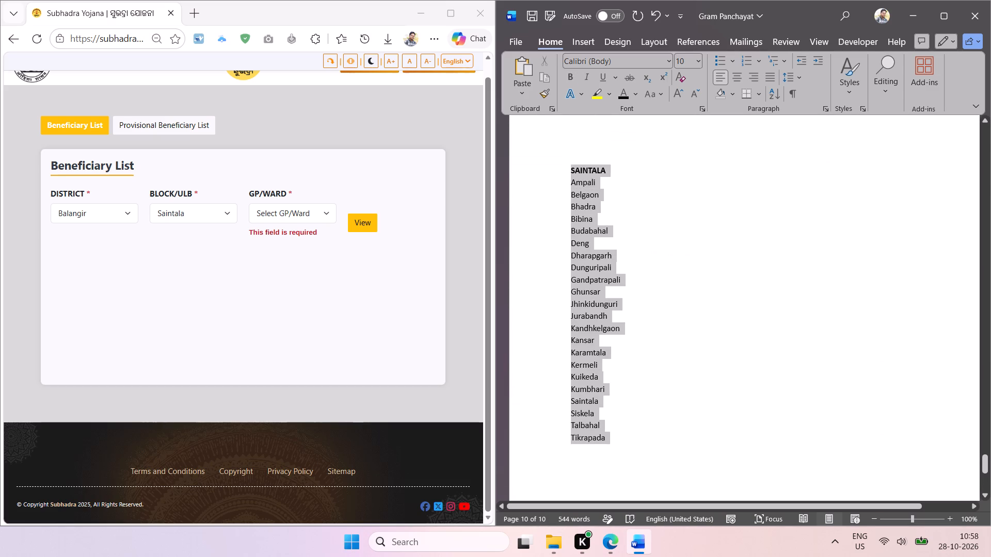
{"action": "left_click_drag", "start_coordinate": [540, 174], "coordinate": [542, 182]}
{"action": "left_click", "coordinate": [771, 96]}
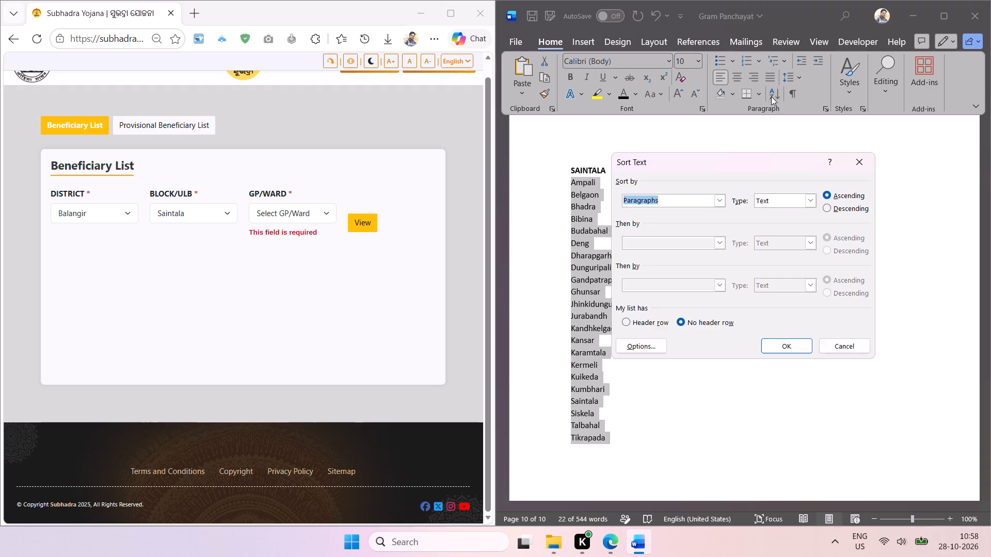
{"action": "key", "text": "Return"}
Apply numbering to the SAINTALA names, decrease the list's indent to the heading's margin, and save the document.
{"action": "left_click", "coordinate": [751, 63]}
{"action": "double_click", "coordinate": [800, 61]}
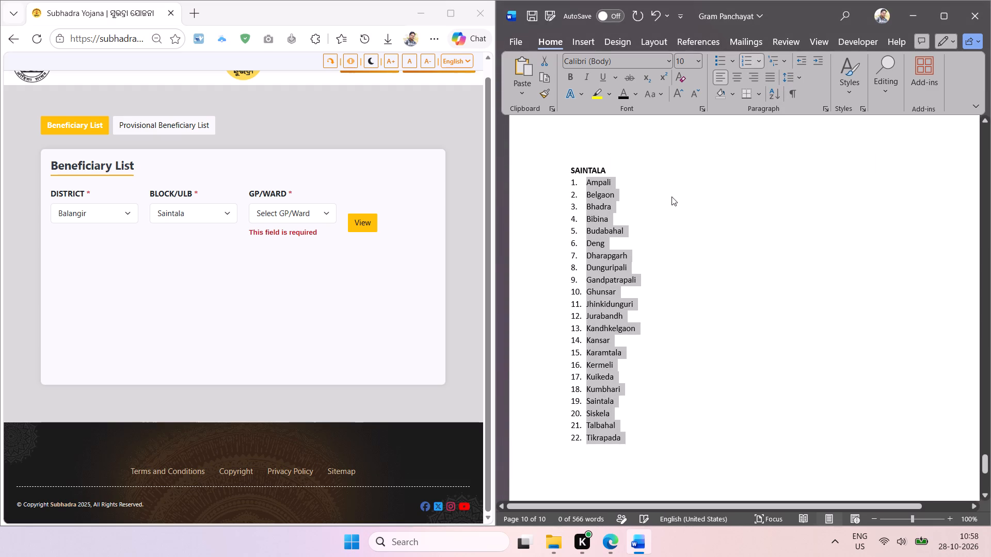
{"action": "left_click", "coordinate": [672, 196]}
{"action": "key", "text": "ctrl+s"}
Copy the SAINTALA heading and paste it below Tikrapada, leaving a blank line after the numbered list.
{"action": "double_click", "coordinate": [593, 171]}
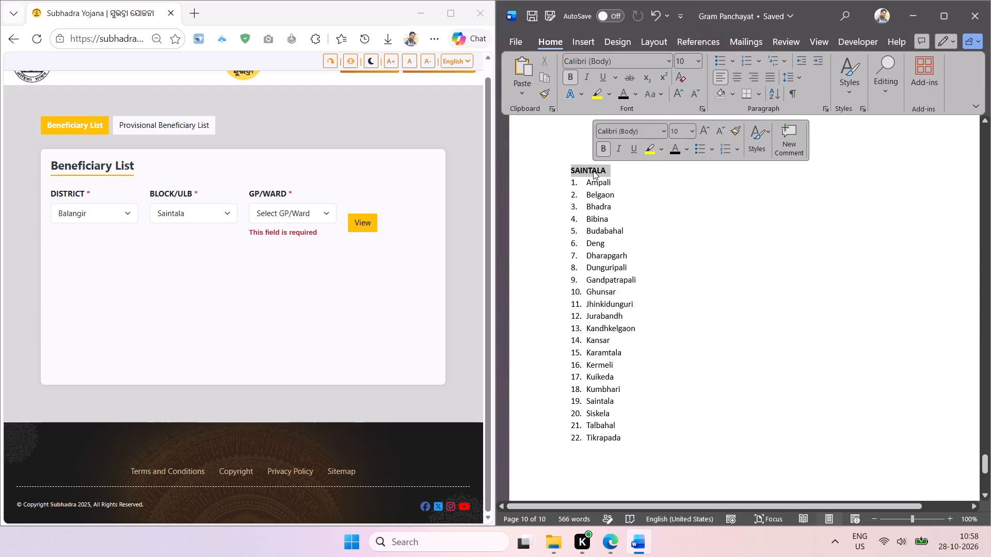
{"action": "key", "text": "ctrl+c"}
{"action": "left_click", "coordinate": [634, 441]}
{"action": "key", "text": "Return"}
{"action": "key", "text": "Return"}
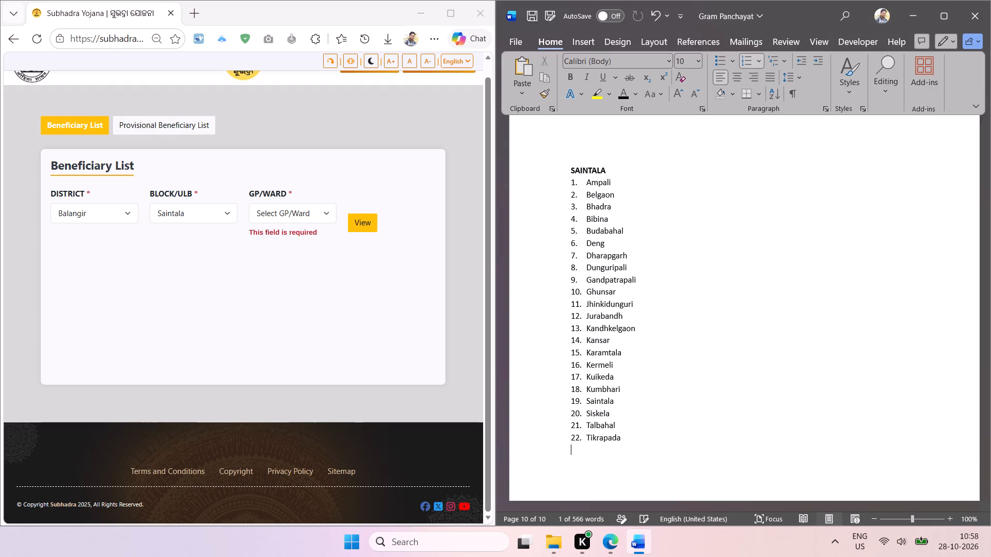
{"action": "key", "text": "Return"}
{"action": "key", "text": "ctrl+v"}
{"action": "scroll", "coordinate": [643, 388], "scroll_direction": "down", "scroll_amount": 1}
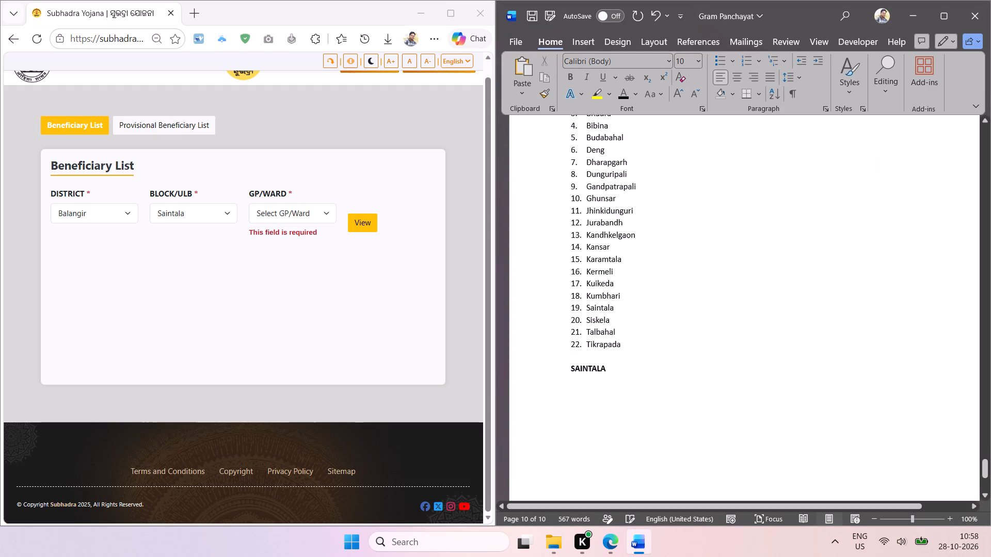
{"action": "scroll", "coordinate": [643, 388], "scroll_direction": "down", "scroll_amount": 3}
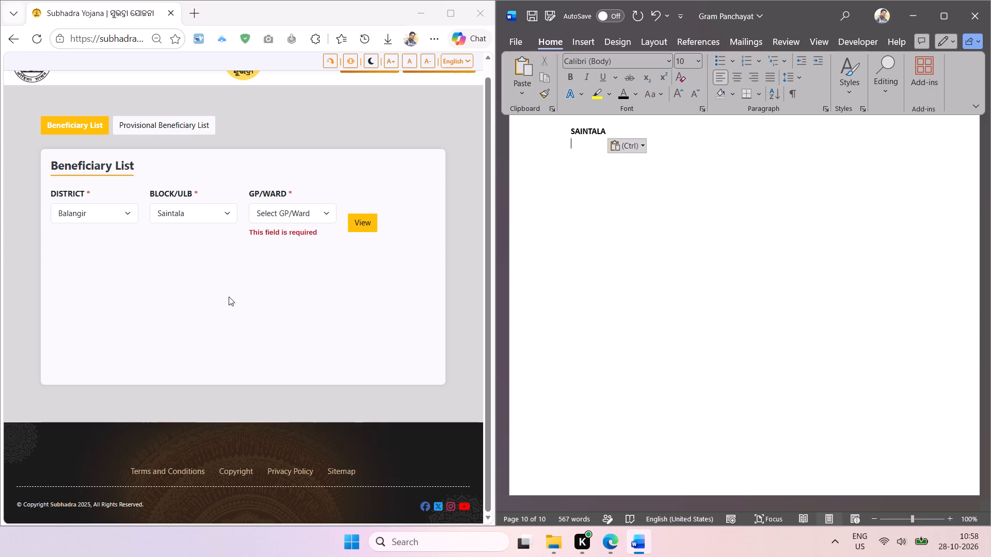
Switch to the Subhadra Yojana page in Edge and choose Titlagarh as the block.
{"action": "left_click", "coordinate": [215, 214]}
{"action": "left_click", "coordinate": [216, 446]}
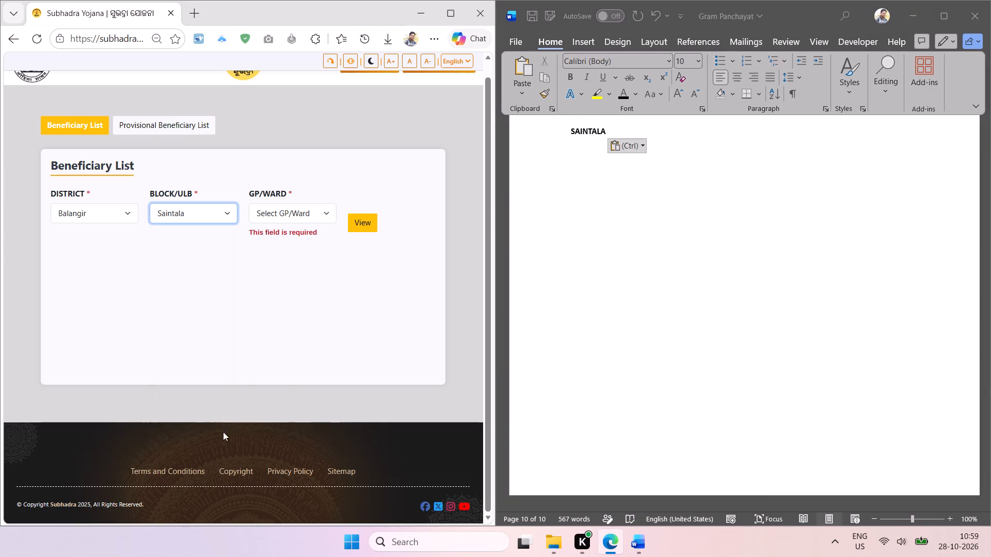
{"action": "left_click", "coordinate": [285, 361]}
Capture the block name Titlagarh as text, replace the copied SAINTALA heading in Word with TITLAGARH in uppercase, and save.
{"action": "key", "text": "shift+super+t"}
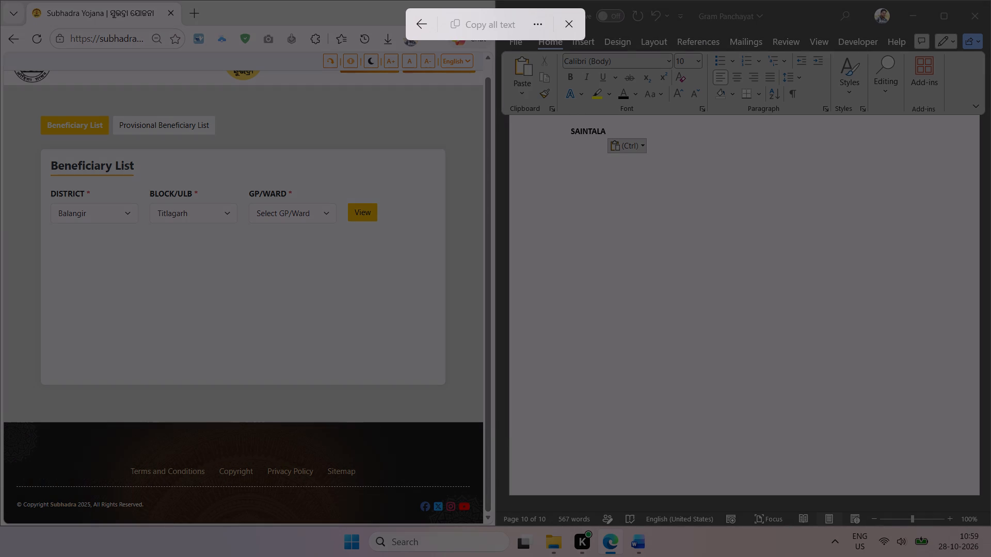
{"action": "left_click_drag", "start_coordinate": [155, 203], "coordinate": [211, 297]}
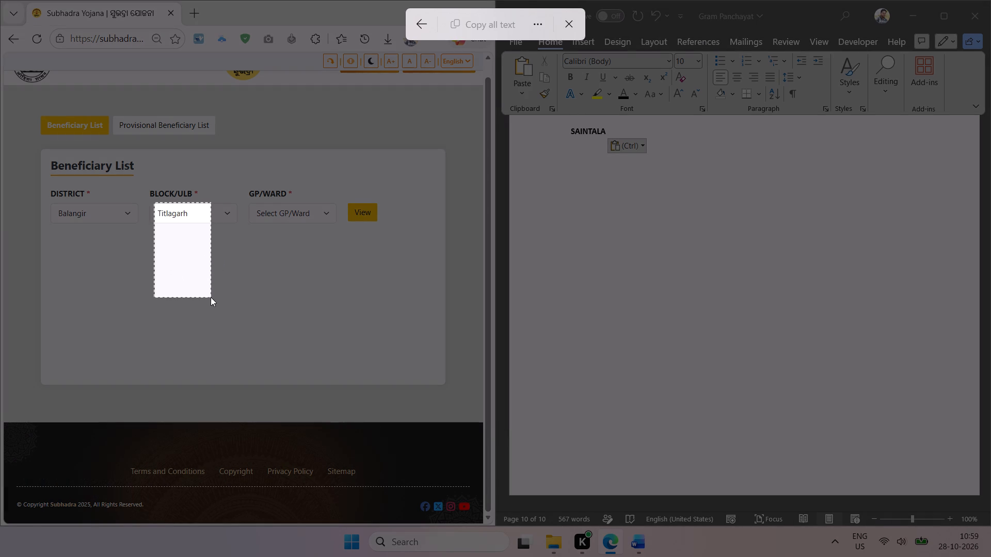
{"action": "left_click_drag", "start_coordinate": [211, 297], "coordinate": [211, 297]}
{"action": "left_click", "coordinate": [481, 25]}
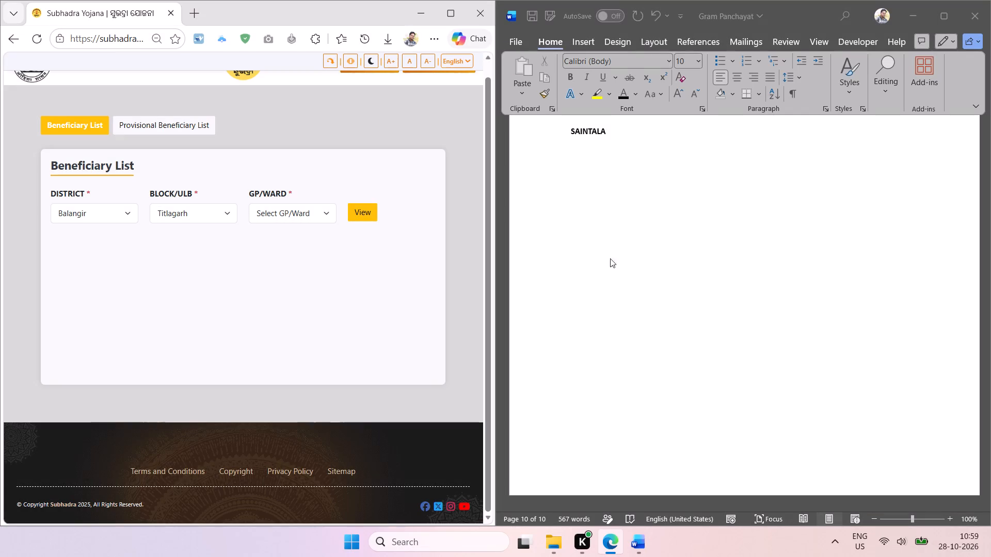
{"action": "left_click", "coordinate": [636, 162]}
{"action": "double_click", "coordinate": [589, 132]}
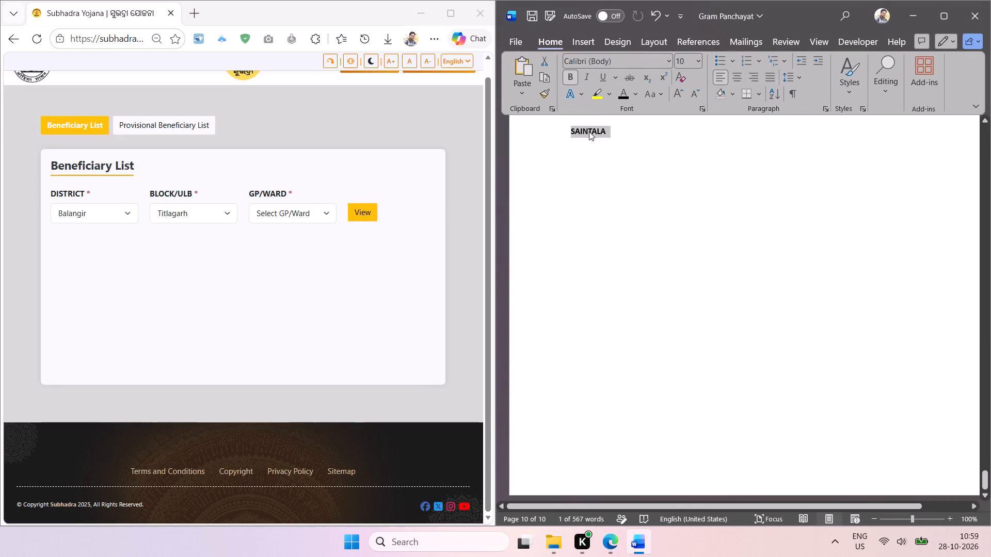
{"action": "key", "text": "ctrl+v"}
{"action": "key", "text": "shift+F3"}
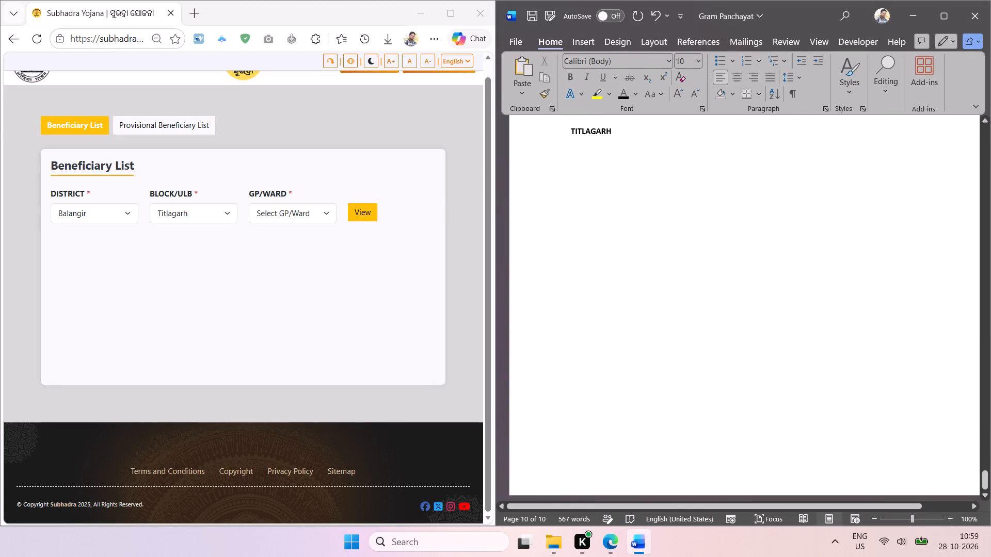
{"action": "key", "text": "Return"}
{"action": "key", "text": "Return"}
{"action": "key", "text": "BackSpace"}
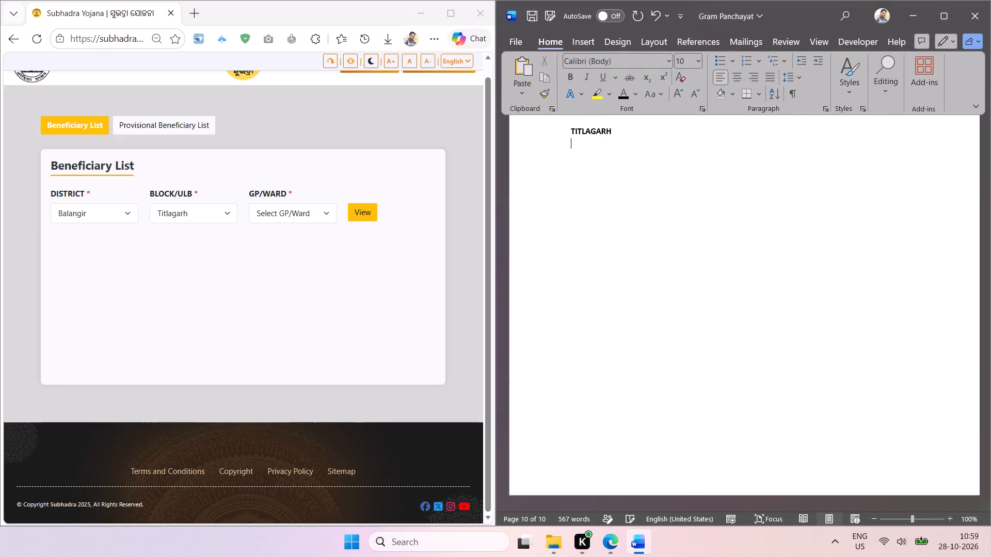
{"action": "key", "text": "ctrl+s"}
Capture the Titlagarh GP/Ward names from Adabahal to Marlad on the website and paste them under the TITLAGARH heading, followed by blank lines.
{"action": "left_click", "coordinate": [323, 218]}
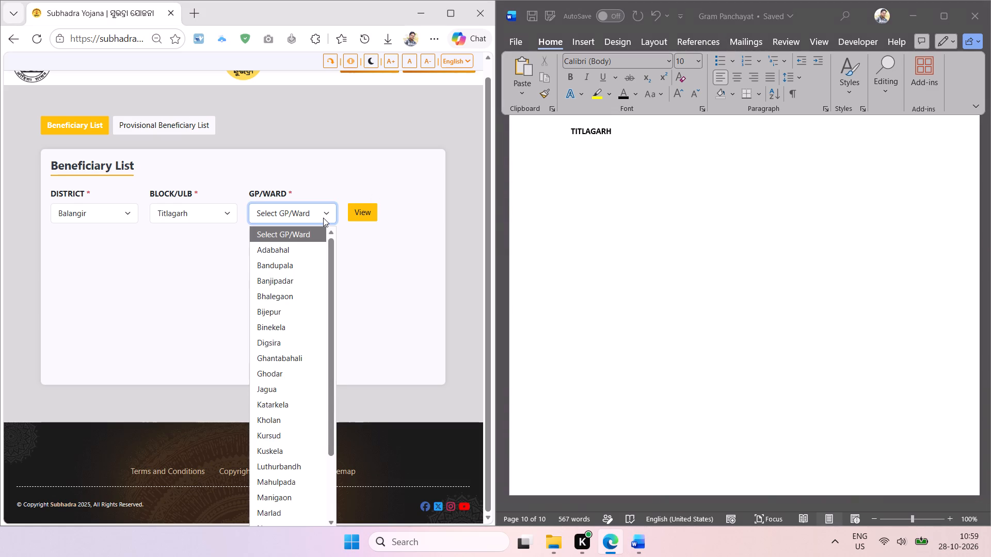
{"action": "key", "text": "shift+super+t"}
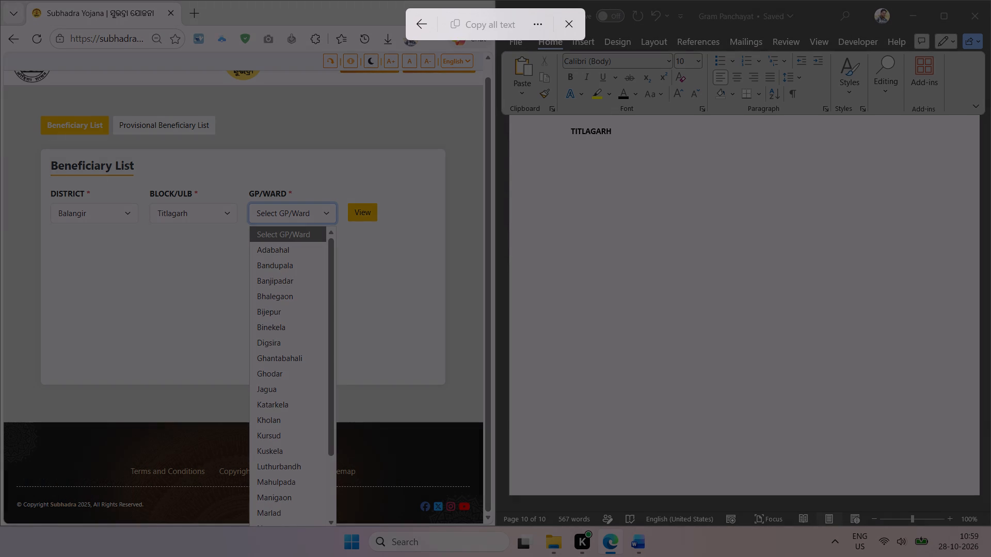
{"action": "left_click_drag", "start_coordinate": [251, 243], "coordinate": [319, 518]}
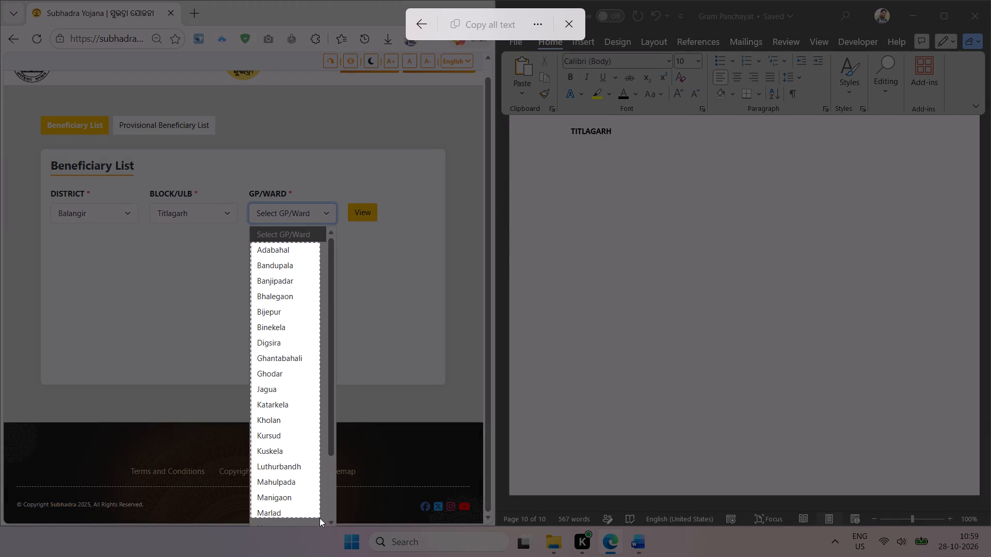
{"action": "left_click_drag", "start_coordinate": [319, 518], "coordinate": [323, 521]}
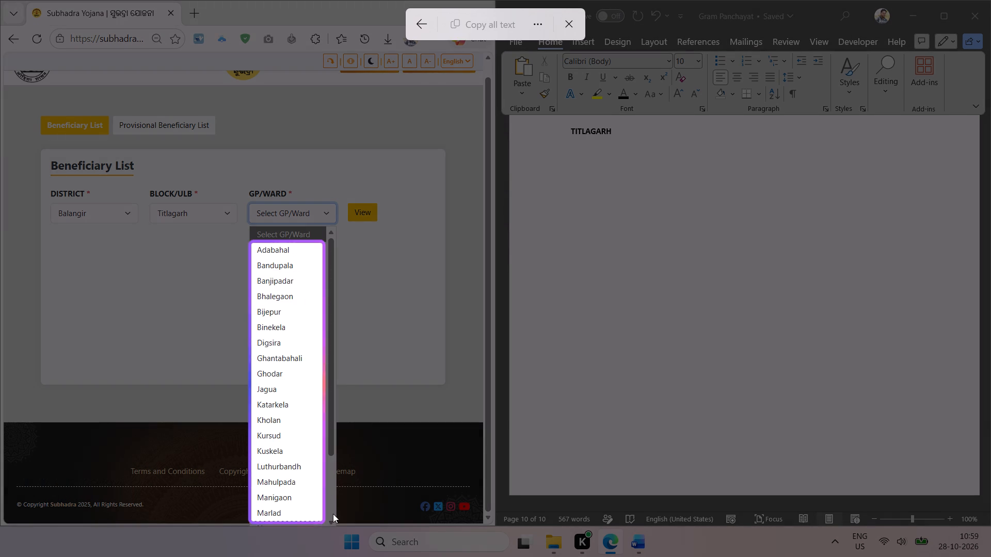
{"action": "left_click", "coordinate": [482, 23]}
{"action": "left_click", "coordinate": [590, 153]}
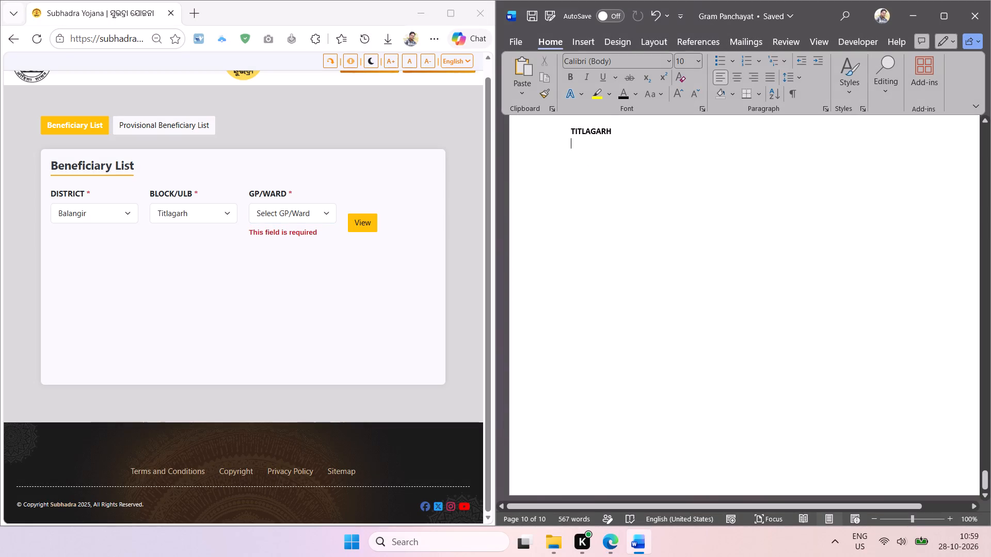
{"action": "key", "text": "ctrl+v"}
{"action": "key", "text": "Return"}
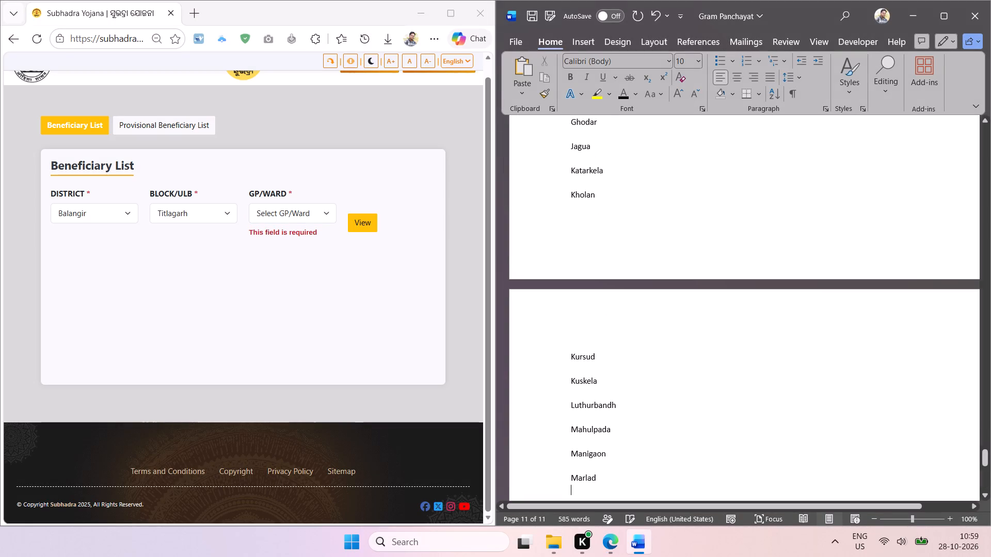
{"action": "key", "text": "Return"}
{"action": "key", "text": "Return"}
Capture the remaining GP/Ward names from Marlad to Surda on the website and paste them below the TITLAGARH list in Word.
{"action": "scroll", "coordinate": [616, 449], "scroll_direction": "down", "scroll_amount": 3}
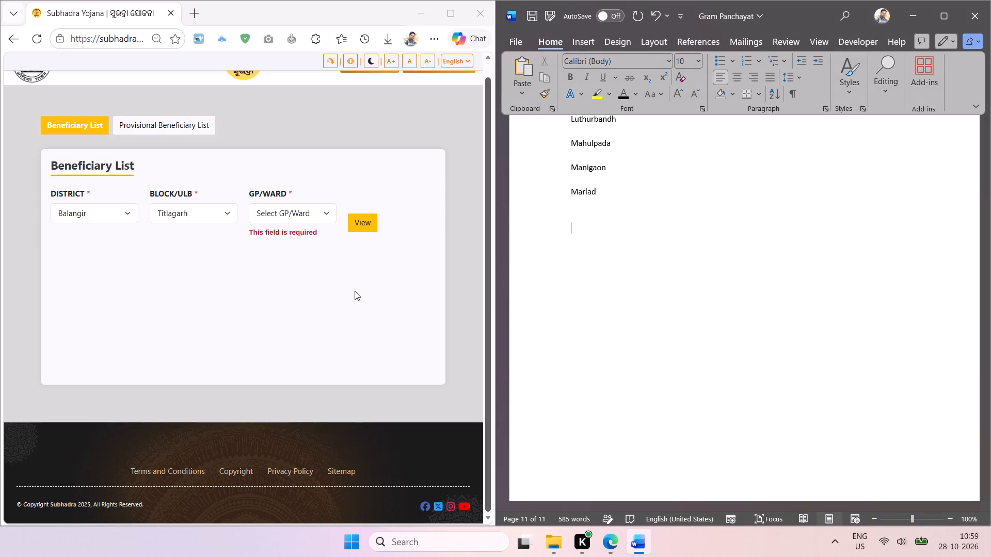
{"action": "left_click", "coordinate": [326, 214]}
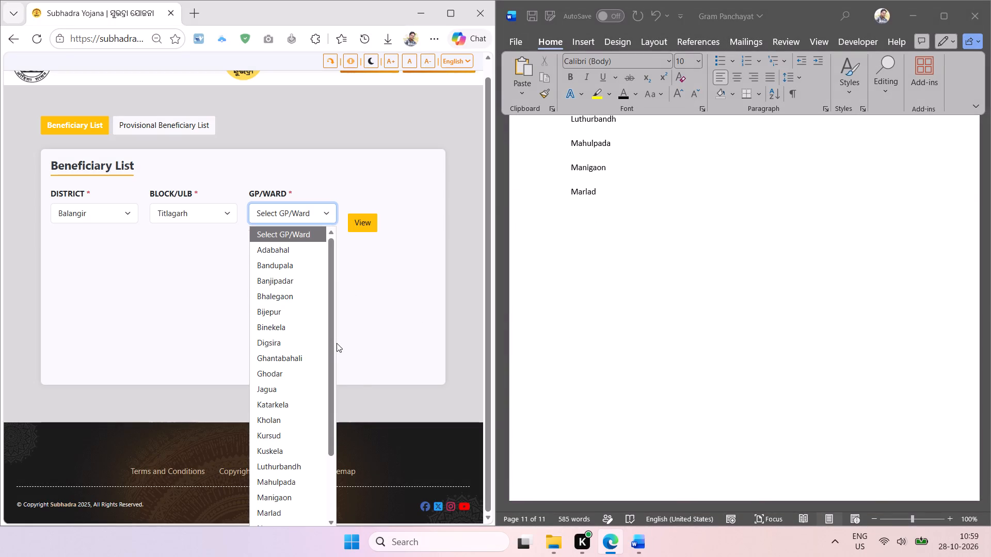
{"action": "left_click_drag", "start_coordinate": [334, 340], "coordinate": [330, 476]}
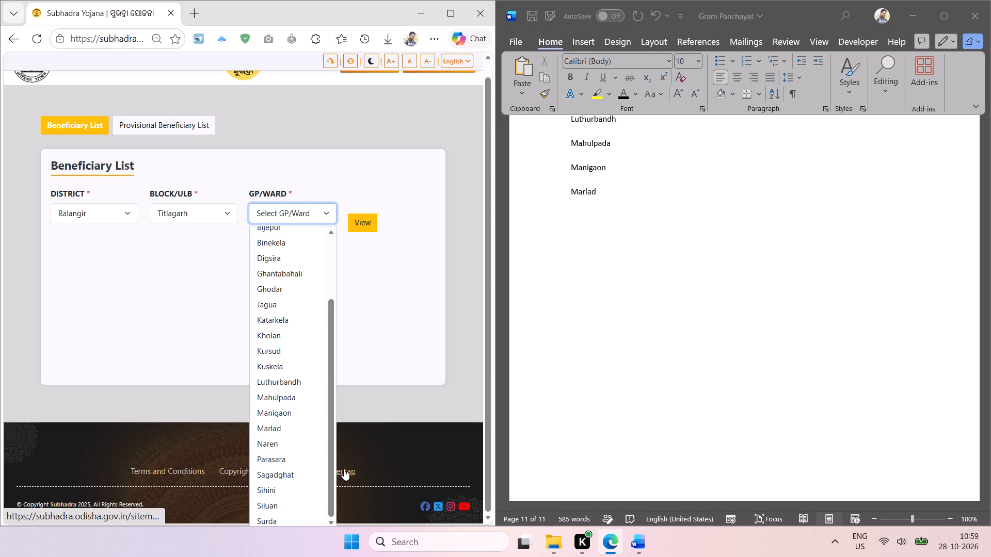
{"action": "key", "text": "shift+super+t"}
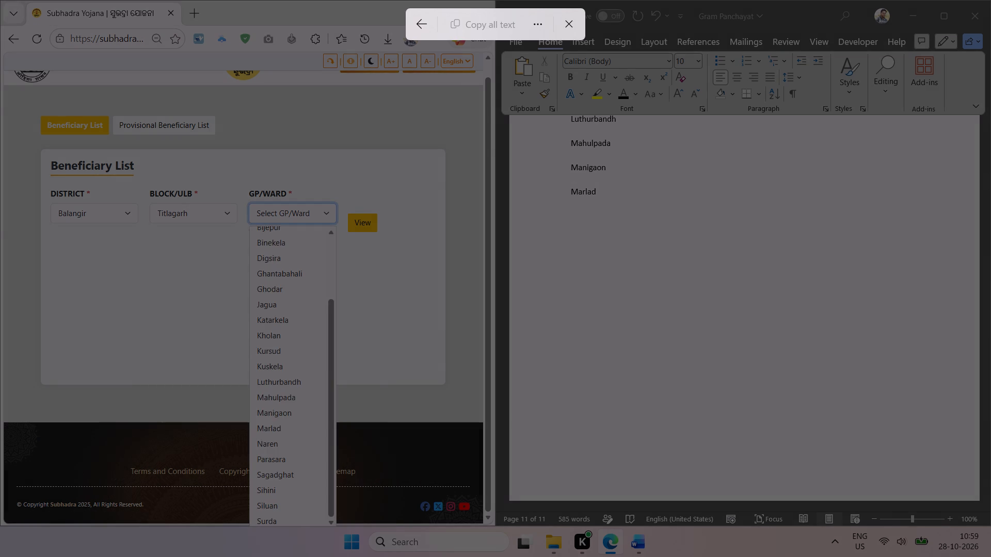
{"action": "left_click_drag", "start_coordinate": [253, 420], "coordinate": [305, 519]}
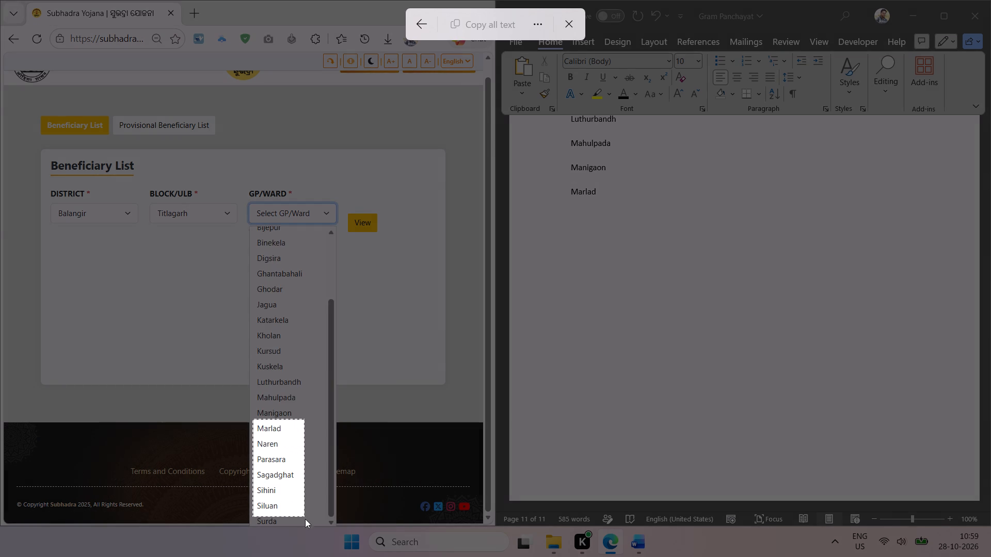
{"action": "left_click_drag", "start_coordinate": [305, 519], "coordinate": [307, 530]}
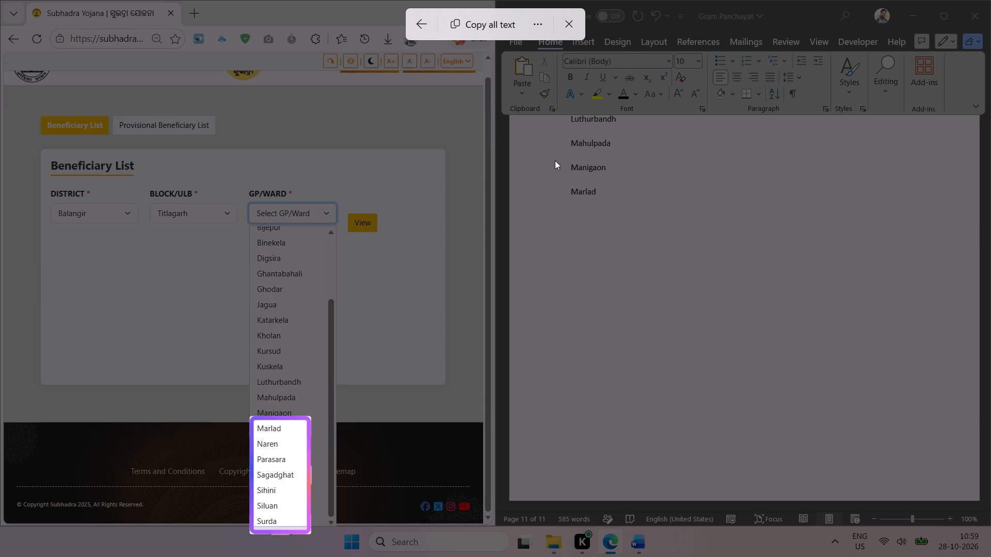
{"action": "left_click", "coordinate": [479, 39]}
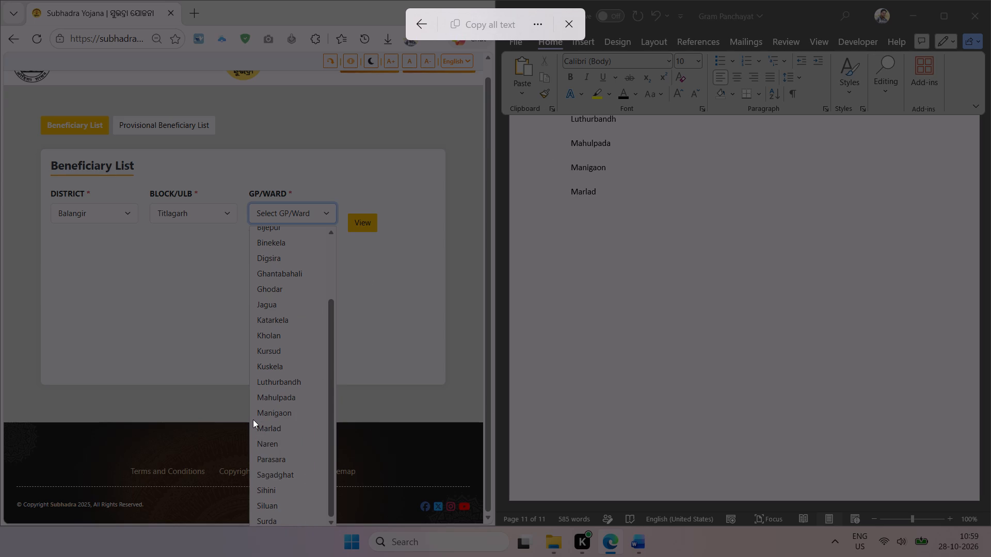
{"action": "left_click_drag", "start_coordinate": [253, 419], "coordinate": [316, 519]}
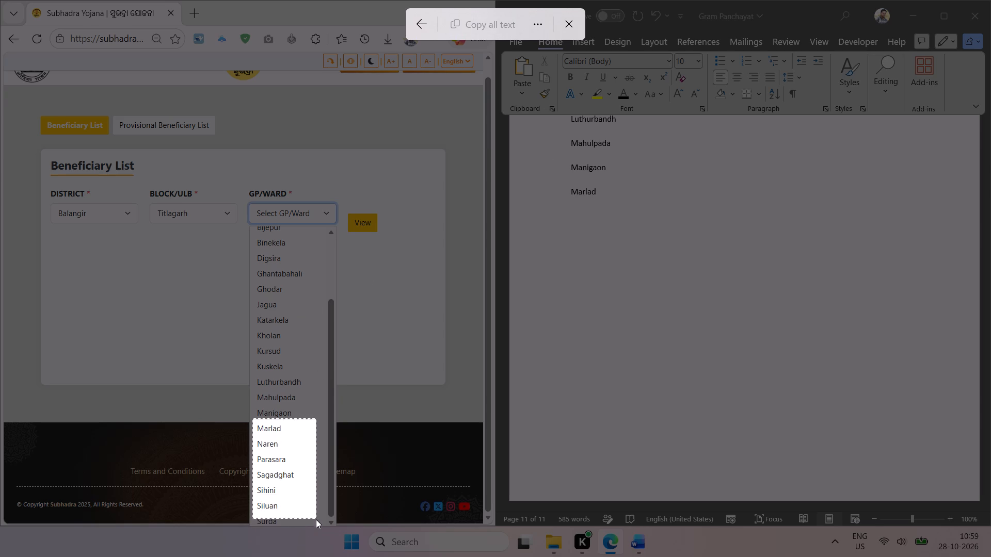
{"action": "left_click_drag", "start_coordinate": [316, 519], "coordinate": [316, 532]}
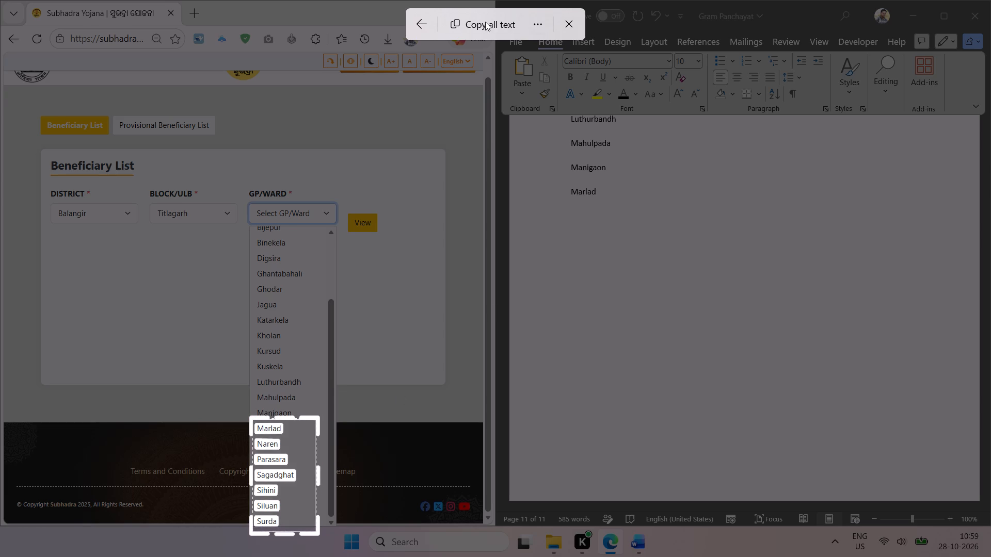
{"action": "left_click", "coordinate": [485, 22]}
{"action": "left_click", "coordinate": [587, 201]}
{"action": "key", "text": "ctrl+v"}
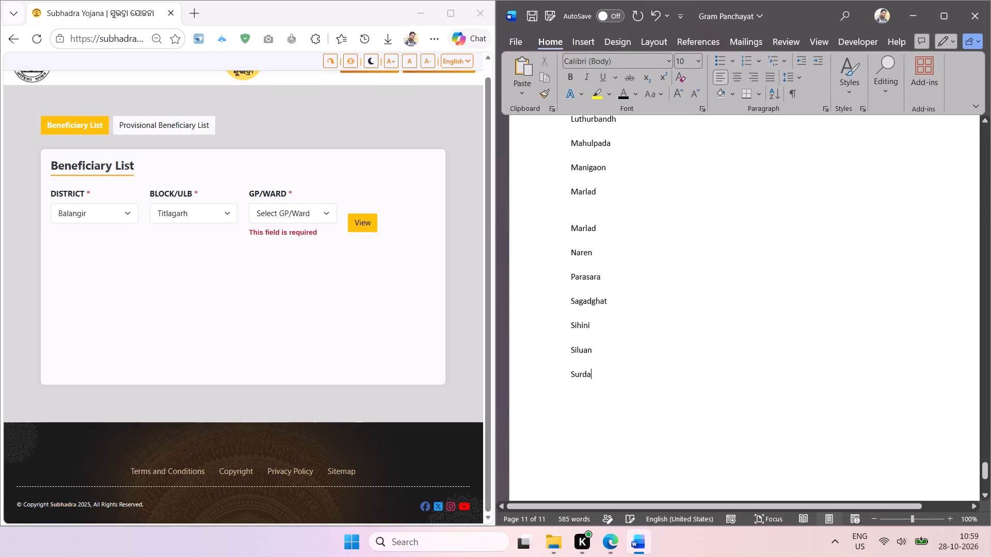
Delete the duplicate Marlad and the blank lines around it so Naren directly follows the first Marlad.
{"action": "double_click", "coordinate": [588, 230]}
{"action": "key", "text": "BackSpace"}
{"action": "key", "text": "BackSpace"}
{"action": "key", "text": "BackSpace"}
{"action": "key", "text": "BackSpace"}
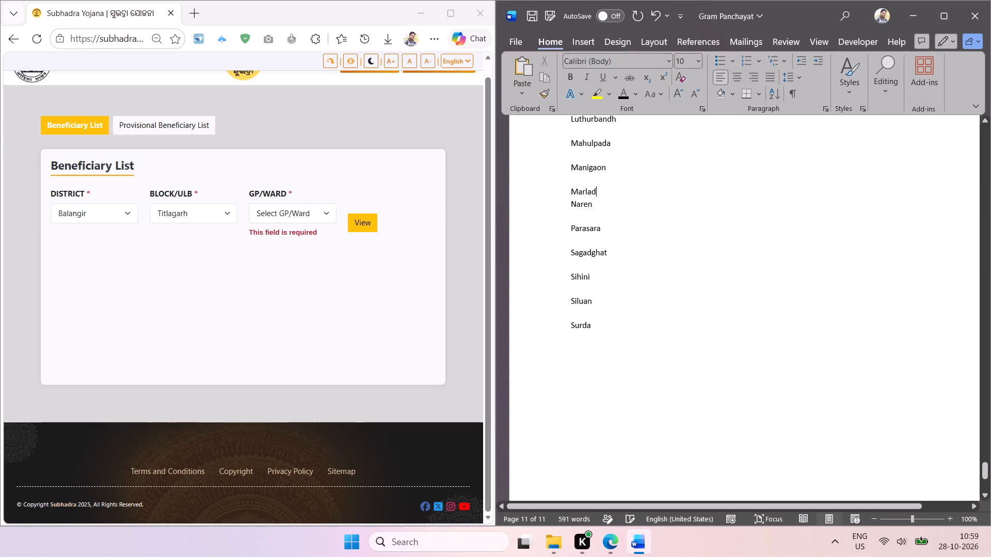
Remove the blank lines between the names from Bijepur to Katarkela in the TITLAGARH list.
{"action": "scroll", "coordinate": [682, 219], "scroll_direction": "up", "scroll_amount": 3}
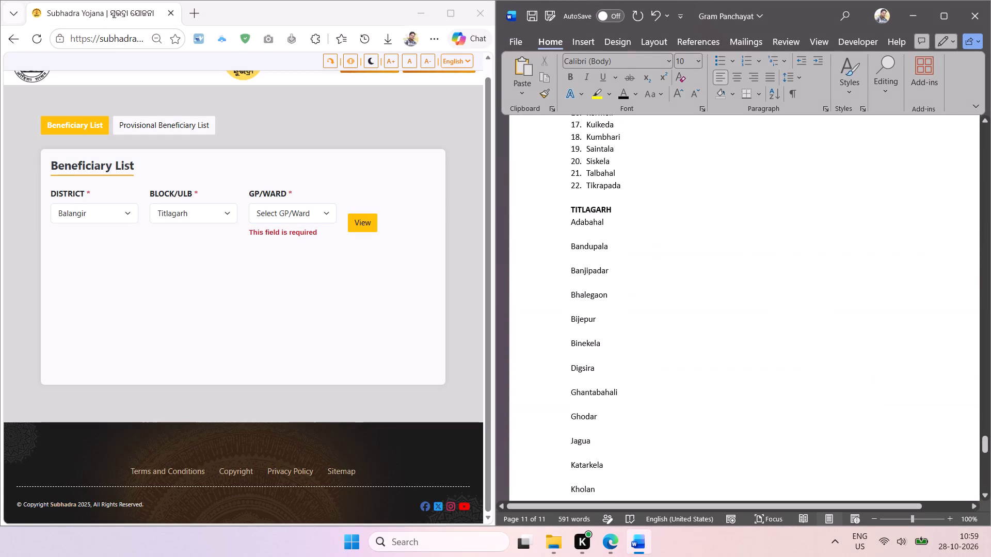
{"action": "scroll", "coordinate": [678, 264], "scroll_direction": "up", "scroll_amount": 2}
{"action": "left_click", "coordinate": [583, 412]}
{"action": "key", "text": "BackSpace"}
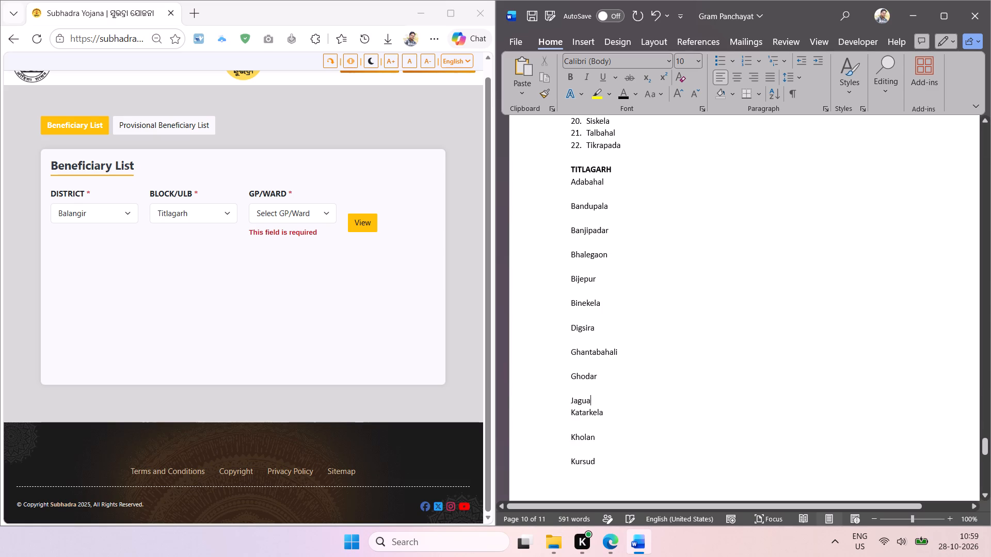
{"action": "left_click", "coordinate": [581, 387]}
{"action": "key", "text": "BackSpace"}
{"action": "left_click", "coordinate": [584, 363]}
{"action": "key", "text": "BackSpace"}
{"action": "left_click", "coordinate": [582, 336]}
{"action": "key", "text": "BackSpace"}
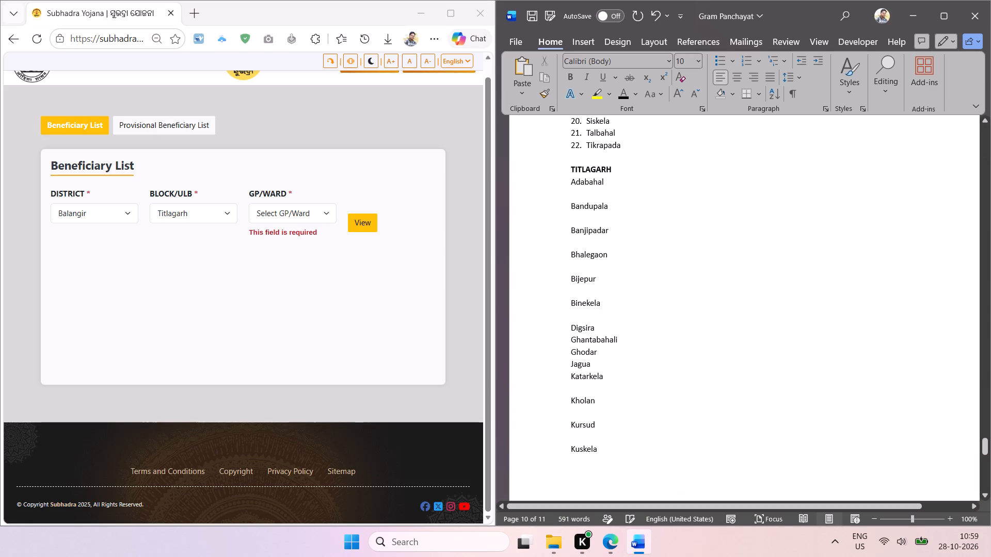
{"action": "left_click", "coordinate": [579, 314]}
{"action": "key", "text": "BackSpace"}
{"action": "left_click", "coordinate": [581, 292]}
{"action": "key", "text": "BackSpace"}
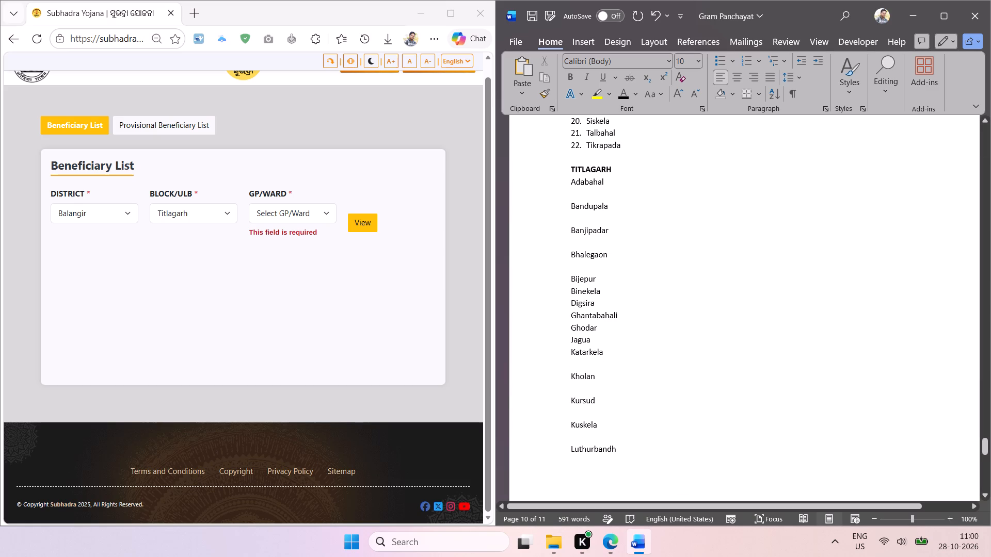
Remove the blank lines between the names from Adabahal to Bijepur in the TITLAGARH list.
{"action": "left_click", "coordinate": [582, 267]}
{"action": "key", "text": "BackSpace"}
{"action": "left_click", "coordinate": [581, 245]}
{"action": "key", "text": "BackSpace"}
{"action": "left_click", "coordinate": [579, 215]}
{"action": "key", "text": "BackSpace"}
{"action": "left_click", "coordinate": [578, 191]}
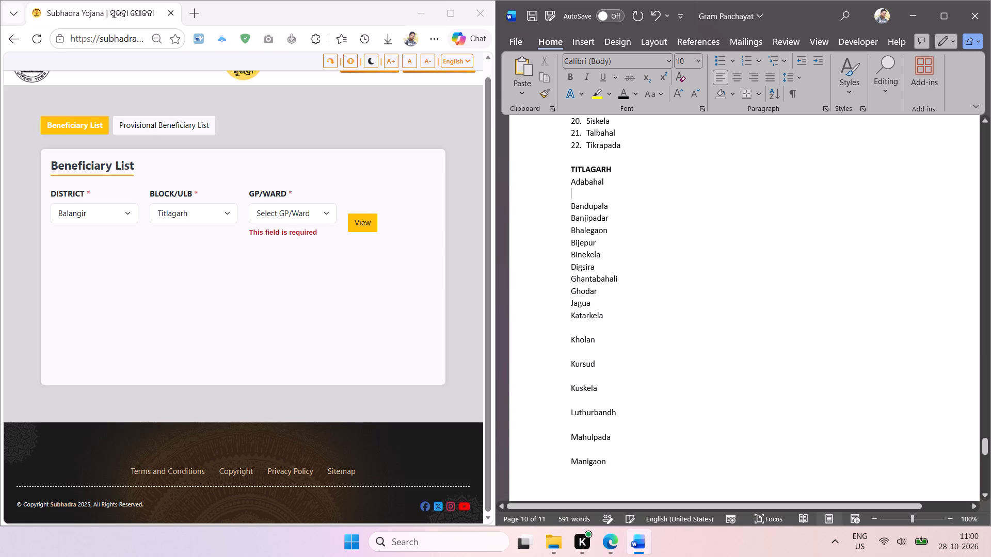
{"action": "key", "text": "BackSpace"}
Remove the blank lines between the names from Katarkela to Manigaon, leaving the one before Marlad.
{"action": "left_click", "coordinate": [576, 437]}
{"action": "key", "text": "BackSpace"}
{"action": "left_click", "coordinate": [582, 409]}
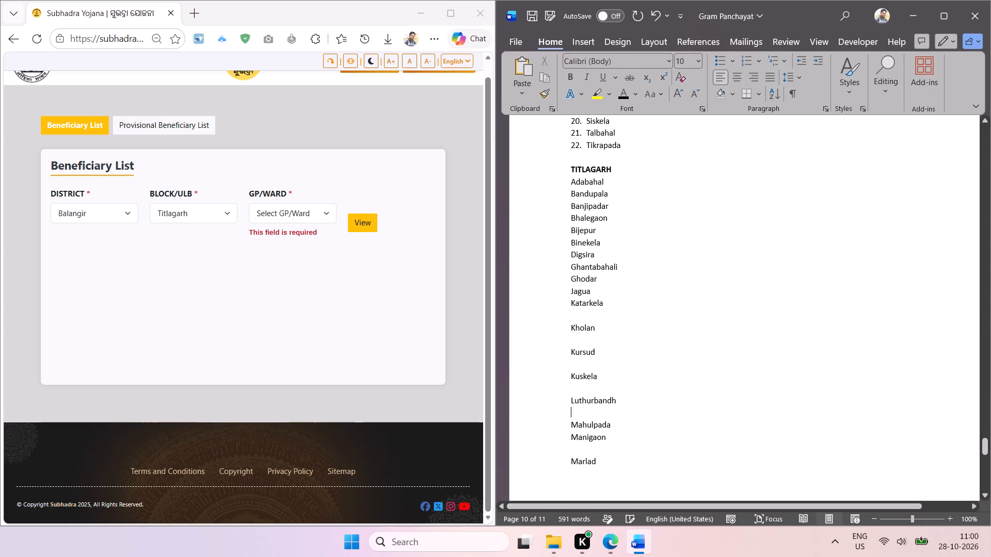
{"action": "key", "text": "BackSpace"}
{"action": "left_click", "coordinate": [583, 386]}
{"action": "key", "text": "BackSpace"}
{"action": "left_click", "coordinate": [579, 359]}
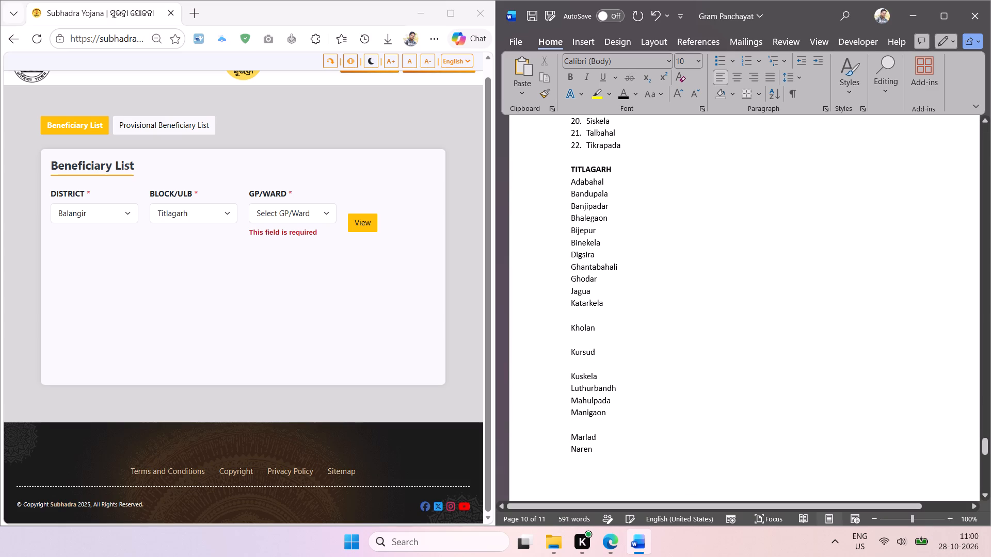
{"action": "key", "text": "BackSpace"}
{"action": "left_click", "coordinate": [583, 340]}
{"action": "key", "text": "BackSpace"}
{"action": "left_click", "coordinate": [584, 316]}
{"action": "key", "text": "BackSpace"}
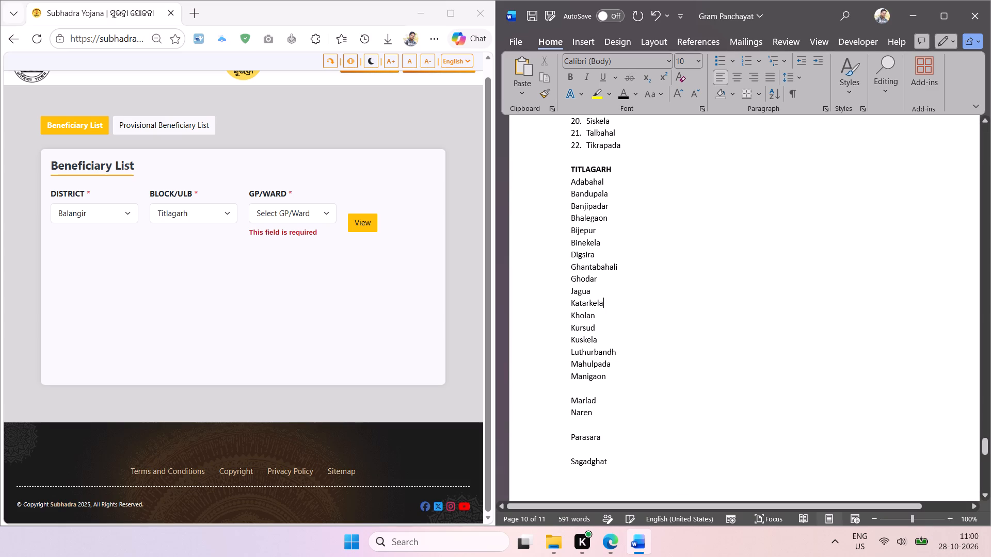
Remove the remaining blank lines between the names from Manigaon to Siluan in the TITLAGARH list.
{"action": "left_click", "coordinate": [590, 450]}
{"action": "key", "text": "BackSpace"}
{"action": "left_click", "coordinate": [581, 428]}
{"action": "key", "text": "BackSpace"}
{"action": "left_click", "coordinate": [582, 391]}
{"action": "key", "text": "BackSpace"}
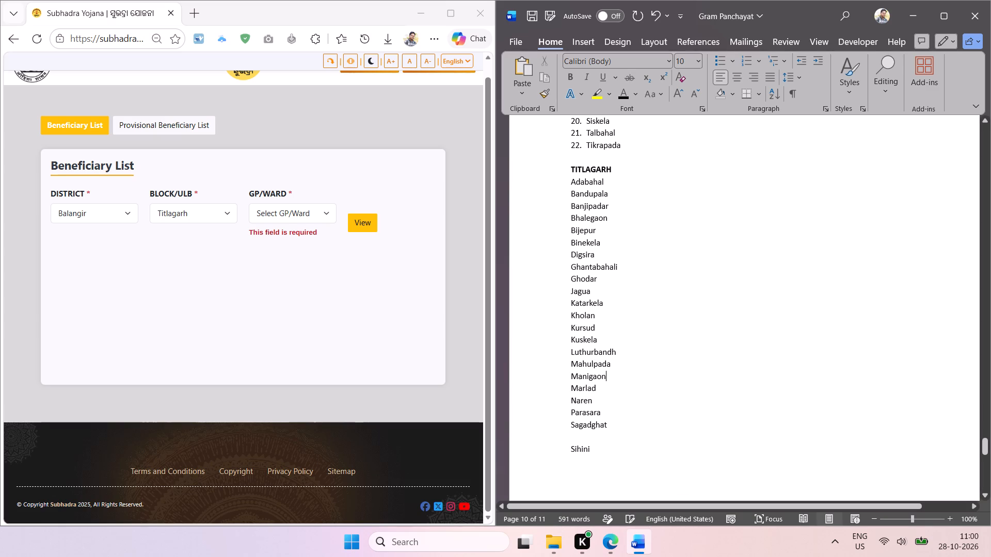
{"action": "left_click", "coordinate": [582, 437]}
{"action": "key", "text": "BackSpace"}
{"action": "left_click", "coordinate": [583, 448]}
{"action": "key", "text": "BackSpace"}
Insert a page break before the TITLAGARH heading so its list starts on a new page.
{"action": "scroll", "coordinate": [612, 373], "scroll_direction": "up", "scroll_amount": 1}
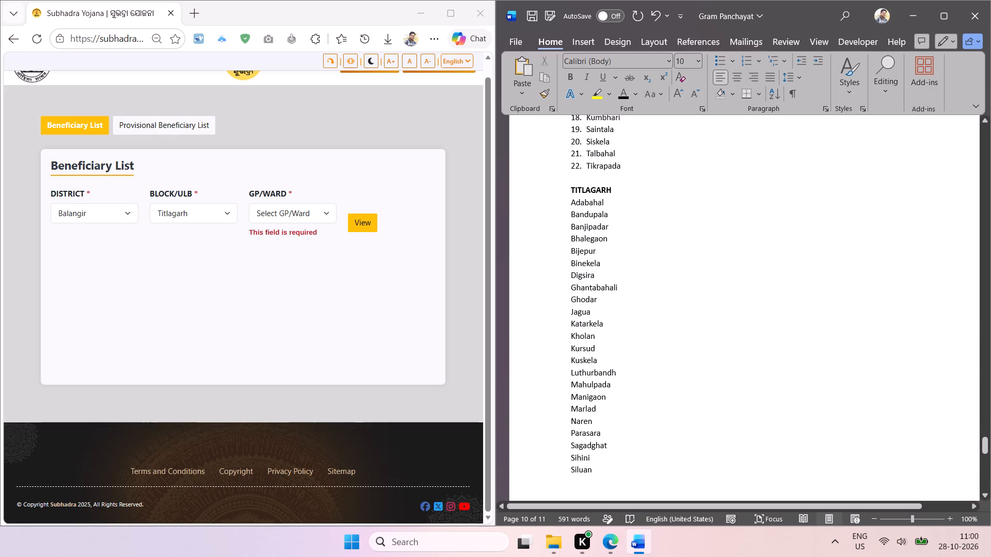
{"action": "scroll", "coordinate": [628, 316], "scroll_direction": "up", "scroll_amount": 2}
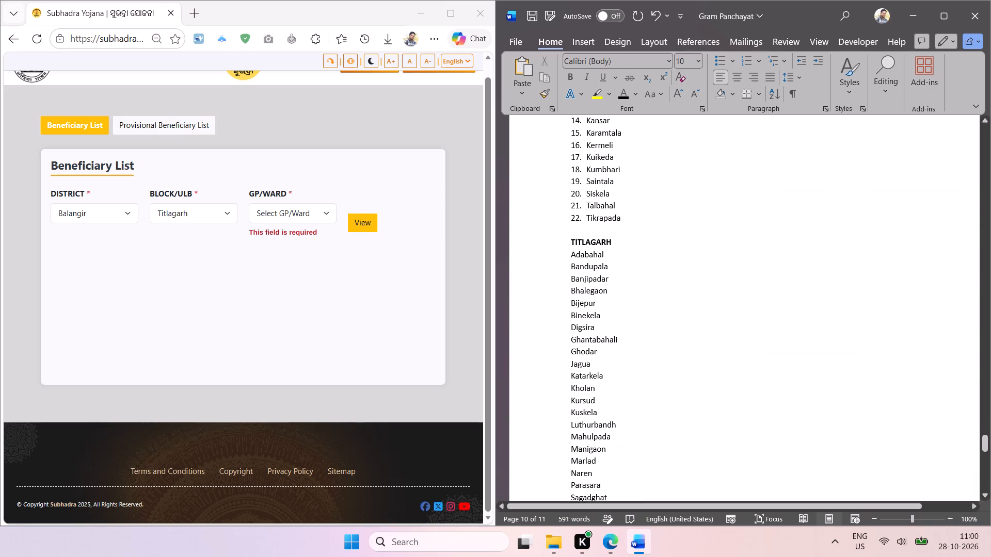
{"action": "scroll", "coordinate": [626, 305], "scroll_direction": "up", "scroll_amount": 1}
{"action": "left_click", "coordinate": [570, 242]}
{"action": "key", "text": "ctrl+Return"}
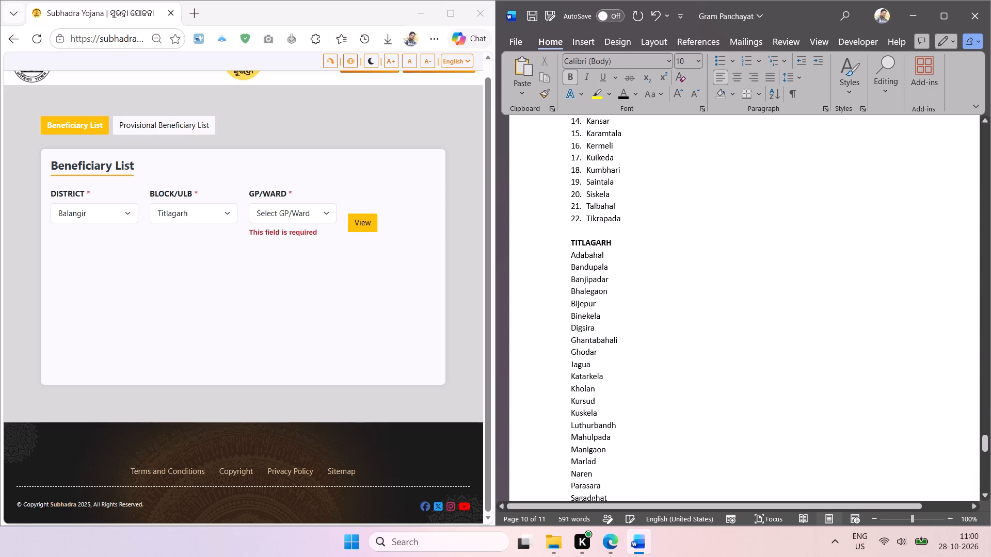
Remove the blank line between Siluan and Surda at the end of the TITLAGARH list.
{"action": "scroll", "coordinate": [621, 268], "scroll_direction": "down", "scroll_amount": 8}
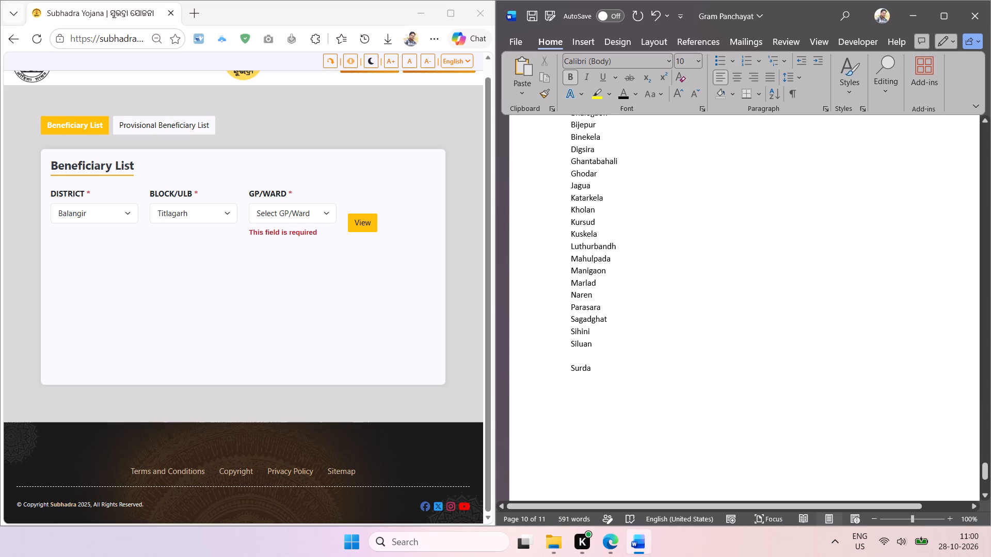
{"action": "left_click", "coordinate": [579, 357]}
{"action": "key", "text": "BackSpace"}
Sort the TITLAGARH names from Adabahal to Surda in ascending order and format them as a numbered list aligned with the heading.
{"action": "scroll", "coordinate": [622, 357], "scroll_direction": "up", "scroll_amount": 1}
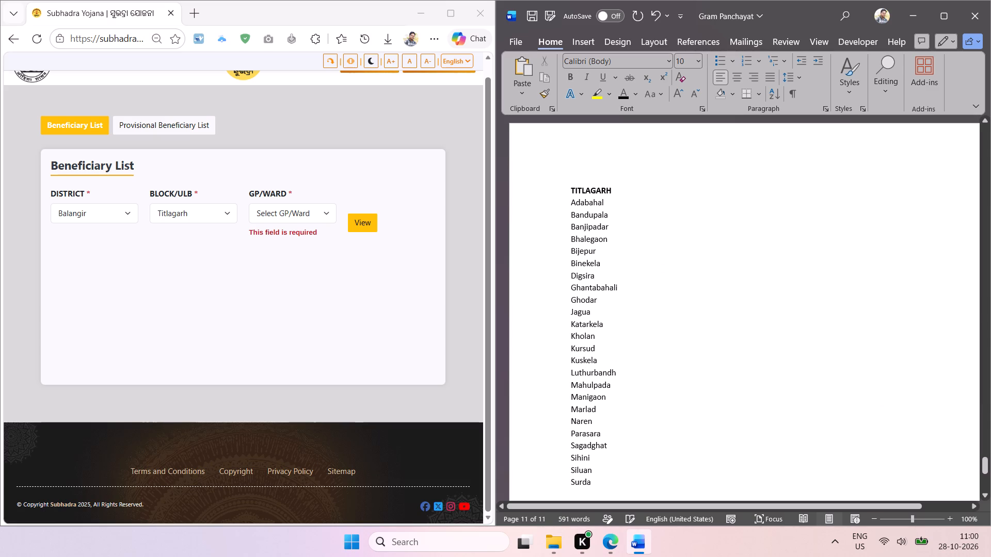
{"action": "scroll", "coordinate": [618, 413], "scroll_direction": "up", "scroll_amount": 1}
{"action": "left_click_drag", "start_coordinate": [593, 472], "coordinate": [569, 190]}
{"action": "left_click", "coordinate": [776, 91]}
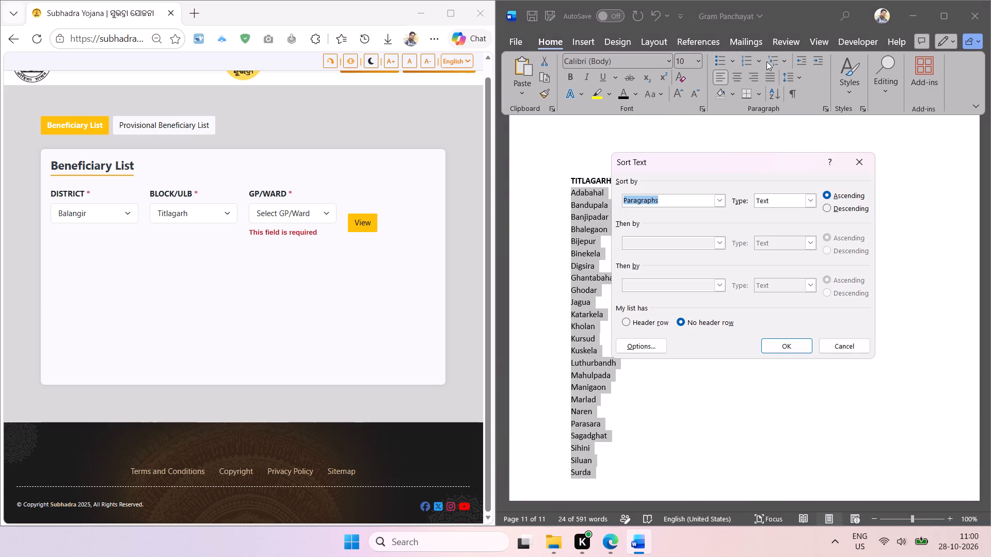
{"action": "key", "text": "Return"}
{"action": "left_click", "coordinate": [745, 59]}
{"action": "left_click", "coordinate": [797, 57]}
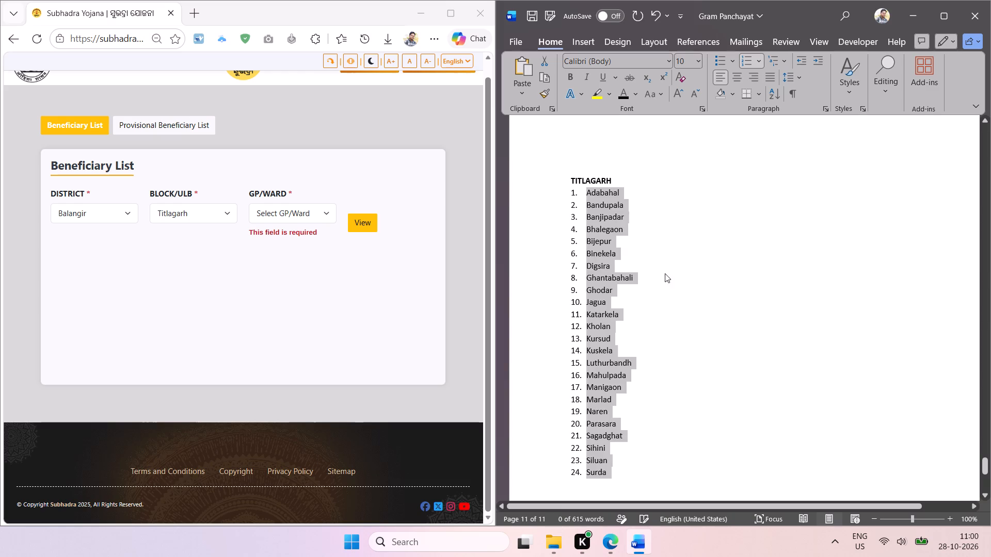
{"action": "left_click", "coordinate": [665, 273]}
Copy the TITLAGARH heading and paste it below Surda, outside the numbering and separated by a blank line.
{"action": "double_click", "coordinate": [605, 179]}
{"action": "key", "text": "ctrl+c"}
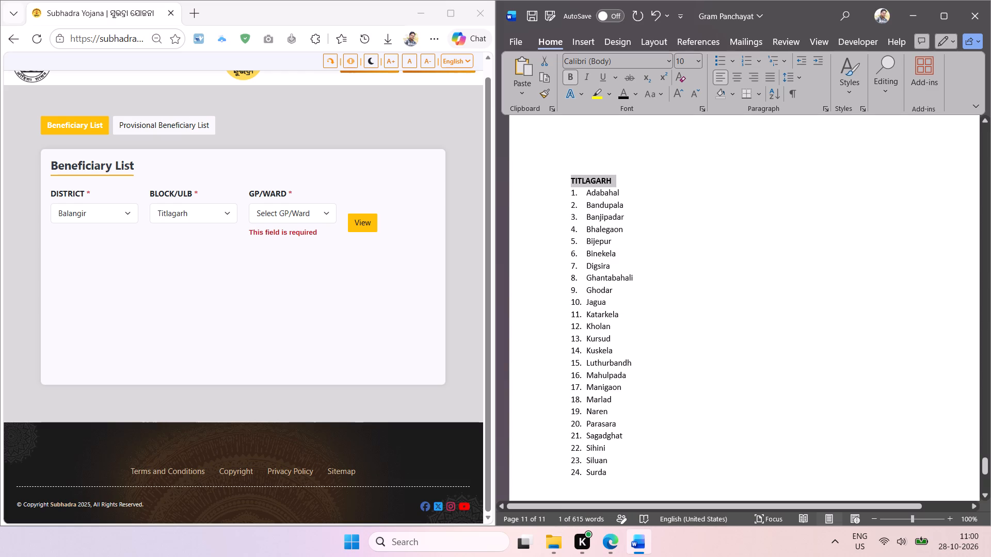
{"action": "left_click", "coordinate": [627, 463]}
{"action": "left_click", "coordinate": [627, 475]}
{"action": "key", "text": "Return"}
{"action": "key", "text": "Return"}
{"action": "key", "text": "Return"}
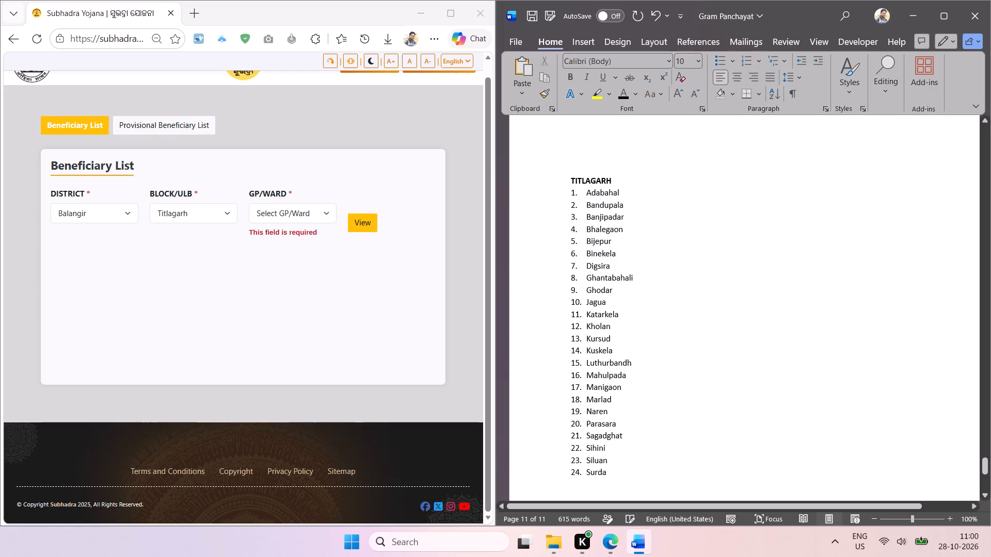
{"action": "key", "text": "ctrl+v"}
{"action": "scroll", "coordinate": [631, 331], "scroll_direction": "down", "scroll_amount": 2}
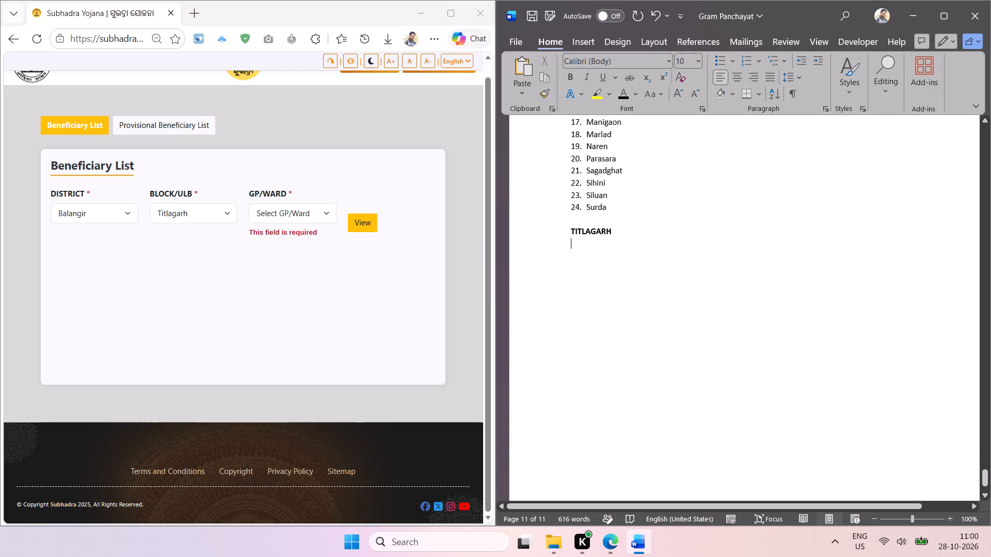
{"action": "scroll", "coordinate": [631, 331], "scroll_direction": "down", "scroll_amount": 2}
Set the BLOCK/ULB to Turekela on the Subhadra Yojana website.
{"action": "left_click", "coordinate": [216, 223]}
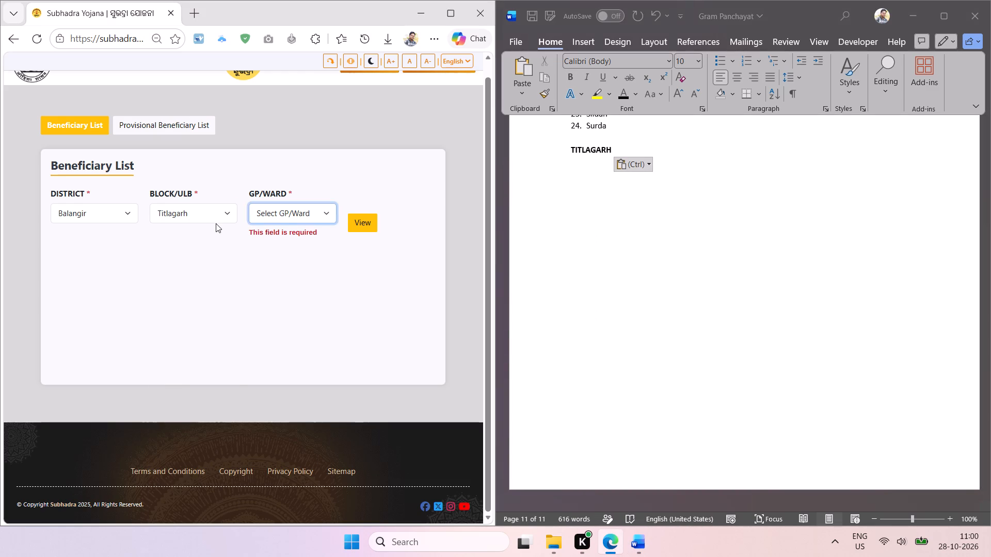
{"action": "left_click", "coordinate": [209, 462]}
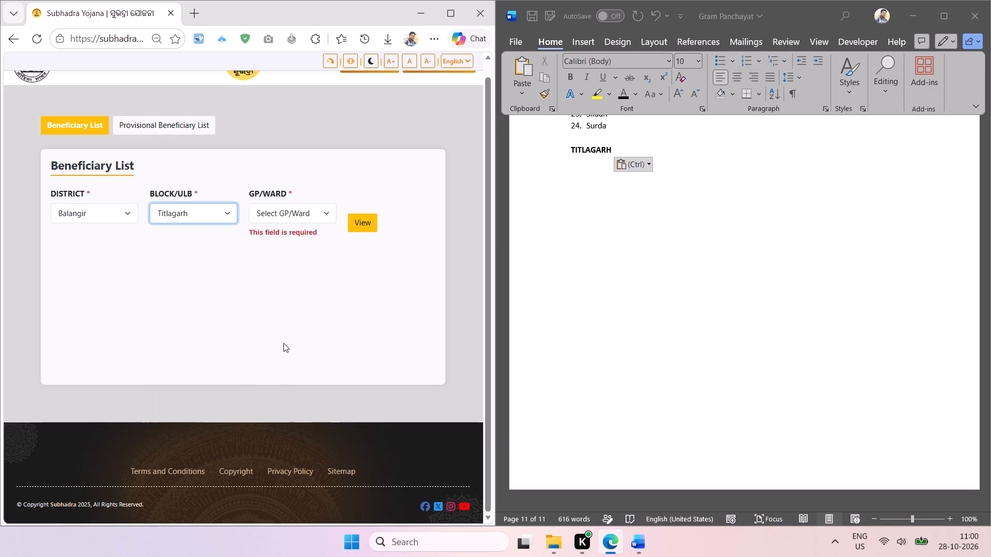
{"action": "left_click", "coordinate": [283, 343]}
Capture the block name Turekela from the website, replace the pasted TITLAGARH heading with it in uppercase, and save the document.
{"action": "key", "text": "shift+super+t"}
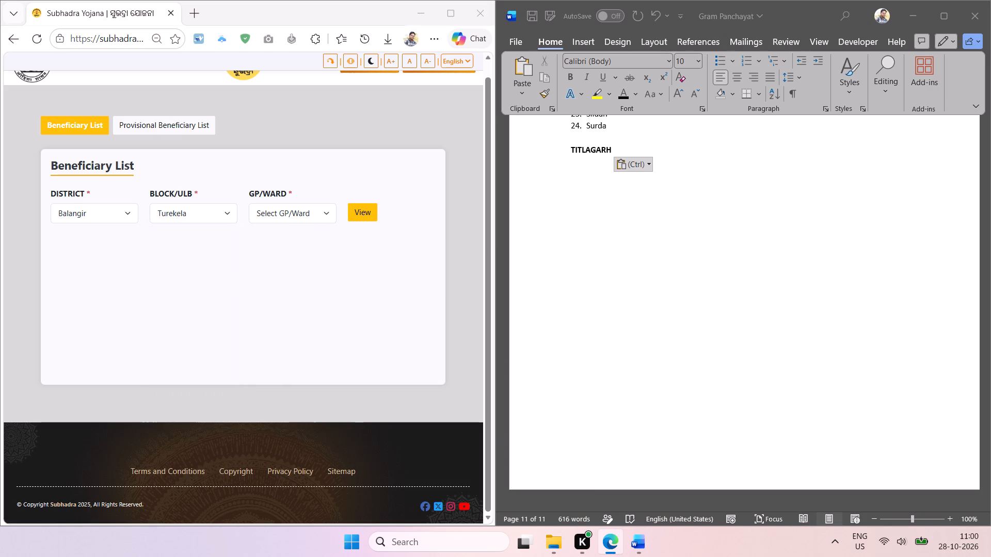
{"action": "left_click_drag", "start_coordinate": [153, 204], "coordinate": [204, 270]}
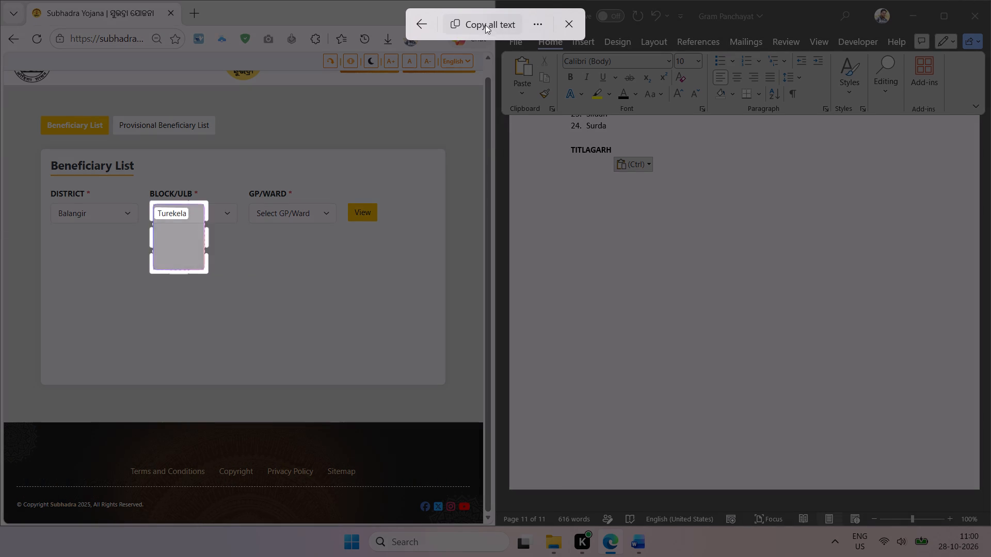
{"action": "left_click", "coordinate": [484, 23]}
{"action": "left_click", "coordinate": [619, 172]}
{"action": "double_click", "coordinate": [596, 149]}
{"action": "key", "text": "ctrl+v"}
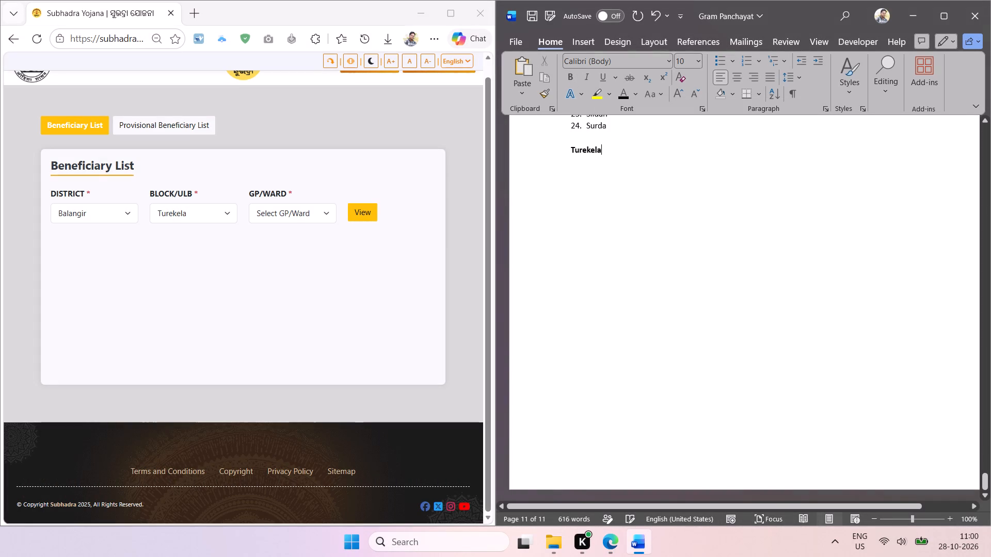
{"action": "key", "text": "shift+F3"}
{"action": "left_click", "coordinate": [600, 167]}
{"action": "key", "text": "ctrl+s"}
Capture the Turekela GP/Ward names from Badbanki to Mahulpati on the website and paste them under the TUREKELA heading in Word.
{"action": "left_click", "coordinate": [608, 152]}
{"action": "key", "text": "Return"}
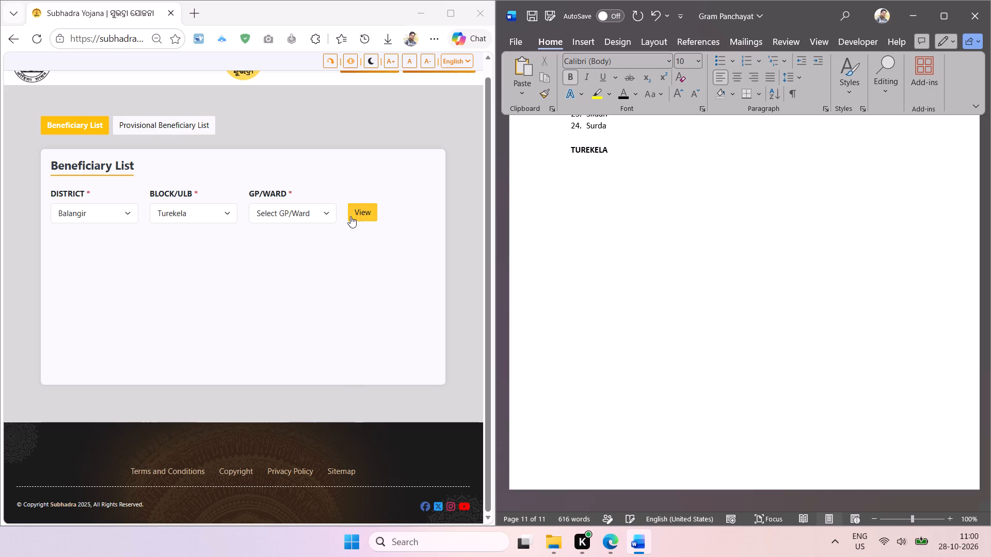
{"action": "left_click", "coordinate": [323, 219]}
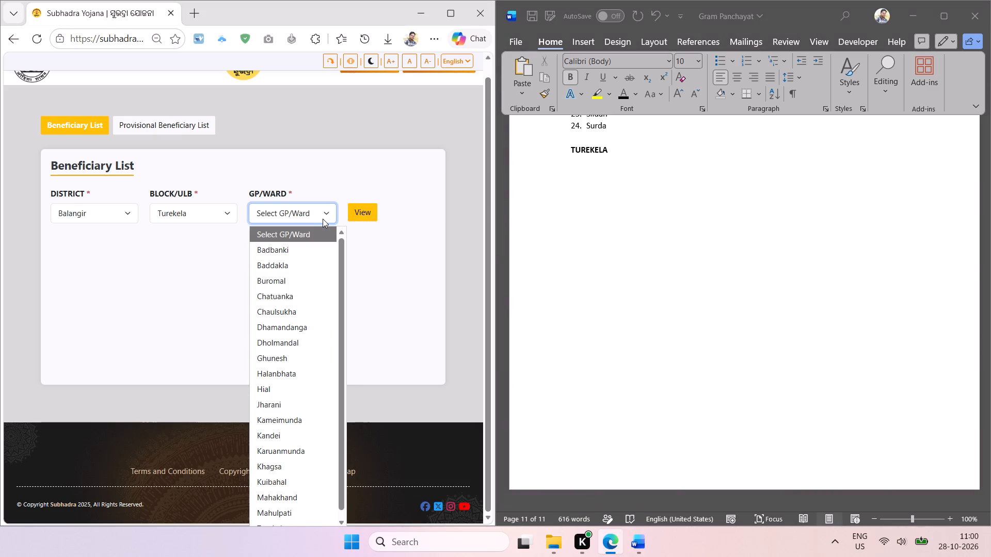
{"action": "key", "text": "shift+super+t"}
{"action": "left_click_drag", "start_coordinate": [251, 243], "coordinate": [328, 502]}
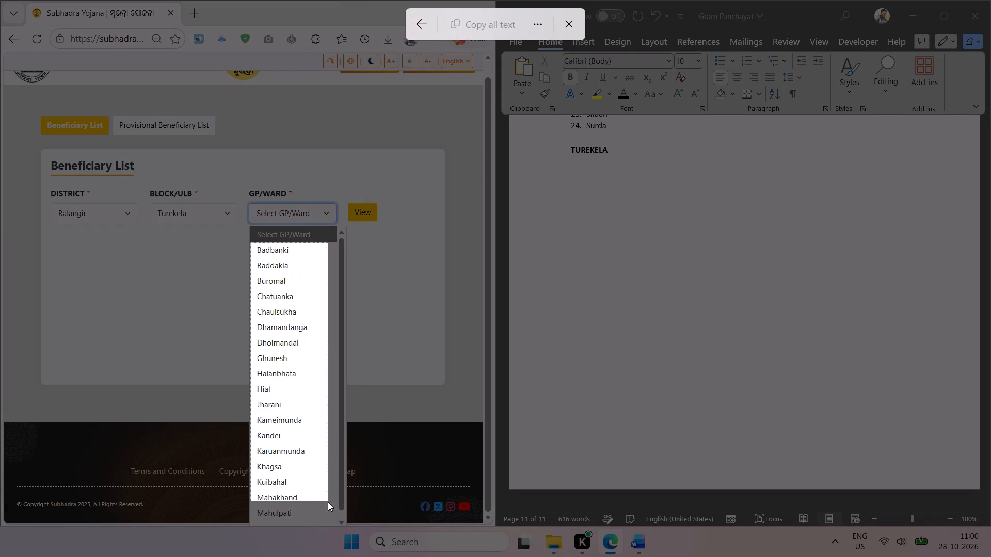
{"action": "left_click_drag", "start_coordinate": [328, 502], "coordinate": [331, 520]}
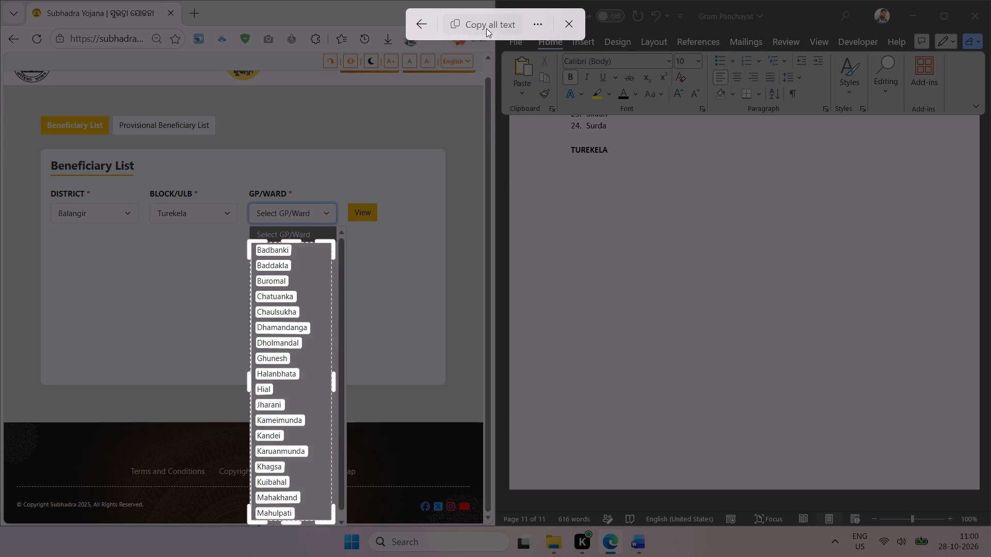
{"action": "left_click", "coordinate": [486, 28]}
{"action": "left_click", "coordinate": [574, 175]}
{"action": "key", "text": "ctrl+v"}
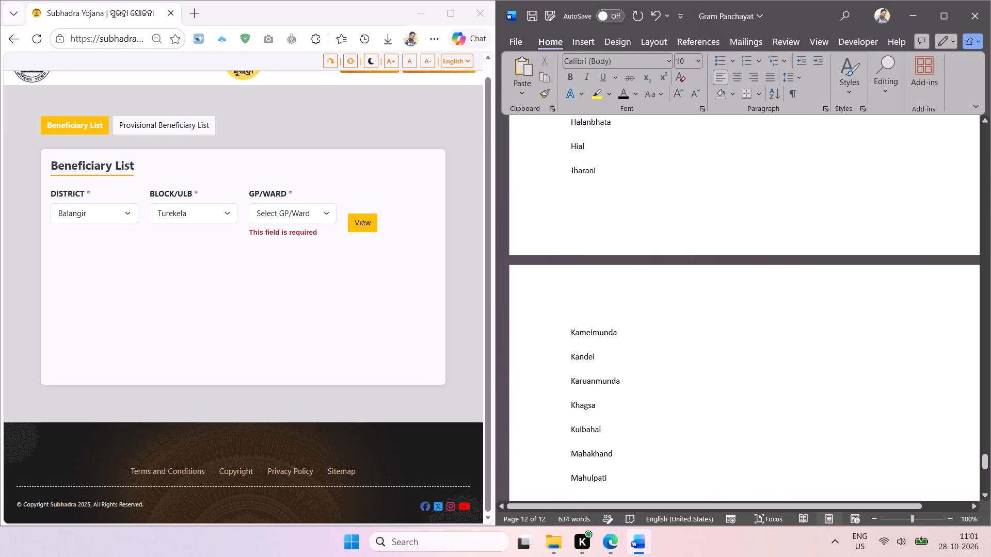
{"action": "scroll", "coordinate": [616, 478], "scroll_direction": "down", "scroll_amount": 2}
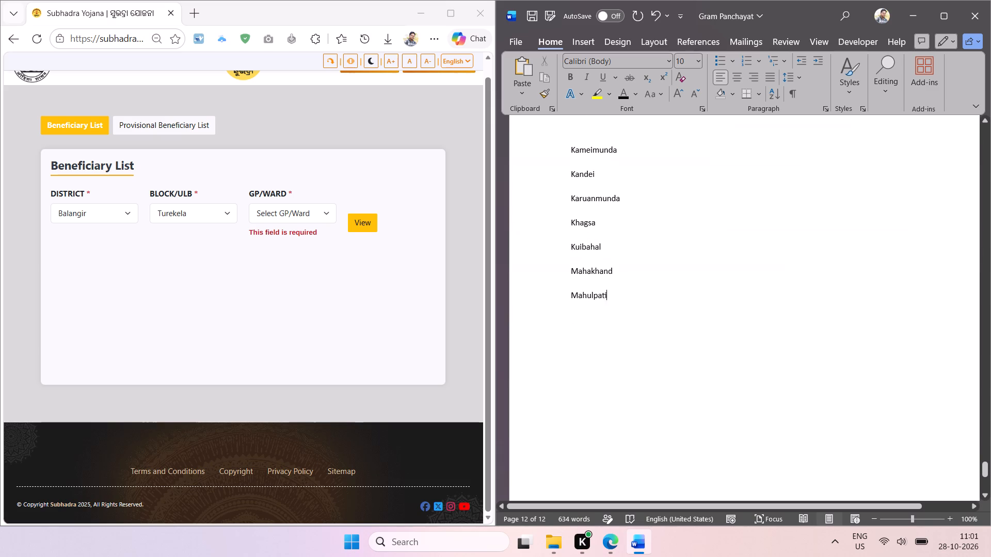
Capture the last GP/Ward names, Mahulpati and Turekela, on the website and paste them below the TUREKELA list after a blank line.
{"action": "key", "text": "Return"}
{"action": "key", "text": "Return"}
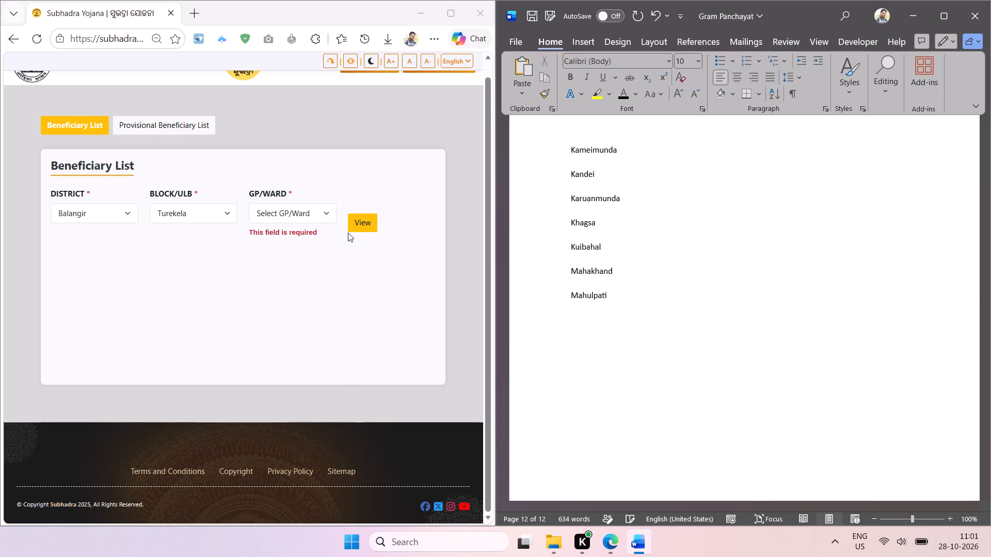
{"action": "left_click", "coordinate": [328, 214]}
{"action": "left_click_drag", "start_coordinate": [364, 425], "coordinate": [334, 422]}
{"action": "left_click", "coordinate": [315, 207]}
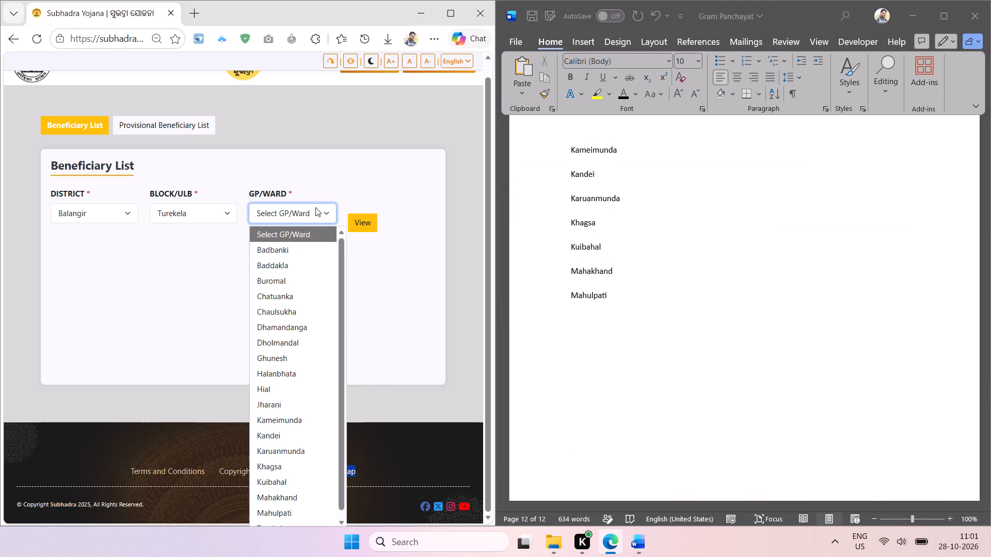
{"action": "left_click_drag", "start_coordinate": [342, 328], "coordinate": [348, 514]}
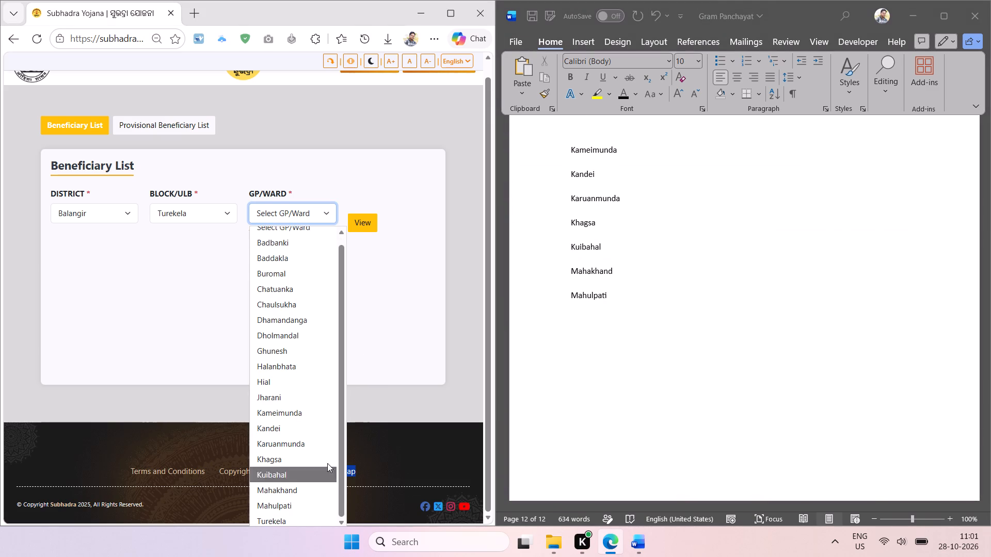
{"action": "key", "text": "shift+super+t"}
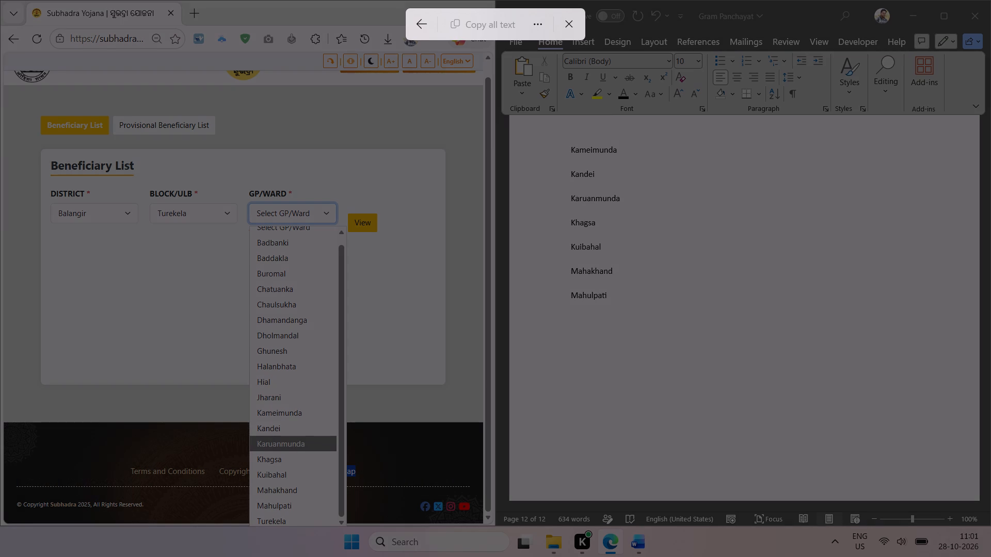
{"action": "left_click_drag", "start_coordinate": [253, 495], "coordinate": [309, 542]}
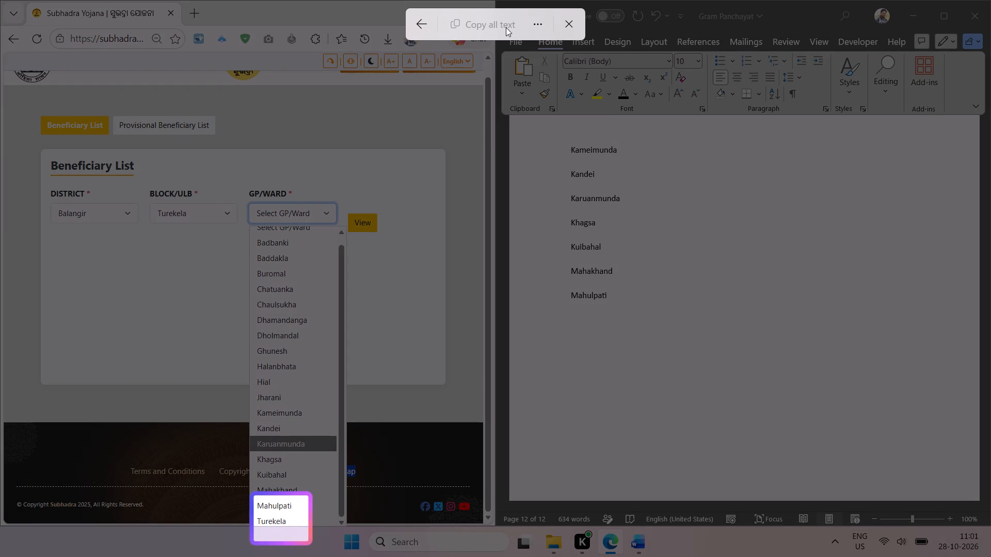
{"action": "left_click", "coordinate": [489, 24]}
{"action": "left_click", "coordinate": [594, 304]}
{"action": "key", "text": "ctrl+v"}
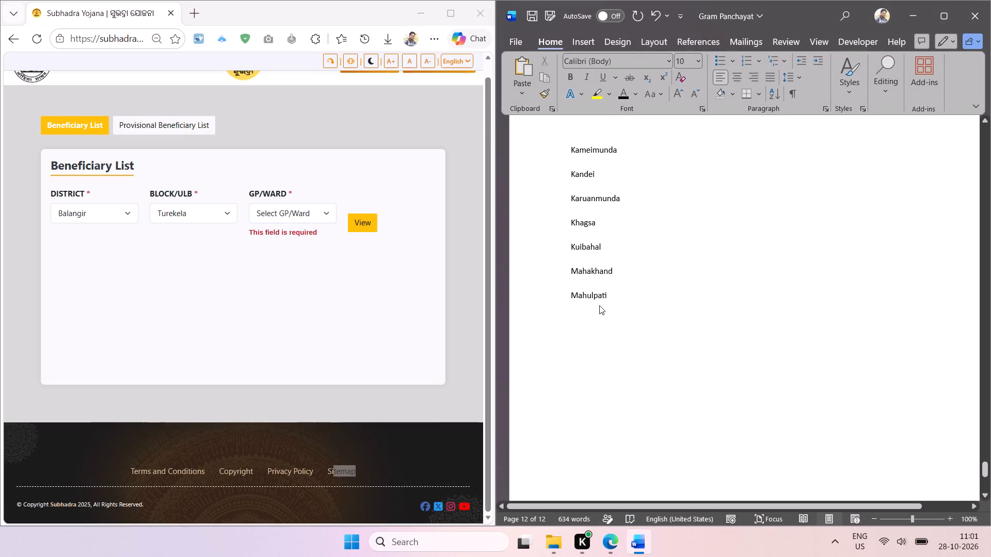
Delete the duplicate Mahulpati before Turekela at the end of the list.
{"action": "double_click", "coordinate": [596, 318]}
{"action": "key", "text": "BackSpace"}
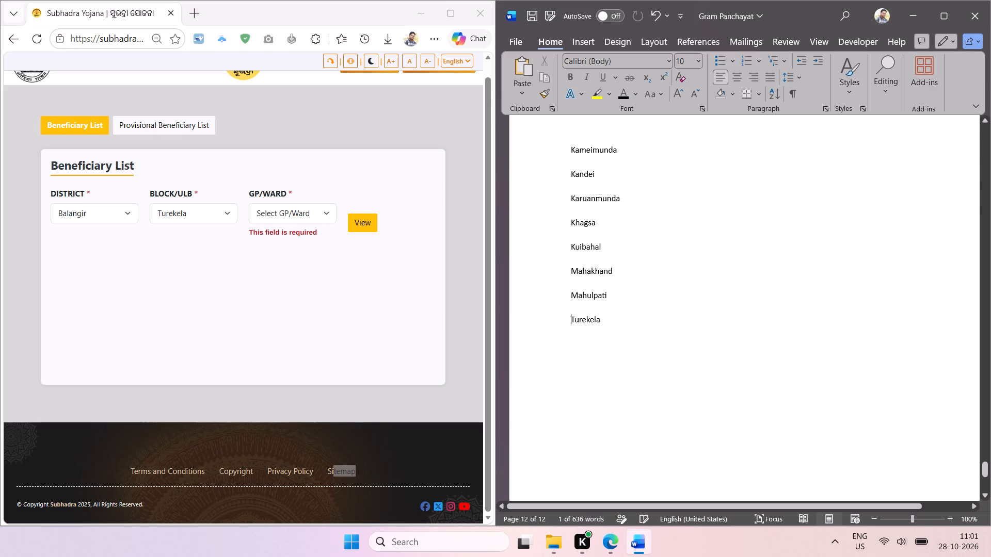
Remove the blank lines between the names from Dhamandanga to Jharani in the TUREKELA list.
{"action": "scroll", "coordinate": [665, 258], "scroll_direction": "up", "scroll_amount": 3}
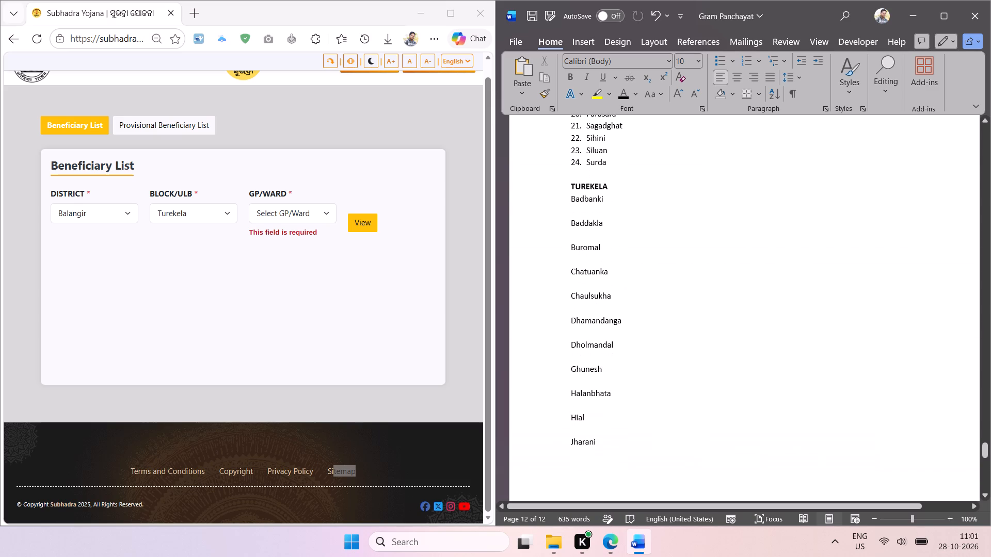
{"action": "left_click", "coordinate": [587, 429]}
{"action": "key", "text": "BackSpace"}
{"action": "left_click", "coordinate": [583, 409]}
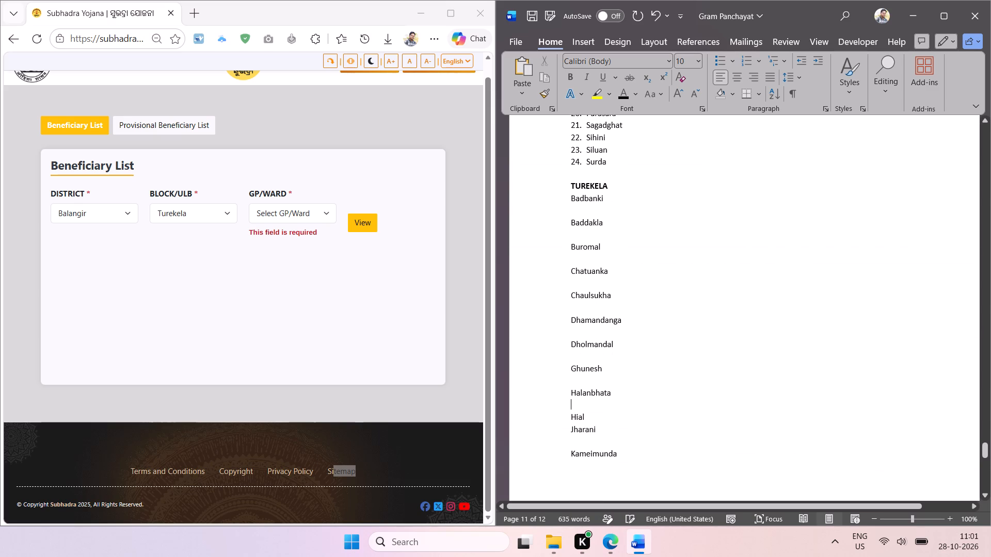
{"action": "key", "text": "BackSpace"}
{"action": "left_click", "coordinate": [585, 382]}
{"action": "key", "text": "BackSpace"}
{"action": "left_click", "coordinate": [582, 355]}
{"action": "key", "text": "BackSpace"}
{"action": "left_click", "coordinate": [585, 331]}
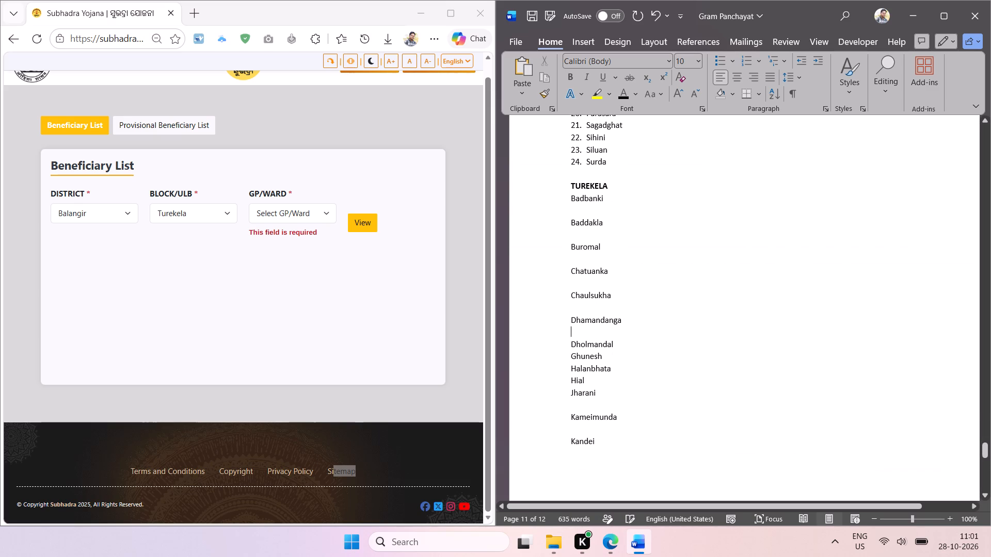
{"action": "key", "text": "BackSpace"}
Remove the blank lines between the names from Badbanki to Dhamandanga in the TUREKELA list.
{"action": "left_click", "coordinate": [584, 305]}
{"action": "key", "text": "BackSpace"}
{"action": "left_click", "coordinate": [582, 281]}
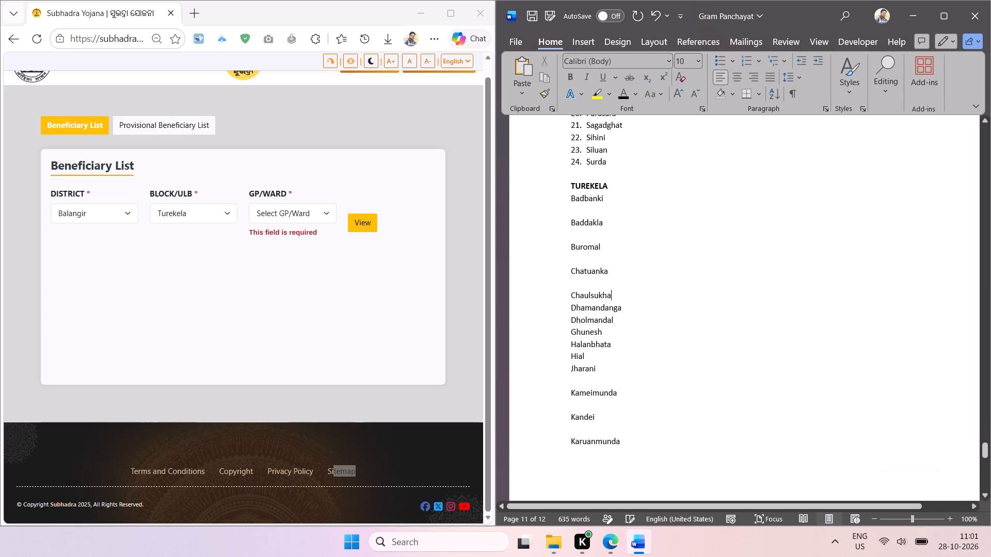
{"action": "key", "text": "BackSpace"}
{"action": "left_click", "coordinate": [581, 255]}
{"action": "key", "text": "BackSpace"}
{"action": "left_click", "coordinate": [581, 233]}
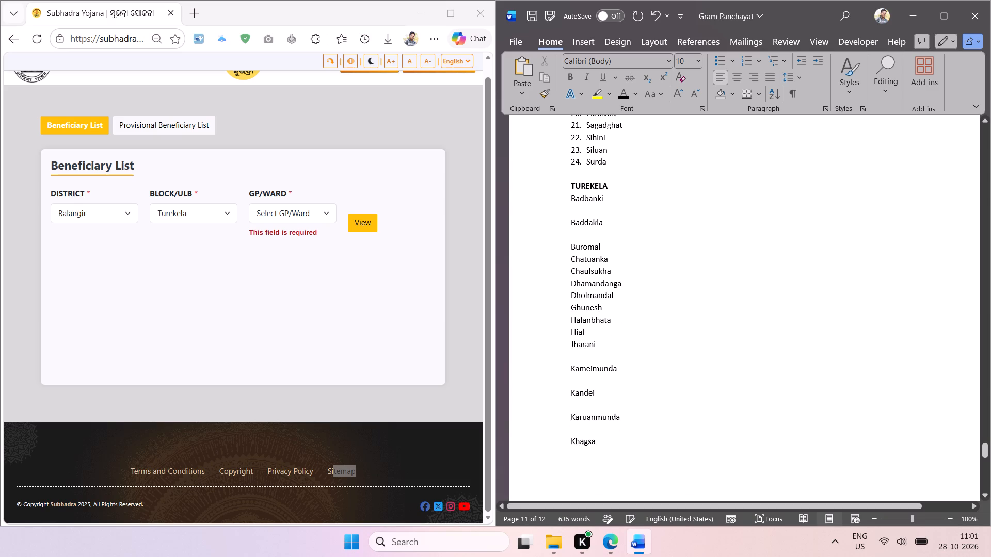
{"action": "key", "text": "BackSpace"}
{"action": "left_click", "coordinate": [583, 209]}
{"action": "key", "text": "BackSpace"}
Remove the blank lines between the names from Jharani to Kuibahal in the TUREKELA list.
{"action": "left_click", "coordinate": [580, 429]}
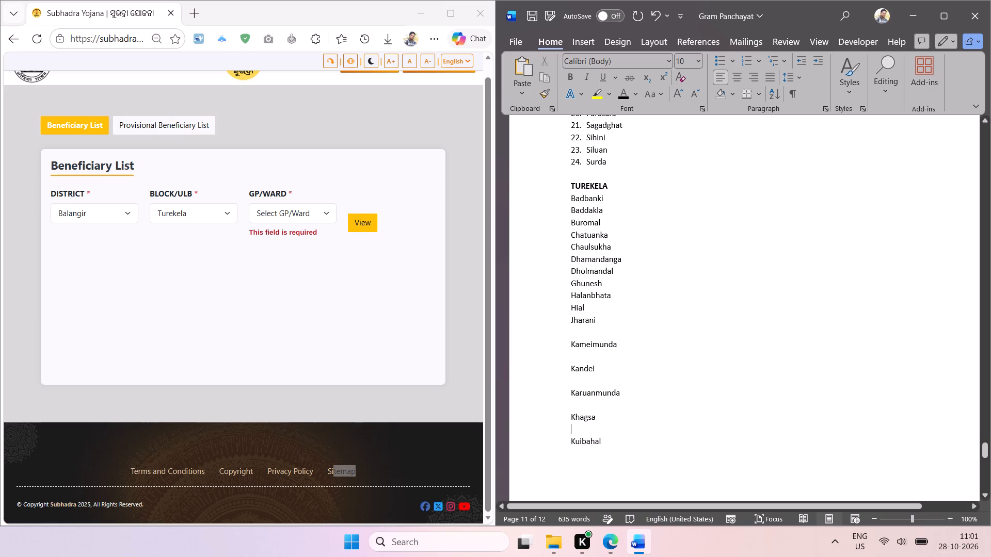
{"action": "key", "text": "BackSpace"}
{"action": "left_click", "coordinate": [582, 404]}
{"action": "key", "text": "BackSpace"}
{"action": "left_click", "coordinate": [585, 379]}
{"action": "key", "text": "BackSpace"}
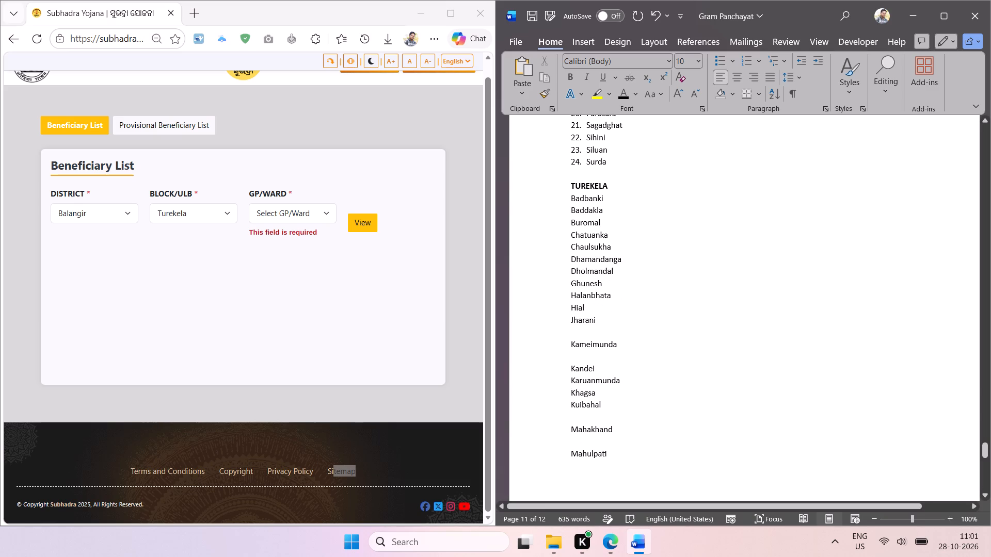
{"action": "left_click", "coordinate": [584, 359]}
{"action": "key", "text": "BackSpace"}
{"action": "left_click", "coordinate": [584, 333]}
{"action": "key", "text": "BackSpace"}
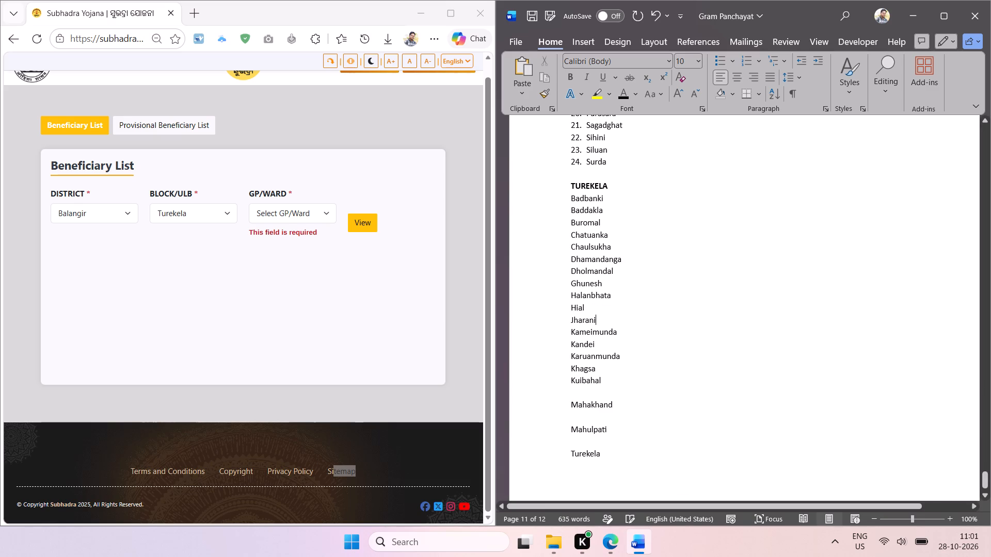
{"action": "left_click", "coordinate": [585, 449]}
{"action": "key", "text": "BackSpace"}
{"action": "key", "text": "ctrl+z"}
Remove the blank lines between the names from Kuibahal to Turekela at the end of the list.
{"action": "left_click", "coordinate": [614, 467]}
{"action": "left_click", "coordinate": [581, 441]}
{"action": "key", "text": "BackSpace"}
{"action": "left_click", "coordinate": [580, 413]}
{"action": "key", "text": "BackSpace"}
{"action": "left_click", "coordinate": [581, 390]}
{"action": "key", "text": "BackSpace"}
Sort the names from Badbanki to Turekela under the TUREKELA heading as text in ascending order.
{"action": "left_click_drag", "start_coordinate": [602, 414], "coordinate": [570, 187]}
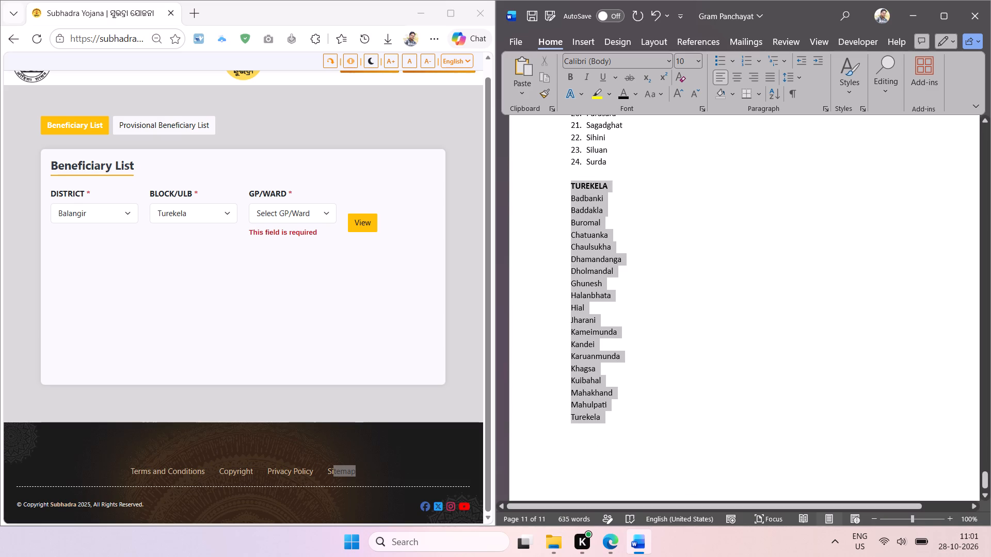
{"action": "left_click_drag", "start_coordinate": [570, 187], "coordinate": [569, 198]}
{"action": "left_click", "coordinate": [765, 91]}
{"action": "left_click", "coordinate": [769, 93]}
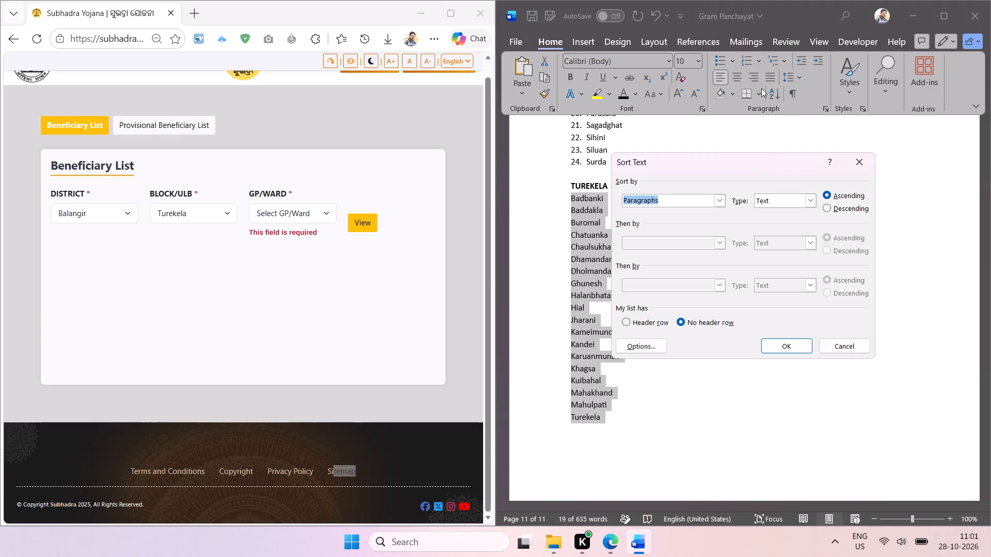
{"action": "key", "text": "Return"}
Format the sorted TUREKELA names as a numbered list with decreased indent and save the document.
{"action": "left_click", "coordinate": [748, 61]}
{"action": "left_click", "coordinate": [804, 59]}
{"action": "left_click", "coordinate": [685, 198]}
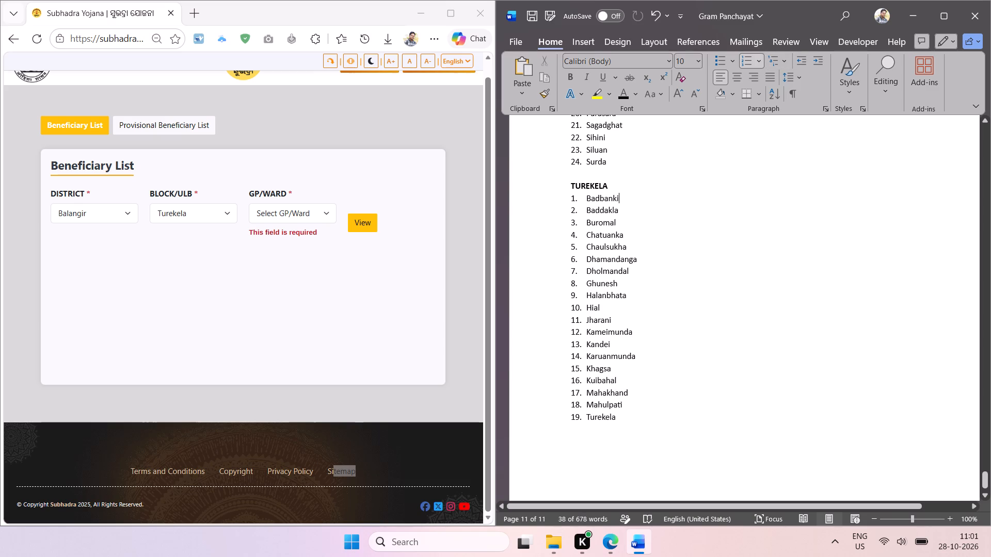
{"action": "key", "text": "ctrl+s"}
Return to the beginning of the Gram Panchayat document, save it again and close it.
{"action": "scroll", "coordinate": [682, 199], "scroll_direction": "up", "scroll_amount": 20}
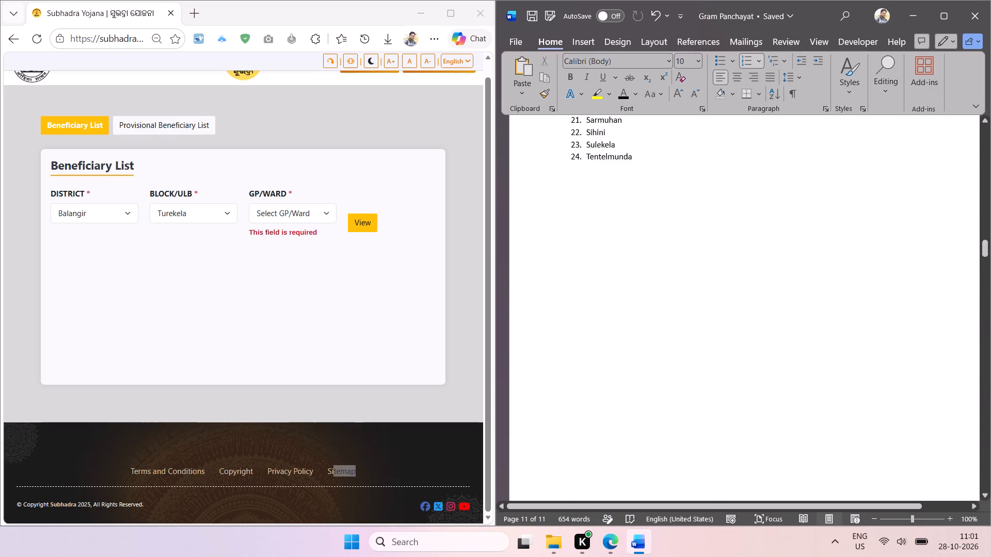
{"action": "scroll", "coordinate": [682, 199], "scroll_direction": "up", "scroll_amount": 6}
{"action": "left_click", "coordinate": [664, 207]}
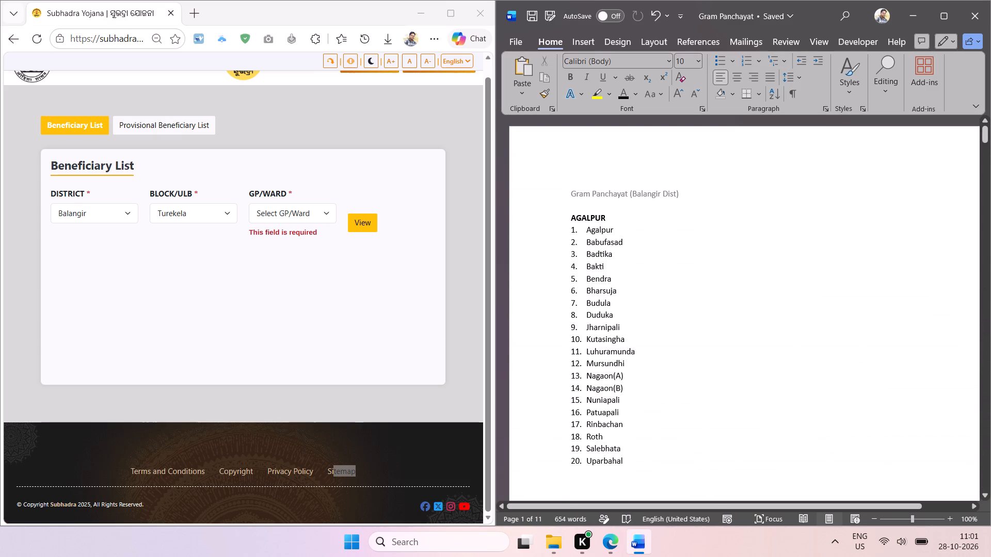
{"action": "key", "text": "ctrl+s"}
{"action": "left_click", "coordinate": [979, 12]}
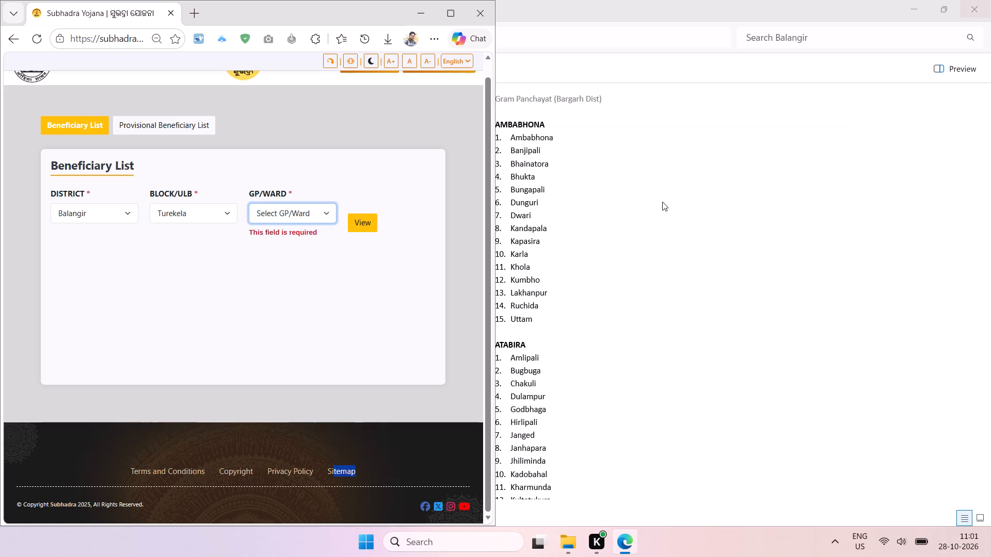
Duplicate the Bargarh folder inside the Odisha State folder.
{"action": "left_click", "coordinate": [662, 202]}
{"action": "left_click", "coordinate": [197, 184]}
{"action": "key", "text": "BackSpace"}
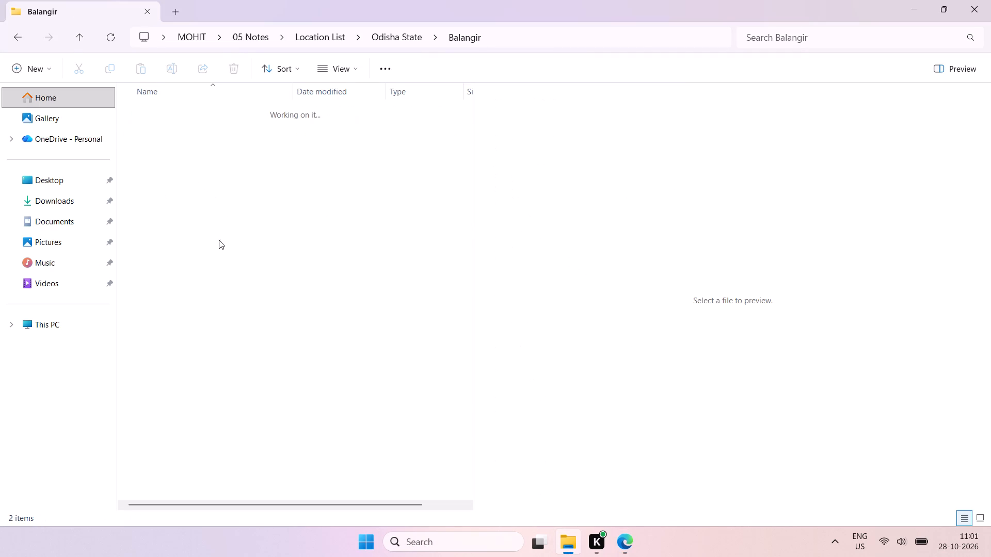
{"action": "left_click", "coordinate": [210, 272]}
{"action": "left_click", "coordinate": [182, 152]}
{"action": "key", "text": "ctrl+c"}
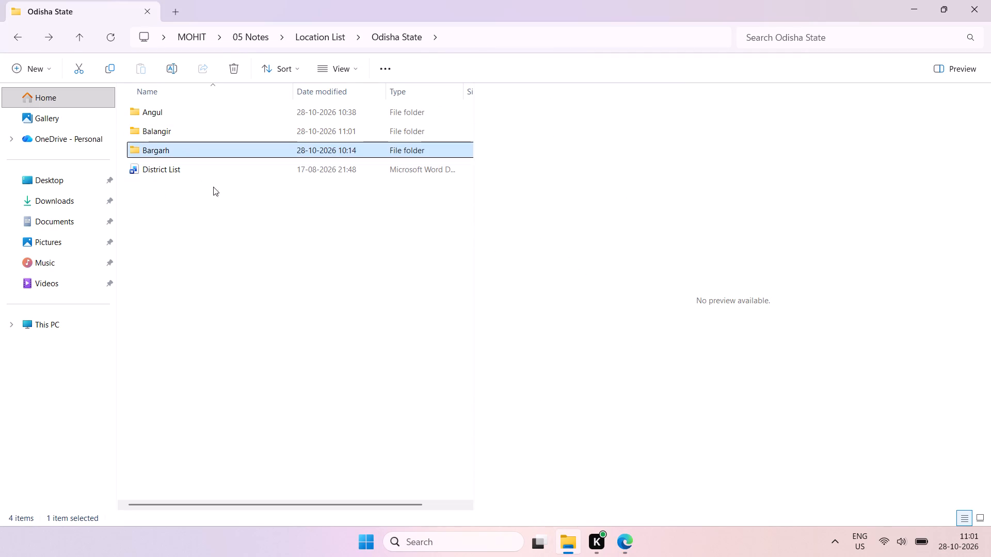
{"action": "key", "text": "ctrl+v"}
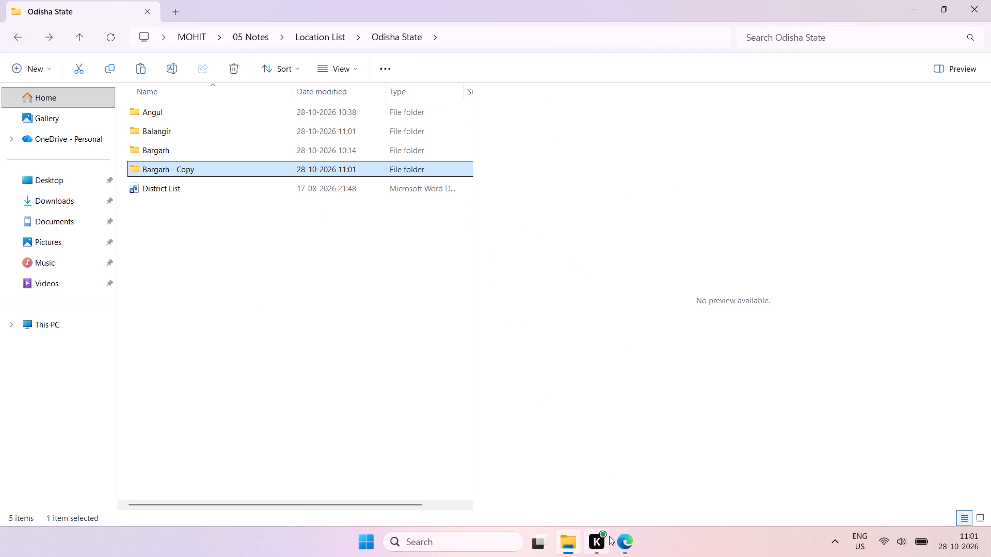
Choose Baleshwar as the district on the Subhadra Yojana website and copy its name by capturing the on-screen text.
{"action": "left_click", "coordinate": [619, 541]}
{"action": "left_click", "coordinate": [194, 255]}
{"action": "left_click", "coordinate": [116, 219]}
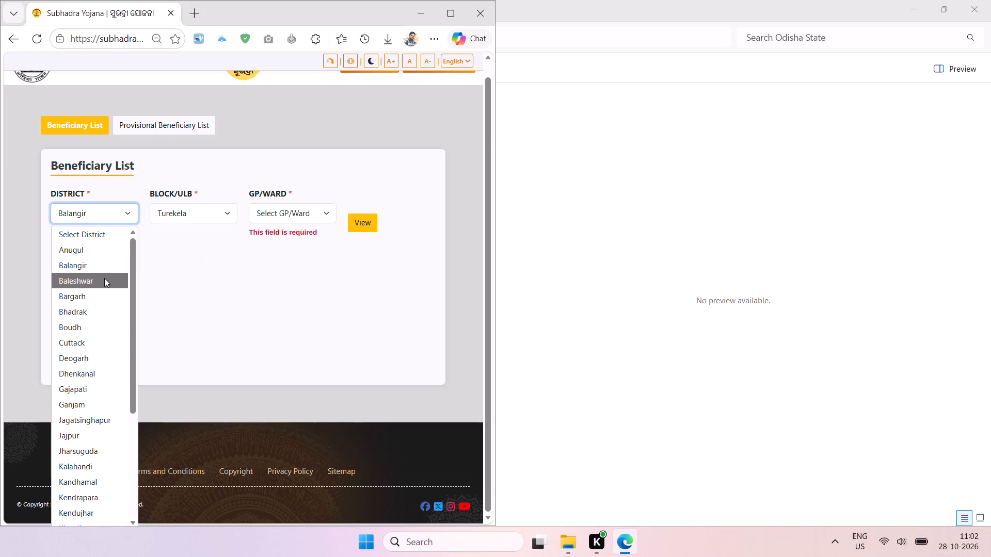
{"action": "left_click", "coordinate": [104, 278]}
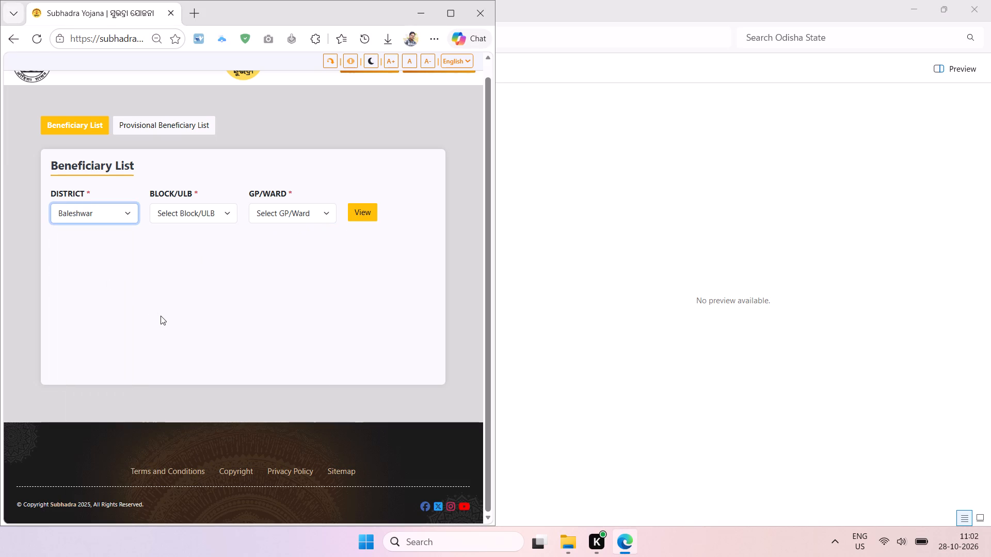
{"action": "left_click", "coordinate": [161, 316]}
{"action": "key", "text": "shift+super+t"}
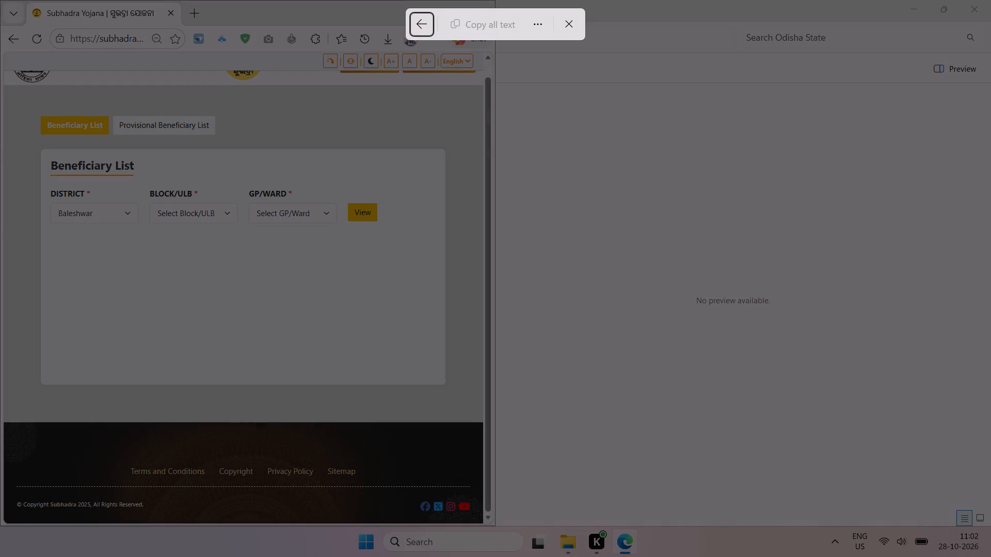
{"action": "left_click_drag", "start_coordinate": [52, 205], "coordinate": [107, 333]}
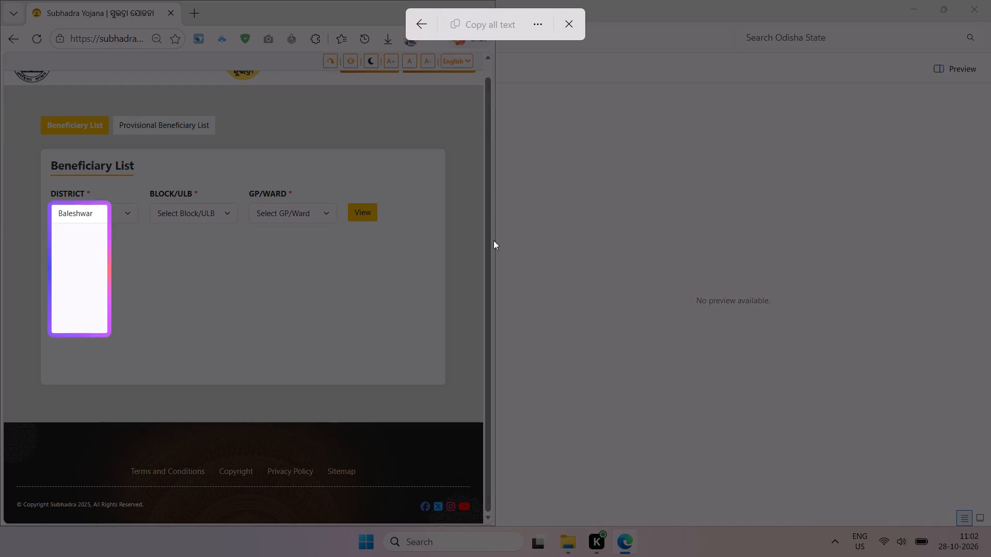
{"action": "left_click", "coordinate": [501, 25]}
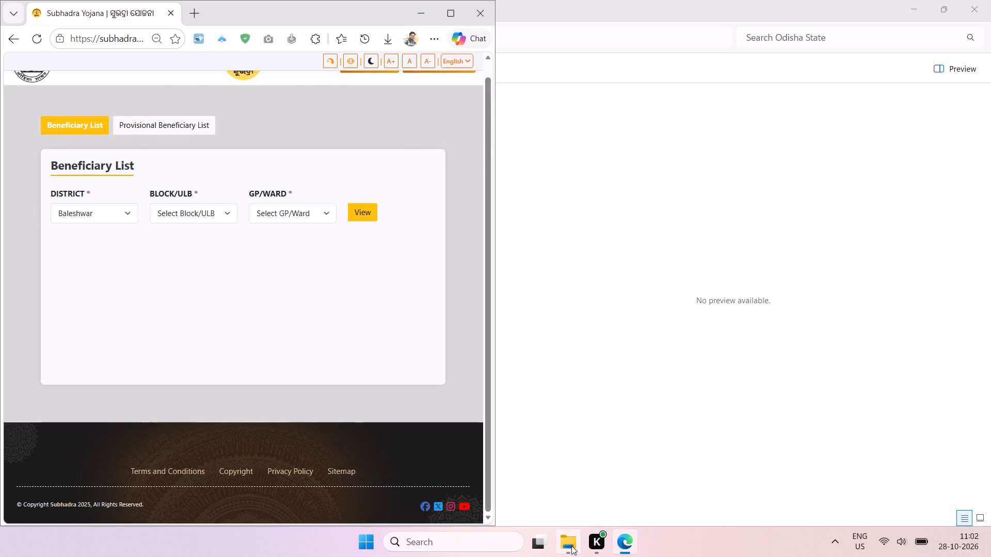
Rename the copied Bargarh folder to Baleshwar using the captured name, keeping the name copied.
{"action": "left_click", "coordinate": [571, 546]}
{"action": "left_click", "coordinate": [235, 172]}
{"action": "key", "text": "F2"}
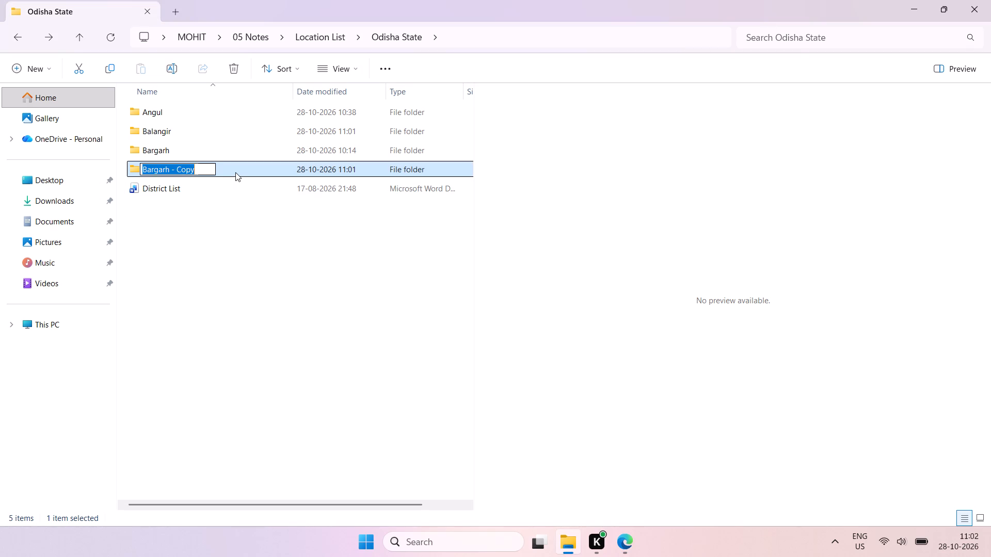
{"action": "key", "text": "ctrl+v"}
{"action": "key", "text": "ctrl+a"}
{"action": "key", "text": "ctrl+c"}
{"action": "left_click", "coordinate": [210, 241]}
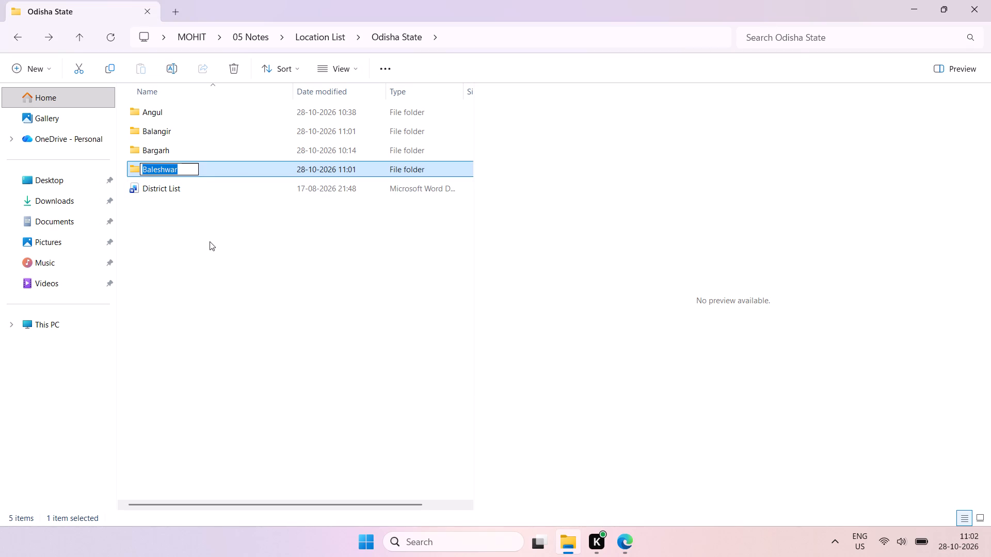
Open Block and ULB in the Baleshwar folder, replace Bargarh with Baleshwar in its title line, save and close it.
{"action": "left_click", "coordinate": [198, 151]}
{"action": "double_click", "coordinate": [221, 150]}
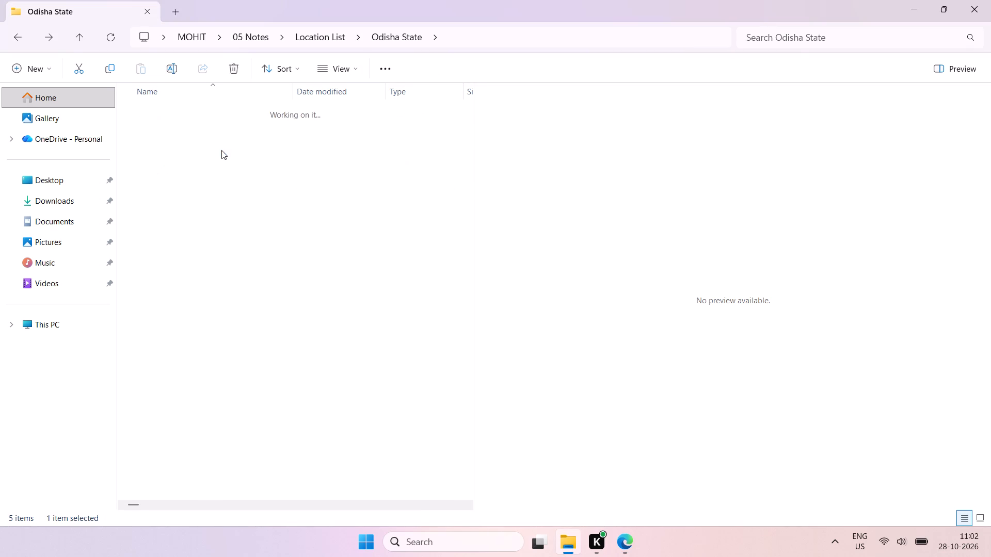
{"action": "left_click", "coordinate": [216, 113]}
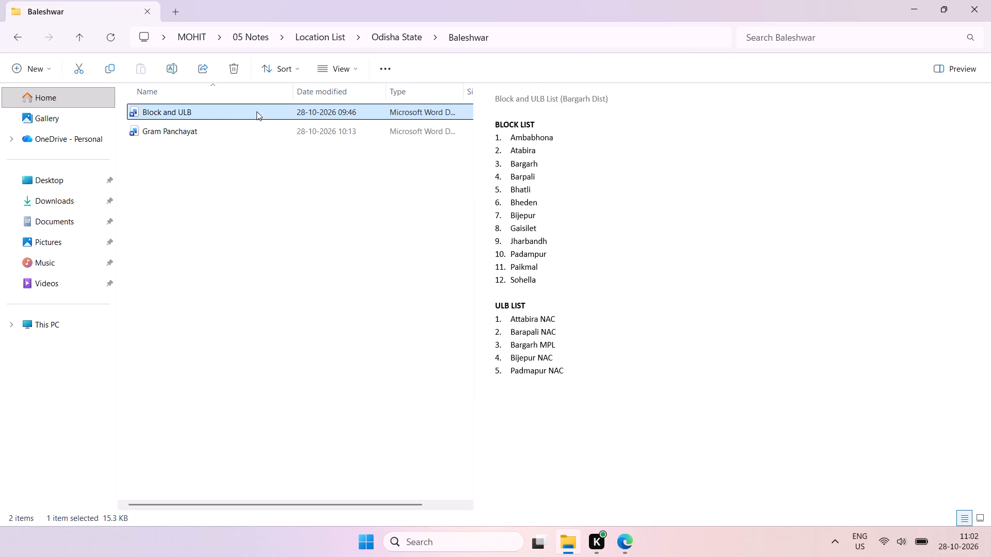
{"action": "double_click", "coordinate": [257, 111]}
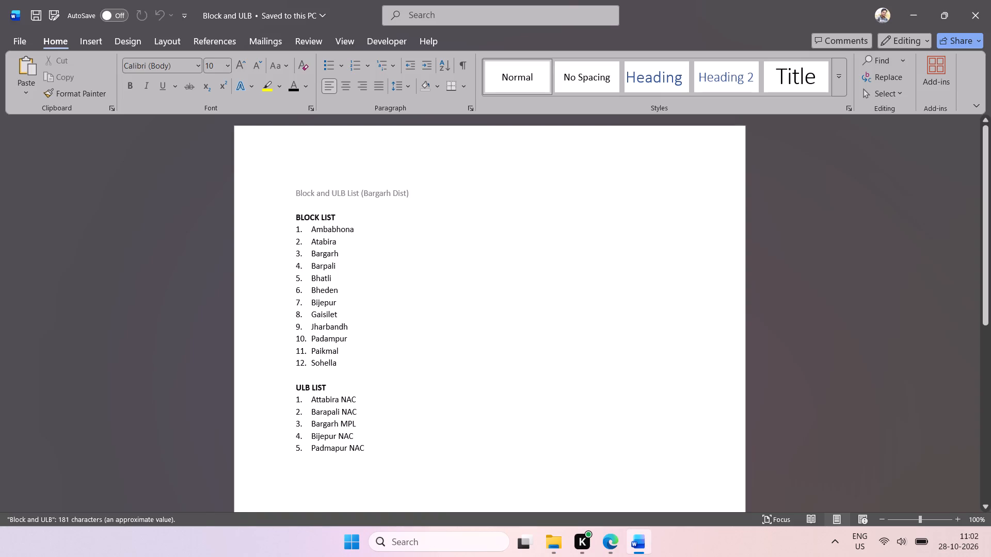
{"action": "double_click", "coordinate": [375, 195]}
{"action": "key", "text": "ctrl+v"}
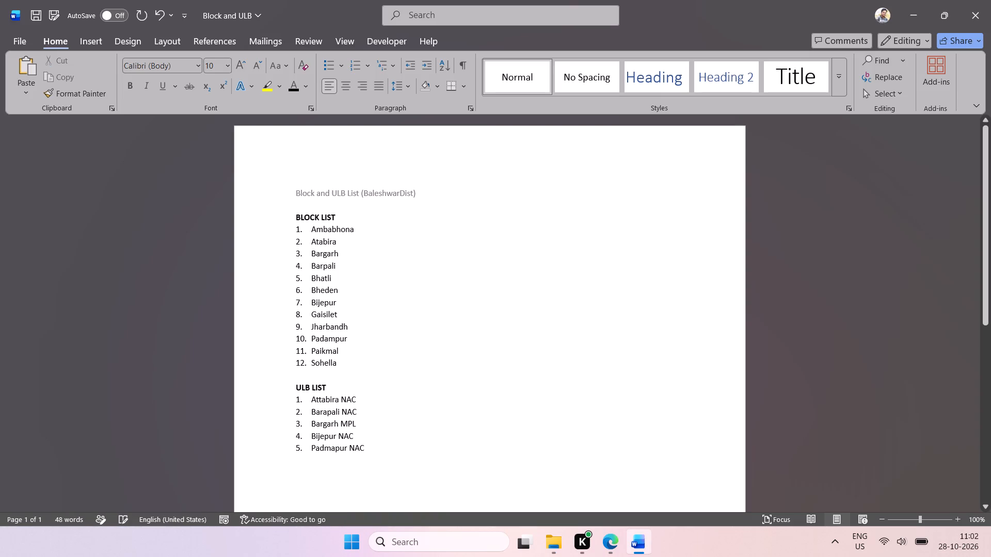
{"action": "key", "text": "space"}
{"action": "key", "text": "ctrl+s"}
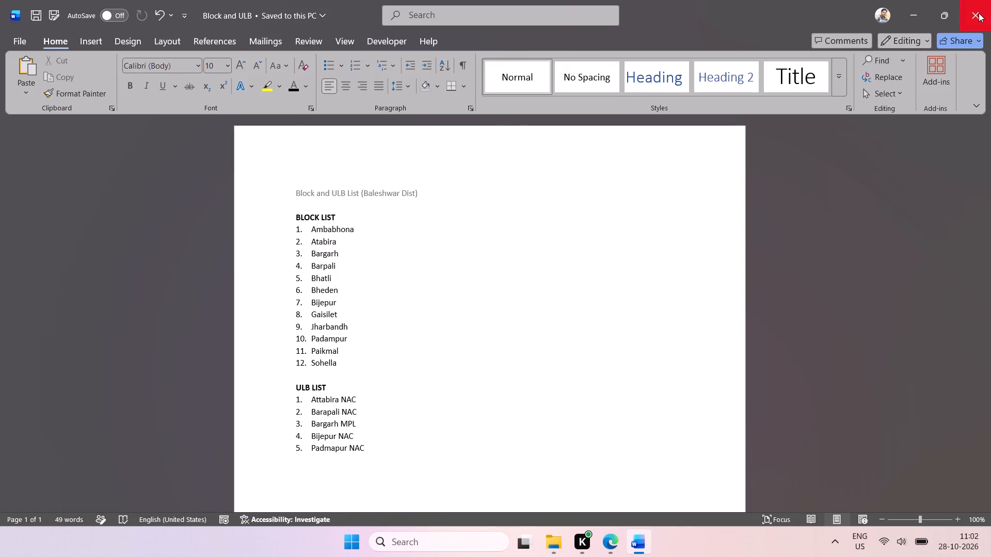
{"action": "left_click", "coordinate": [979, 13]}
Open Gram Panchayat in the Baleshwar folder, replace Bargarh with Baleshwar in its title line, save and close it.
{"action": "left_click", "coordinate": [215, 129]}
{"action": "double_click", "coordinate": [228, 131]}
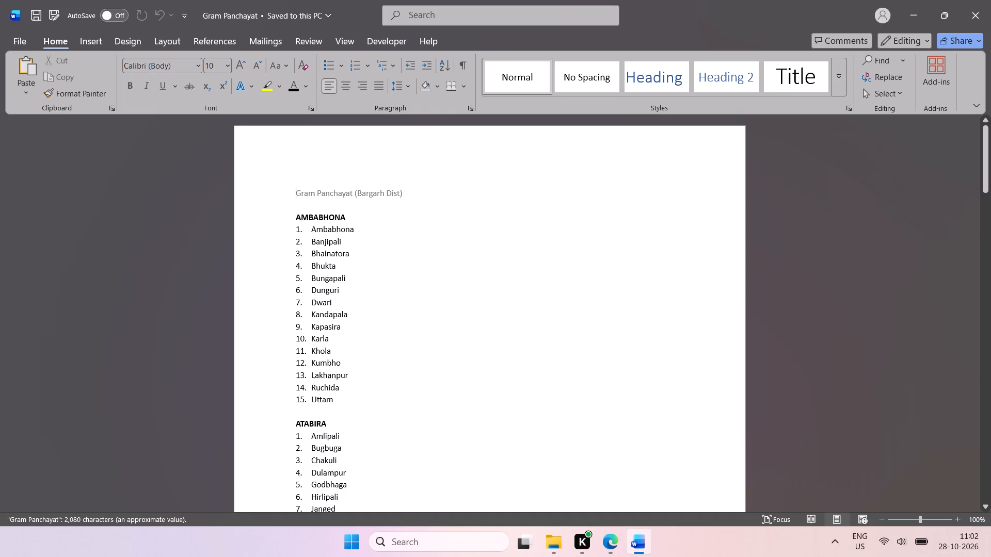
{"action": "double_click", "coordinate": [372, 193]}
{"action": "key", "text": "ctrl+v"}
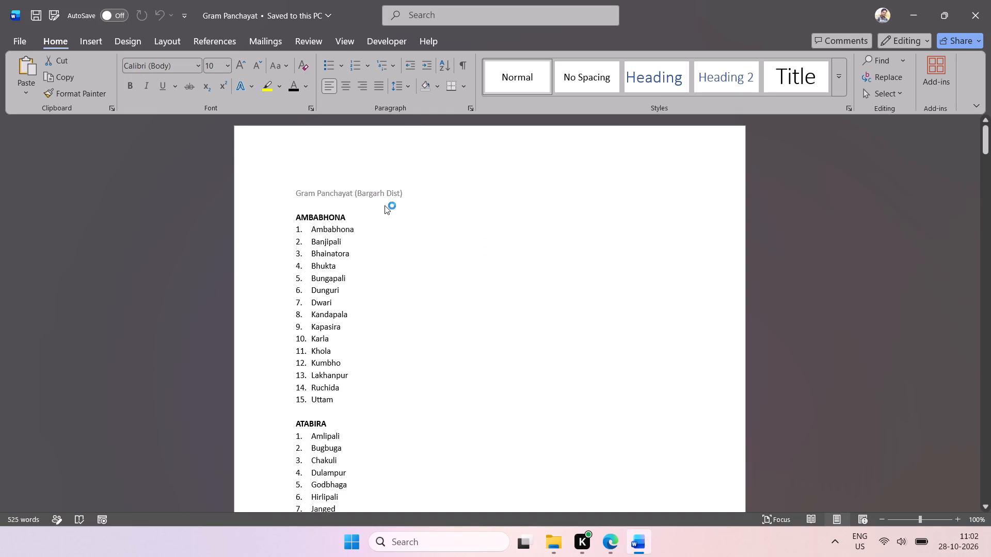
{"action": "key", "text": "space"}
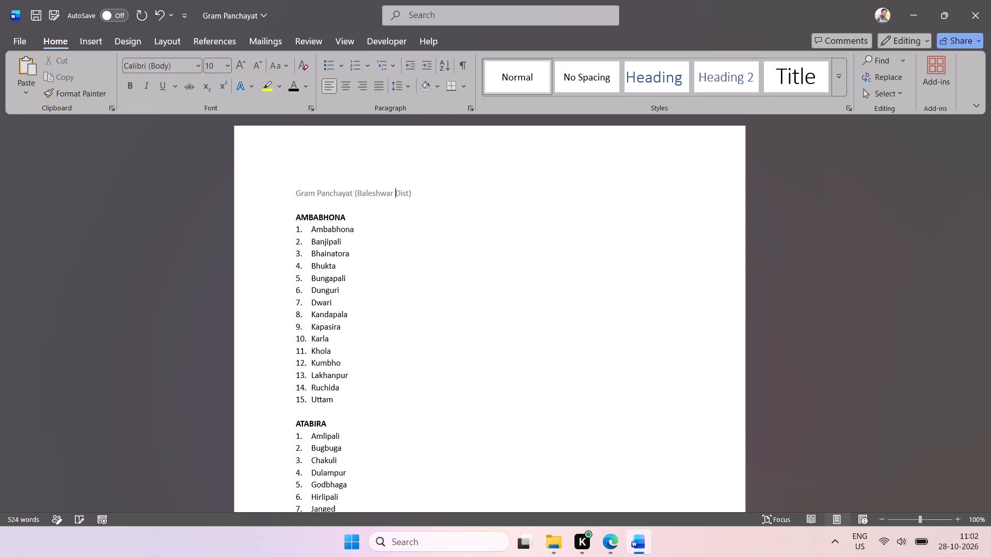
{"action": "key", "text": "ctrl+s"}
{"action": "left_click", "coordinate": [973, 10]}
Open Block and ULB from the Baleshwar folder and place it side by side with the Subhadra Yojana website.
{"action": "double_click", "coordinate": [251, 112]}
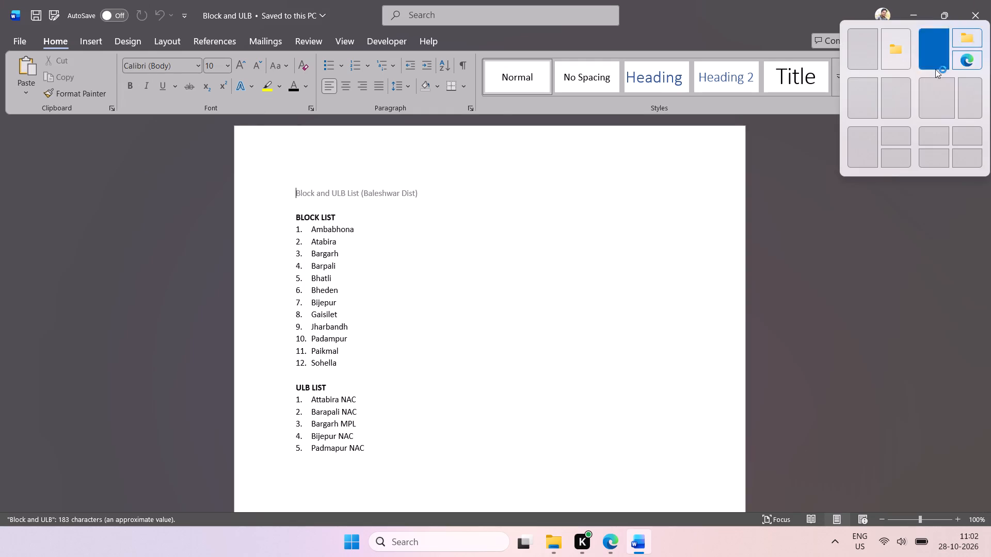
{"action": "left_click", "coordinate": [906, 102]}
{"action": "left_click", "coordinate": [259, 356]}
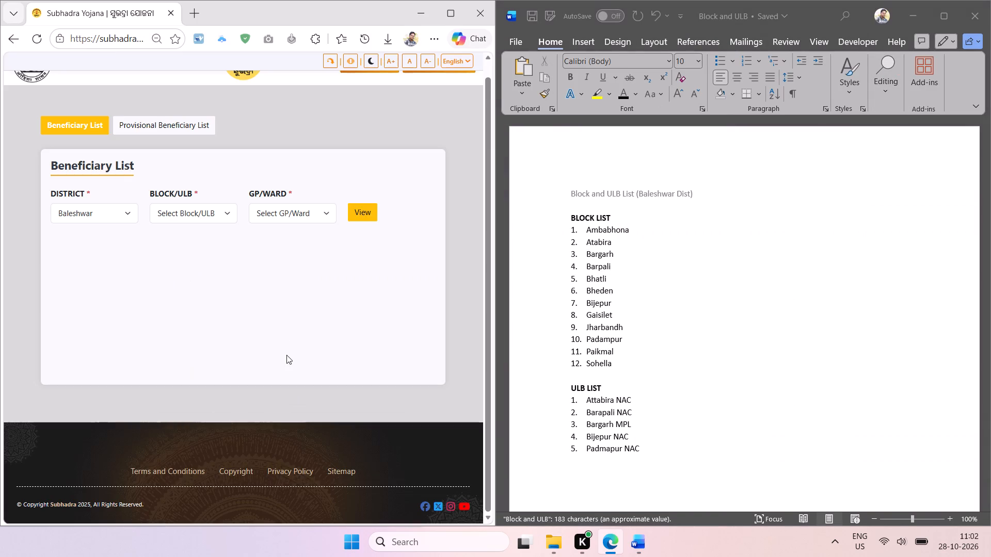
Delete the old Bargarh entries under BLOCK LIST and ULB LIST, add five blank lines between the two headings, and save.
{"action": "left_click", "coordinate": [652, 249]}
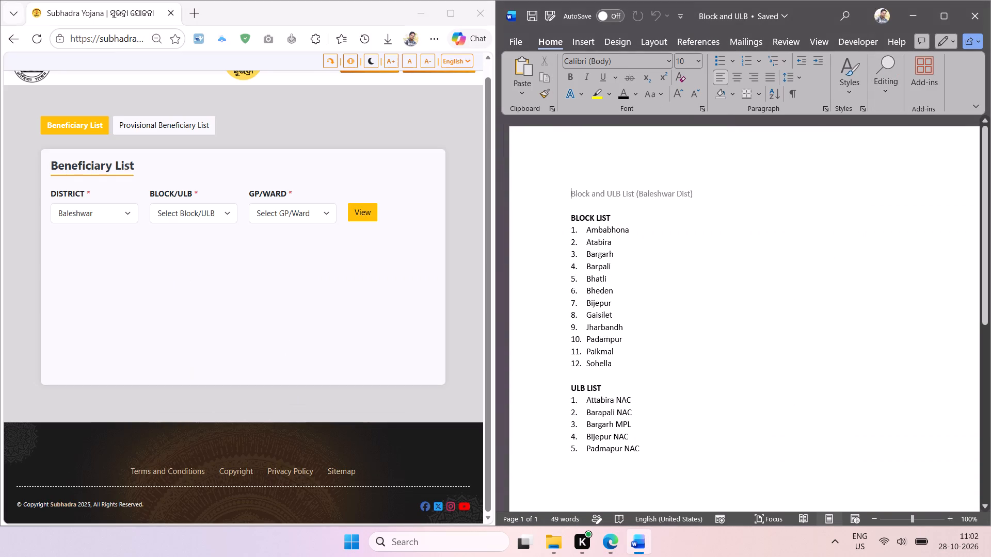
{"action": "left_click_drag", "start_coordinate": [622, 365], "coordinate": [561, 230]}
{"action": "key", "text": "BackSpace"}
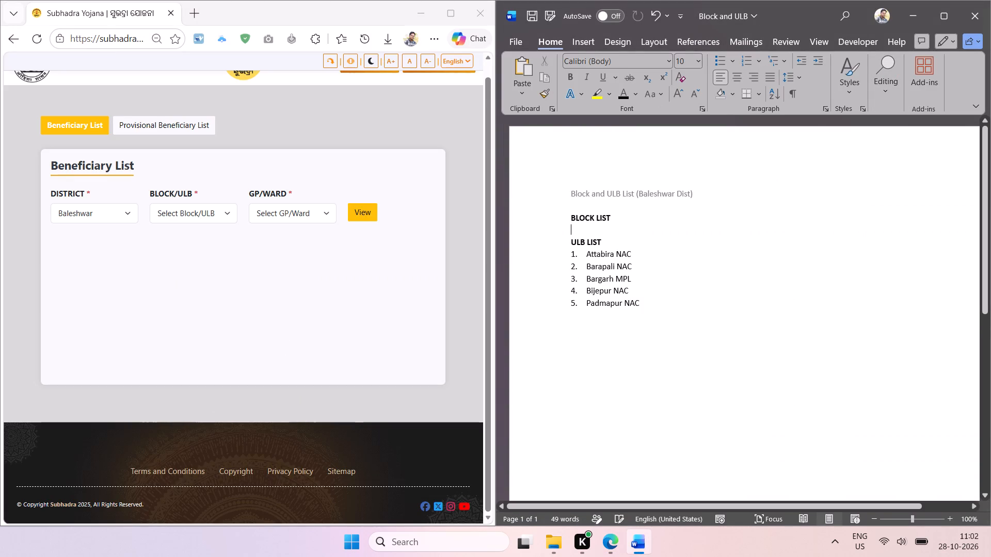
{"action": "left_click_drag", "start_coordinate": [647, 307], "coordinate": [572, 257]}
{"action": "key", "text": "BackSpace"}
{"action": "left_click", "coordinate": [608, 231]}
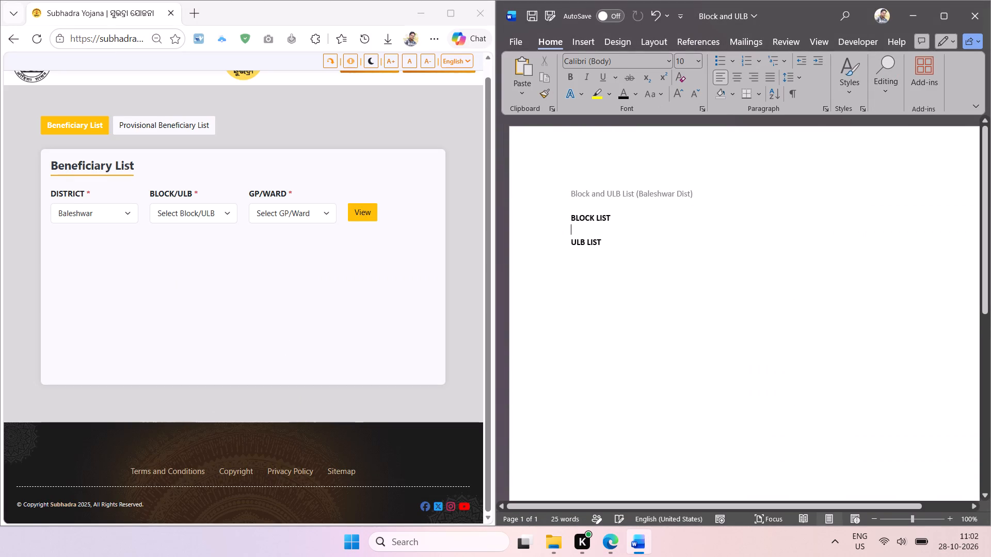
{"action": "key", "text": "Return"}
{"action": "key", "text": "Return"}
{"action": "key", "text": "Return"}
{"action": "key", "text": "Return"}
{"action": "key", "text": "Return"}
{"action": "left_click", "coordinate": [600, 246]}
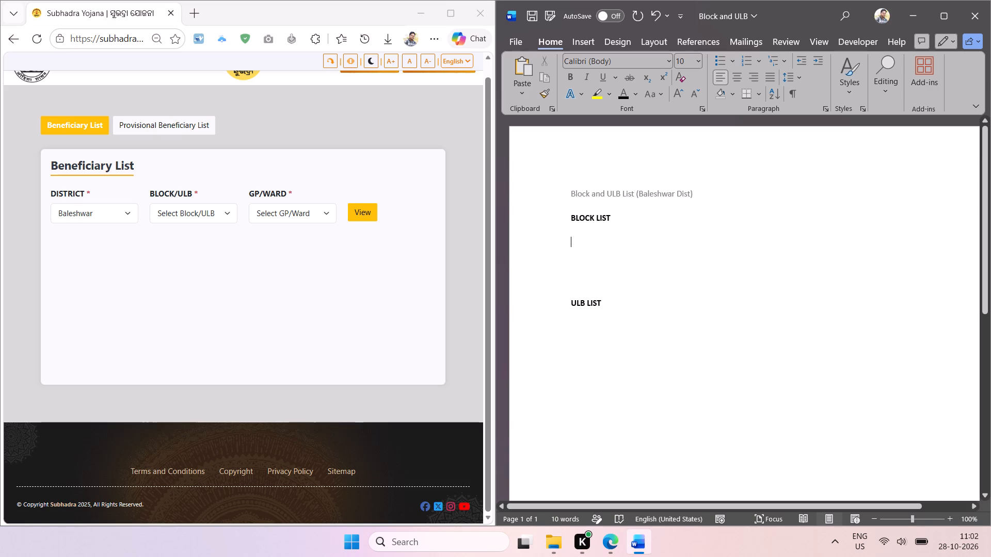
{"action": "key", "text": "ctrl+s"}
Capture the Baleshwar block names, Bahanaga to Soro, as text from the website's Block/ULB choices and paste them directly under BLOCK LIST.
{"action": "left_click", "coordinate": [195, 214]}
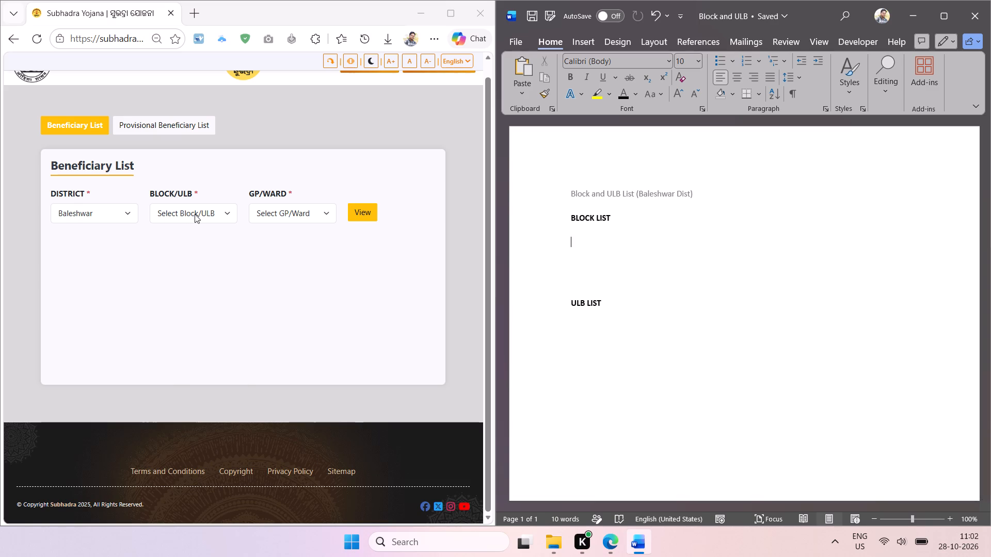
{"action": "key", "text": "shift+super+t"}
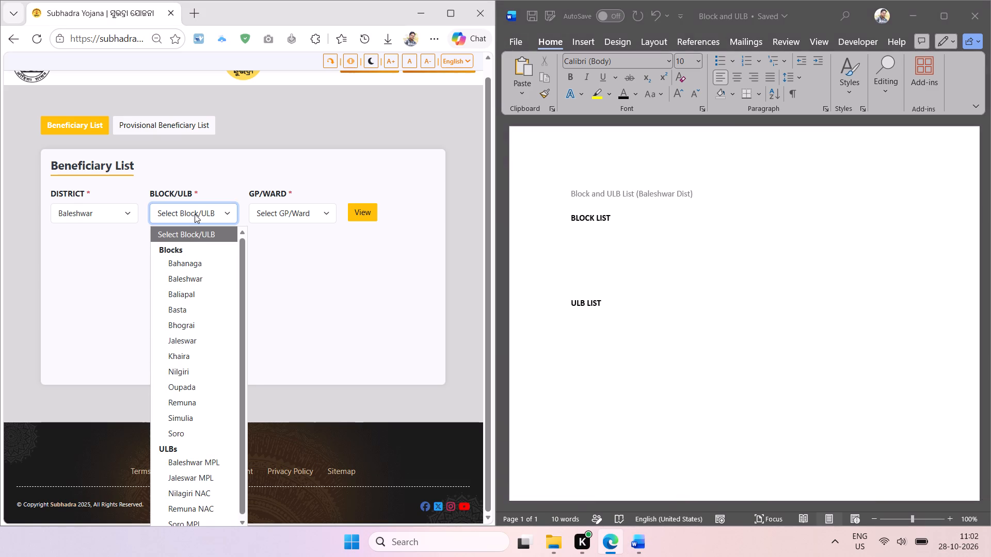
{"action": "left_click_drag", "start_coordinate": [157, 254], "coordinate": [220, 404]}
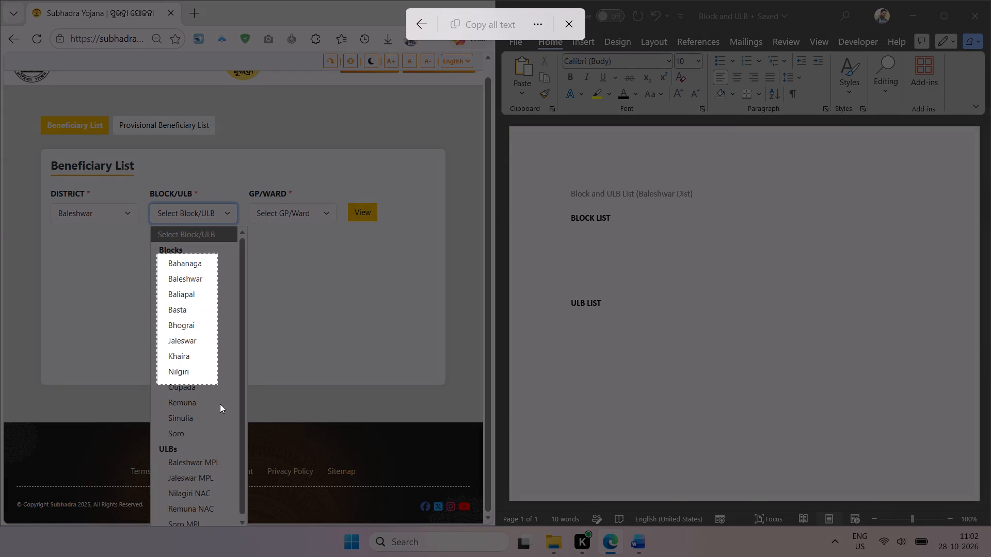
{"action": "left_click_drag", "start_coordinate": [220, 404], "coordinate": [222, 440]}
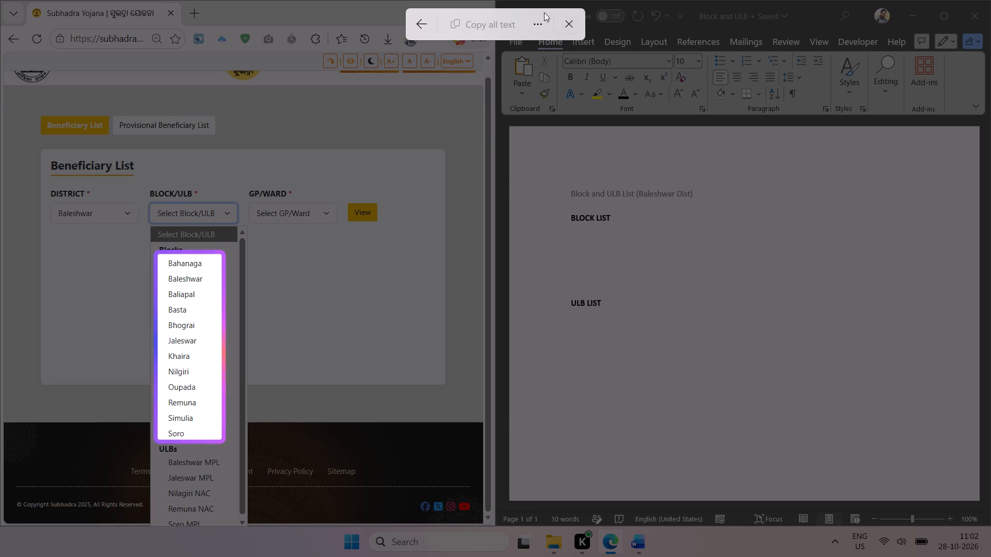
{"action": "left_click", "coordinate": [500, 22]}
{"action": "left_click", "coordinate": [638, 239]}
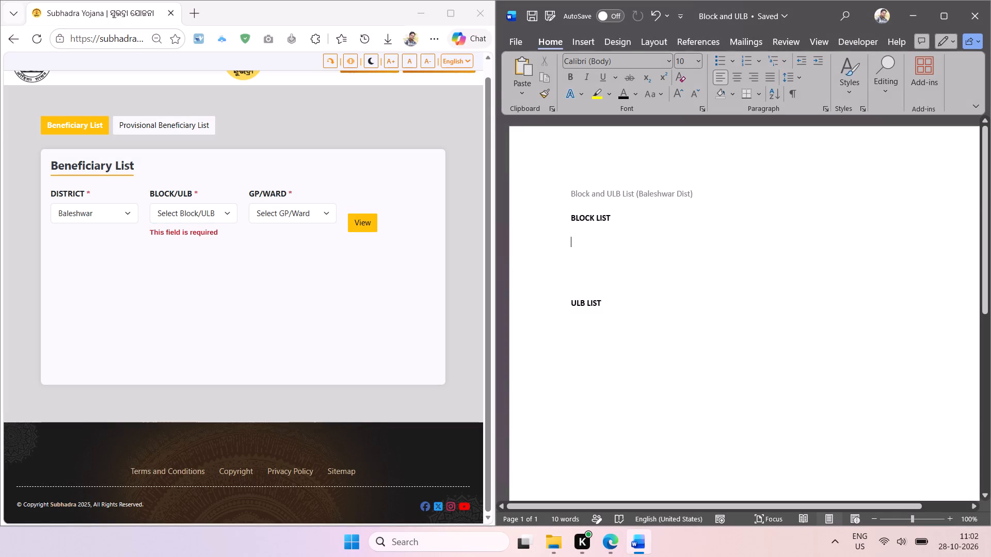
{"action": "left_click", "coordinate": [572, 228]}
{"action": "key", "text": "ctrl+v"}
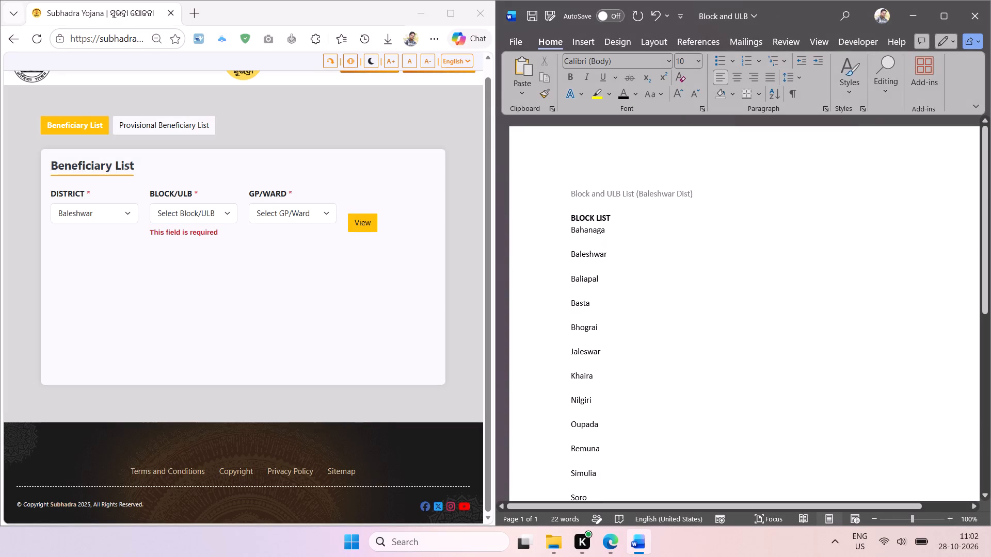
Remove the blank lines between all the pasted block names from Bahanaga to Soro.
{"action": "left_click", "coordinate": [582, 439]}
{"action": "key", "text": "BackSpace"}
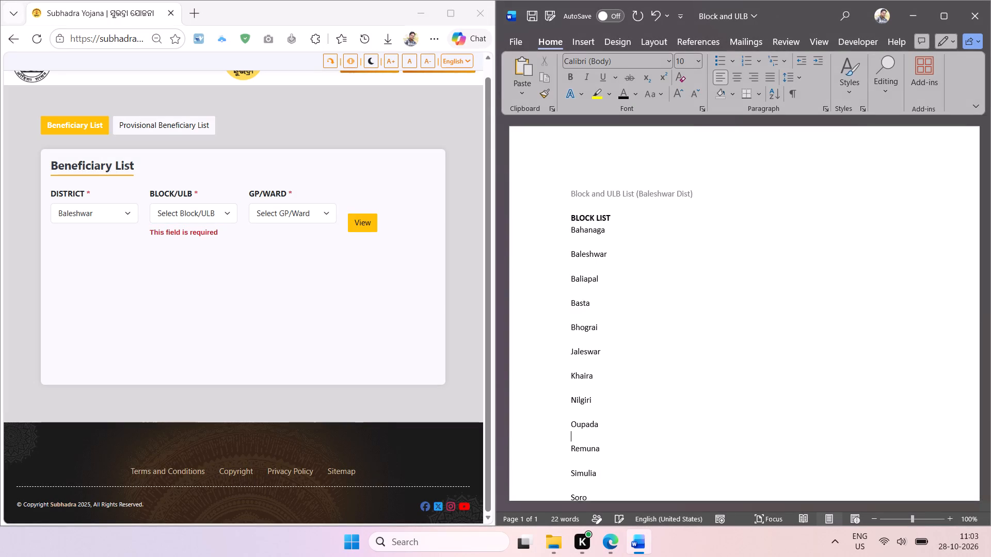
{"action": "left_click", "coordinate": [583, 413]}
{"action": "key", "text": "BackSpace"}
{"action": "left_click", "coordinate": [581, 389]}
{"action": "key", "text": "BackSpace"}
{"action": "left_click", "coordinate": [583, 366]}
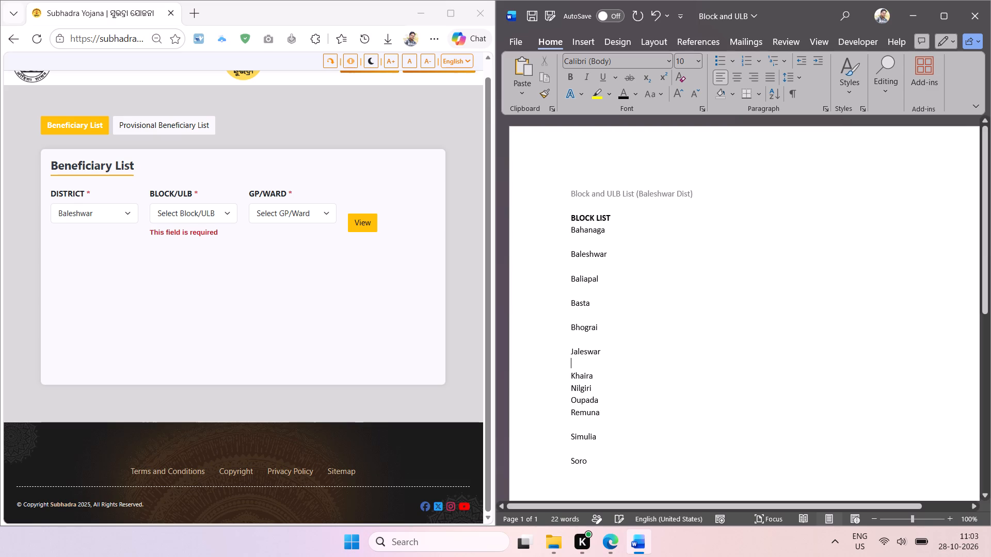
{"action": "key", "text": "BackSpace"}
{"action": "left_click", "coordinate": [587, 338]}
{"action": "key", "text": "BackSpace"}
{"action": "left_click", "coordinate": [577, 312]}
{"action": "key", "text": "BackSpace"}
{"action": "left_click", "coordinate": [580, 285]}
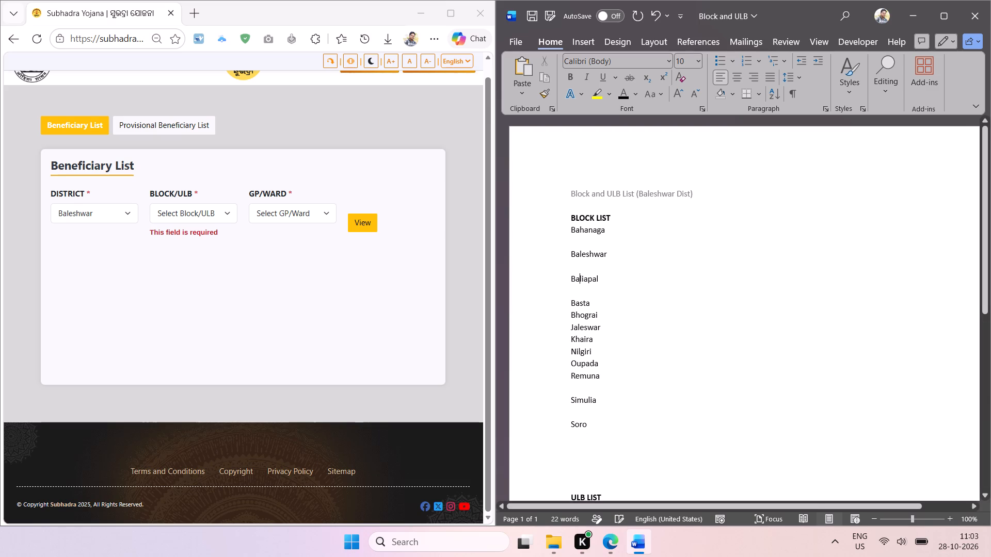
{"action": "left_click", "coordinate": [580, 290]}
{"action": "key", "text": "BackSpace"}
{"action": "left_click", "coordinate": [581, 264]}
{"action": "key", "text": "BackSpace"}
{"action": "left_click", "coordinate": [581, 241]}
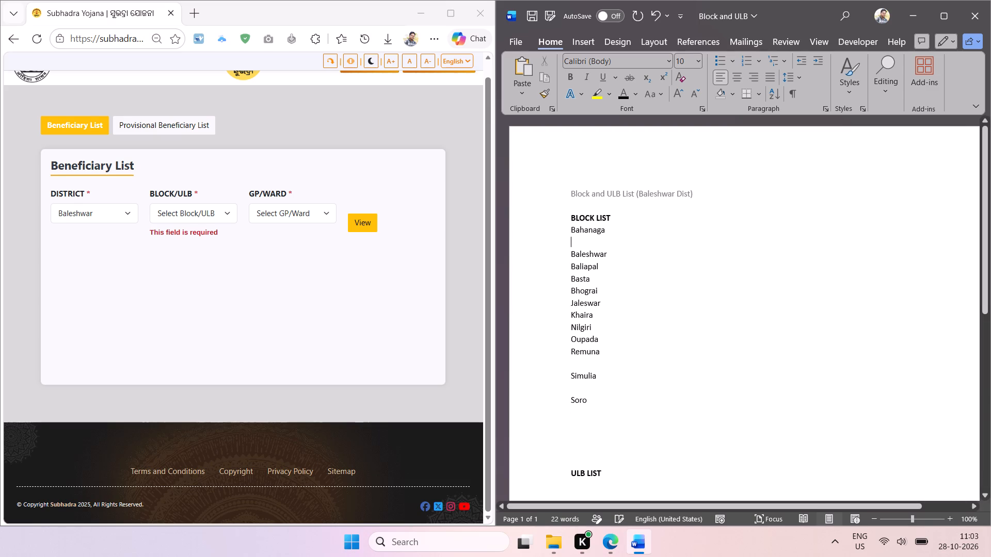
{"action": "key", "text": "BackSpace"}
{"action": "left_click", "coordinate": [583, 370]}
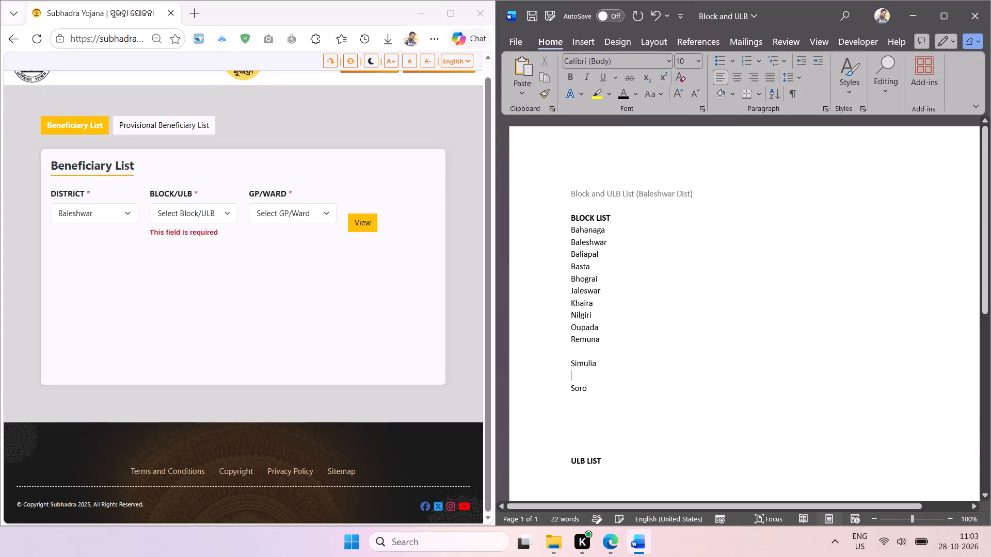
{"action": "key", "text": "BackSpace"}
{"action": "left_click", "coordinate": [582, 349]}
{"action": "key", "text": "BackSpace"}
Sort the block names in ascending order, number them as a list with the indent reduced to the margin, and save.
{"action": "left_click_drag", "start_coordinate": [587, 367], "coordinate": [576, 236]}
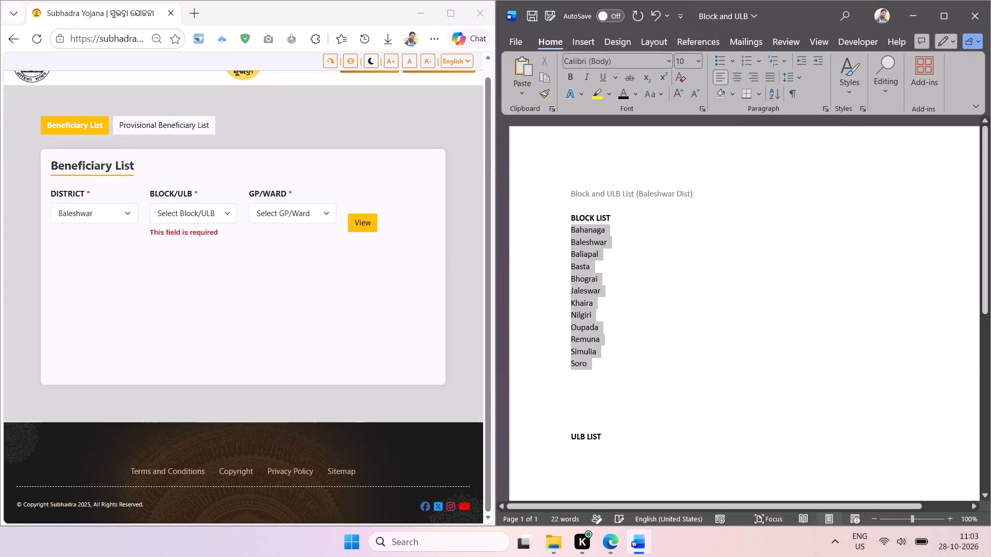
{"action": "left_click_drag", "start_coordinate": [576, 236], "coordinate": [576, 235]}
{"action": "left_click", "coordinate": [773, 96]}
{"action": "key", "text": "Return"}
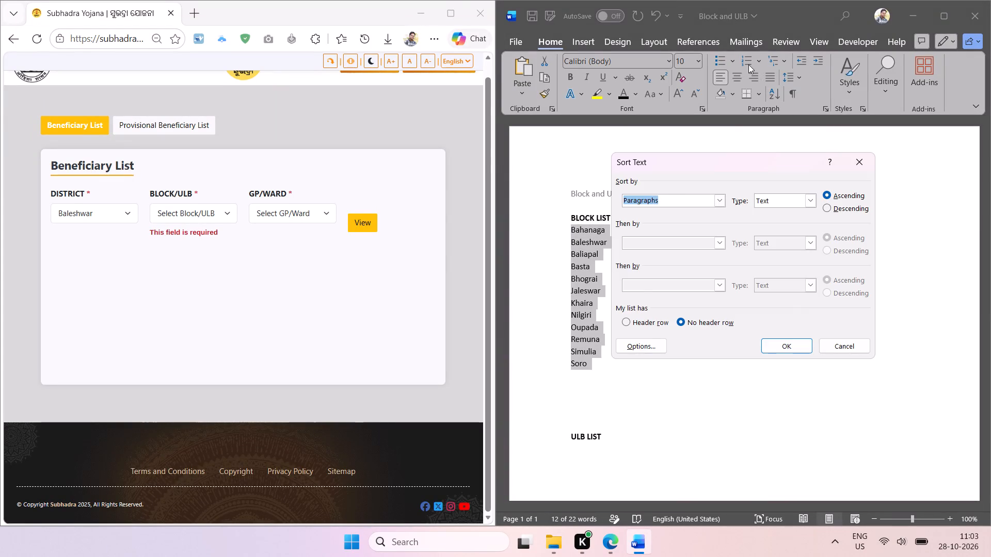
{"action": "left_click", "coordinate": [745, 63]}
{"action": "left_click", "coordinate": [800, 62]}
{"action": "left_click", "coordinate": [655, 301]}
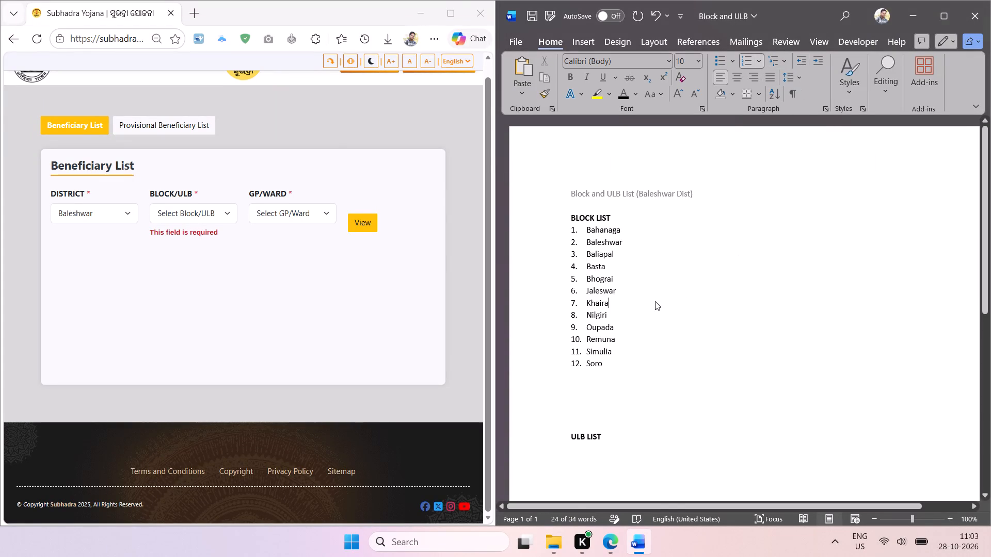
{"action": "key", "text": "ctrl+s"}
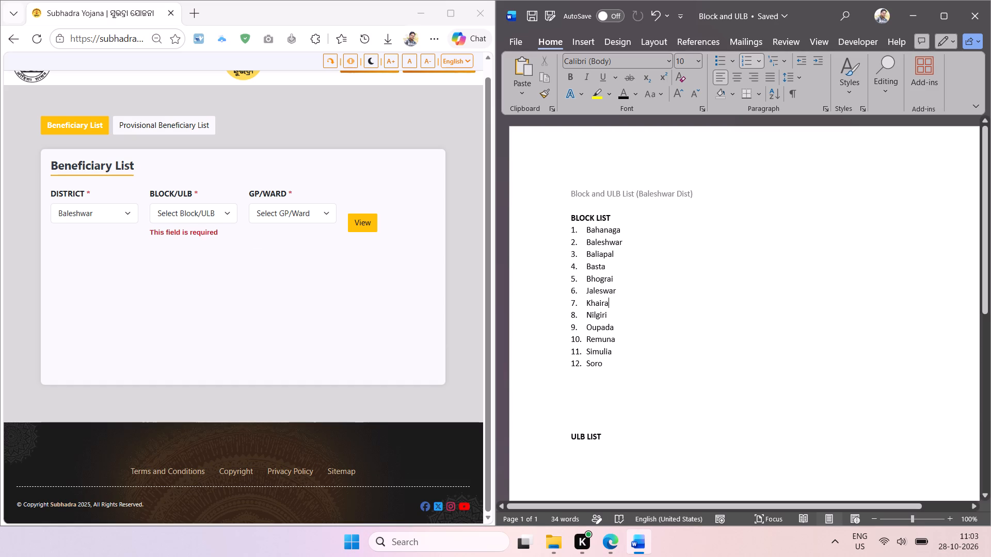
Remove the surplus blank lines between Soro and ULB LIST, leaving one, and start a new line under ULB LIST.
{"action": "left_click", "coordinate": [579, 411]}
{"action": "key", "text": "BackSpace"}
{"action": "key", "text": "BackSpace"}
{"action": "key", "text": "BackSpace"}
{"action": "key", "text": "BackSpace"}
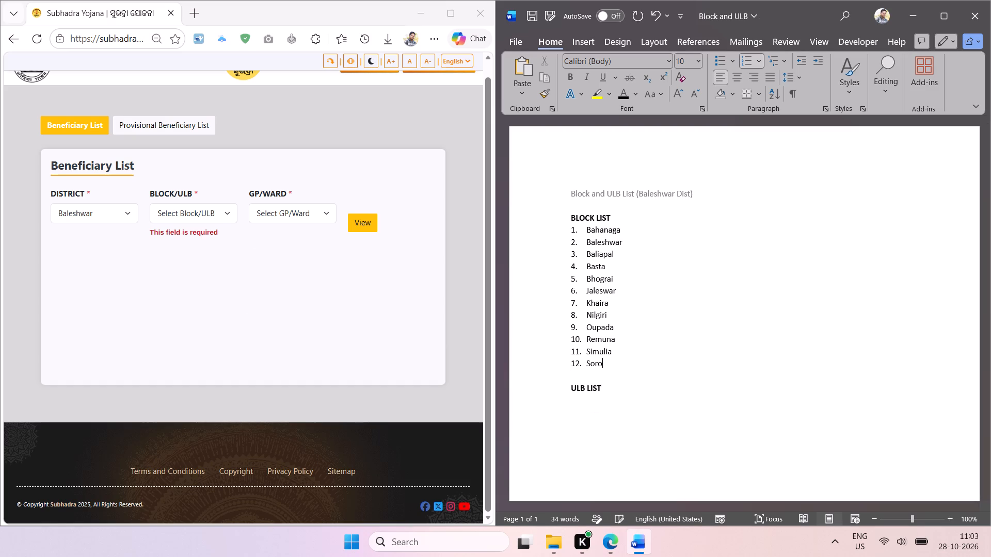
{"action": "left_click", "coordinate": [603, 387]}
{"action": "key", "text": "Return"}
Capture the ULB names, Baleshwar MPL to Soro MPL, as text from the website and paste them under ULB LIST in non-bold text.
{"action": "scroll", "coordinate": [635, 394], "scroll_direction": "down", "scroll_amount": 1}
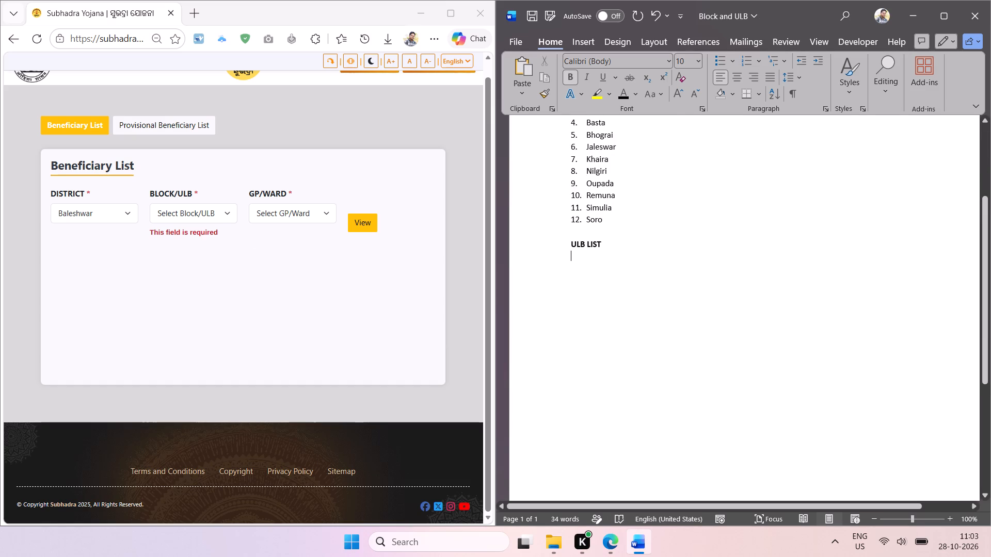
{"action": "scroll", "coordinate": [635, 394], "scroll_direction": "down", "scroll_amount": 1}
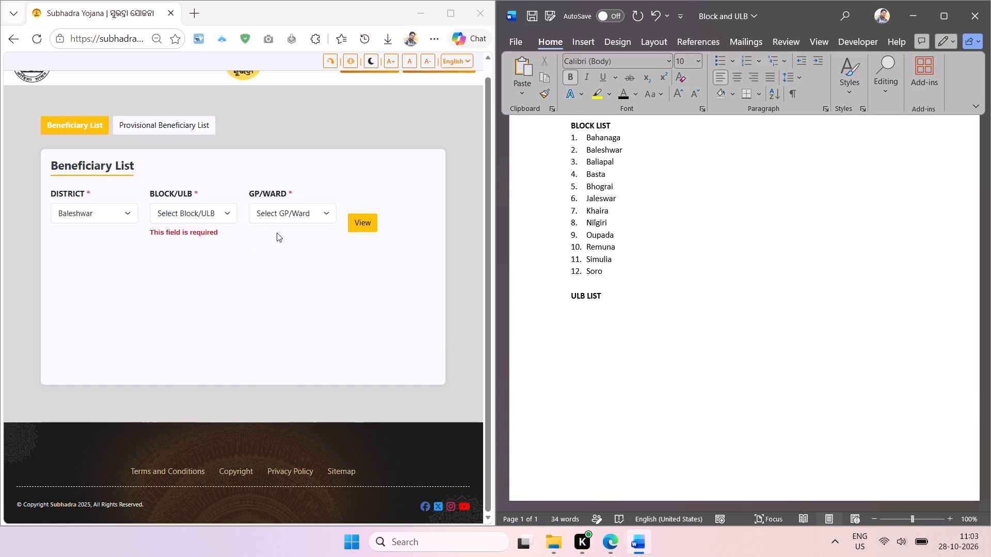
{"action": "left_click", "coordinate": [221, 210]}
{"action": "left_click_drag", "start_coordinate": [243, 309], "coordinate": [252, 400]}
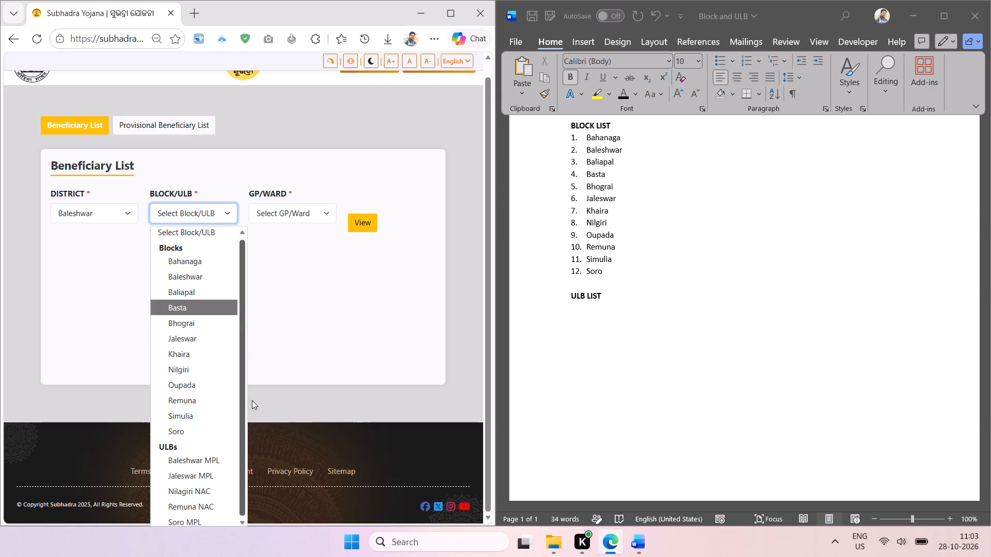
{"action": "left_click_drag", "start_coordinate": [252, 400], "coordinate": [253, 415]}
{"action": "key", "text": "shift+super+t"}
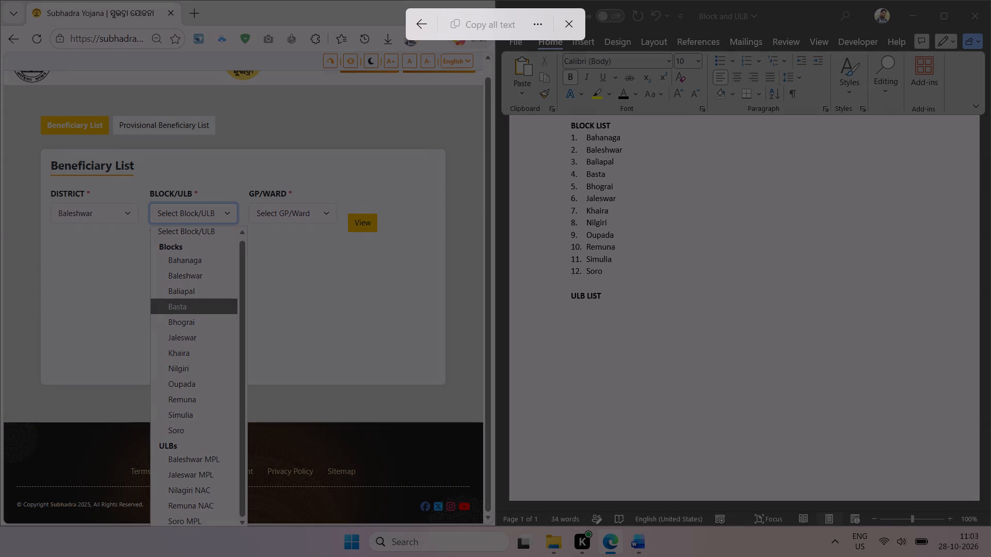
{"action": "left_click_drag", "start_coordinate": [160, 450], "coordinate": [199, 496]}
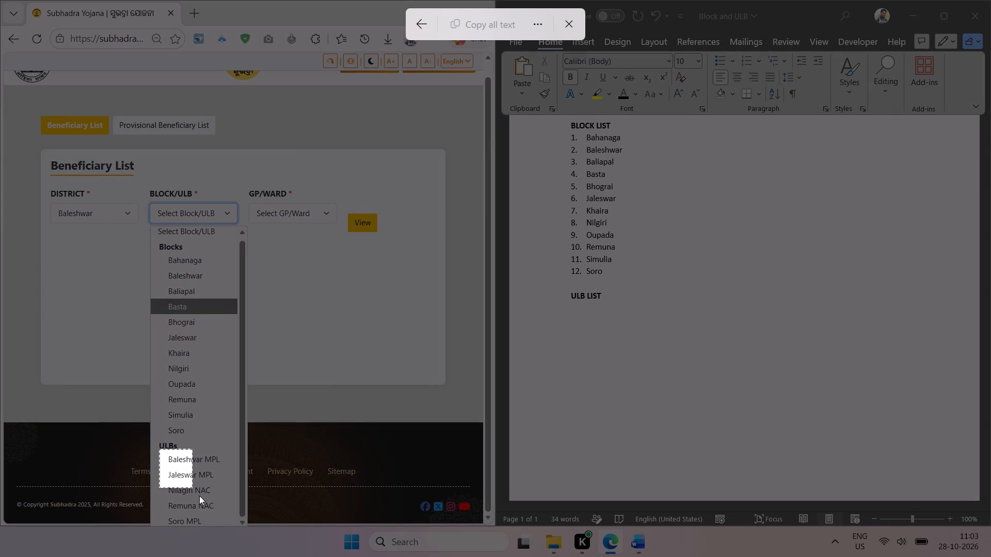
{"action": "left_click_drag", "start_coordinate": [199, 496], "coordinate": [230, 539]}
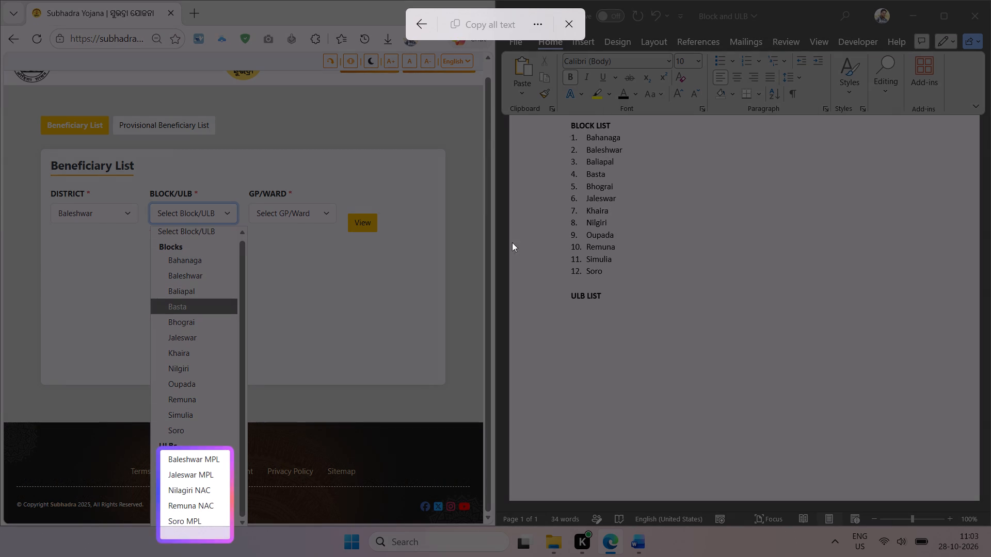
{"action": "left_click", "coordinate": [481, 25]}
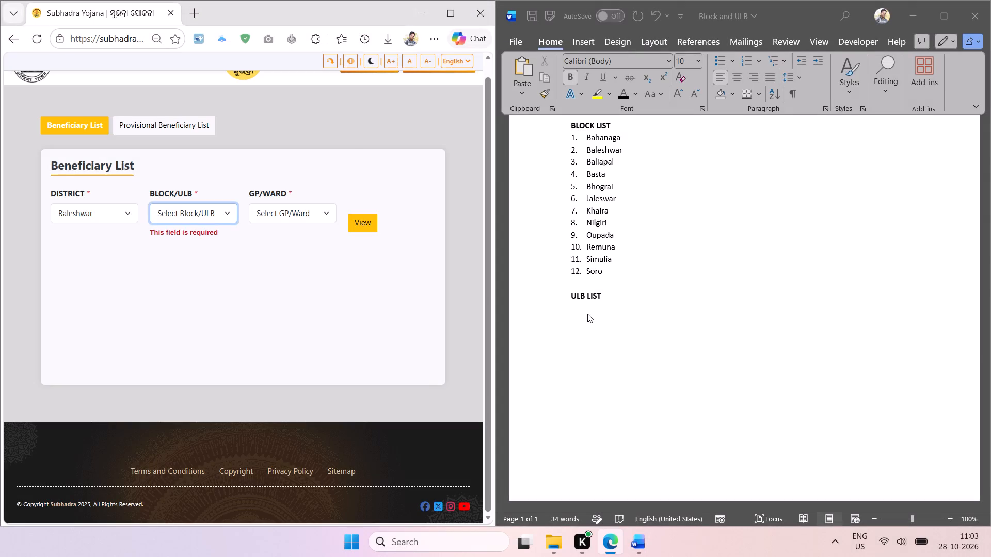
{"action": "left_click", "coordinate": [587, 314]}
{"action": "key", "text": "ctrl+v"}
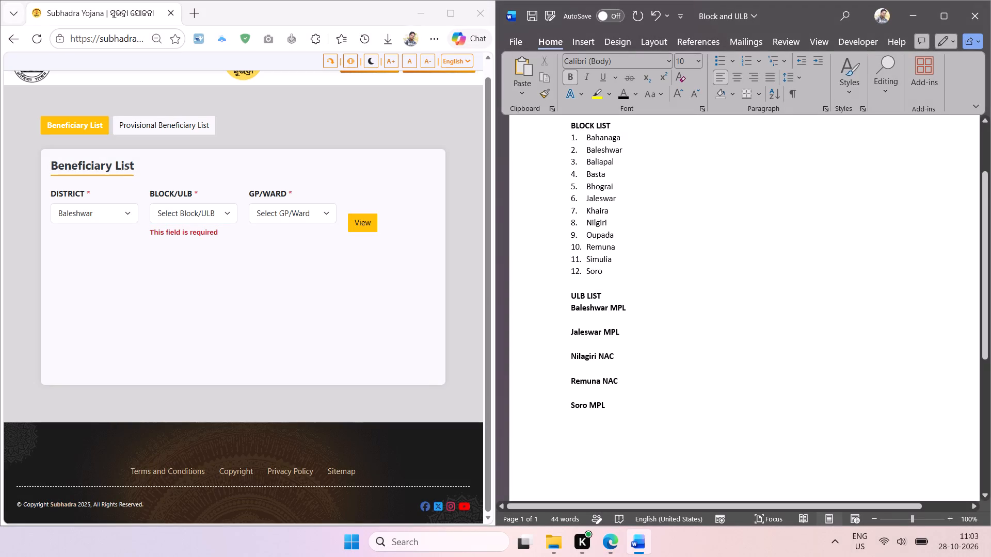
{"action": "key", "text": "ctrl+z"}
{"action": "key", "text": "ctrl+b"}
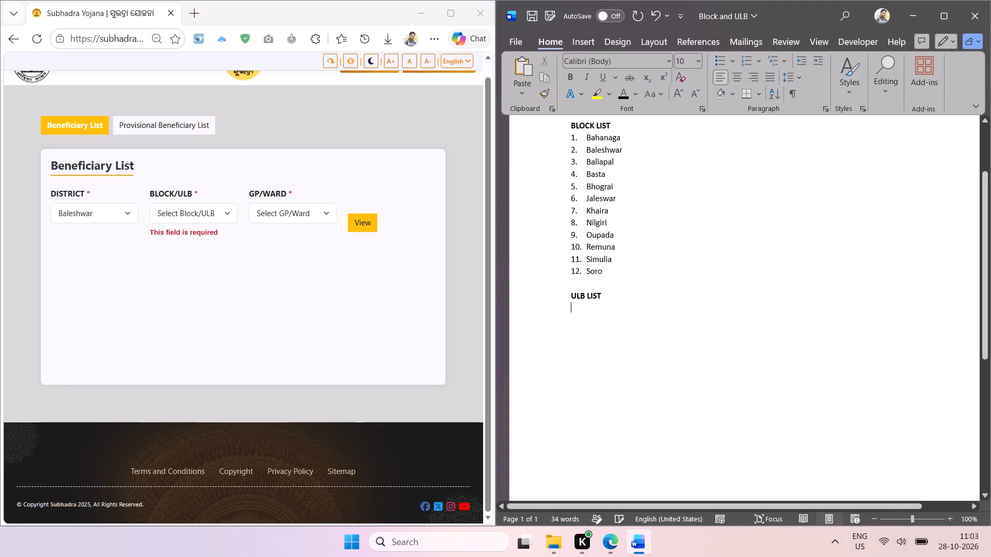
{"action": "key", "text": "ctrl+v"}
Remove the blank lines between the pasted ULB names from Baleshwar MPL to Soro MPL.
{"action": "left_click", "coordinate": [576, 401]}
{"action": "left_click", "coordinate": [578, 394]}
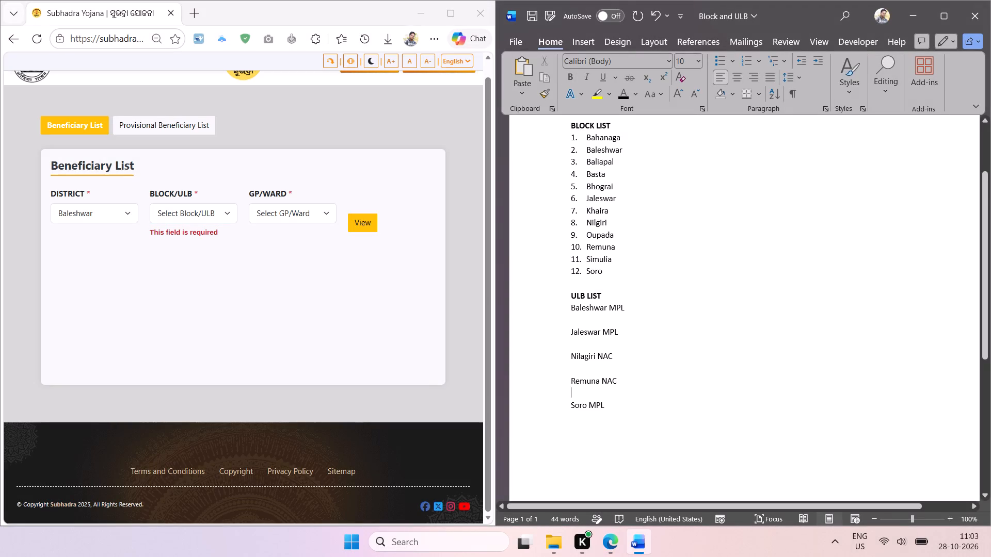
{"action": "key", "text": "BackSpace"}
{"action": "left_click", "coordinate": [582, 371]}
{"action": "key", "text": "BackSpace"}
{"action": "left_click", "coordinate": [581, 344]}
{"action": "key", "text": "BackSpace"}
{"action": "left_click", "coordinate": [583, 322]}
{"action": "key", "text": "BackSpace"}
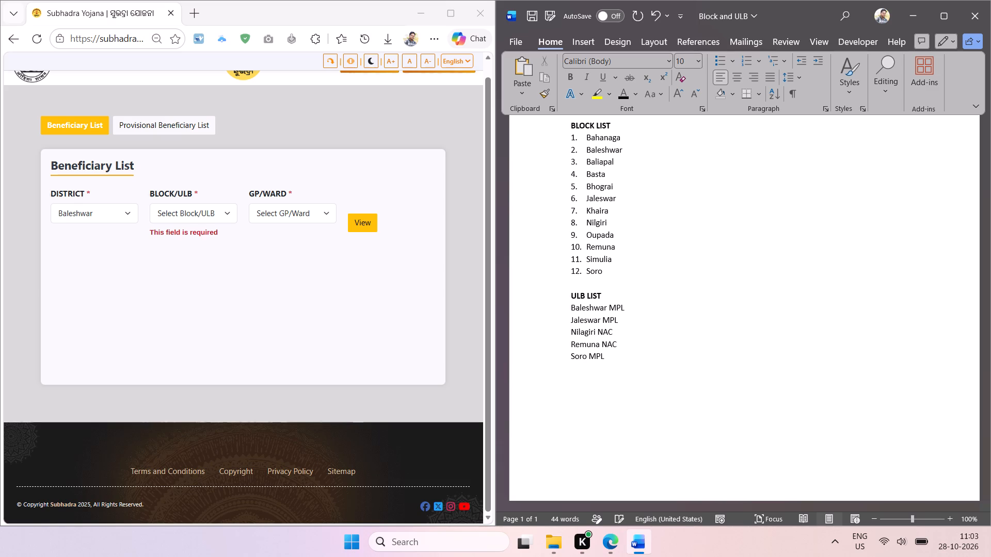
Number the ULB names from Baleshwar MPL to Soro MPL as a list with the indent reduced to the margin, and save.
{"action": "left_click_drag", "start_coordinate": [611, 362], "coordinate": [571, 310]}
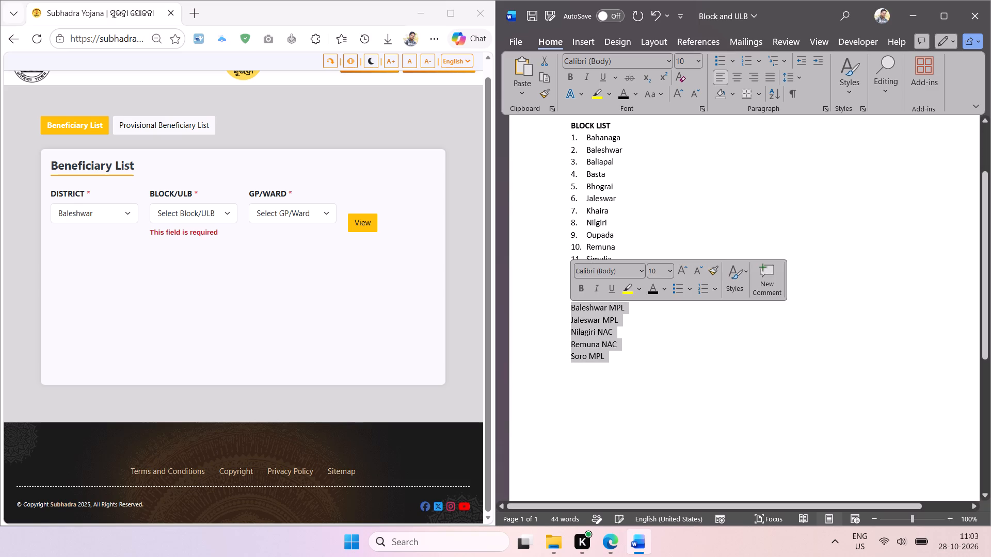
{"action": "left_click", "coordinate": [777, 90]}
{"action": "key", "text": "Return"}
{"action": "left_click", "coordinate": [747, 62]}
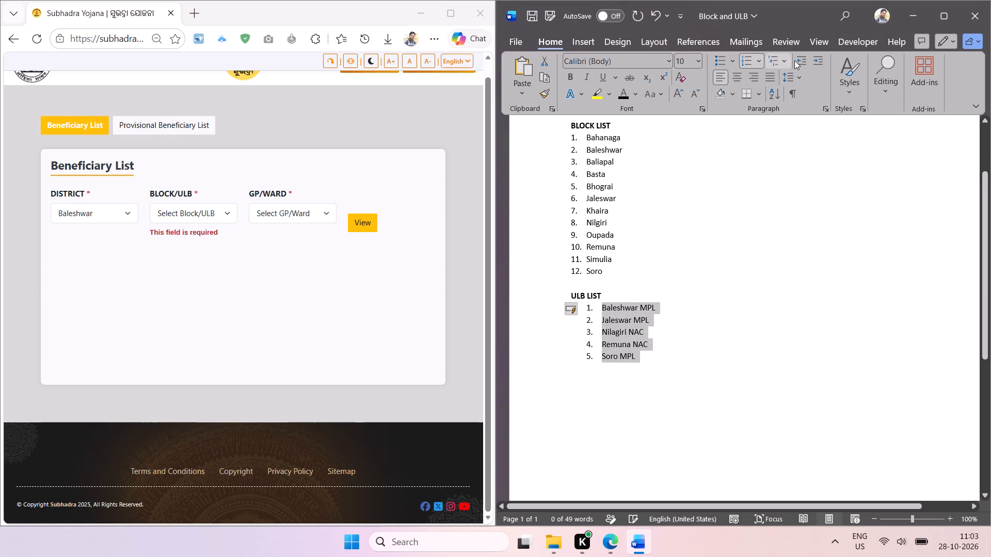
{"action": "left_click", "coordinate": [798, 60]}
{"action": "left_click", "coordinate": [727, 236]}
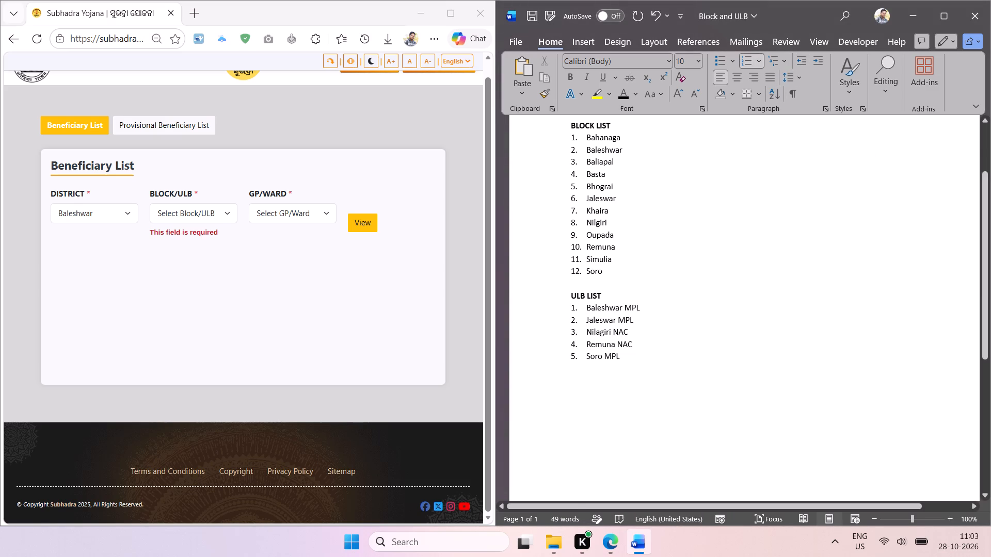
{"action": "key", "text": "ctrl+s"}
{"action": "scroll", "coordinate": [725, 238], "scroll_direction": "up", "scroll_amount": 2}
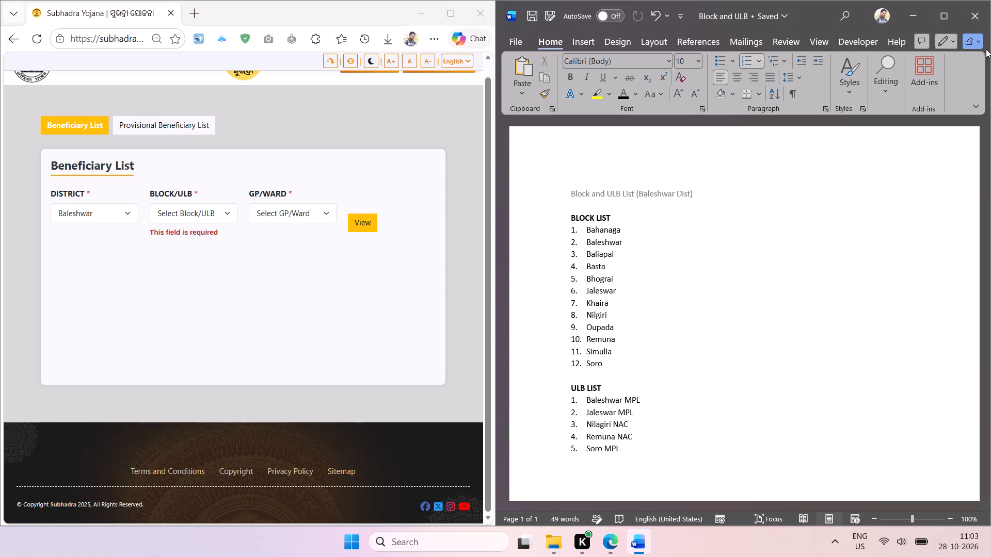
Close the Block and ULB document and open the Gram Panchayat document from the Baleshwar folder beside the browser.
{"action": "left_click", "coordinate": [974, 20]}
{"action": "left_click", "coordinate": [641, 364]}
{"action": "left_click", "coordinate": [253, 128]}
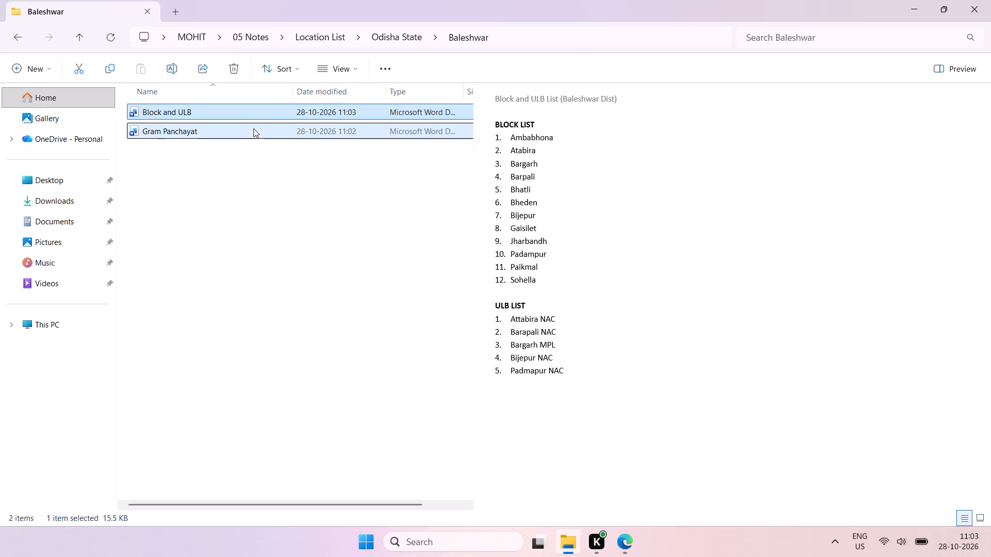
{"action": "double_click", "coordinate": [252, 130]}
{"action": "double_click", "coordinate": [257, 128]}
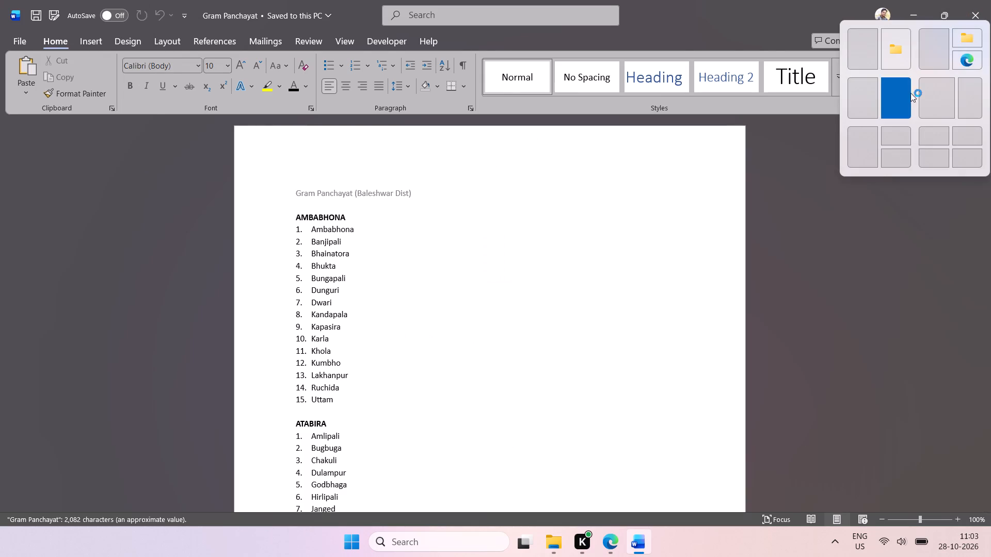
{"action": "left_click", "coordinate": [909, 99]}
{"action": "left_click", "coordinate": [293, 335]}
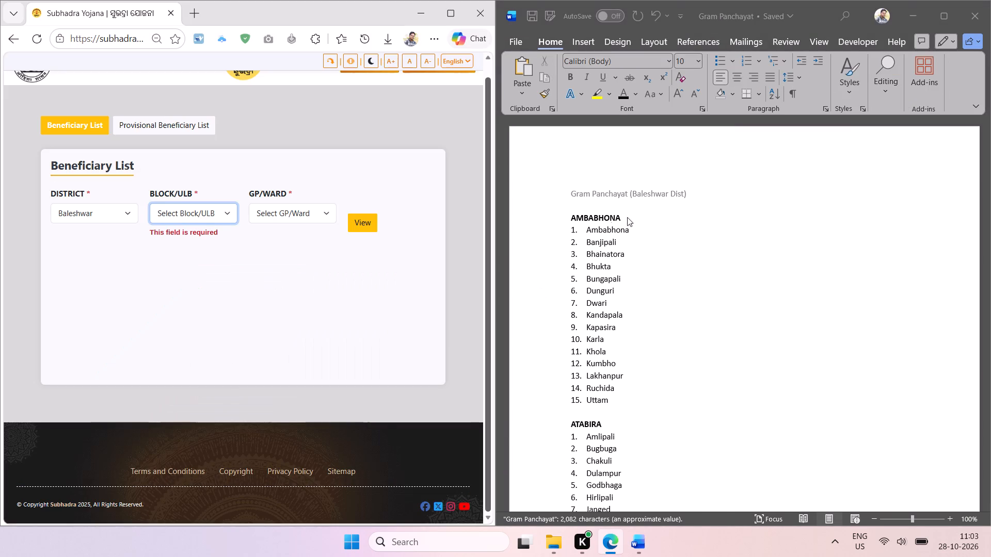
Reduce the Gram Panchayat document to its title and the AMBABHONA heading with an empty unnumbered line below, and save.
{"action": "left_click", "coordinate": [645, 213]}
{"action": "left_click_drag", "start_coordinate": [631, 234], "coordinate": [564, 195]}
{"action": "key", "text": "ctrl+c"}
{"action": "key", "text": "ctrl+a"}
{"action": "key", "text": "ctrl+v"}
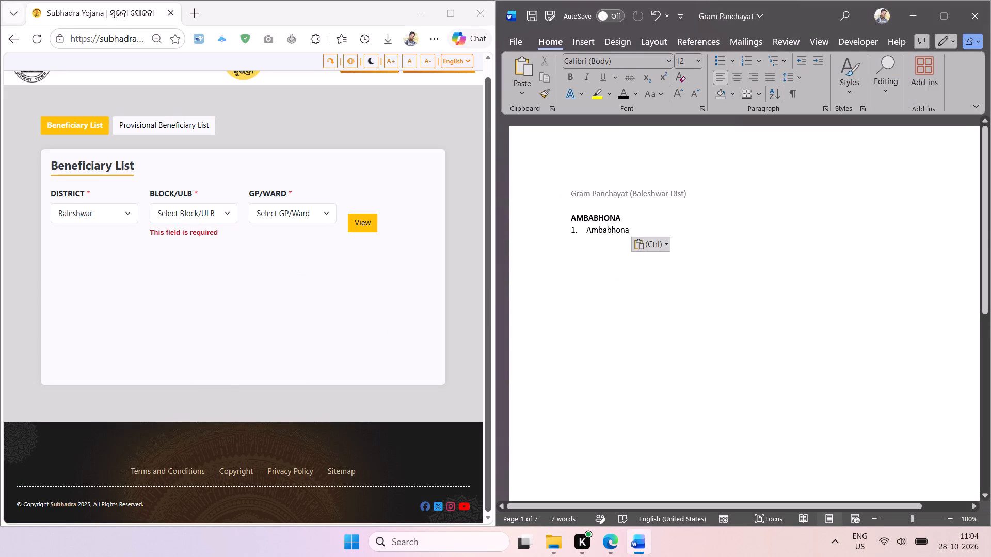
{"action": "left_click_drag", "start_coordinate": [641, 229], "coordinate": [532, 236]}
{"action": "key", "text": "BackSpace"}
{"action": "key", "text": "BackSpace"}
{"action": "key", "text": "BackSpace"}
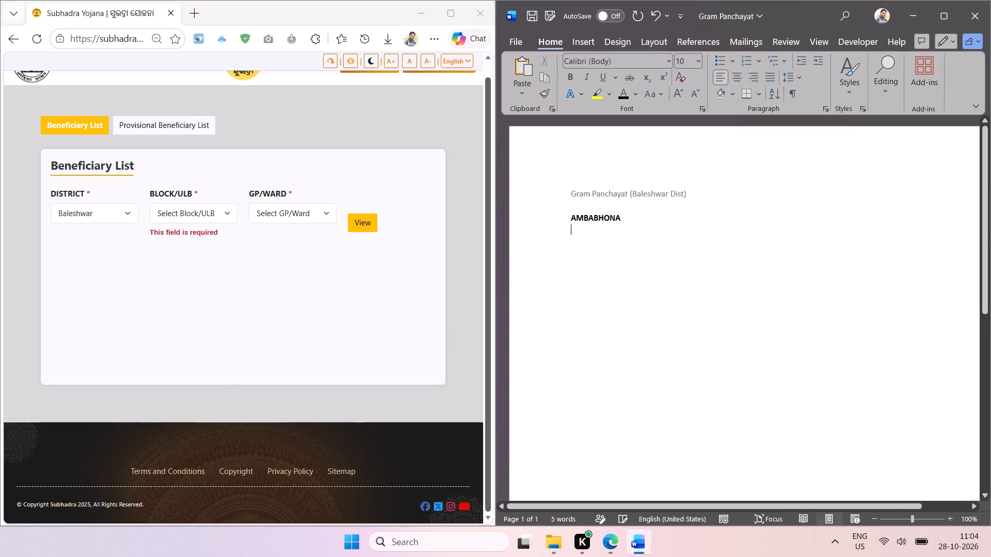
{"action": "left_click", "coordinate": [606, 244]}
{"action": "key", "text": "ctrl+s"}
Select the Bahanaga block on the website, capture its name as text, replace the AMBABHONA heading with it in uppercase, and save.
{"action": "left_click", "coordinate": [230, 214]}
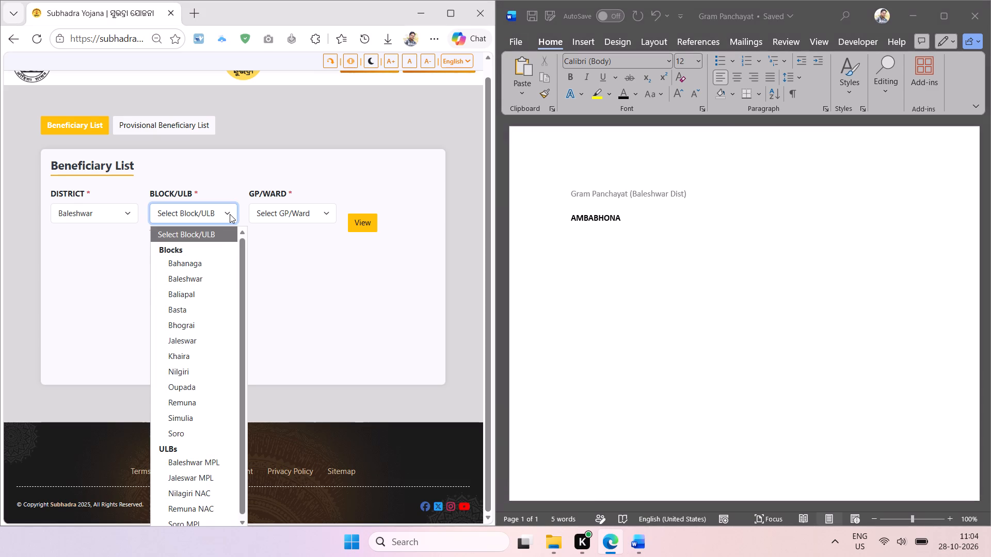
{"action": "left_click", "coordinate": [210, 262]}
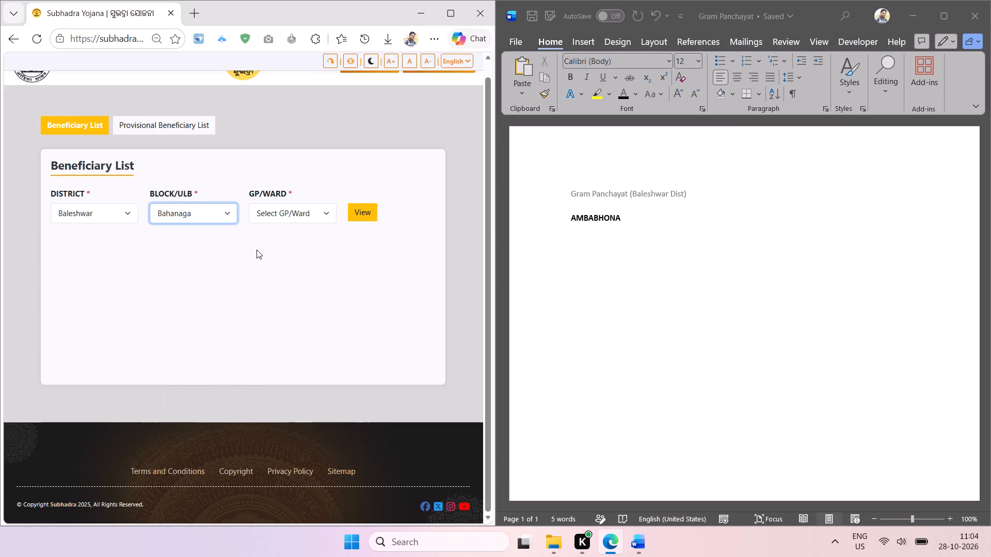
{"action": "left_click", "coordinate": [250, 254]}
{"action": "key", "text": "shift+super+t"}
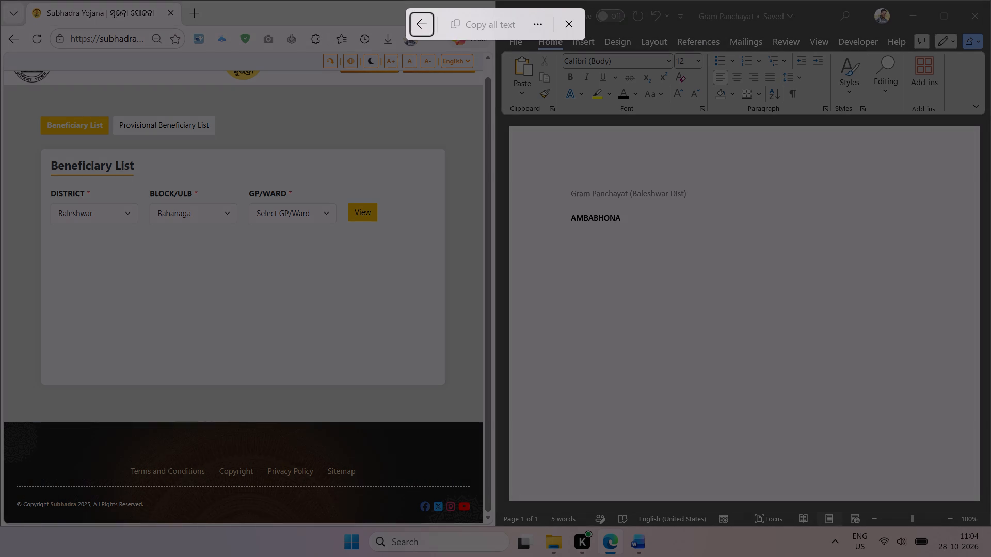
{"action": "left_click_drag", "start_coordinate": [154, 205], "coordinate": [215, 297]}
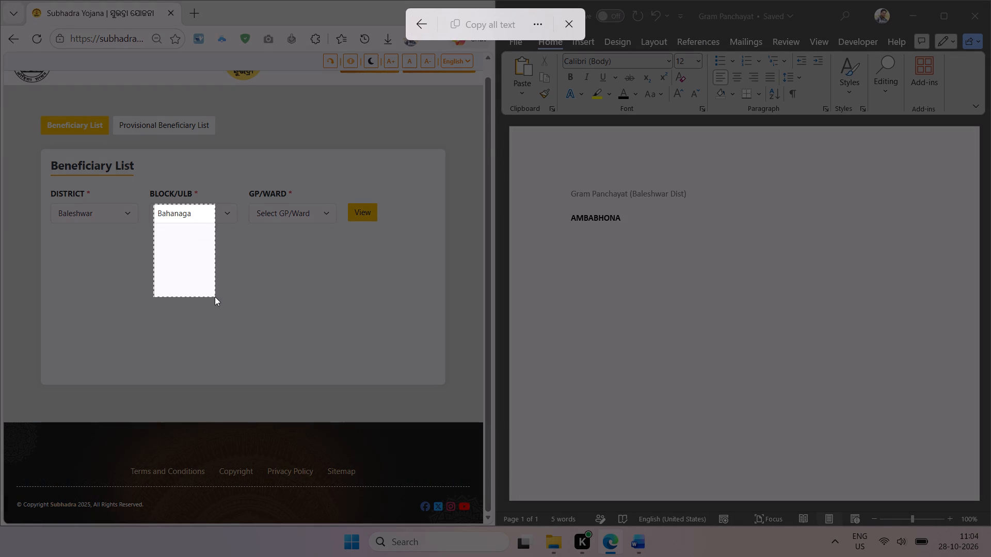
{"action": "left_click_drag", "start_coordinate": [215, 297], "coordinate": [215, 297]}
{"action": "left_click", "coordinate": [501, 25]}
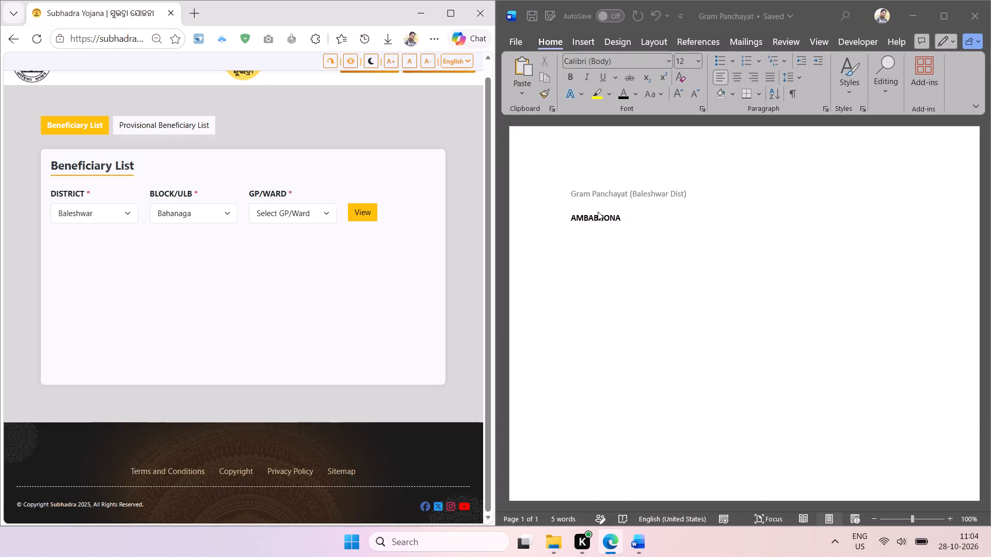
{"action": "left_click", "coordinate": [598, 211]}
{"action": "double_click", "coordinate": [595, 218]}
{"action": "key", "text": "ctrl+v"}
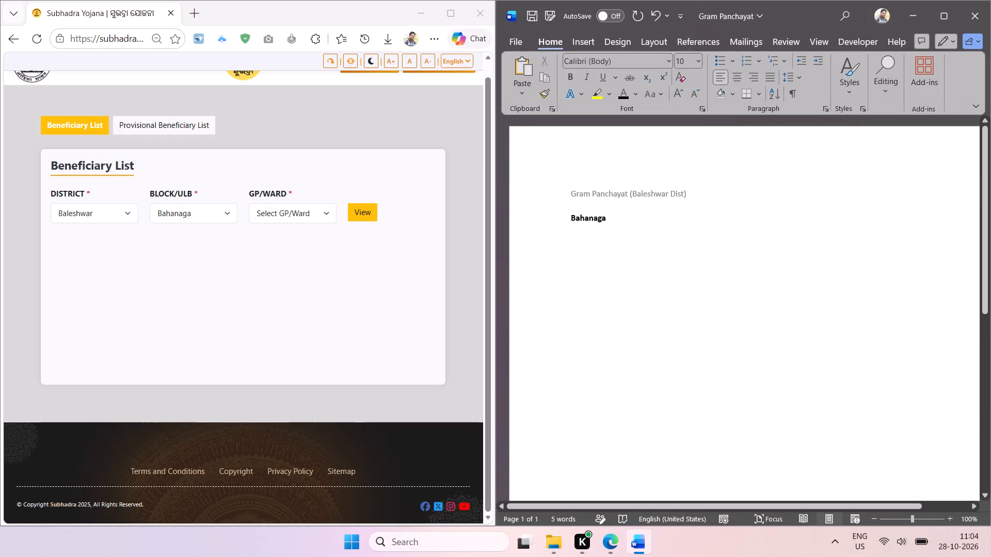
{"action": "key", "text": "shift+F3"}
{"action": "key", "text": "Return"}
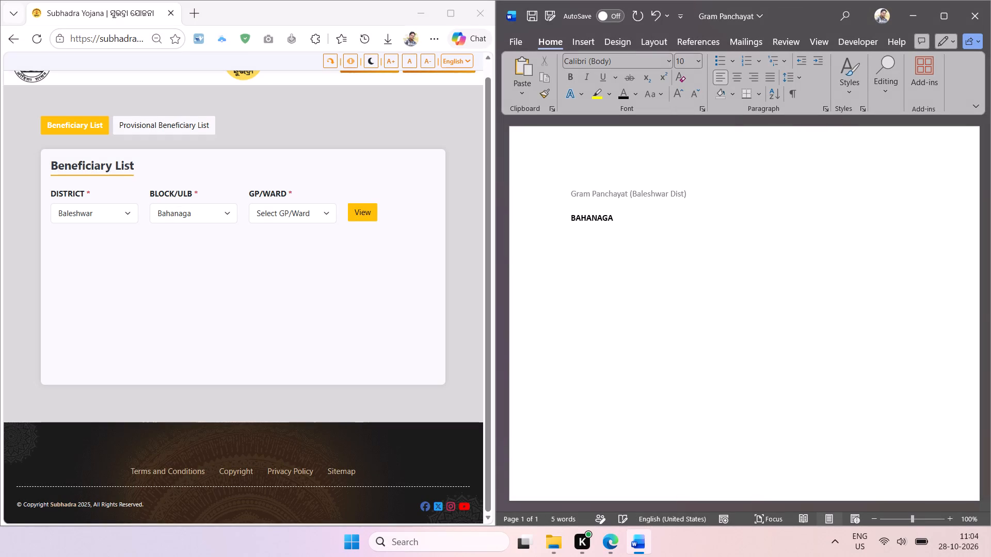
{"action": "key", "text": "ctrl+s"}
Capture Bahanaga's Gram Panchayat names from Anju to Odasala as text from the website and paste them under the BAHANAGA heading.
{"action": "left_click", "coordinate": [331, 218]}
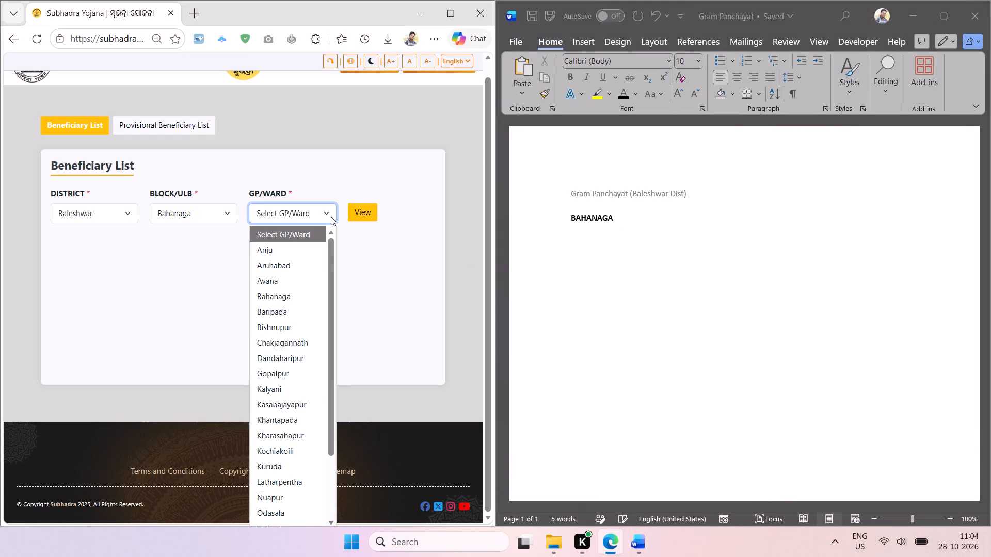
{"action": "key", "text": "shift+super+t"}
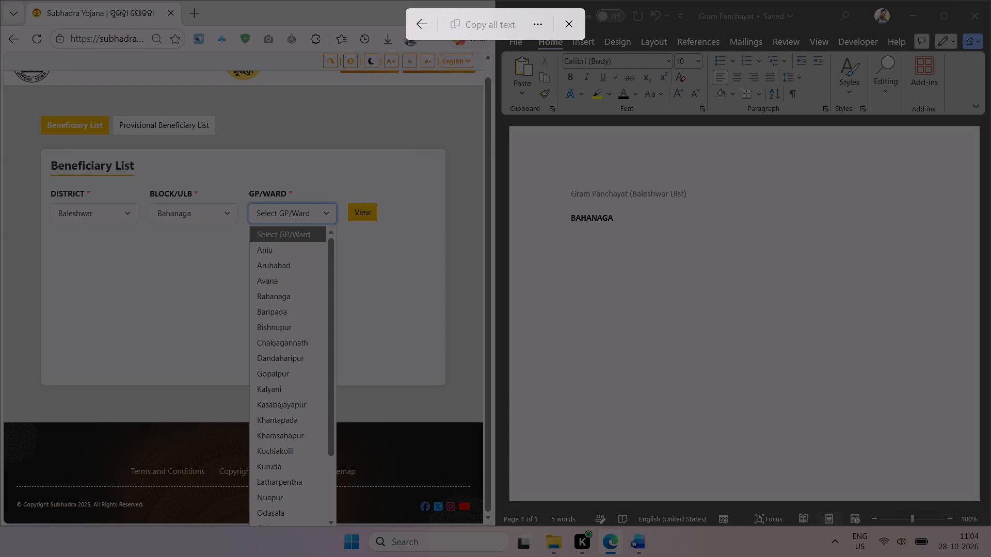
{"action": "left_click_drag", "start_coordinate": [251, 243], "coordinate": [328, 529]}
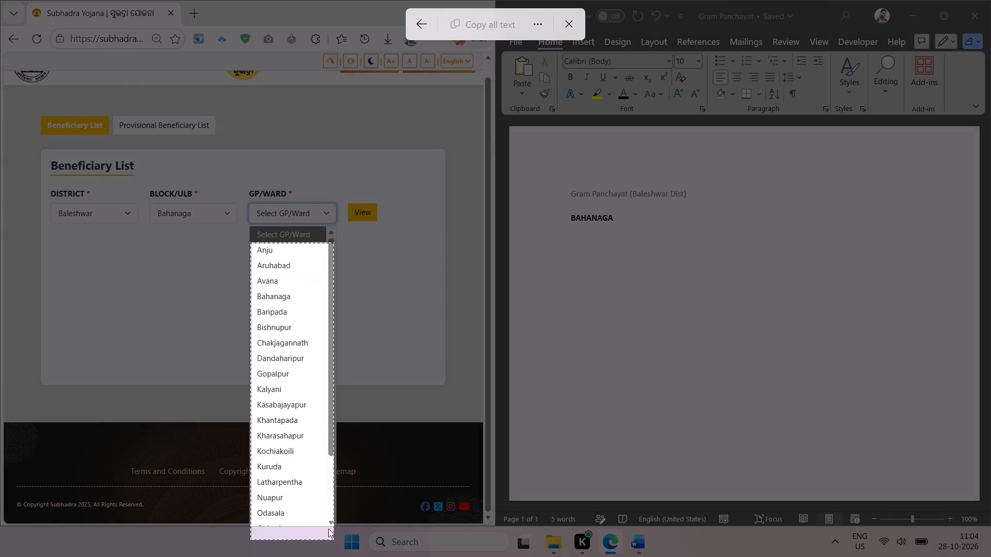
{"action": "left_click_drag", "start_coordinate": [328, 529], "coordinate": [325, 521]}
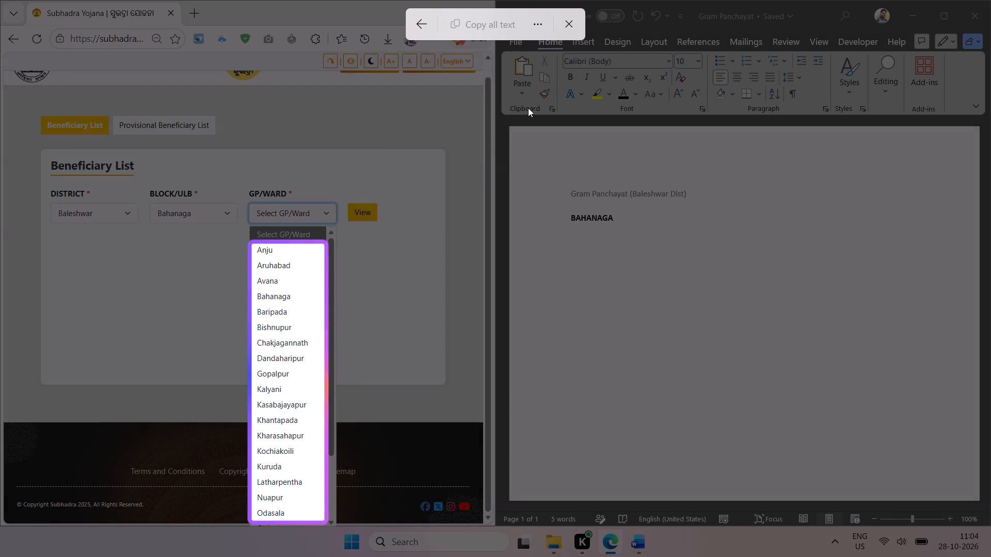
{"action": "left_click", "coordinate": [483, 28]}
{"action": "left_click", "coordinate": [583, 241]}
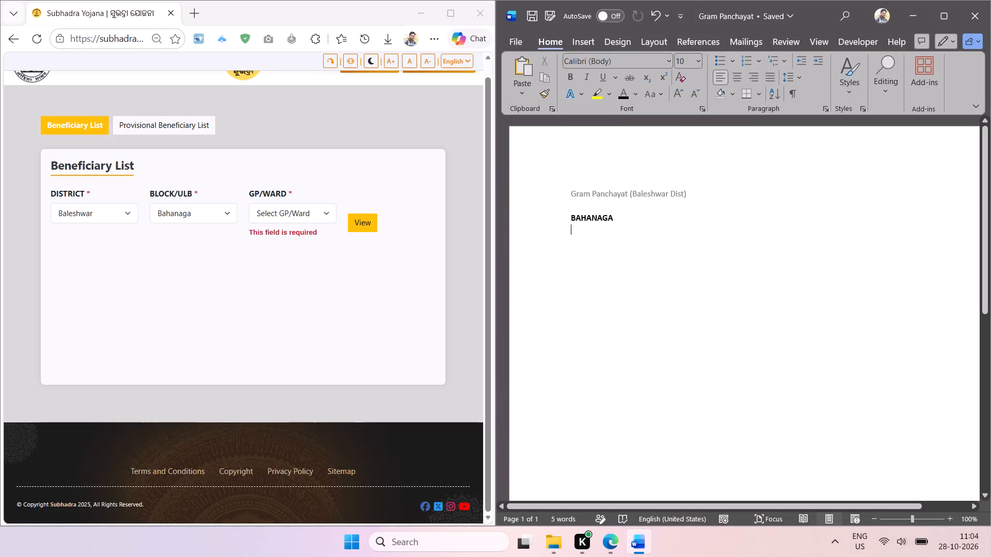
{"action": "key", "text": "ctrl+v"}
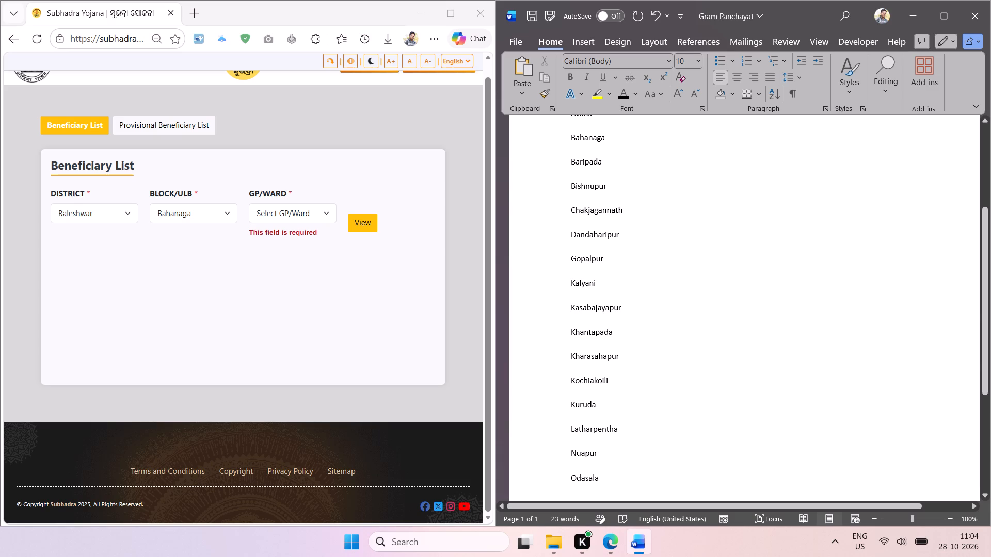
{"action": "key", "text": "Return"}
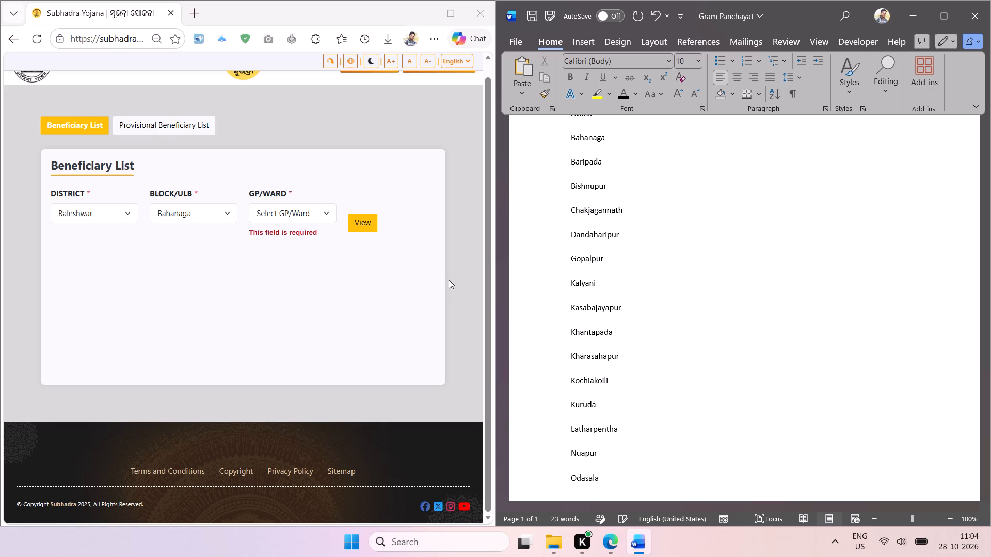
Capture the remaining names, Odasala to Talakurunia, as text from the website, paste them below the list, and delete the duplicate Odasala.
{"action": "left_click", "coordinate": [323, 210]}
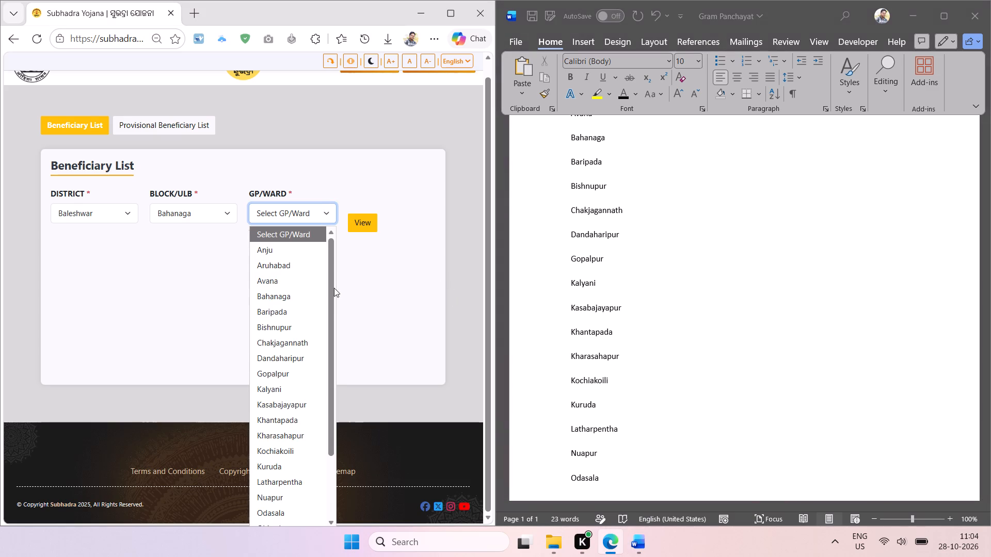
{"action": "left_click_drag", "start_coordinate": [333, 284], "coordinate": [341, 396]}
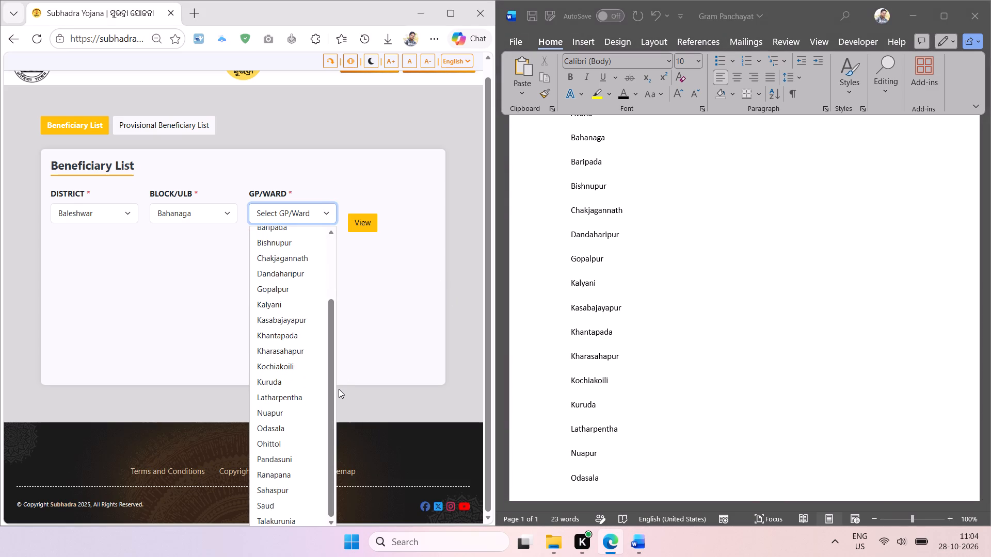
{"action": "key", "text": "shift+super+t"}
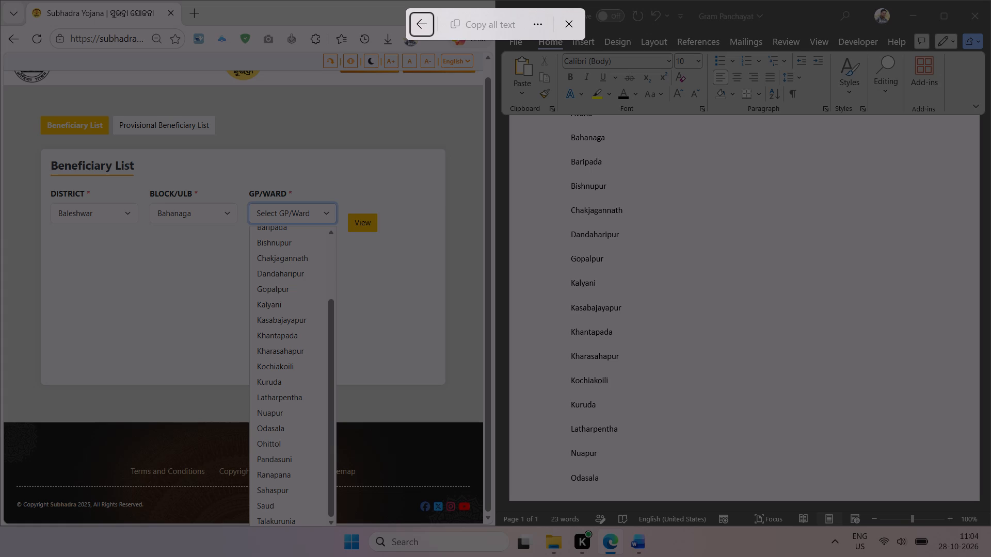
{"action": "left_click_drag", "start_coordinate": [253, 419], "coordinate": [314, 524]}
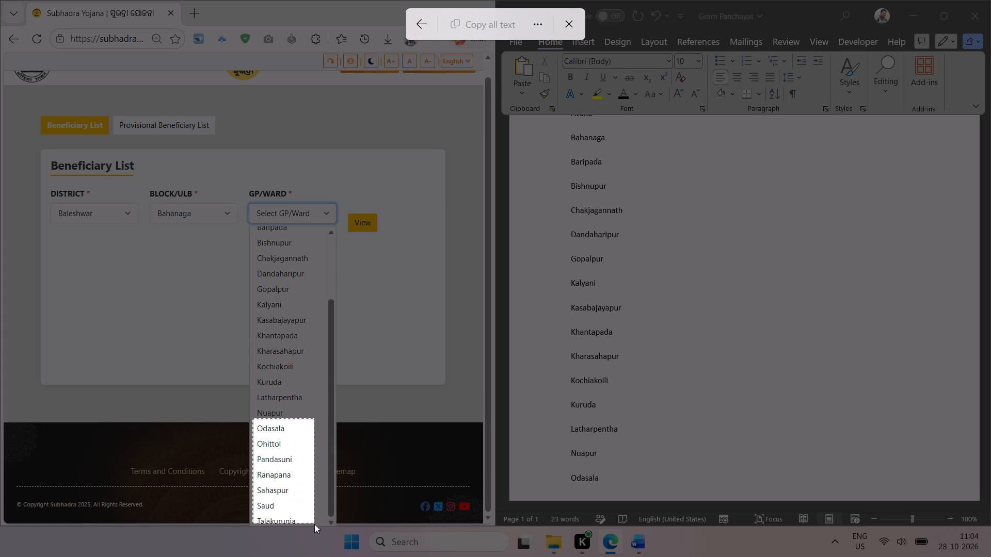
{"action": "left_click_drag", "start_coordinate": [314, 524], "coordinate": [315, 534]}
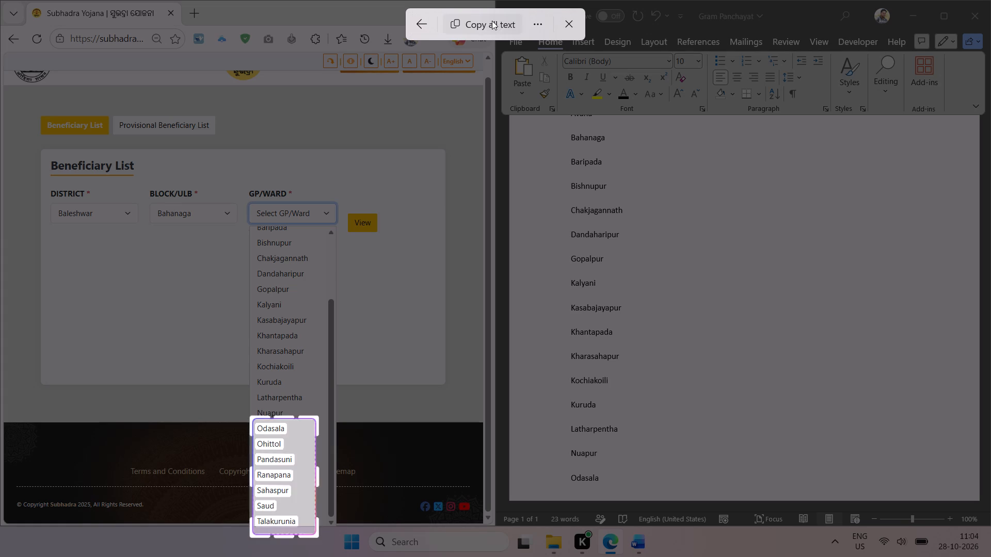
{"action": "left_click", "coordinate": [490, 21]}
{"action": "left_click", "coordinate": [604, 478]}
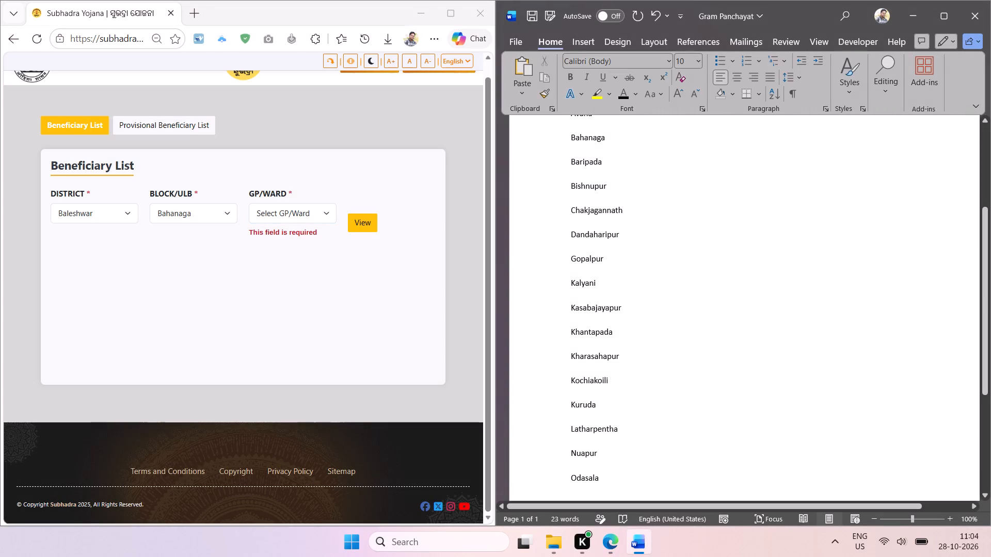
{"action": "key", "text": "ctrl+v"}
{"action": "double_click", "coordinate": [589, 180]}
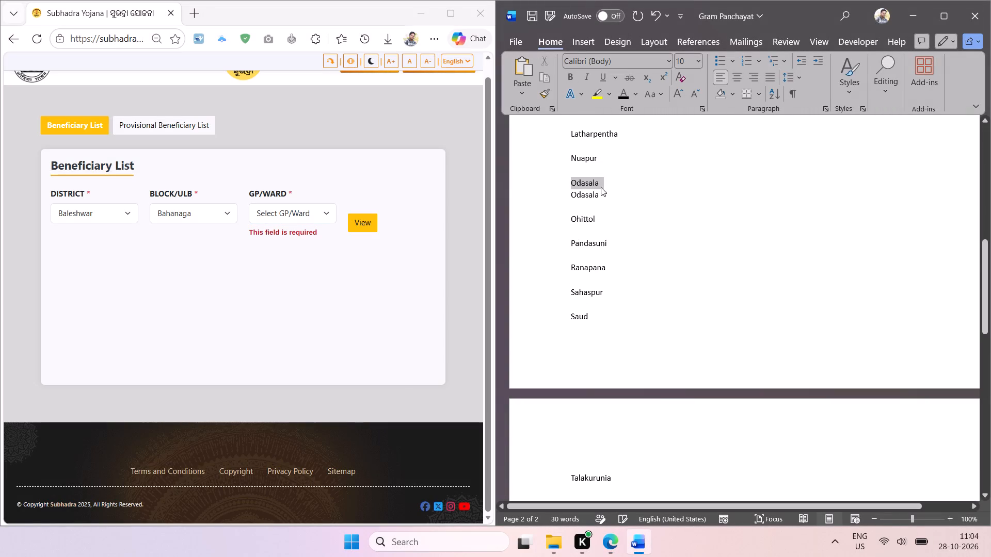
{"action": "key", "text": "BackSpace"}
Remove the blank lines between the Bahanaga Gram Panchayat names from Gopalpur to Kuruda.
{"action": "scroll", "coordinate": [662, 199], "scroll_direction": "up", "scroll_amount": 3}
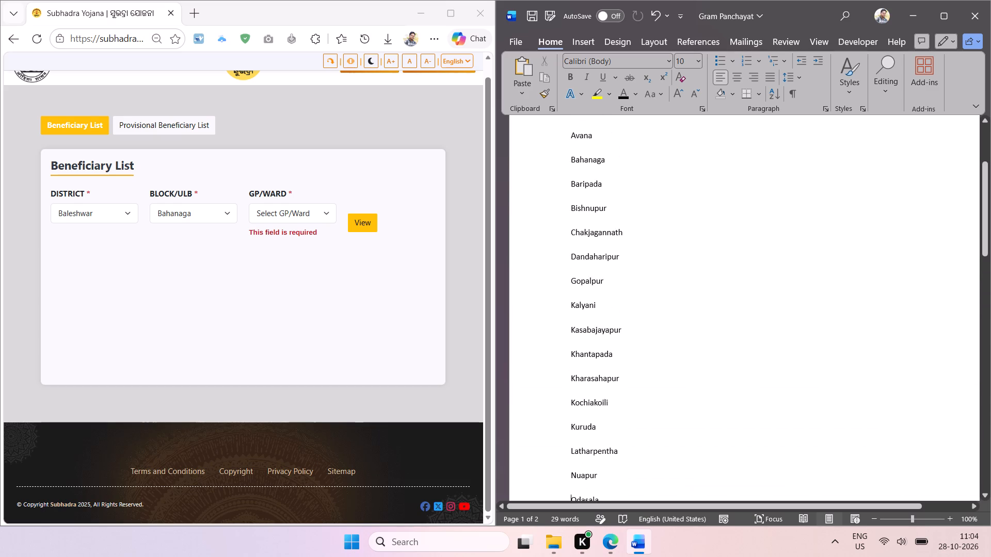
{"action": "scroll", "coordinate": [654, 280], "scroll_direction": "up", "scroll_amount": 1}
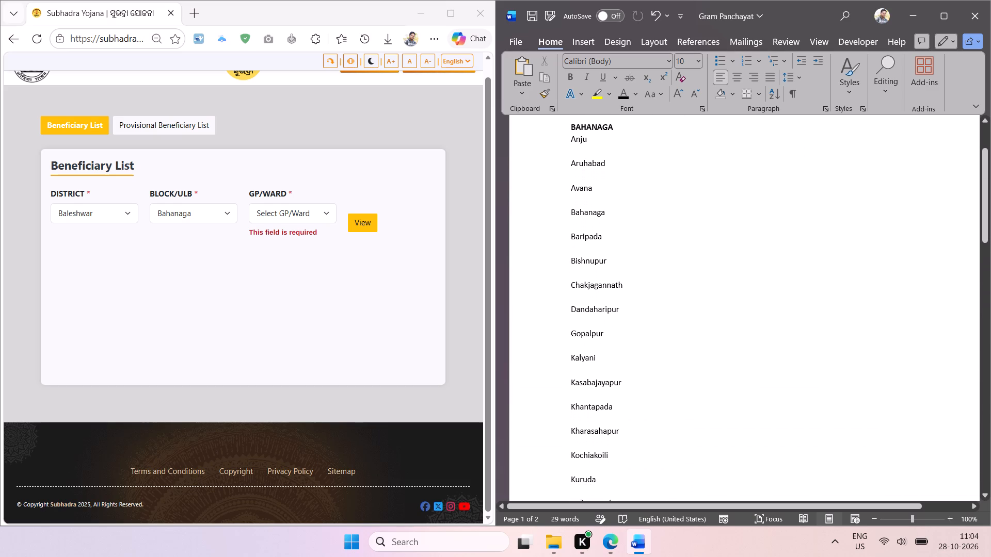
{"action": "scroll", "coordinate": [670, 312], "scroll_direction": "up", "scroll_amount": 1}
{"action": "left_click", "coordinate": [583, 466]}
{"action": "key", "text": "BackSpace"}
{"action": "left_click", "coordinate": [582, 443]}
{"action": "key", "text": "BackSpace"}
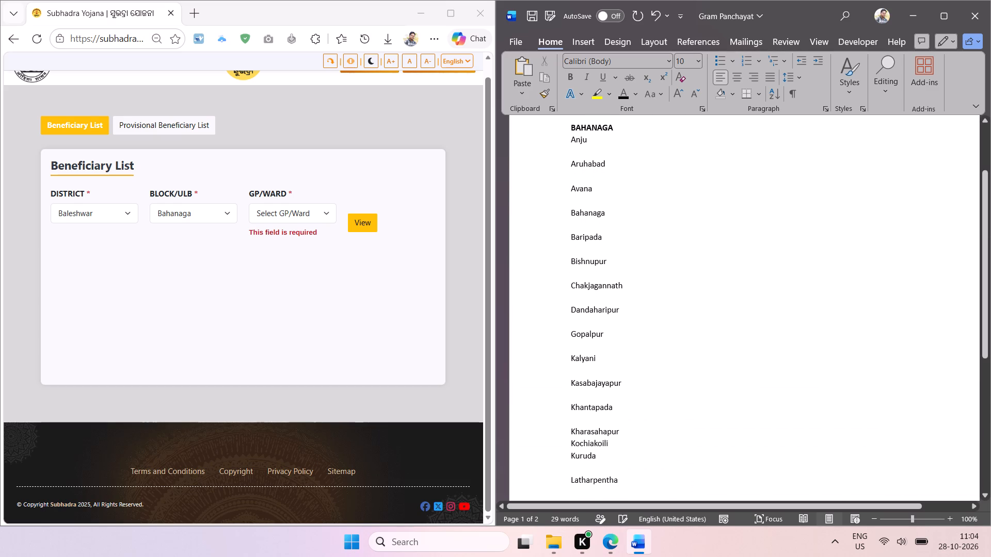
{"action": "left_click", "coordinate": [583, 419]}
{"action": "key", "text": "BackSpace"}
{"action": "left_click", "coordinate": [583, 389]}
{"action": "left_click", "coordinate": [581, 396]}
{"action": "key", "text": "BackSpace"}
{"action": "left_click", "coordinate": [585, 373]}
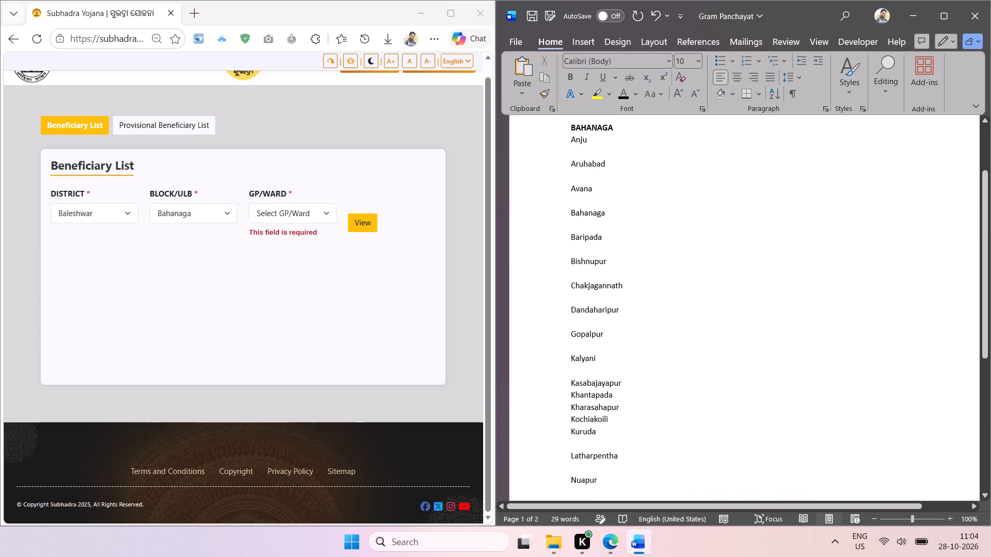
{"action": "key", "text": "BackSpace"}
{"action": "left_click", "coordinate": [586, 347]}
{"action": "key", "text": "BackSpace"}
Remove the blank lines between the Bahanaga Gram Panchayat names from Anju to Gopalpur.
{"action": "left_click", "coordinate": [583, 314]}
{"action": "left_click", "coordinate": [583, 322]}
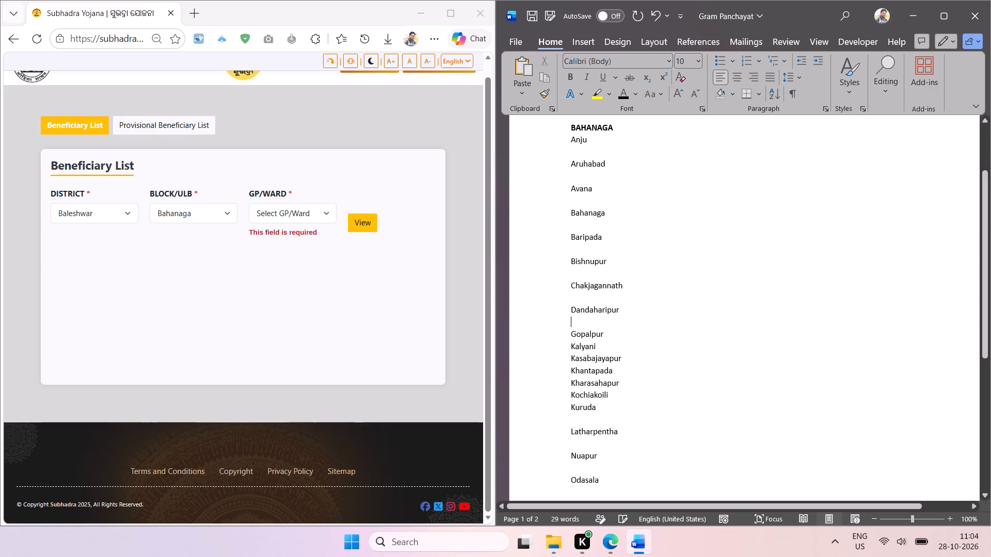
{"action": "key", "text": "BackSpace"}
{"action": "left_click", "coordinate": [581, 298]}
{"action": "key", "text": "BackSpace"}
{"action": "left_click", "coordinate": [579, 278]}
{"action": "key", "text": "BackSpace"}
{"action": "left_click", "coordinate": [578, 251]}
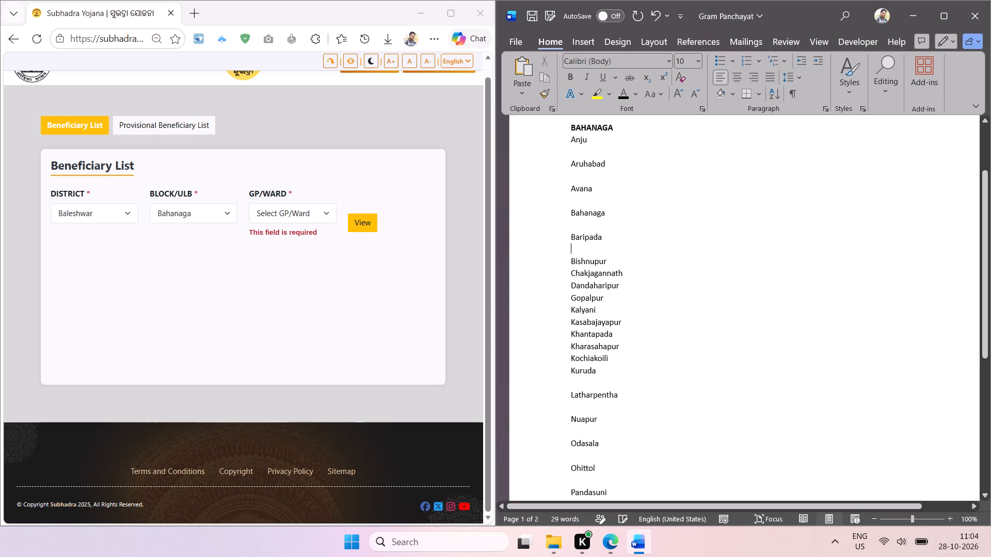
{"action": "key", "text": "BackSpace"}
{"action": "left_click", "coordinate": [579, 227]}
{"action": "key", "text": "BackSpace"}
{"action": "left_click", "coordinate": [578, 203]}
{"action": "key", "text": "BackSpace"}
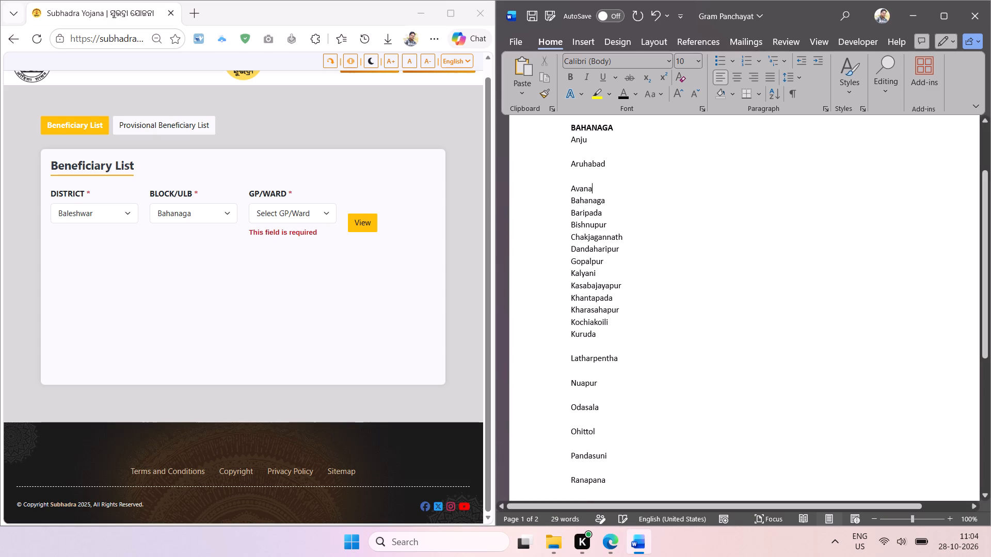
{"action": "left_click", "coordinate": [578, 176]}
{"action": "key", "text": "BackSpace"}
{"action": "left_click", "coordinate": [576, 152]}
{"action": "key", "text": "BackSpace"}
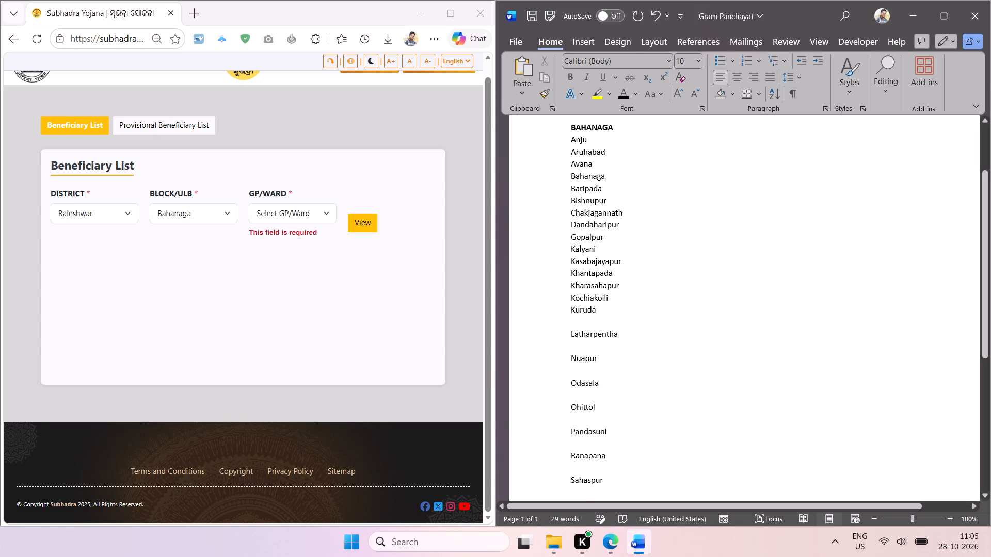
Remove the blank lines between the Bahanaga Gram Panchayat names from Kuruda to Talakurunia.
{"action": "left_click", "coordinate": [582, 468]}
{"action": "key", "text": "BackSpace"}
{"action": "left_click", "coordinate": [582, 443]}
{"action": "key", "text": "BackSpace"}
{"action": "left_click", "coordinate": [583, 421]}
{"action": "key", "text": "BackSpace"}
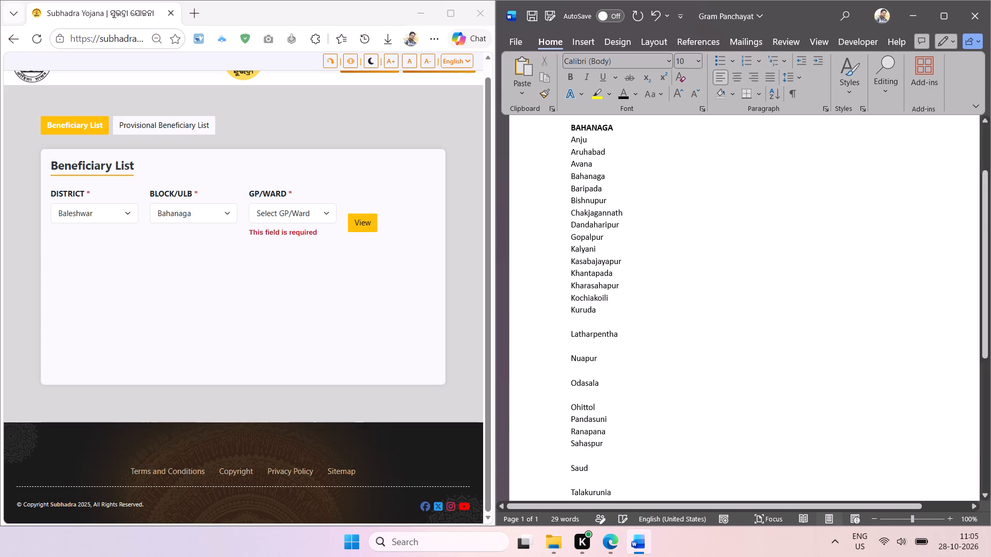
{"action": "left_click", "coordinate": [583, 396]}
{"action": "key", "text": "BackSpace"}
{"action": "left_click", "coordinate": [583, 374]}
{"action": "key", "text": "BackSpace"}
{"action": "left_click", "coordinate": [581, 348]}
{"action": "key", "text": "BackSpace"}
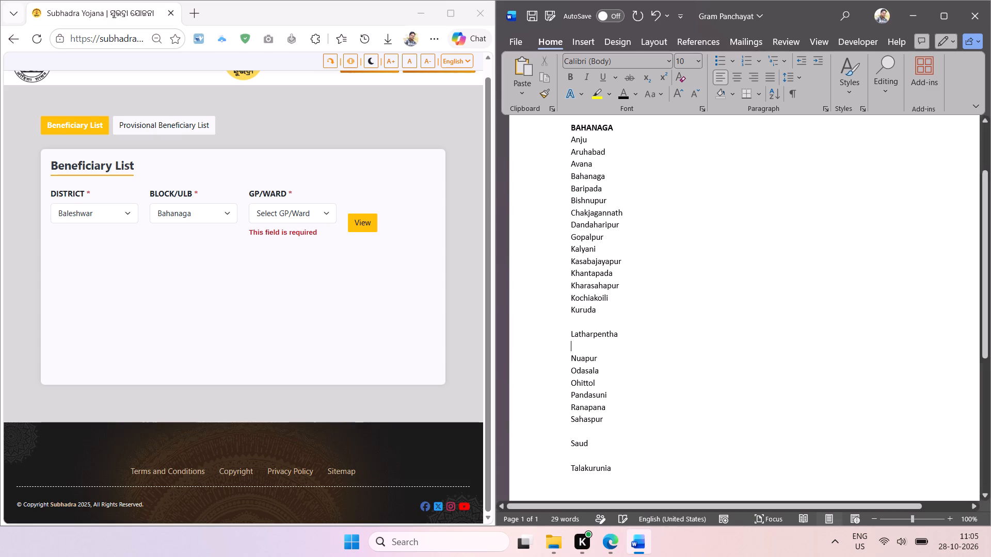
{"action": "left_click", "coordinate": [580, 325]}
{"action": "key", "text": "BackSpace"}
{"action": "left_click", "coordinate": [583, 430]}
{"action": "key", "text": "BackSpace"}
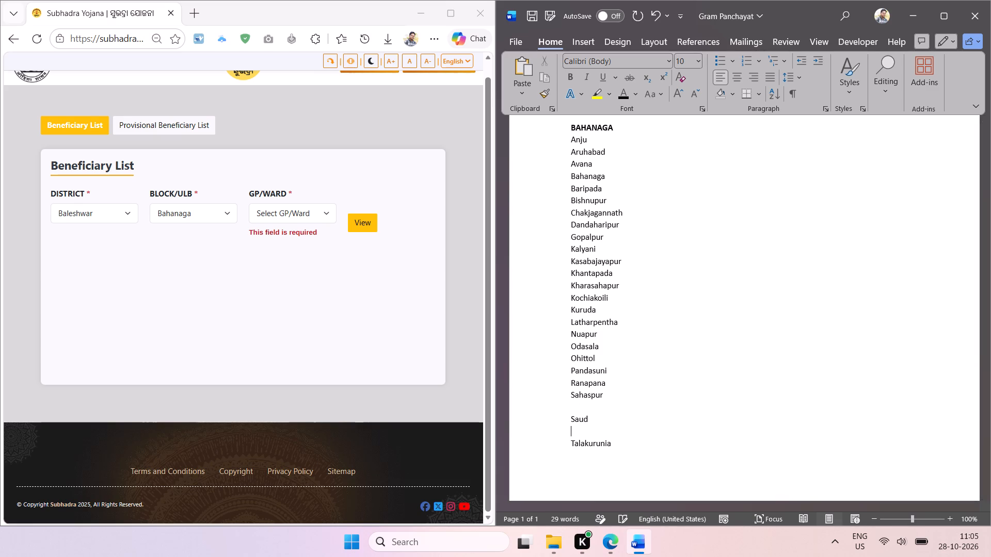
{"action": "left_click", "coordinate": [580, 408]}
{"action": "key", "text": "BackSpace"}
Sort the names under the BAHANAGA heading, Anju to Talakurunia, alphabetically.
{"action": "left_click", "coordinate": [616, 421]}
{"action": "scroll", "coordinate": [616, 417], "scroll_direction": "up", "scroll_amount": 1}
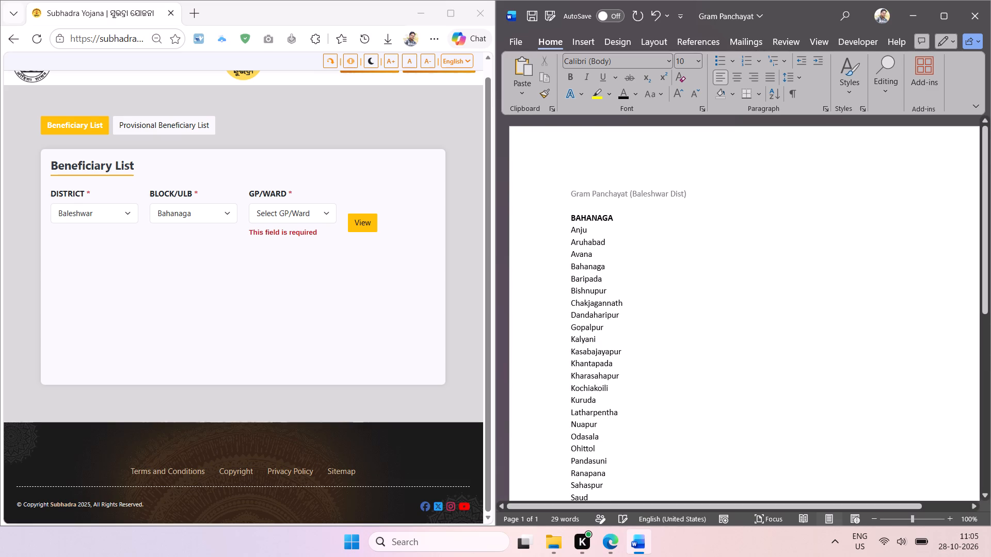
{"action": "scroll", "coordinate": [622, 353], "scroll_direction": "up", "scroll_amount": 1}
{"action": "left_click", "coordinate": [571, 231], "text": "shift"}
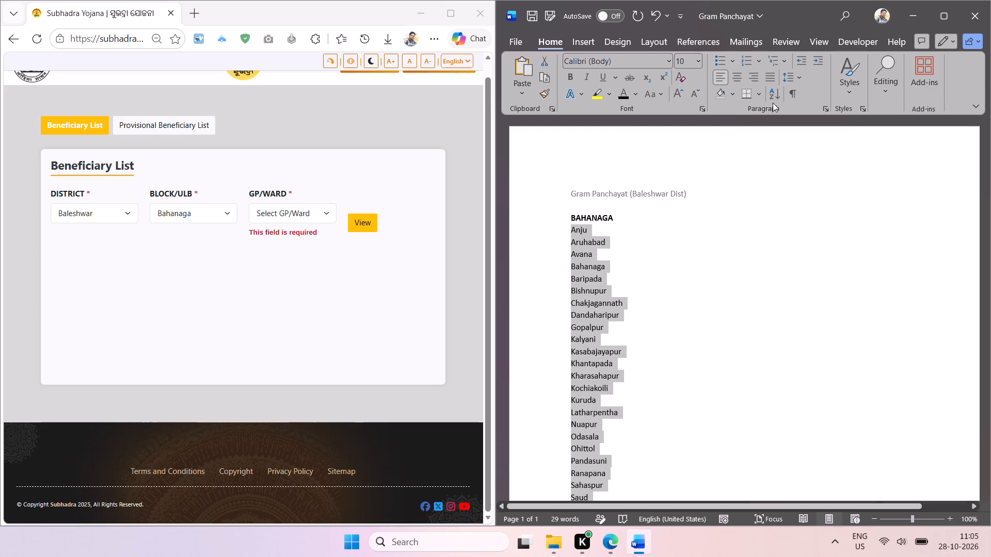
{"action": "left_click", "coordinate": [774, 100]}
{"action": "key", "text": "Return"}
Turn the Bahanaga names into a numbered list aligned flush with the heading, and save the document.
{"action": "left_click", "coordinate": [744, 61]}
{"action": "left_click", "coordinate": [804, 61]}
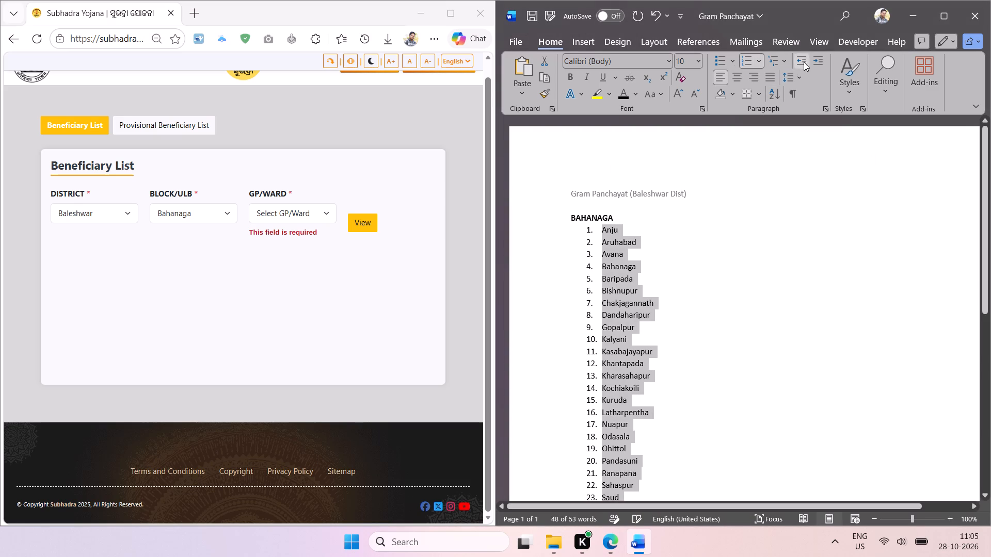
{"action": "left_click", "coordinate": [689, 287]}
{"action": "key", "text": "ctrl+s"}
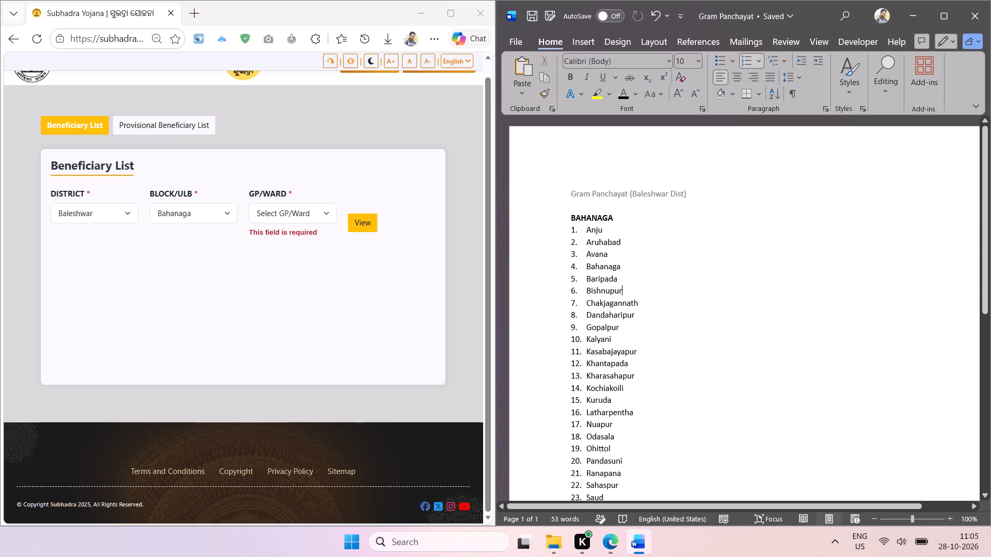
Copy the BAHANAGA heading to a new unnumbered line below Talakurunia, leaving a blank line between them.
{"action": "double_click", "coordinate": [608, 219]}
{"action": "key", "text": "ctrl+c"}
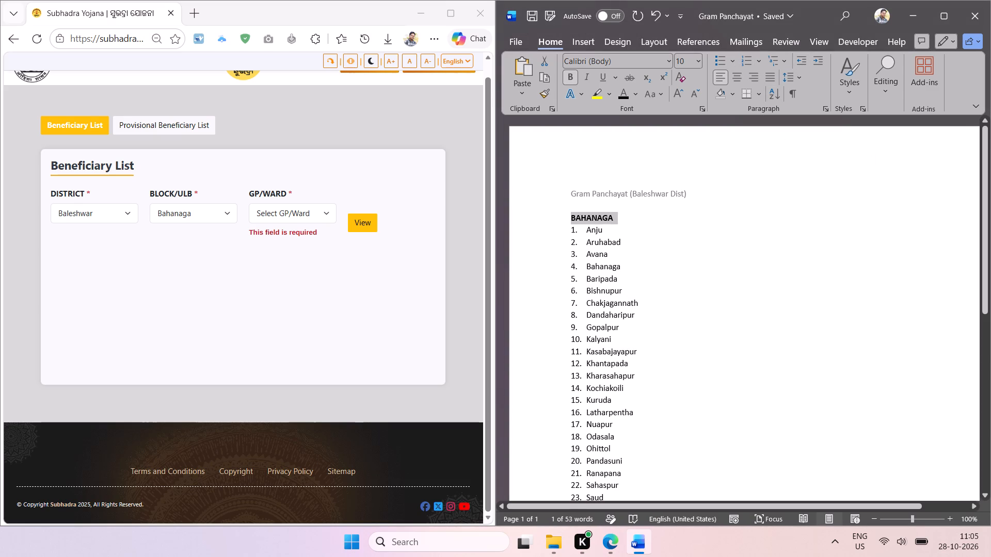
{"action": "scroll", "coordinate": [645, 358], "scroll_direction": "down", "scroll_amount": 2}
{"action": "left_click", "coordinate": [638, 284]}
{"action": "key", "text": "Return"}
{"action": "key", "text": "Return"}
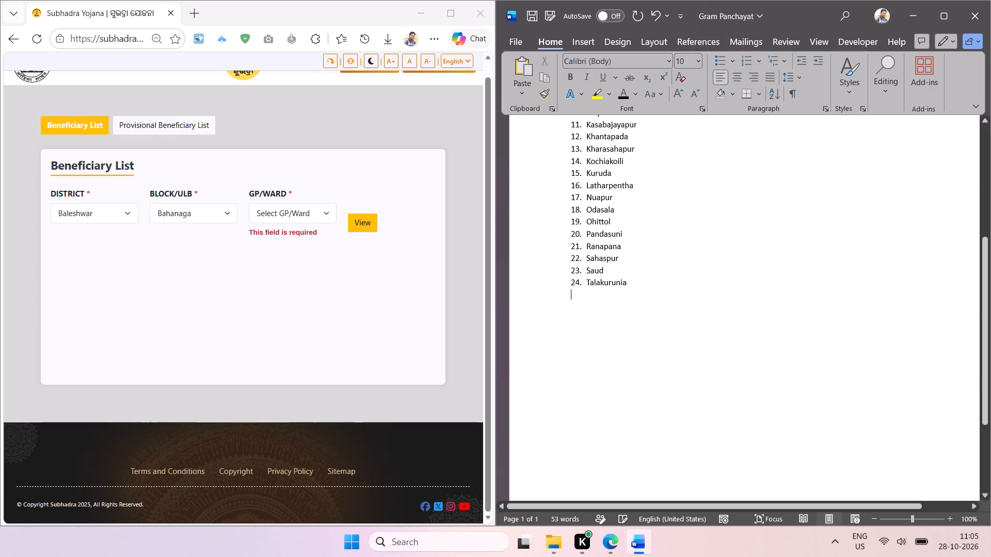
{"action": "key", "text": "Return"}
{"action": "key", "text": "ctrl+v"}
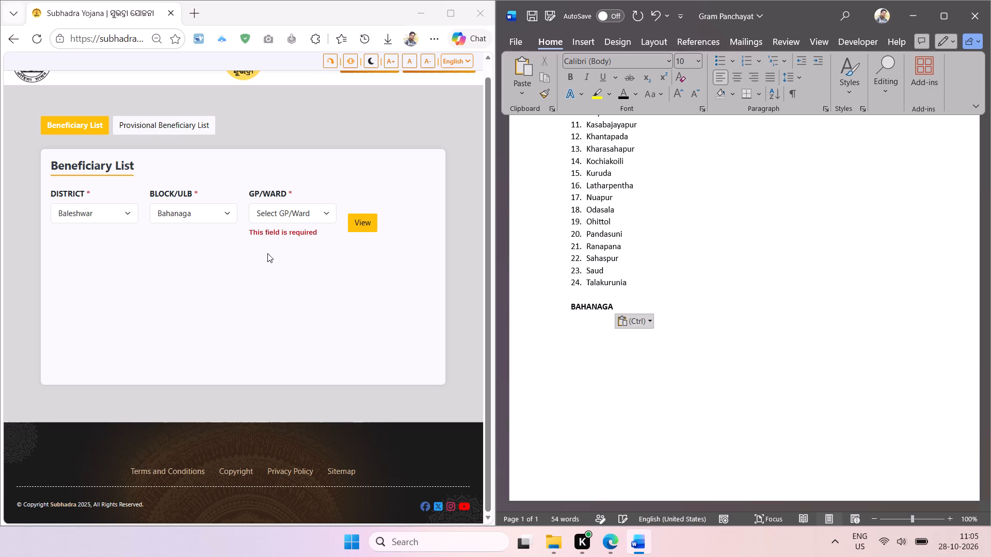
Select the Baleshwar block on the website, capture its name as text, and replace the copied BAHANAGA heading with it in uppercase.
{"action": "left_click", "coordinate": [233, 219]}
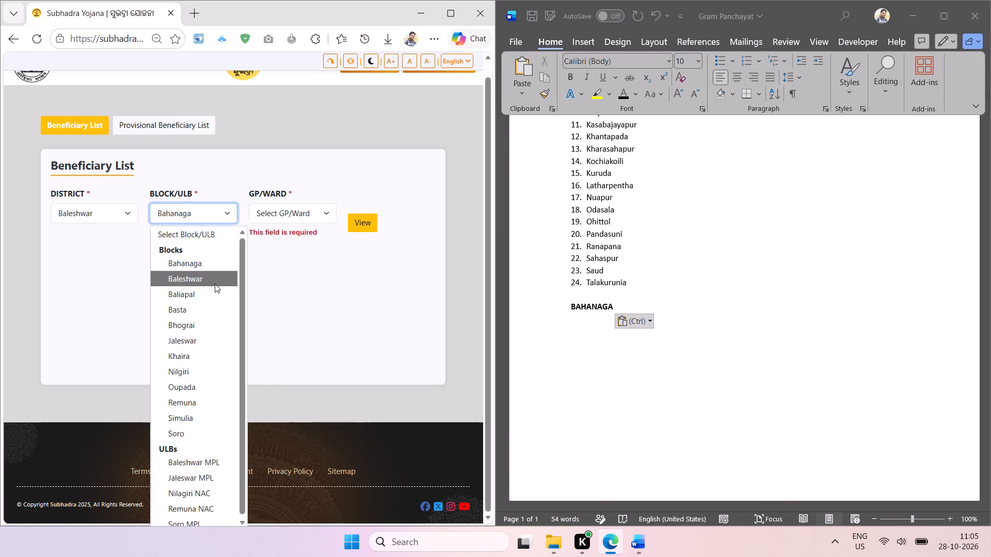
{"action": "left_click", "coordinate": [211, 279]}
{"action": "left_click", "coordinate": [647, 358]}
{"action": "scroll", "coordinate": [656, 349], "scroll_direction": "down", "scroll_amount": 1}
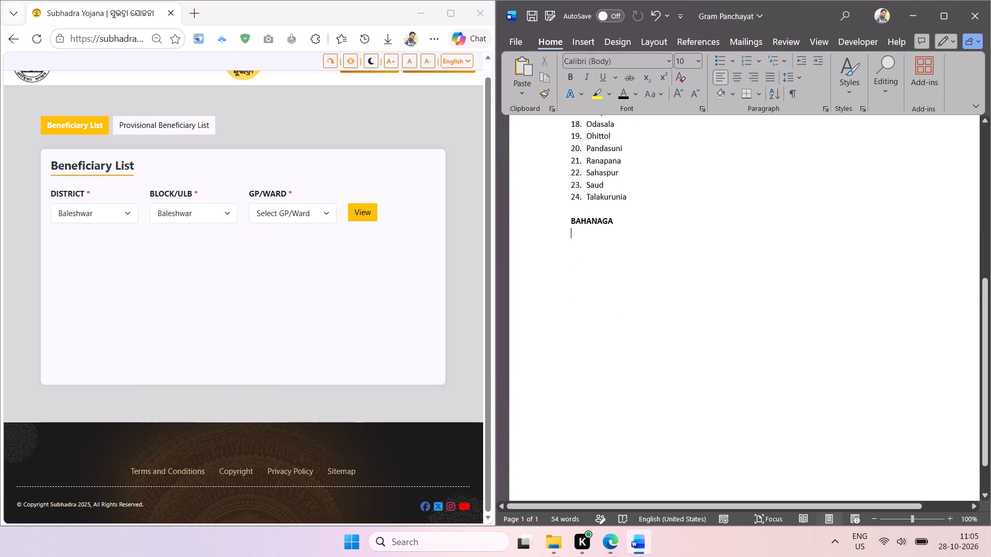
{"action": "scroll", "coordinate": [655, 344], "scroll_direction": "down", "scroll_amount": 2}
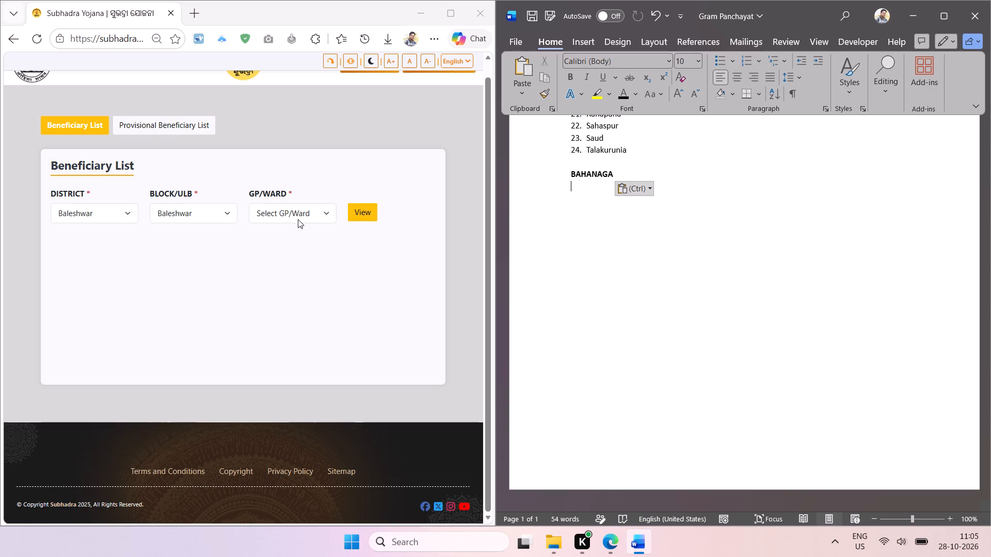
{"action": "key", "text": "shift+super+t"}
{"action": "left_click_drag", "start_coordinate": [155, 204], "coordinate": [204, 321]}
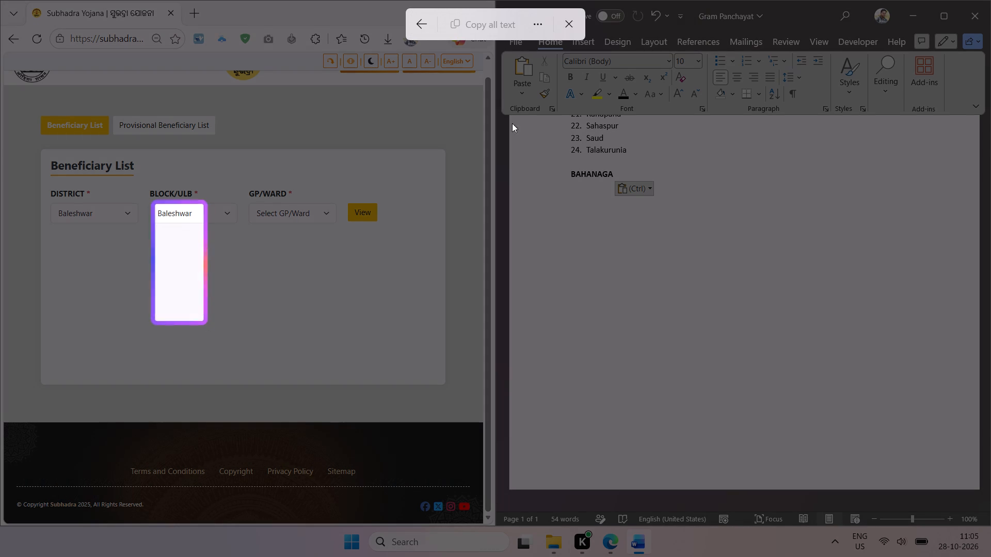
{"action": "left_click", "coordinate": [499, 25]}
{"action": "left_click", "coordinate": [603, 184]}
{"action": "double_click", "coordinate": [598, 175]}
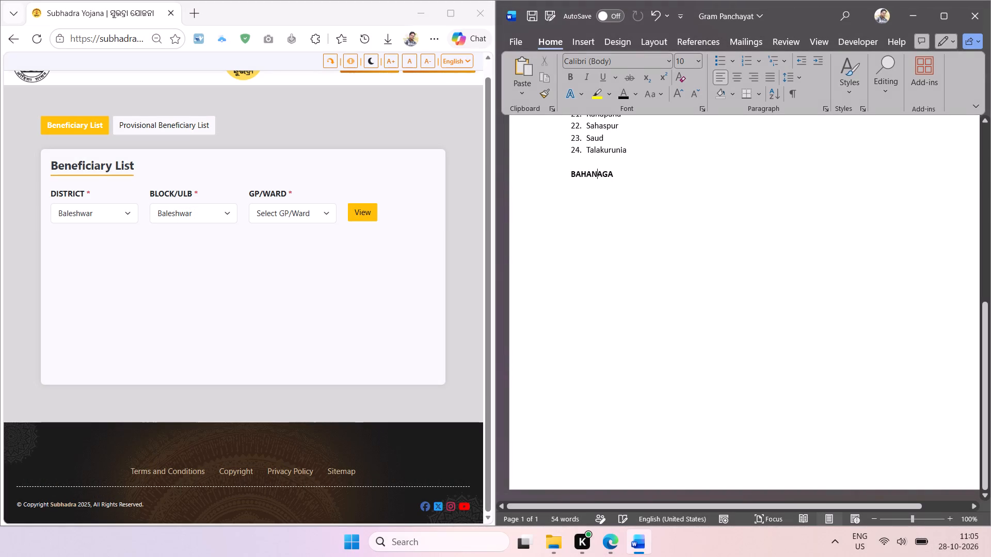
{"action": "key", "text": "ctrl+v"}
{"action": "key", "text": "shift+F3"}
{"action": "key", "text": "Return"}
Capture Baleshwar block's Gram Panchayat names from Alumeda to Khannagar as text, paste them under the BALESHWAR heading, and add empty lines below.
{"action": "left_click", "coordinate": [323, 215]}
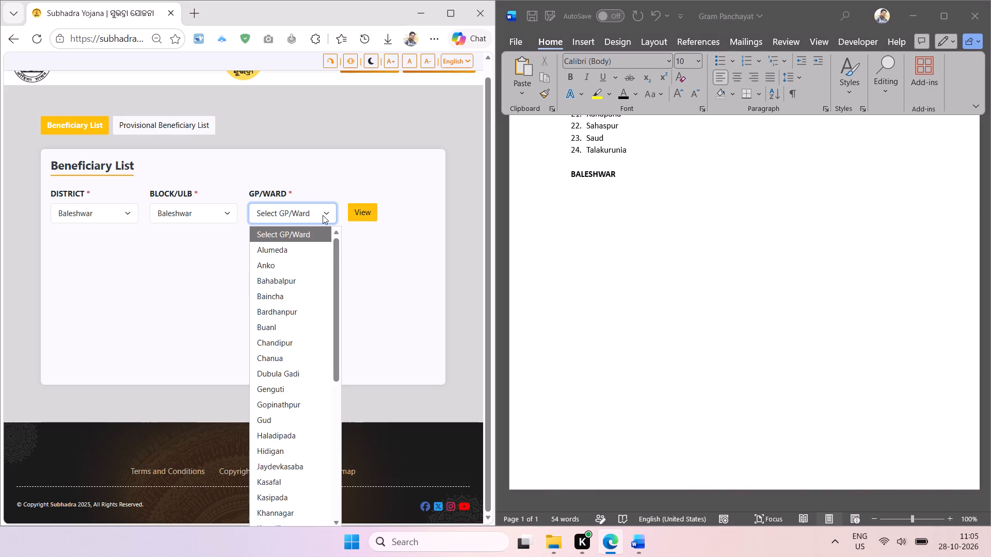
{"action": "key", "text": "shift+super+t"}
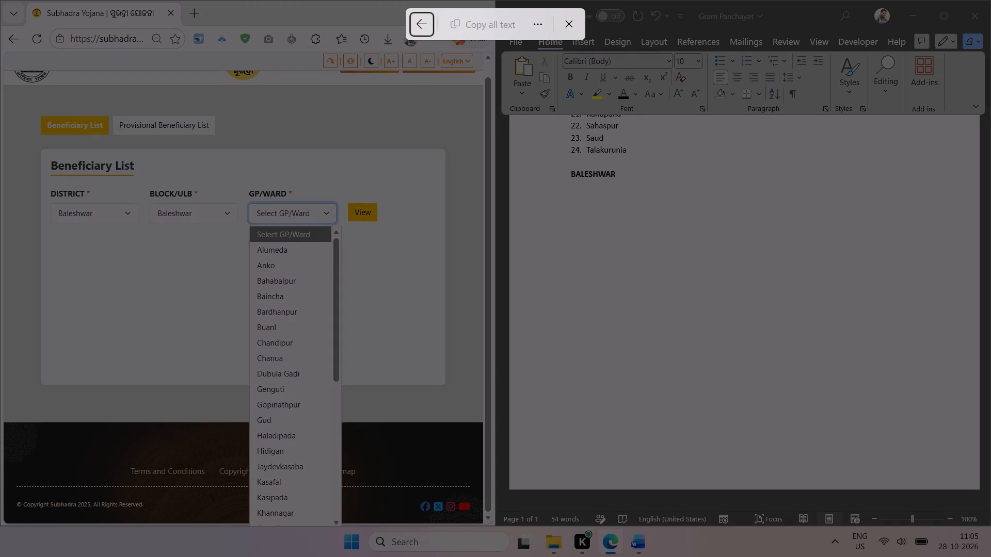
{"action": "left_click_drag", "start_coordinate": [250, 244], "coordinate": [339, 519]}
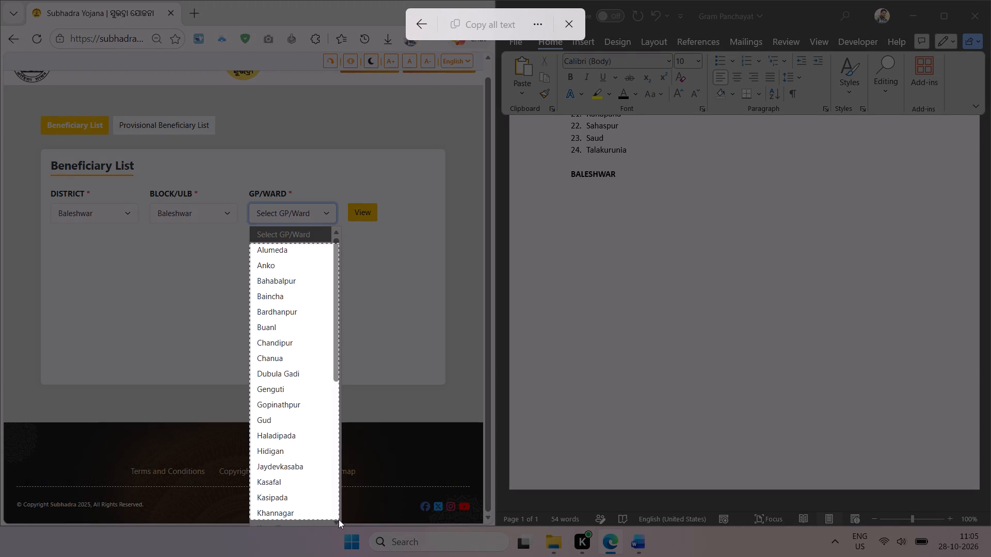
{"action": "left_click_drag", "start_coordinate": [339, 519], "coordinate": [327, 526]}
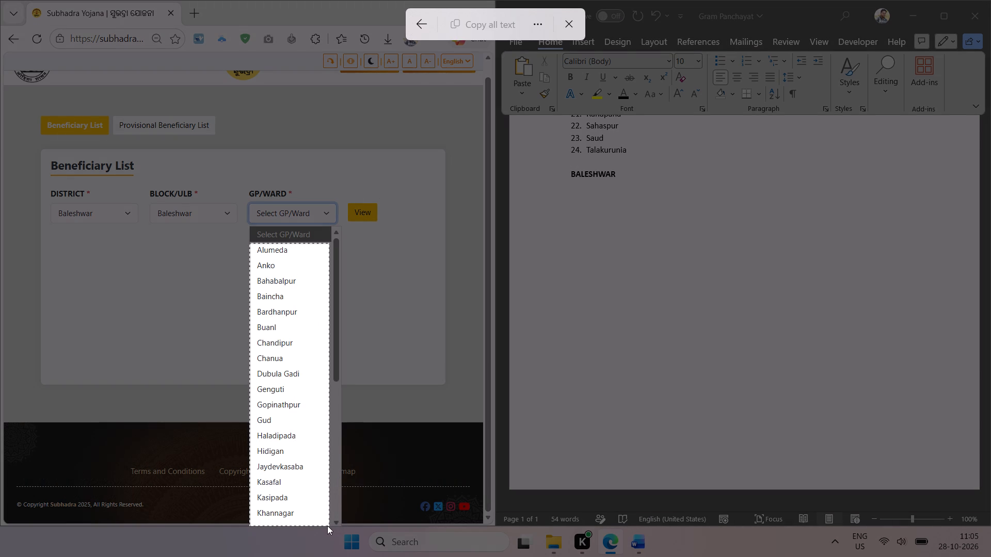
{"action": "left_click_drag", "start_coordinate": [327, 526], "coordinate": [327, 524]}
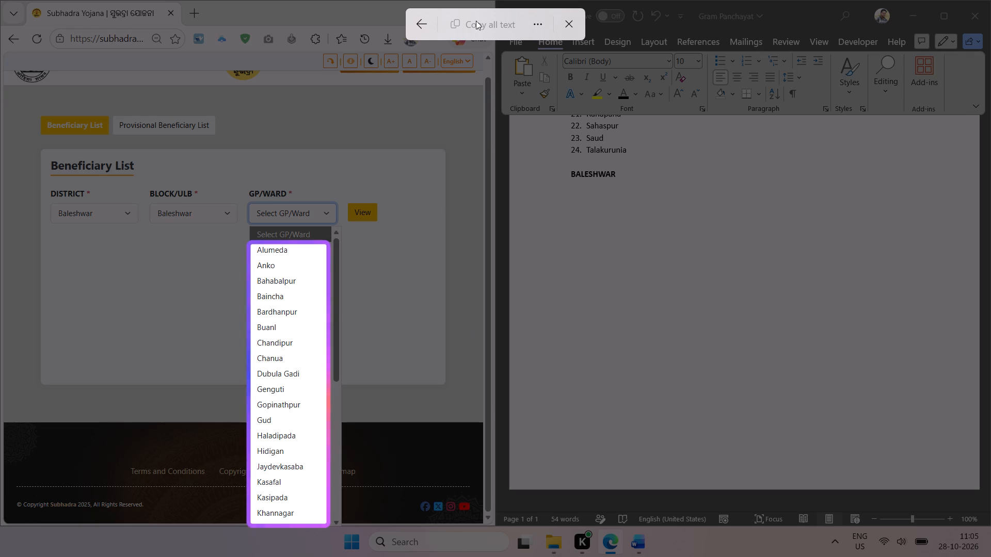
{"action": "left_click", "coordinate": [477, 19]}
{"action": "left_click", "coordinate": [585, 188]}
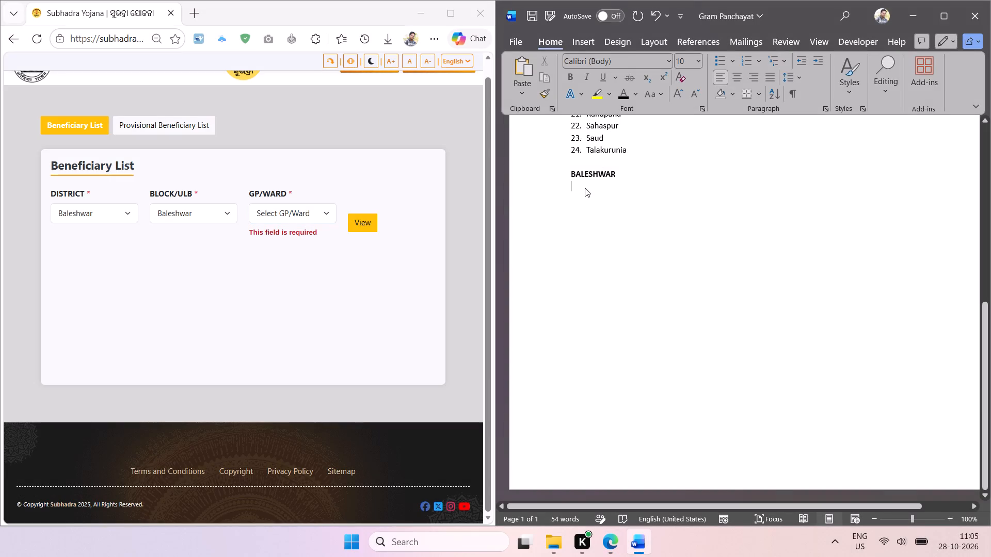
{"action": "key", "text": "ctrl+v"}
{"action": "key", "text": "Return"}
{"action": "key", "text": "Return"}
{"action": "key", "text": "Return"}
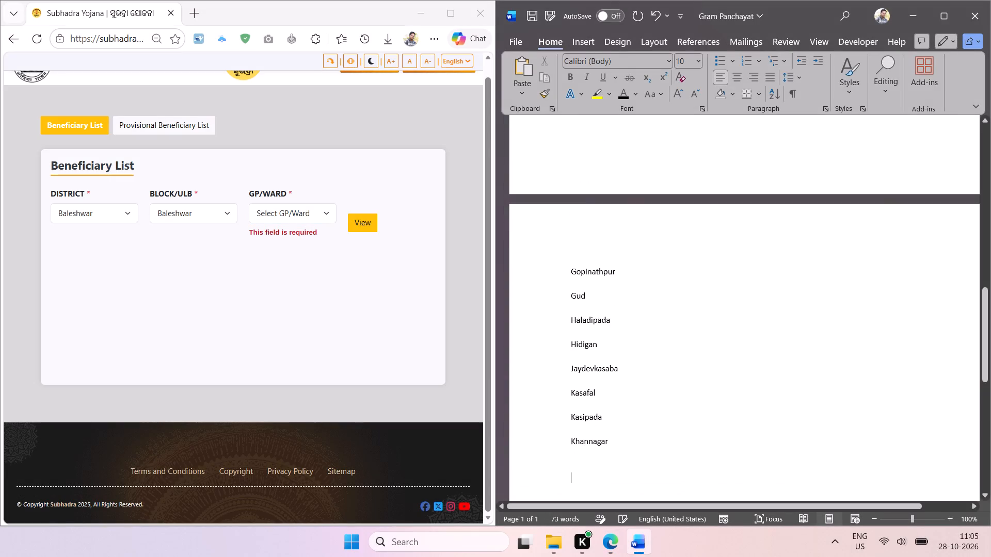
Capture Baleshwar block's remaining Gram Panchayat names from Kuradiha to Sriramapur as text, paste them below Khannagar, and check the website list.
{"action": "scroll", "coordinate": [625, 376], "scroll_direction": "down", "scroll_amount": 3}
{"action": "left_click", "coordinate": [321, 215]}
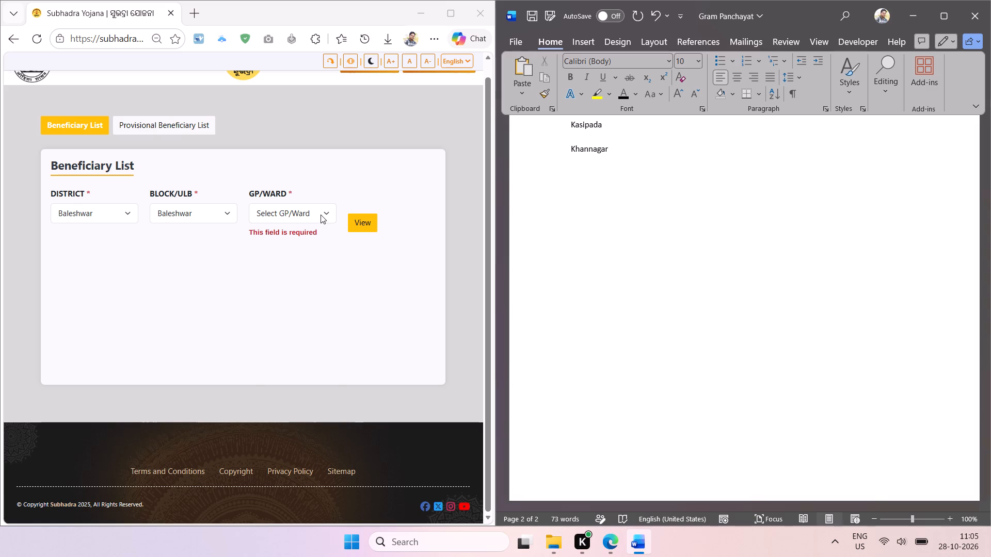
{"action": "scroll", "coordinate": [354, 398], "scroll_direction": "down", "scroll_amount": 1}
{"action": "left_click", "coordinate": [323, 219]}
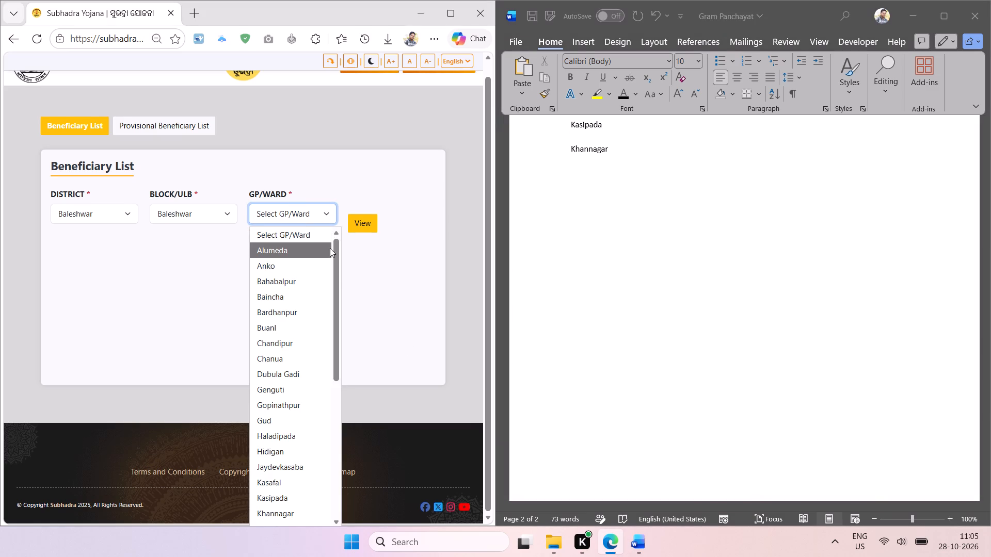
{"action": "left_click_drag", "start_coordinate": [339, 290], "coordinate": [353, 449]}
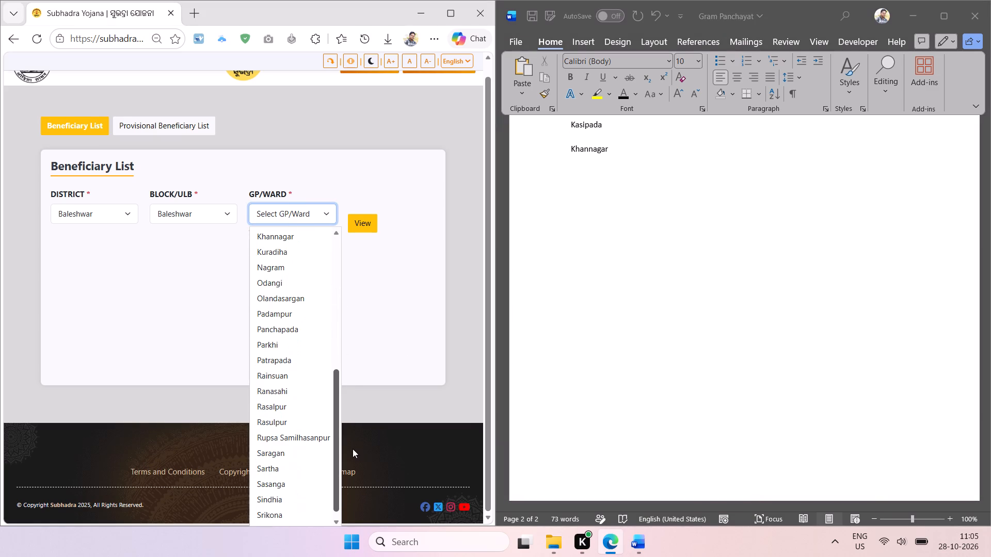
{"action": "left_click_drag", "start_coordinate": [353, 449], "coordinate": [354, 434]}
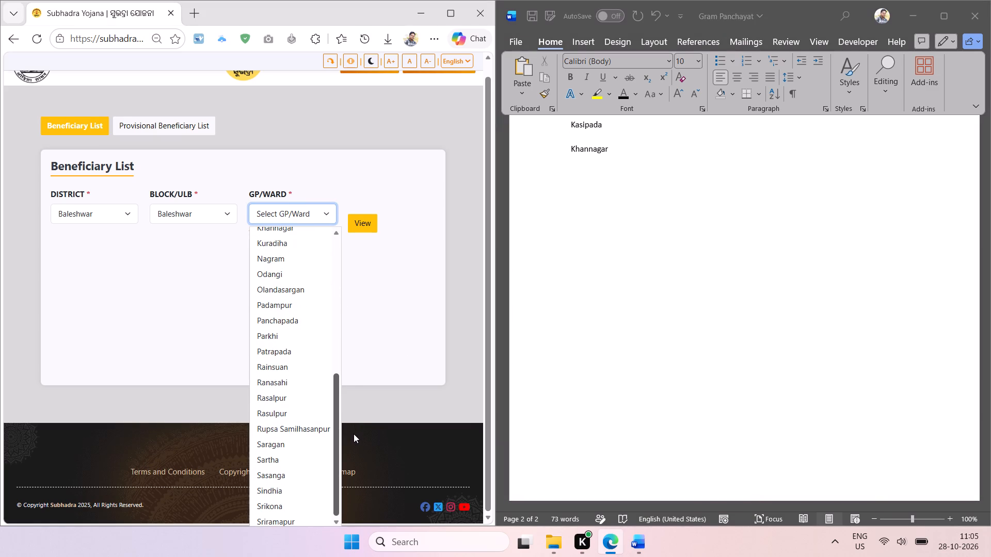
{"action": "left_click_drag", "start_coordinate": [354, 434], "coordinate": [354, 421]}
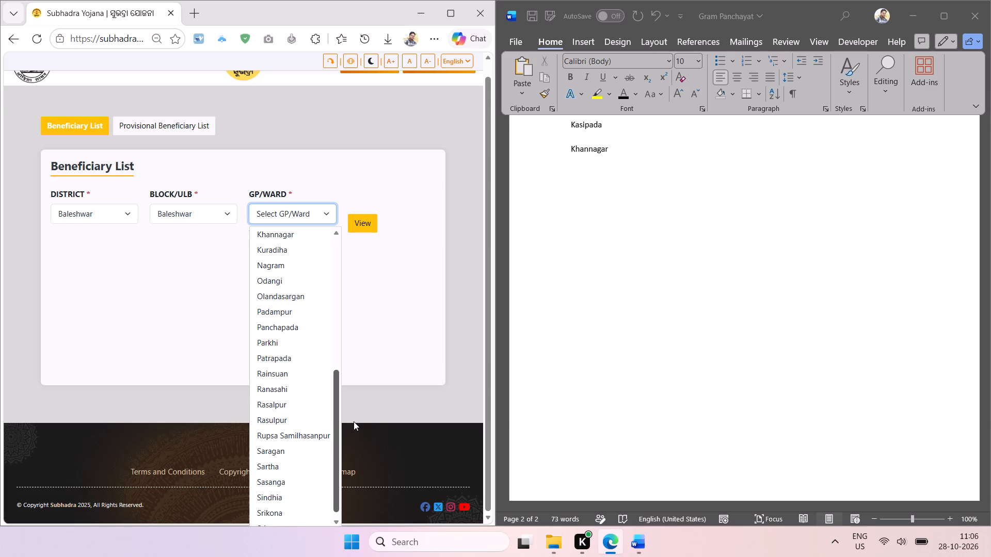
{"action": "left_click_drag", "start_coordinate": [354, 421], "coordinate": [356, 444]}
{"action": "key", "text": "shift+super+t"}
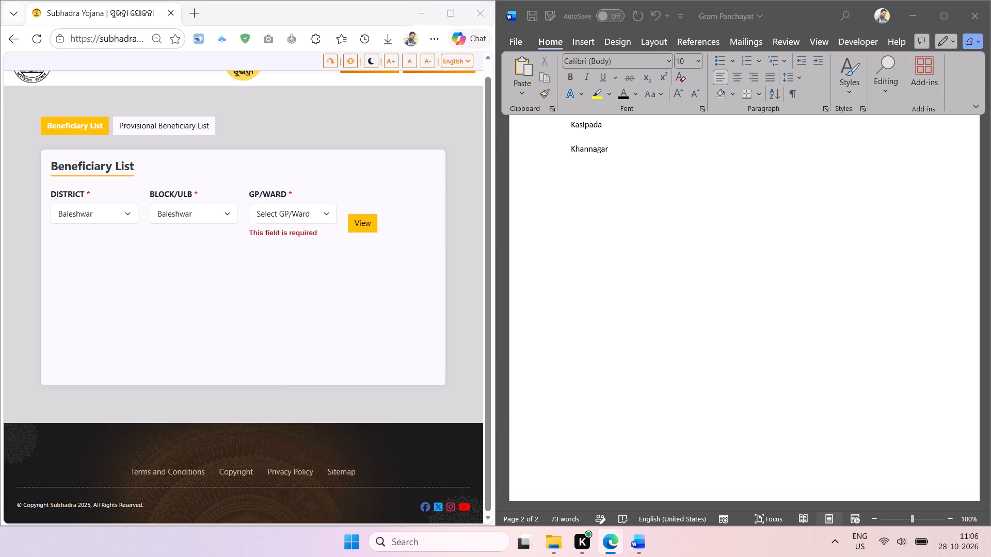
{"action": "left_click_drag", "start_coordinate": [253, 232], "coordinate": [327, 532]}
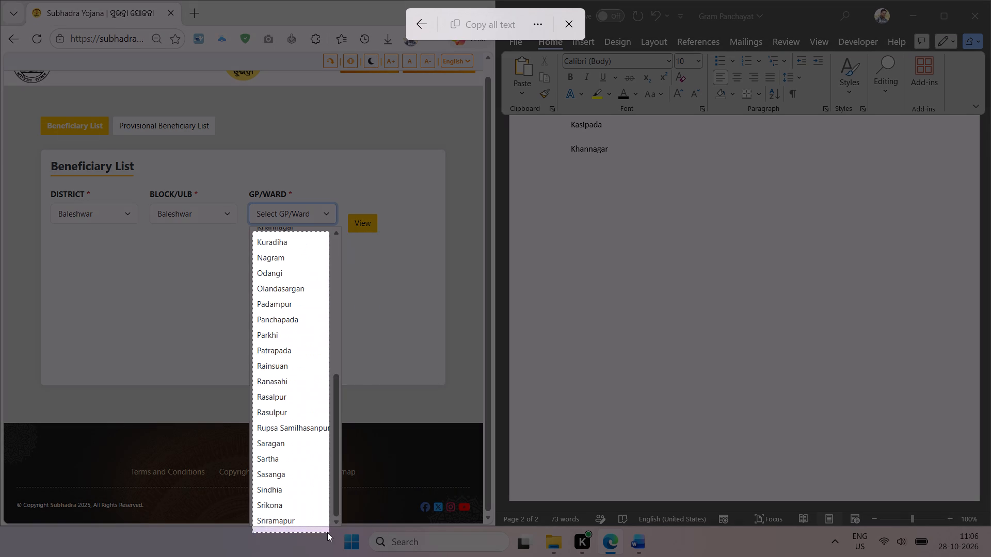
{"action": "left_click_drag", "start_coordinate": [327, 532], "coordinate": [332, 529]}
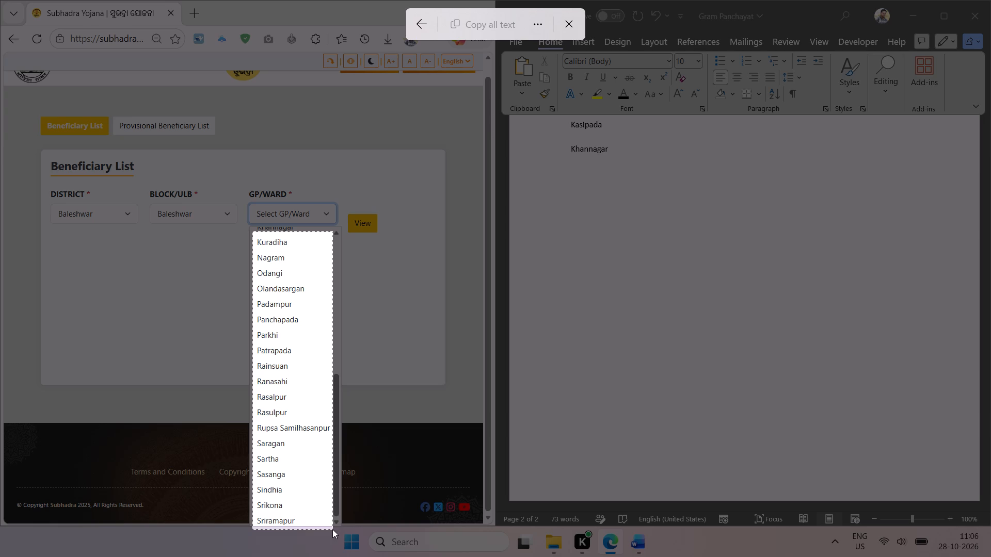
{"action": "left_click_drag", "start_coordinate": [332, 529], "coordinate": [333, 530]}
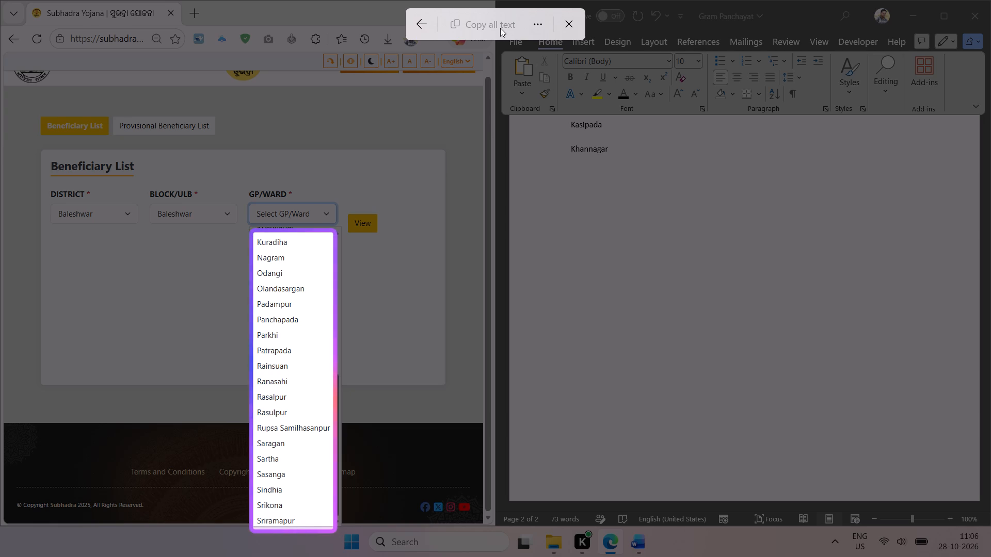
{"action": "left_click", "coordinate": [500, 26]}
{"action": "left_click", "coordinate": [580, 155]}
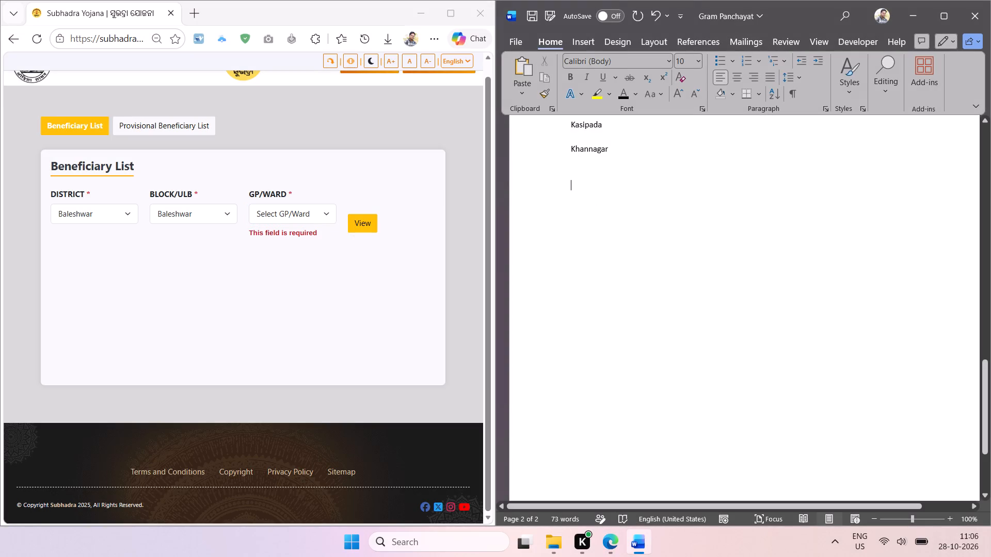
{"action": "left_click", "coordinate": [579, 170]}
{"action": "key", "text": "ctrl+v"}
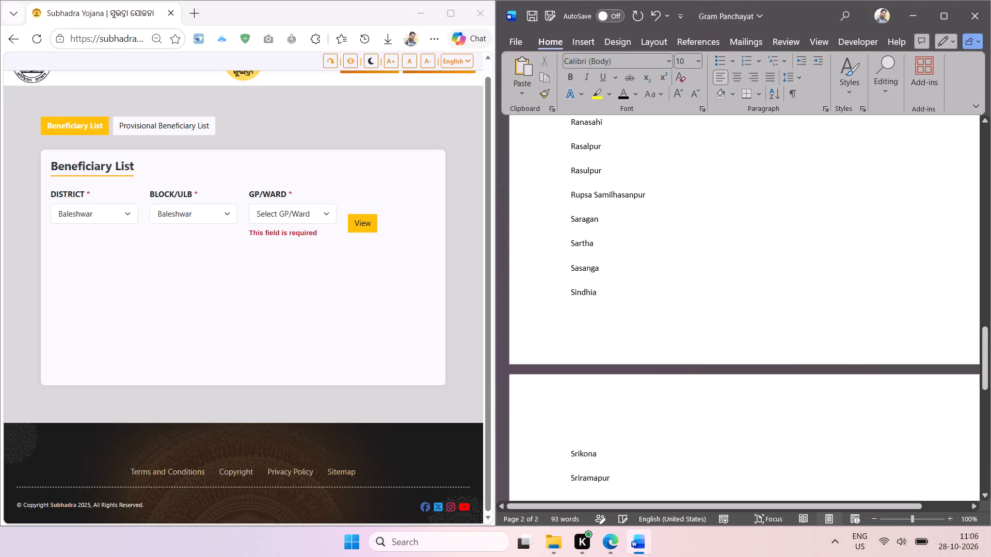
{"action": "left_click", "coordinate": [325, 208]}
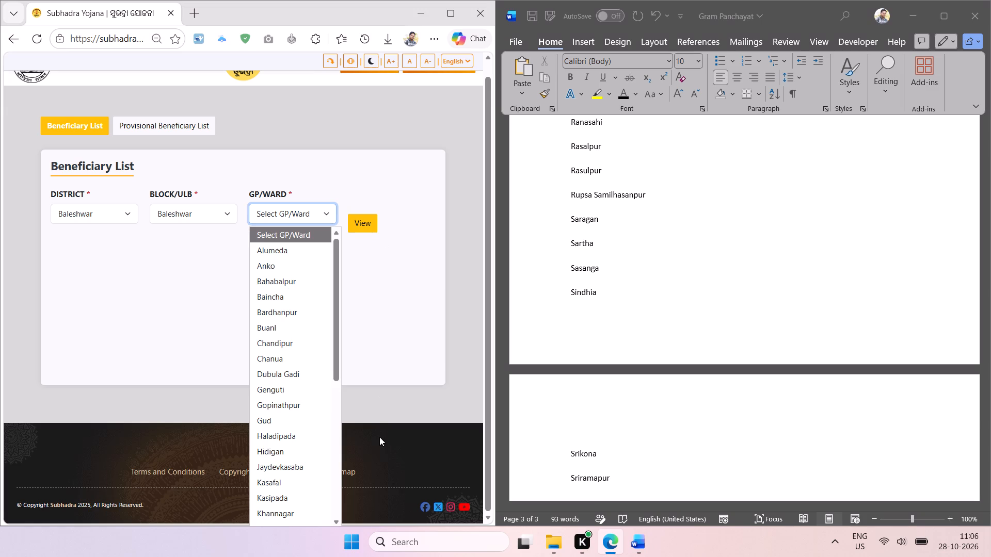
{"action": "left_click_drag", "start_coordinate": [339, 369], "coordinate": [340, 397]}
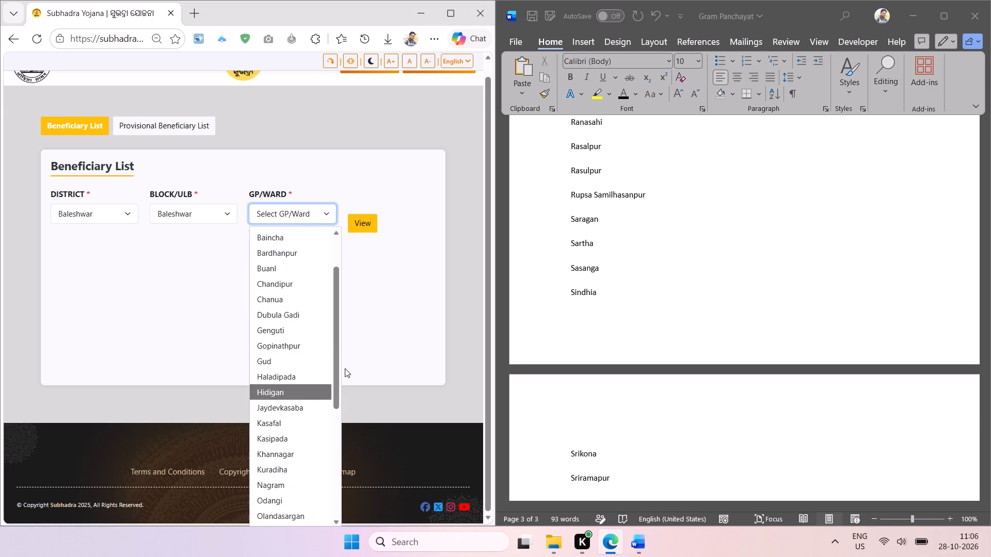
{"action": "left_click_drag", "start_coordinate": [338, 367], "coordinate": [339, 545]}
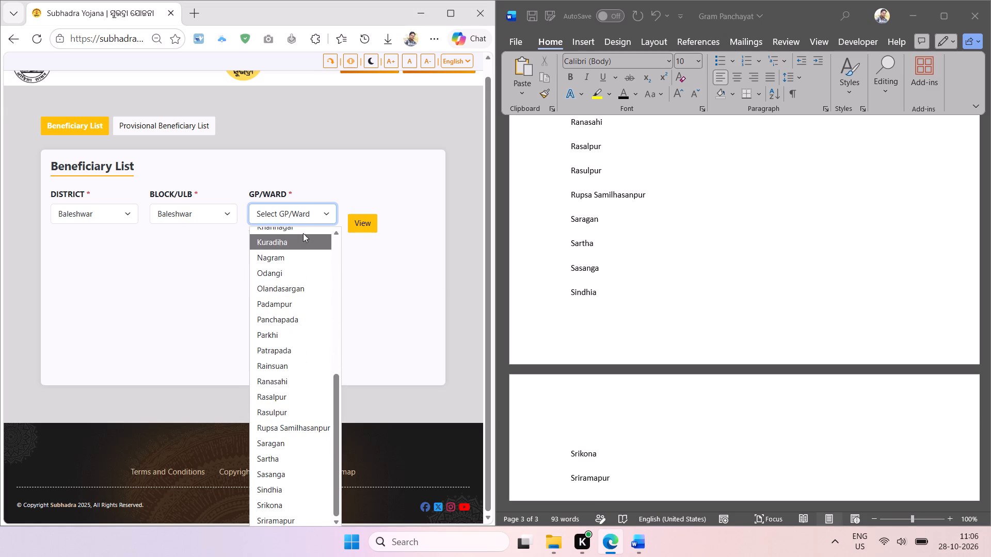
Insert a page break before the BALESHWAR heading so its list starts on a new page.
{"action": "left_click", "coordinate": [663, 232]}
{"action": "scroll", "coordinate": [663, 232], "scroll_direction": "up", "scroll_amount": 3}
{"action": "scroll", "coordinate": [609, 220], "scroll_direction": "up", "scroll_amount": 3}
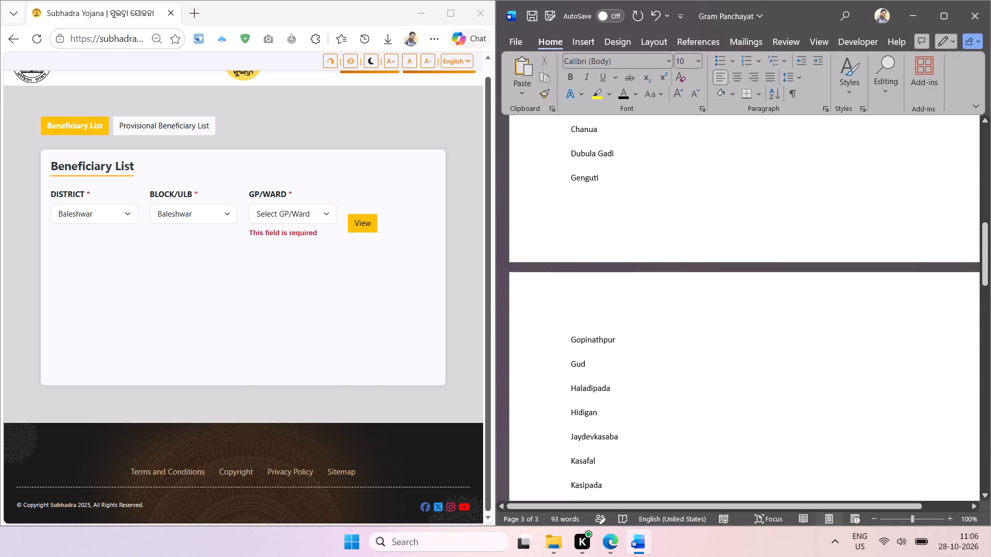
{"action": "scroll", "coordinate": [604, 233], "scroll_direction": "up", "scroll_amount": 3}
{"action": "left_click", "coordinate": [570, 332]}
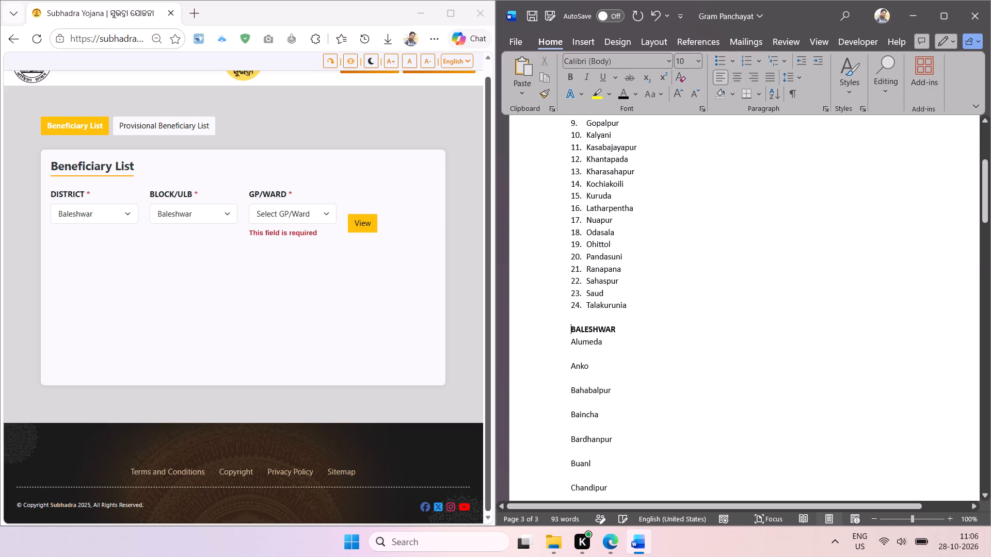
{"action": "key", "text": "ctrl+Return"}
Remove the blank lines between the Baleshwar names from Alumeda to Hidigan.
{"action": "scroll", "coordinate": [752, 361], "scroll_direction": "down", "scroll_amount": 1}
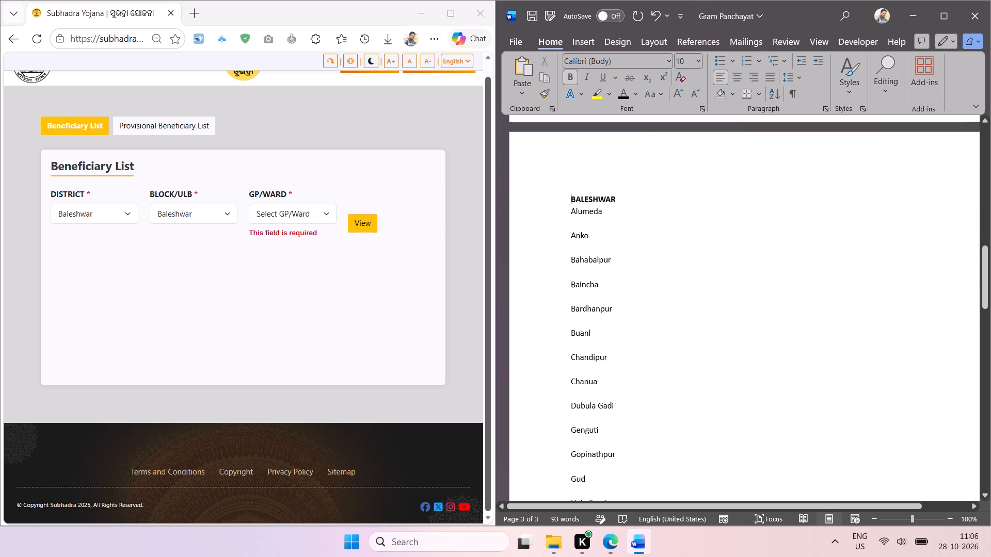
{"action": "scroll", "coordinate": [752, 361], "scroll_direction": "down", "scroll_amount": 2}
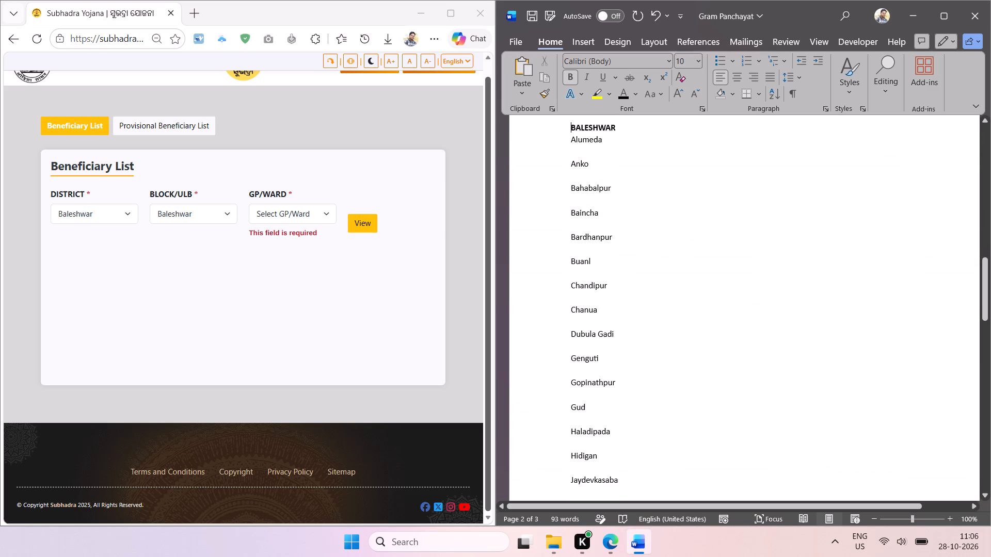
{"action": "left_click", "coordinate": [580, 443]}
{"action": "key", "text": "BackSpace"}
{"action": "left_click", "coordinate": [580, 421]}
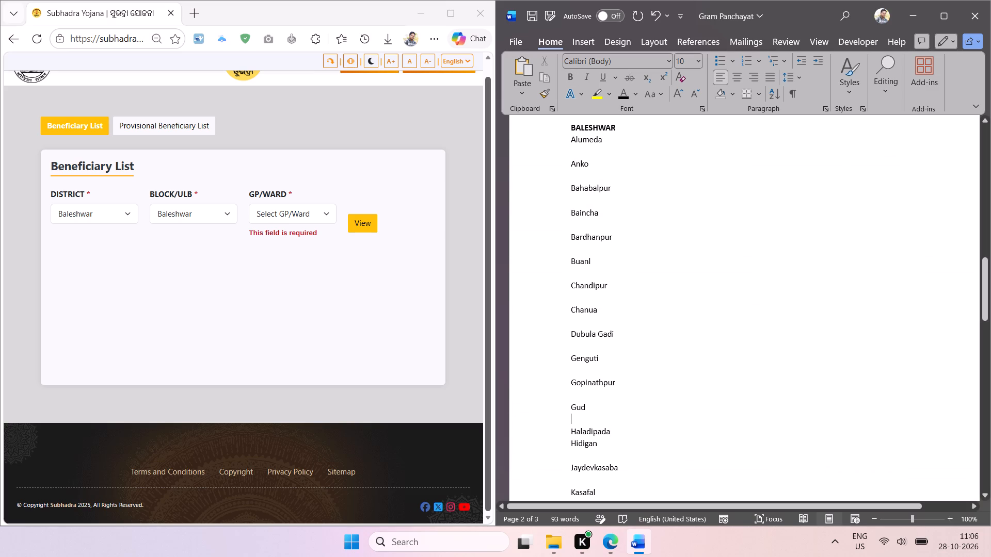
{"action": "key", "text": "BackSpace"}
{"action": "left_click", "coordinate": [581, 395]}
{"action": "key", "text": "BackSpace"}
{"action": "left_click", "coordinate": [582, 373]}
{"action": "key", "text": "BackSpace"}
{"action": "left_click", "coordinate": [581, 349]}
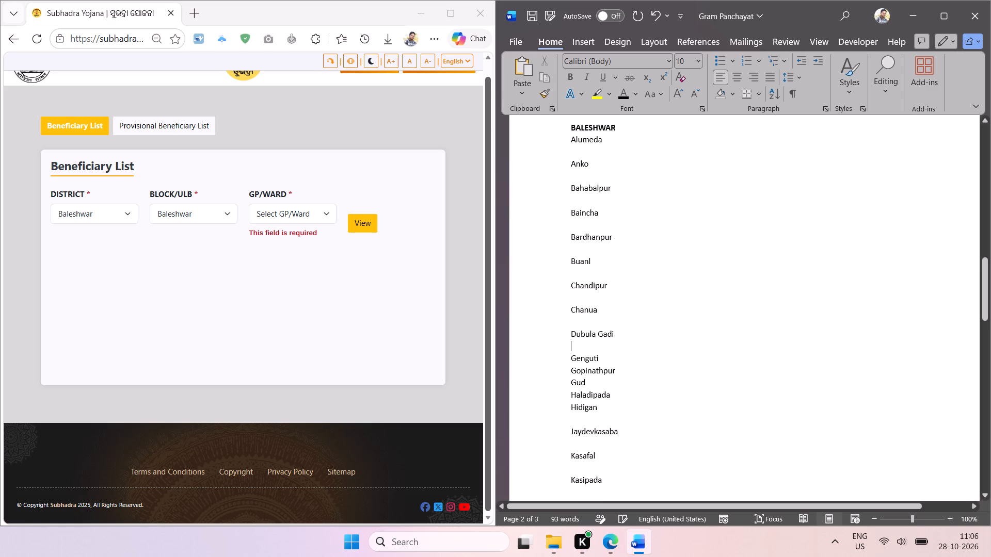
{"action": "key", "text": "BackSpace"}
{"action": "left_click", "coordinate": [580, 323]}
{"action": "key", "text": "BackSpace"}
{"action": "left_click", "coordinate": [579, 297]}
{"action": "key", "text": "BackSpace"}
{"action": "left_click", "coordinate": [577, 273]}
{"action": "key", "text": "BackSpace"}
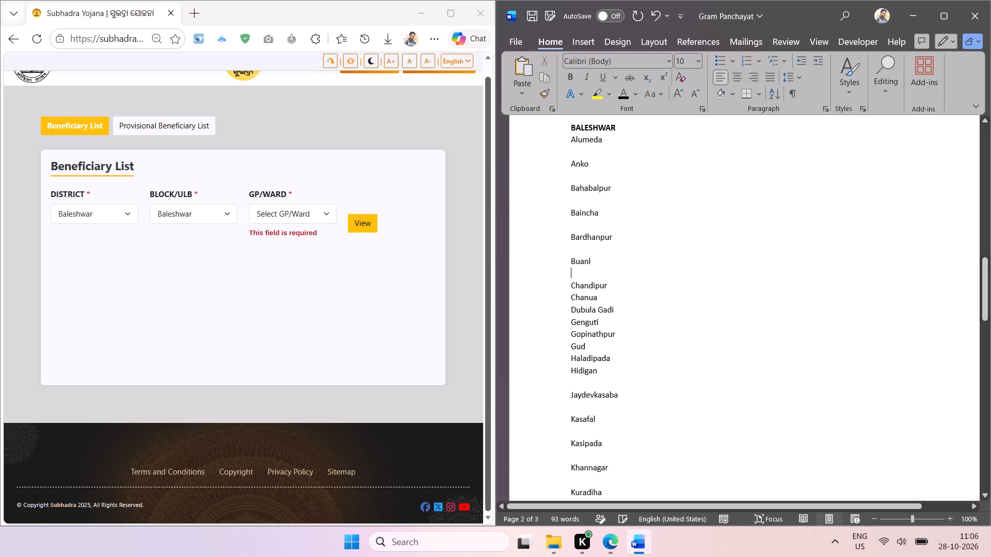
{"action": "left_click", "coordinate": [578, 252]}
{"action": "key", "text": "BackSpace"}
{"action": "left_click", "coordinate": [577, 222]}
{"action": "key", "text": "BackSpace"}
{"action": "left_click", "coordinate": [578, 199]}
{"action": "key", "text": "BackSpace"}
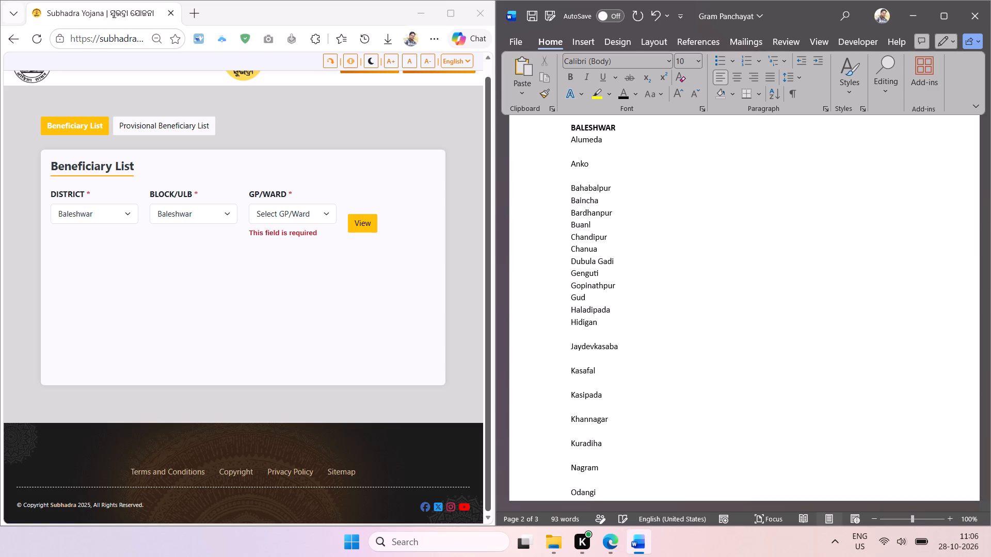
{"action": "left_click", "coordinate": [574, 174]}
{"action": "key", "text": "BackSpace"}
{"action": "left_click", "coordinate": [576, 152]}
{"action": "key", "text": "BackSpace"}
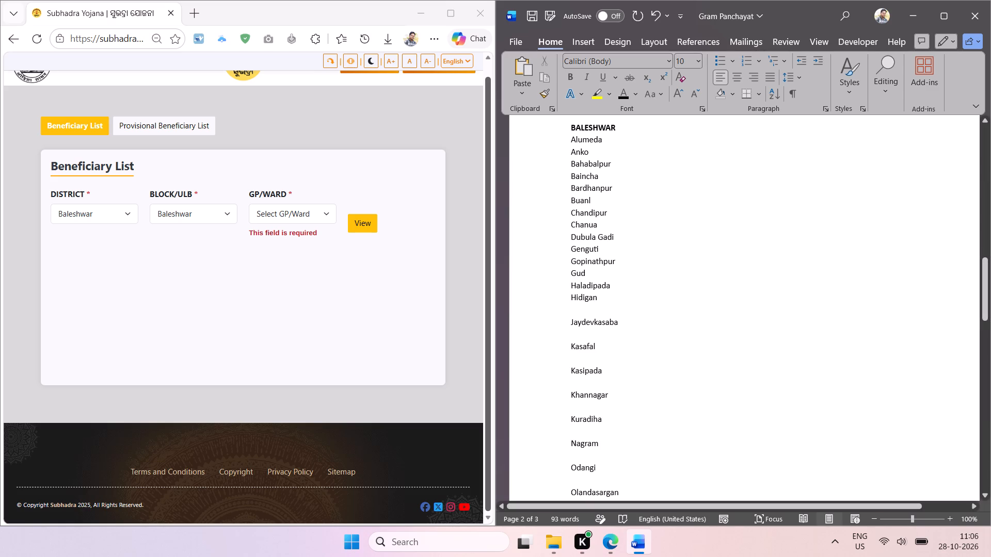
Remove the blank lines between the Baleshwar names from Hidigan to Olandasargan.
{"action": "left_click", "coordinate": [576, 477]}
{"action": "key", "text": "BackSpace"}
{"action": "left_click", "coordinate": [581, 450]}
{"action": "key", "text": "BackSpace"}
{"action": "left_click", "coordinate": [581, 426]}
{"action": "key", "text": "BackSpace"}
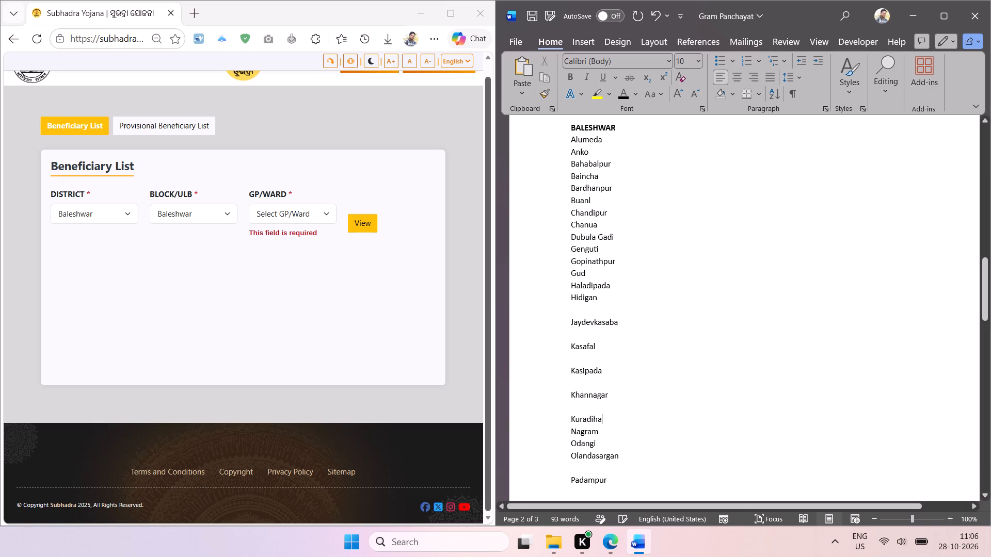
{"action": "left_click", "coordinate": [581, 406]}
{"action": "key", "text": "BackSpace"}
{"action": "left_click", "coordinate": [583, 385]}
{"action": "key", "text": "BackSpace"}
{"action": "left_click", "coordinate": [581, 355]}
{"action": "key", "text": "BackSpace"}
{"action": "left_click", "coordinate": [580, 331]}
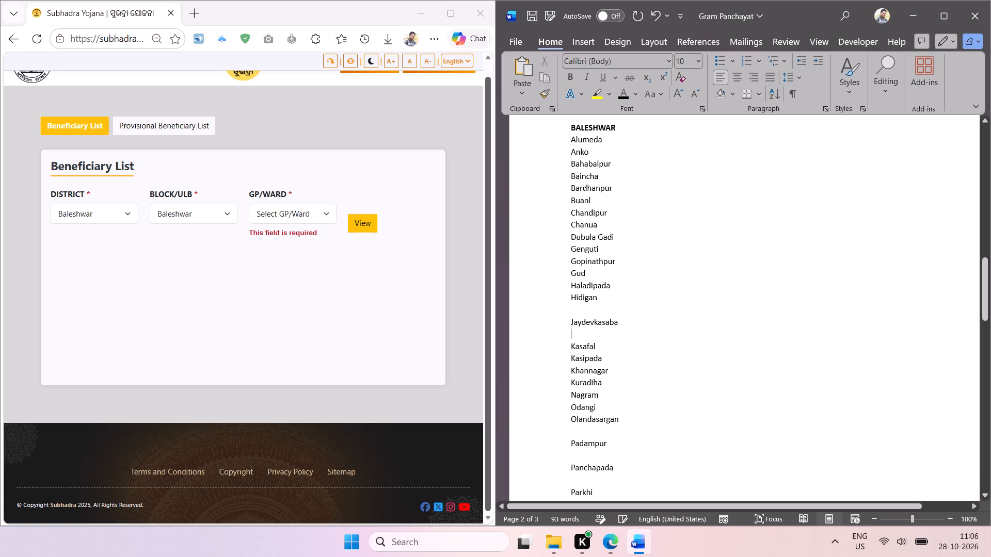
{"action": "key", "text": "BackSpace"}
{"action": "left_click", "coordinate": [581, 307]}
{"action": "key", "text": "BackSpace"}
Remove the blank lines between the Baleshwar names from Olandasargan to Sindhia, keeping every name's spelling intact.
{"action": "scroll", "coordinate": [642, 314], "scroll_direction": "down", "scroll_amount": 1}
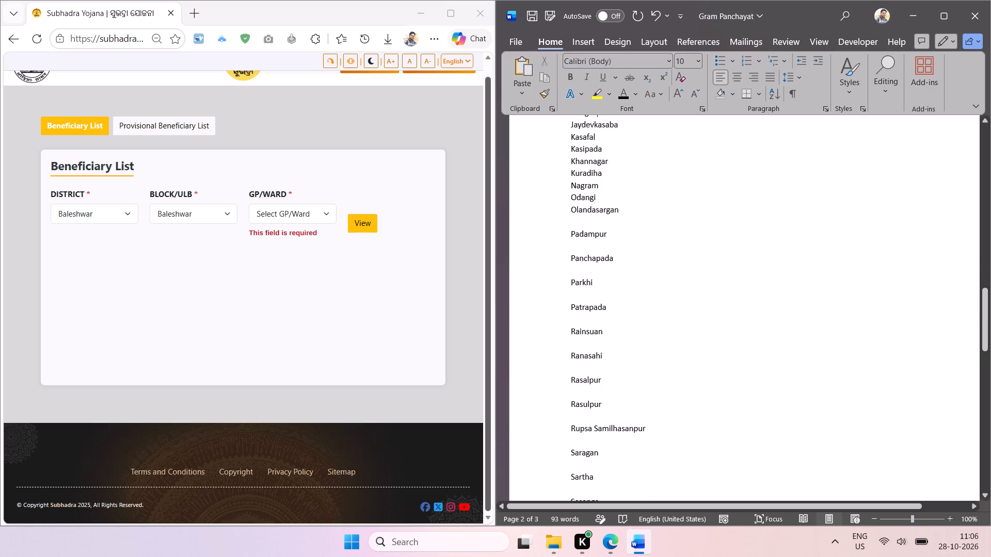
{"action": "scroll", "coordinate": [642, 314], "scroll_direction": "down", "scroll_amount": 2}
{"action": "left_click", "coordinate": [589, 469]}
{"action": "key", "text": "BackSpace"}
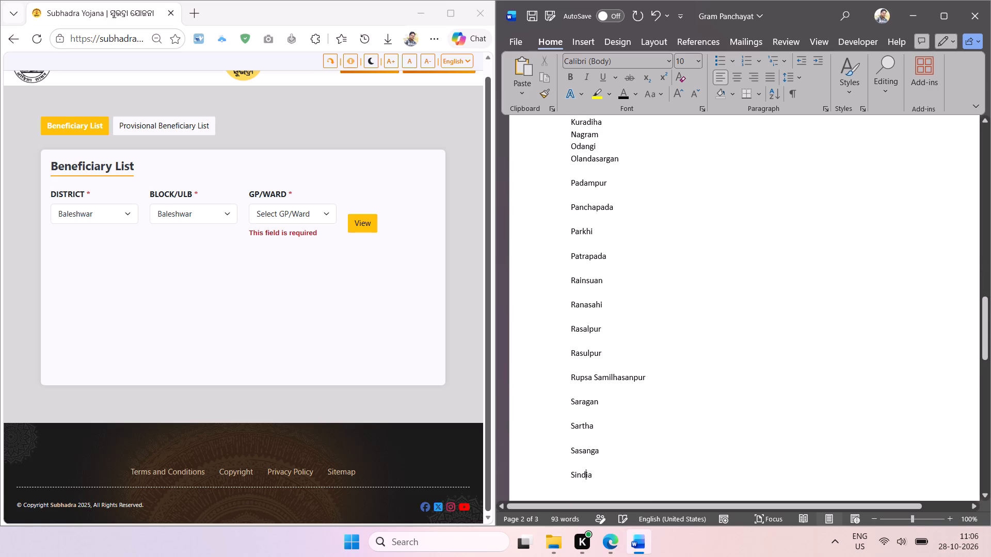
{"action": "key", "text": "ctrl+z"}
{"action": "left_click", "coordinate": [617, 463]}
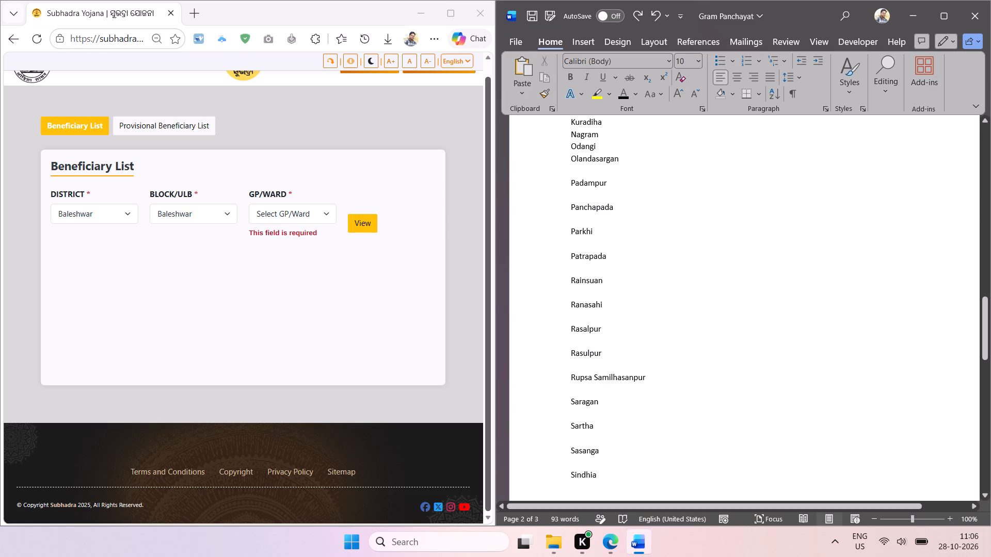
{"action": "key", "text": "BackSpace"}
{"action": "left_click", "coordinate": [583, 440]}
{"action": "key", "text": "BackSpace"}
{"action": "left_click", "coordinate": [581, 414]}
{"action": "key", "text": "BackSpace"}
{"action": "left_click", "coordinate": [582, 394]}
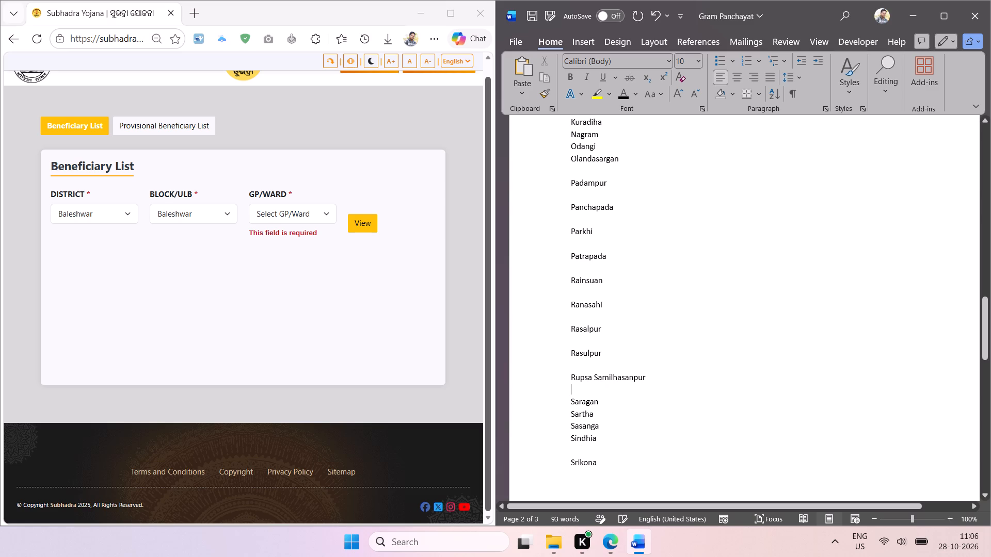
{"action": "key", "text": "BackSpace"}
{"action": "left_click", "coordinate": [582, 363]}
{"action": "key", "text": "BackSpace"}
{"action": "left_click", "coordinate": [581, 342]}
{"action": "key", "text": "BackSpace"}
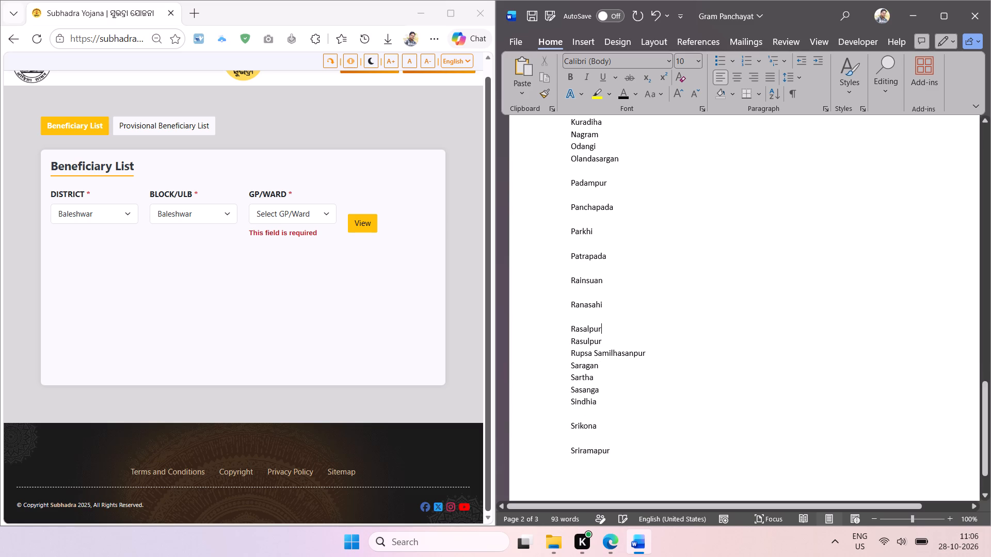
{"action": "left_click", "coordinate": [583, 311]}
{"action": "key", "text": "BackSpace"}
{"action": "left_click", "coordinate": [584, 291]}
{"action": "key", "text": "BackSpace"}
{"action": "left_click", "coordinate": [583, 267]}
{"action": "key", "text": "BackSpace"}
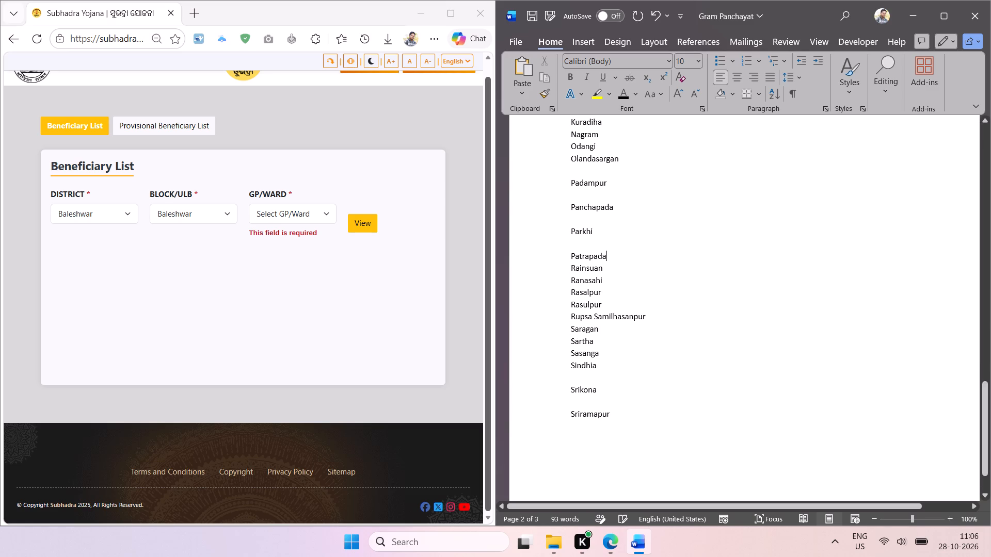
{"action": "left_click", "coordinate": [581, 243]}
{"action": "key", "text": "BackSpace"}
{"action": "left_click", "coordinate": [579, 220]}
{"action": "key", "text": "BackSpace"}
{"action": "left_click", "coordinate": [580, 198]}
{"action": "key", "text": "BackSpace"}
{"action": "left_click", "coordinate": [581, 174]}
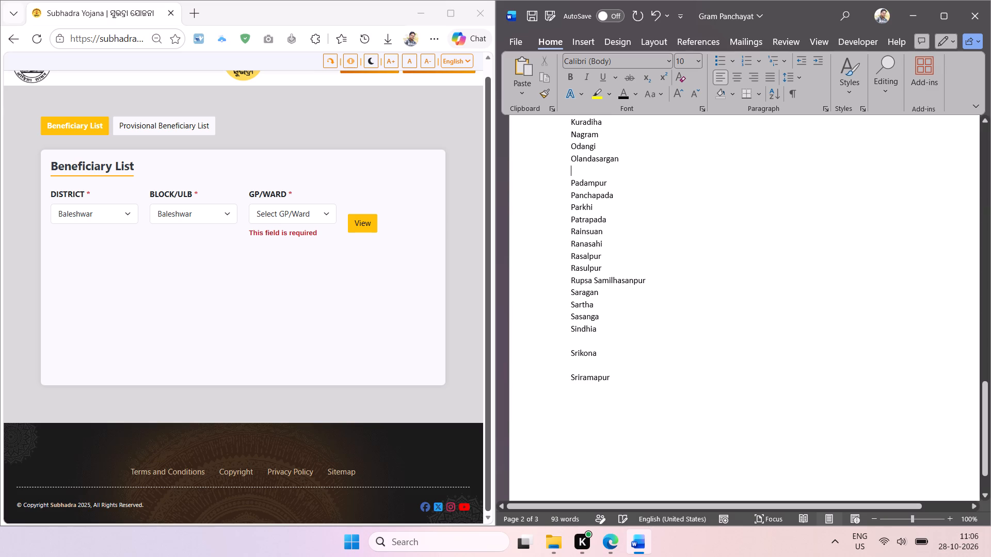
{"action": "key", "text": "BackSpace"}
Remove the last blank lines between Sindhia, Srikona and Sriramapur, and return to the BALESHWAR heading.
{"action": "left_click", "coordinate": [578, 334]}
{"action": "key", "text": "BackSpace"}
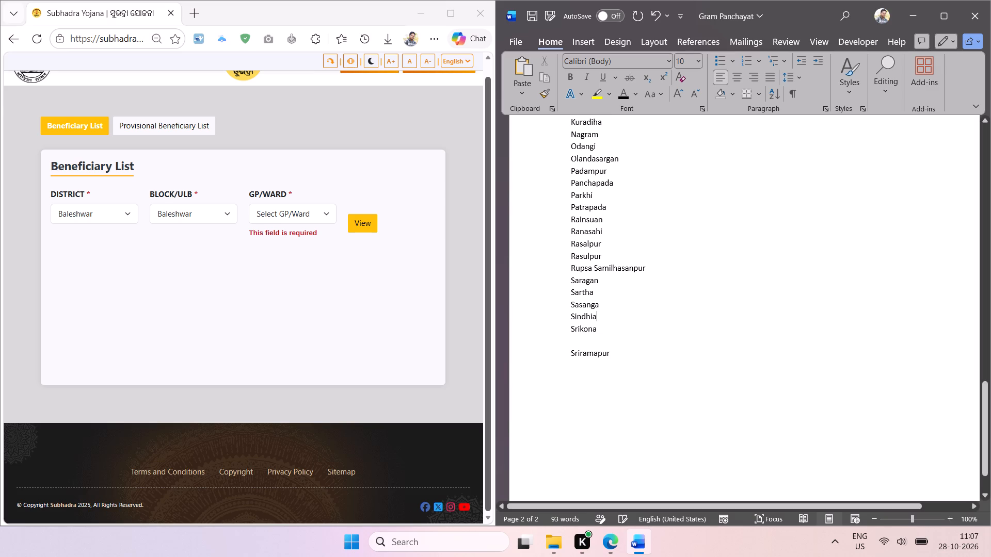
{"action": "left_click", "coordinate": [579, 345]}
{"action": "key", "text": "BackSpace"}
{"action": "left_click", "coordinate": [611, 340]}
{"action": "scroll", "coordinate": [637, 253], "scroll_direction": "up", "scroll_amount": 3}
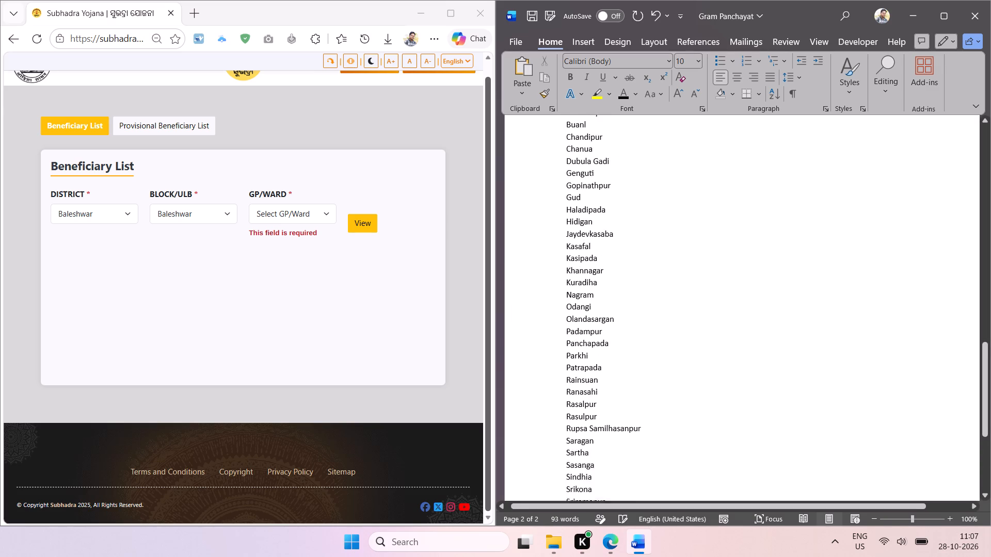
{"action": "scroll", "coordinate": [637, 253], "scroll_direction": "up", "scroll_amount": 2}
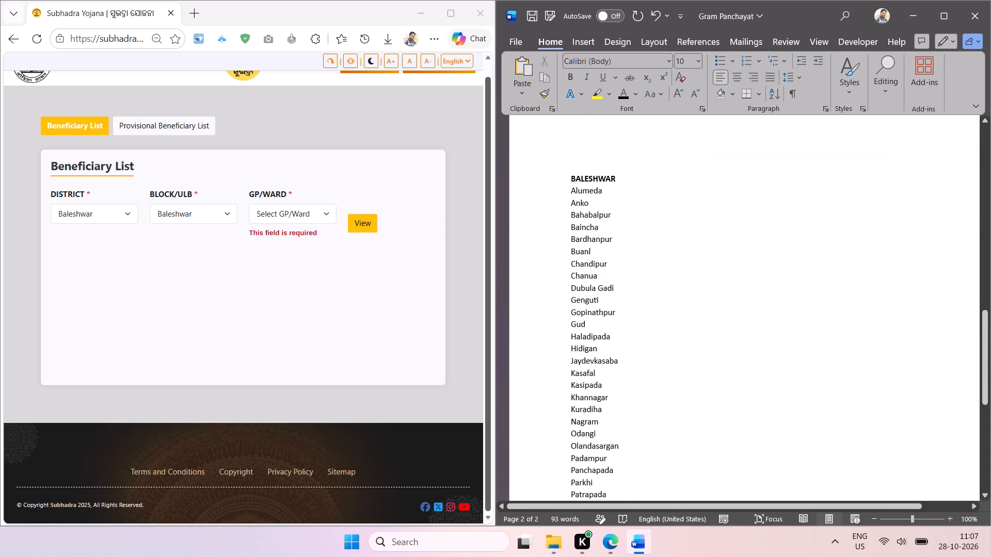
Sort and number the Baleshwar Gram Panchayat names from Alumeda to Sriramapur in 1., 2., 3. format, and save the document.
{"action": "left_click", "coordinate": [571, 191], "text": "shift"}
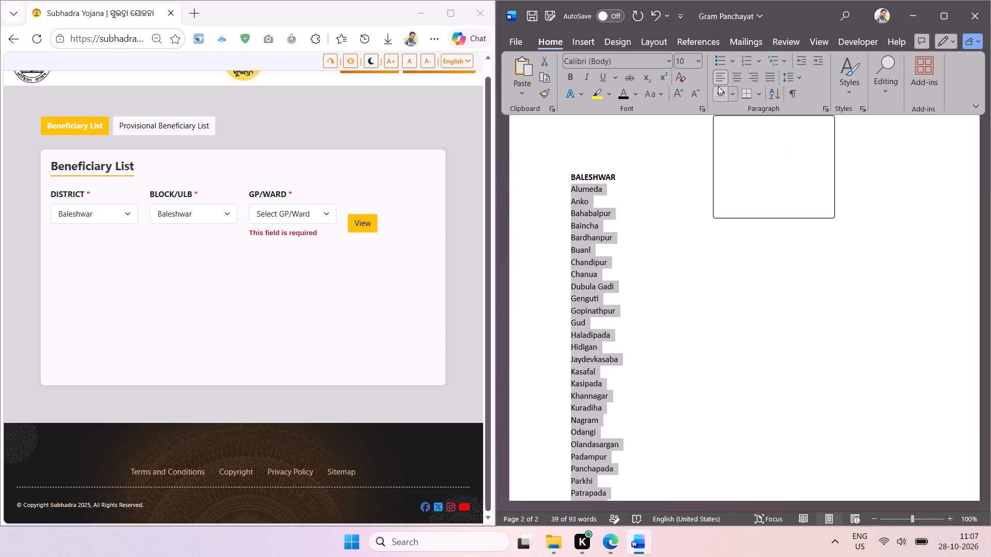
{"action": "left_click", "coordinate": [770, 91]}
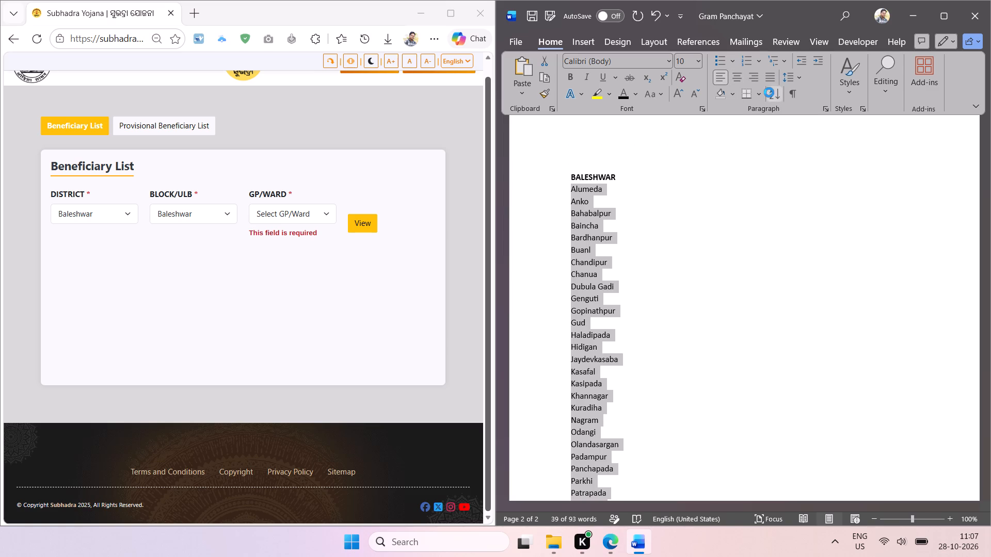
{"action": "left_click", "coordinate": [797, 338]}
{"action": "left_click", "coordinate": [745, 65]}
{"action": "left_click", "coordinate": [804, 67]}
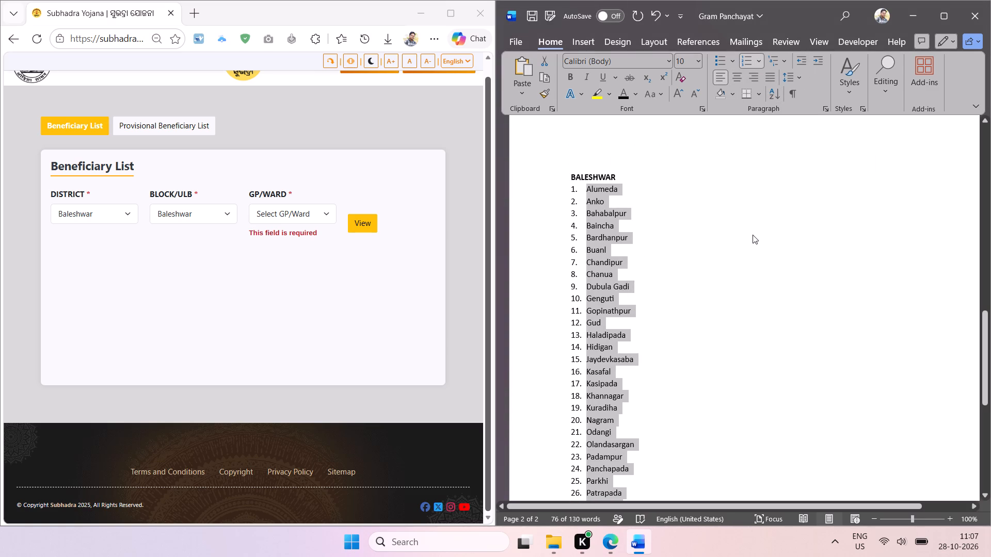
{"action": "left_click", "coordinate": [675, 249]}
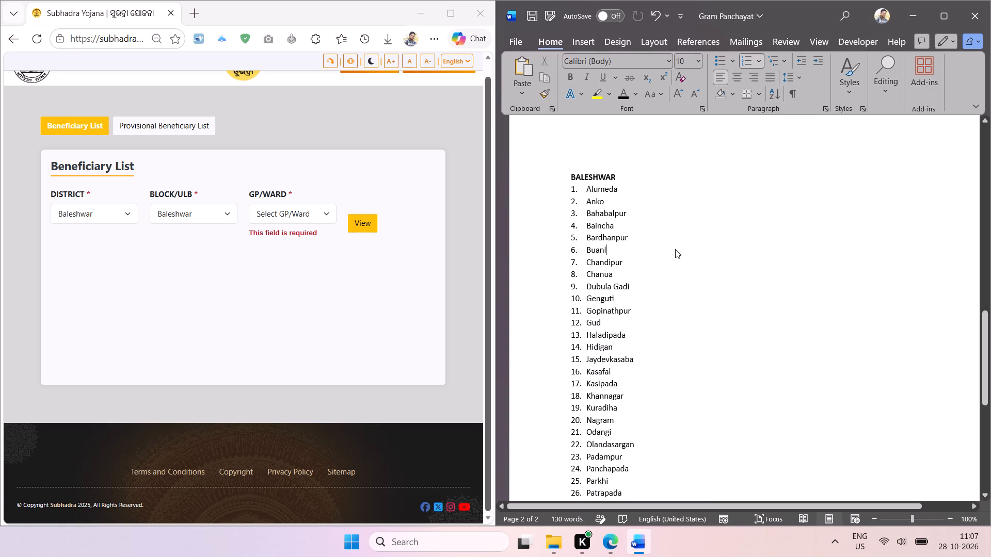
{"action": "key", "text": "ctrl+s"}
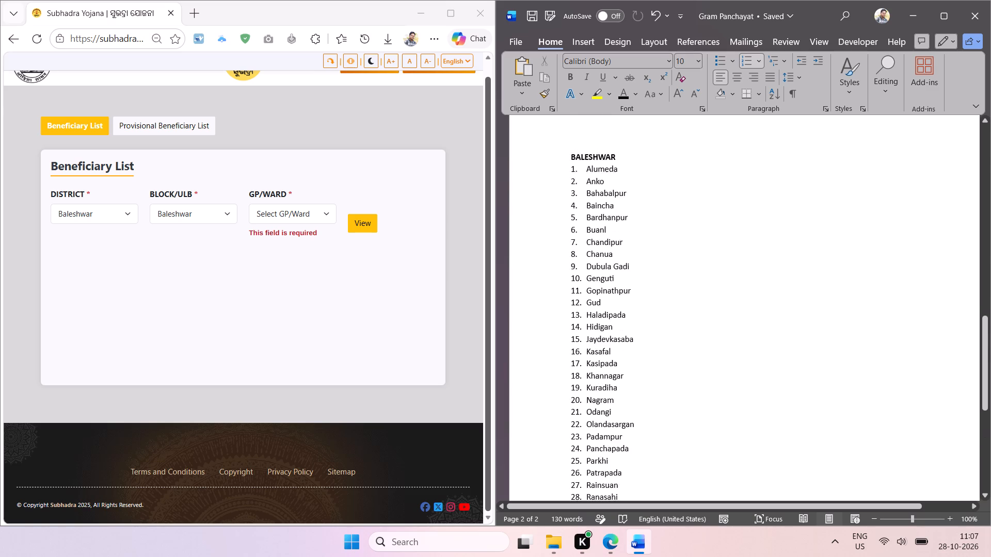
Copy the bold BALESHWAR heading to below the numbered list, leaving one blank line after Sriramapur.
{"action": "double_click", "coordinate": [607, 180]}
{"action": "key", "text": "ctrl+c"}
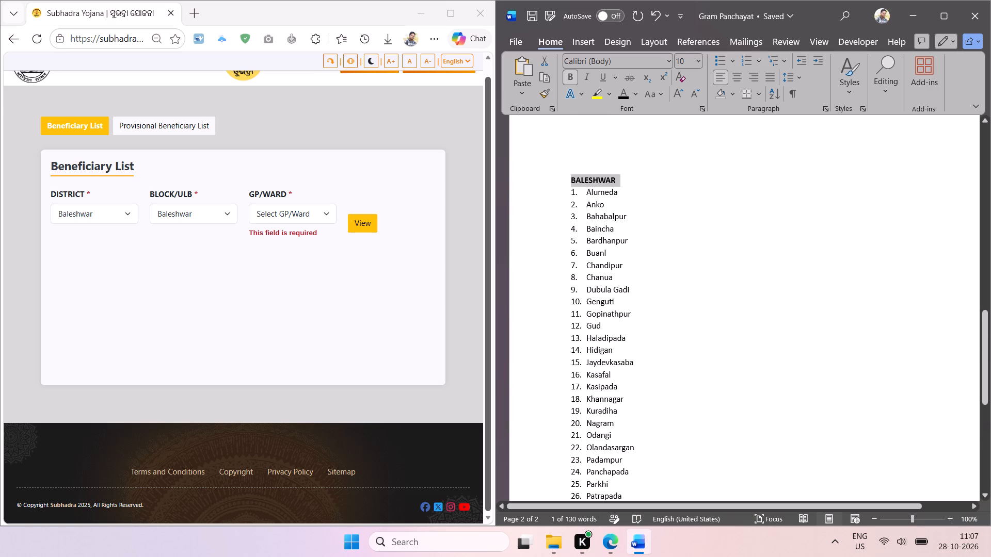
{"action": "left_click", "coordinate": [668, 263]}
{"action": "scroll", "coordinate": [599, 193], "scroll_direction": "up", "scroll_amount": 1}
{"action": "left_click_drag", "start_coordinate": [568, 312], "coordinate": [567, 310]}
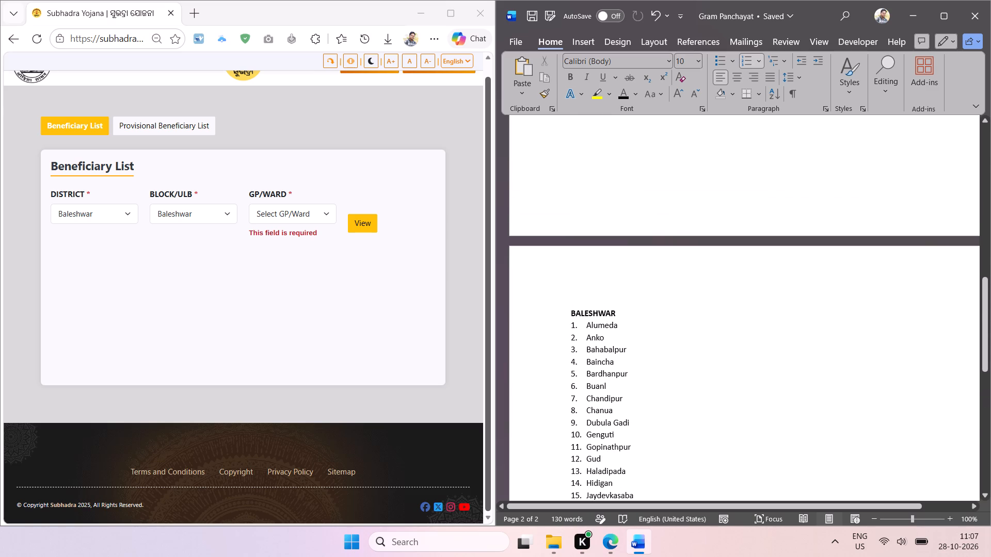
{"action": "left_click_drag", "start_coordinate": [567, 310], "coordinate": [565, 281]}
{"action": "scroll", "coordinate": [712, 308], "scroll_direction": "down", "scroll_amount": 4}
{"action": "left_click", "coordinate": [634, 333]}
{"action": "key", "text": "Return"}
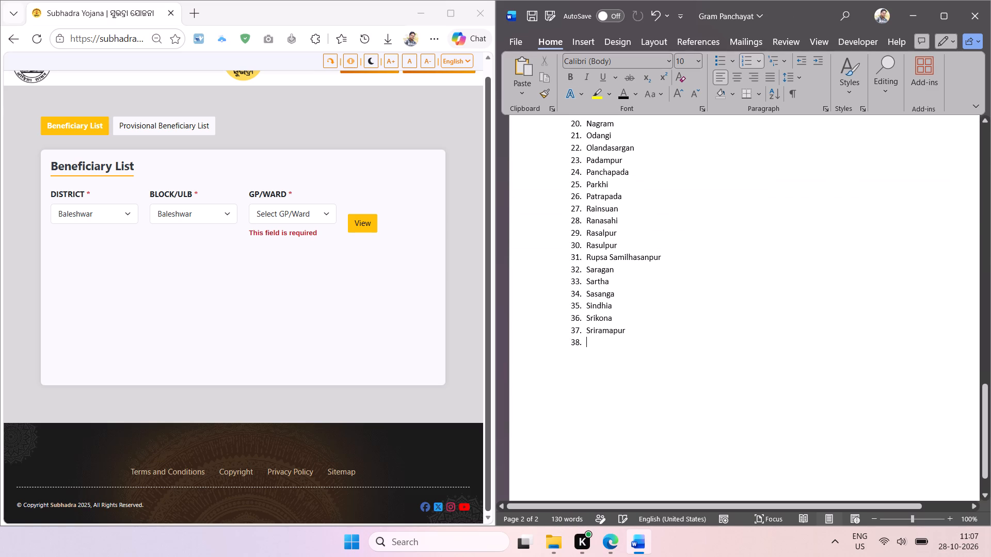
{"action": "key", "text": "Return"}
{"action": "key", "text": "Return"}
{"action": "key", "text": "ctrl+v"}
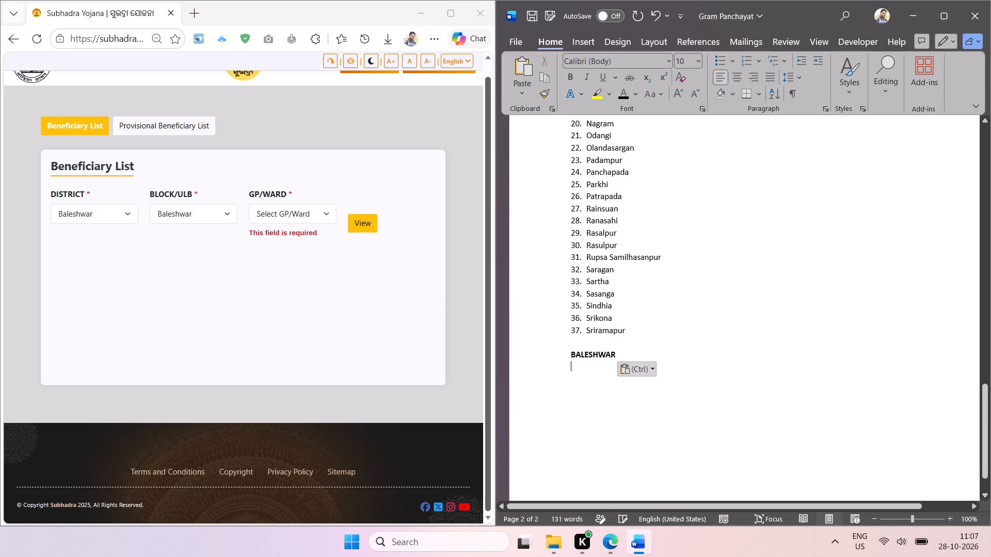
Choose the Baliapal block on the website, capture its name as text, and replace the copied heading with it in uppercase as BALIAPAL.
{"action": "scroll", "coordinate": [539, 188], "scroll_direction": "down", "scroll_amount": 3}
{"action": "left_click", "coordinate": [231, 214]}
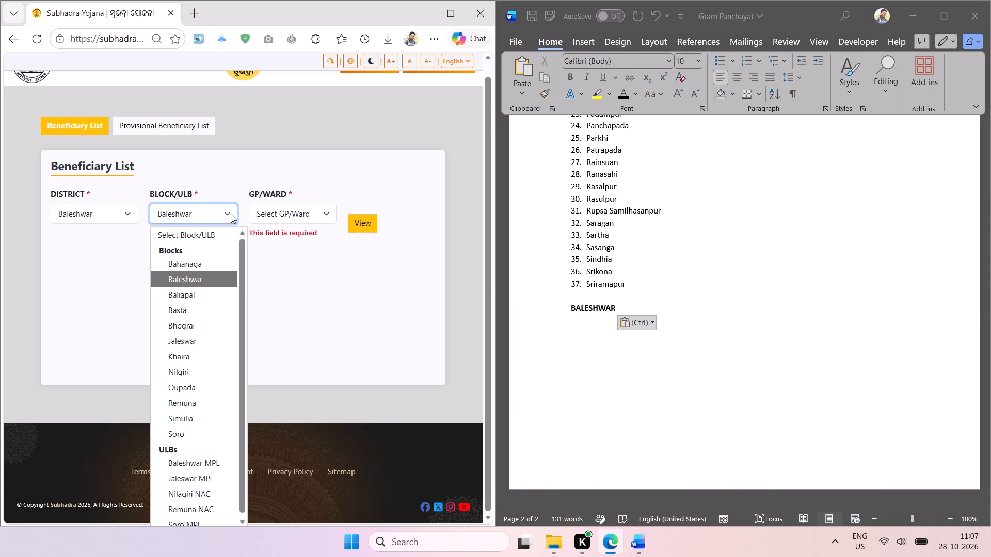
{"action": "left_click", "coordinate": [216, 292]}
{"action": "left_click", "coordinate": [269, 323]}
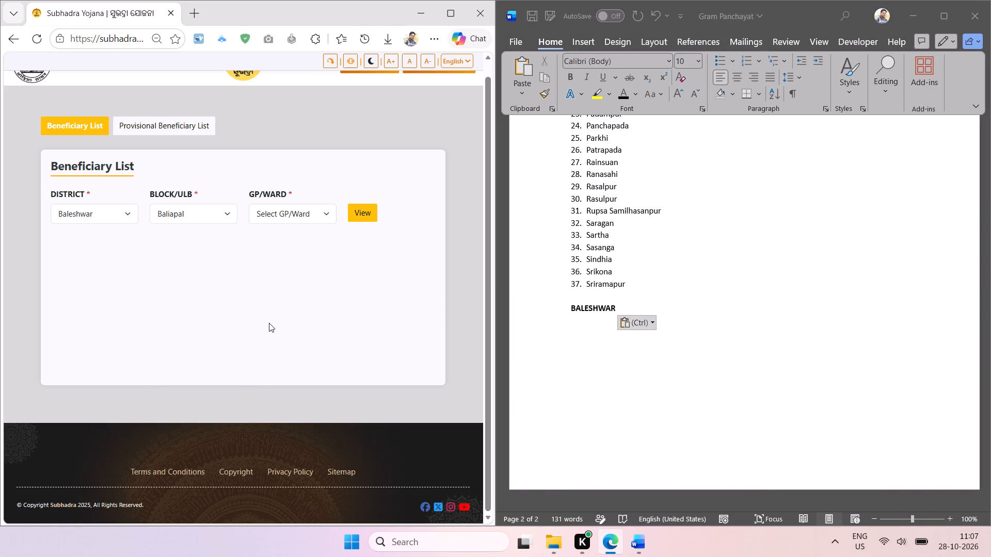
{"action": "key", "text": "shift+super+t"}
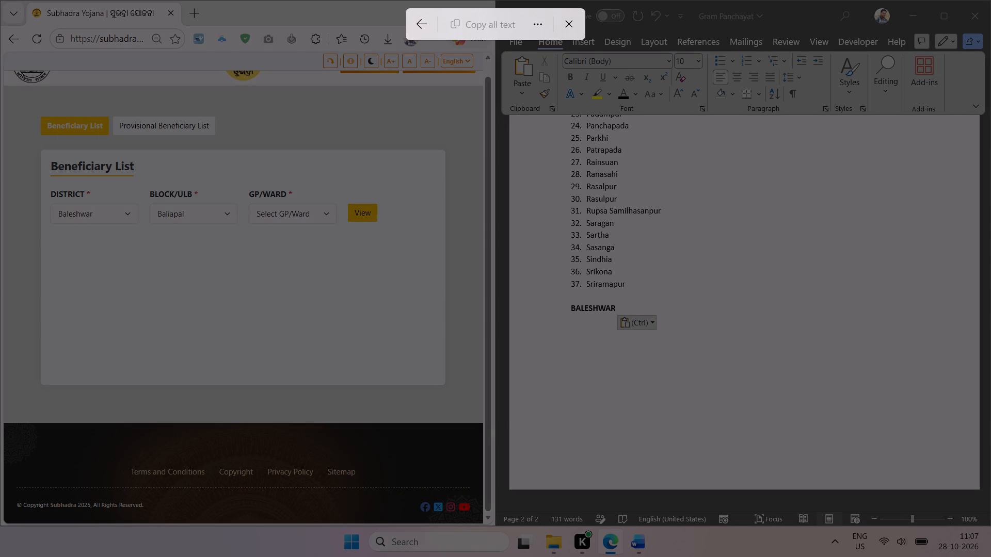
{"action": "left_click_drag", "start_coordinate": [153, 199], "coordinate": [194, 261]}
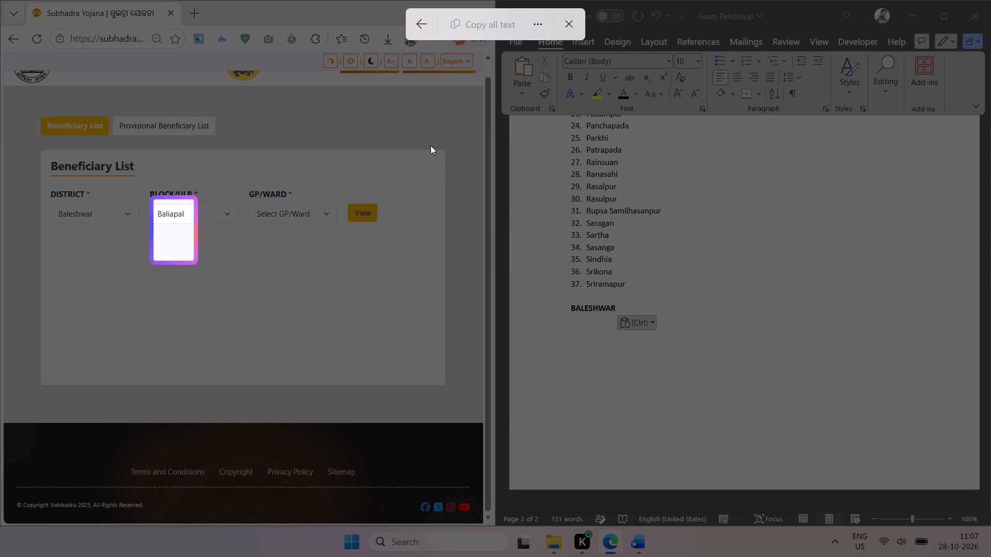
{"action": "left_click", "coordinate": [479, 22]}
{"action": "left_click", "coordinate": [600, 301]}
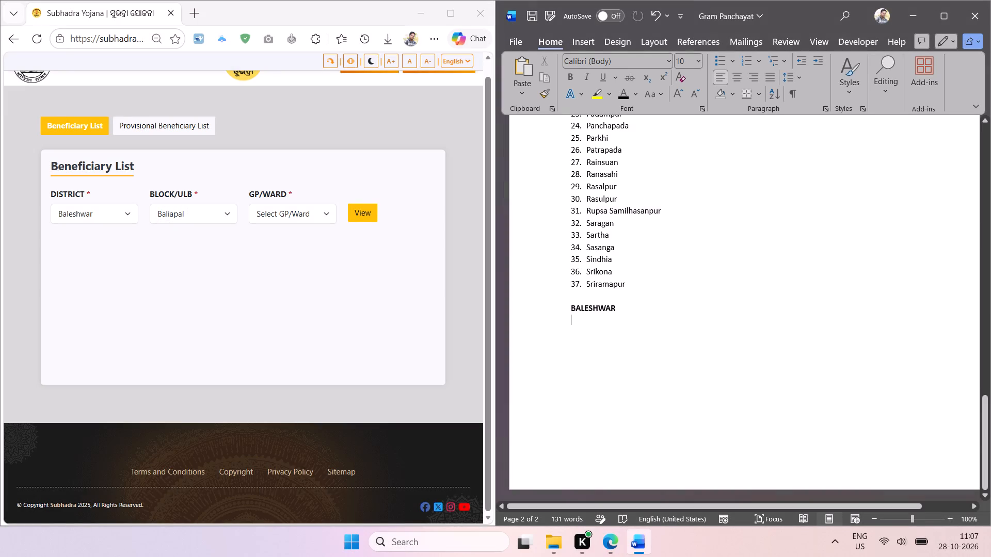
{"action": "double_click", "coordinate": [602, 309]}
{"action": "key", "text": "ctrl+v"}
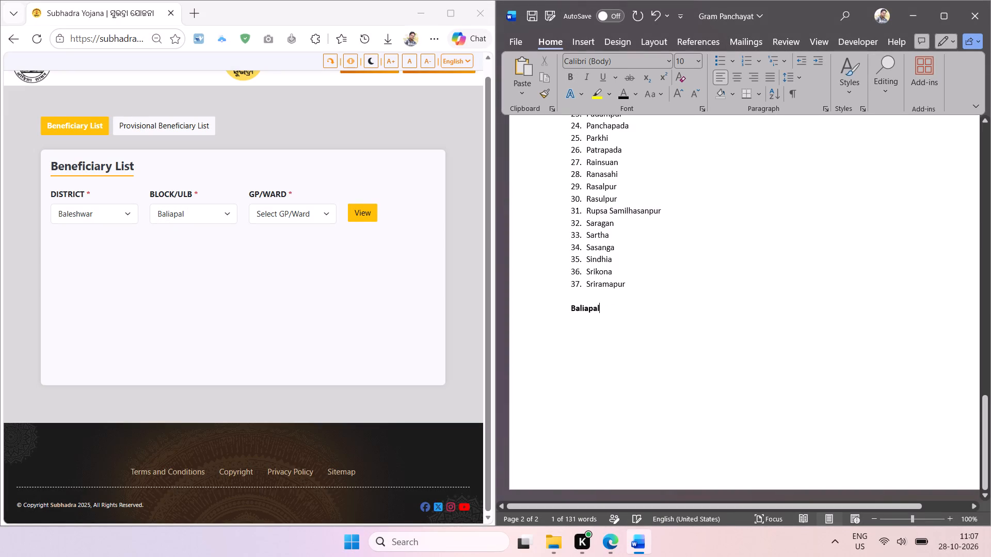
{"action": "key", "text": "shift+F3"}
Insert a page break before the BALIAPAL heading so that it starts a new page.
{"action": "left_click", "coordinate": [296, 209]}
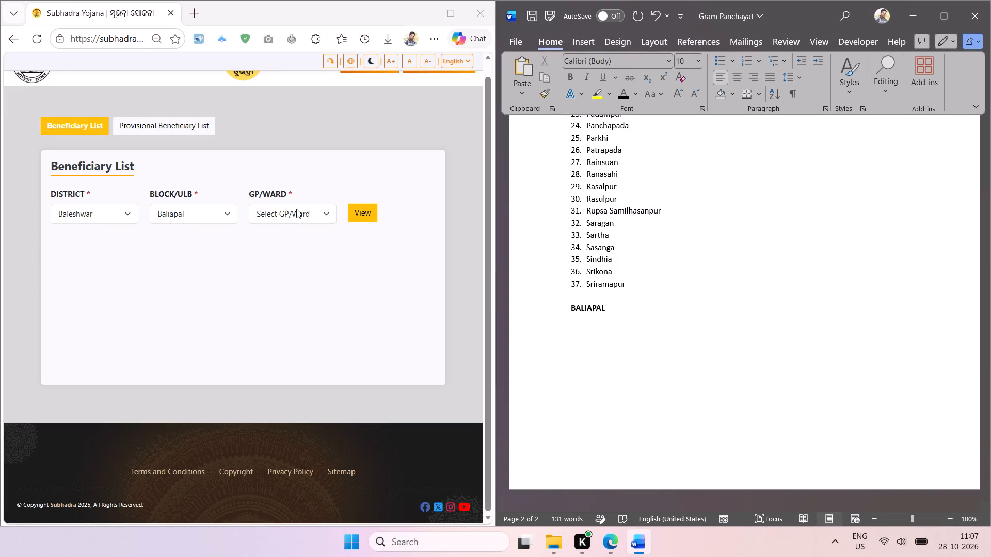
{"action": "left_click", "coordinate": [296, 209]}
{"action": "left_click", "coordinate": [585, 315]}
{"action": "left_click", "coordinate": [570, 306]}
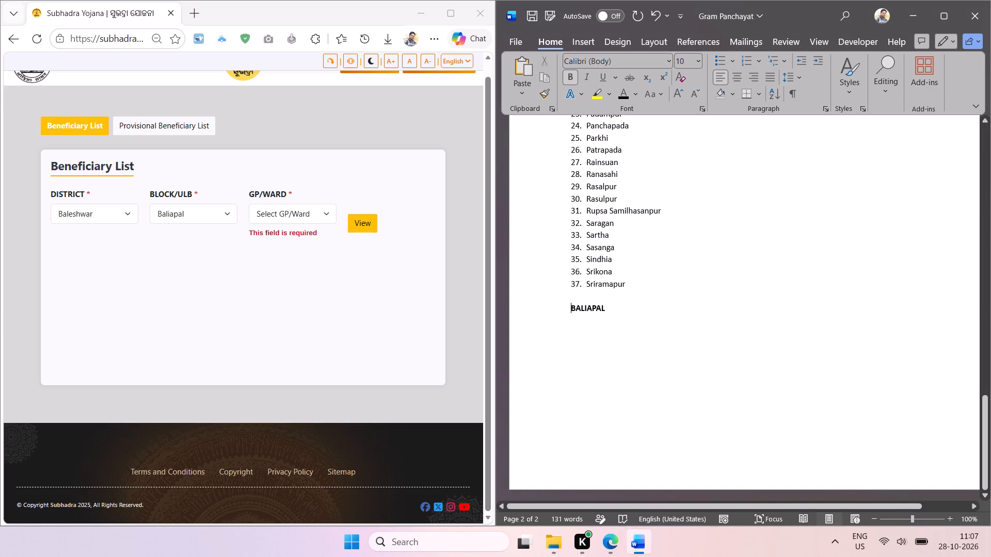
{"action": "key", "text": "ctrl+Return"}
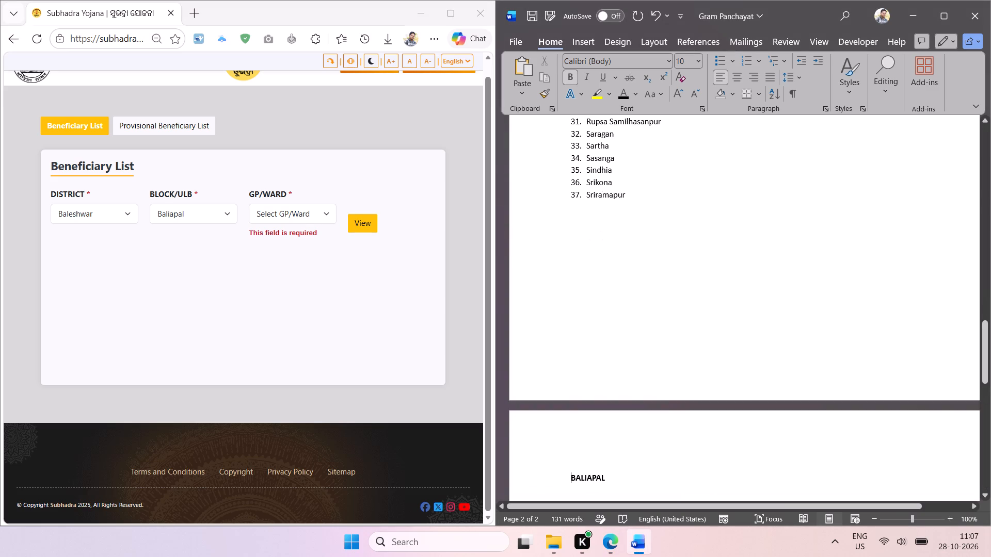
{"action": "scroll", "coordinate": [569, 302], "scroll_direction": "down", "scroll_amount": 4}
{"action": "scroll", "coordinate": [691, 424], "scroll_direction": "down", "scroll_amount": 1}
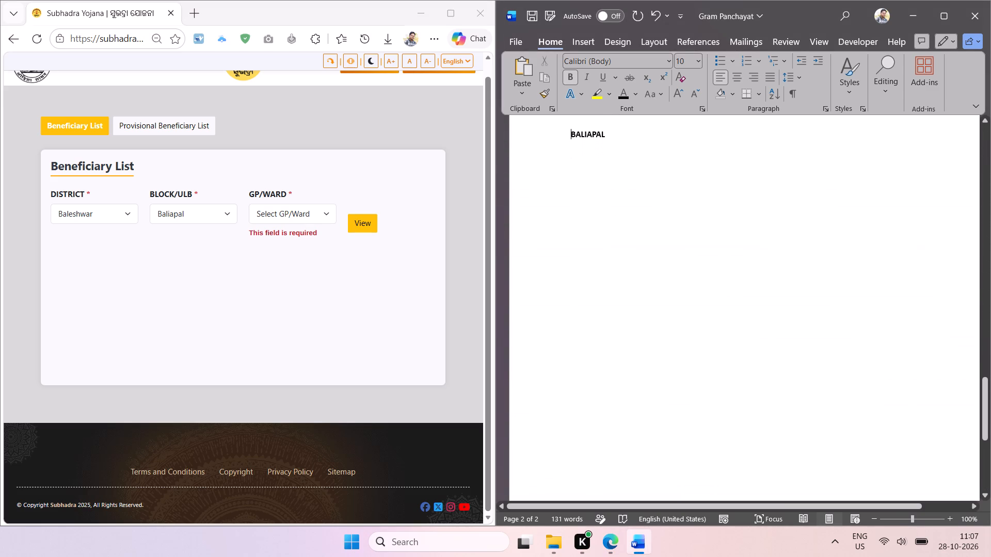
{"action": "scroll", "coordinate": [691, 424], "scroll_direction": "down", "scroll_amount": 1}
Capture Baliapal's Gram Panchayat names from Aladiha to Jamkunda as text and paste them under the BALIAPAL heading, followed by a blank line.
{"action": "left_click", "coordinate": [333, 206]}
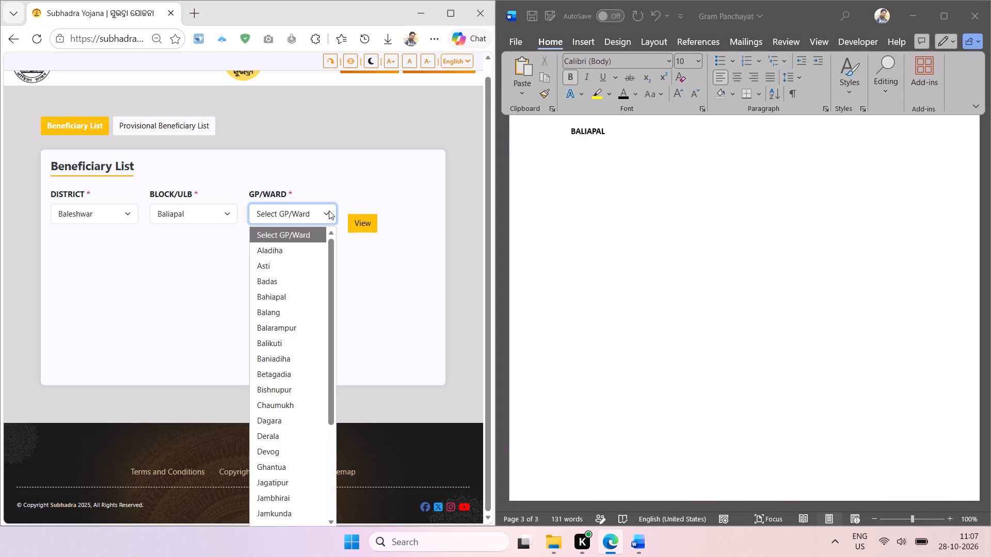
{"action": "key", "text": "shift+super+t"}
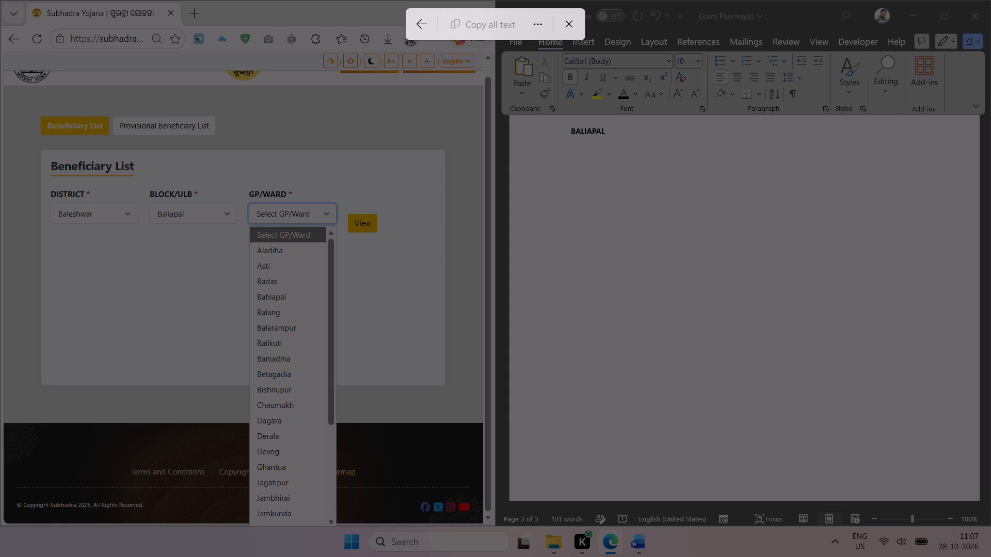
{"action": "left_click_drag", "start_coordinate": [251, 244], "coordinate": [324, 519]}
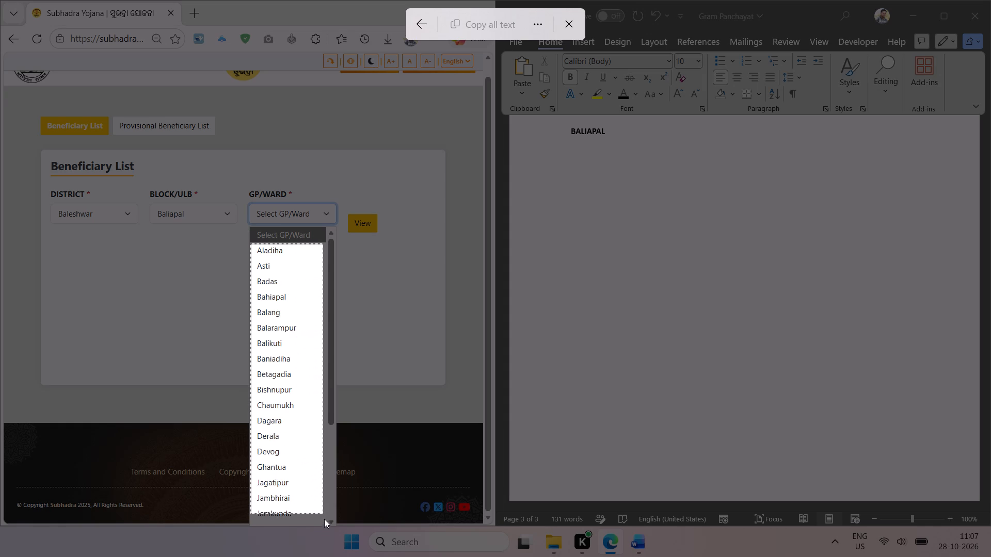
{"action": "left_click_drag", "start_coordinate": [324, 519], "coordinate": [326, 525]}
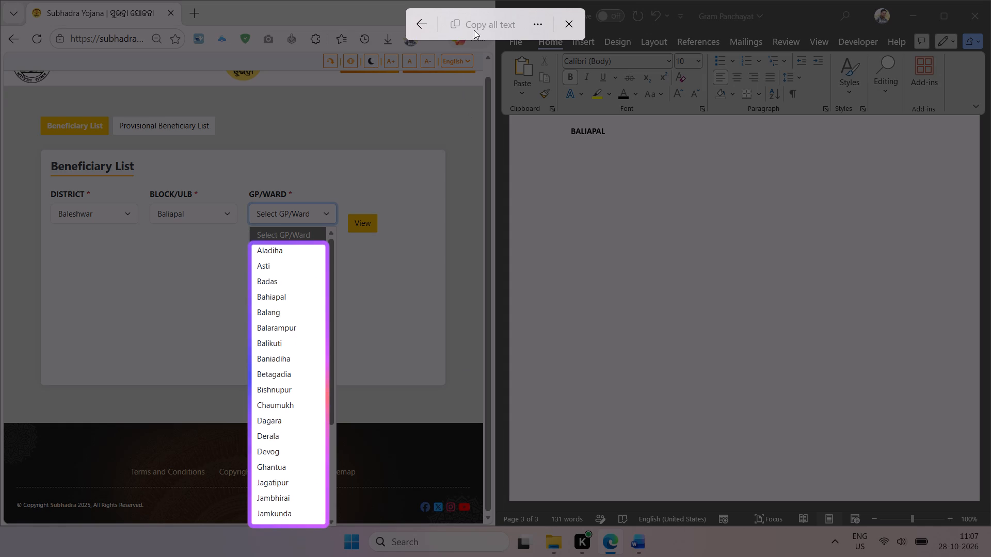
{"action": "left_click", "coordinate": [480, 24]}
{"action": "left_click", "coordinate": [581, 148]}
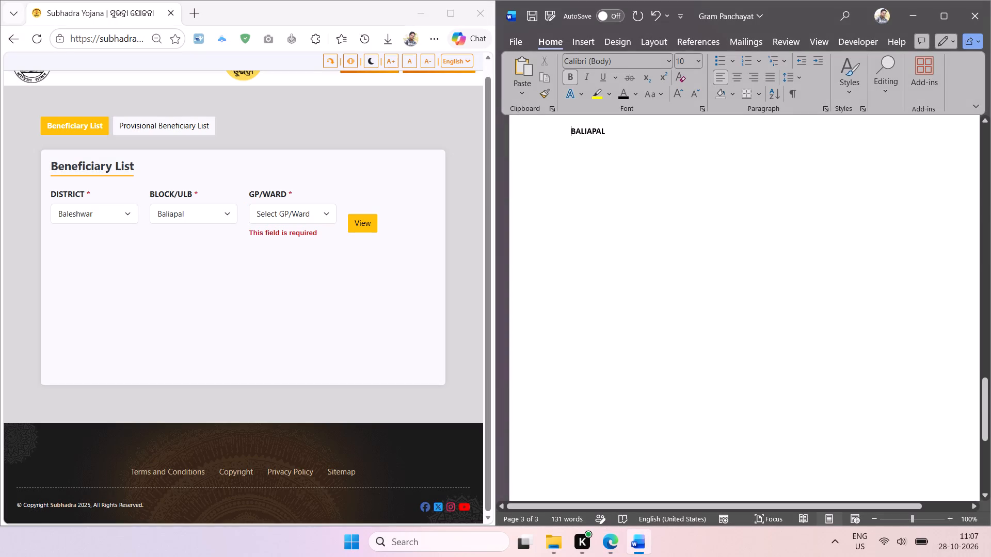
{"action": "left_click", "coordinate": [581, 142]}
{"action": "key", "text": "ctrl+v"}
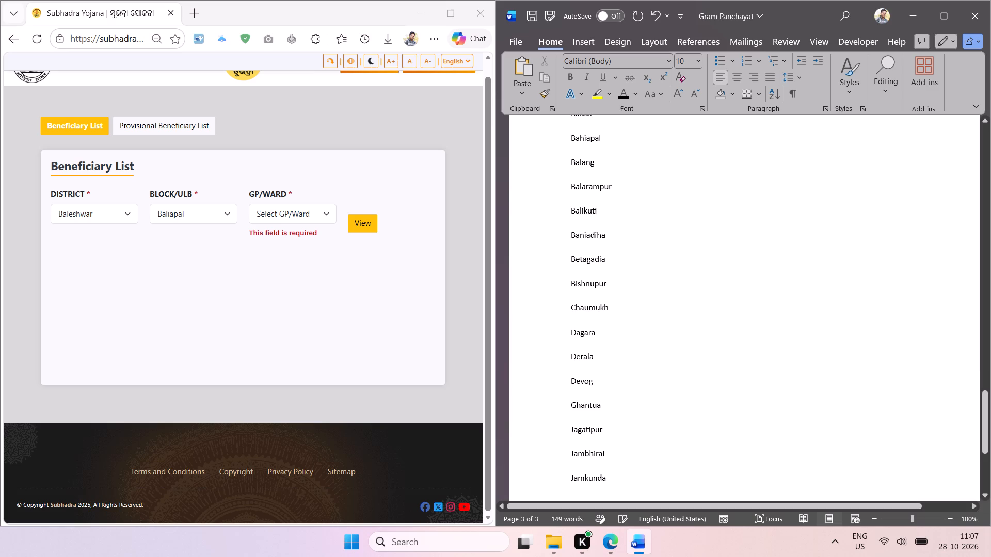
{"action": "key", "text": "Return"}
{"action": "key", "text": "Return"}
Capture the rest of Baliapal's Gram Panchayat names, from Jamkunda to Srirampur, as text and paste them at the end of the list.
{"action": "scroll", "coordinate": [634, 354], "scroll_direction": "down", "scroll_amount": 1}
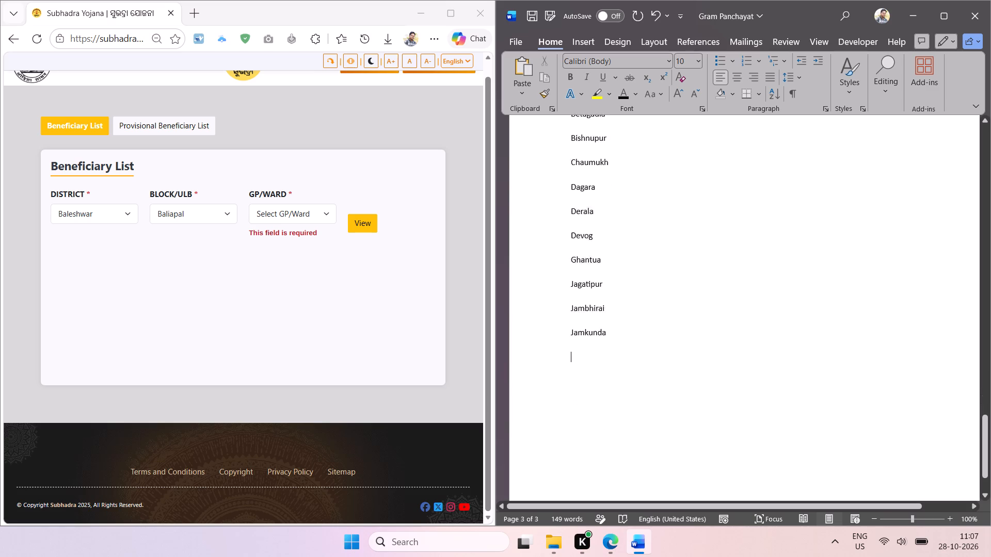
{"action": "scroll", "coordinate": [634, 354], "scroll_direction": "down", "scroll_amount": 2}
{"action": "left_click", "coordinate": [327, 209]}
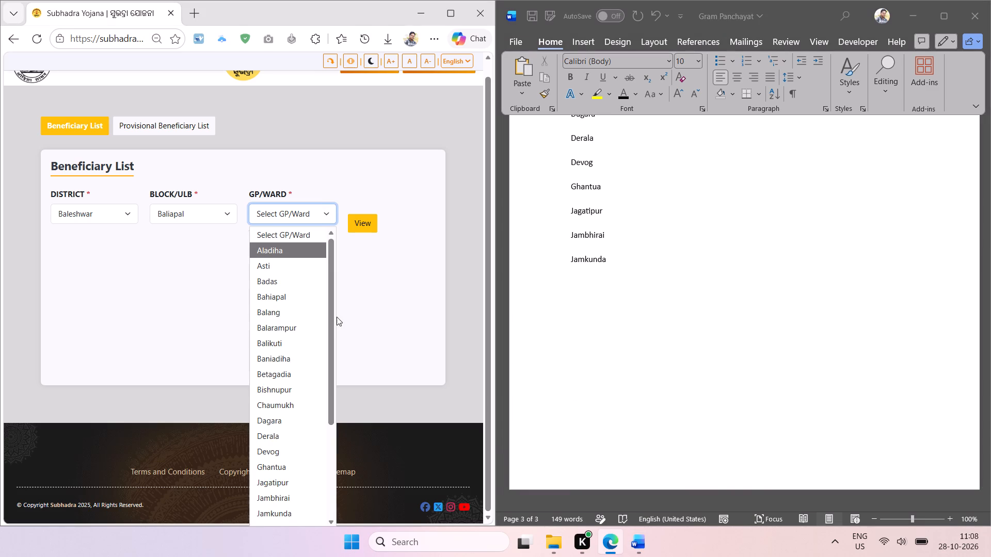
{"action": "left_click_drag", "start_coordinate": [333, 312], "coordinate": [338, 474]}
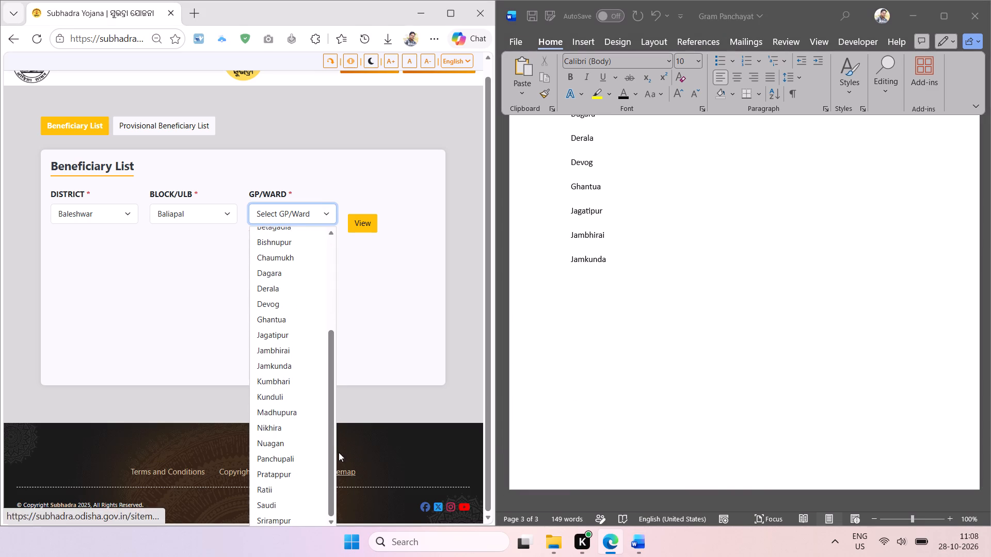
{"action": "key", "text": "shift+super+t"}
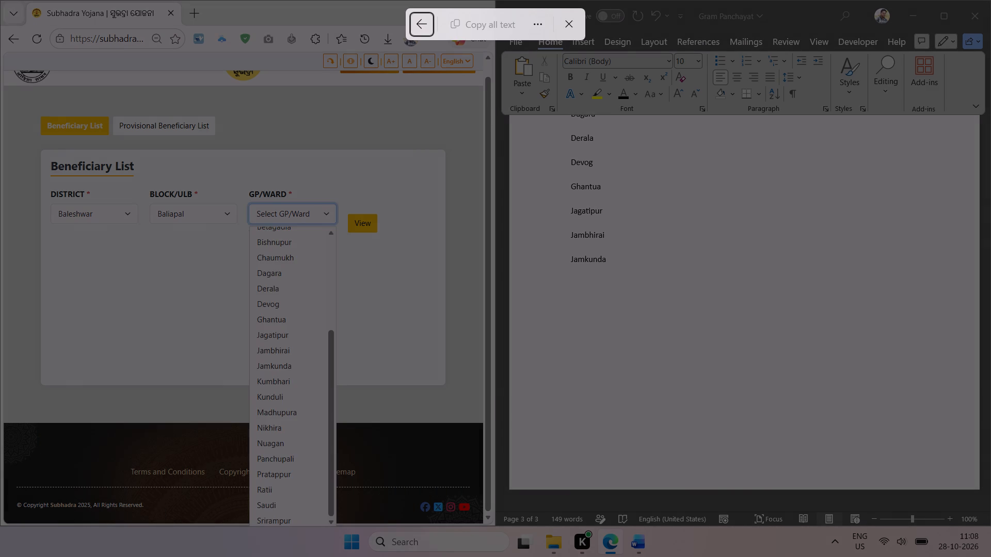
{"action": "left_click_drag", "start_coordinate": [252, 358], "coordinate": [321, 523]}
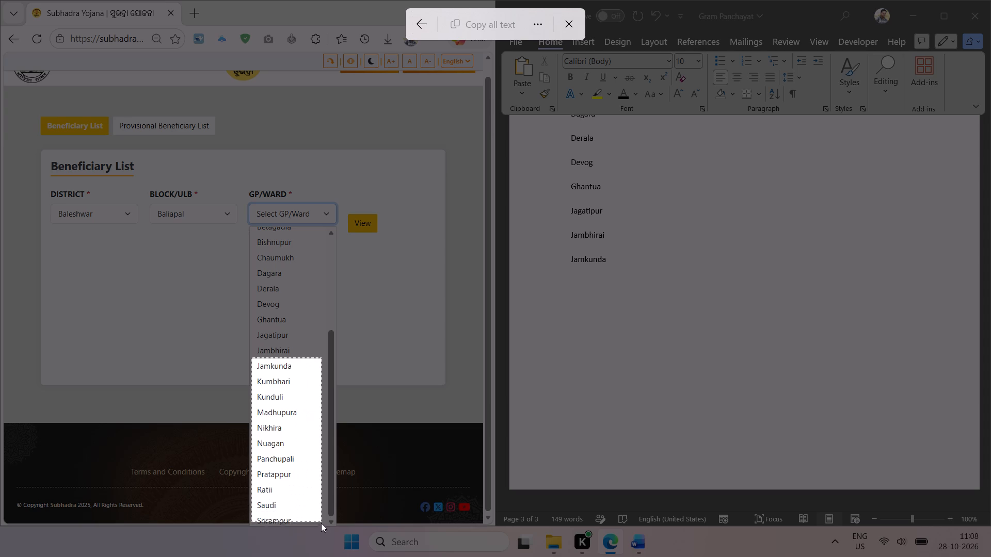
{"action": "left_click_drag", "start_coordinate": [321, 523], "coordinate": [321, 530]}
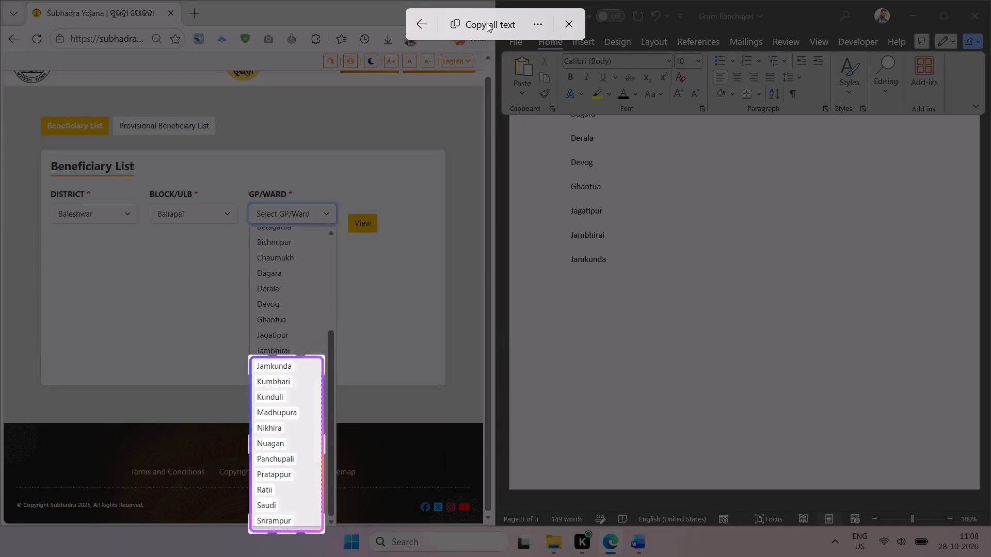
{"action": "left_click", "coordinate": [487, 23]}
{"action": "left_click", "coordinate": [582, 265]}
{"action": "key", "text": "ctrl+v"}
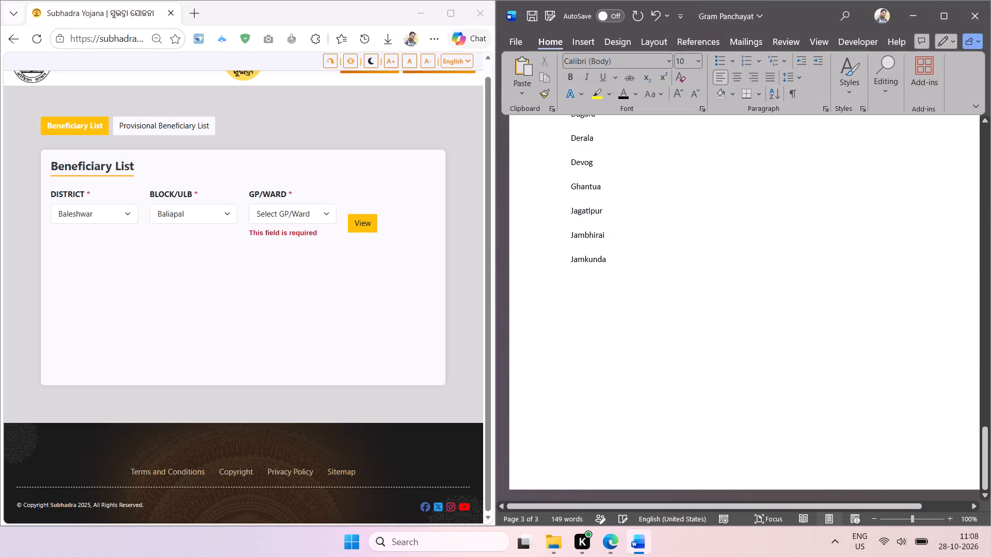
Delete the duplicate Jamkunda entry just above Kumbhari in the Baliapal list.
{"action": "scroll", "coordinate": [615, 378], "scroll_direction": "up", "scroll_amount": 1}
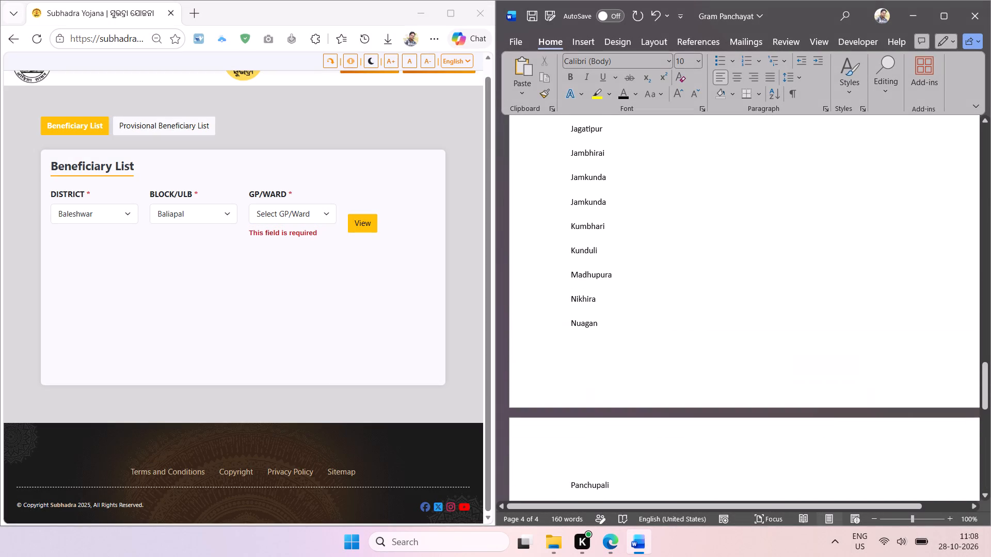
{"action": "scroll", "coordinate": [615, 378], "scroll_direction": "up", "scroll_amount": 1}
{"action": "double_click", "coordinate": [594, 230]}
{"action": "key", "text": "BackSpace"}
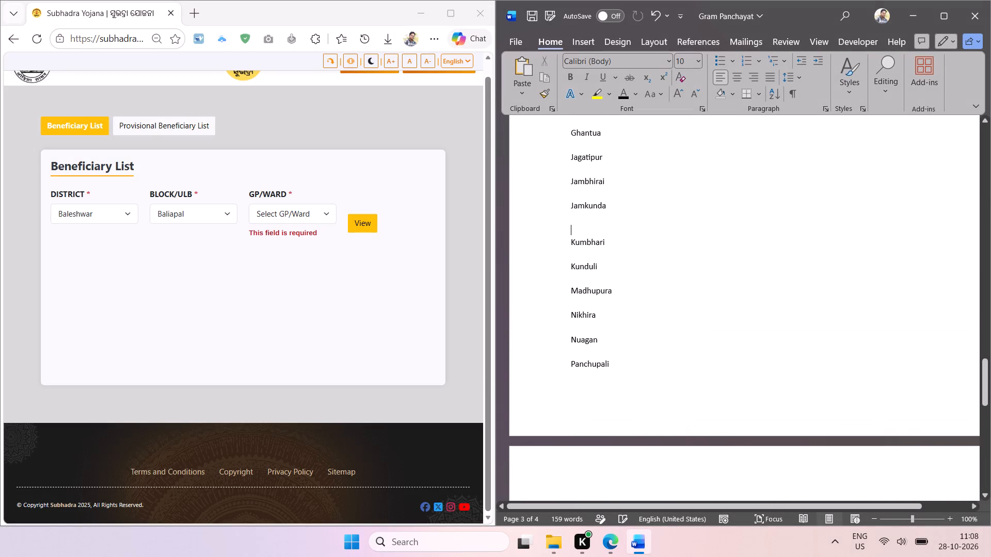
Remove the blank lines between the Gram Panchayat names from Balikuti to Devog in the Baliapal list.
{"action": "scroll", "coordinate": [653, 253], "scroll_direction": "up", "scroll_amount": 1}
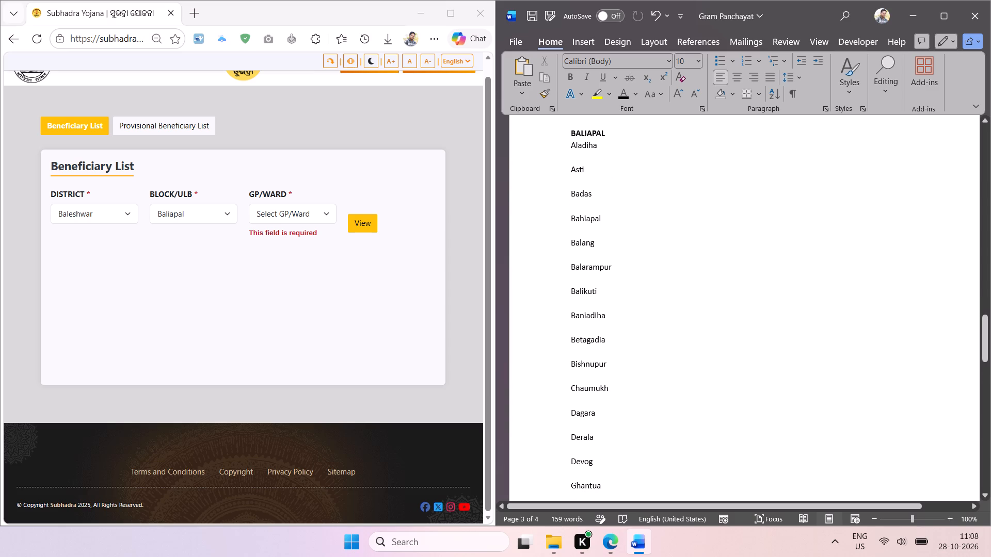
{"action": "scroll", "coordinate": [630, 259], "scroll_direction": "up", "scroll_amount": 1}
{"action": "left_click", "coordinate": [582, 448]}
{"action": "key", "text": "BackSpace"}
{"action": "left_click", "coordinate": [582, 427]}
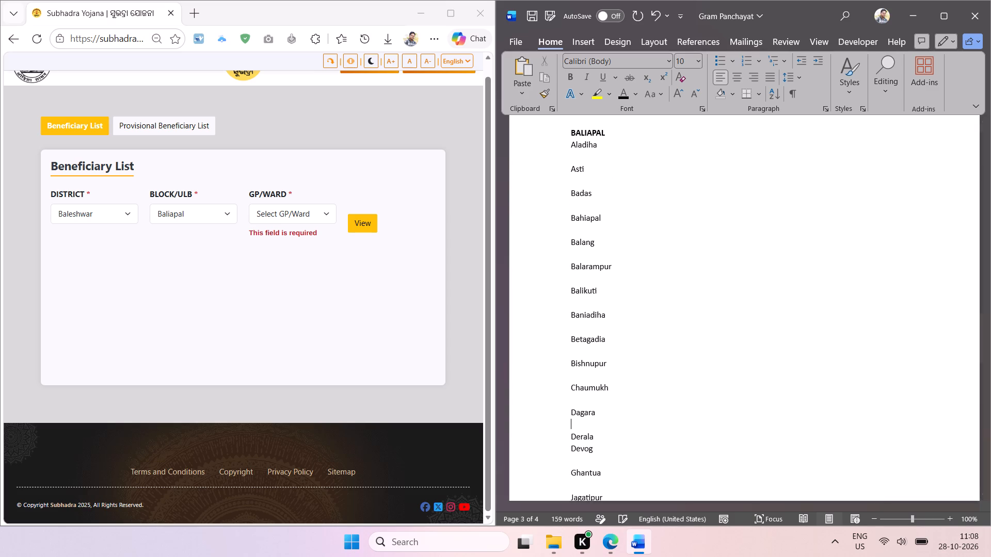
{"action": "key", "text": "BackSpace"}
{"action": "left_click", "coordinate": [584, 400]}
{"action": "key", "text": "BackSpace"}
{"action": "left_click", "coordinate": [588, 372]}
{"action": "key", "text": "BackSpace"}
{"action": "left_click", "coordinate": [584, 351]}
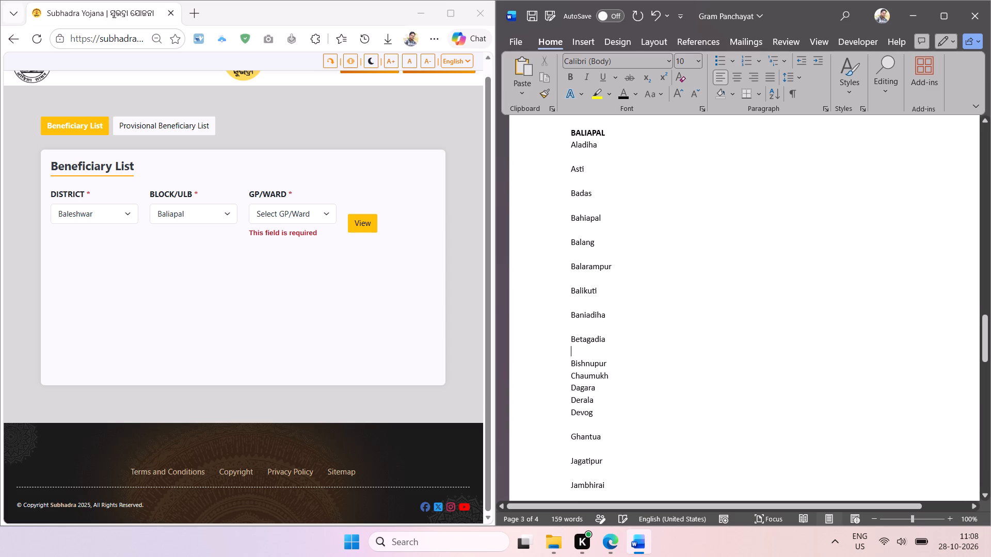
{"action": "key", "text": "BackSpace"}
{"action": "left_click", "coordinate": [577, 326]}
{"action": "key", "text": "BackSpace"}
{"action": "left_click", "coordinate": [584, 307]}
{"action": "key", "text": "BackSpace"}
Remove the blank lines between the names from Aladiha to Balikuti in the Baliapal list.
{"action": "left_click", "coordinate": [581, 280]}
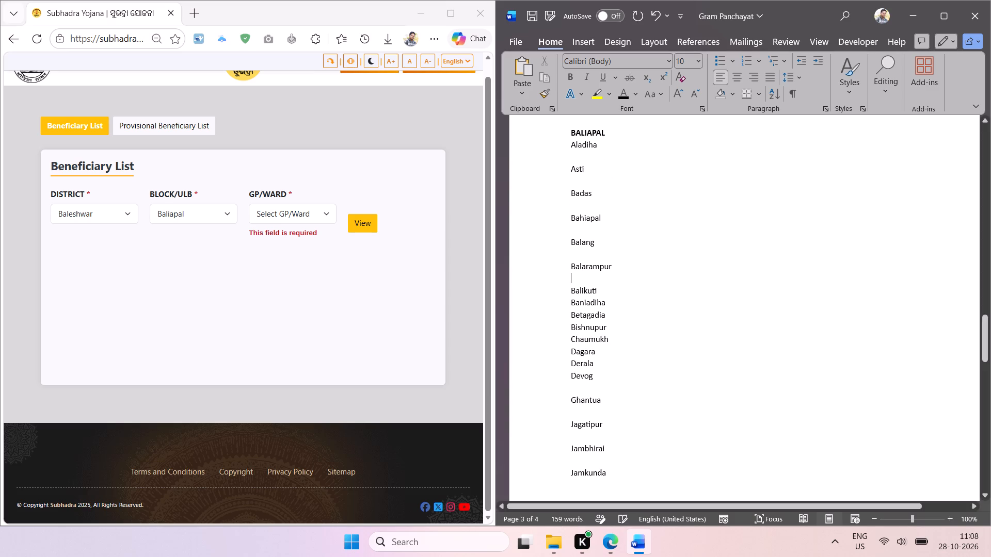
{"action": "key", "text": "BackSpace"}
{"action": "left_click", "coordinate": [581, 253]}
{"action": "key", "text": "BackSpace"}
{"action": "left_click", "coordinate": [579, 223]}
{"action": "left_click", "coordinate": [579, 231]}
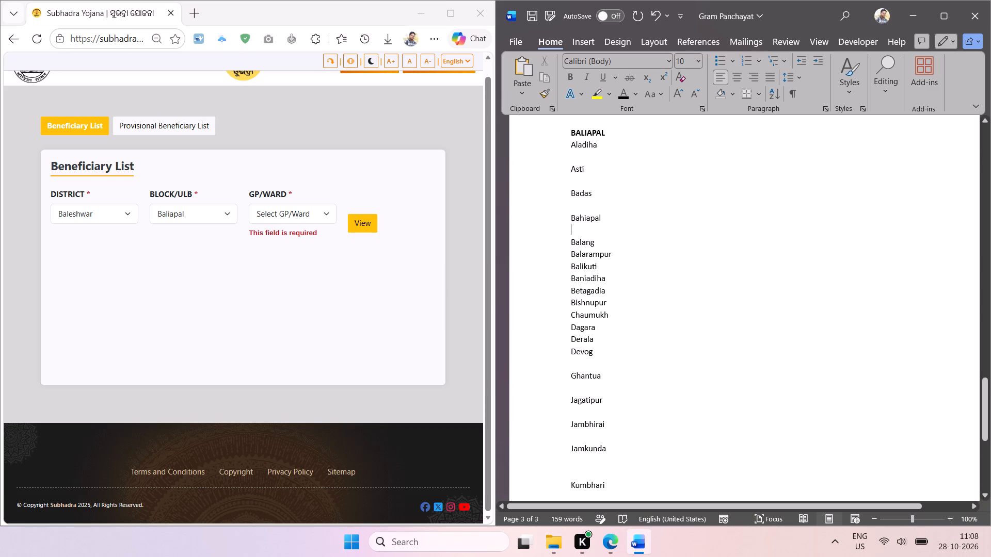
{"action": "key", "text": "BackSpace"}
{"action": "left_click", "coordinate": [580, 205]}
{"action": "key", "text": "BackSpace"}
{"action": "left_click", "coordinate": [577, 183]}
{"action": "key", "text": "BackSpace"}
{"action": "left_click", "coordinate": [576, 161]}
{"action": "key", "text": "BackSpace"}
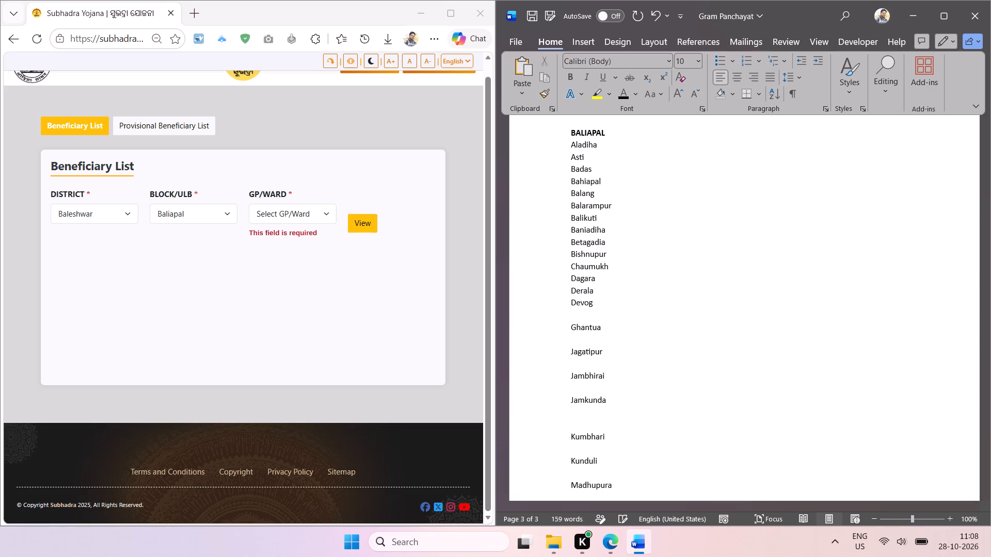
Remove the blank lines between the names from Devog to Madhupura in the Baliapal list.
{"action": "left_click", "coordinate": [577, 473]}
{"action": "key", "text": "BackSpace"}
{"action": "left_click", "coordinate": [578, 448]}
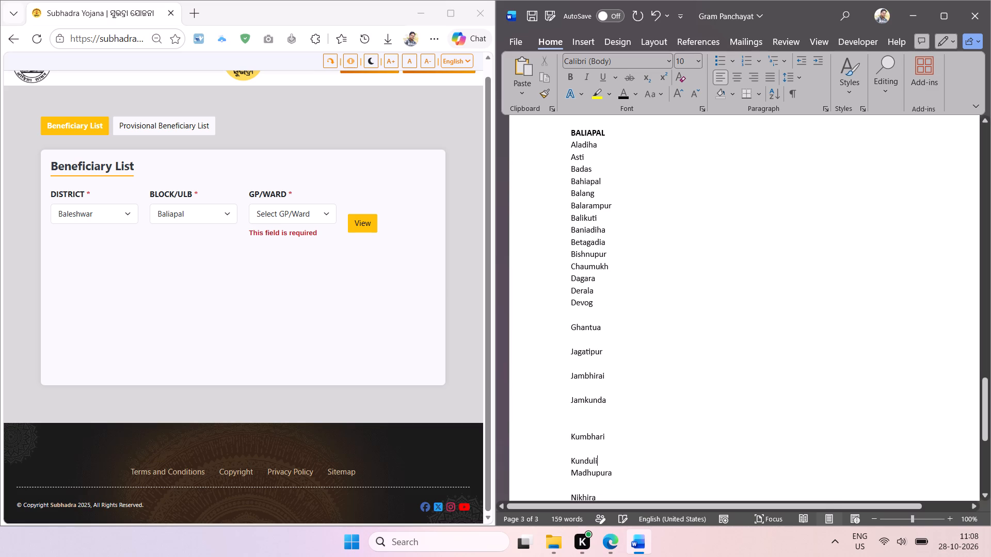
{"action": "key", "text": "BackSpace"}
{"action": "left_click", "coordinate": [582, 428]}
{"action": "key", "text": "BackSpace"}
{"action": "key", "text": "BackSpace"}
{"action": "left_click", "coordinate": [580, 387]}
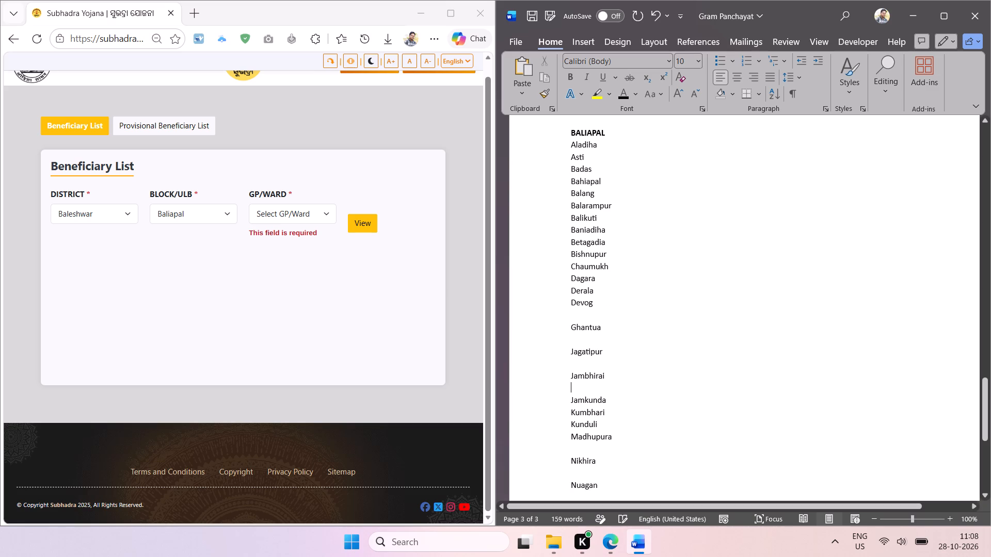
{"action": "key", "text": "BackSpace"}
{"action": "left_click", "coordinate": [576, 362]}
{"action": "key", "text": "BackSpace"}
{"action": "left_click", "coordinate": [579, 345]}
{"action": "key", "text": "BackSpace"}
{"action": "left_click", "coordinate": [580, 315]}
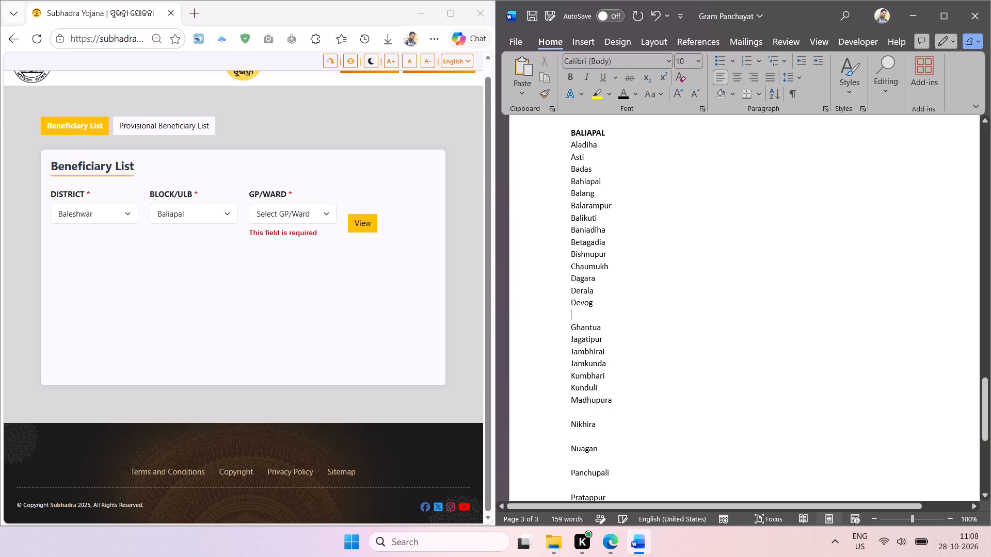
{"action": "key", "text": "BackSpace"}
Remove the remaining blank lines between the names from Madhupura to Saudi in the Baliapal list.
{"action": "scroll", "coordinate": [692, 370], "scroll_direction": "down", "scroll_amount": 3}
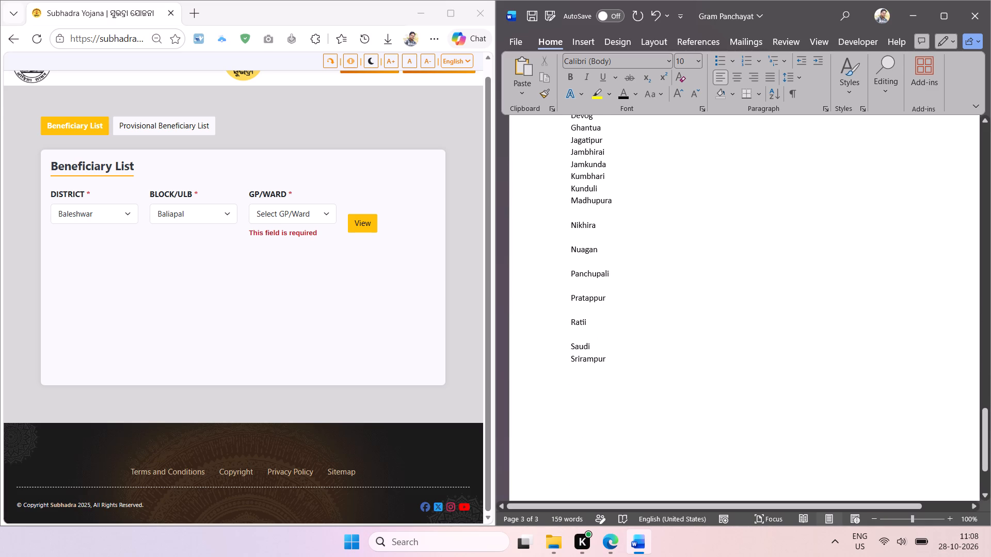
{"action": "left_click", "coordinate": [578, 336]}
{"action": "key", "text": "BackSpace"}
{"action": "left_click", "coordinate": [580, 311]}
{"action": "key", "text": "BackSpace"}
{"action": "left_click", "coordinate": [580, 293]}
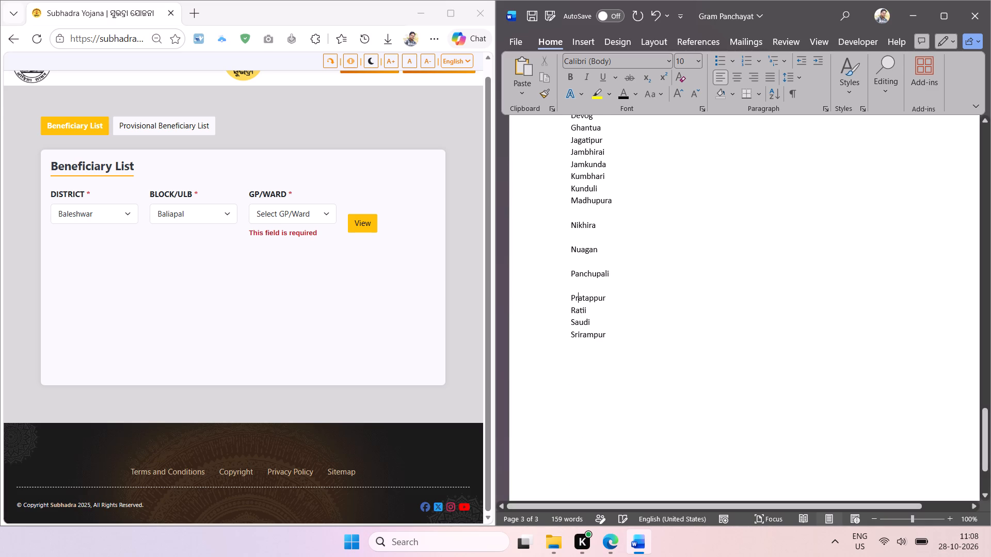
{"action": "left_click", "coordinate": [580, 283]}
{"action": "key", "text": "BackSpace"}
{"action": "left_click", "coordinate": [579, 267]}
{"action": "key", "text": "BackSpace"}
{"action": "left_click", "coordinate": [581, 240]}
{"action": "key", "text": "BackSpace"}
{"action": "left_click", "coordinate": [585, 212]}
{"action": "key", "text": "BackSpace"}
Sort the Baliapal Gram Panchayat names from Aladiha to Srirampur alphabetically.
{"action": "left_click", "coordinate": [611, 287]}
{"action": "scroll", "coordinate": [619, 290], "scroll_direction": "up", "scroll_amount": 1}
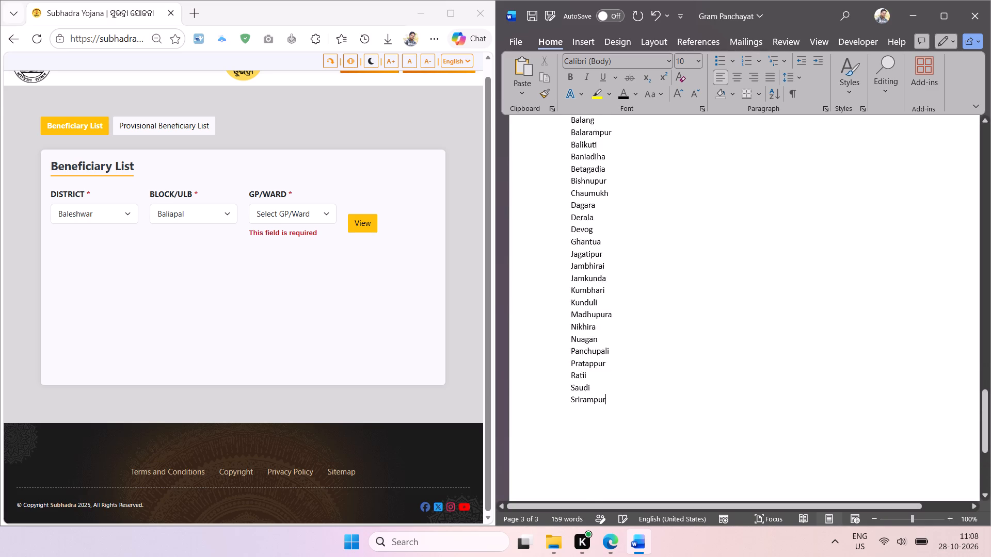
{"action": "scroll", "coordinate": [619, 290], "scroll_direction": "up", "scroll_amount": 1}
{"action": "left_click", "coordinate": [571, 211], "text": "shift"}
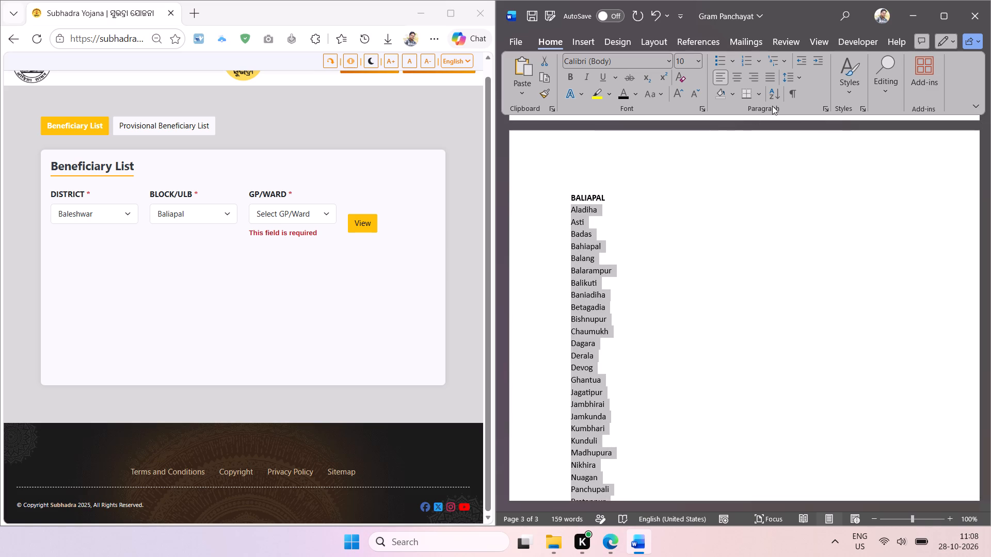
{"action": "left_click", "coordinate": [773, 96]}
{"action": "key", "text": "Return"}
Turn the Baliapal names into a numbered list aligned with the heading and save the document.
{"action": "left_click", "coordinate": [744, 63]}
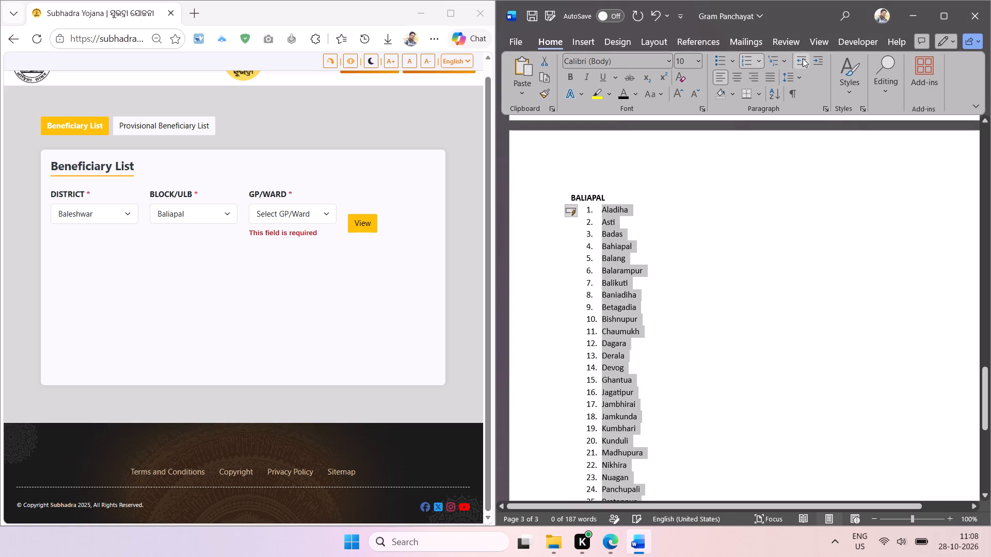
{"action": "left_click", "coordinate": [803, 58]}
{"action": "left_click", "coordinate": [659, 226]}
{"action": "key", "text": "ctrl+s"}
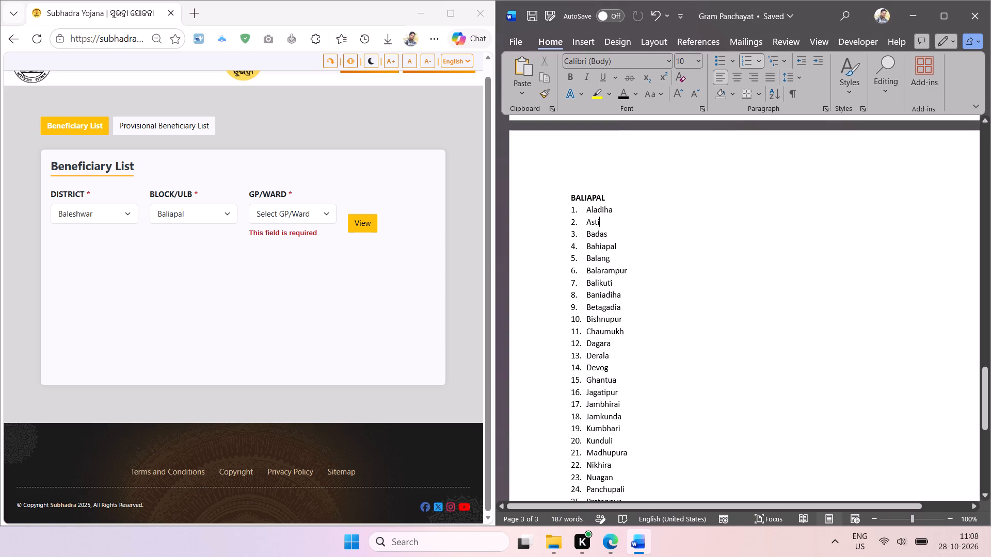
Copy the BALIAPAL heading and paste it outside the numbering below Srirampur, leaving one blank line between them.
{"action": "double_click", "coordinate": [596, 199]}
{"action": "key", "text": "ctrl+c"}
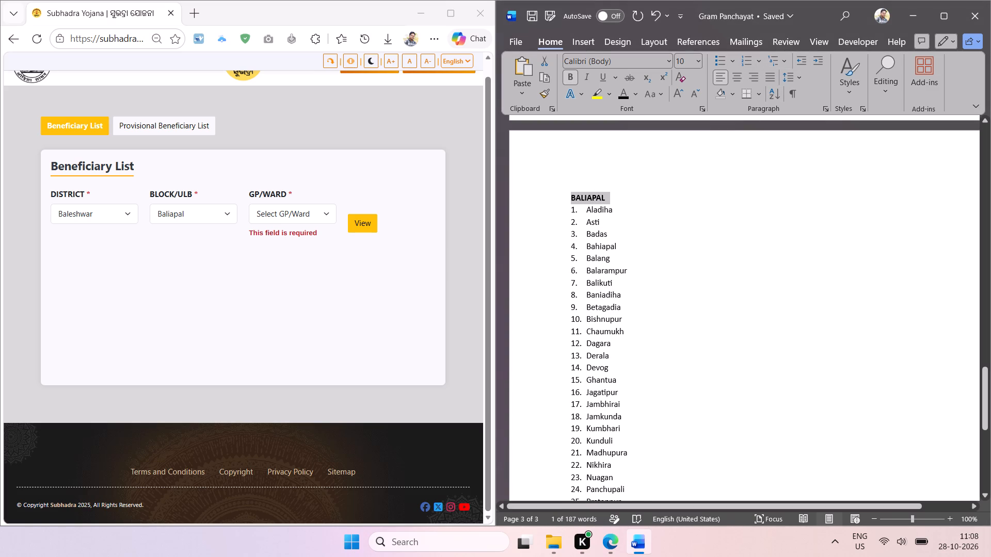
{"action": "left_click", "coordinate": [646, 249]}
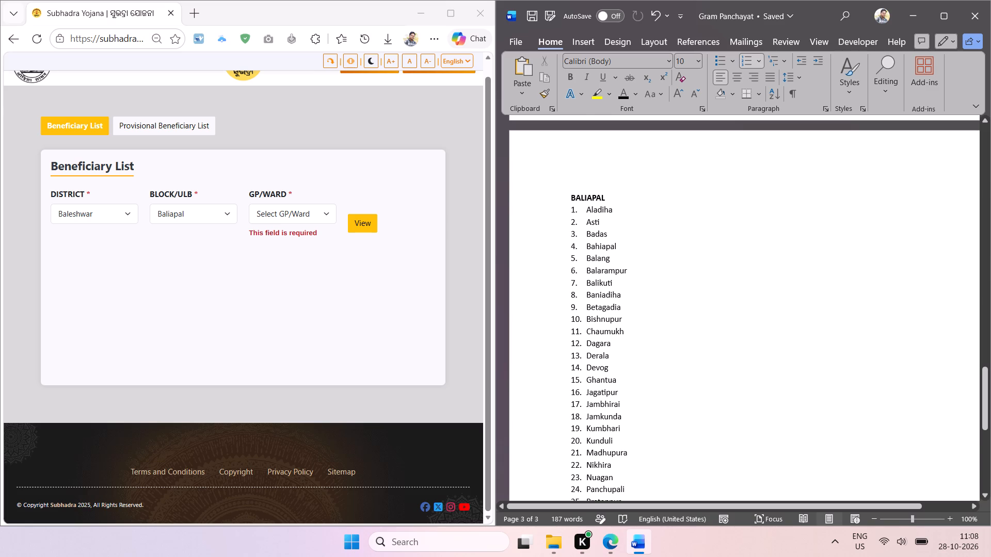
{"action": "scroll", "coordinate": [646, 249], "scroll_direction": "down", "scroll_amount": 3}
{"action": "left_click", "coordinate": [624, 223]}
{"action": "key", "text": "Return"}
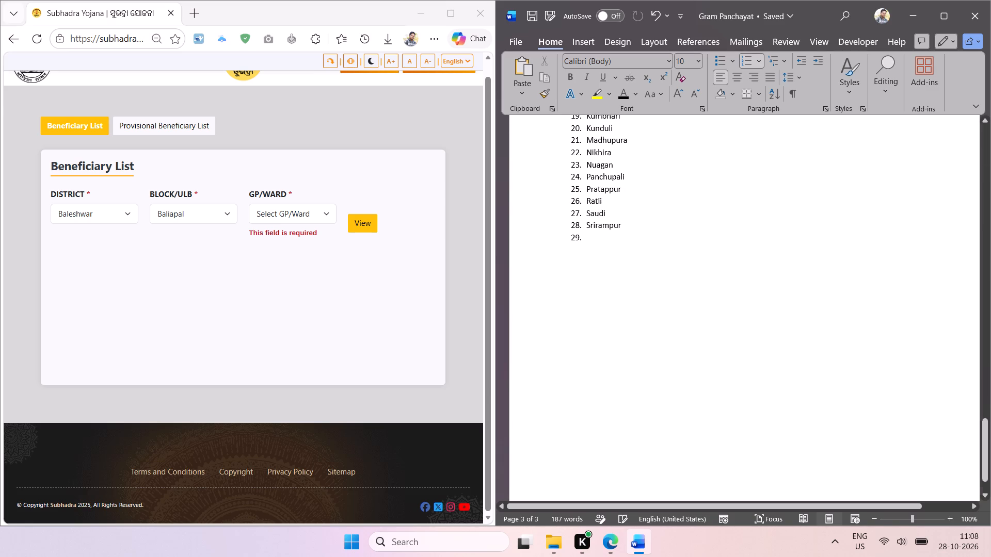
{"action": "key", "text": "Return"}
{"action": "key", "text": "Return"}
{"action": "key", "text": "ctrl+v"}
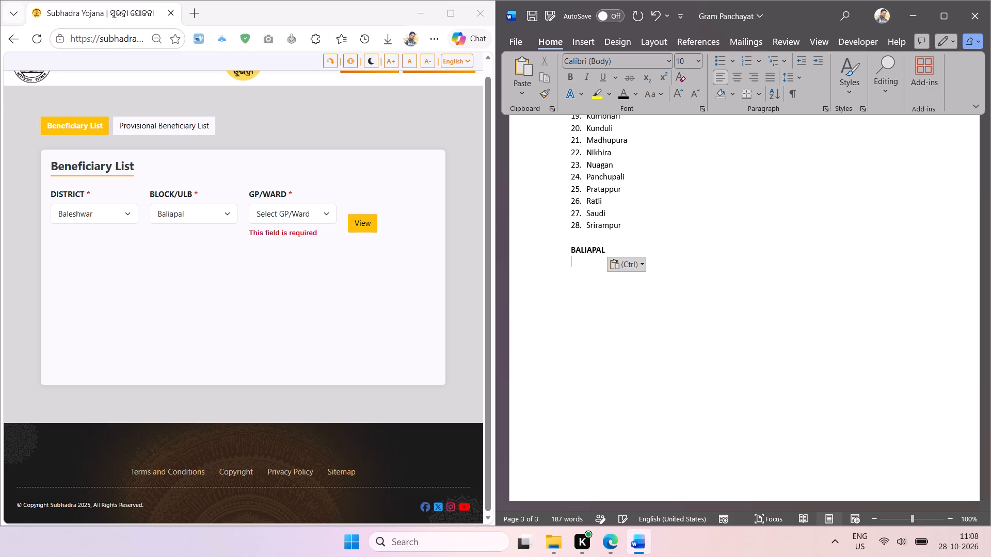
On the Subhadra Yojana website, choose Basta as the block for Baleshwar district.
{"action": "scroll", "coordinate": [652, 266], "scroll_direction": "down", "scroll_amount": 1}
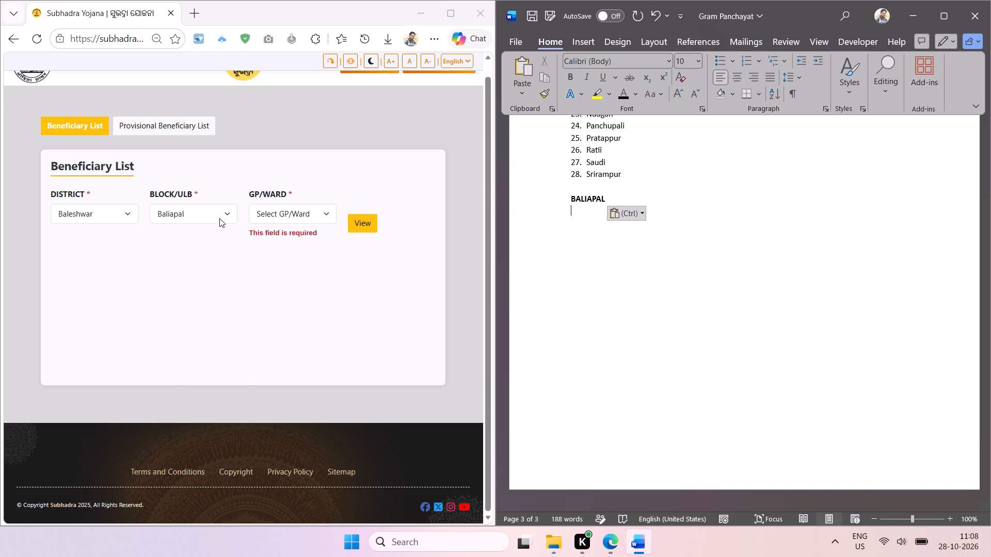
{"action": "left_click", "coordinate": [219, 218]}
{"action": "left_click", "coordinate": [201, 311]}
{"action": "left_click", "coordinate": [279, 305]}
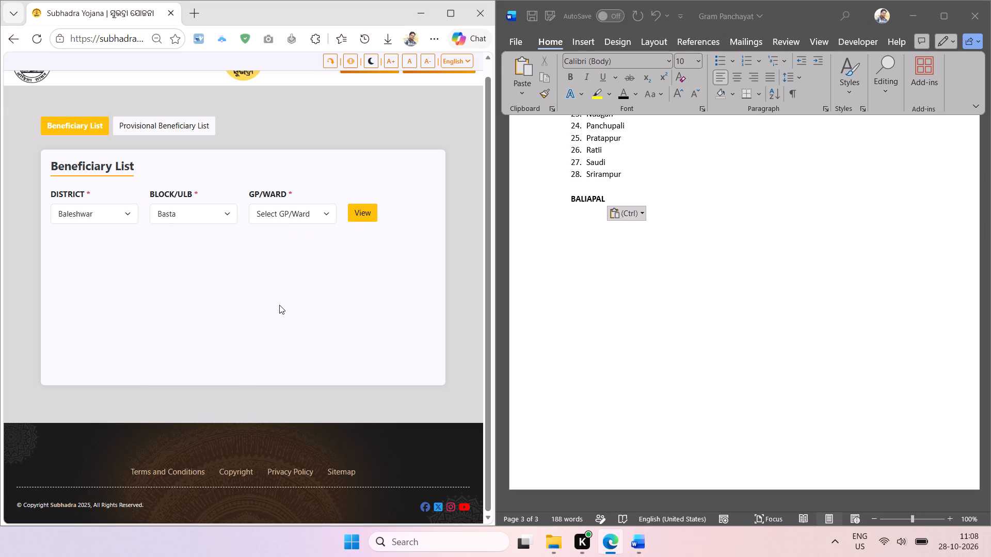
In the Word document, replace the text of the copied heading below Srirampur with BASTA.
{"action": "double_click", "coordinate": [581, 198]}
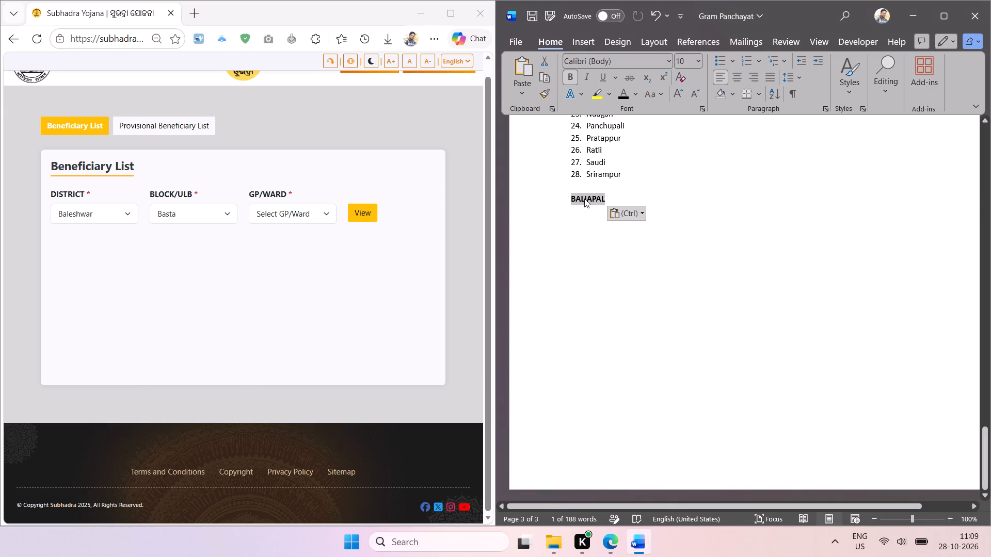
{"action": "type", "text": "BASTA"}
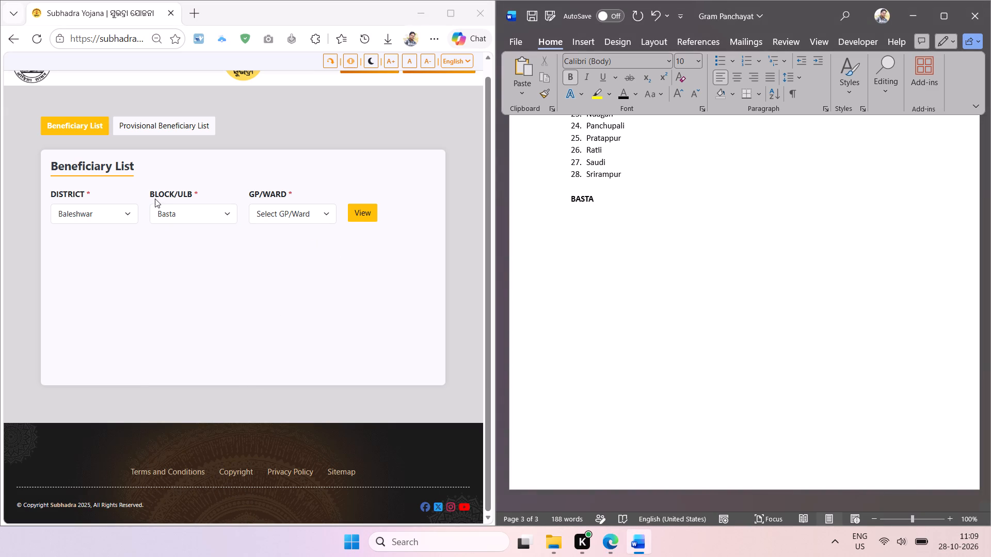
Capture Basta's Gram Panchayat names from Baharda to Naikudi as text and paste them under the BASTA heading, followed by a new line.
{"action": "left_click", "coordinate": [188, 214]}
{"action": "left_click", "coordinate": [188, 214]}
{"action": "left_click", "coordinate": [326, 219]}
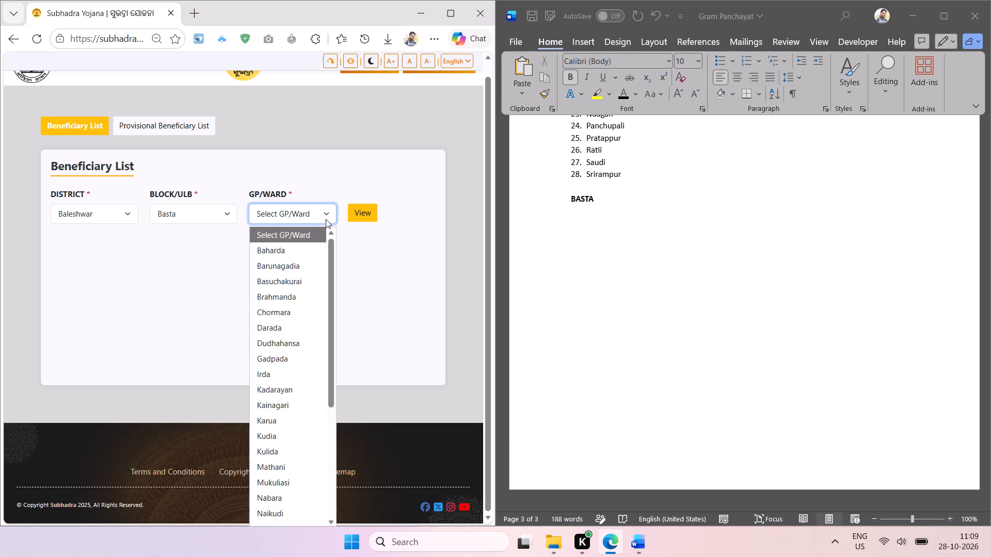
{"action": "key", "text": "shift+super+t"}
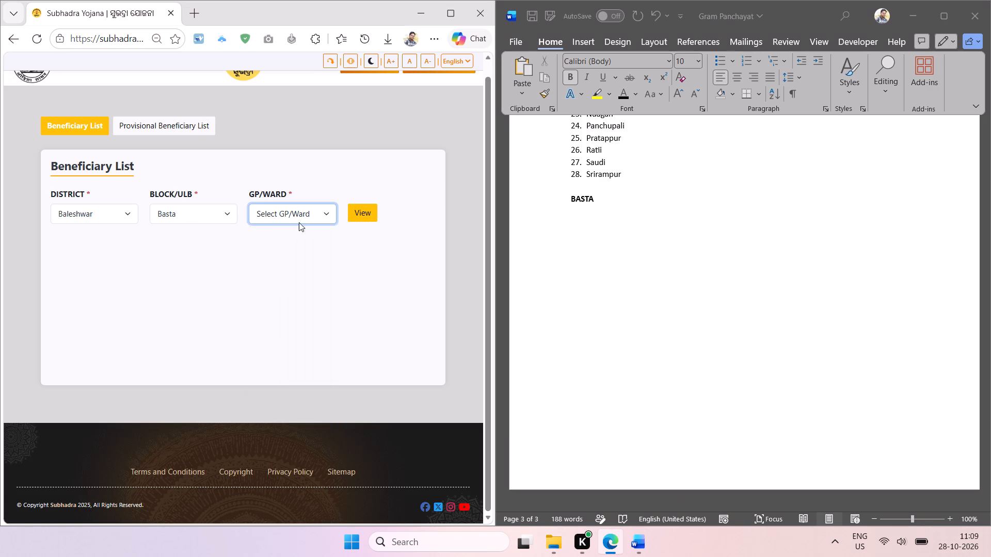
{"action": "left_click_drag", "start_coordinate": [251, 245], "coordinate": [341, 550]}
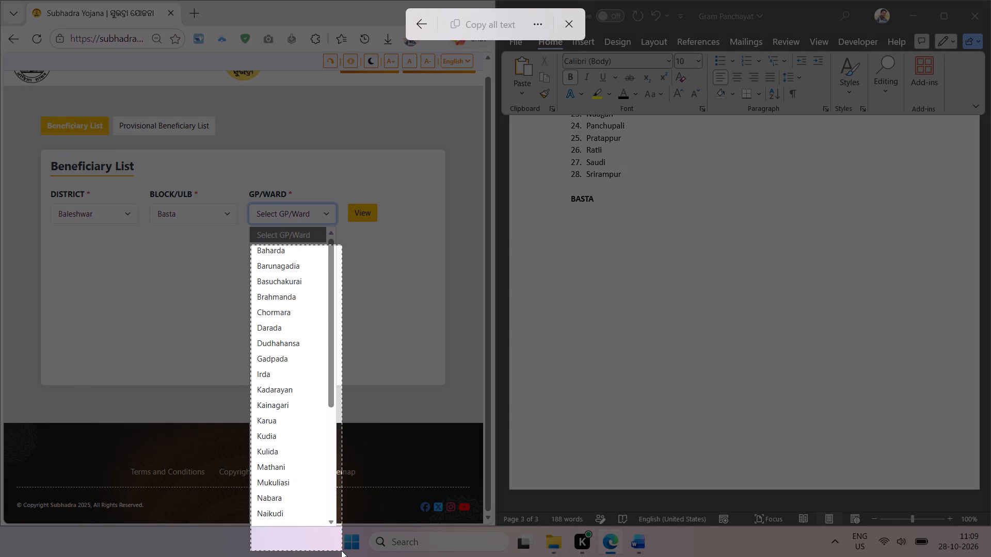
{"action": "left_click_drag", "start_coordinate": [341, 550], "coordinate": [328, 548]}
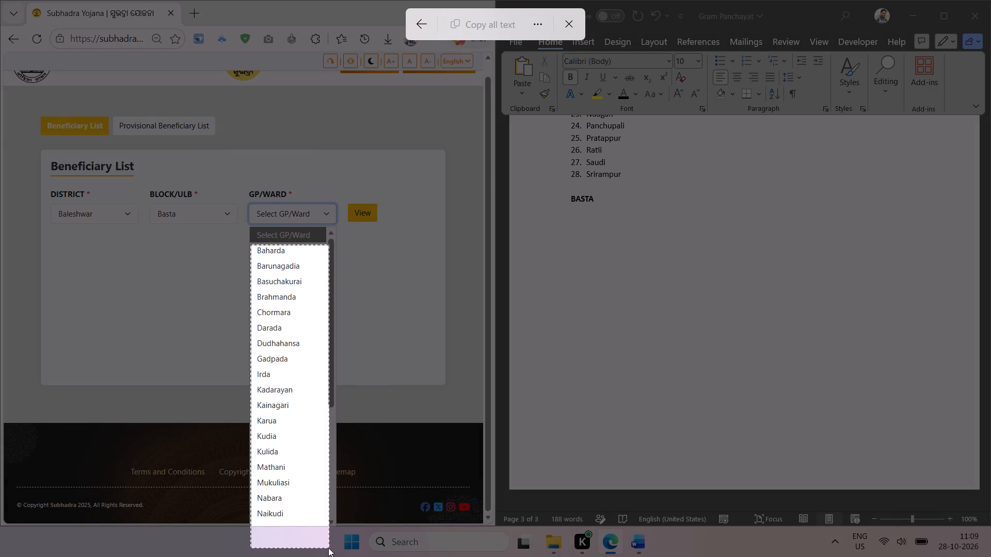
{"action": "left_click_drag", "start_coordinate": [328, 548], "coordinate": [314, 523]}
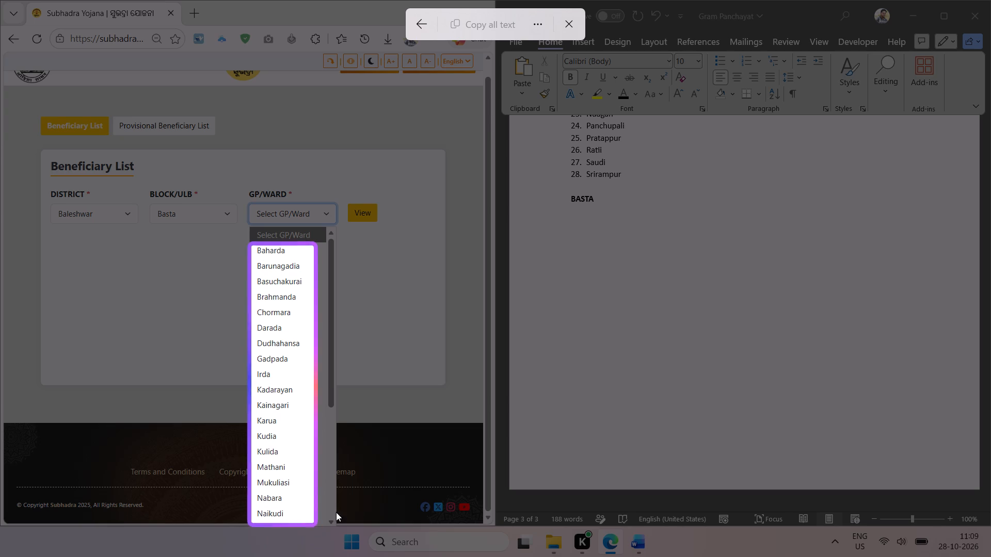
{"action": "left_click", "coordinate": [489, 22]}
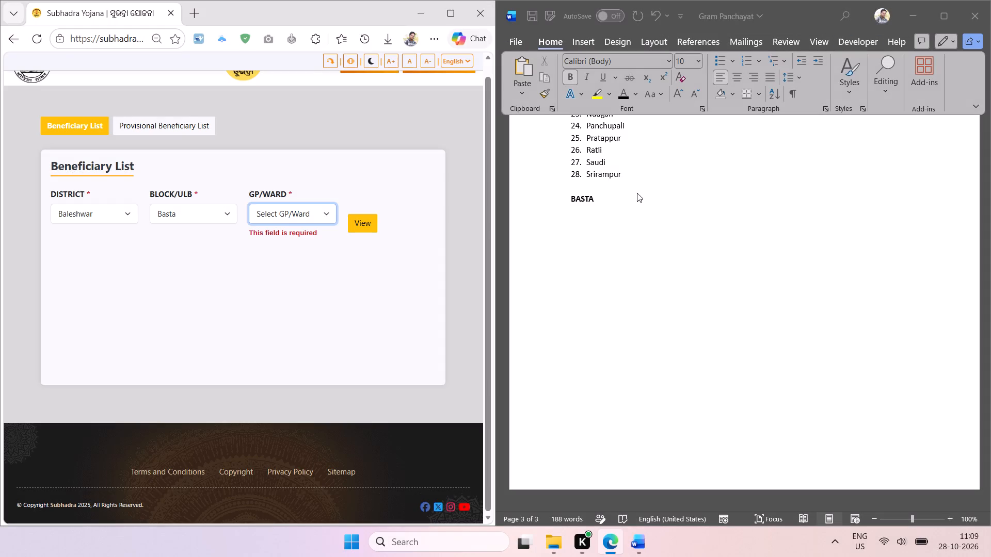
{"action": "left_click", "coordinate": [598, 199]}
{"action": "left_click", "coordinate": [576, 195]}
{"action": "left_click", "coordinate": [576, 205]}
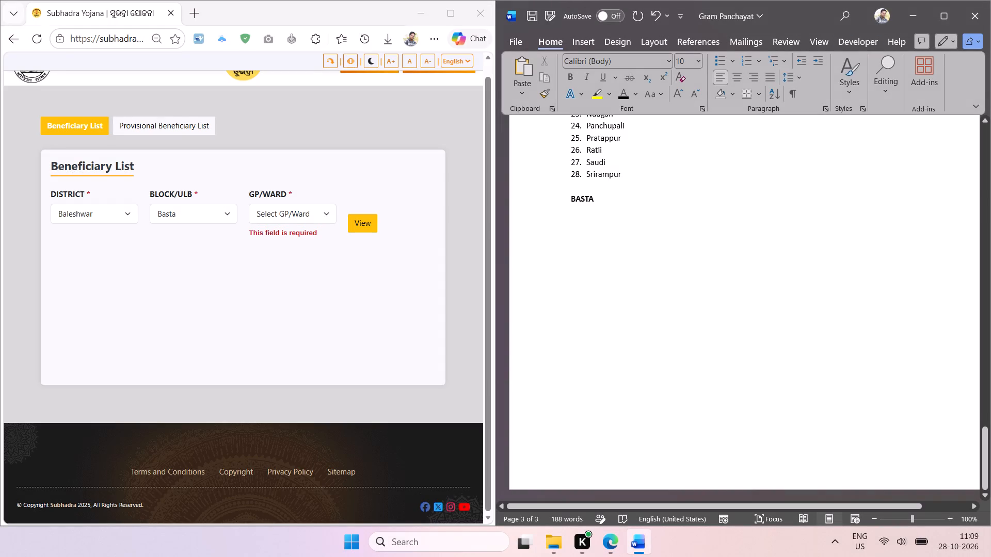
{"action": "key", "text": "ctrl+v"}
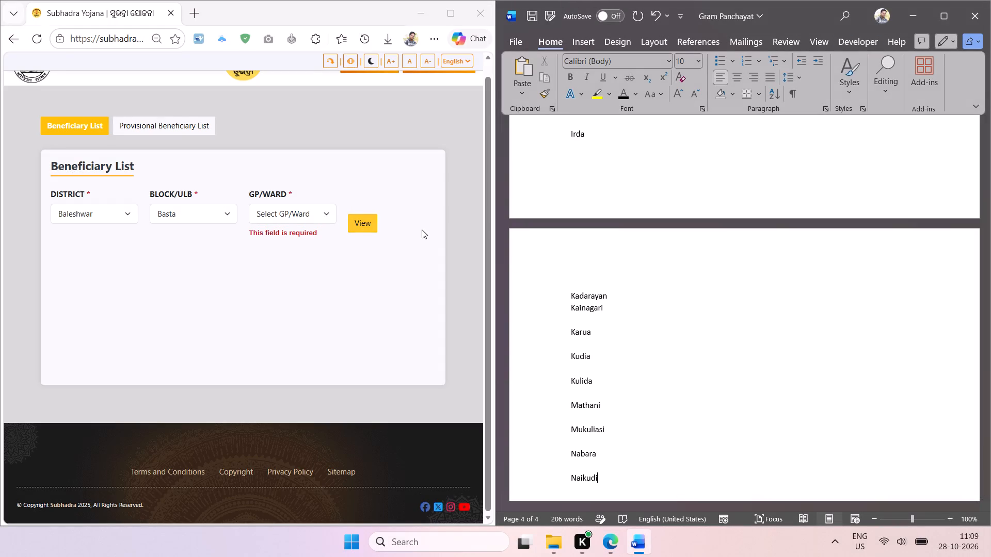
{"action": "left_click", "coordinate": [612, 487]}
{"action": "key", "text": "Return"}
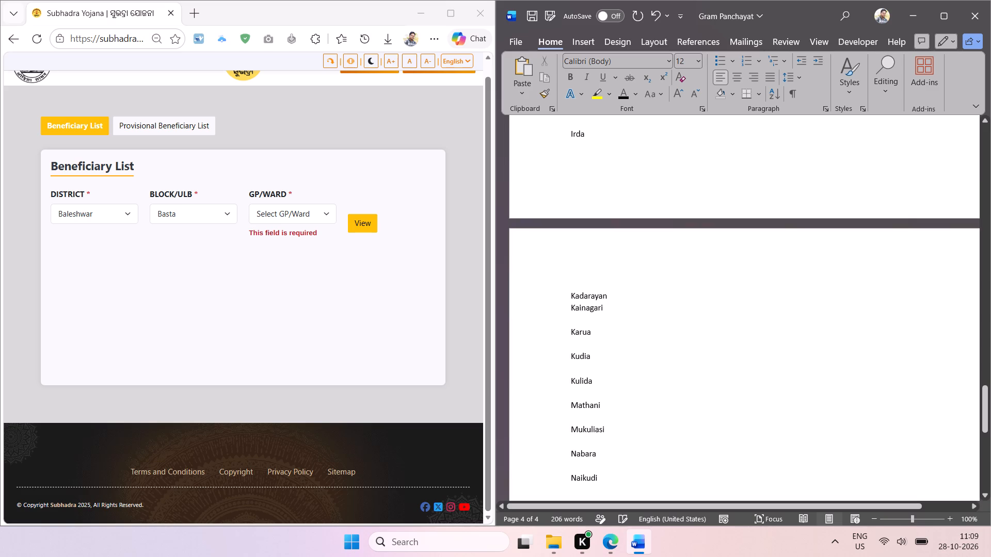
Capture Basta's remaining Gram Panchayat names from Naikudi to Putura as text and paste them at the end of the list in Word.
{"action": "scroll", "coordinate": [613, 367], "scroll_direction": "down", "scroll_amount": 2}
{"action": "left_click", "coordinate": [321, 215]}
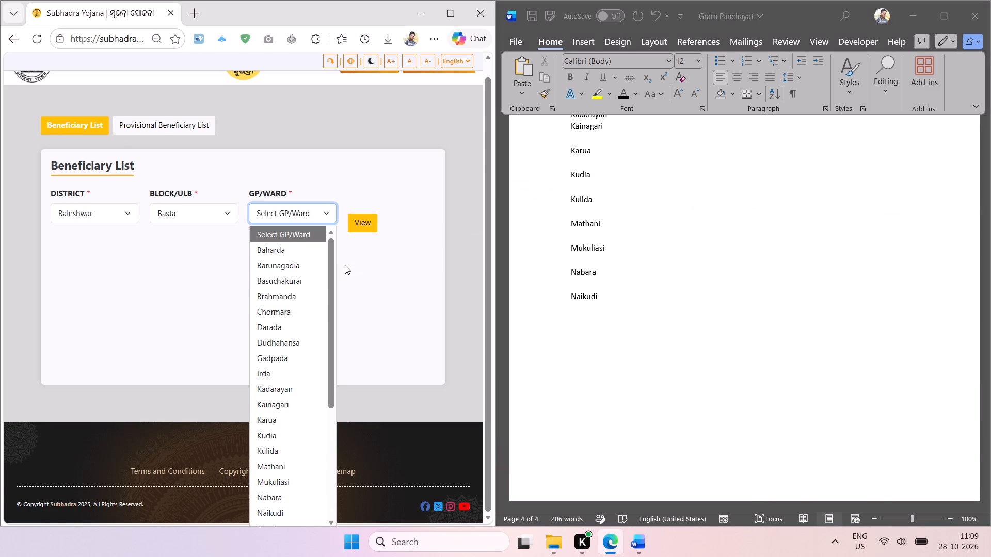
{"action": "left_click_drag", "start_coordinate": [332, 260], "coordinate": [340, 381]}
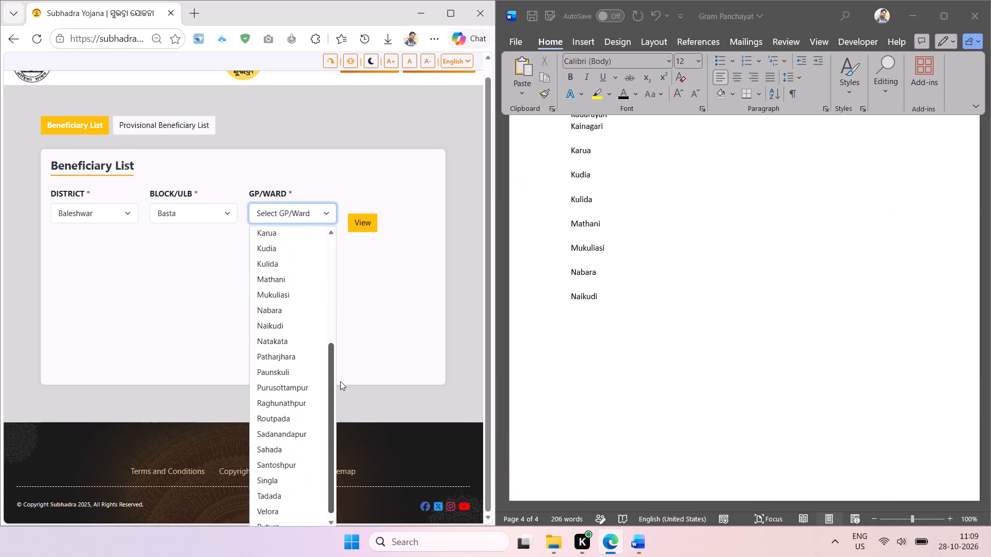
{"action": "left_click_drag", "start_coordinate": [340, 381], "coordinate": [341, 412]}
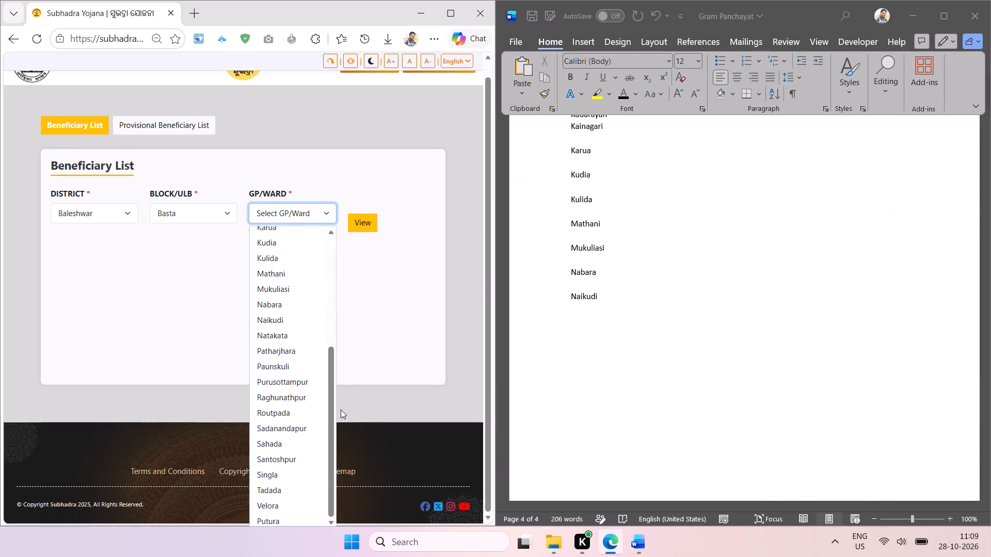
{"action": "key", "text": "shift+super+t"}
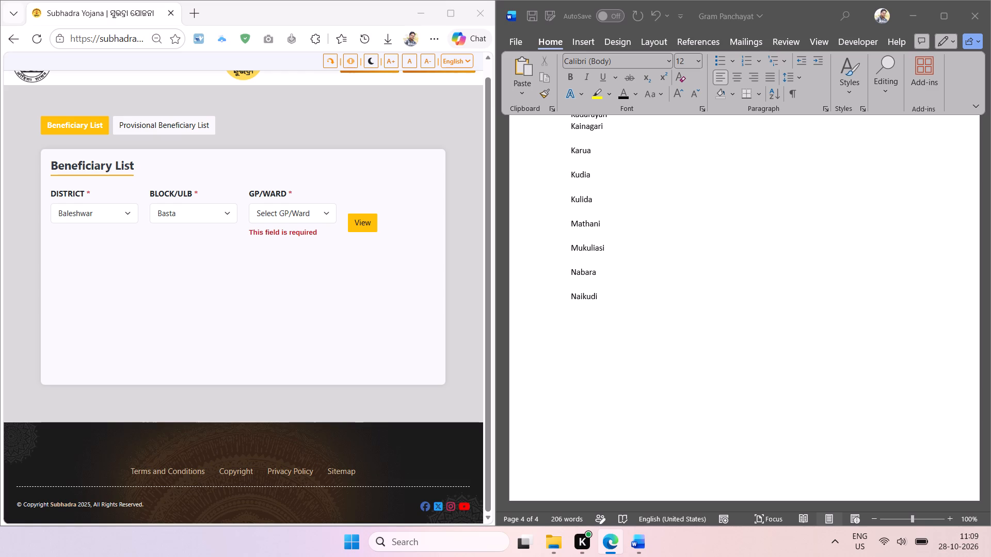
{"action": "left_click_drag", "start_coordinate": [253, 311], "coordinate": [322, 531]}
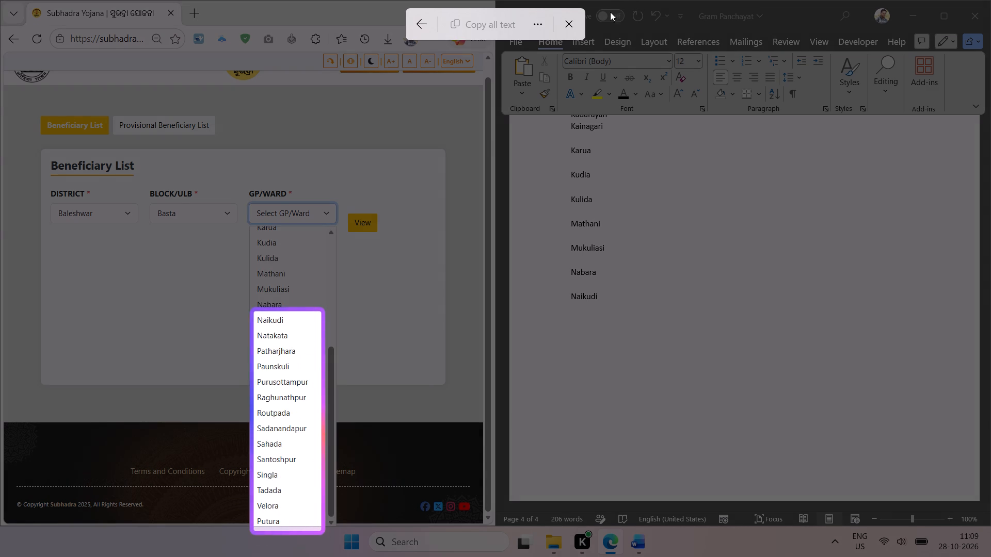
{"action": "left_click", "coordinate": [509, 24]}
{"action": "left_click", "coordinate": [578, 306]}
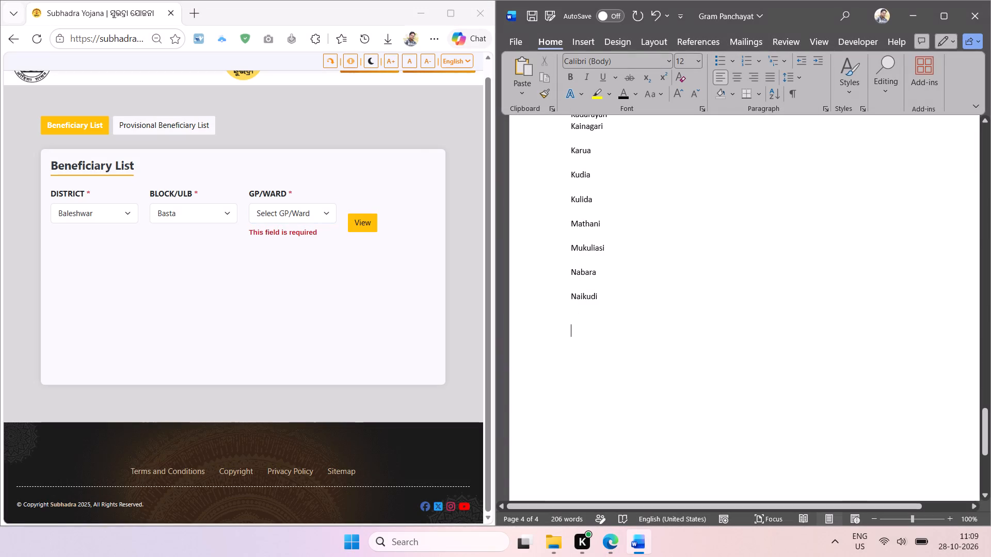
{"action": "key", "text": "ctrl+v"}
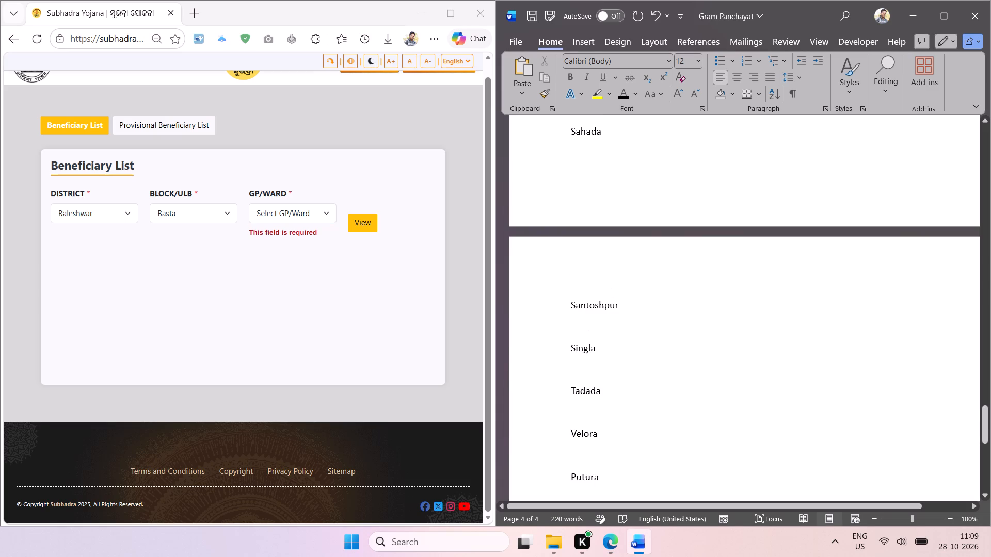
Delete the duplicate Naikudi entry and its empty line below Nabara.
{"action": "scroll", "coordinate": [608, 219], "scroll_direction": "up", "scroll_amount": 4}
{"action": "scroll", "coordinate": [608, 219], "scroll_direction": "down", "scroll_amount": 1}
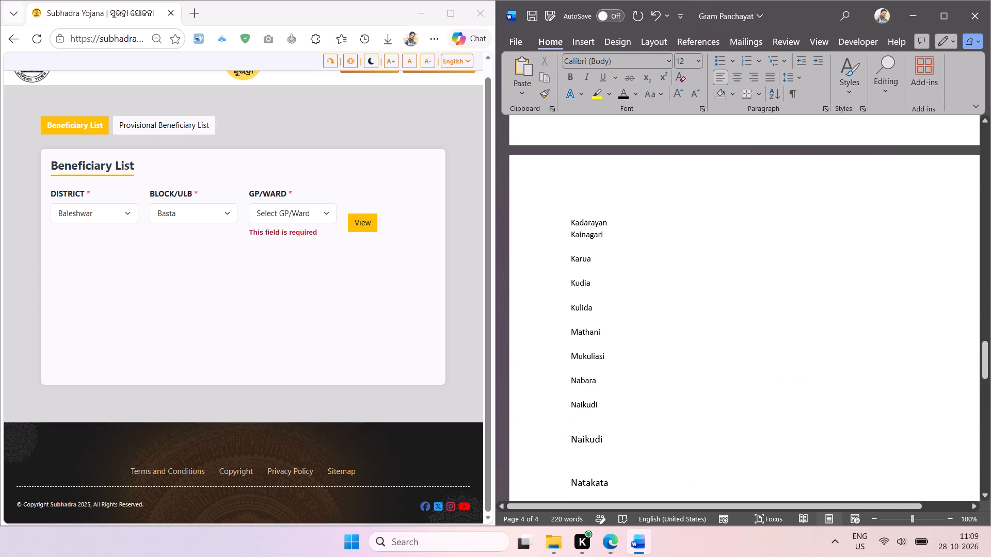
{"action": "scroll", "coordinate": [608, 219], "scroll_direction": "down", "scroll_amount": 1}
{"action": "double_click", "coordinate": [586, 378]}
{"action": "key", "text": "BackSpace"}
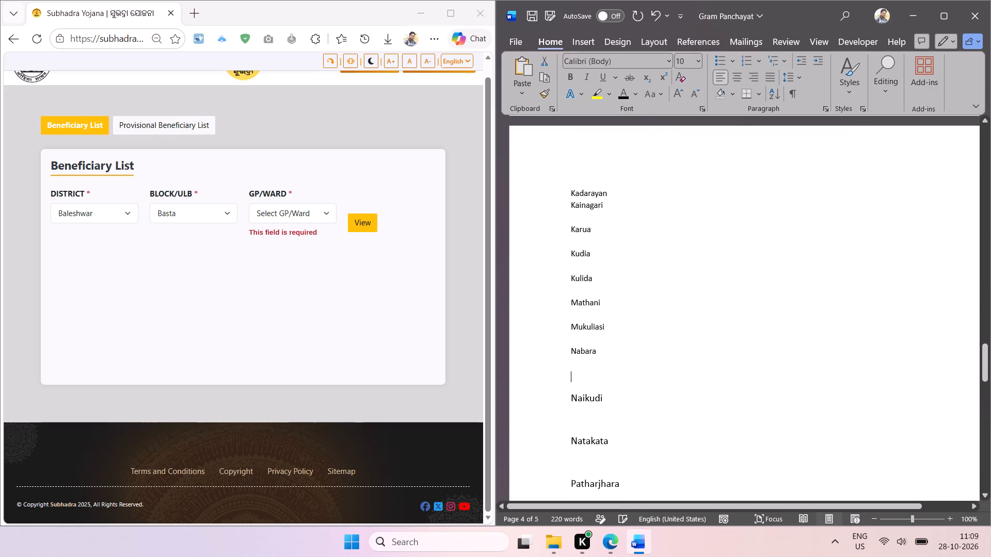
{"action": "key", "text": "BackSpace"}
Set the font size of the whole document to 10.
{"action": "key", "text": "ctrl+a"}
{"action": "left_click", "coordinate": [696, 59]}
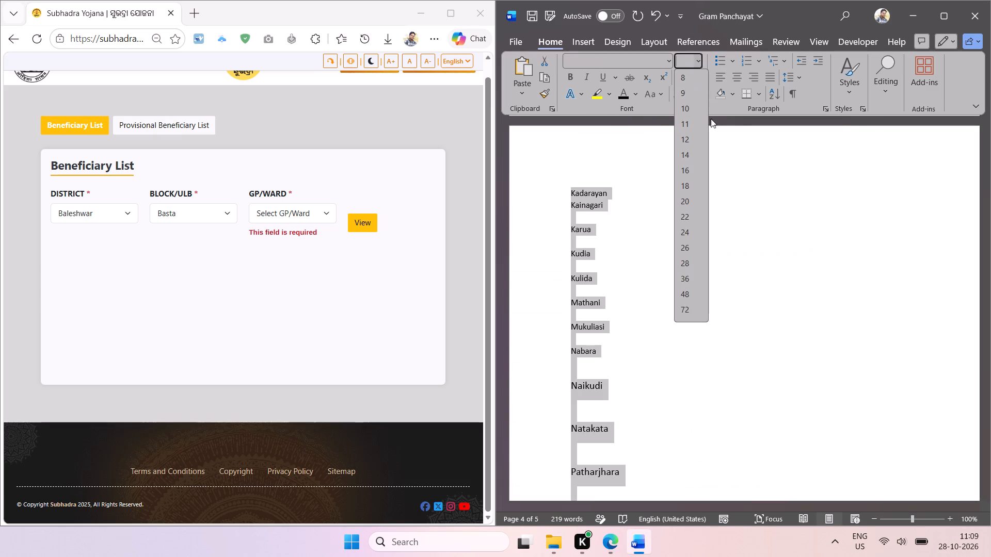
{"action": "left_click", "coordinate": [688, 108]}
{"action": "left_click", "coordinate": [685, 231]}
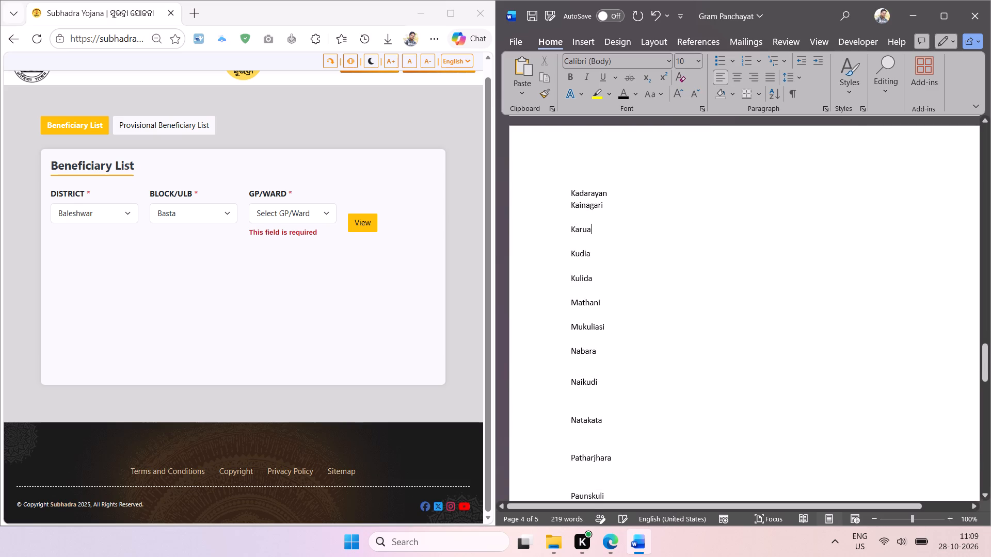
Remove the blank lines between the names from Baharda to Kadarayan under the BASTA heading.
{"action": "scroll", "coordinate": [682, 182], "scroll_direction": "up", "scroll_amount": 2}
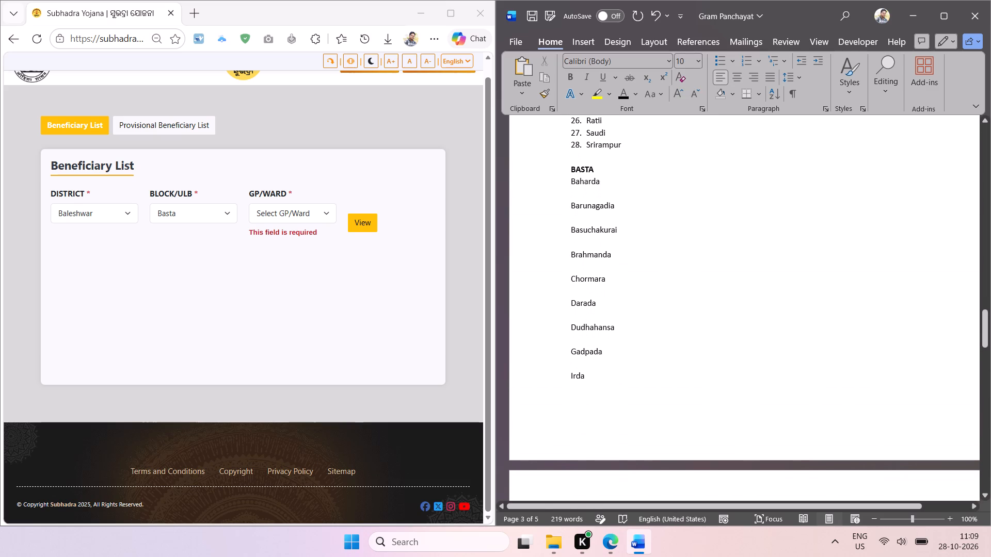
{"action": "left_click", "coordinate": [583, 371]}
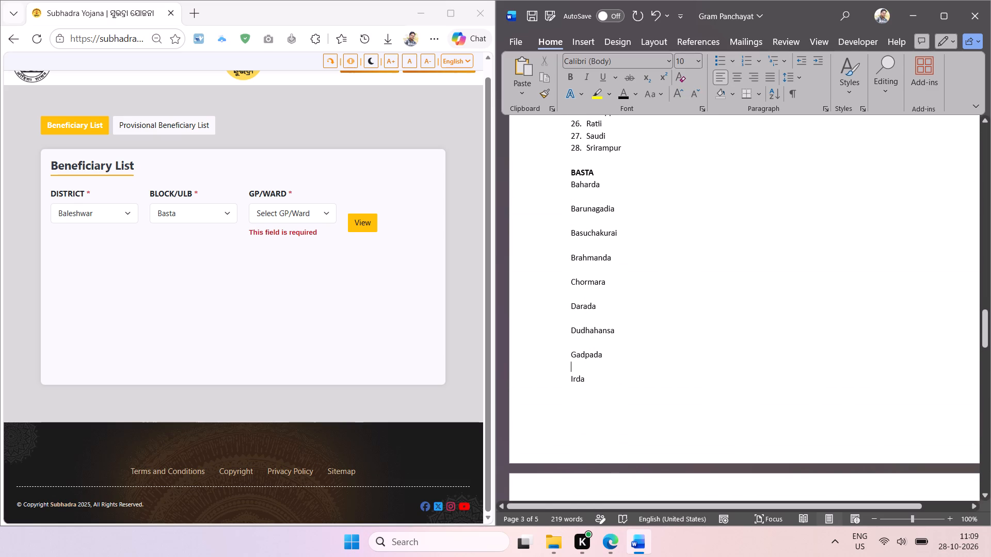
{"action": "key", "text": "BackSpace"}
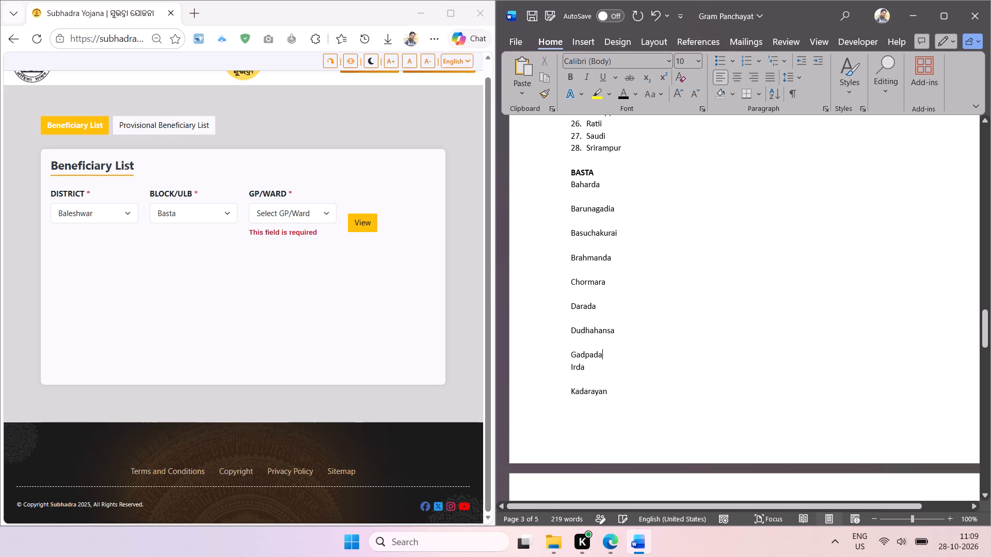
{"action": "left_click", "coordinate": [583, 347]}
{"action": "key", "text": "BackSpace"}
{"action": "left_click", "coordinate": [582, 316]}
{"action": "key", "text": "BackSpace"}
{"action": "left_click", "coordinate": [583, 288]}
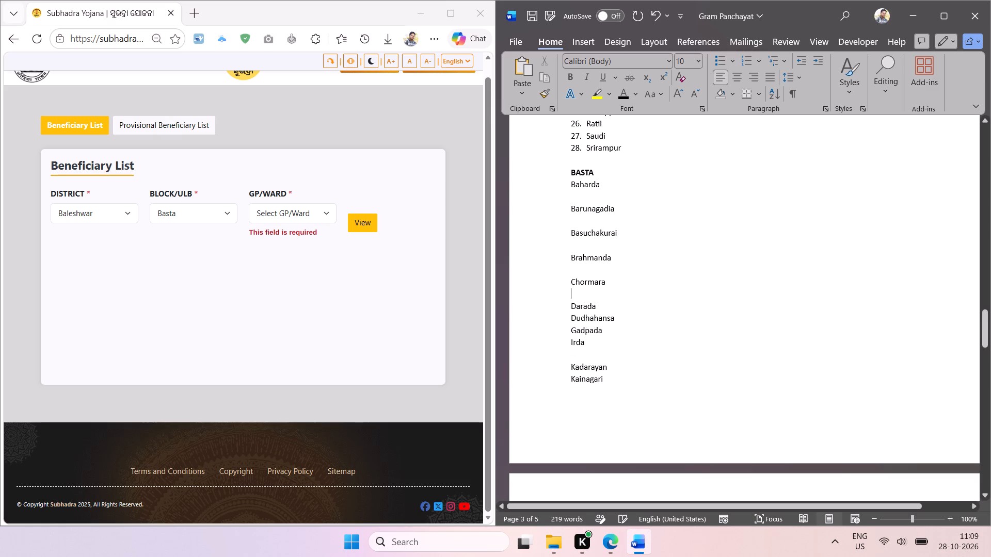
{"action": "key", "text": "BackSpace"}
{"action": "left_click", "coordinate": [582, 269]}
{"action": "key", "text": "BackSpace"}
{"action": "left_click", "coordinate": [582, 241]}
{"action": "key", "text": "BackSpace"}
{"action": "left_click", "coordinate": [582, 223]}
{"action": "key", "text": "BackSpace"}
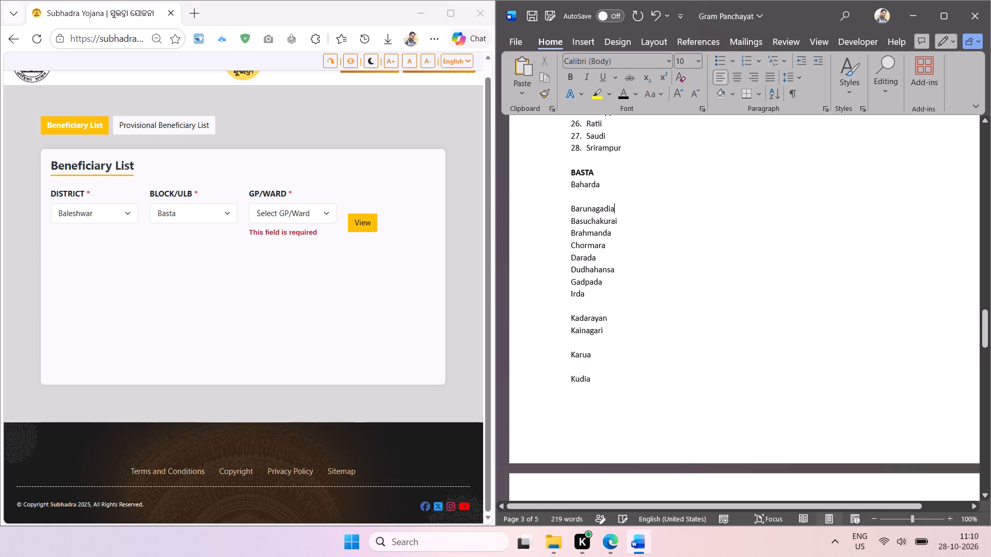
{"action": "left_click", "coordinate": [583, 193]}
{"action": "key", "text": "BackSpace"}
{"action": "left_click", "coordinate": [591, 290]}
{"action": "key", "text": "BackSpace"}
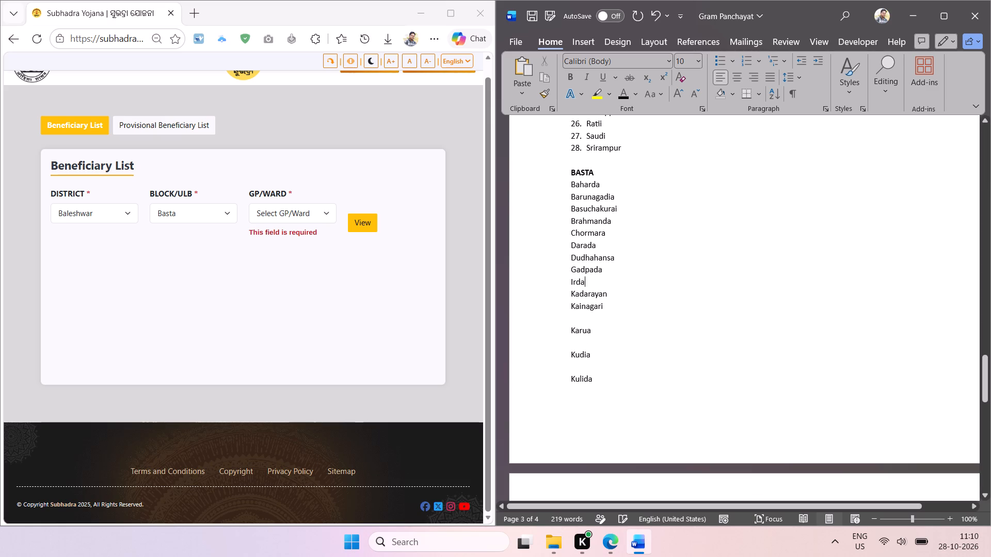
Remove the blank lines between the names from Kainagari to Mukuliasi in the BASTA list.
{"action": "left_click", "coordinate": [590, 322]}
{"action": "key", "text": "BackSpace"}
{"action": "left_click", "coordinate": [586, 341]}
{"action": "left_click", "coordinate": [586, 332]}
{"action": "key", "text": "BackSpace"}
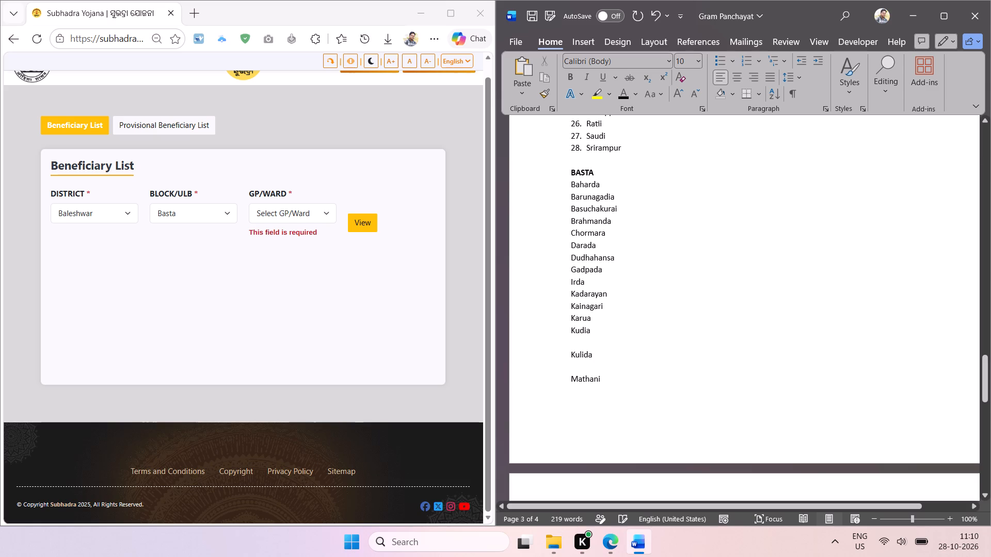
{"action": "left_click", "coordinate": [585, 351]}
{"action": "left_click", "coordinate": [584, 343]}
{"action": "key", "text": "BackSpace"}
{"action": "left_click", "coordinate": [589, 357]}
{"action": "key", "text": "BackSpace"}
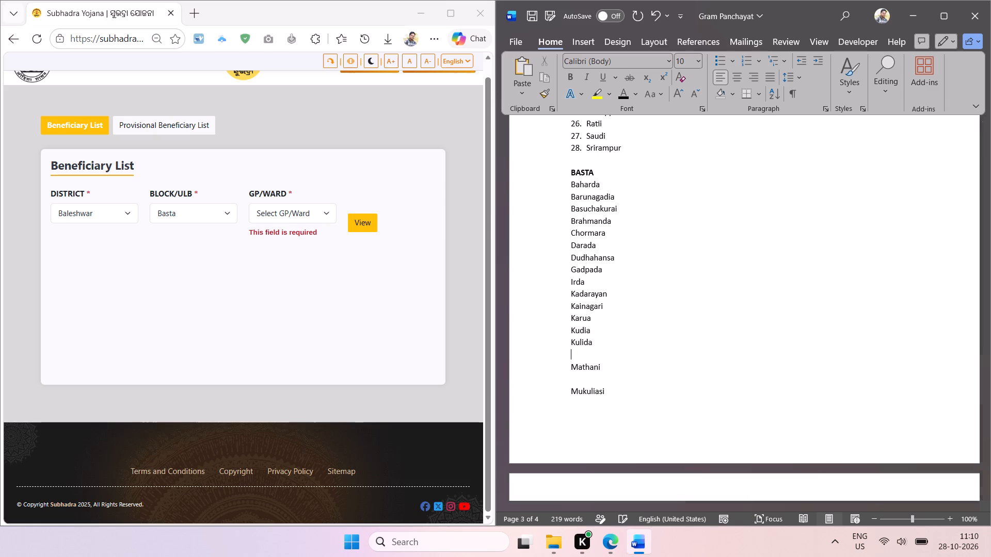
{"action": "left_click", "coordinate": [587, 371]}
{"action": "key", "text": "BackSpace"}
Insert a page break before the BASTA heading.
{"action": "left_click", "coordinate": [571, 170]}
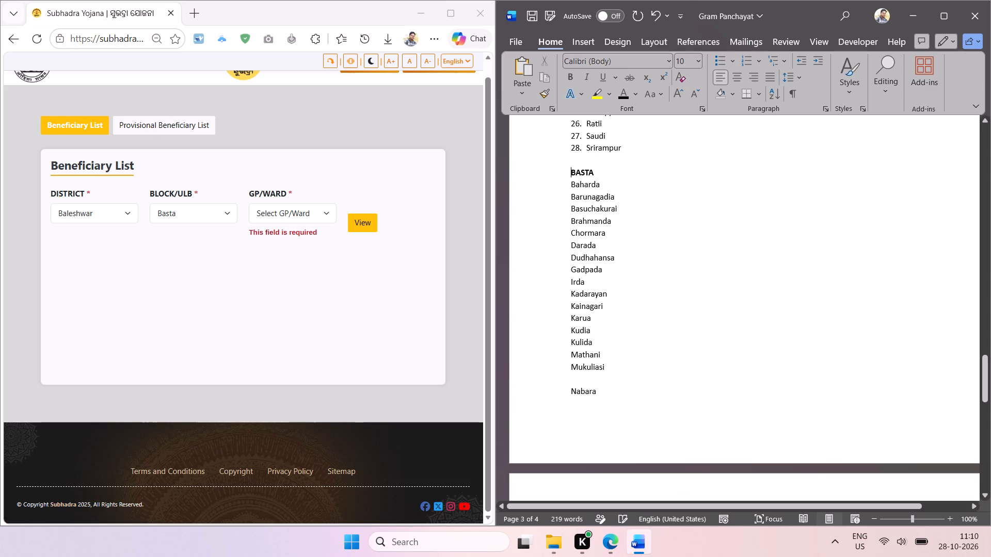
{"action": "key", "text": "ctrl+Return"}
Remove the blank line between Raghunathpur and Routpada.
{"action": "scroll", "coordinate": [569, 170], "scroll_direction": "down", "scroll_amount": 3}
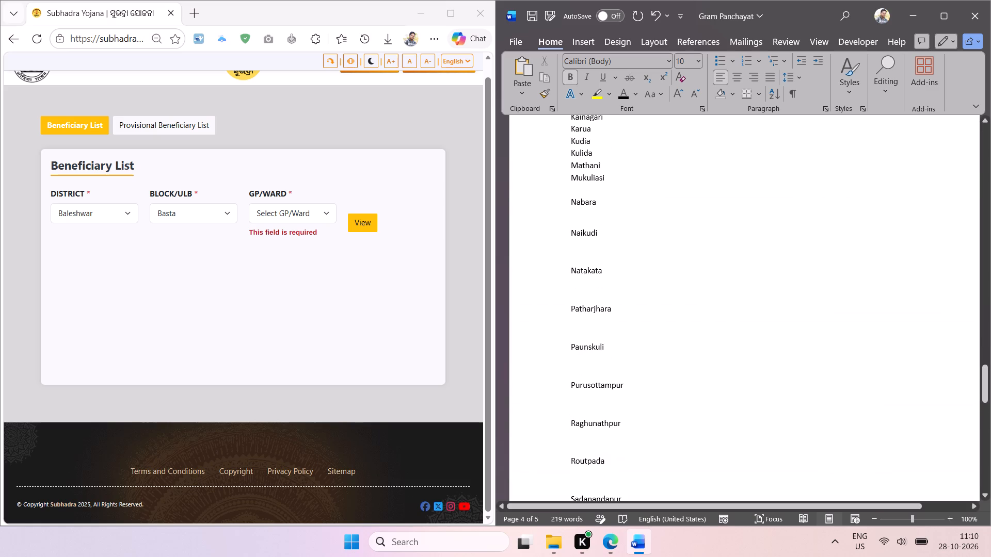
{"action": "scroll", "coordinate": [651, 292], "scroll_direction": "down", "scroll_amount": 1}
{"action": "left_click", "coordinate": [582, 449]}
{"action": "key", "text": "BackSpace"}
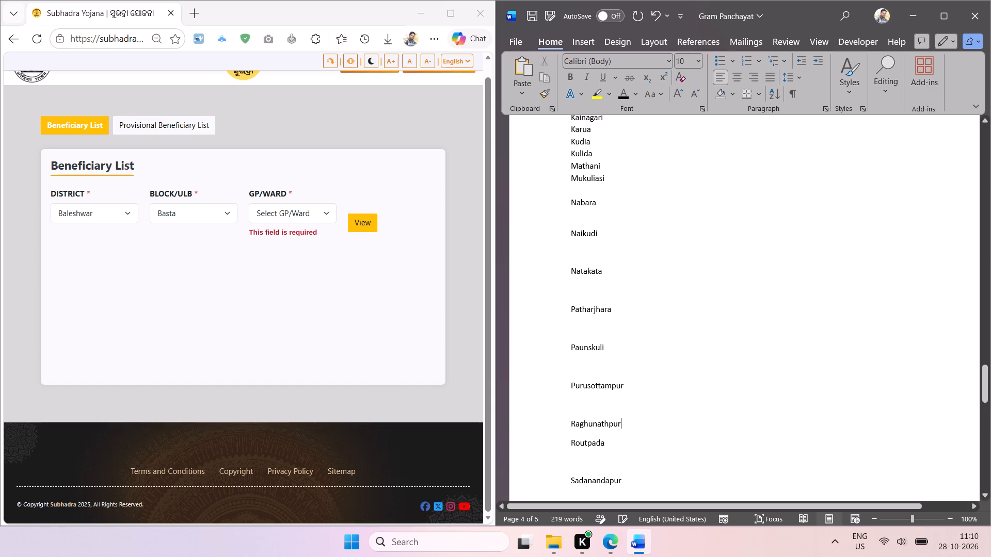
Remove the space after paragraphs throughout the whole document and save it.
{"action": "left_click", "coordinate": [589, 412]}
{"action": "key", "text": "ctrl+a"}
{"action": "left_click", "coordinate": [801, 78]}
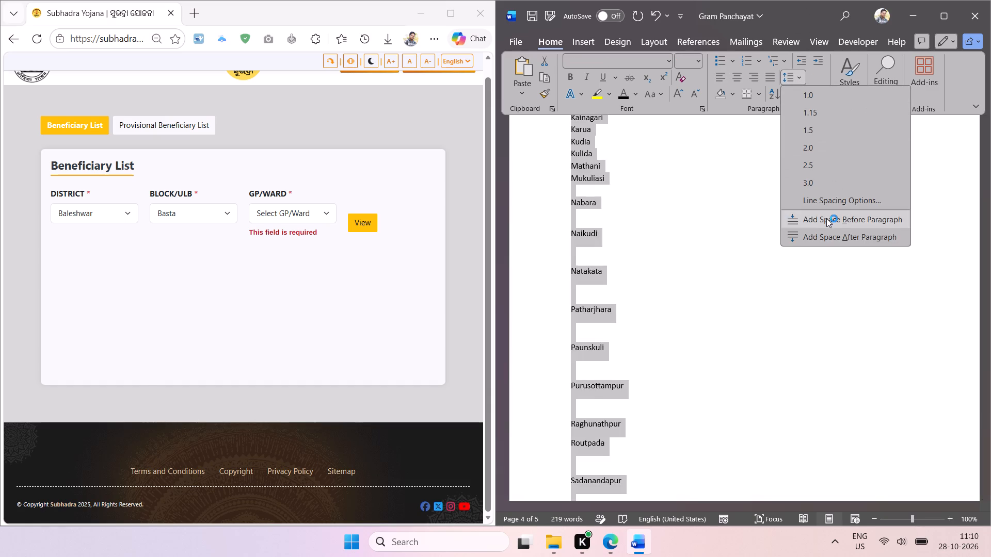
{"action": "left_click", "coordinate": [823, 236]}
{"action": "left_click", "coordinate": [801, 82]}
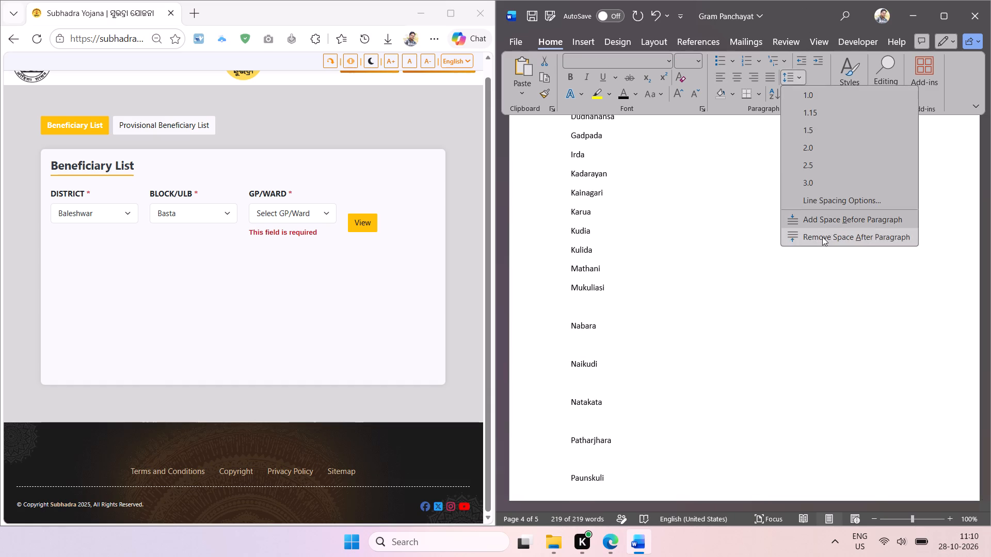
{"action": "left_click", "coordinate": [822, 237]}
{"action": "left_click", "coordinate": [704, 297]}
{"action": "key", "text": "ctrl+s"}
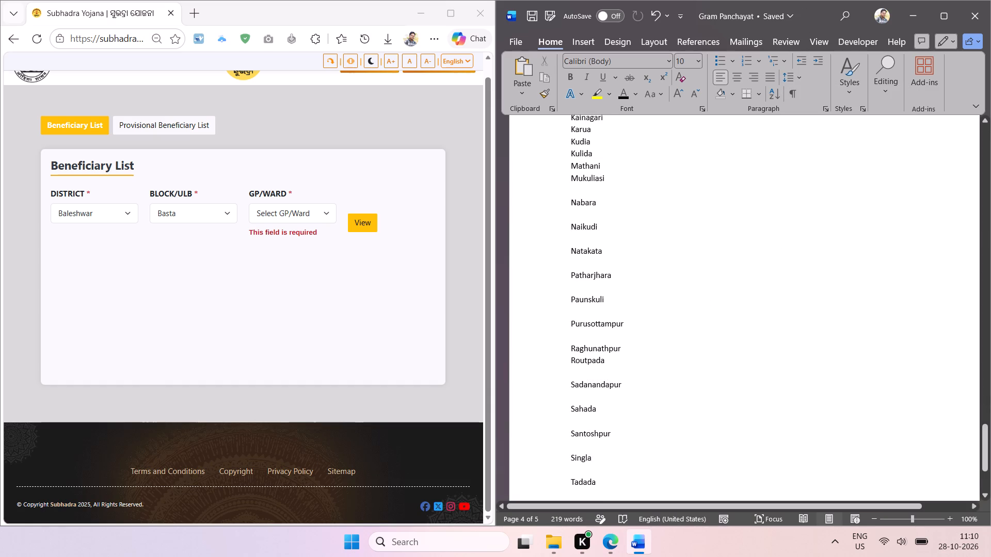
Remove the remaining blank lines between the names from Mukuliasi to Sadanandapur.
{"action": "left_click", "coordinate": [576, 371]}
{"action": "key", "text": "BackSpace"}
{"action": "left_click", "coordinate": [593, 335]}
{"action": "key", "text": "BackSpace"}
{"action": "left_click", "coordinate": [586, 312]}
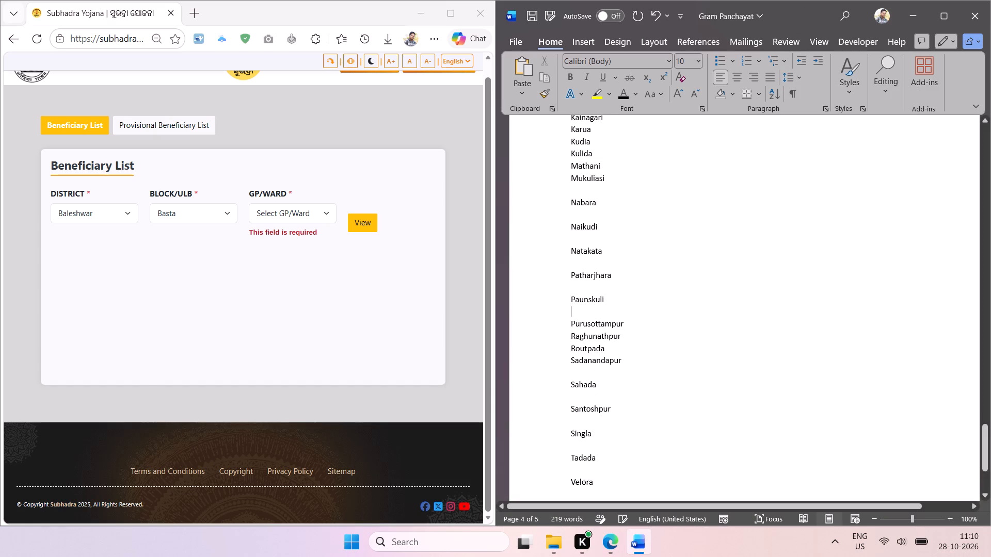
{"action": "key", "text": "BackSpace"}
{"action": "left_click", "coordinate": [585, 283]}
{"action": "key", "text": "BackSpace"}
{"action": "left_click", "coordinate": [584, 259]}
{"action": "key", "text": "BackSpace"}
{"action": "left_click", "coordinate": [584, 236]}
{"action": "key", "text": "BackSpace"}
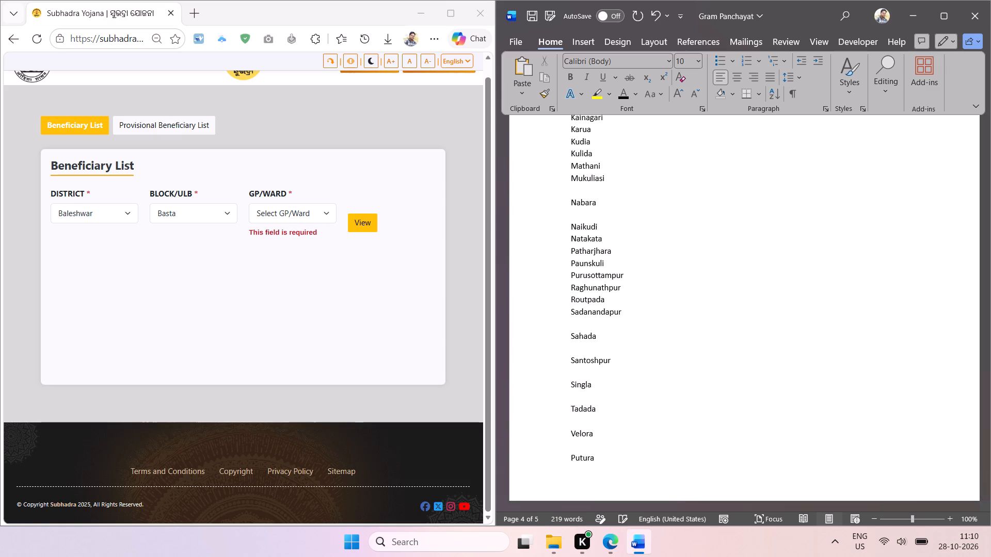
{"action": "left_click", "coordinate": [583, 214]}
{"action": "key", "text": "BackSpace"}
{"action": "left_click", "coordinate": [583, 187]}
{"action": "key", "text": "BackSpace"}
Remove the blank lines between the names from Sadanandapur to Putura.
{"action": "left_click", "coordinate": [579, 422]}
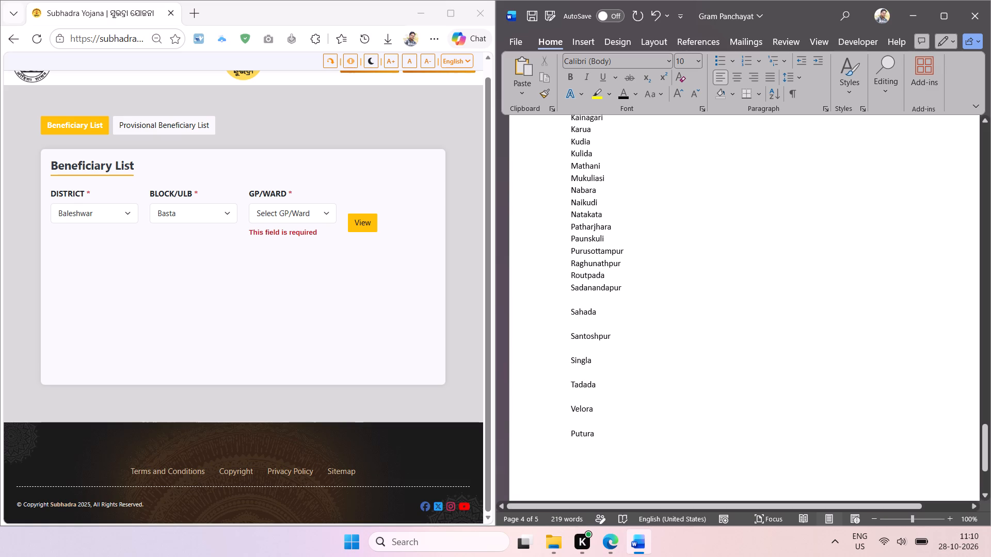
{"action": "key", "text": "BackSpace"}
{"action": "left_click", "coordinate": [580, 399]}
{"action": "key", "text": "BackSpace"}
{"action": "left_click", "coordinate": [582, 374]}
{"action": "key", "text": "BackSpace"}
{"action": "left_click", "coordinate": [583, 347]}
{"action": "key", "text": "BackSpace"}
{"action": "left_click", "coordinate": [583, 323]}
{"action": "key", "text": "BackSpace"}
{"action": "left_click", "coordinate": [583, 301]}
{"action": "key", "text": "BackSpace"}
Number the BASTA names from Baharda to Putura, decrease the list's indent to the margin and save the document.
{"action": "left_click", "coordinate": [596, 358]}
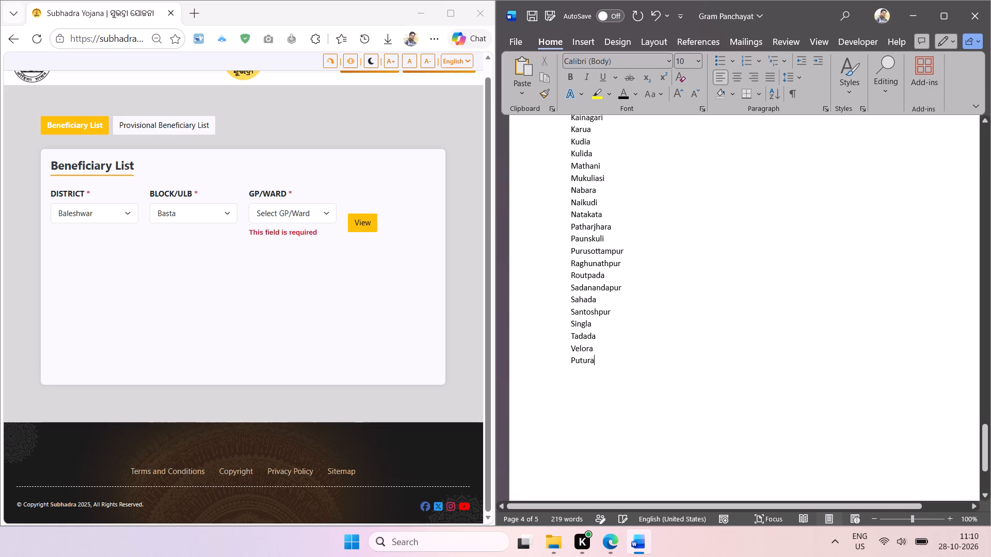
{"action": "scroll", "coordinate": [634, 293], "scroll_direction": "up", "scroll_amount": 2}
{"action": "left_click", "coordinate": [570, 178], "text": "shift"}
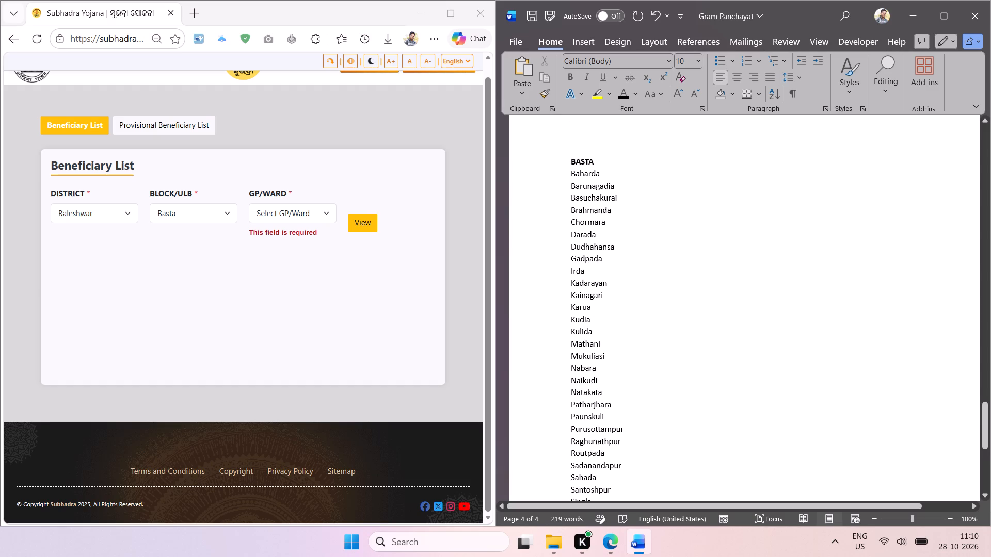
{"action": "left_click", "coordinate": [745, 62]}
{"action": "double_click", "coordinate": [798, 59]}
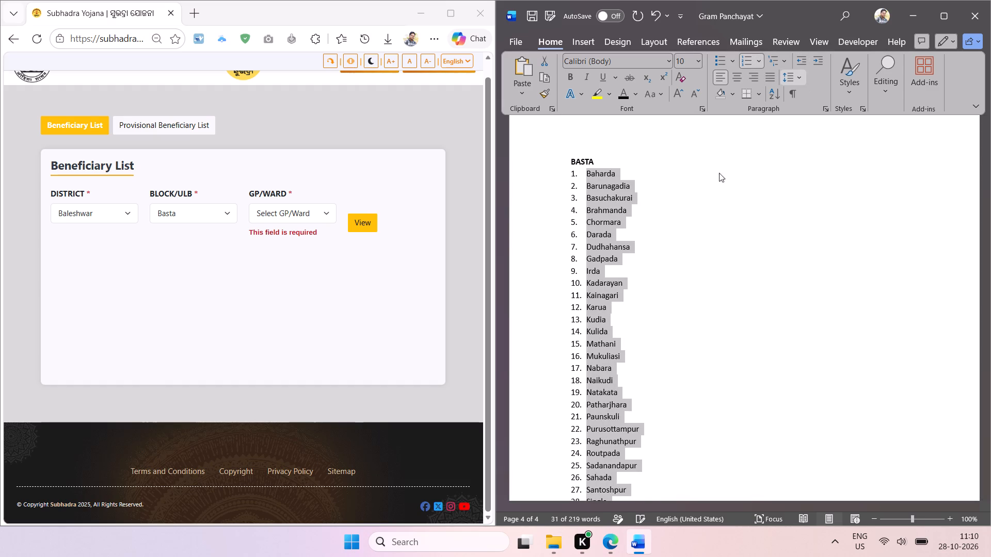
{"action": "left_click", "coordinate": [659, 210]}
{"action": "key", "text": "ctrl+s"}
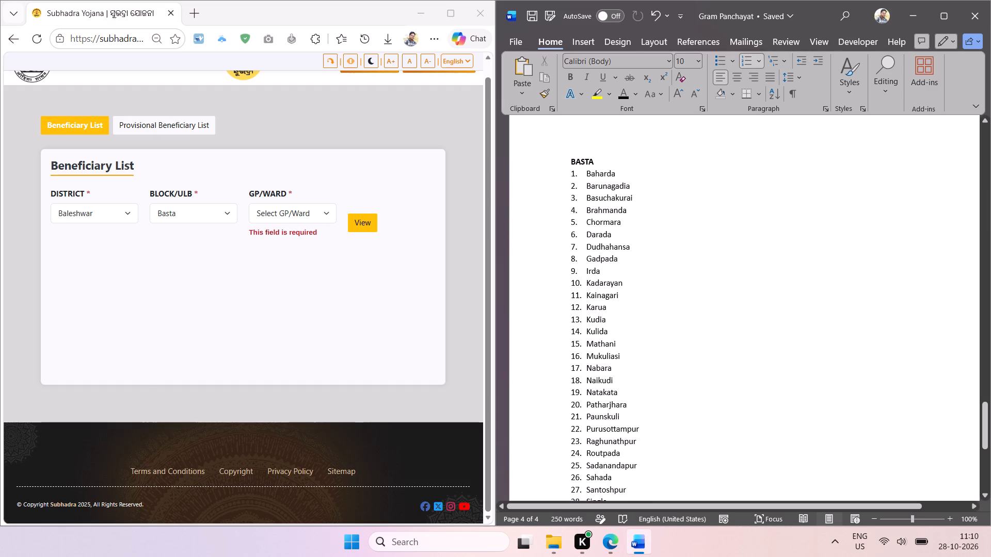
Duplicate the bold BASTA heading below Putura, outside the numbered list and separated from it by one blank line.
{"action": "double_click", "coordinate": [586, 162]}
{"action": "key", "text": "ctrl+c"}
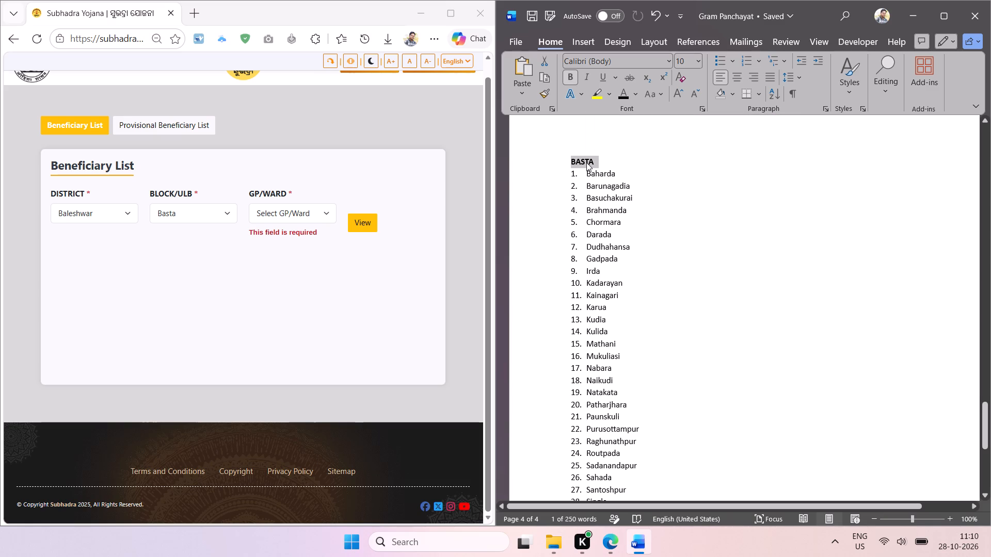
{"action": "left_click", "coordinate": [627, 337]}
{"action": "scroll", "coordinate": [627, 337], "scroll_direction": "down", "scroll_amount": 3}
{"action": "left_click", "coordinate": [622, 250]}
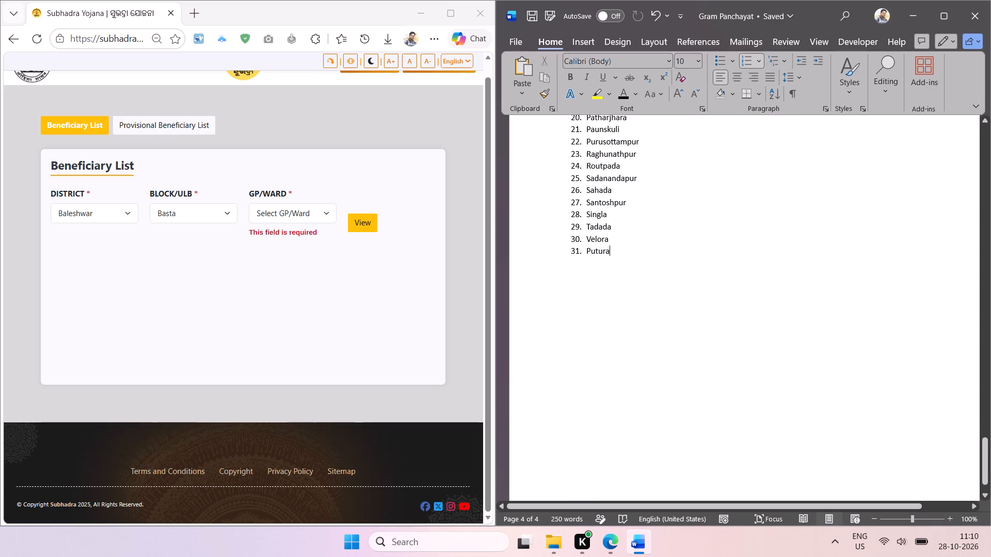
{"action": "key", "text": "Return"}
{"action": "key", "text": "Return"}
{"action": "key", "text": "Return"}
{"action": "key", "text": "Return"}
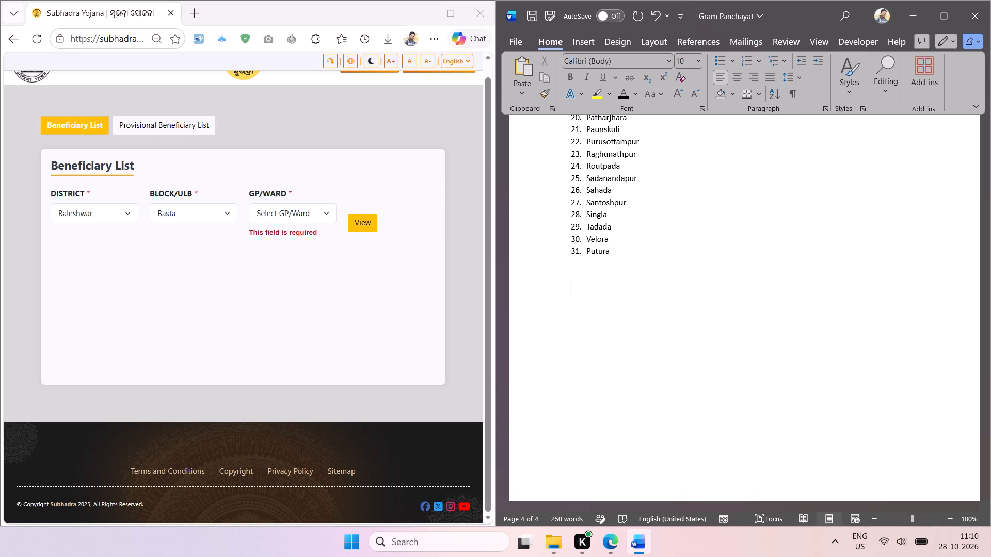
{"action": "key", "text": "ctrl+v"}
{"action": "left_click", "coordinate": [588, 273]}
{"action": "key", "text": "BackSpace"}
{"action": "scroll", "coordinate": [614, 267], "scroll_direction": "down", "scroll_amount": 1}
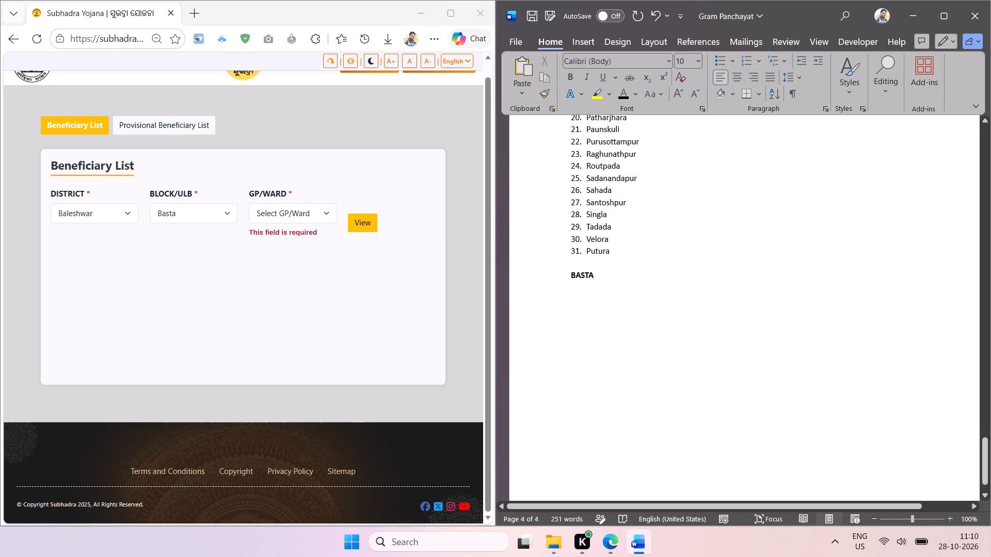
{"action": "scroll", "coordinate": [614, 267], "scroll_direction": "down", "scroll_amount": 1}
Select Bhograi as the block for Baleshwar district on the Beneficiary List page.
{"action": "left_click", "coordinate": [209, 218]}
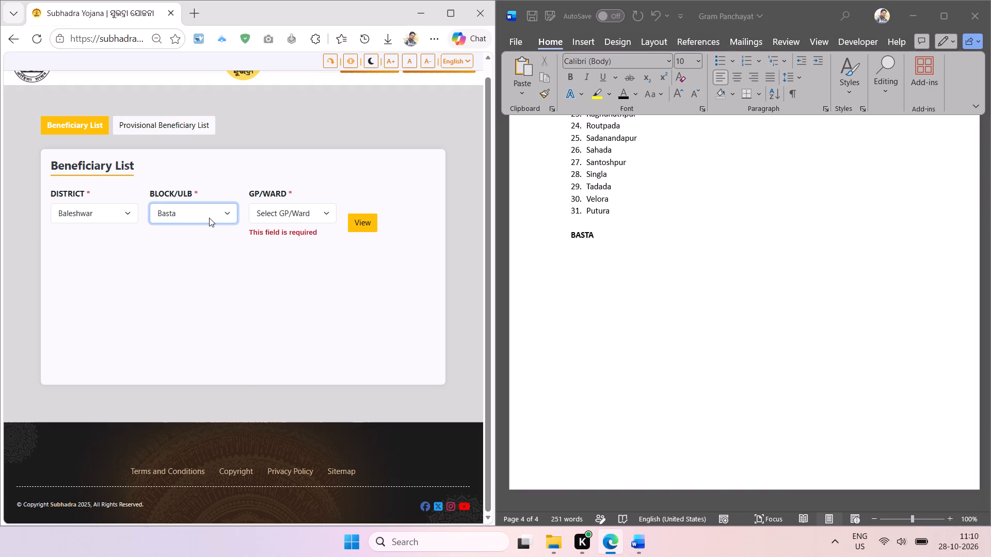
{"action": "left_click", "coordinate": [194, 324]}
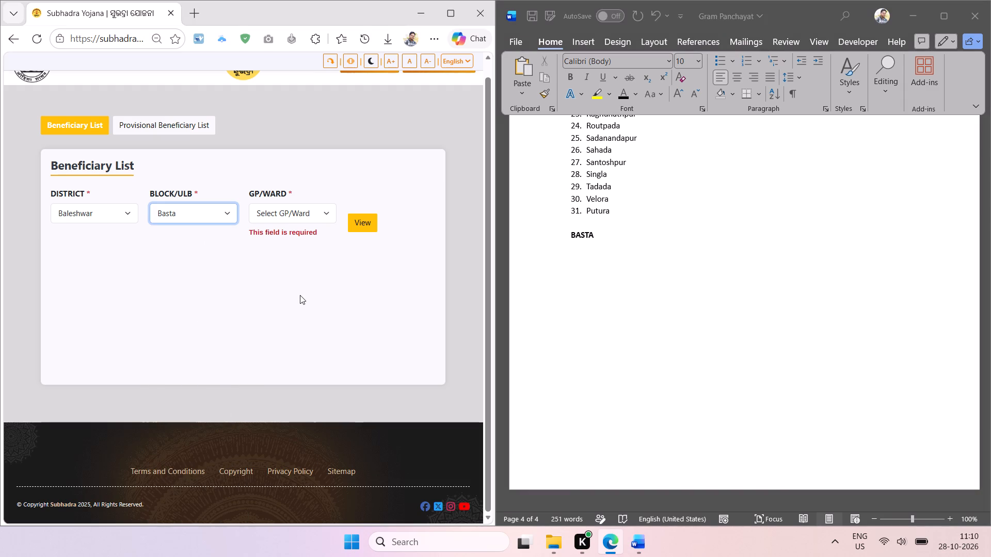
{"action": "left_click", "coordinate": [300, 295]}
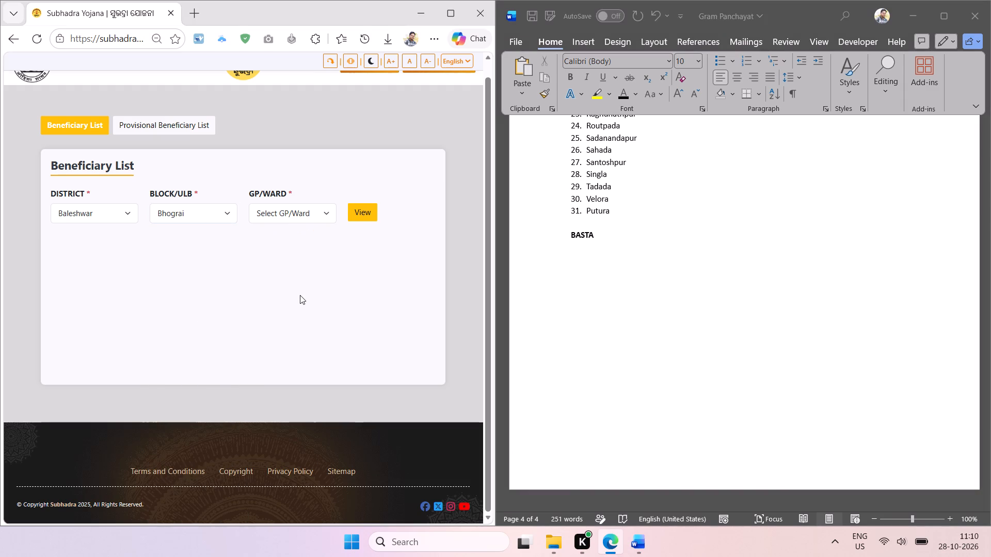
Extract the block name Bhograi as text, replace the duplicated BASTA heading with it in uppercase, save, and start a line below.
{"action": "key", "text": "shift+super+t"}
{"action": "left_click_drag", "start_coordinate": [154, 201], "coordinate": [165, 233]}
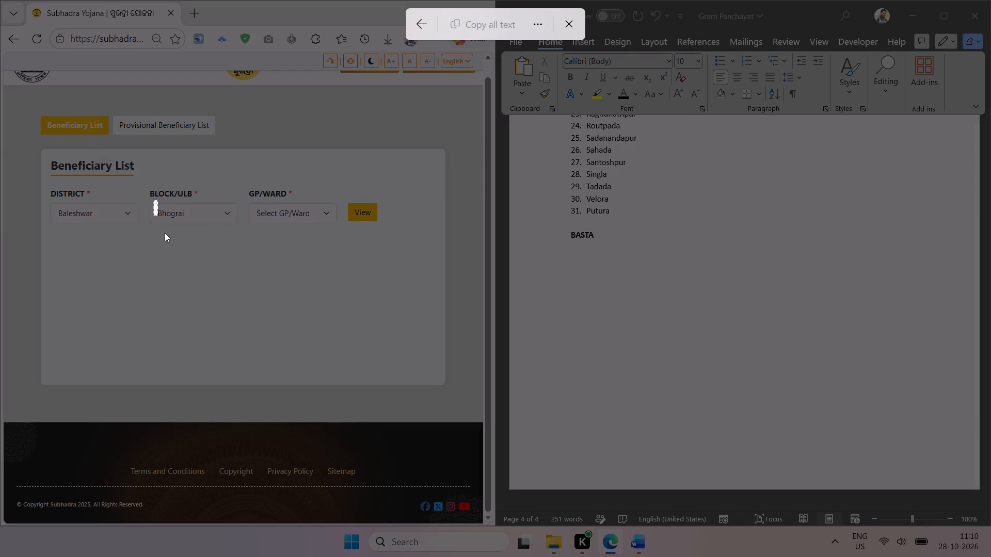
{"action": "left_click_drag", "start_coordinate": [165, 233], "coordinate": [216, 323]}
{"action": "left_click", "coordinate": [485, 20]}
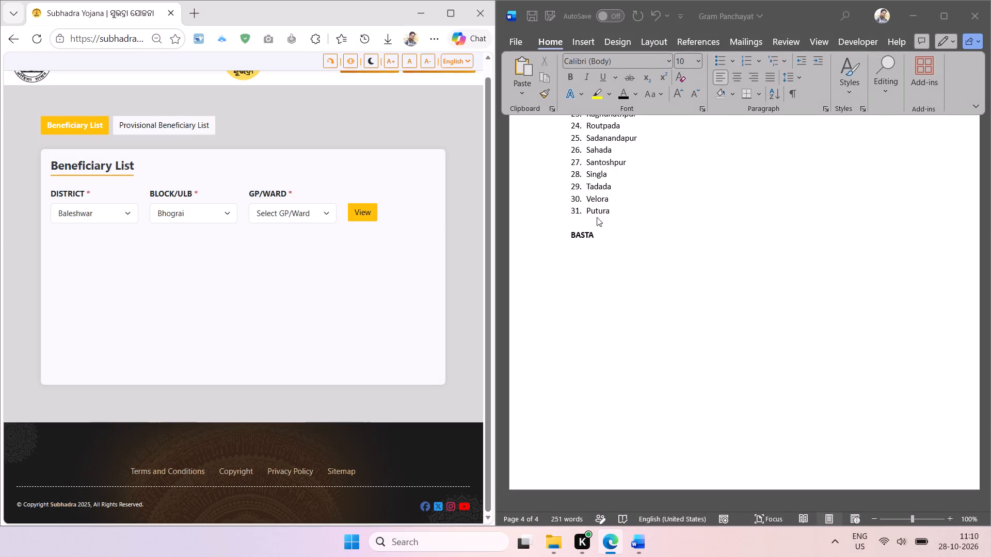
{"action": "left_click", "coordinate": [584, 234]}
{"action": "double_click", "coordinate": [589, 233]}
{"action": "key", "text": "ctrl+v"}
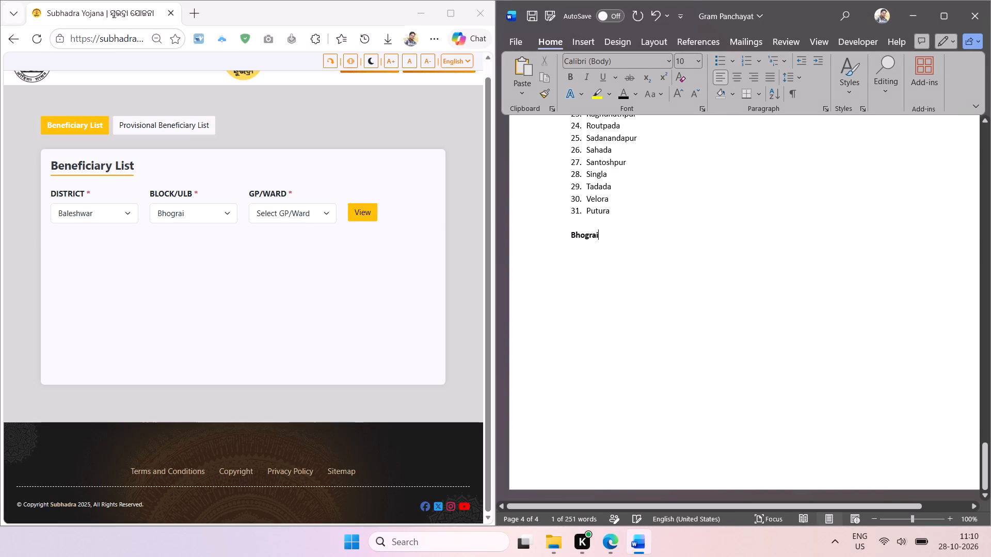
{"action": "key", "text": "shift+F3"}
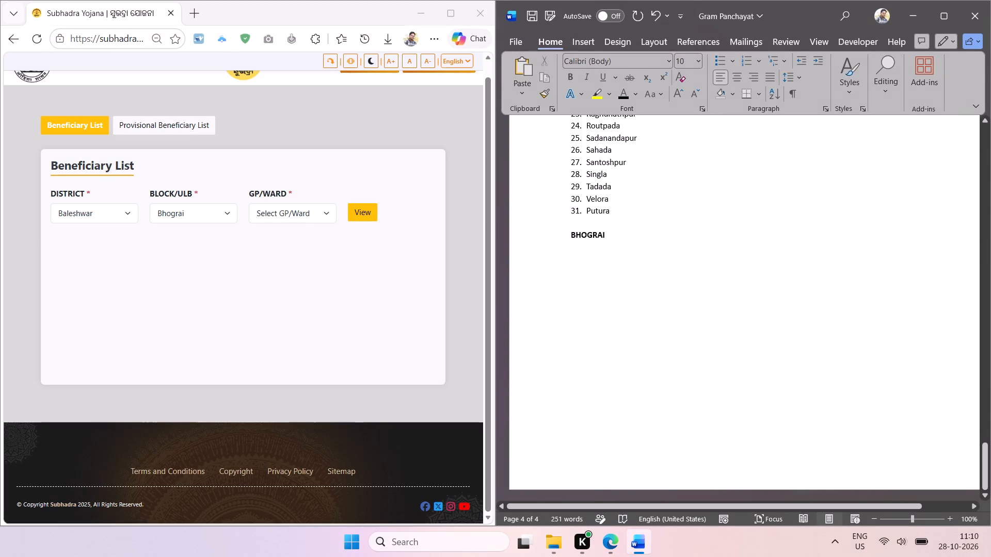
{"action": "key", "text": "ctrl+s"}
{"action": "key", "text": "Return"}
Extract the Bhograi Gram Panchayat names from Analia to Hunguli, paste them under the BHOGRAI heading, and add three new lines after Hunguli.
{"action": "left_click", "coordinate": [286, 209]}
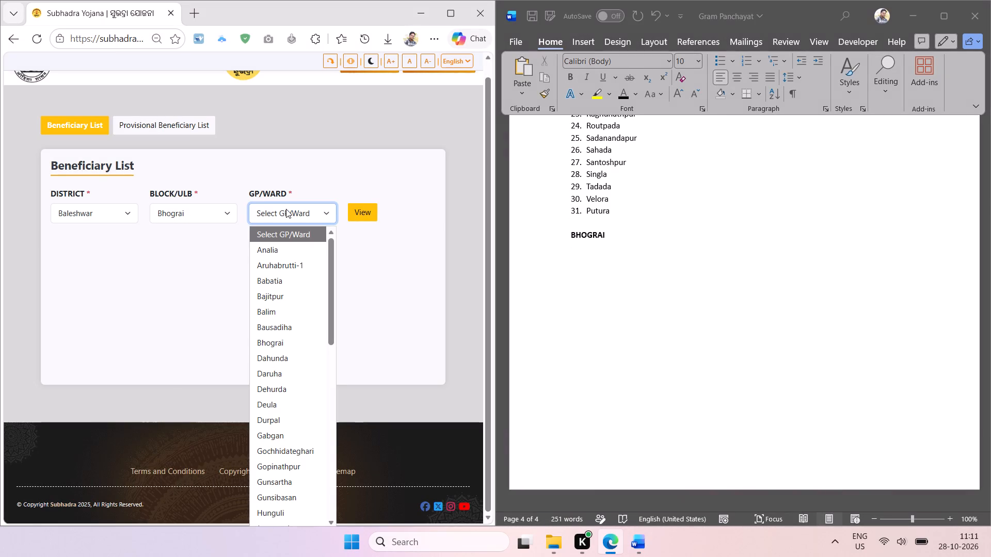
{"action": "key", "text": "shift+super+t"}
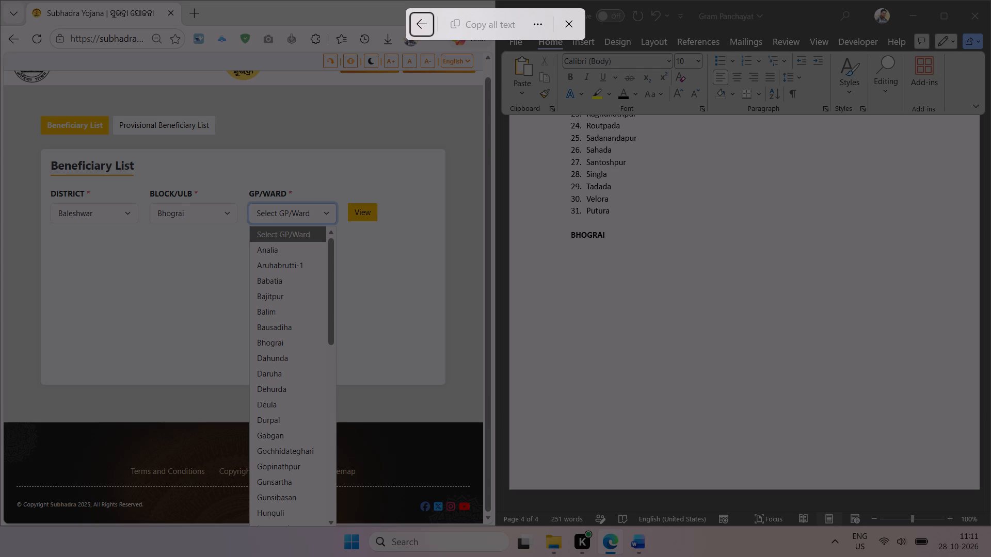
{"action": "left_click_drag", "start_coordinate": [251, 242], "coordinate": [314, 511]}
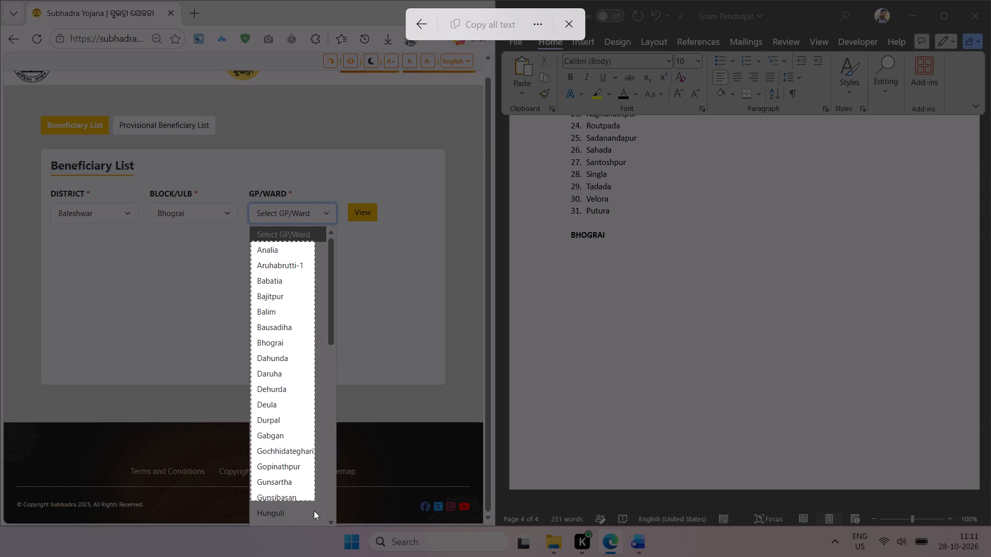
{"action": "left_click_drag", "start_coordinate": [314, 511], "coordinate": [324, 522]}
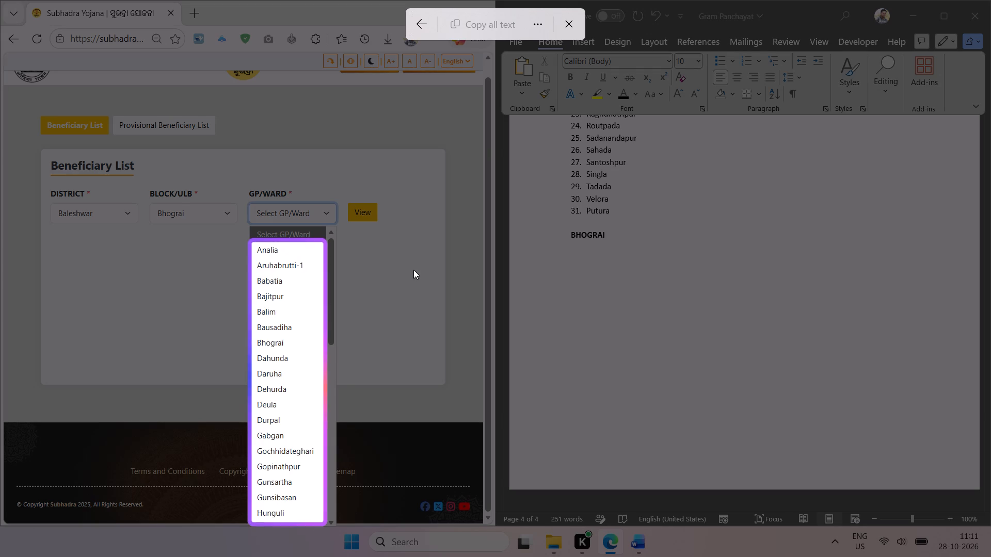
{"action": "left_click", "coordinate": [486, 24]}
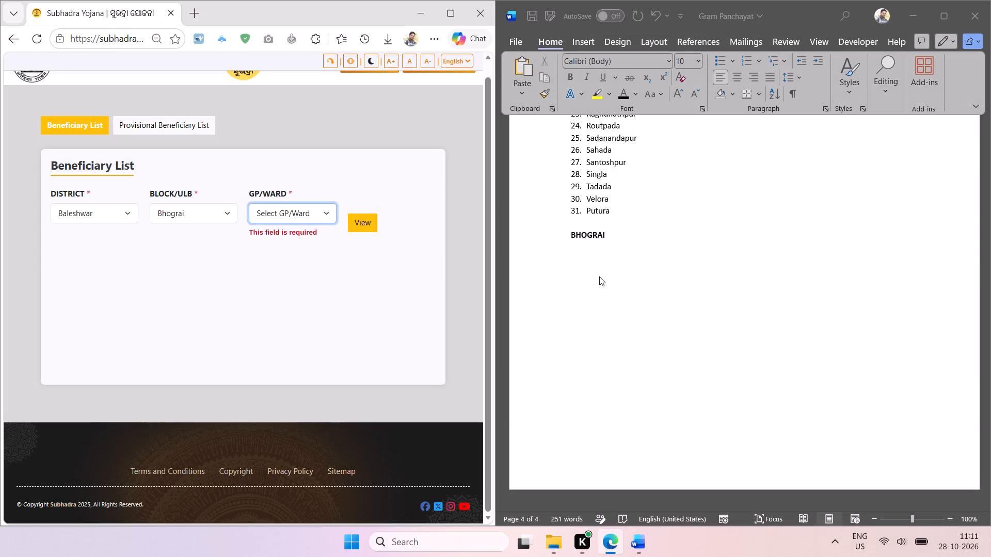
{"action": "left_click", "coordinate": [575, 248]}
{"action": "key", "text": "ctrl+v"}
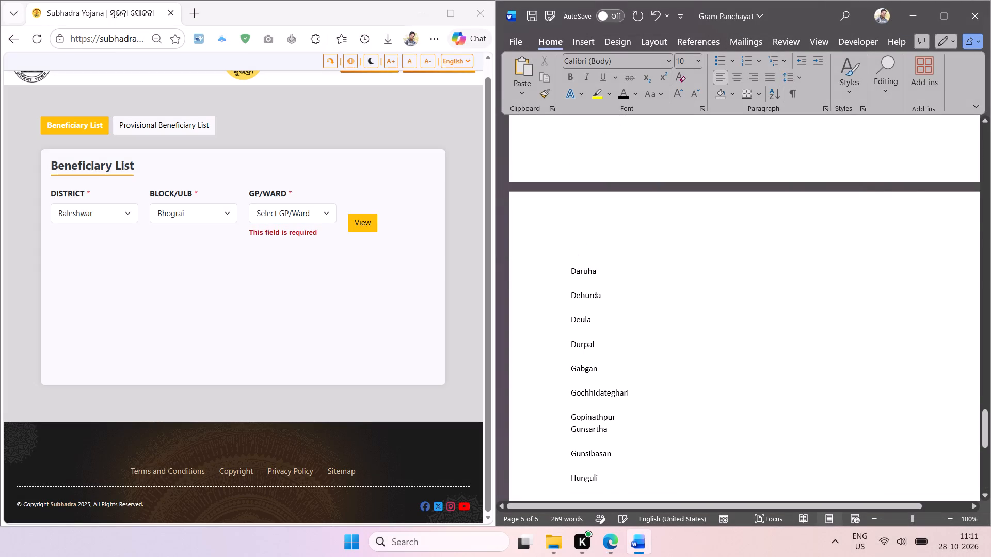
{"action": "left_click", "coordinate": [615, 472]}
{"action": "key", "text": "Return"}
{"action": "key", "text": "Return"}
{"action": "key", "text": "Return"}
{"action": "scroll", "coordinate": [641, 391], "scroll_direction": "down", "scroll_amount": 2}
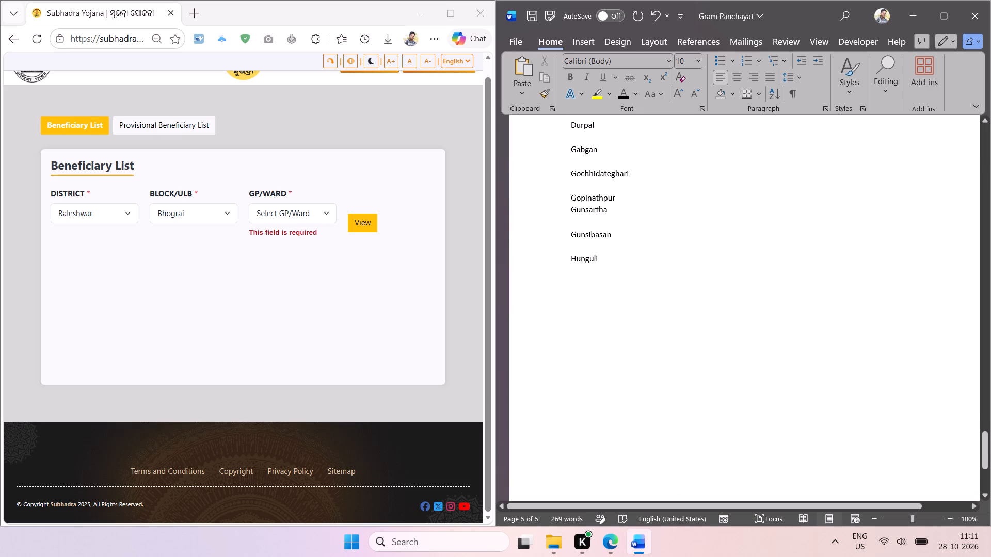
{"action": "scroll", "coordinate": [641, 391], "scroll_direction": "down", "scroll_amount": 2}
Extract the Gram Panchayat names from Hunguli to Nachinda and paste them below the first batch of Bhograi names.
{"action": "left_click", "coordinate": [330, 218]}
{"action": "left_click", "coordinate": [324, 214]}
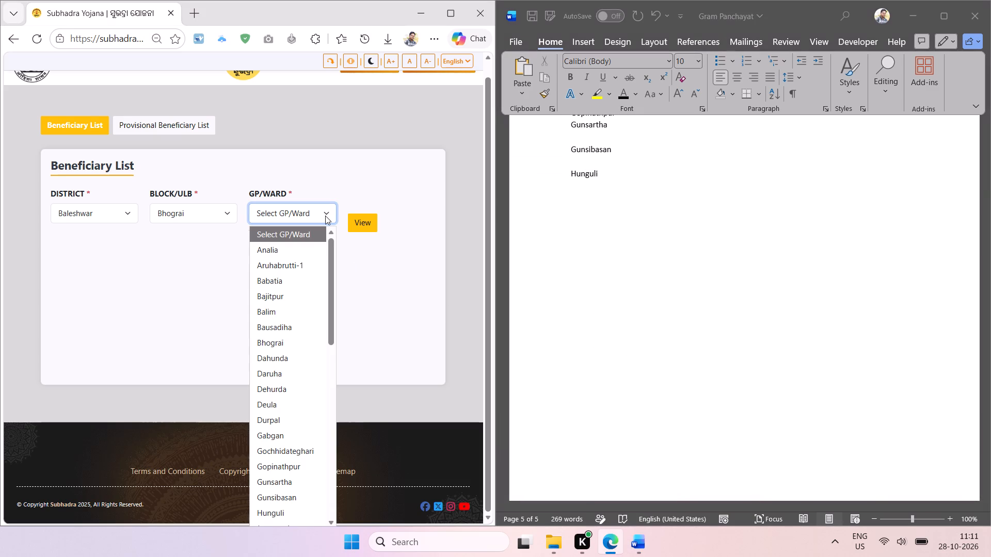
{"action": "left_click_drag", "start_coordinate": [332, 288], "coordinate": [337, 366]}
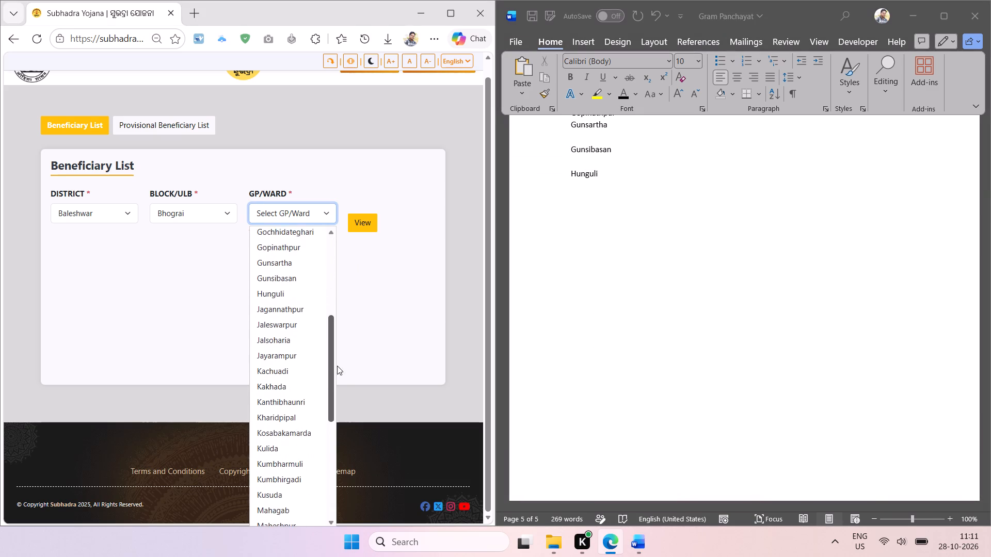
{"action": "left_click_drag", "start_coordinate": [337, 366], "coordinate": [338, 403]}
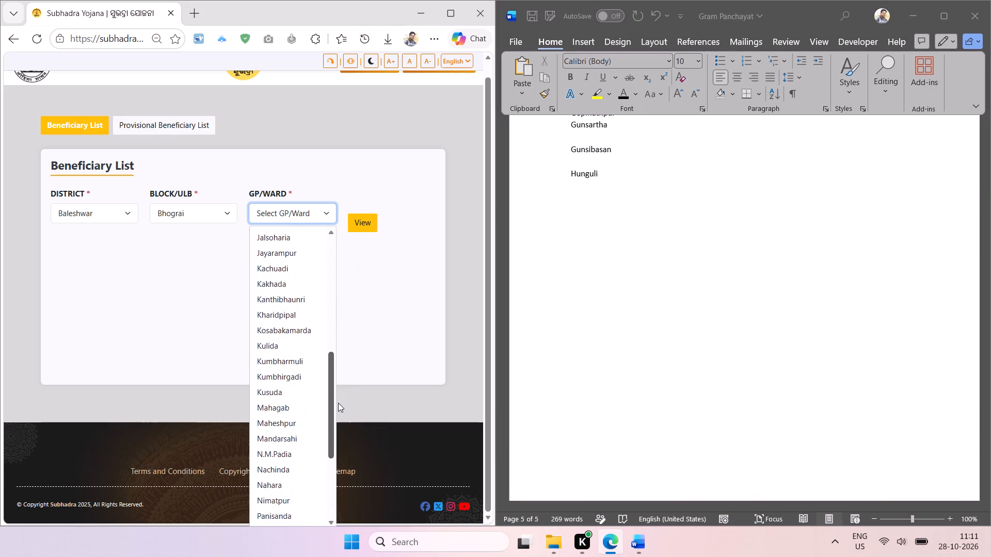
{"action": "left_click_drag", "start_coordinate": [338, 403], "coordinate": [342, 360]}
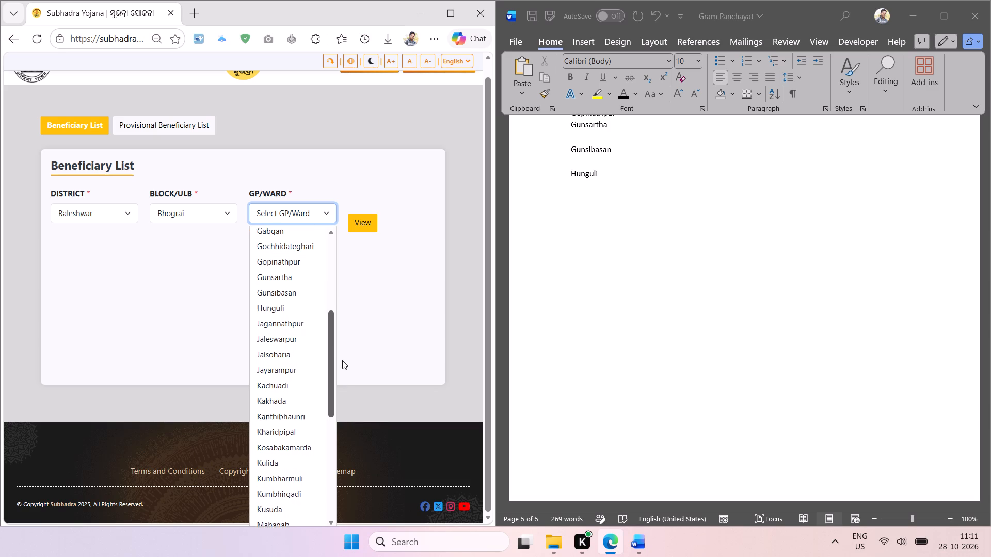
{"action": "left_click_drag", "start_coordinate": [342, 360], "coordinate": [342, 343]}
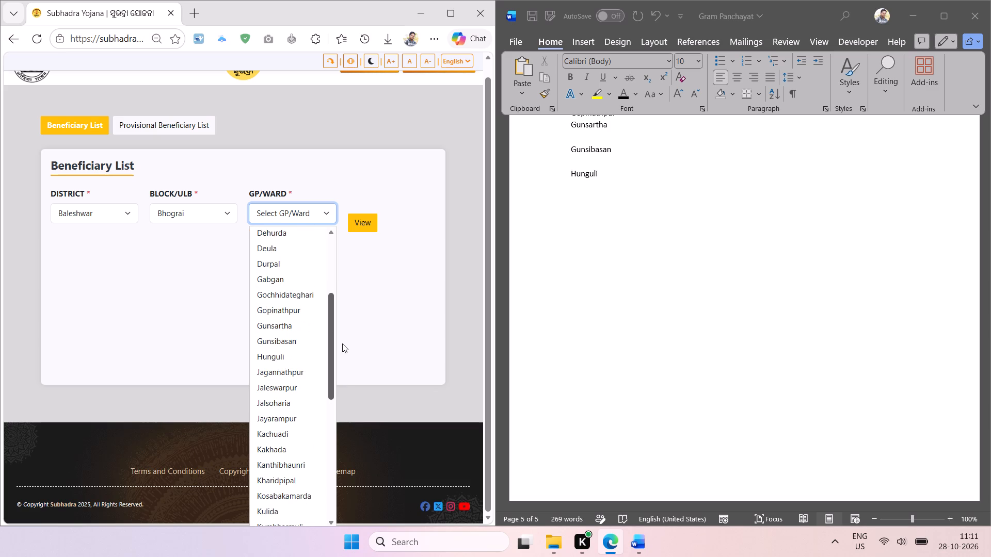
{"action": "left_click_drag", "start_coordinate": [342, 343], "coordinate": [343, 386]}
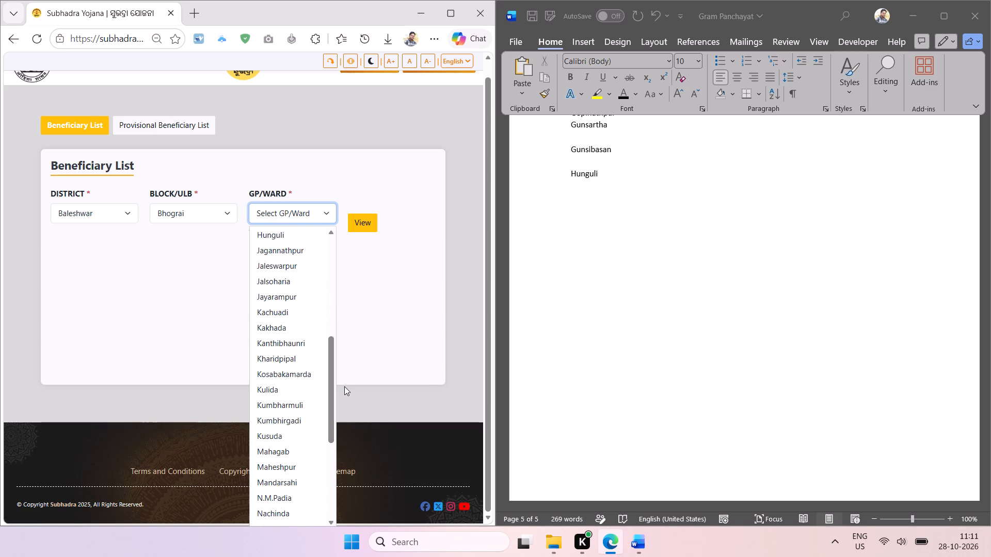
{"action": "key", "text": "shift+super+t"}
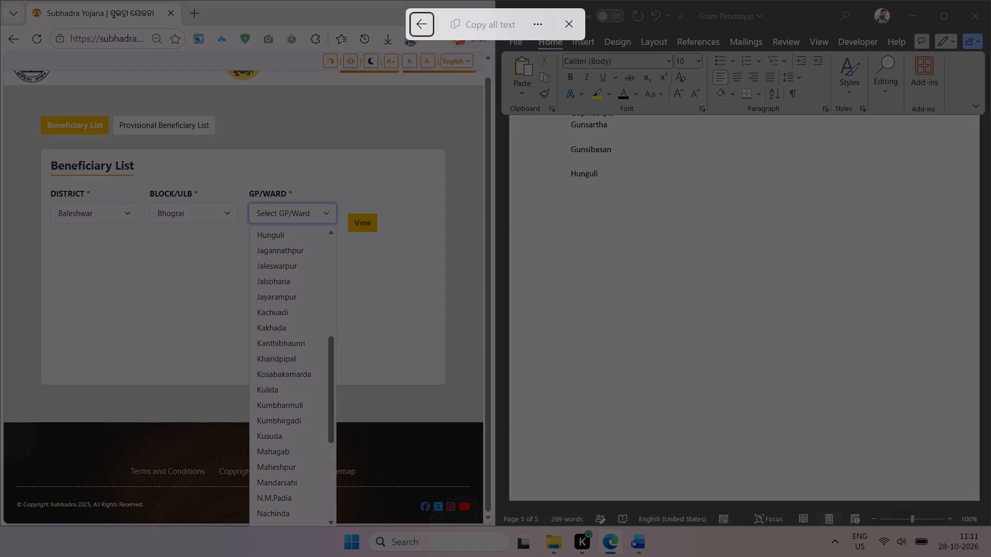
{"action": "left_click_drag", "start_coordinate": [252, 227], "coordinate": [341, 422]}
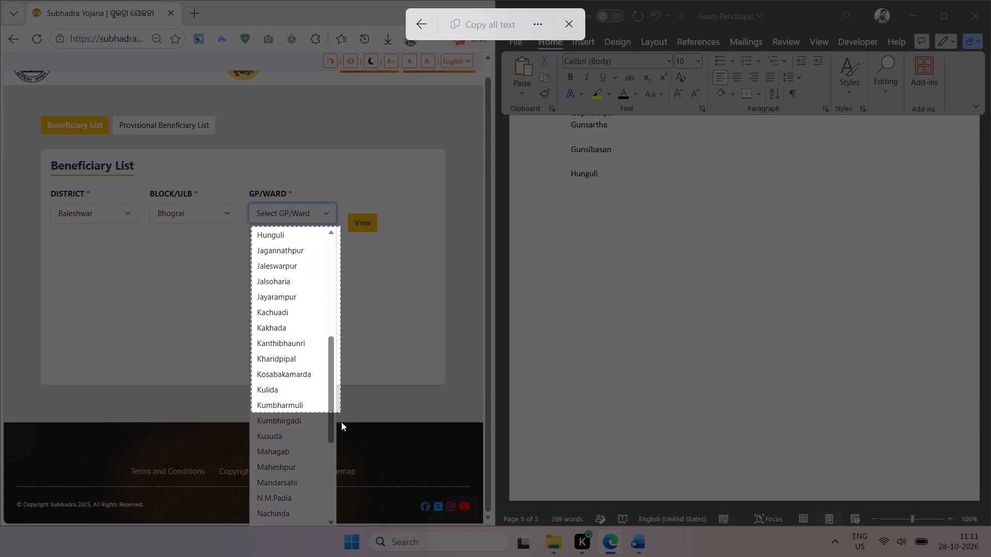
{"action": "left_click_drag", "start_coordinate": [341, 422], "coordinate": [326, 521]}
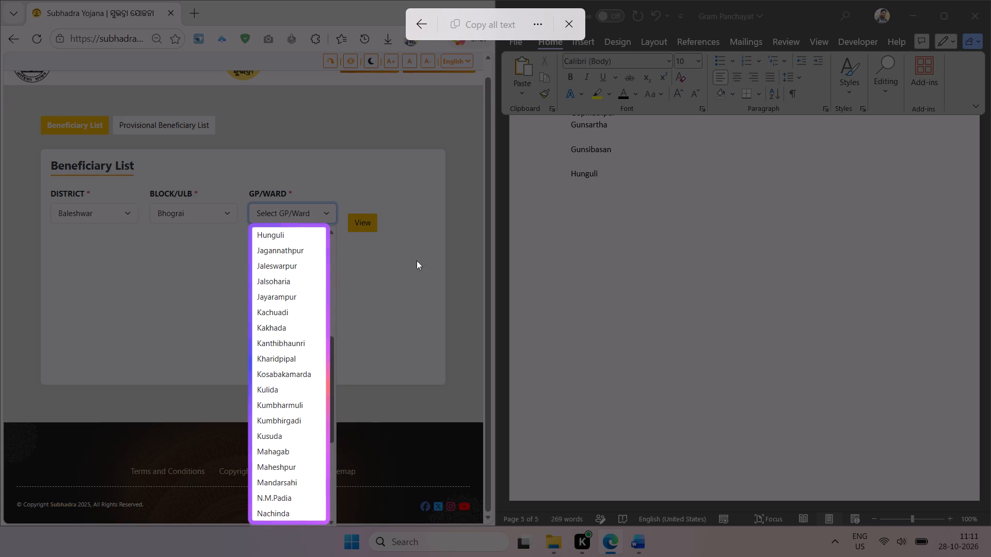
{"action": "left_click", "coordinate": [492, 23]}
{"action": "left_click", "coordinate": [582, 187]}
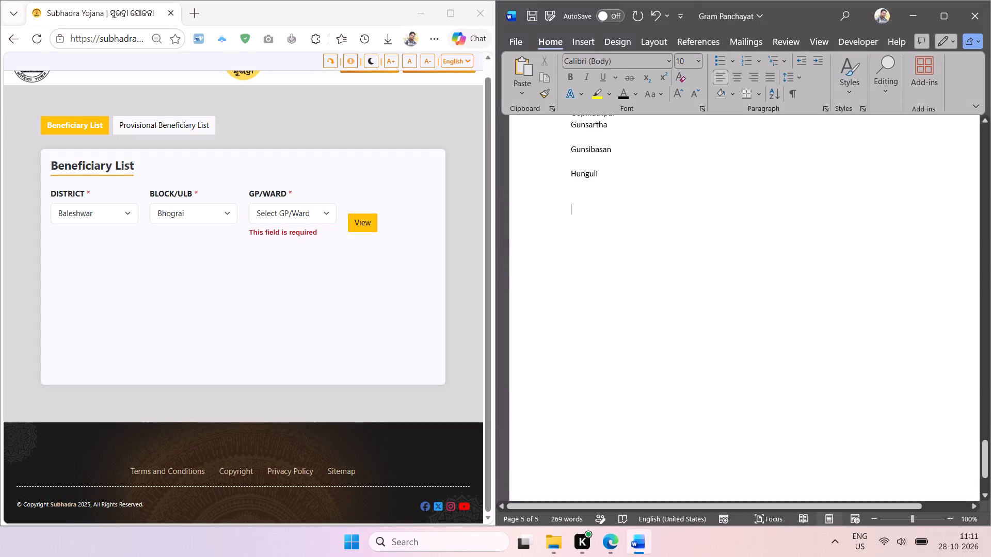
{"action": "key", "text": "ctrl+v"}
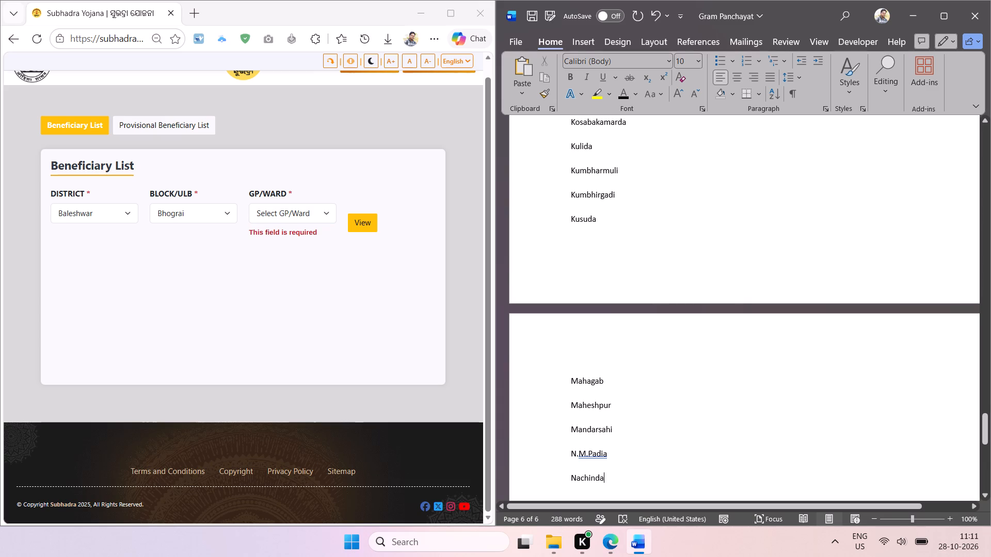
Delete the duplicate Hunguli entry and the extra blank lines between Hunguli and Jagannathpur.
{"action": "scroll", "coordinate": [640, 304], "scroll_direction": "up", "scroll_amount": 4}
{"action": "double_click", "coordinate": [580, 211]}
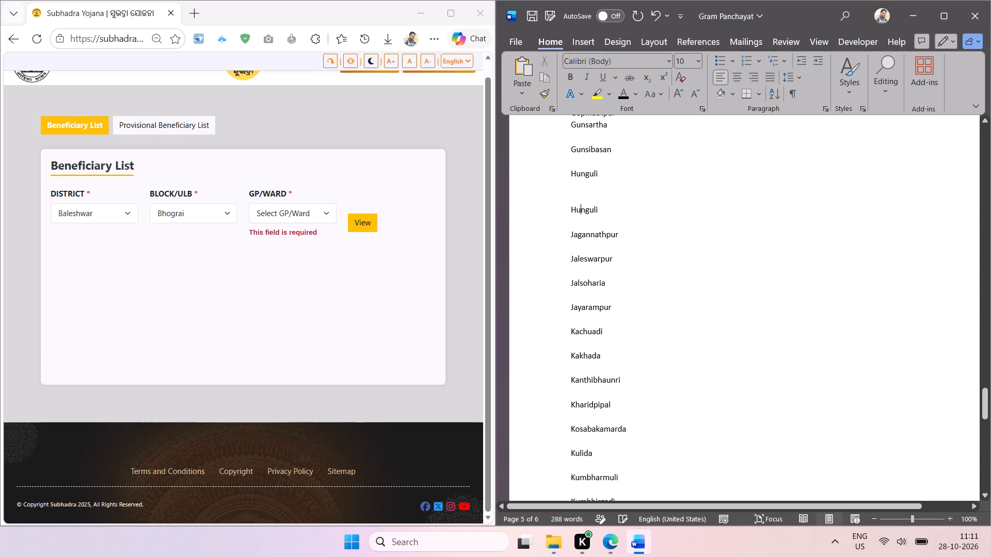
{"action": "key", "text": "BackSpace"}
{"action": "key", "text": "BackSpace"}
{"action": "key", "text": "BackSpace"}
{"action": "scroll", "coordinate": [628, 324], "scroll_direction": "down", "scroll_amount": 1}
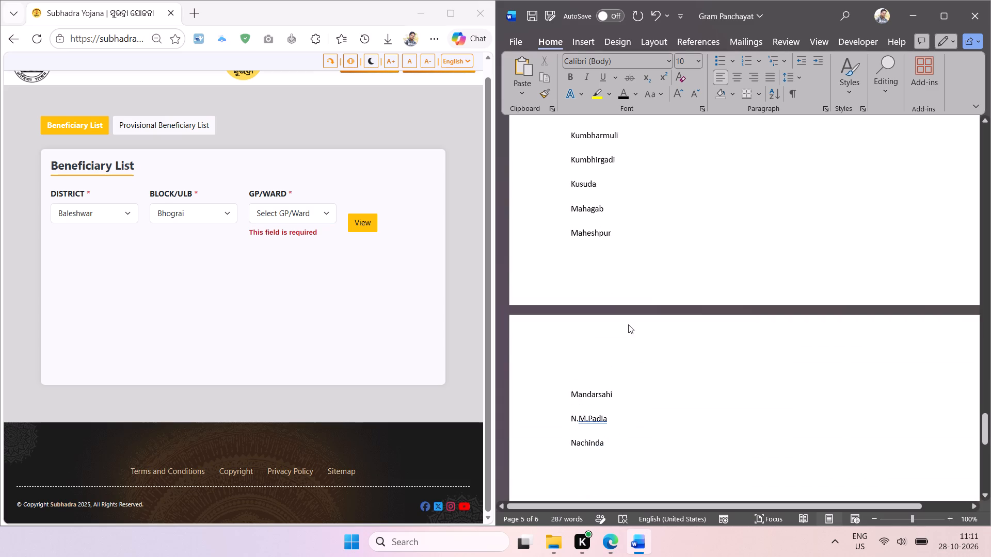
{"action": "scroll", "coordinate": [628, 324], "scroll_direction": "down", "scroll_amount": 3}
{"action": "left_click", "coordinate": [613, 311]}
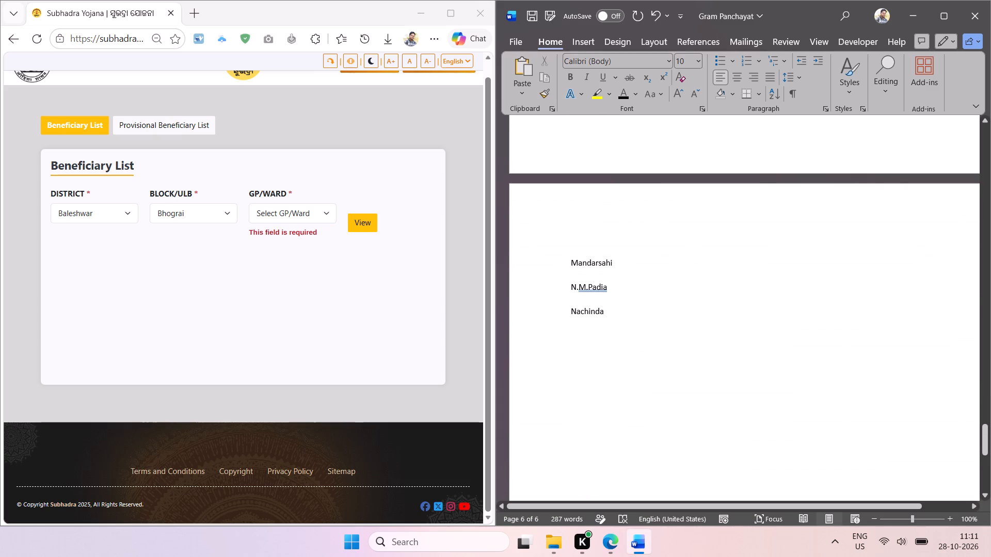
{"action": "left_click", "coordinate": [588, 287]}
{"action": "key", "text": "space"}
Add two new lines after Nachinda at the end of the Bhograi Gram Panchayat names.
{"action": "left_click", "coordinate": [609, 308]}
{"action": "key", "text": "Return"}
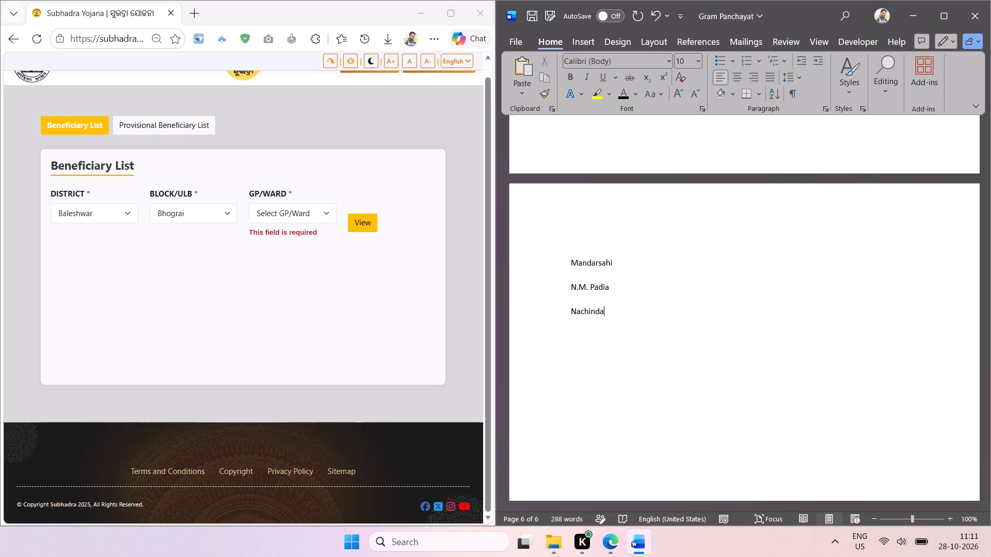
{"action": "key", "text": "Return"}
{"action": "scroll", "coordinate": [617, 325], "scroll_direction": "down", "scroll_amount": 1}
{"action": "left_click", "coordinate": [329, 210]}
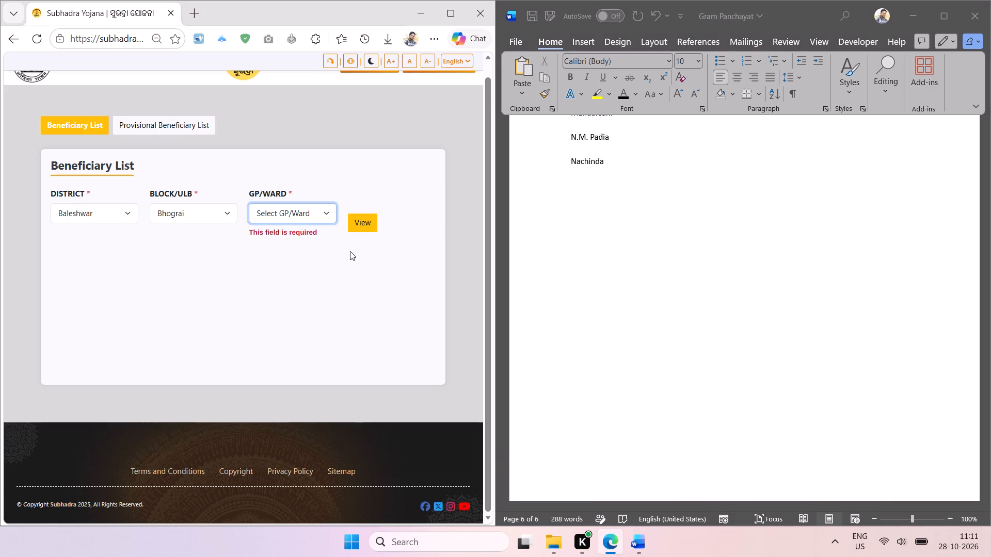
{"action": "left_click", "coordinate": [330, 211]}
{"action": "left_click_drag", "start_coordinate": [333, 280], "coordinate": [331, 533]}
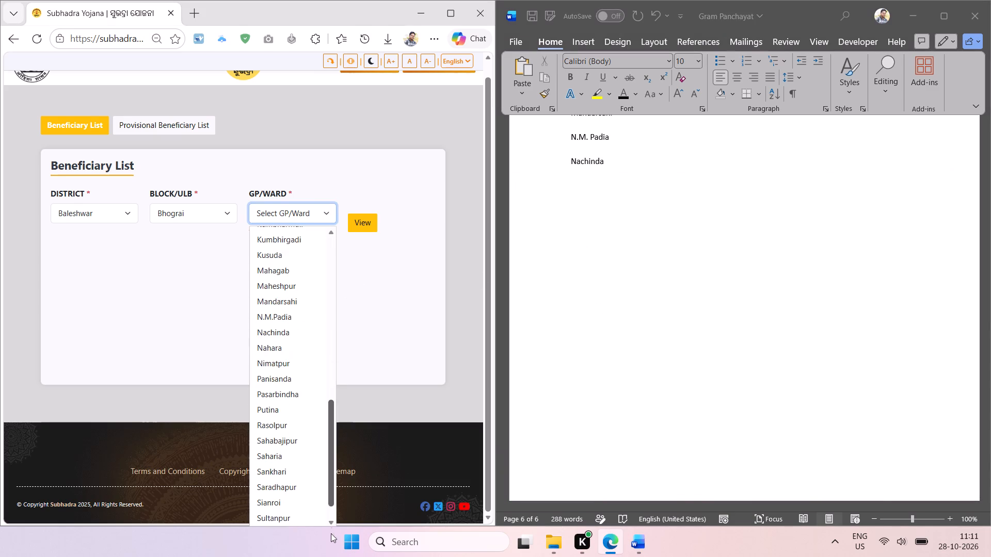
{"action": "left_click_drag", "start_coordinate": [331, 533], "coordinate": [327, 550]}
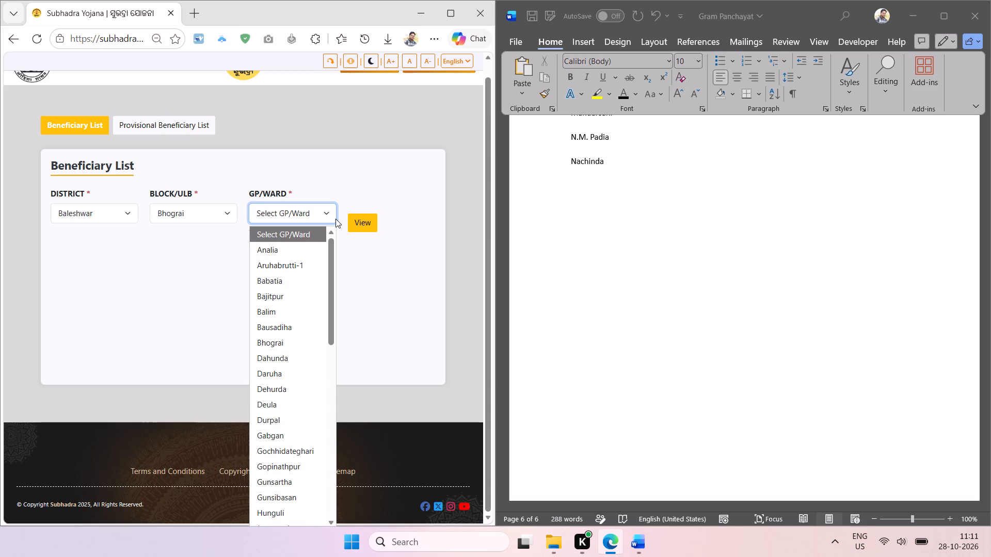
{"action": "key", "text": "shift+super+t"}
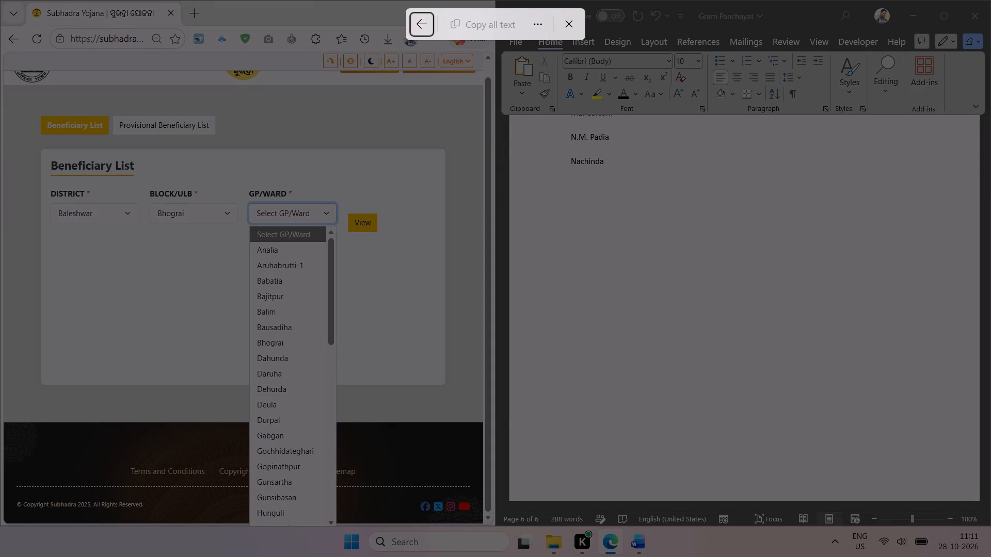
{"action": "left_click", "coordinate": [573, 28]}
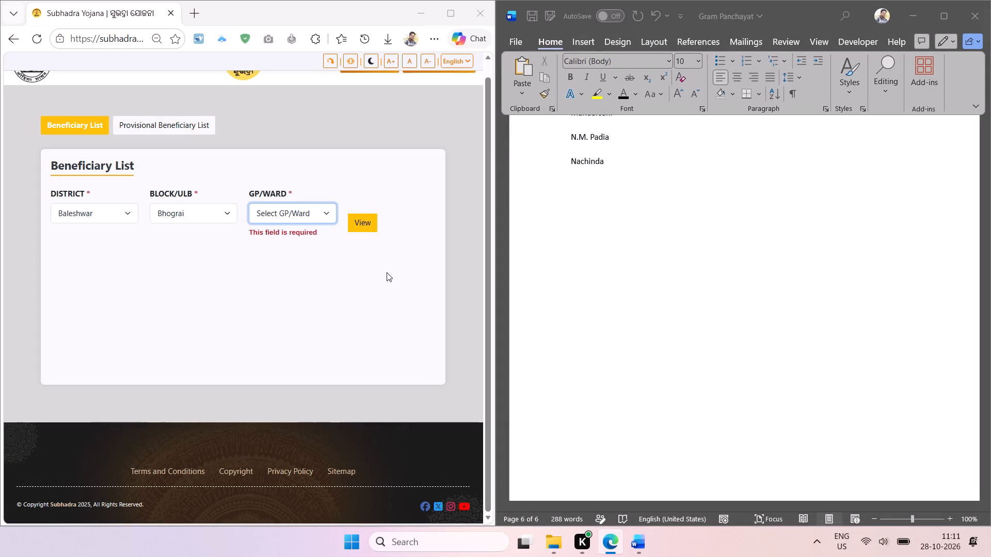
Extract the Bhograi Gram Panchayat names from Nachinda to Tukurihazira and paste them at the end of the document.
{"action": "left_click", "coordinate": [315, 201]}
{"action": "left_click", "coordinate": [322, 211]}
{"action": "left_click_drag", "start_coordinate": [329, 268], "coordinate": [338, 318]}
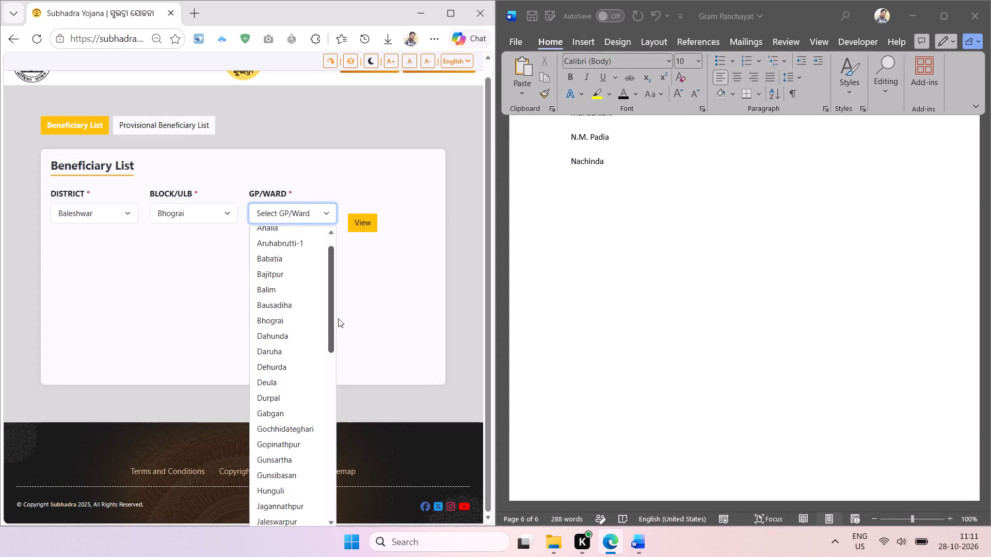
{"action": "left_click_drag", "start_coordinate": [338, 318], "coordinate": [336, 535]}
{"action": "key", "text": "shift+super+t"}
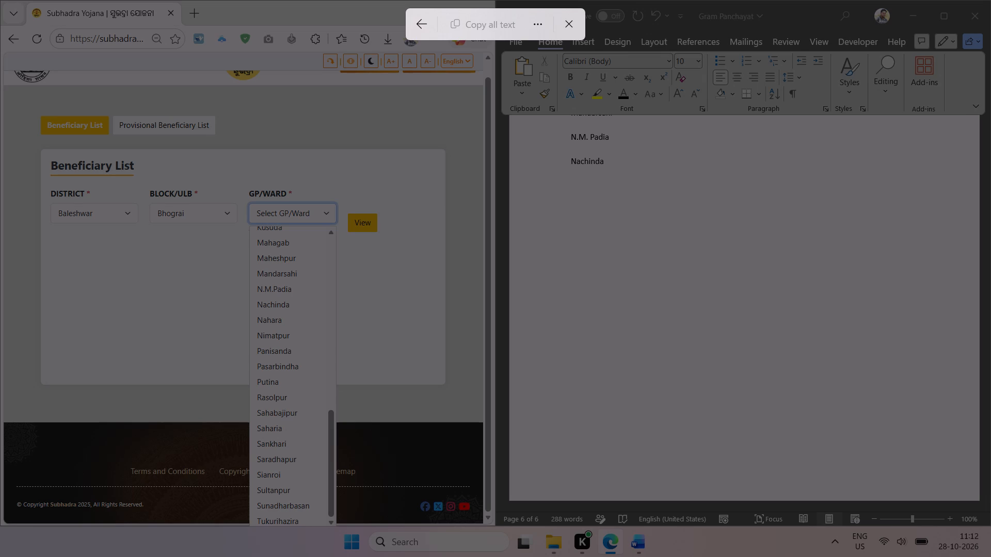
{"action": "left_click_drag", "start_coordinate": [251, 295], "coordinate": [326, 532]}
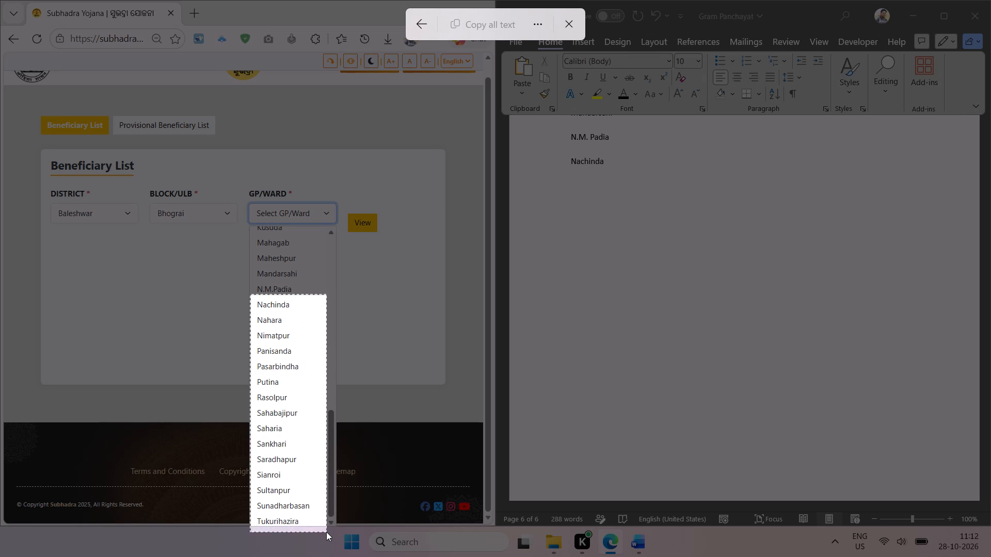
{"action": "left_click", "coordinate": [501, 29]}
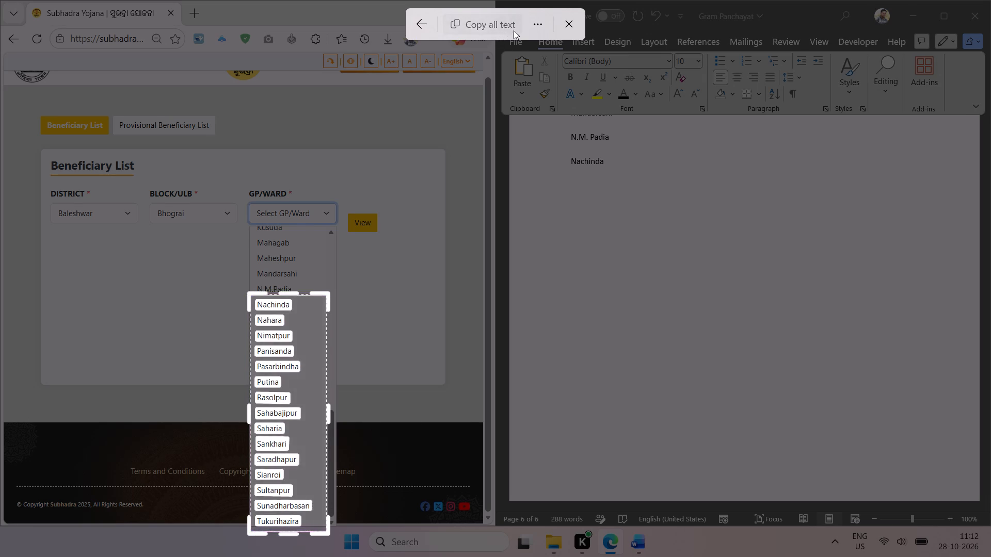
{"action": "left_click", "coordinate": [611, 184]}
{"action": "key", "text": "ctrl+v"}
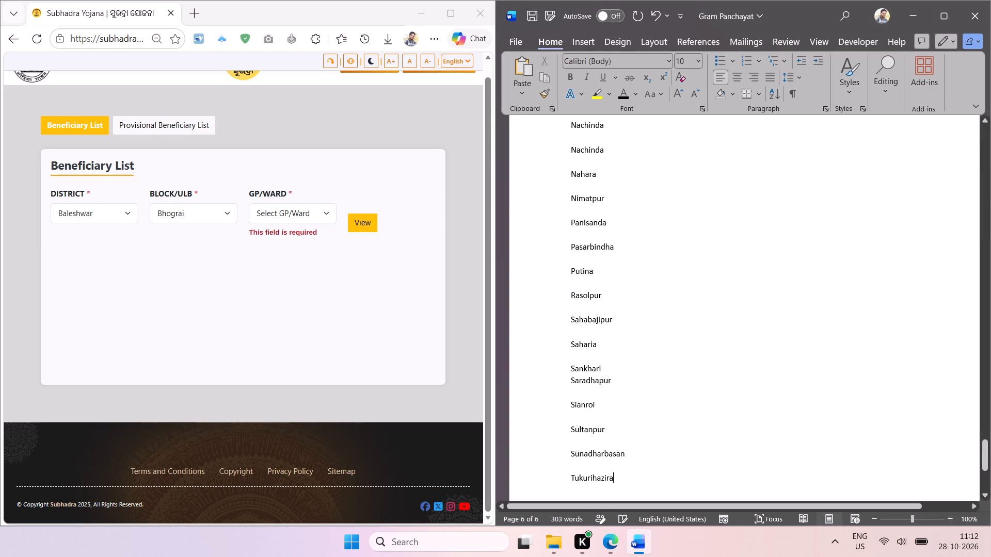
Insert a page break before the BHOGRAI heading.
{"action": "scroll", "coordinate": [643, 189], "scroll_direction": "up", "scroll_amount": 8}
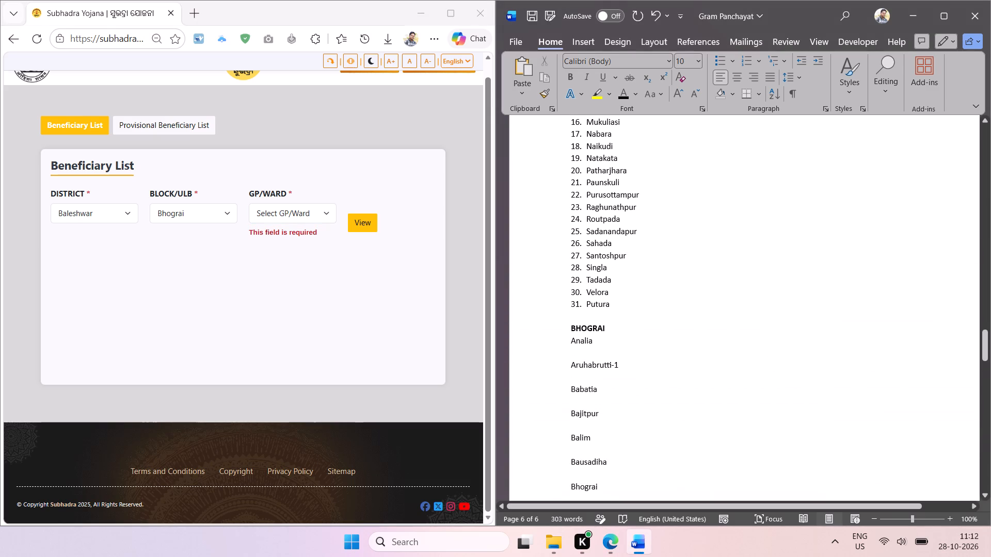
{"action": "left_click", "coordinate": [569, 333]}
{"action": "key", "text": "ctrl+Return"}
Delete the blank lines between the Bhograi Gram Panchayat names from Nahara to Sankhari.
{"action": "scroll", "coordinate": [695, 368], "scroll_direction": "down", "scroll_amount": 1}
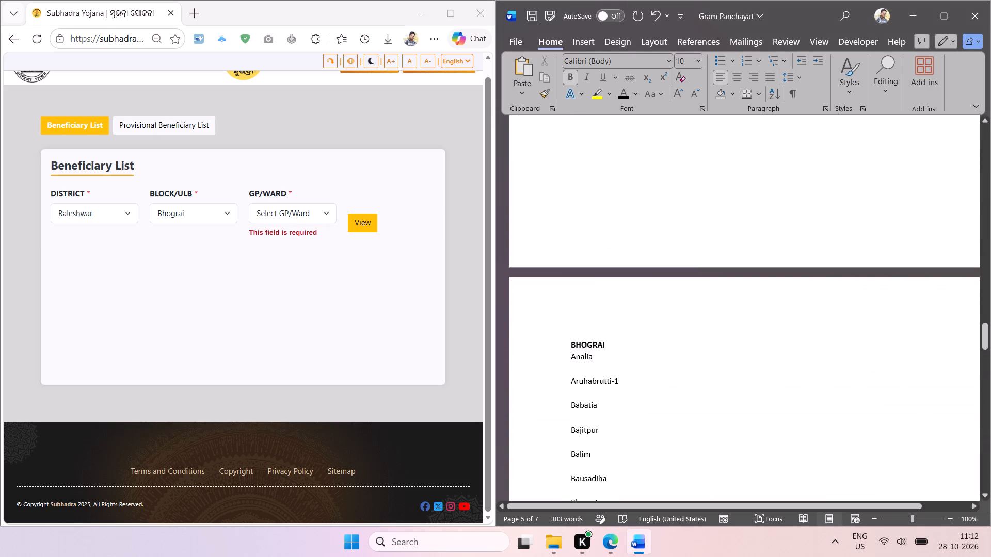
{"action": "scroll", "coordinate": [695, 368], "scroll_direction": "down", "scroll_amount": 3}
{"action": "scroll", "coordinate": [668, 301], "scroll_direction": "down", "scroll_amount": 1}
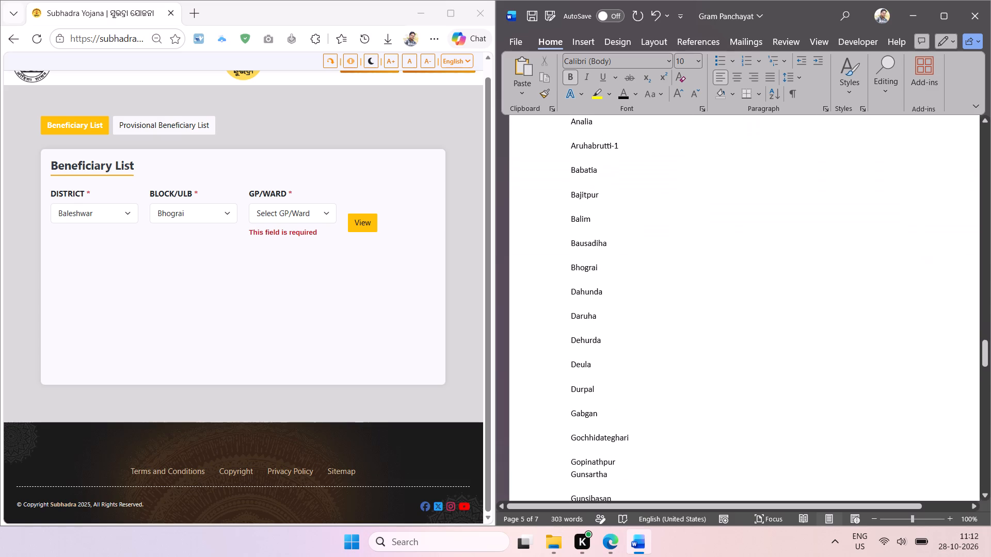
{"action": "scroll", "coordinate": [668, 301], "scroll_direction": "down", "scroll_amount": 4}
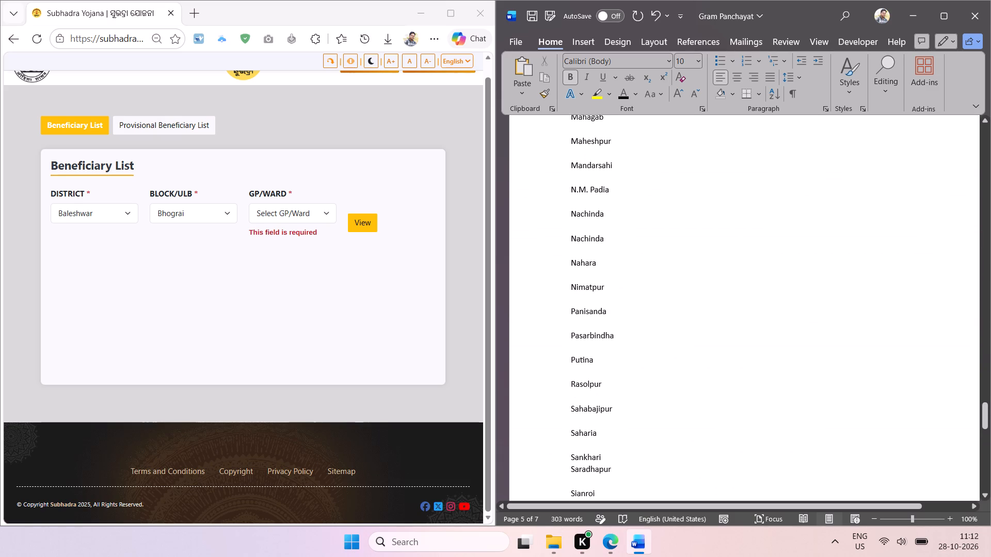
{"action": "left_click", "coordinate": [586, 437]}
{"action": "key", "text": "BackSpace"}
{"action": "left_click", "coordinate": [585, 412]}
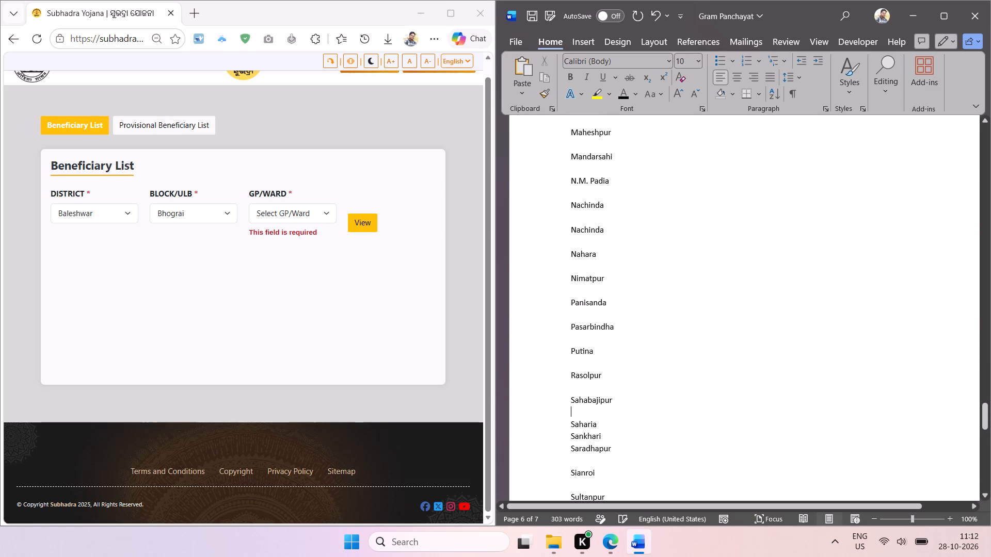
{"action": "key", "text": "BackSpace"}
{"action": "left_click", "coordinate": [584, 390]}
{"action": "key", "text": "BackSpace"}
{"action": "left_click", "coordinate": [577, 364]}
{"action": "key", "text": "BackSpace"}
{"action": "left_click", "coordinate": [587, 340]}
{"action": "key", "text": "BackSpace"}
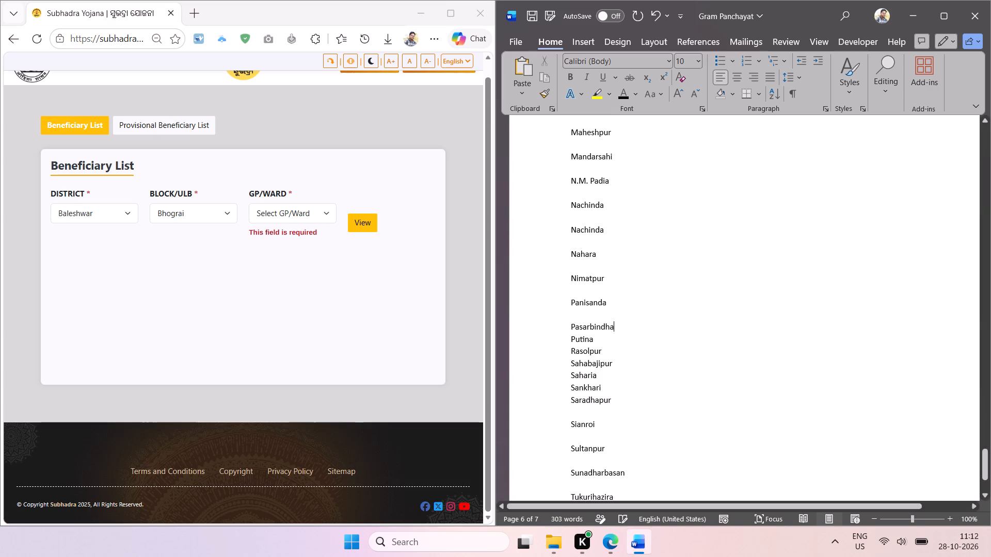
{"action": "left_click", "coordinate": [583, 316]}
{"action": "key", "text": "BackSpace"}
{"action": "left_click", "coordinate": [584, 294]}
{"action": "key", "text": "BackSpace"}
{"action": "left_click", "coordinate": [581, 261]}
{"action": "key", "text": "BackSpace"}
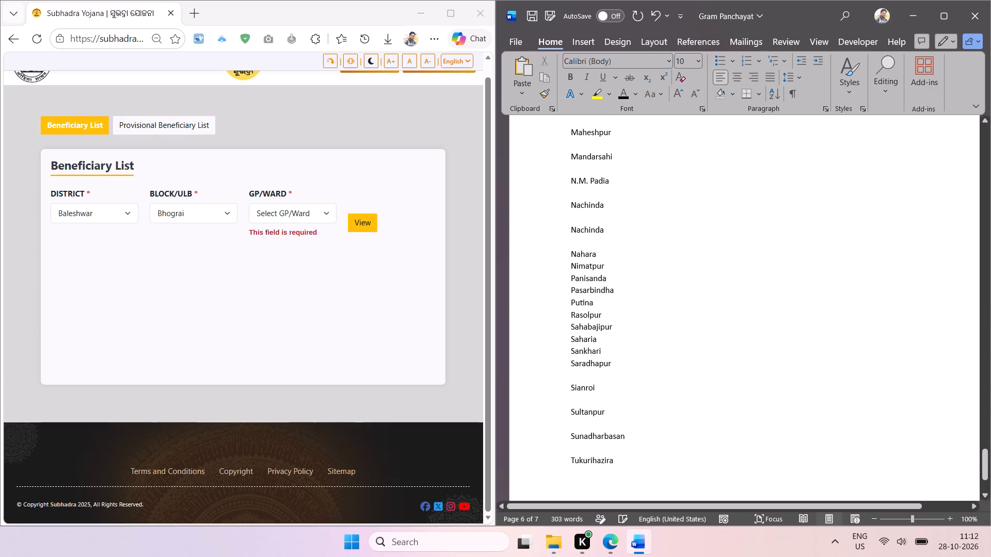
Delete the blank lines between the names from Maheshpur to Nahara.
{"action": "left_click", "coordinate": [581, 242]}
{"action": "key", "text": "BackSpace"}
{"action": "left_click", "coordinate": [585, 215]}
{"action": "key", "text": "BackSpace"}
{"action": "left_click", "coordinate": [584, 197]}
{"action": "key", "text": "BackSpace"}
{"action": "left_click", "coordinate": [585, 170]}
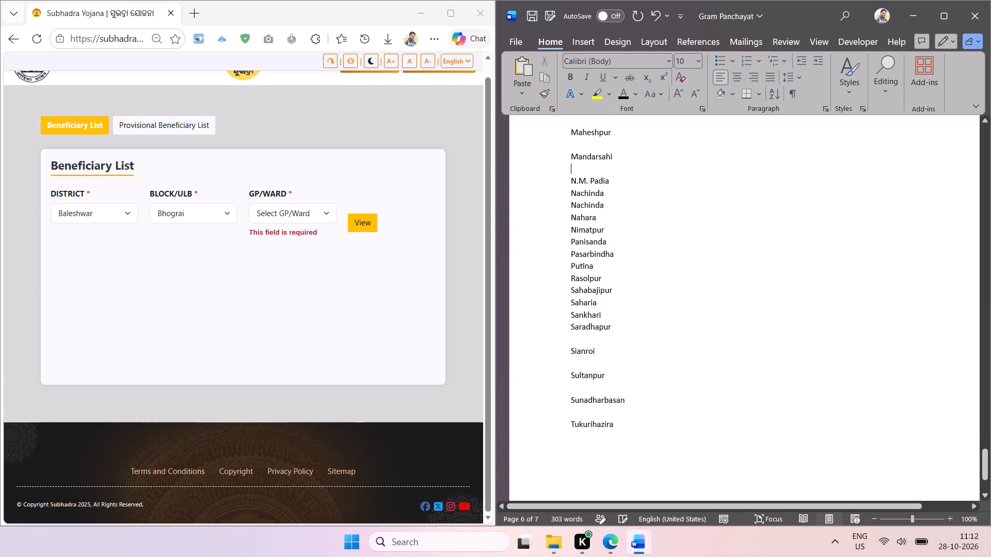
{"action": "key", "text": "BackSpace"}
{"action": "left_click", "coordinate": [585, 140]}
{"action": "key", "text": "BackSpace"}
Delete the blank lines between the names from Saradhapur to Tukurihazira.
{"action": "left_click", "coordinate": [583, 391]}
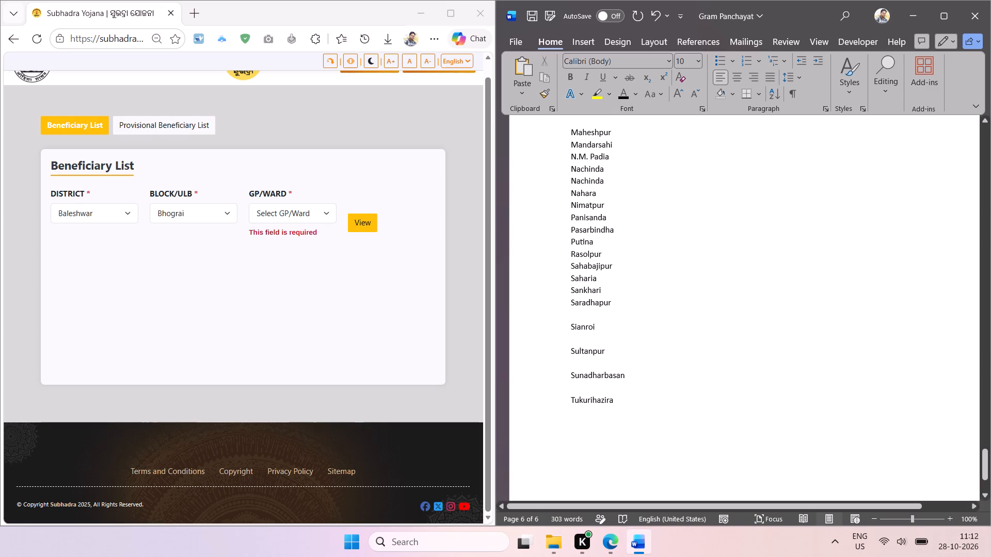
{"action": "key", "text": "BackSpace"}
{"action": "left_click", "coordinate": [578, 365]}
{"action": "key", "text": "BackSpace"}
{"action": "left_click", "coordinate": [579, 340]}
{"action": "key", "text": "BackSpace"}
{"action": "left_click", "coordinate": [581, 318]}
{"action": "key", "text": "BackSpace"}
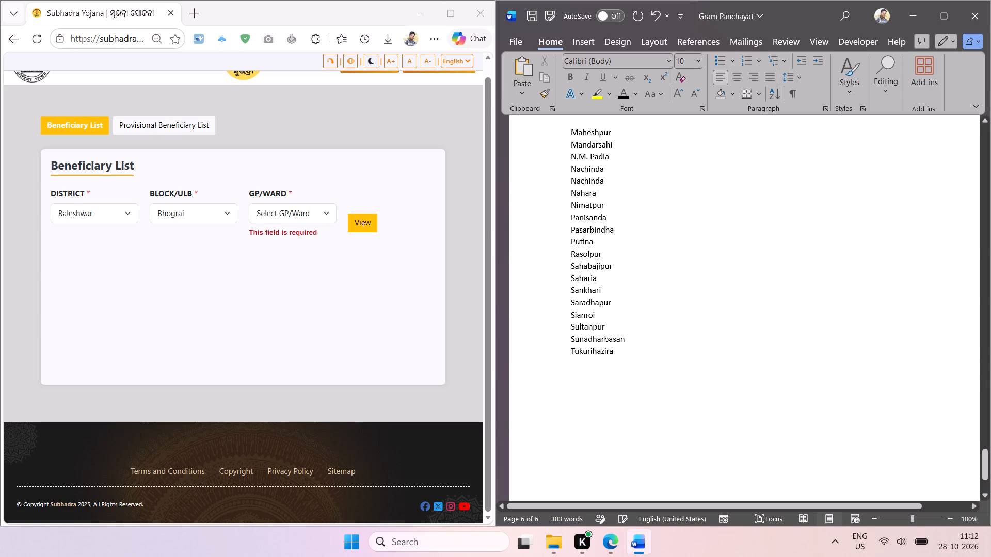
Delete the blank lines between the names from Kharidpipal to Maheshpur.
{"action": "scroll", "coordinate": [614, 335], "scroll_direction": "up", "scroll_amount": 3}
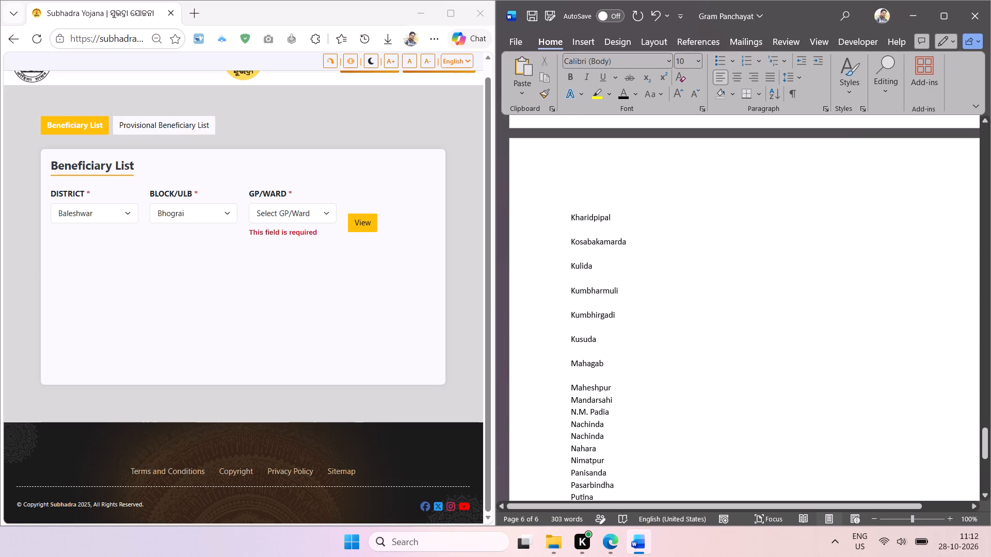
{"action": "scroll", "coordinate": [619, 356], "scroll_direction": "up", "scroll_amount": 1}
{"action": "left_click", "coordinate": [588, 387]}
{"action": "key", "text": "BackSpace"}
{"action": "left_click", "coordinate": [583, 363]}
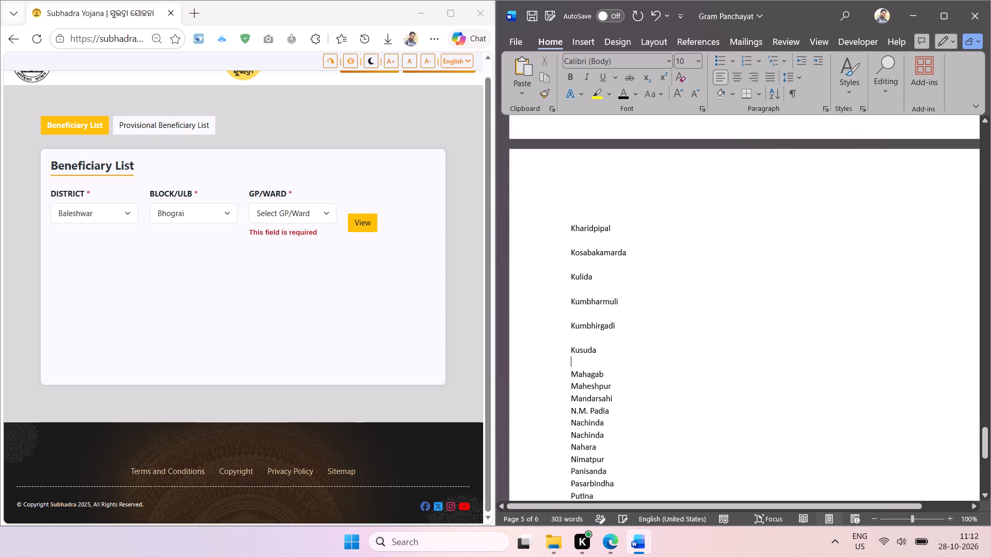
{"action": "key", "text": "BackSpace"}
{"action": "left_click", "coordinate": [585, 335]}
{"action": "key", "text": "BackSpace"}
{"action": "left_click", "coordinate": [586, 311]}
{"action": "key", "text": "BackSpace"}
{"action": "left_click", "coordinate": [584, 288]}
{"action": "key", "text": "BackSpace"}
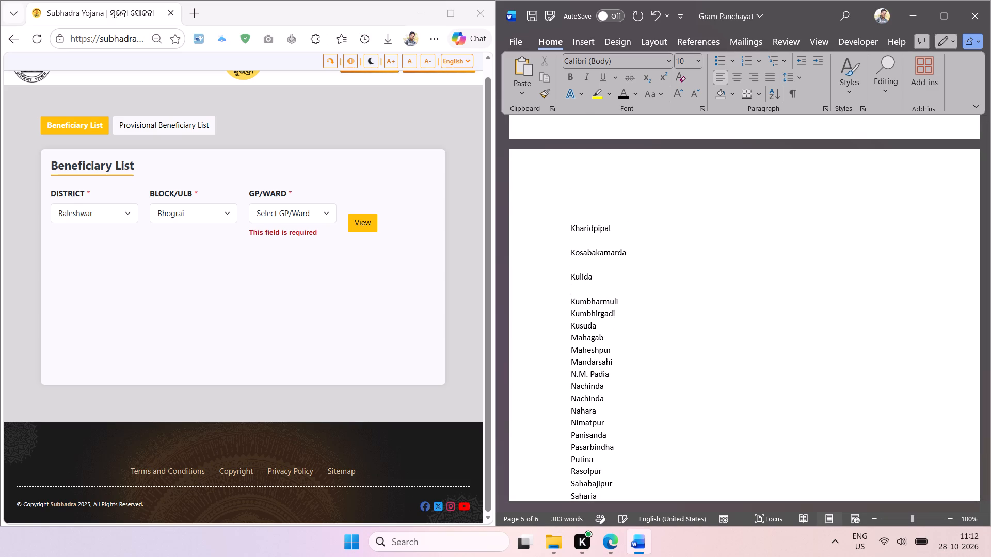
{"action": "left_click", "coordinate": [586, 263]}
{"action": "key", "text": "BackSpace"}
{"action": "left_click", "coordinate": [584, 238]}
{"action": "key", "text": "BackSpace"}
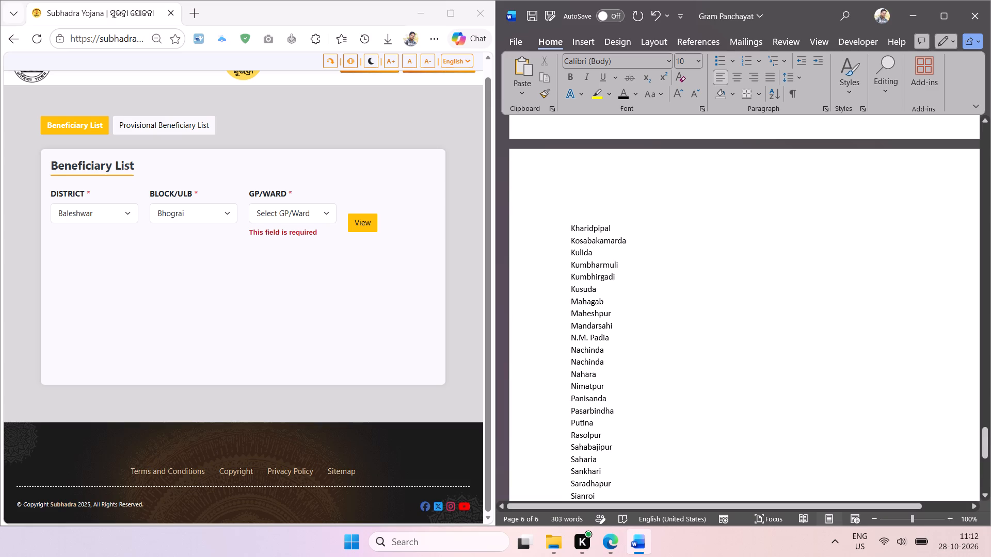
Delete the blank lines between the names from Gunsartha to Kakhada.
{"action": "scroll", "coordinate": [635, 263], "scroll_direction": "up", "scroll_amount": 3}
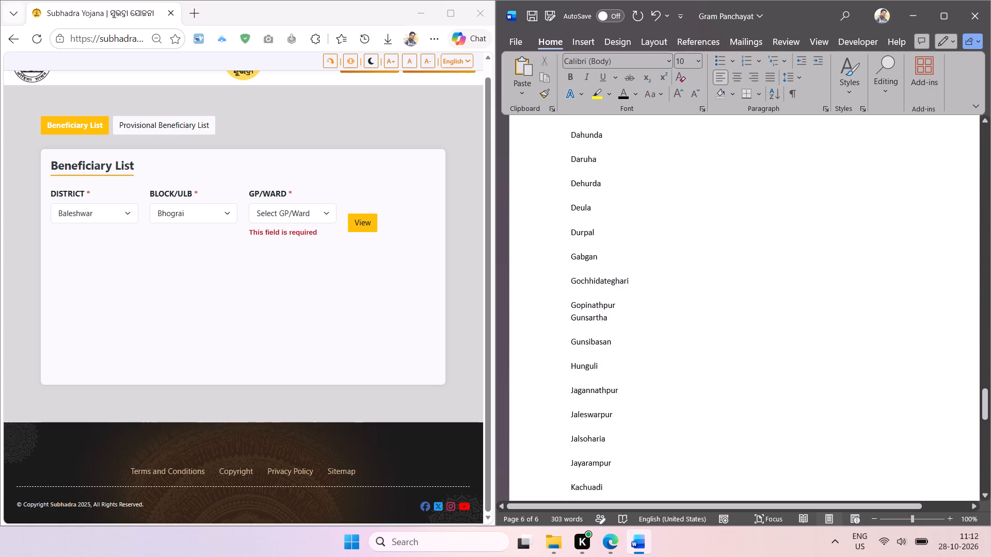
{"action": "scroll", "coordinate": [633, 277], "scroll_direction": "up", "scroll_amount": 1}
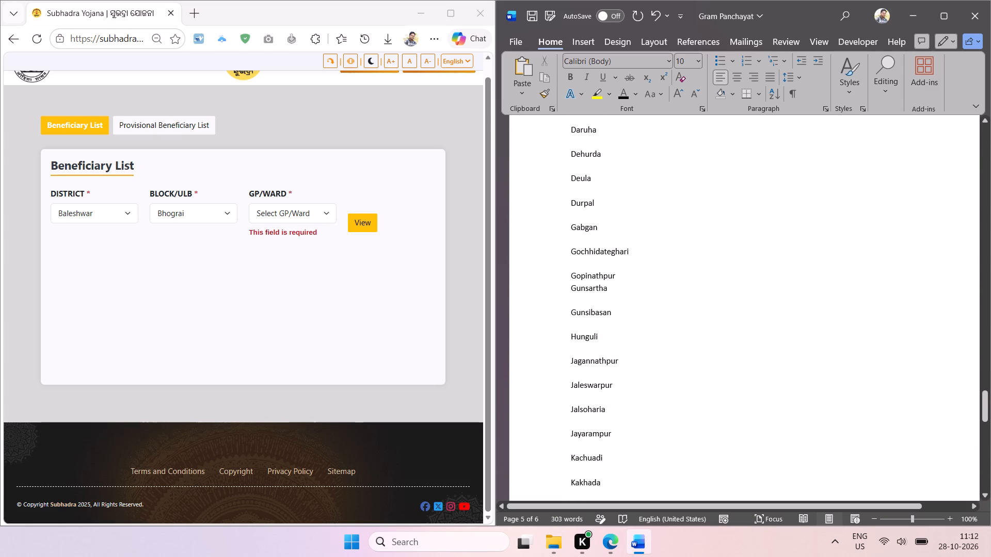
{"action": "left_click", "coordinate": [579, 468]}
{"action": "key", "text": "BackSpace"}
{"action": "left_click", "coordinate": [592, 444]}
{"action": "key", "text": "BackSpace"}
{"action": "left_click", "coordinate": [590, 418]}
{"action": "key", "text": "BackSpace"}
{"action": "left_click", "coordinate": [588, 398]}
{"action": "key", "text": "BackSpace"}
{"action": "left_click", "coordinate": [590, 378]}
{"action": "key", "text": "BackSpace"}
{"action": "left_click", "coordinate": [587, 346]}
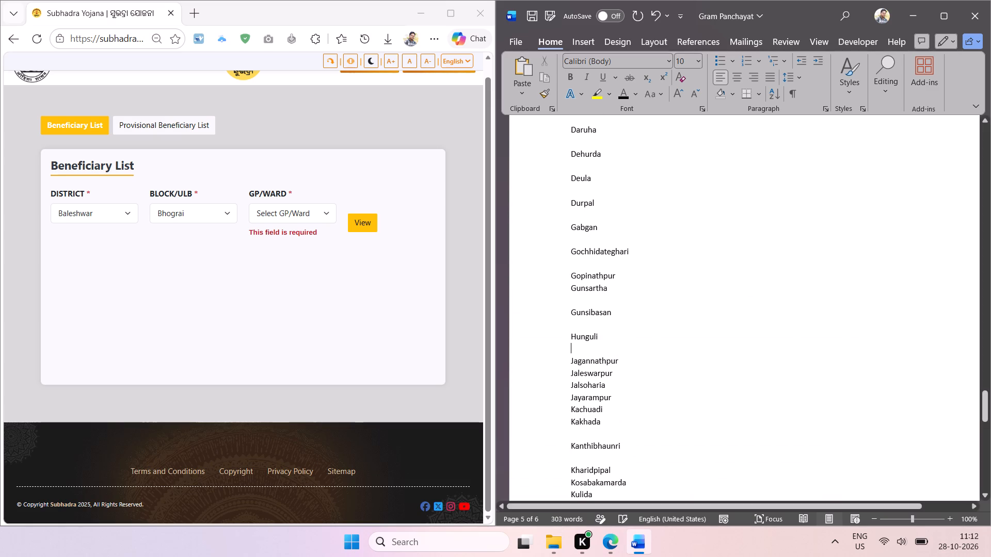
{"action": "key", "text": "BackSpace"}
{"action": "left_click", "coordinate": [587, 324]}
{"action": "key", "text": "BackSpace"}
{"action": "left_click", "coordinate": [586, 300]}
{"action": "key", "text": "BackSpace"}
Delete the blank lines between the names from Daruha to Gopinathpur.
{"action": "left_click", "coordinate": [582, 261]}
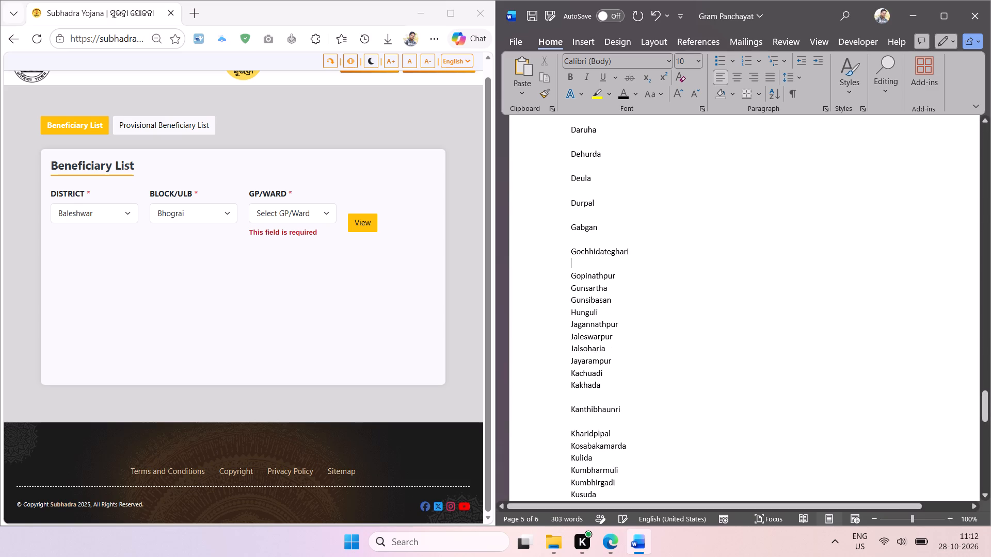
{"action": "key", "text": "BackSpace"}
{"action": "left_click", "coordinate": [582, 234]}
{"action": "key", "text": "BackSpace"}
{"action": "left_click", "coordinate": [580, 218]}
{"action": "key", "text": "BackSpace"}
{"action": "left_click", "coordinate": [580, 192]}
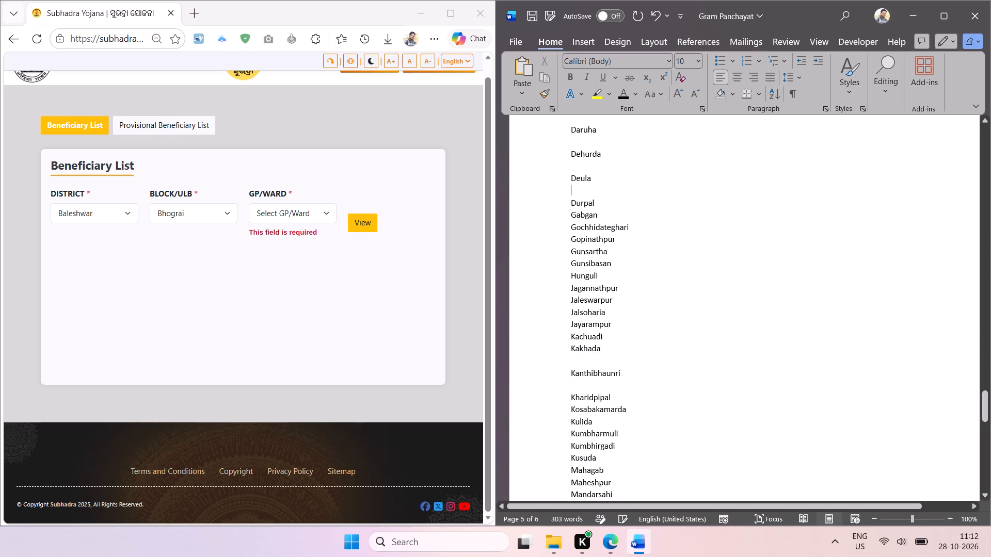
{"action": "key", "text": "BackSpace"}
{"action": "left_click", "coordinate": [580, 169]}
{"action": "key", "text": "BackSpace"}
{"action": "left_click", "coordinate": [582, 143]}
{"action": "key", "text": "BackSpace"}
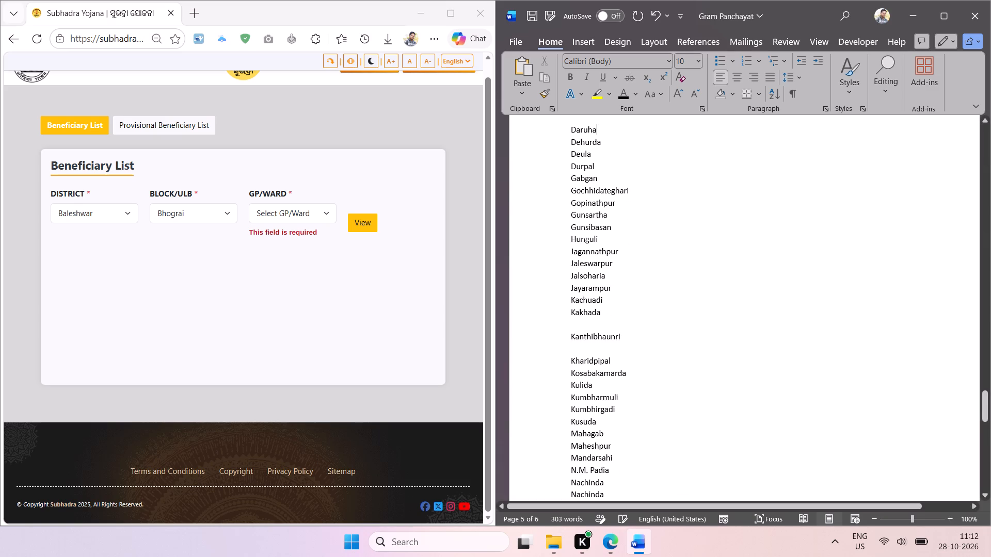
Delete the blank lines between the names from Daruha up to Balim in the Bhograi list.
{"action": "left_click", "coordinate": [617, 193]}
{"action": "scroll", "coordinate": [617, 193], "scroll_direction": "up", "scroll_amount": 4}
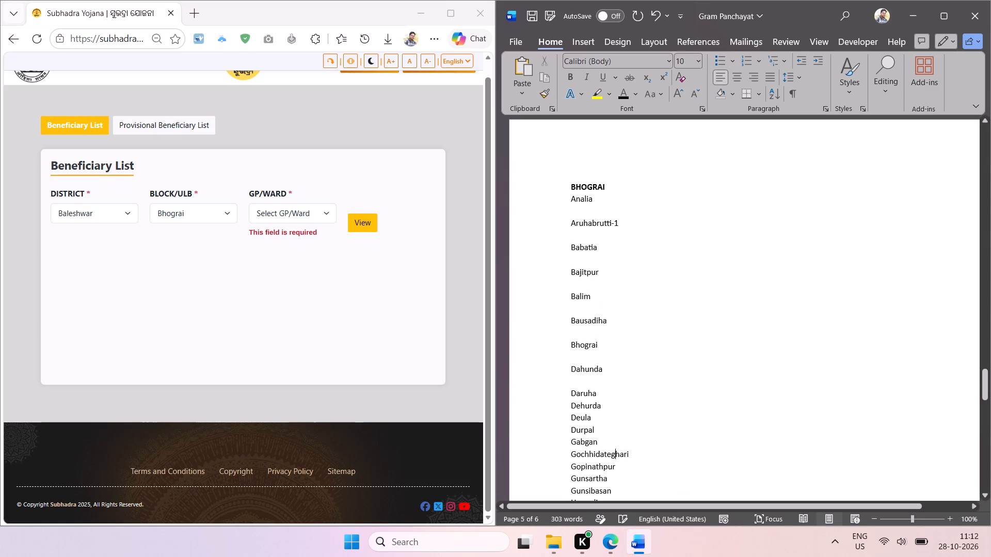
{"action": "left_click", "coordinate": [579, 381]}
{"action": "key", "text": "BackSpace"}
{"action": "left_click", "coordinate": [583, 359]}
{"action": "key", "text": "BackSpace"}
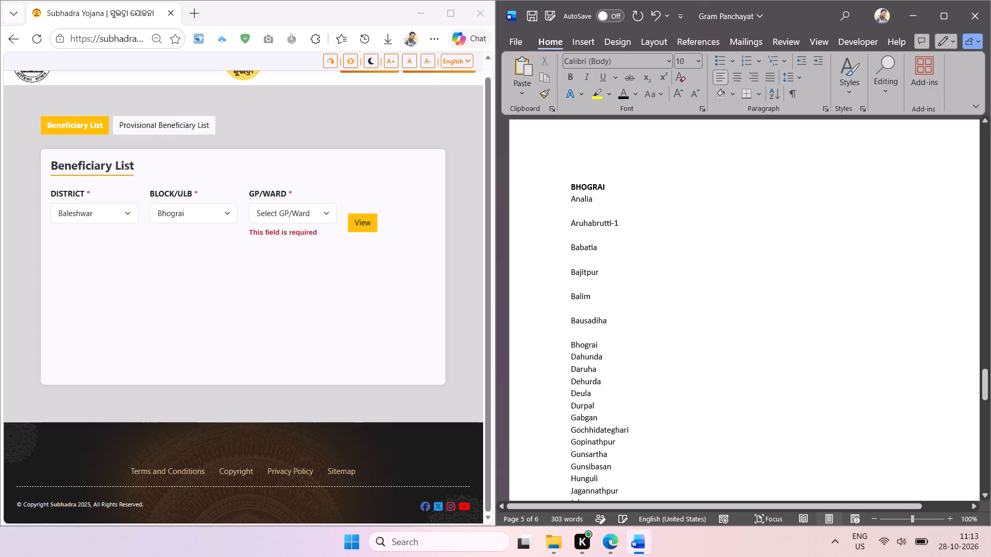
{"action": "left_click", "coordinate": [584, 326]}
{"action": "left_click", "coordinate": [581, 331]}
{"action": "key", "text": "BackSpace"}
{"action": "left_click", "coordinate": [581, 308]}
{"action": "key", "text": "BackSpace"}
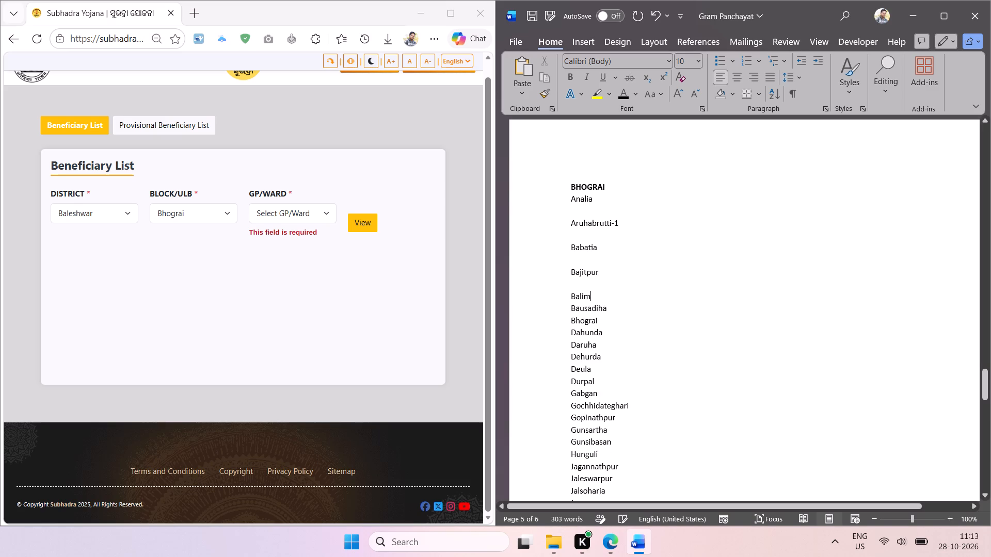
Delete the blank lines between the names from Balim up to Analia.
{"action": "left_click", "coordinate": [582, 286]}
{"action": "key", "text": "BackSpace"}
{"action": "left_click", "coordinate": [582, 257]}
{"action": "key", "text": "BackSpace"}
{"action": "left_click", "coordinate": [580, 235]}
{"action": "key", "text": "BackSpace"}
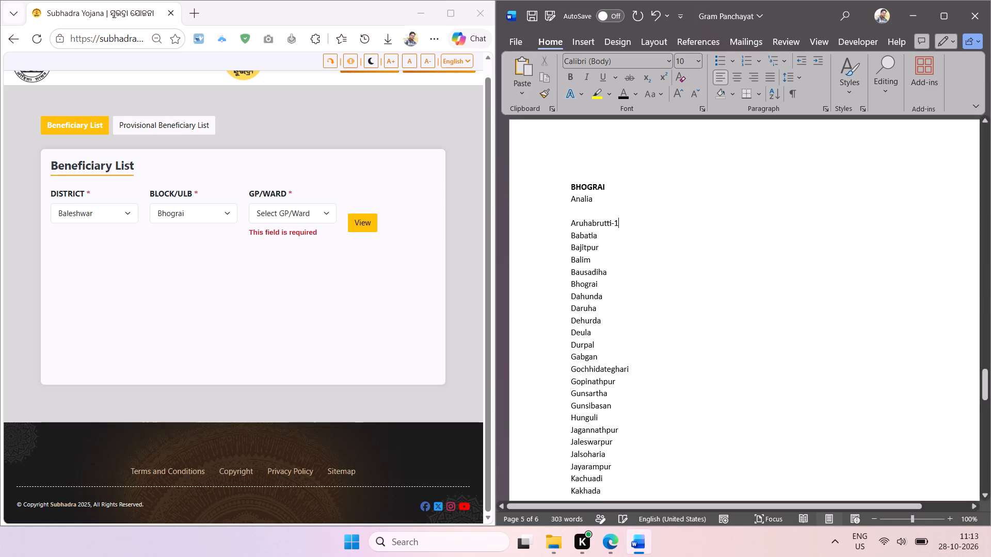
{"action": "left_click", "coordinate": [579, 208]}
{"action": "key", "text": "BackSpace"}
Delete the blank lines above and below Kanthibhaunri in the Bhograi list.
{"action": "scroll", "coordinate": [649, 278], "scroll_direction": "down", "scroll_amount": 3}
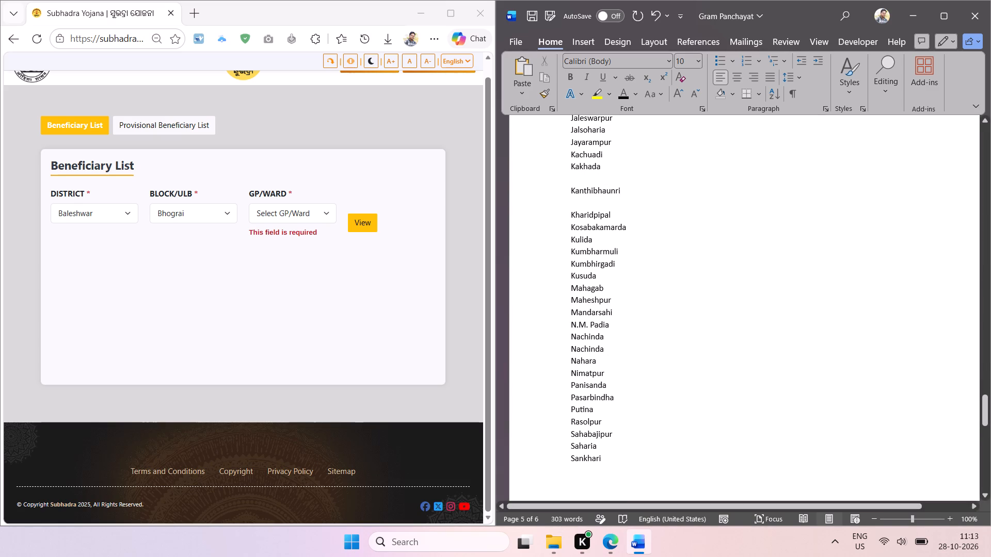
{"action": "scroll", "coordinate": [649, 278], "scroll_direction": "down", "scroll_amount": 1}
{"action": "left_click", "coordinate": [593, 201]}
{"action": "key", "text": "BackSpace"}
{"action": "left_click", "coordinate": [581, 174]}
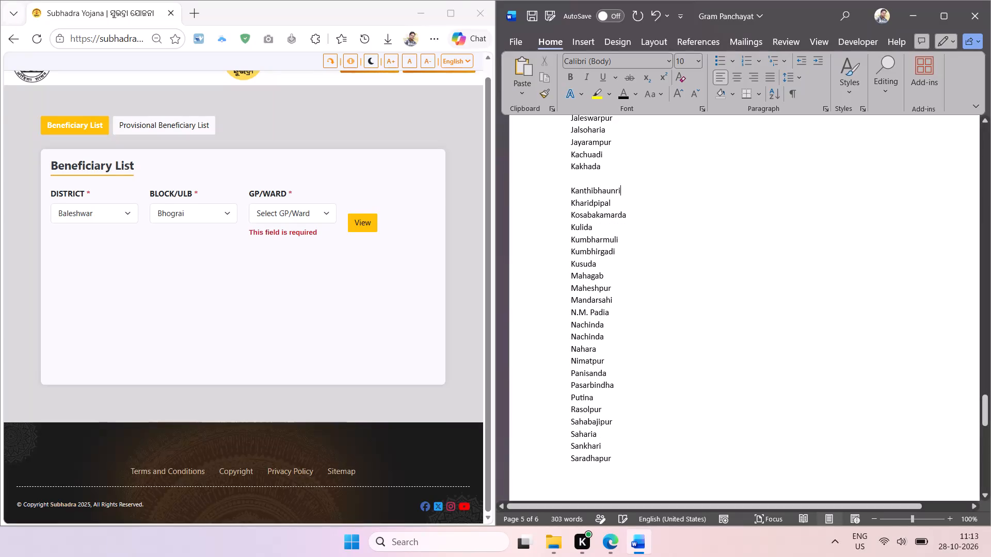
{"action": "key", "text": "BackSpace"}
Remove the page break before the BHOGRAI heading so its list follows Putura in the Basta list.
{"action": "scroll", "coordinate": [606, 295], "scroll_direction": "up", "scroll_amount": 2}
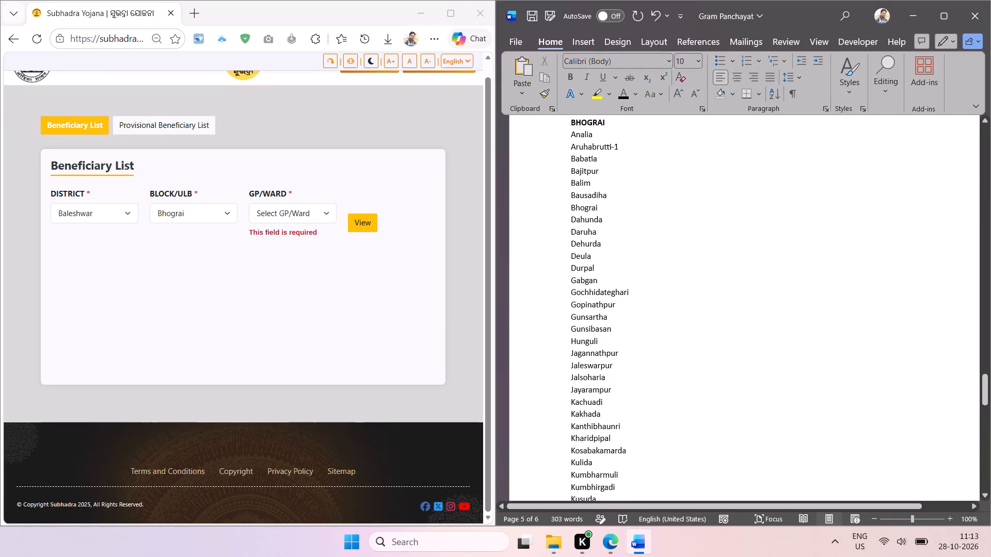
{"action": "scroll", "coordinate": [560, 258], "scroll_direction": "up", "scroll_amount": 1}
{"action": "left_click", "coordinate": [572, 188]}
{"action": "scroll", "coordinate": [606, 256], "scroll_direction": "down", "scroll_amount": 4}
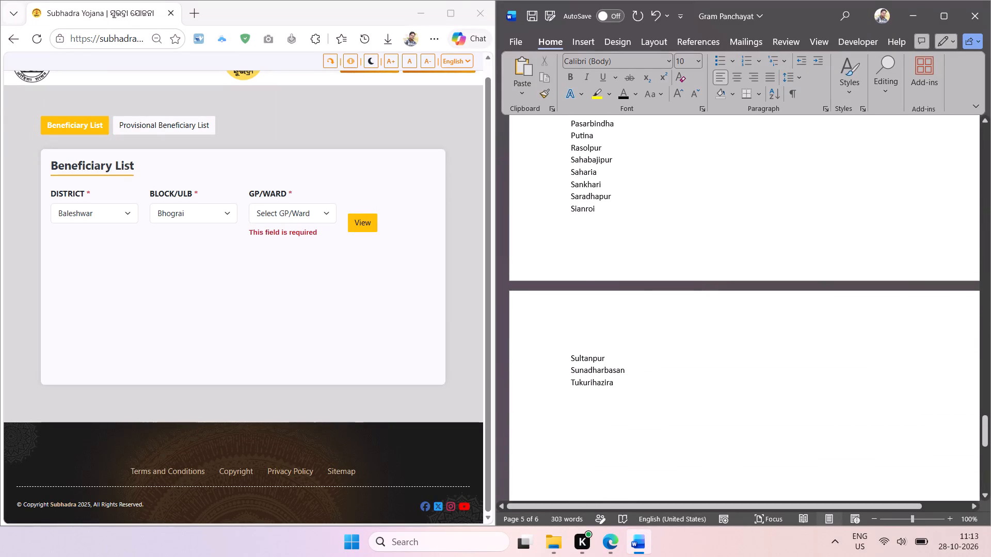
{"action": "scroll", "coordinate": [619, 354], "scroll_direction": "up", "scroll_amount": 7}
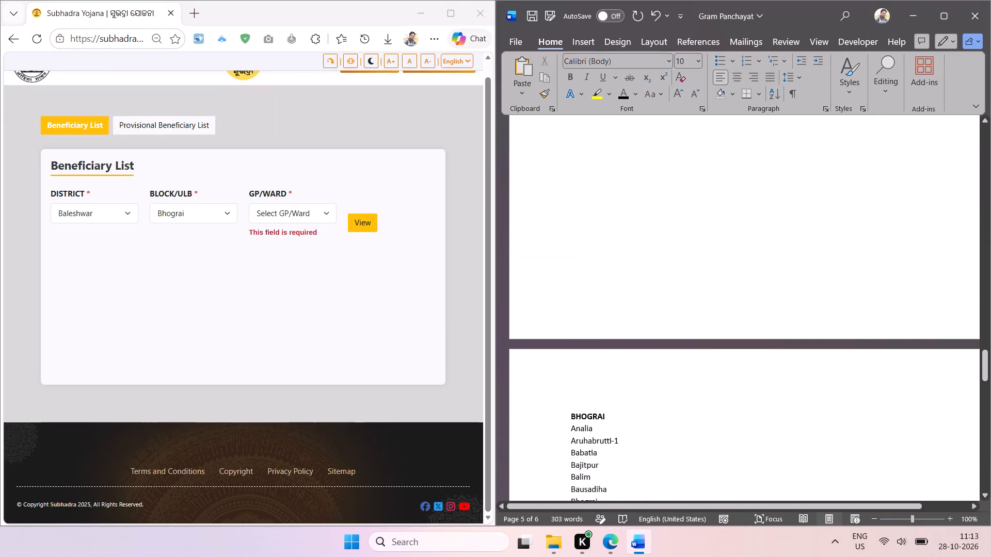
{"action": "scroll", "coordinate": [618, 333], "scroll_direction": "up", "scroll_amount": 1}
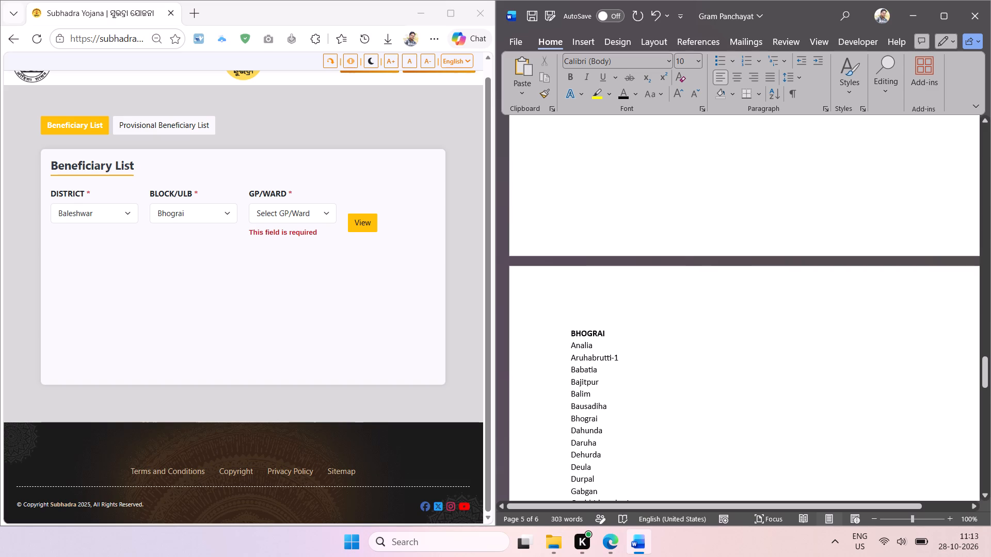
{"action": "left_click", "coordinate": [571, 334]}
{"action": "key", "text": "BackSpace"}
{"action": "key", "text": "BackSpace"}
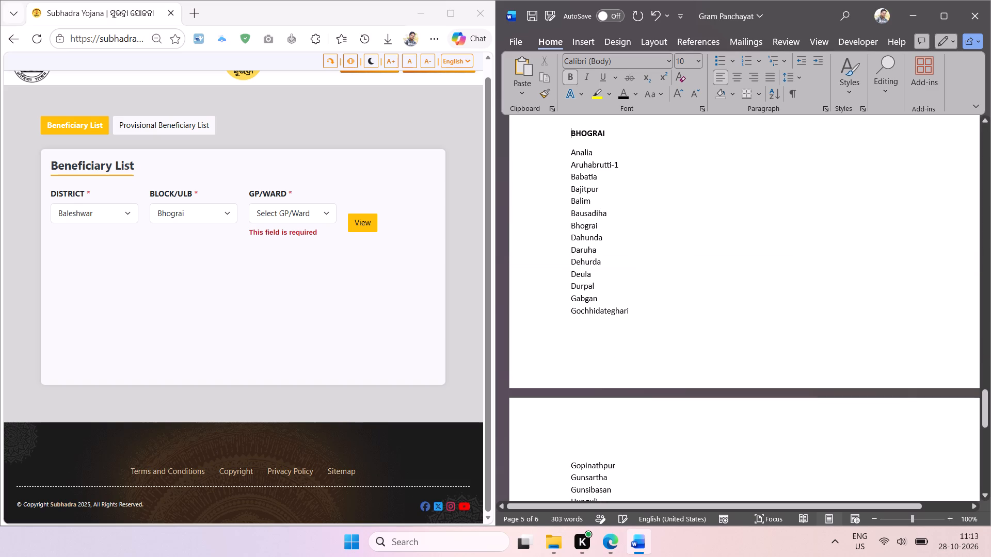
Remove the space after paragraphs throughout the whole document.
{"action": "scroll", "coordinate": [608, 201], "scroll_direction": "up", "scroll_amount": 1}
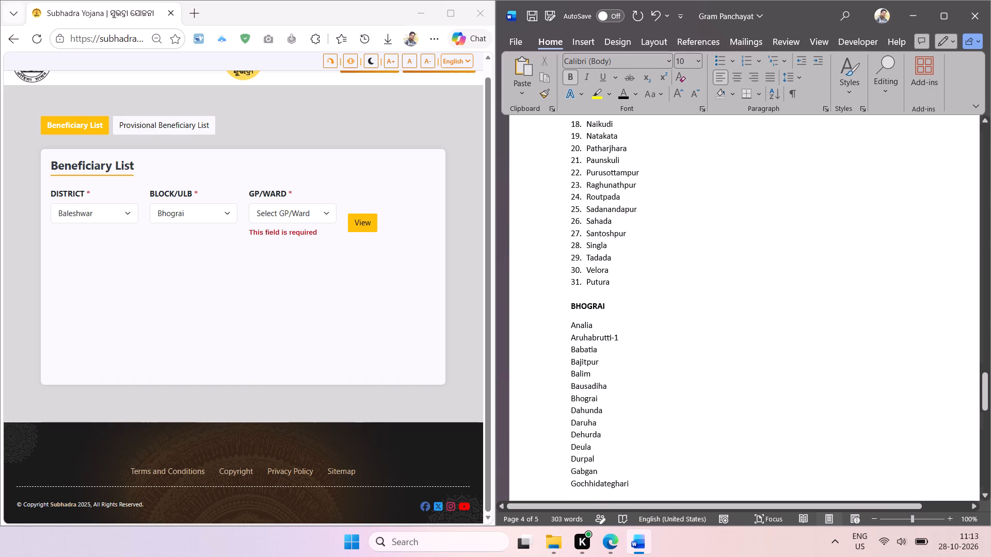
{"action": "key", "text": "ctrl+a"}
{"action": "left_click", "coordinate": [796, 83]}
{"action": "left_click", "coordinate": [830, 238]}
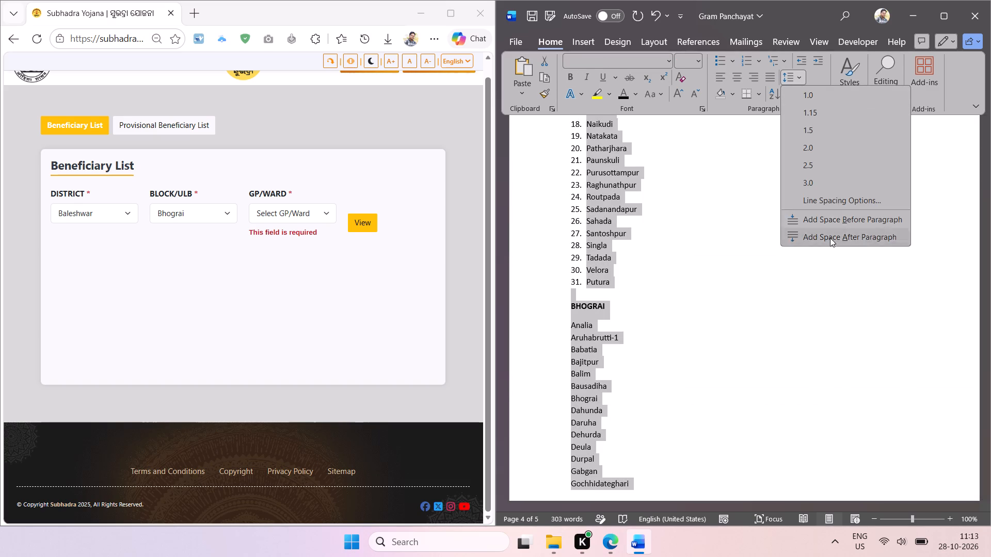
{"action": "left_click", "coordinate": [798, 76]}
{"action": "left_click", "coordinate": [830, 235]}
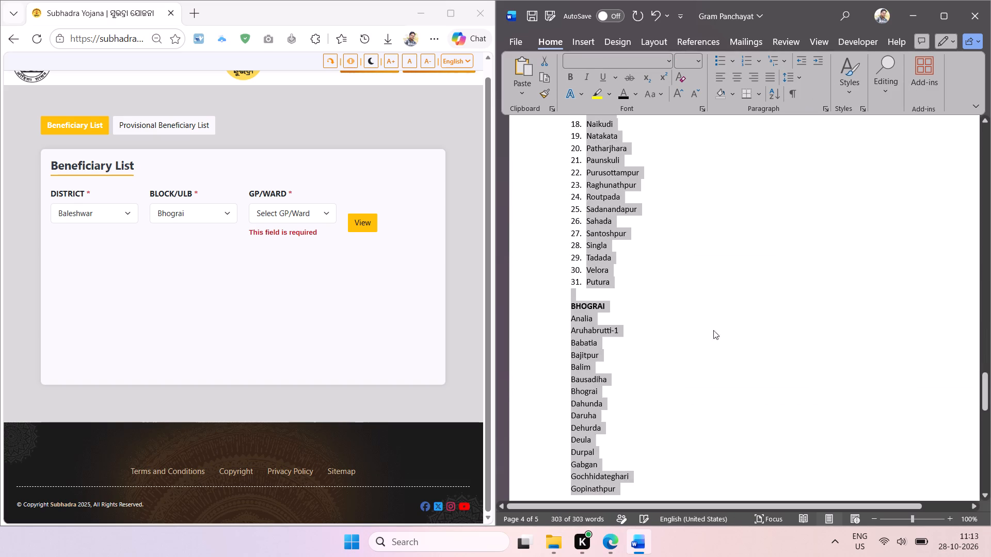
{"action": "left_click", "coordinate": [691, 346]}
Insert an extra blank line above the BHOGRAI heading.
{"action": "left_click", "coordinate": [576, 298]}
{"action": "key", "text": "Return"}
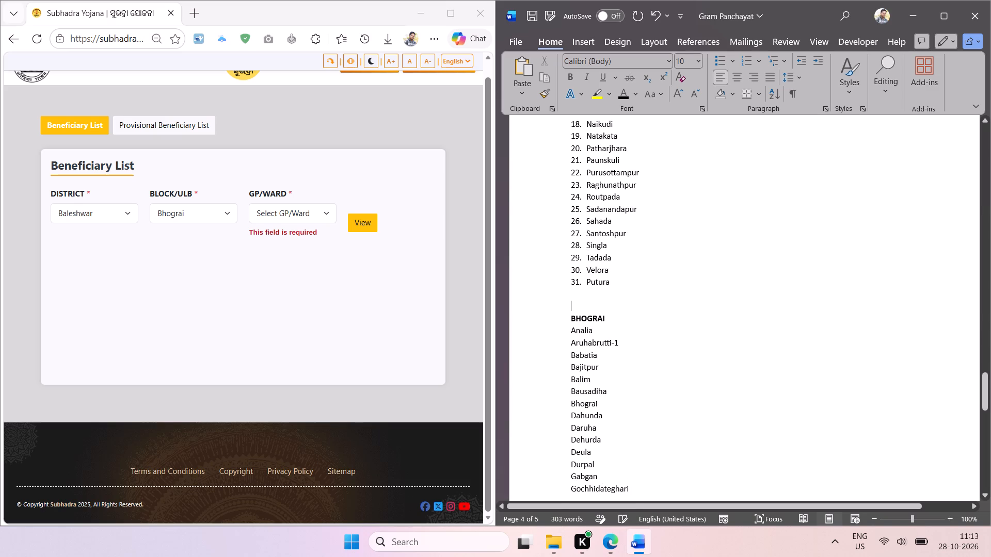
Sort the Bhograi names from Analia to Tukurihazira alphabetically.
{"action": "left_click", "coordinate": [571, 333]}
{"action": "scroll", "coordinate": [644, 385], "scroll_direction": "down", "scroll_amount": 6}
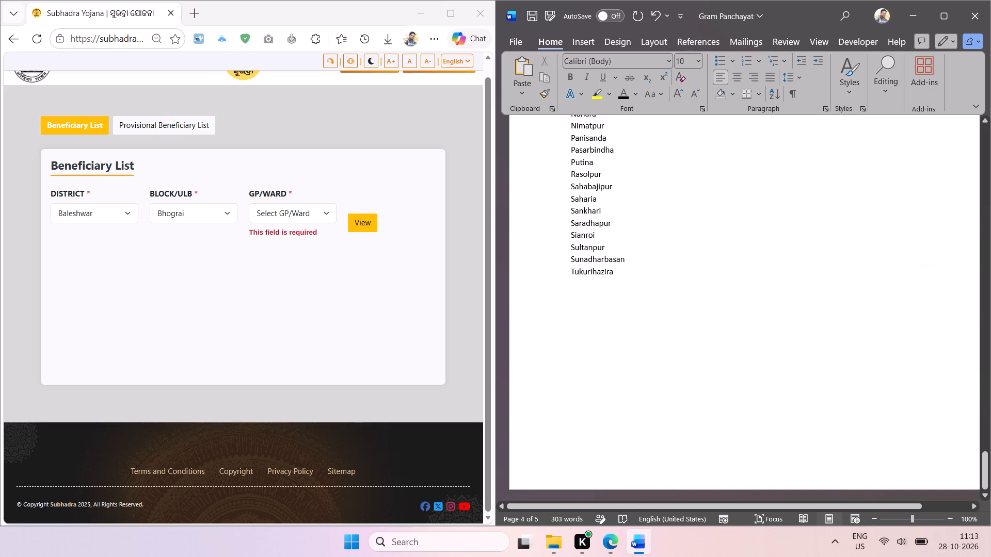
{"action": "scroll", "coordinate": [630, 361], "scroll_direction": "down", "scroll_amount": 1}
{"action": "left_click", "coordinate": [616, 269], "text": "shift"}
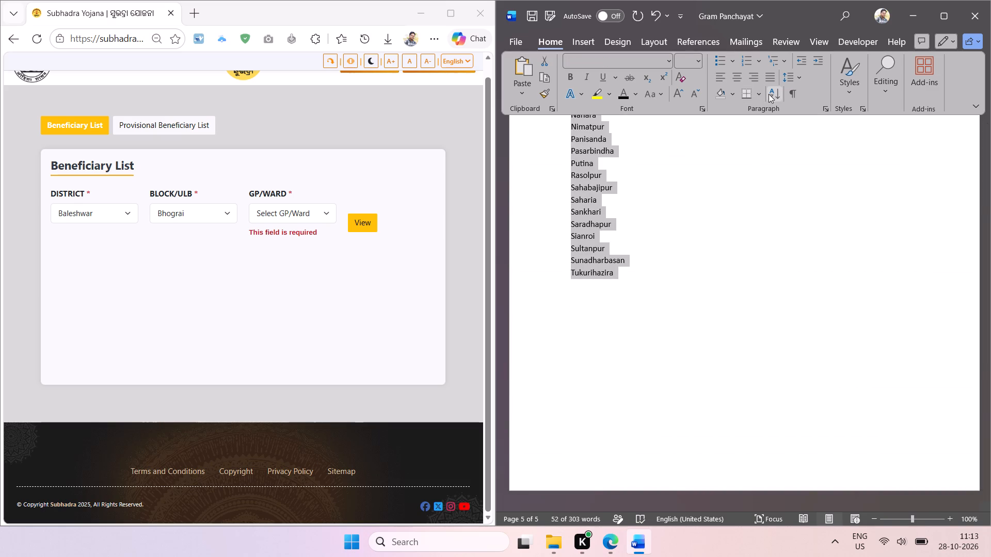
{"action": "left_click", "coordinate": [771, 95]}
{"action": "key", "text": "Return"}
Number the Bhograi names, decrease the list's indent to the margin, and save the document.
{"action": "left_click", "coordinate": [747, 62]}
{"action": "double_click", "coordinate": [798, 63]}
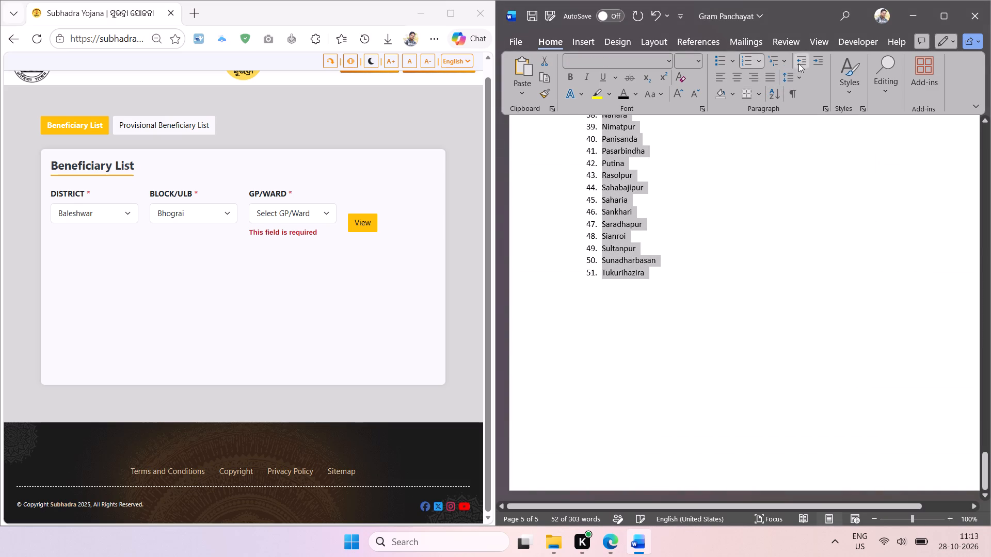
{"action": "left_click", "coordinate": [723, 265]}
{"action": "key", "text": "ctrl+s"}
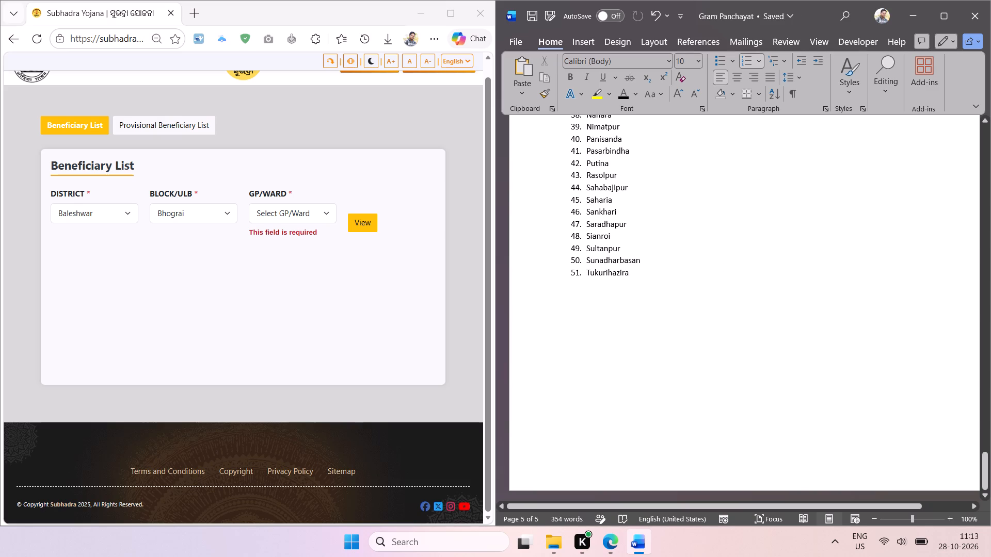
Copy the bold BASTA heading and paste it below Tukurihazira at the document's end, leaving one blank line between them.
{"action": "scroll", "coordinate": [668, 262], "scroll_direction": "up", "scroll_amount": 5}
{"action": "scroll", "coordinate": [668, 262], "scroll_direction": "down", "scroll_amount": 1}
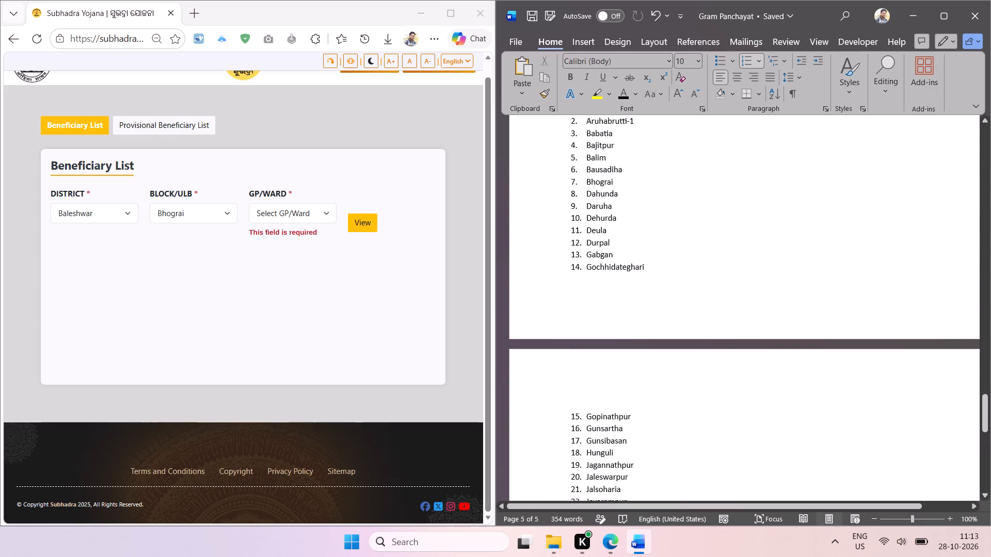
{"action": "scroll", "coordinate": [648, 258], "scroll_direction": "down", "scroll_amount": 1}
{"action": "scroll", "coordinate": [617, 296], "scroll_direction": "up", "scroll_amount": 1}
{"action": "scroll", "coordinate": [617, 296], "scroll_direction": "down", "scroll_amount": 3}
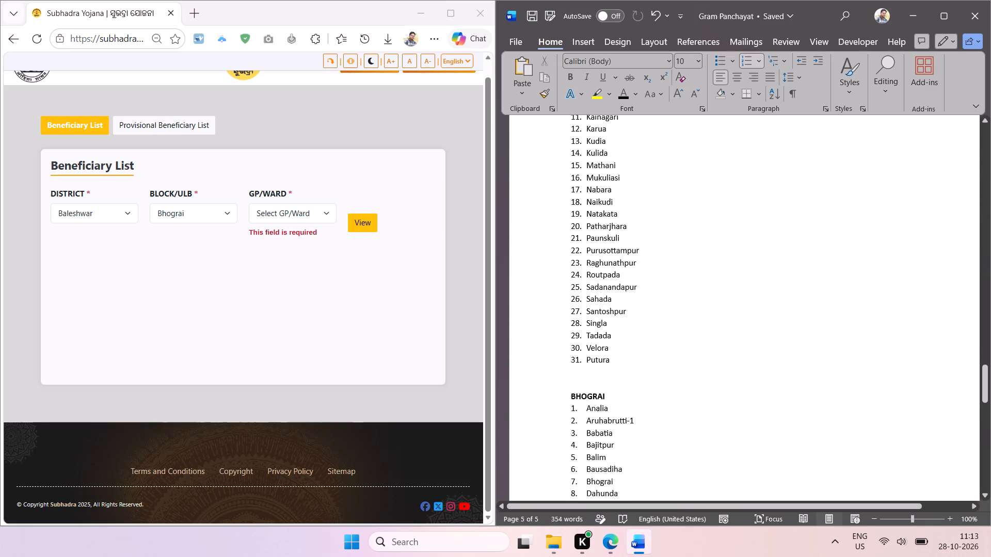
{"action": "scroll", "coordinate": [618, 308], "scroll_direction": "down", "scroll_amount": 1}
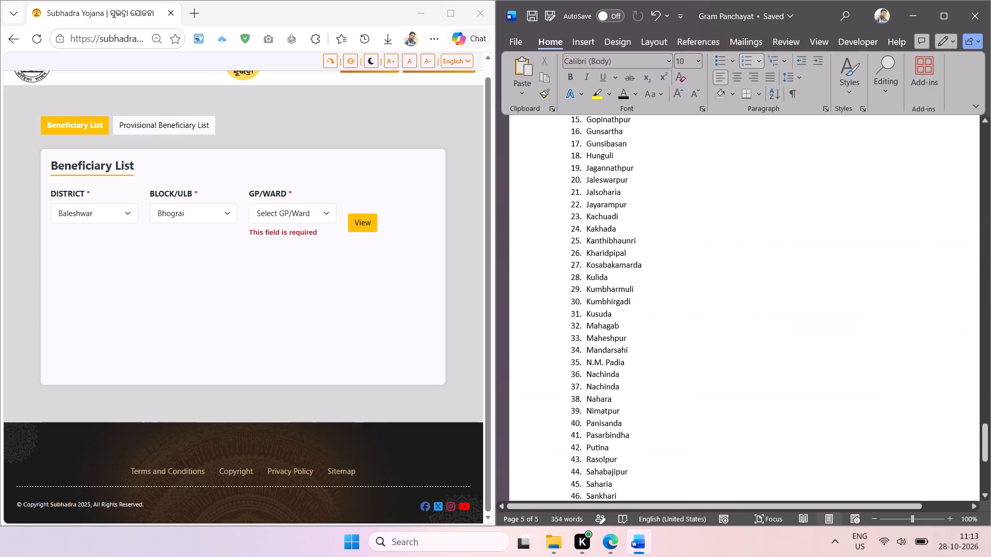
{"action": "scroll", "coordinate": [616, 298], "scroll_direction": "down", "scroll_amount": 1}
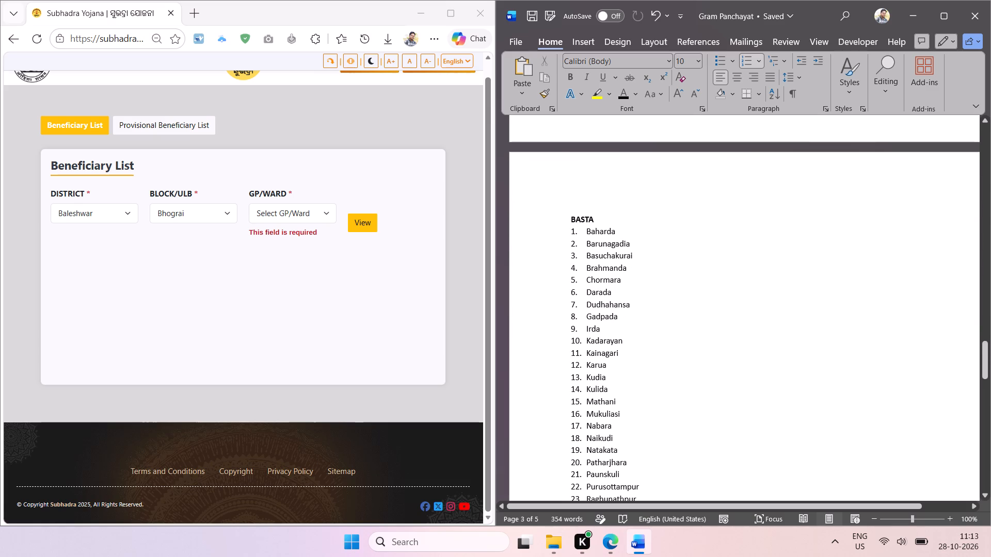
{"action": "double_click", "coordinate": [584, 215]}
{"action": "key", "text": "ctrl+c"}
{"action": "left_click", "coordinate": [603, 283]}
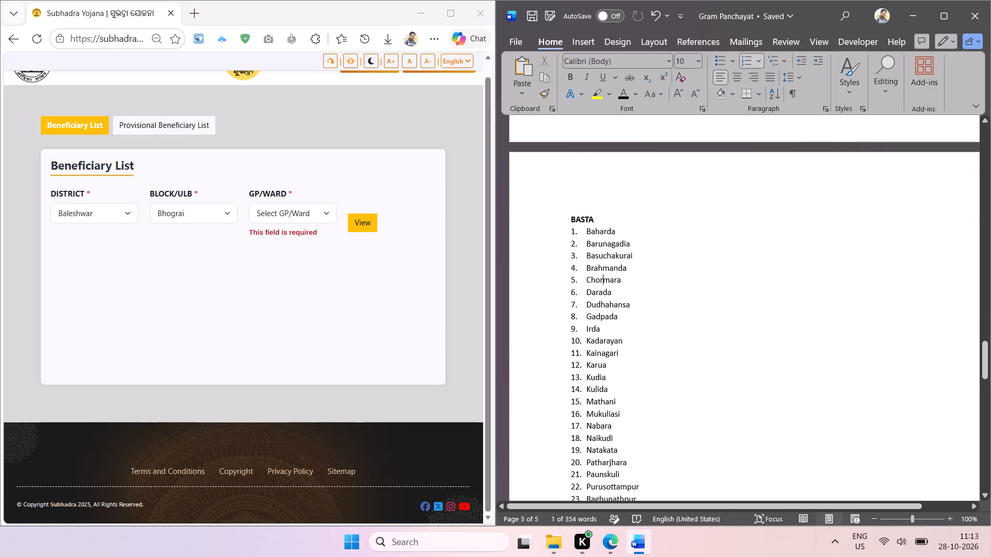
{"action": "scroll", "coordinate": [603, 283], "scroll_direction": "down", "scroll_amount": 4}
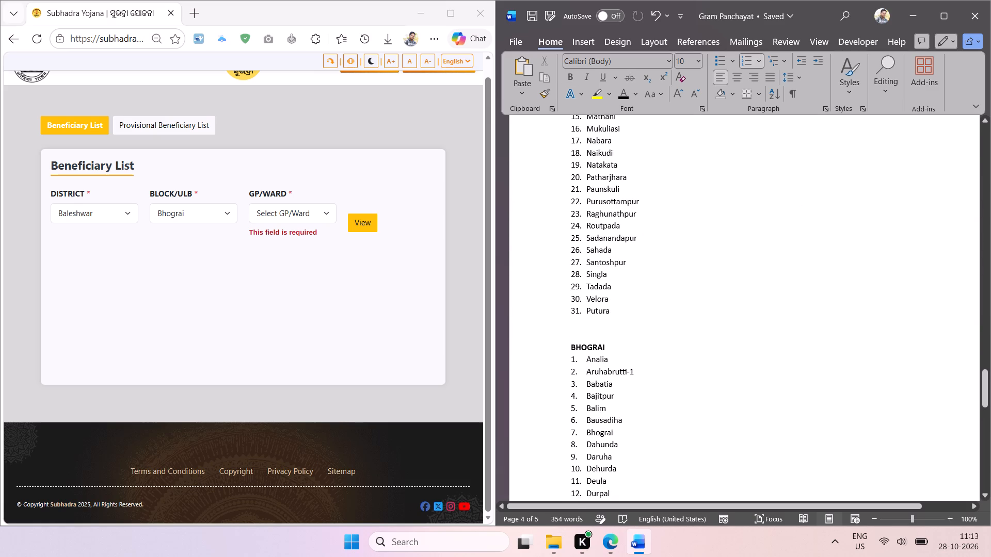
{"action": "scroll", "coordinate": [630, 357], "scroll_direction": "down", "scroll_amount": 8}
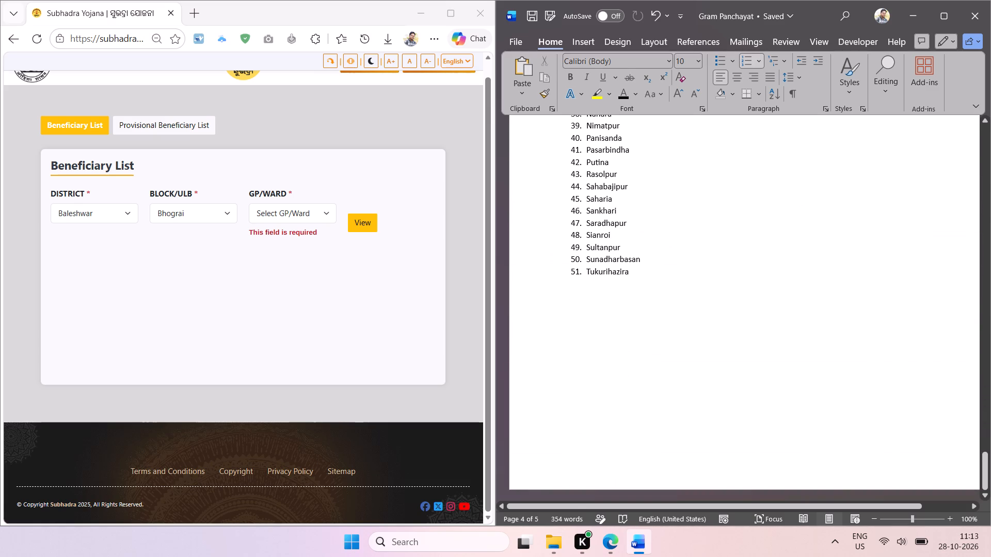
{"action": "left_click", "coordinate": [638, 271]}
{"action": "key", "text": "Return"}
{"action": "key", "text": "Return"}
{"action": "key", "text": "Return"}
{"action": "key", "text": "Return"}
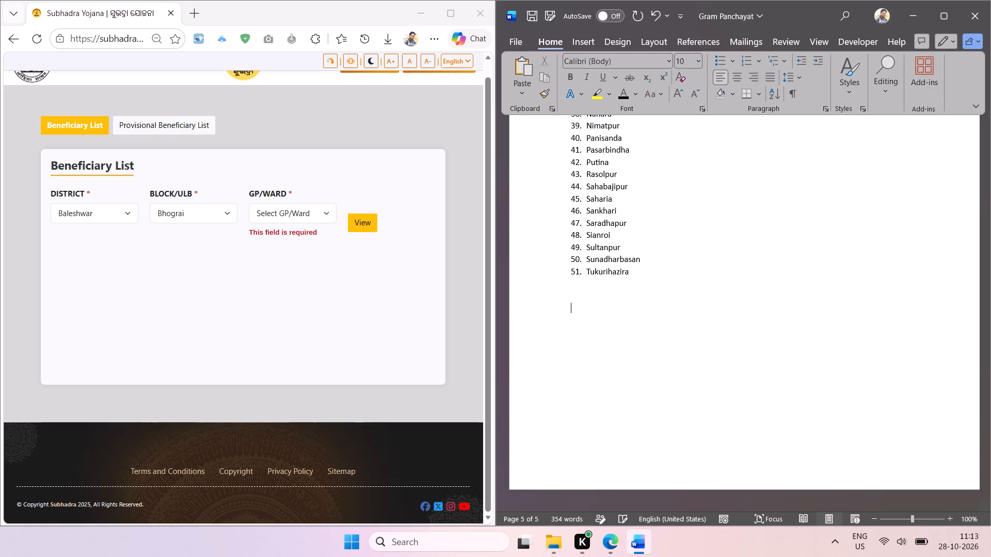
{"action": "key", "text": "ctrl+v"}
{"action": "left_click", "coordinate": [572, 300]}
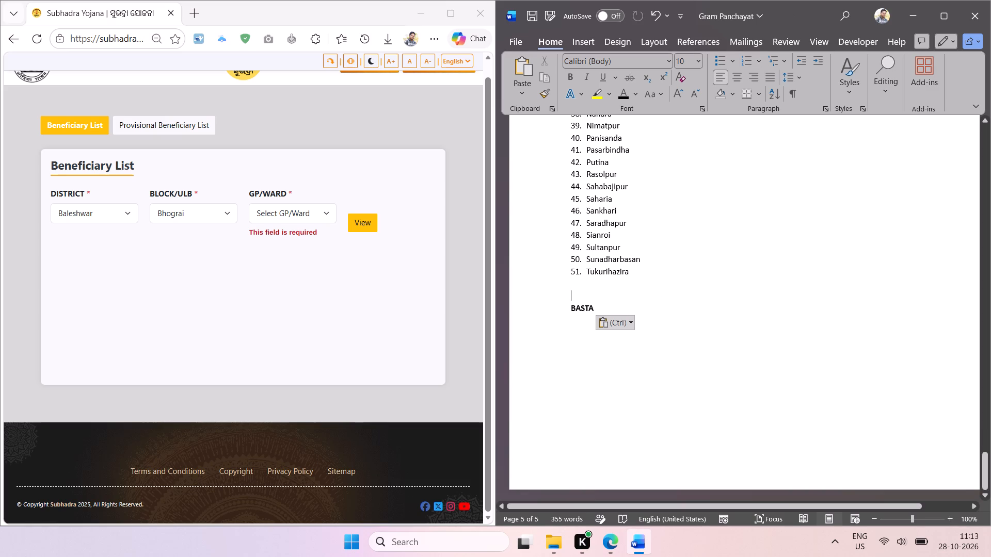
{"action": "key", "text": "BackSpace"}
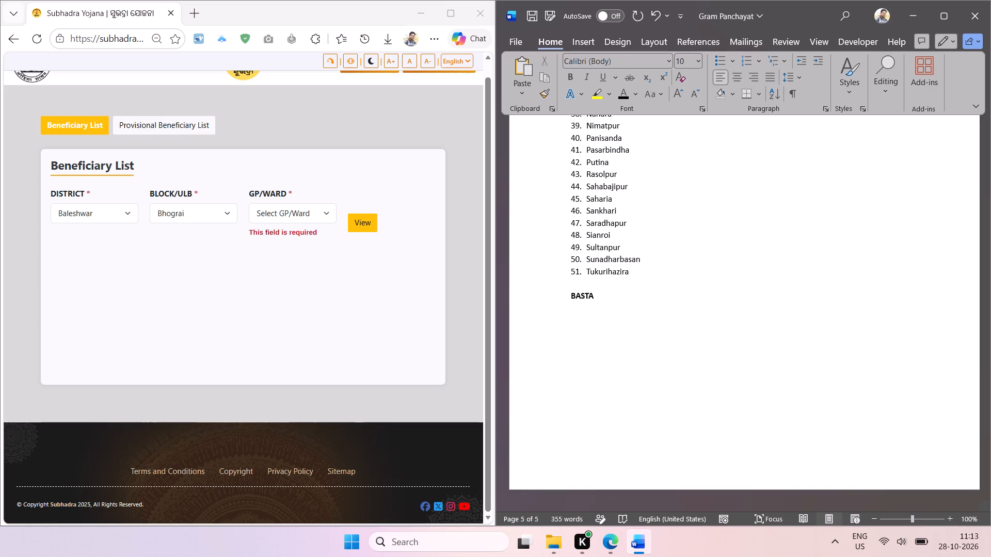
On the Subhadra website, choose Jaleswar as the block for Baleshwar district.
{"action": "left_click", "coordinate": [219, 214]}
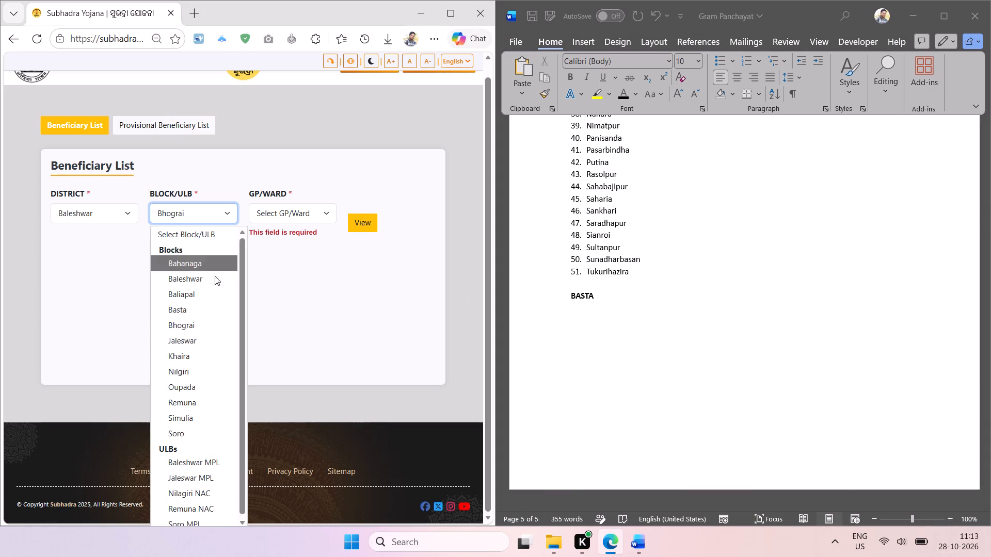
{"action": "left_click", "coordinate": [207, 342]}
{"action": "left_click", "coordinate": [297, 327]}
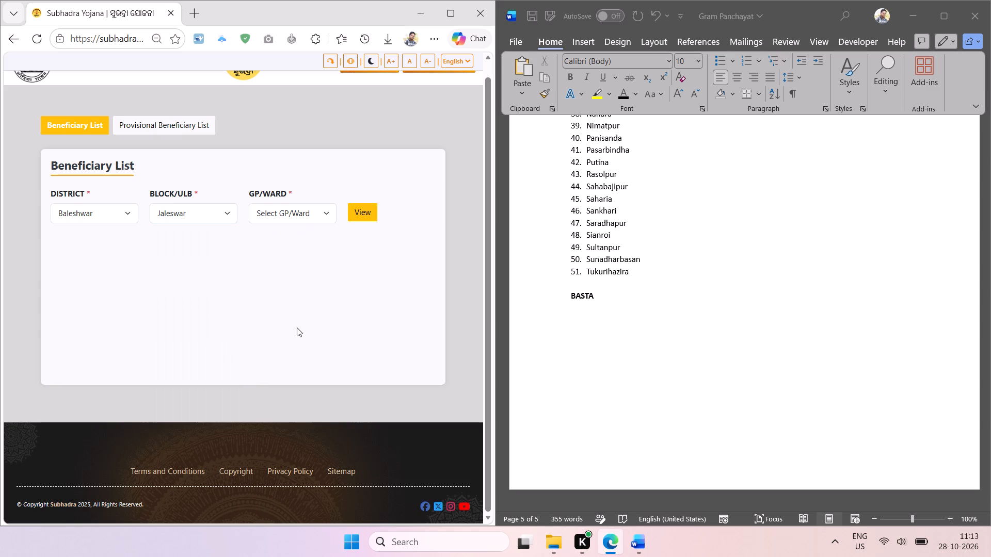
Replace the pasted BASTA heading with Jaleswar extracted from the website, set it in uppercase, start a line below, and save.
{"action": "key", "text": "shift+super+t"}
{"action": "left_click_drag", "start_coordinate": [153, 203], "coordinate": [198, 286]}
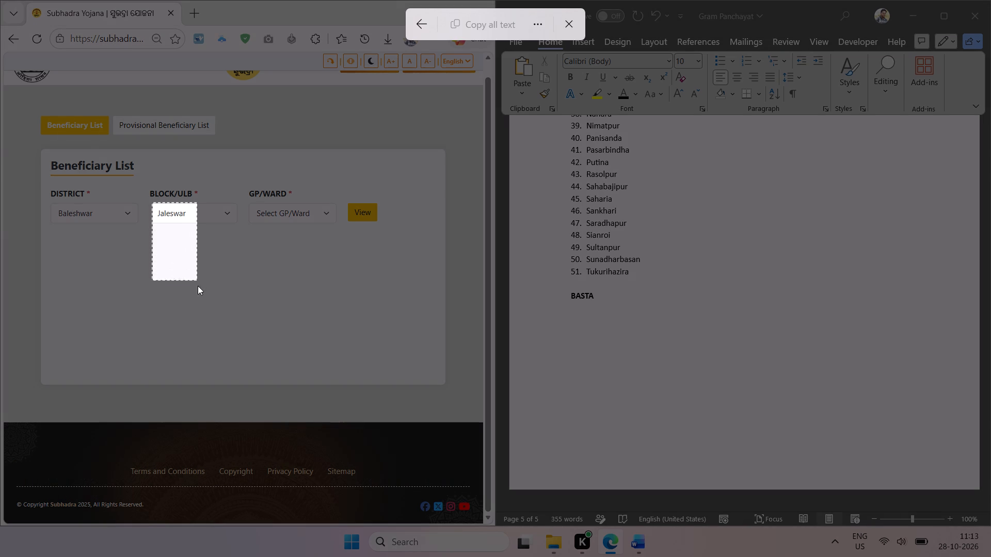
{"action": "left_click_drag", "start_coordinate": [198, 286], "coordinate": [199, 291]}
{"action": "left_click", "coordinate": [492, 23]}
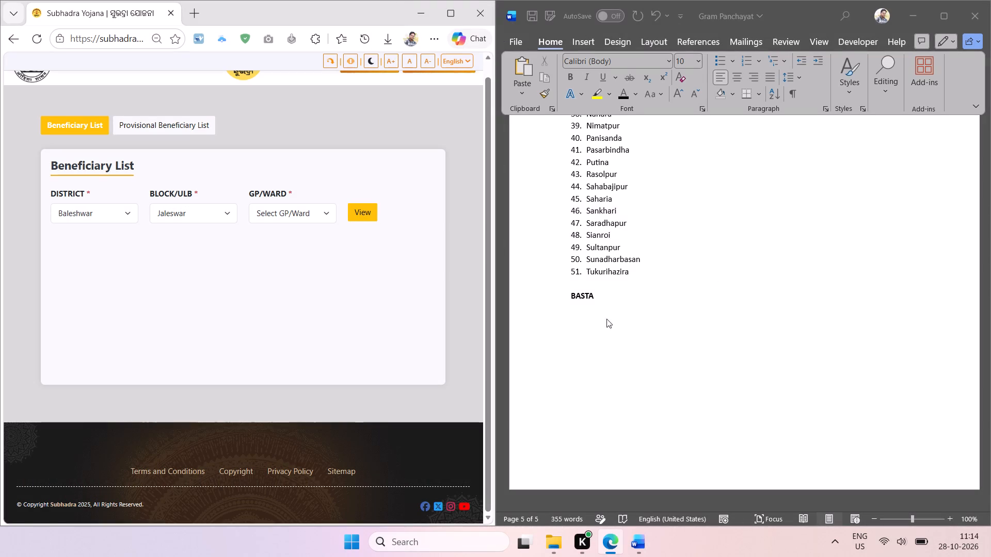
{"action": "left_click", "coordinate": [594, 300]}
{"action": "double_click", "coordinate": [586, 296]}
{"action": "key", "text": "ctrl+v"}
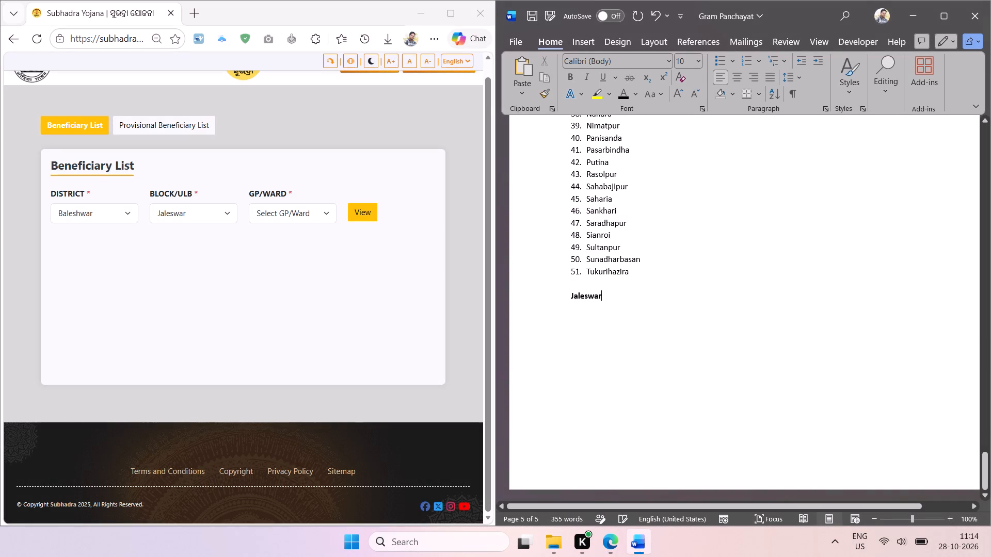
{"action": "key", "text": "shift+F3"}
{"action": "key", "text": "Return"}
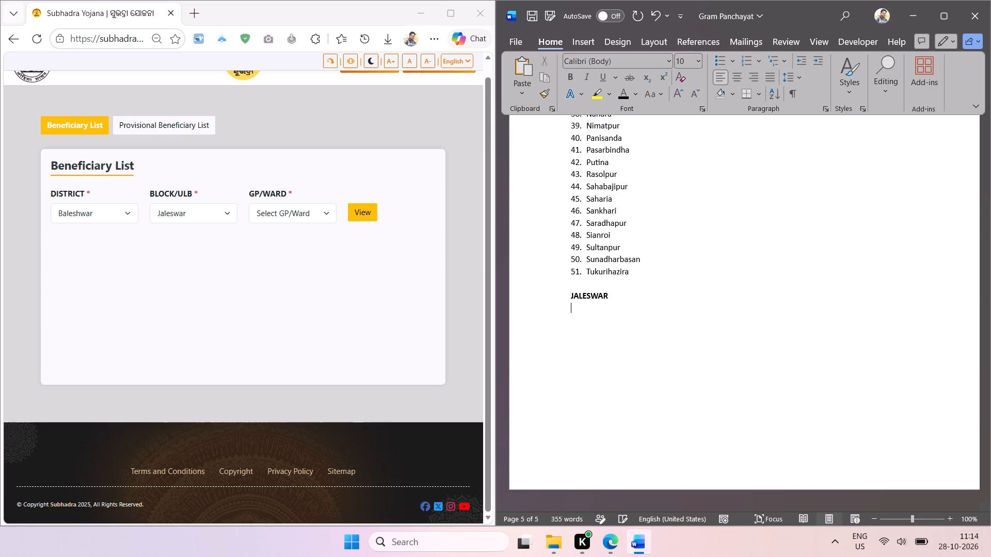
{"action": "key", "text": "ctrl+s"}
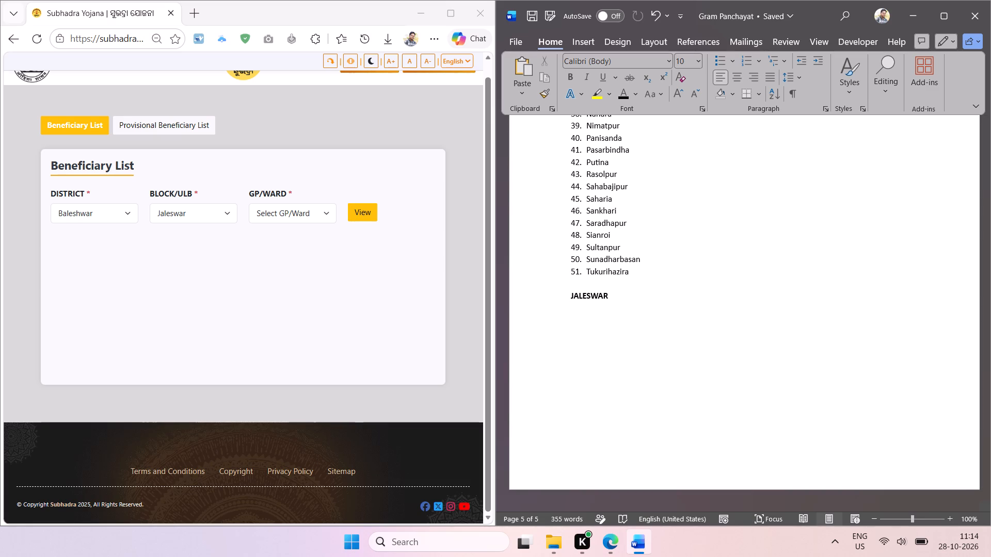
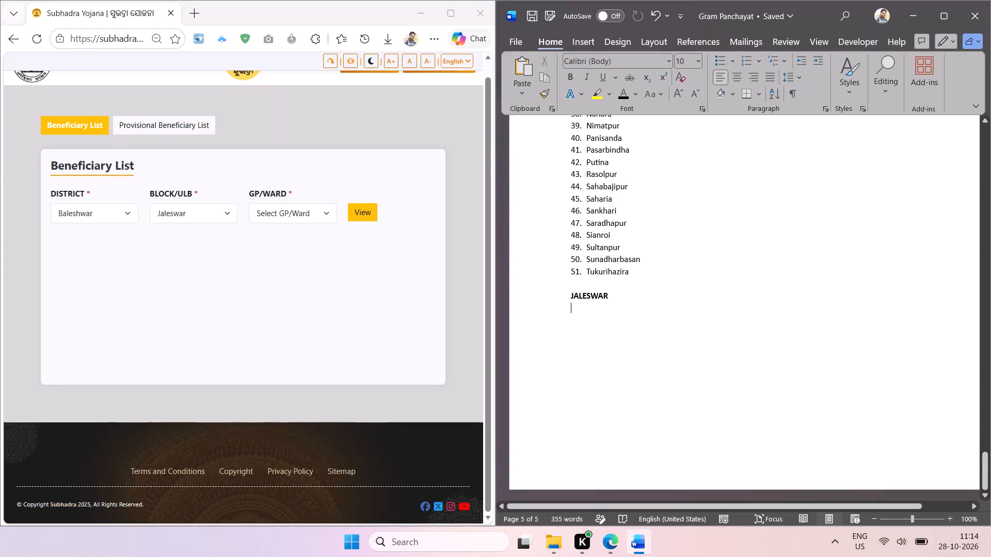
On the Subhadra website, change the block for Baleshwar district to Khaira.
{"action": "left_click", "coordinate": [203, 215]}
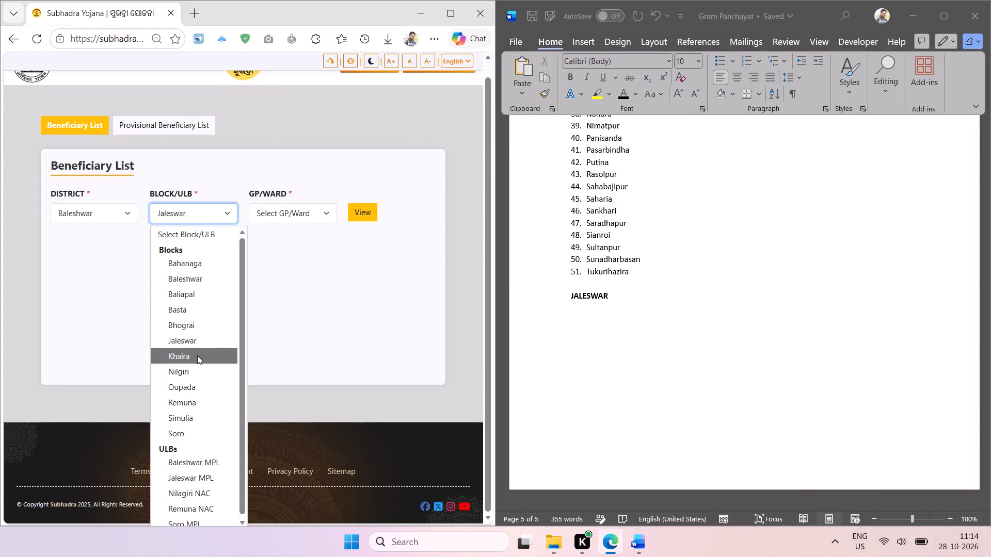
{"action": "left_click", "coordinate": [197, 355]}
{"action": "left_click", "coordinate": [271, 326]}
Replace the JALESWAR heading with Khaira extracted from the website, set it in uppercase, start a line below, and save.
{"action": "key", "text": "shift+super+t"}
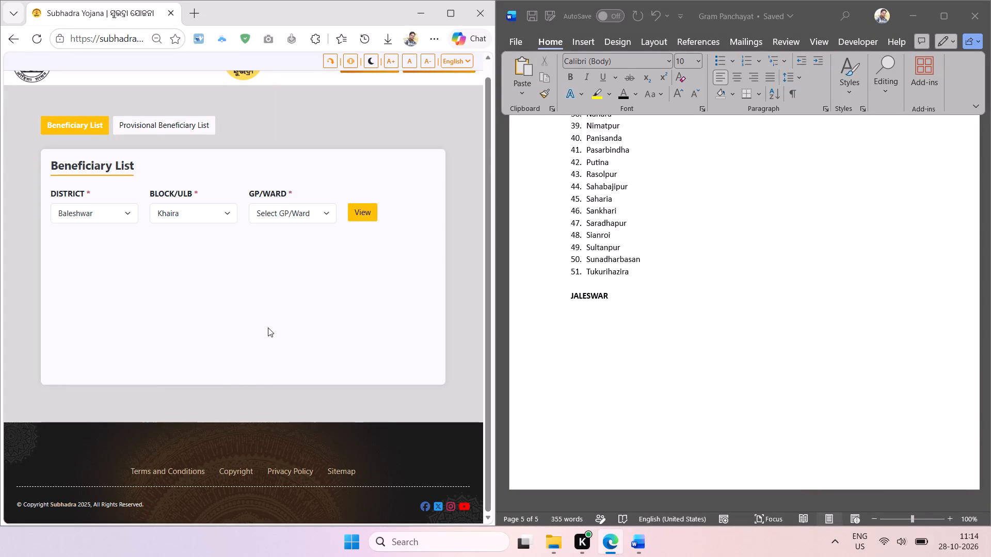
{"action": "left_click_drag", "start_coordinate": [155, 203], "coordinate": [213, 294]}
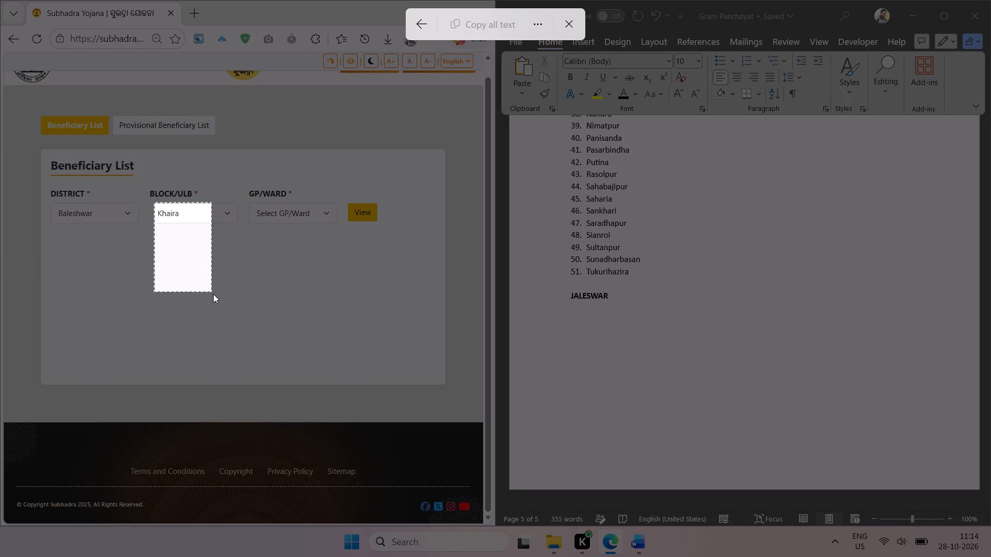
{"action": "left_click_drag", "start_coordinate": [213, 294], "coordinate": [214, 295]}
{"action": "left_click", "coordinate": [483, 27]}
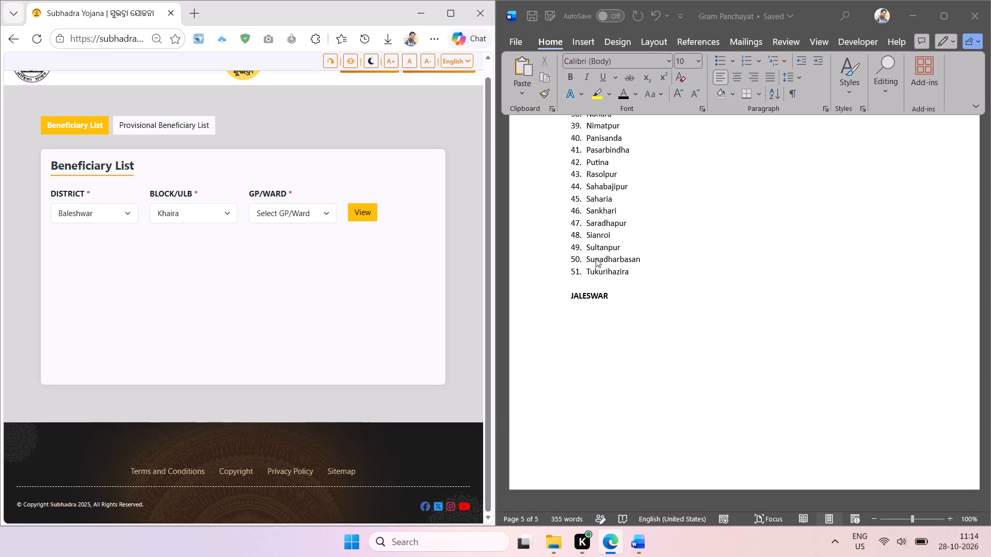
{"action": "left_click", "coordinate": [584, 304]}
{"action": "double_click", "coordinate": [587, 298]}
{"action": "key", "text": "ctrl+v"}
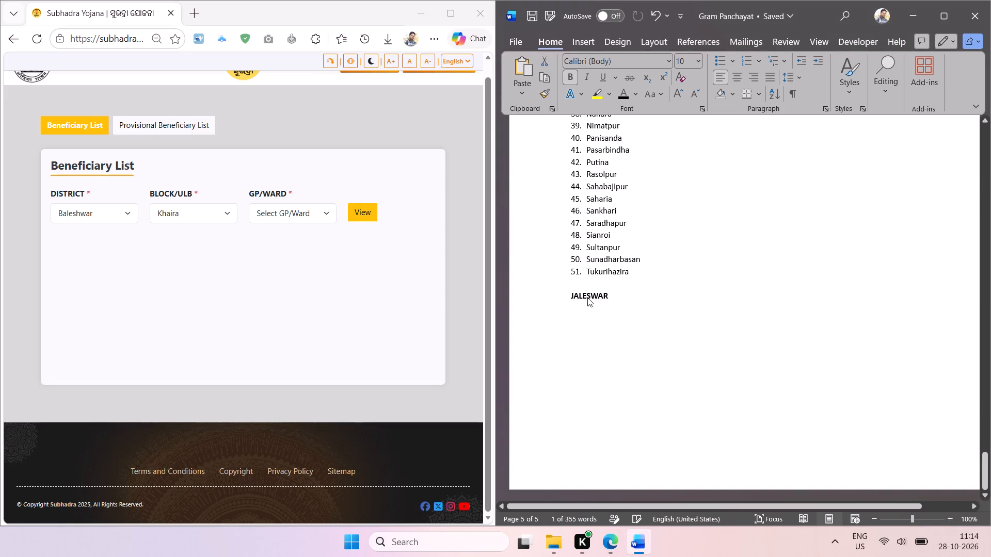
{"action": "key", "text": "shift+F3"}
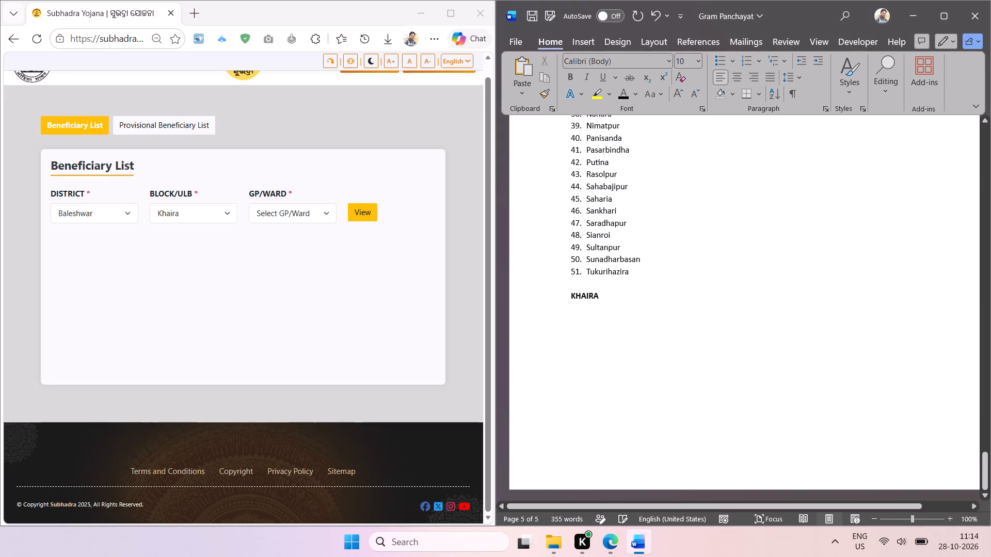
{"action": "key", "text": "Return"}
{"action": "key", "text": "ctrl+s"}
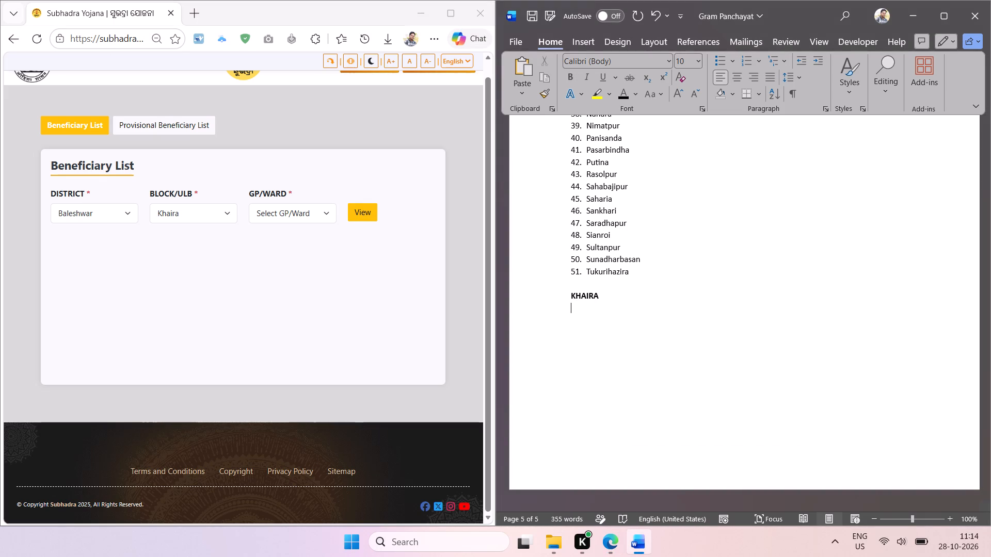
Extract Khaira's Gram Panchayat names from Achutipur to Jalada from the website, paste them below the KHAIRA heading, and add blank lines after them.
{"action": "left_click", "coordinate": [324, 212]}
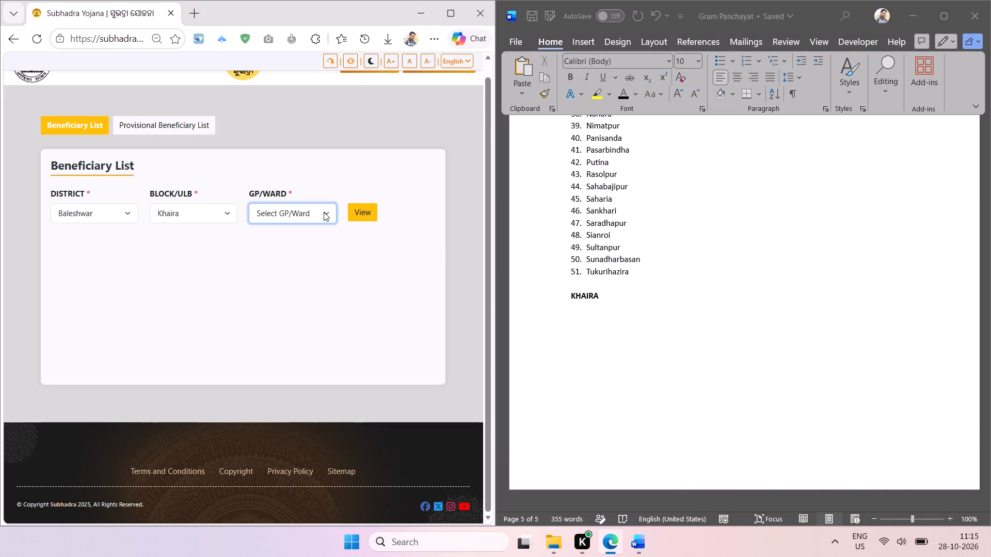
{"action": "key", "text": "shift+super+t"}
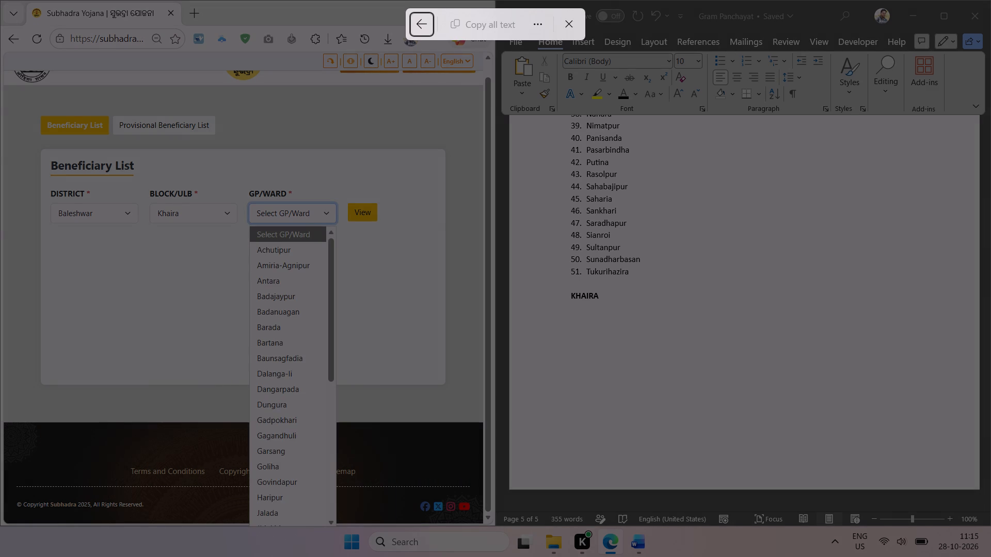
{"action": "left_click_drag", "start_coordinate": [252, 243], "coordinate": [318, 518]}
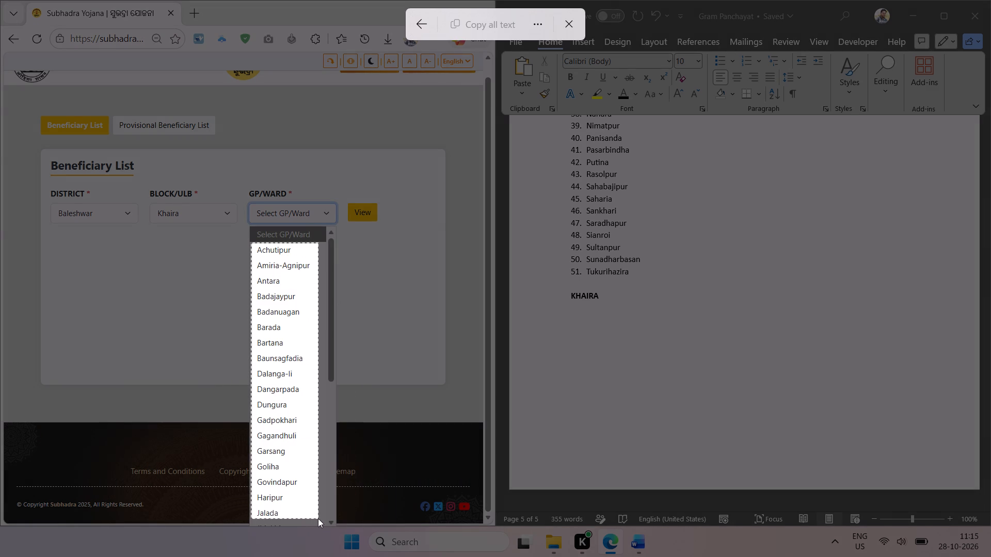
{"action": "left_click_drag", "start_coordinate": [318, 518], "coordinate": [322, 521]}
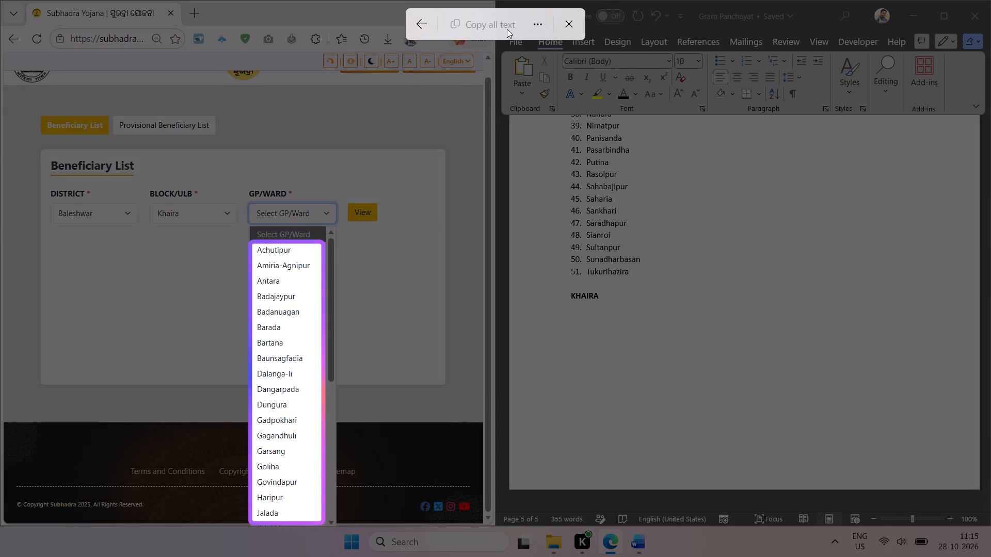
{"action": "left_click", "coordinate": [498, 23]}
{"action": "left_click", "coordinate": [576, 305]}
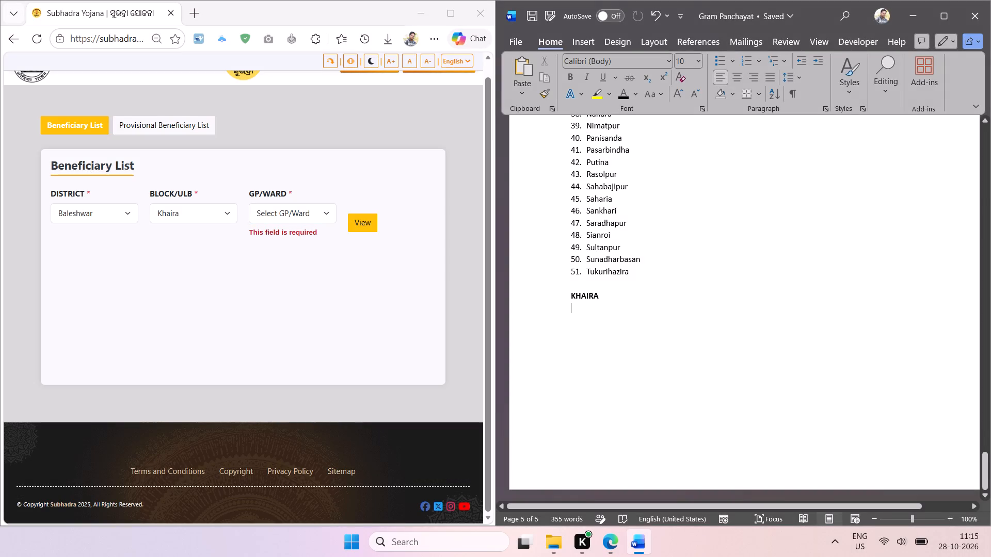
{"action": "key", "text": "ctrl+v"}
{"action": "key", "text": "Return"}
{"action": "key", "text": "Return"}
{"action": "key", "text": "Return"}
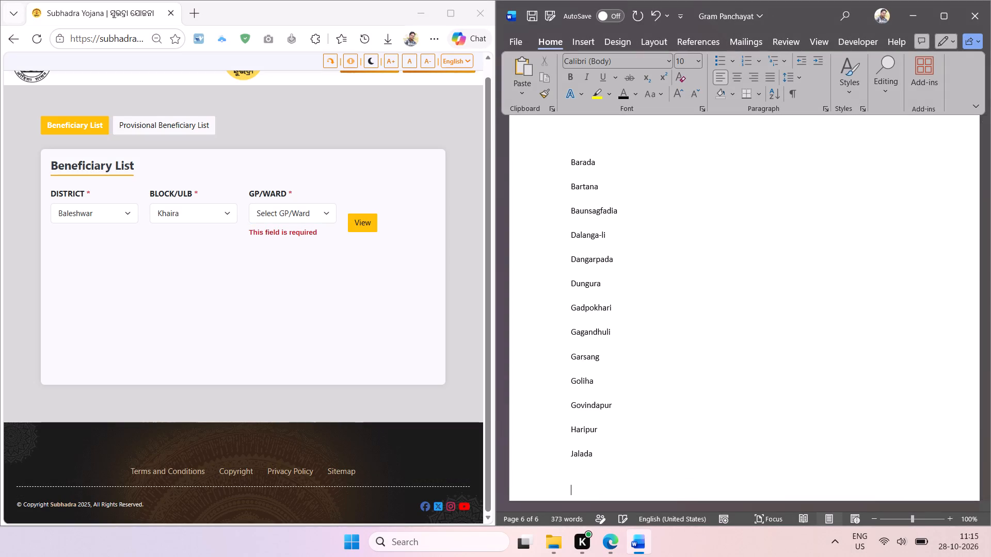
Extract the remaining Khaira Gram Panchayat names from Jhinkiria to Sundiragandibed and paste them at the document's end.
{"action": "left_click", "coordinate": [323, 212]}
{"action": "left_click_drag", "start_coordinate": [331, 325], "coordinate": [335, 368]}
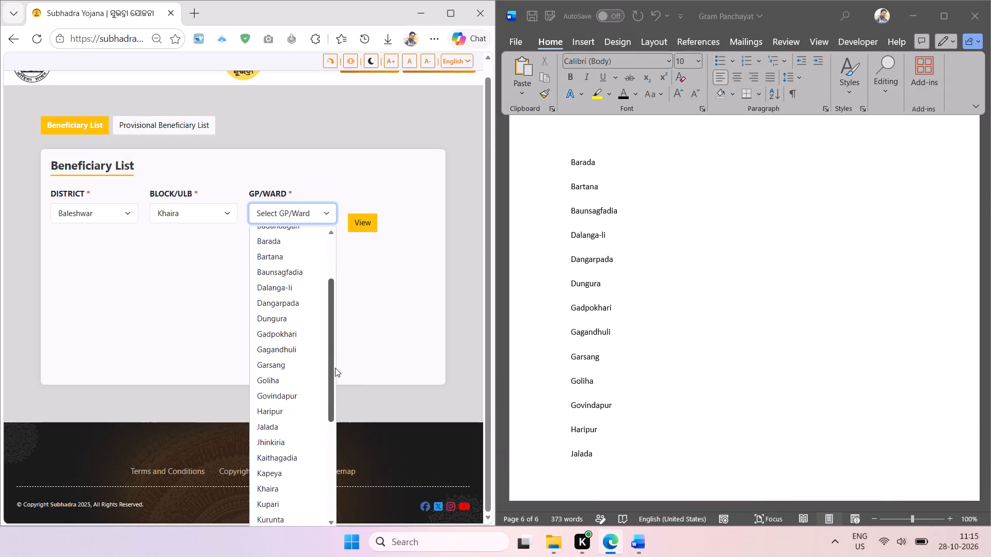
{"action": "left_click_drag", "start_coordinate": [335, 368], "coordinate": [334, 468]}
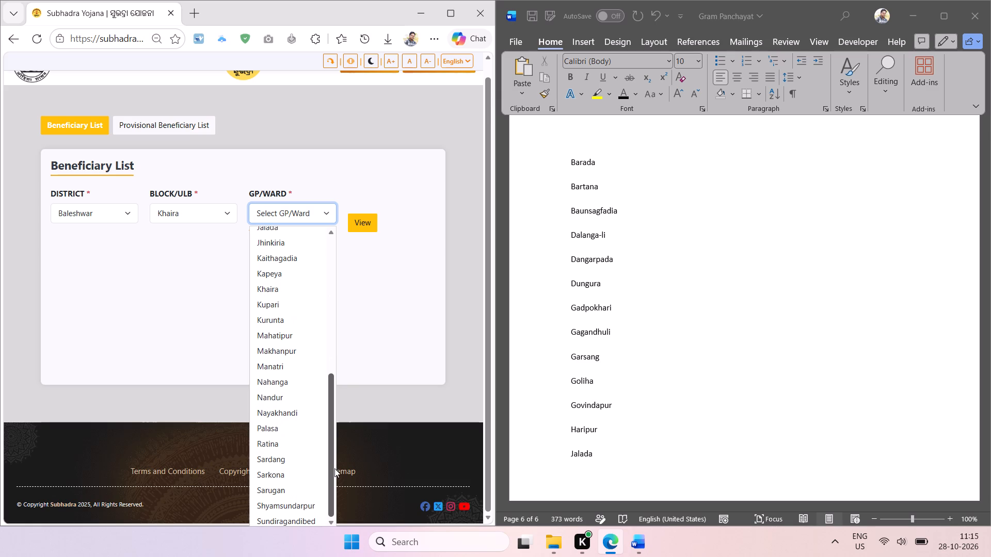
{"action": "left_click_drag", "start_coordinate": [334, 468], "coordinate": [334, 454]}
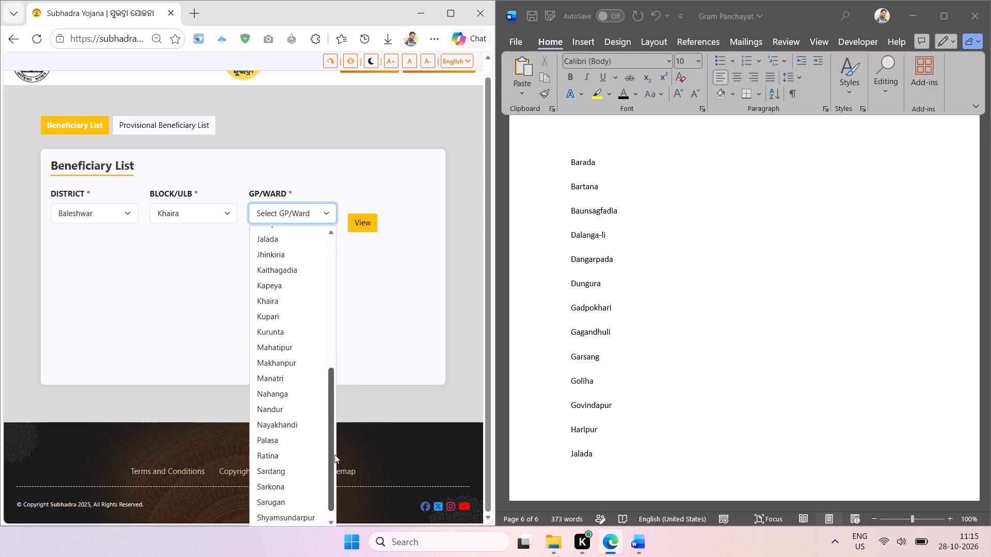
{"action": "left_click_drag", "start_coordinate": [334, 454], "coordinate": [334, 480]}
{"action": "key", "text": "shift+super+t"}
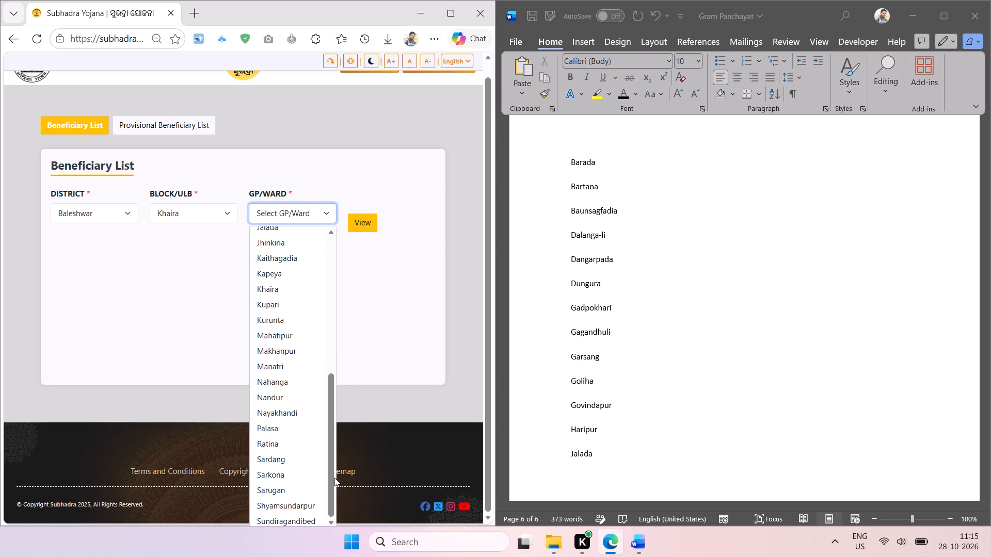
{"action": "left_click_drag", "start_coordinate": [250, 232], "coordinate": [308, 414]}
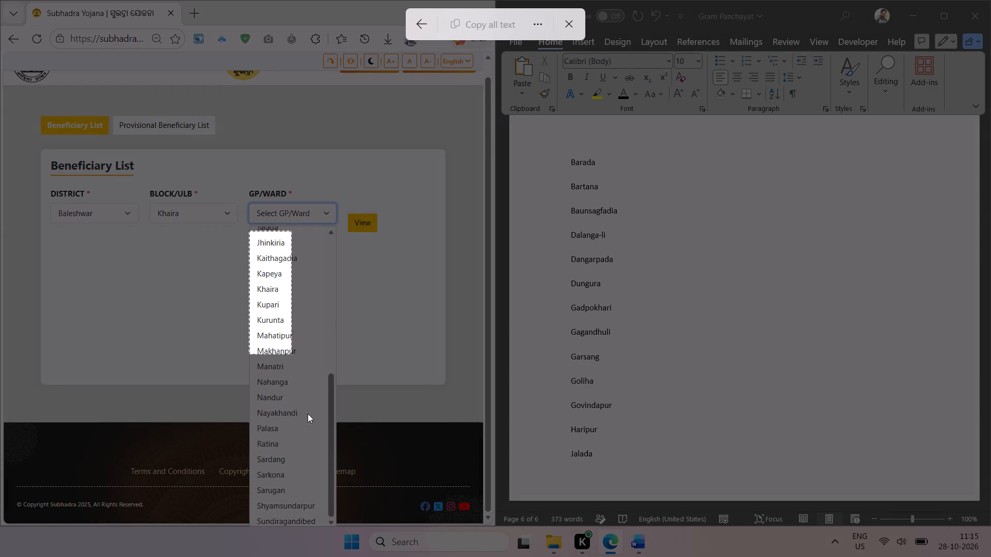
{"action": "left_click_drag", "start_coordinate": [308, 414], "coordinate": [327, 530]}
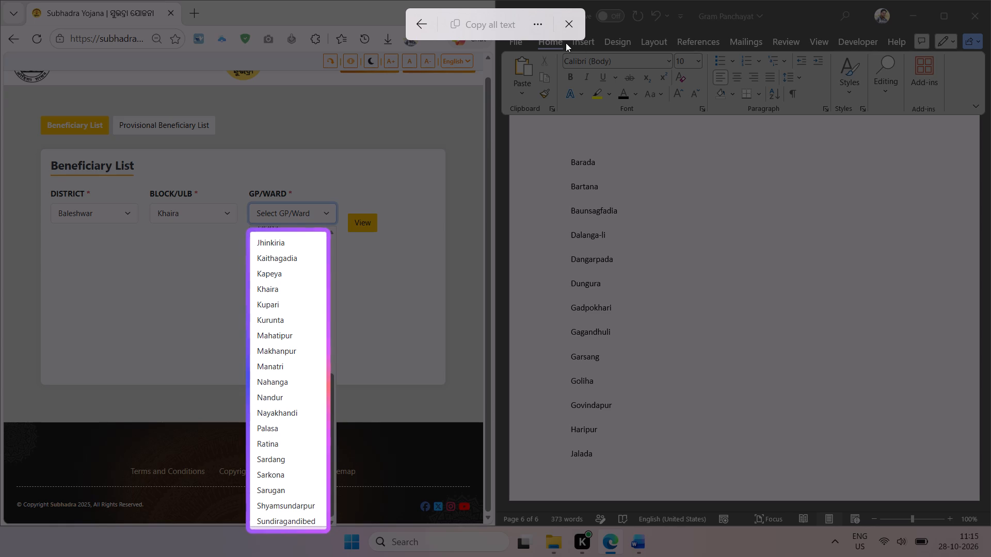
{"action": "left_click", "coordinate": [495, 23]}
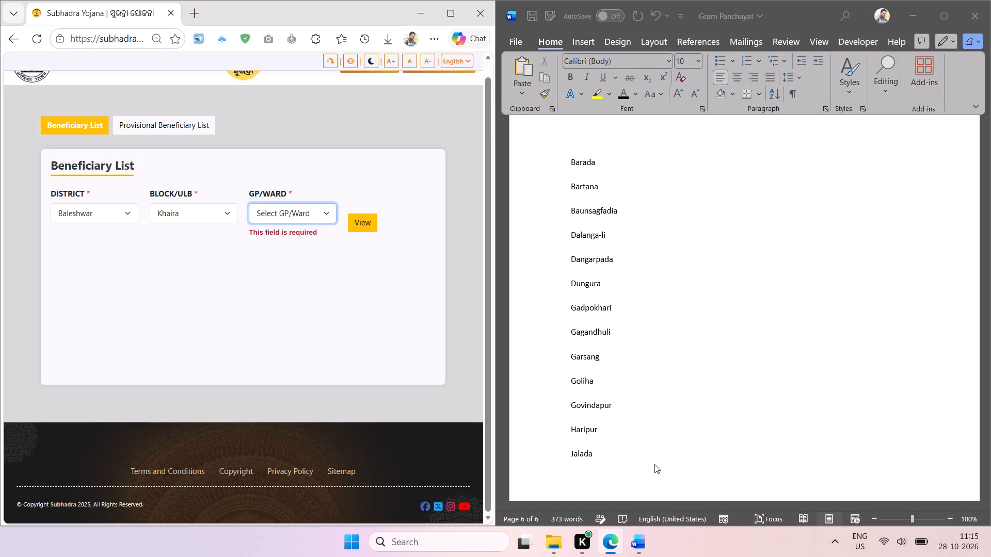
{"action": "left_click", "coordinate": [619, 471]}
{"action": "key", "text": "ctrl+v"}
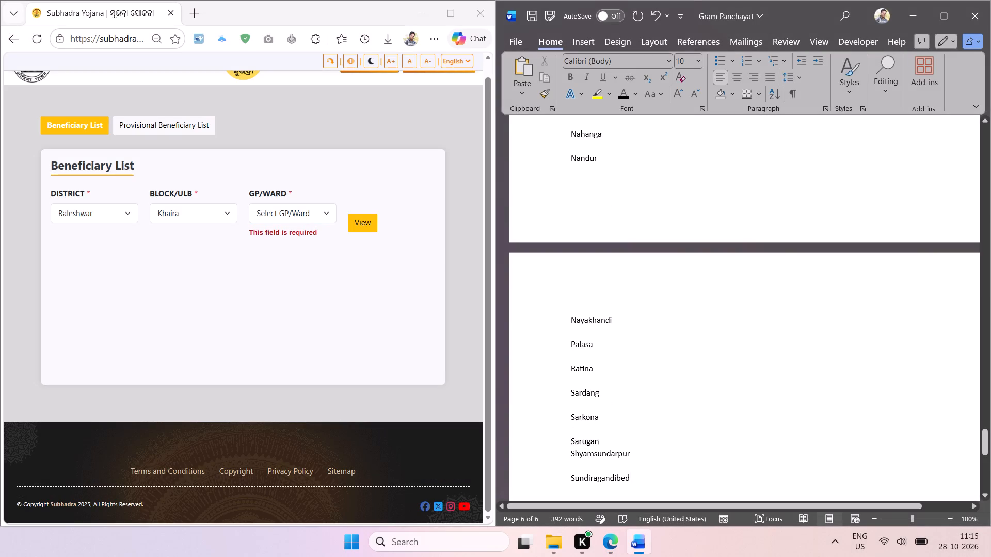
Insert a page break before the KHAIRA heading so its list starts on a new page.
{"action": "scroll", "coordinate": [698, 354], "scroll_direction": "up", "scroll_amount": 5}
{"action": "scroll", "coordinate": [654, 347], "scroll_direction": "up", "scroll_amount": 4}
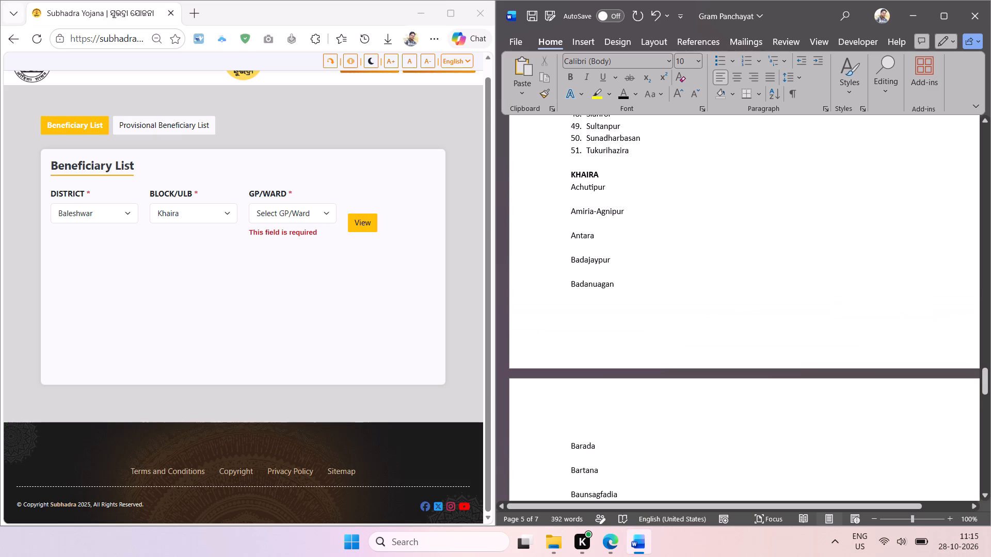
{"action": "left_click", "coordinate": [573, 168]}
{"action": "left_click", "coordinate": [570, 174]}
{"action": "key", "text": "ctrl+Return"}
Delete the blank lines between the Khaira names from Baunsagfadia to Goliha.
{"action": "scroll", "coordinate": [697, 212], "scroll_direction": "down", "scroll_amount": 1}
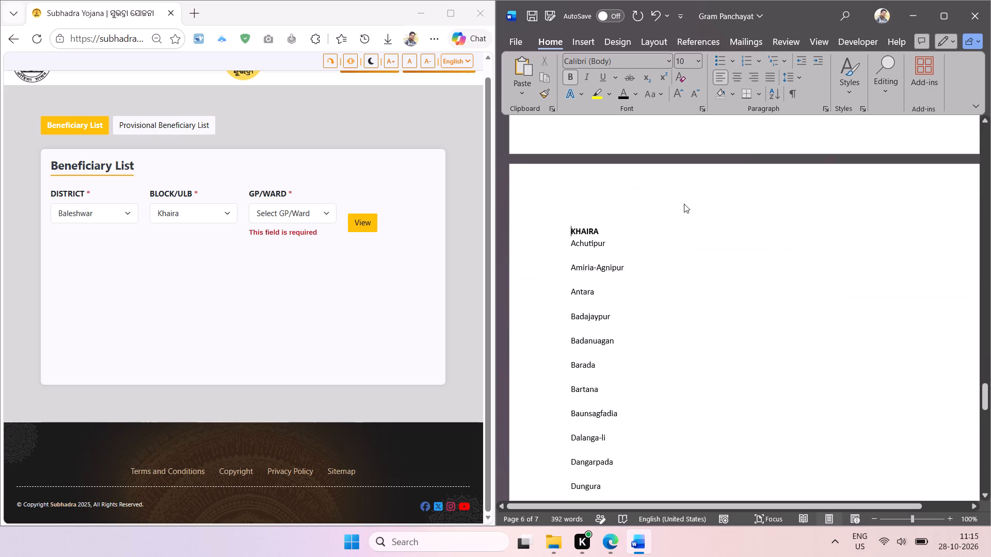
{"action": "scroll", "coordinate": [684, 204], "scroll_direction": "down", "scroll_amount": 2}
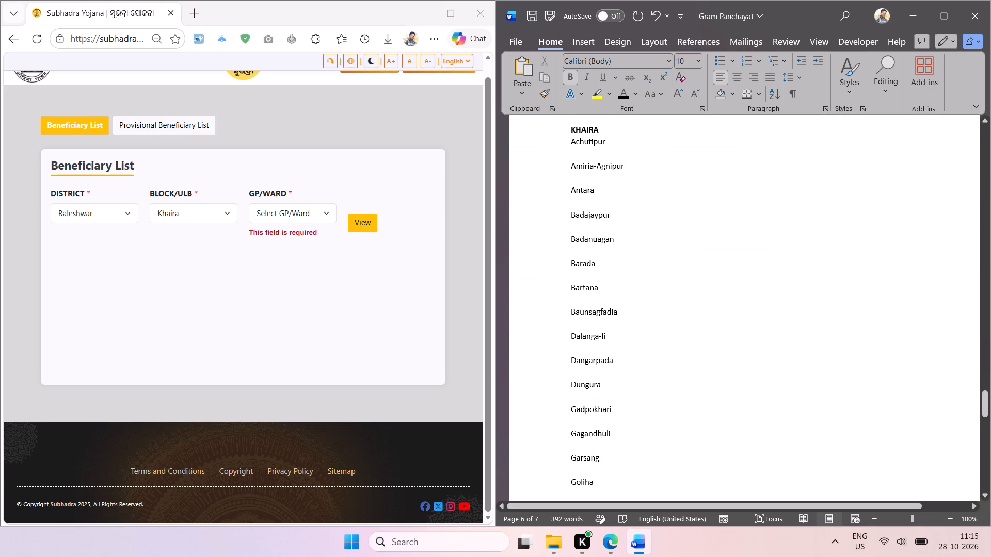
{"action": "scroll", "coordinate": [684, 209], "scroll_direction": "down", "scroll_amount": 1}
{"action": "left_click", "coordinate": [576, 464]}
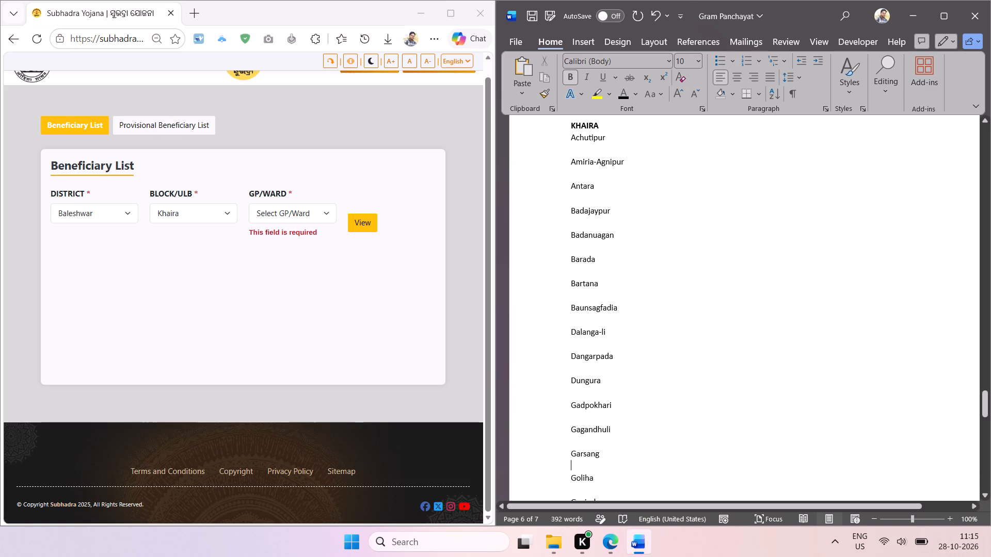
{"action": "key", "text": "BackSpace"}
{"action": "left_click", "coordinate": [579, 440]}
{"action": "key", "text": "BackSpace"}
{"action": "left_click", "coordinate": [584, 420]}
{"action": "key", "text": "BackSpace"}
{"action": "left_click", "coordinate": [583, 389]}
{"action": "key", "text": "BackSpace"}
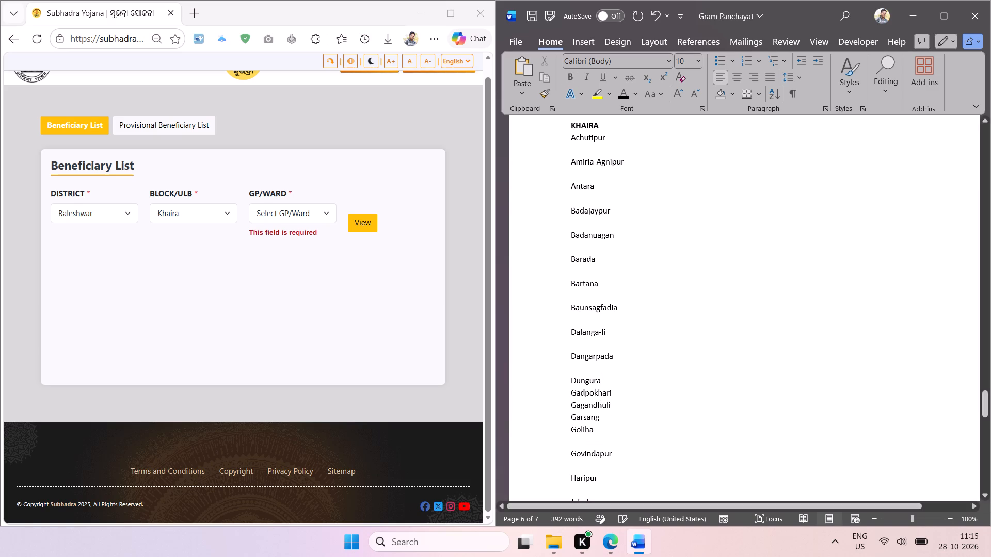
{"action": "left_click", "coordinate": [584, 367]}
{"action": "key", "text": "BackSpace"}
{"action": "left_click", "coordinate": [582, 342]}
{"action": "key", "text": "BackSpace"}
{"action": "left_click", "coordinate": [583, 320]}
{"action": "key", "text": "BackSpace"}
Delete the blank lines between the Khaira names from Achutipur to Baunsagfadia.
{"action": "left_click", "coordinate": [583, 298]}
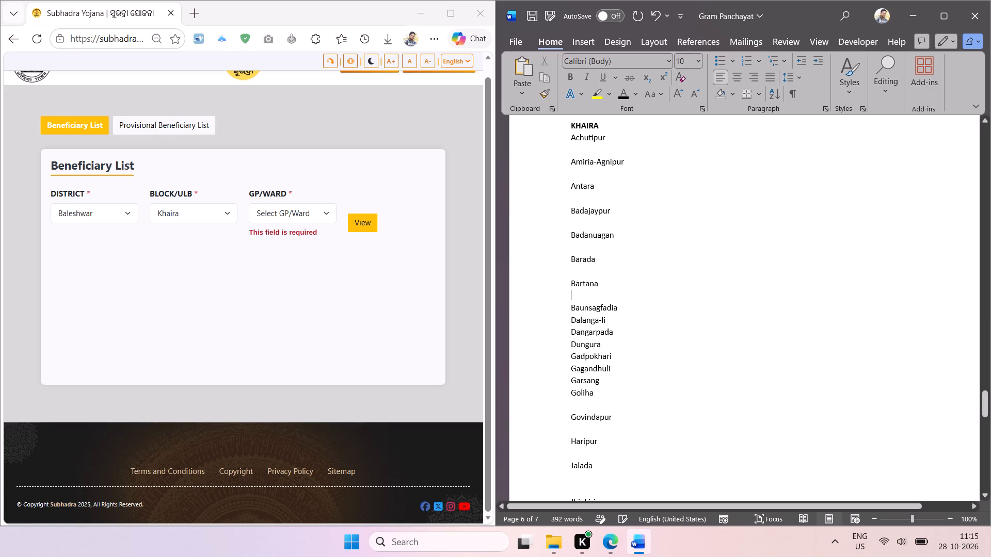
{"action": "key", "text": "BackSpace"}
{"action": "left_click", "coordinate": [582, 269]}
{"action": "key", "text": "BackSpace"}
{"action": "left_click", "coordinate": [581, 252]}
{"action": "key", "text": "BackSpace"}
{"action": "left_click", "coordinate": [581, 226]}
{"action": "key", "text": "BackSpace"}
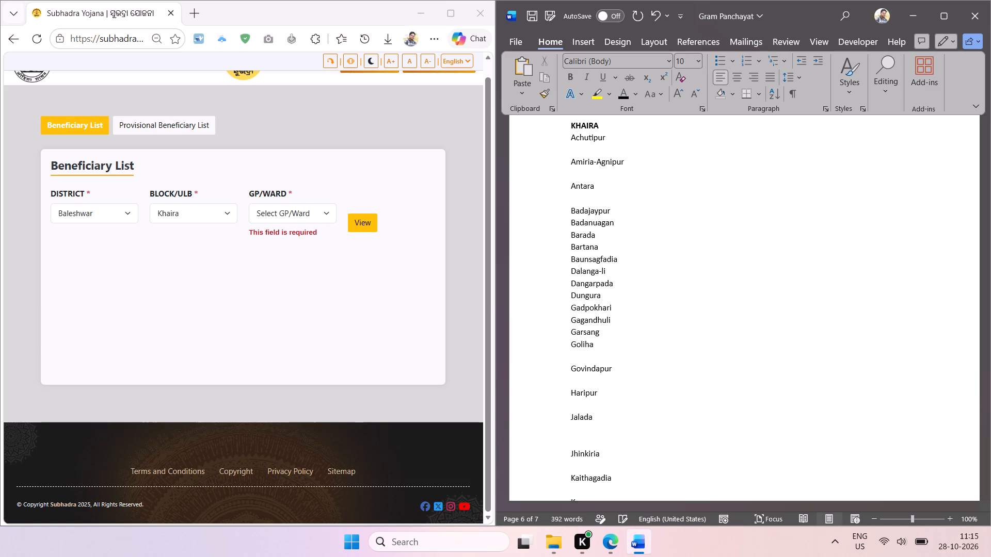
{"action": "left_click", "coordinate": [580, 199]}
{"action": "key", "text": "BackSpace"}
{"action": "left_click", "coordinate": [581, 172]}
{"action": "key", "text": "BackSpace"}
{"action": "left_click", "coordinate": [580, 149]}
{"action": "key", "text": "BackSpace"}
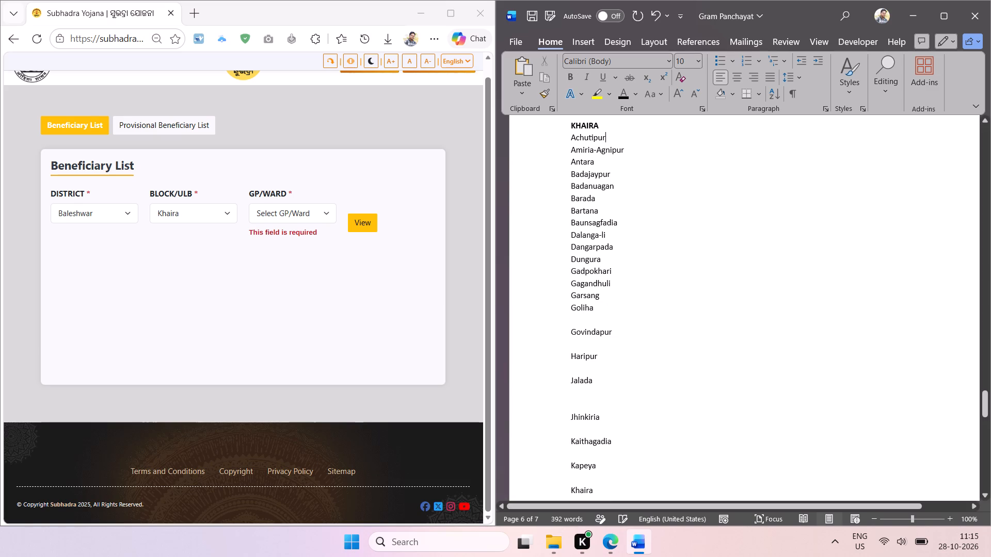
Delete the blank lines between the names from Goliha to Khaira, including the extra ones after Jalada.
{"action": "left_click", "coordinate": [575, 476]}
{"action": "key", "text": "BackSpace"}
{"action": "left_click", "coordinate": [576, 451]}
{"action": "key", "text": "BackSpace"}
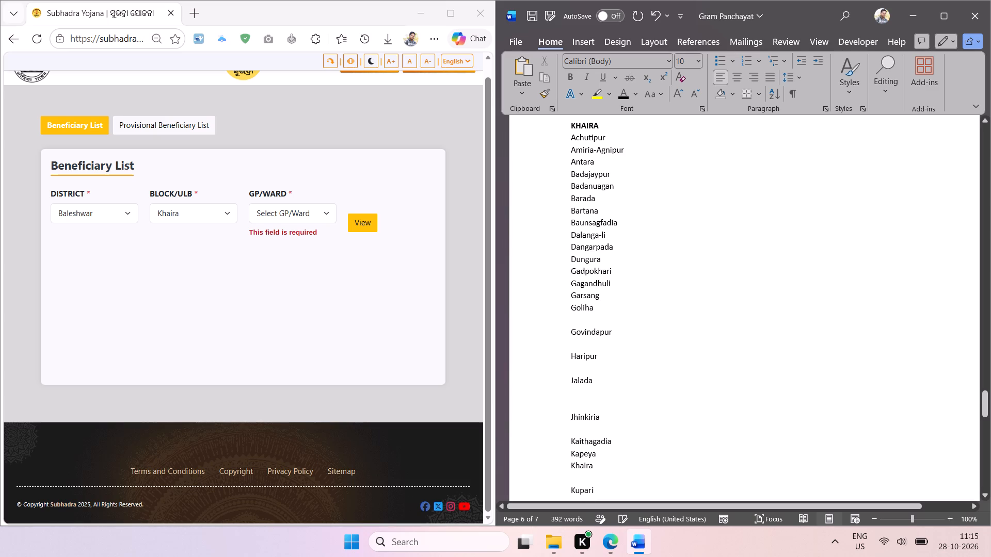
{"action": "left_click", "coordinate": [577, 432]}
{"action": "key", "text": "BackSpace"}
{"action": "left_click", "coordinate": [579, 398]}
{"action": "key", "text": "BackSpace"}
{"action": "left_click", "coordinate": [577, 390]}
{"action": "key", "text": "BackSpace"}
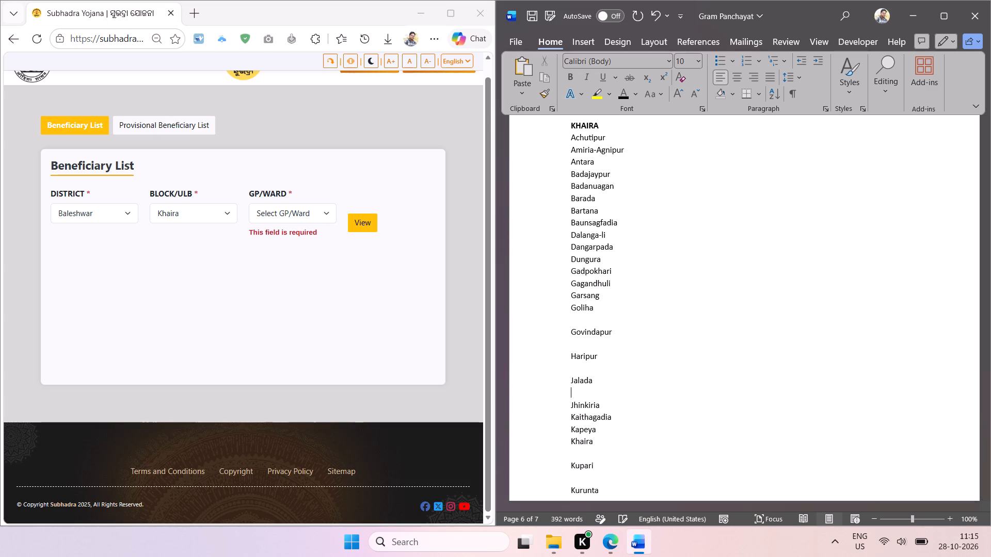
{"action": "left_click", "coordinate": [581, 374]}
{"action": "key", "text": "BackSpace"}
{"action": "left_click", "coordinate": [587, 345]}
{"action": "key", "text": "BackSpace"}
{"action": "left_click", "coordinate": [585, 316]}
{"action": "key", "text": "BackSpace"}
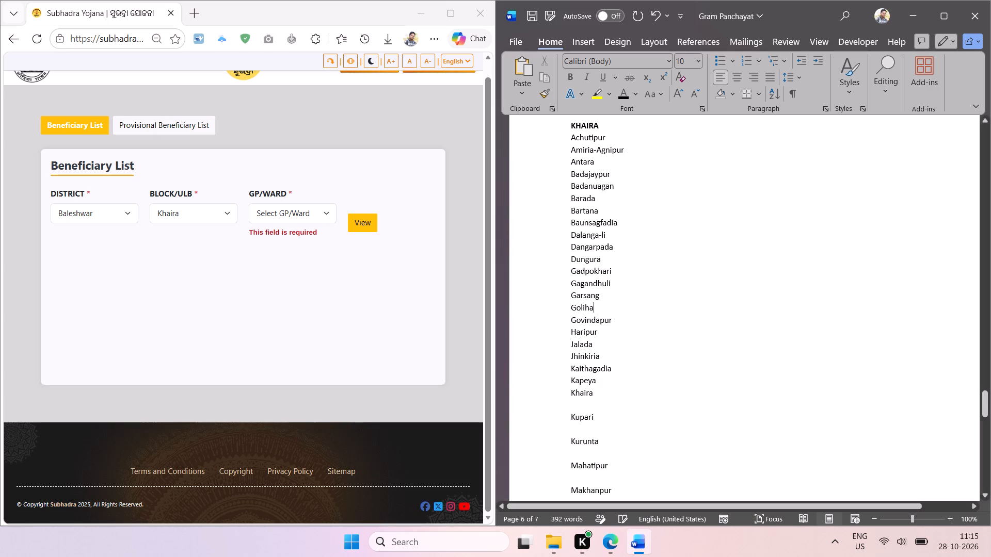
Delete the blank lines between the names from Khaira to Makhanpur.
{"action": "left_click", "coordinate": [585, 480]}
{"action": "key", "text": "BackSpace"}
{"action": "left_click", "coordinate": [586, 452]}
{"action": "key", "text": "BackSpace"}
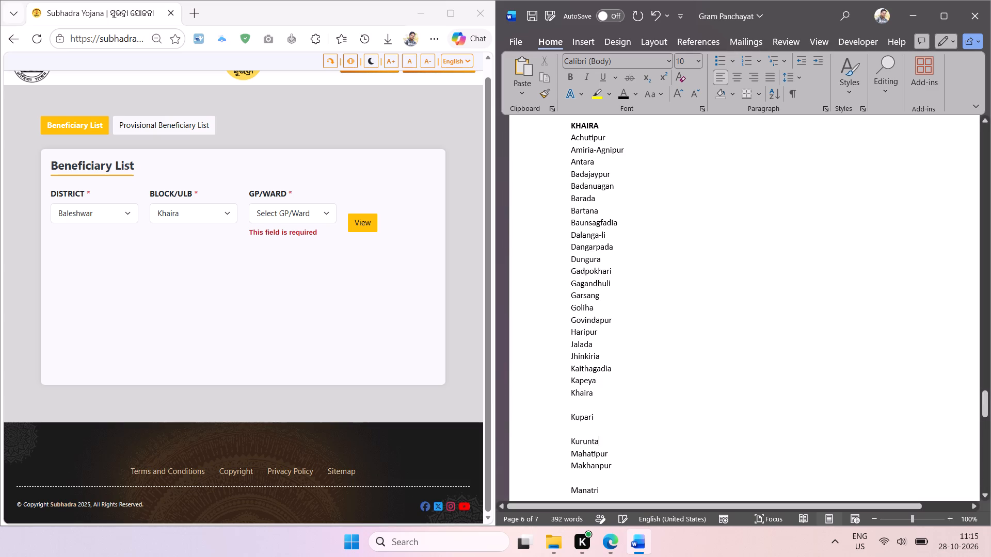
{"action": "left_click", "coordinate": [585, 429]}
{"action": "key", "text": "BackSpace"}
{"action": "left_click", "coordinate": [585, 408]}
{"action": "key", "text": "BackSpace"}
Delete the blank lines between the names from Makhanpur to Nayakhandi.
{"action": "left_click", "coordinate": [586, 477]}
{"action": "key", "text": "BackSpace"}
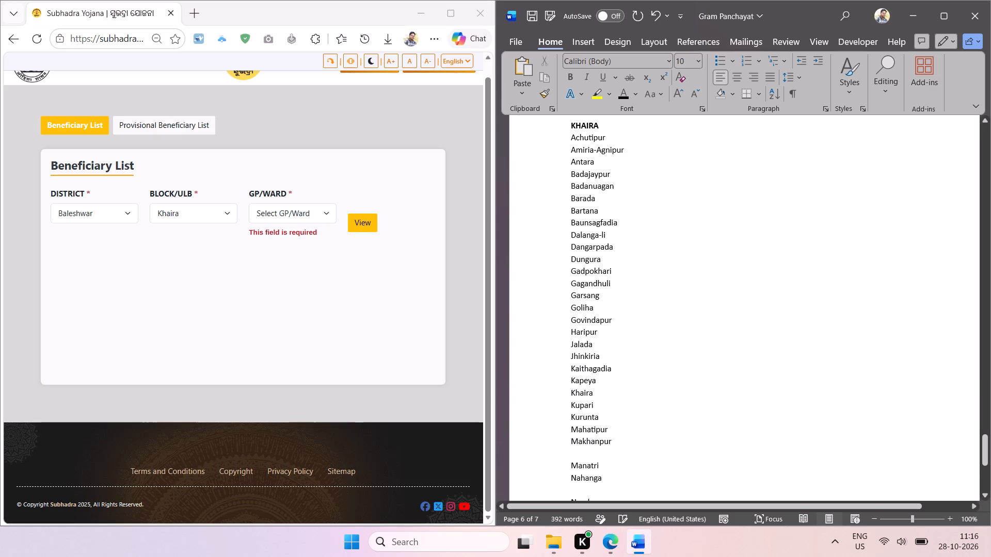
{"action": "left_click", "coordinate": [585, 457]}
{"action": "key", "text": "BackSpace"}
{"action": "left_click", "coordinate": [586, 479]}
{"action": "key", "text": "BackSpace"}
{"action": "left_click", "coordinate": [586, 488]}
{"action": "key", "text": "BackSpace"}
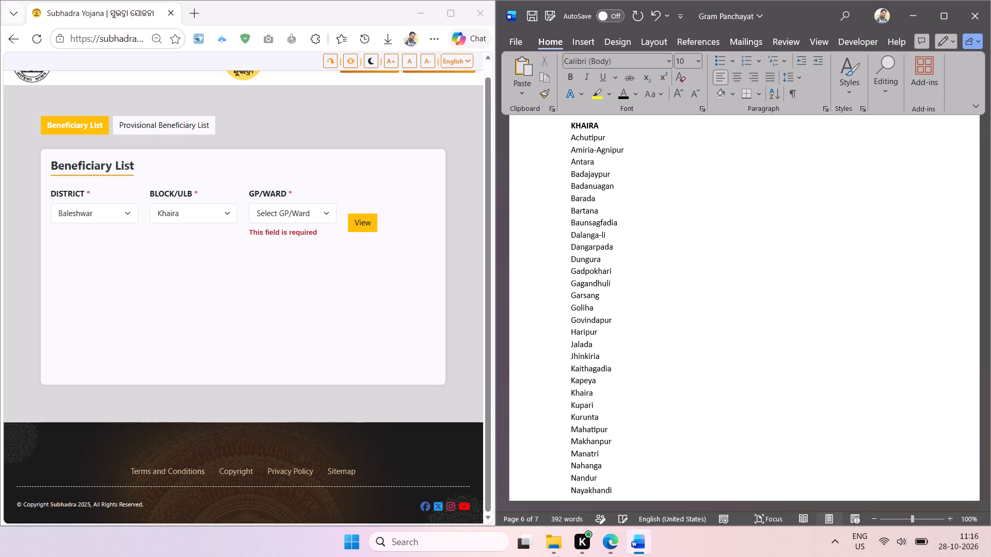
Delete the blank lines between the names from Nayakhandi to Sundiragandibed.
{"action": "scroll", "coordinate": [642, 350], "scroll_direction": "down", "scroll_amount": 3}
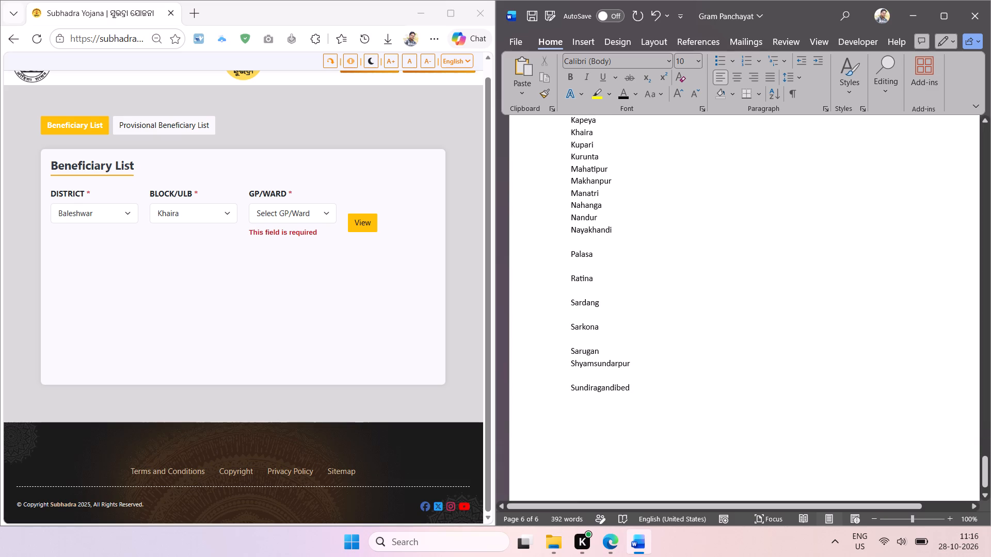
{"action": "left_click", "coordinate": [601, 380]}
{"action": "key", "text": "BackSpace"}
{"action": "left_click", "coordinate": [585, 341]}
{"action": "key", "text": "BackSpace"}
{"action": "left_click", "coordinate": [580, 314]}
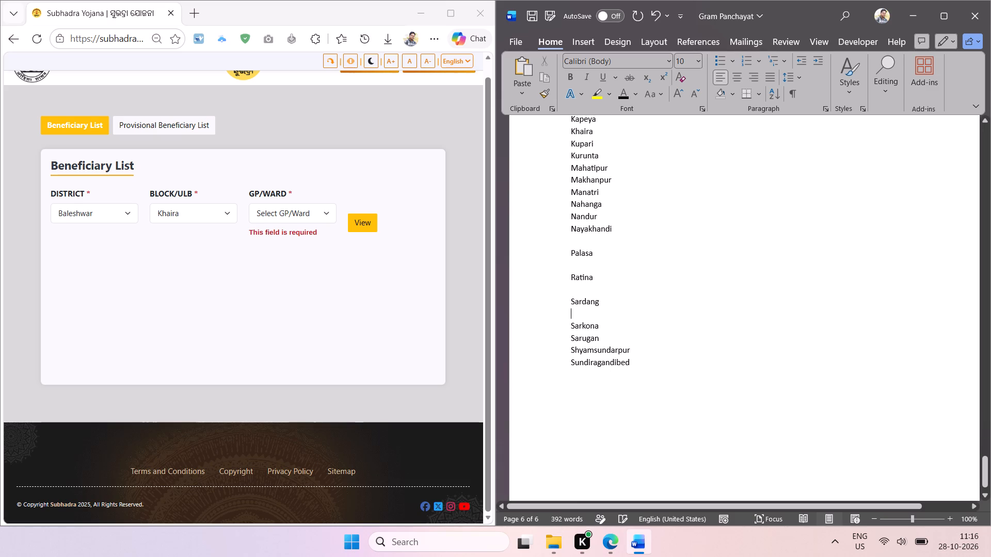
{"action": "key", "text": "BackSpace"}
{"action": "left_click", "coordinate": [579, 294]}
{"action": "key", "text": "BackSpace"}
{"action": "left_click", "coordinate": [577, 268]}
{"action": "key", "text": "BackSpace"}
{"action": "left_click", "coordinate": [579, 244]}
{"action": "key", "text": "BackSpace"}
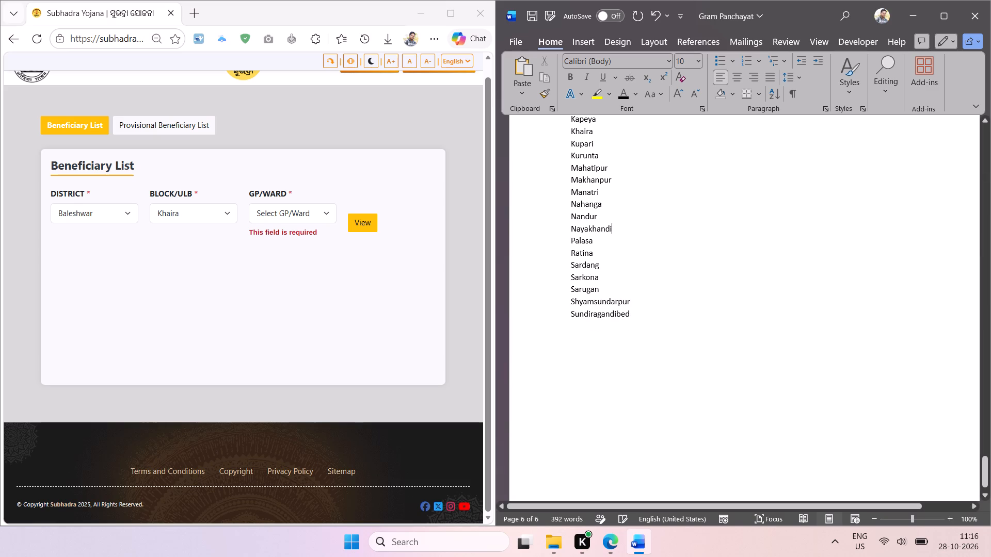
Number all the Khaira names from Achutipur to Sundiragandibed and decrease the list's indent by one level.
{"action": "left_click", "coordinate": [631, 314]}
{"action": "scroll", "coordinate": [628, 299], "scroll_direction": "up", "scroll_amount": 4}
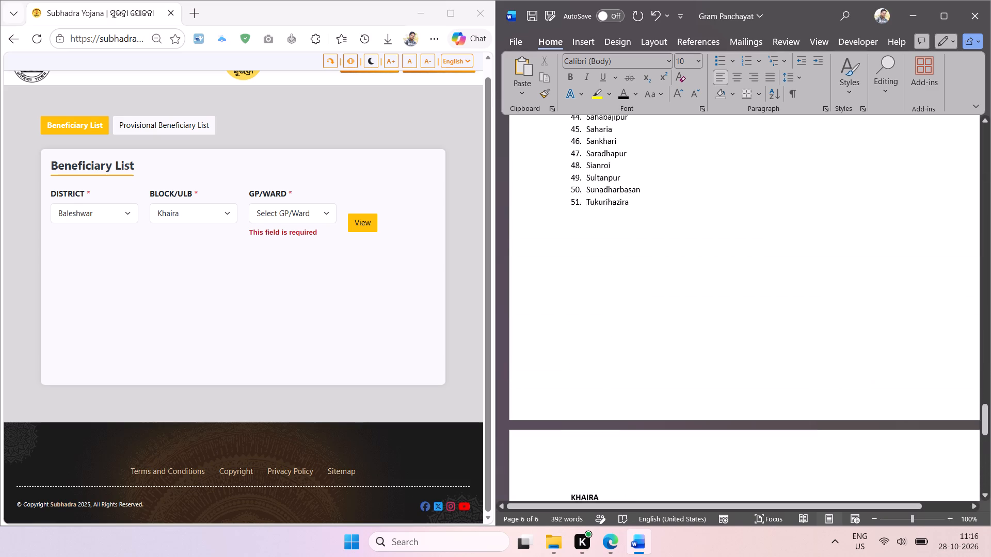
{"action": "scroll", "coordinate": [602, 302], "scroll_direction": "down", "scroll_amount": 1}
{"action": "left_click", "coordinate": [570, 319], "text": "shift"}
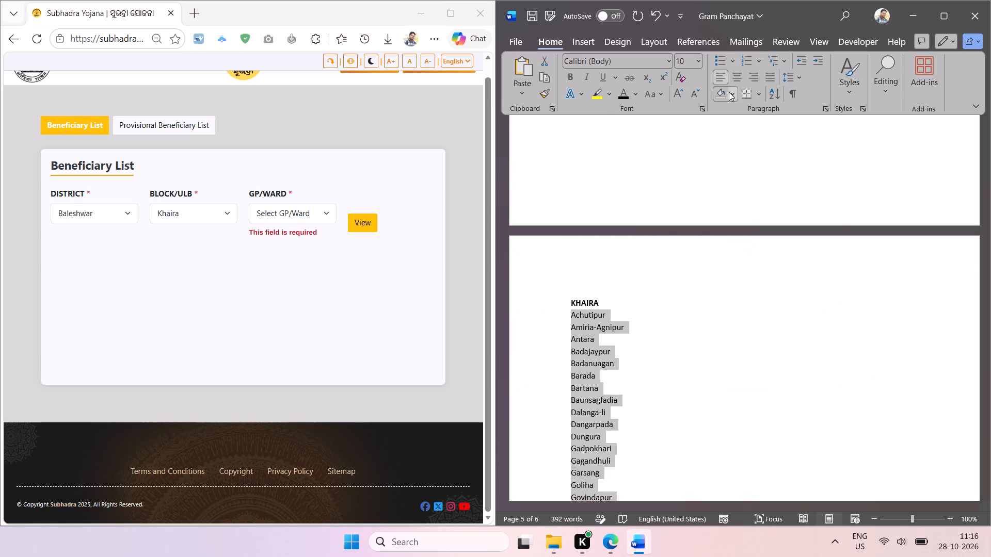
{"action": "left_click", "coordinate": [742, 64]}
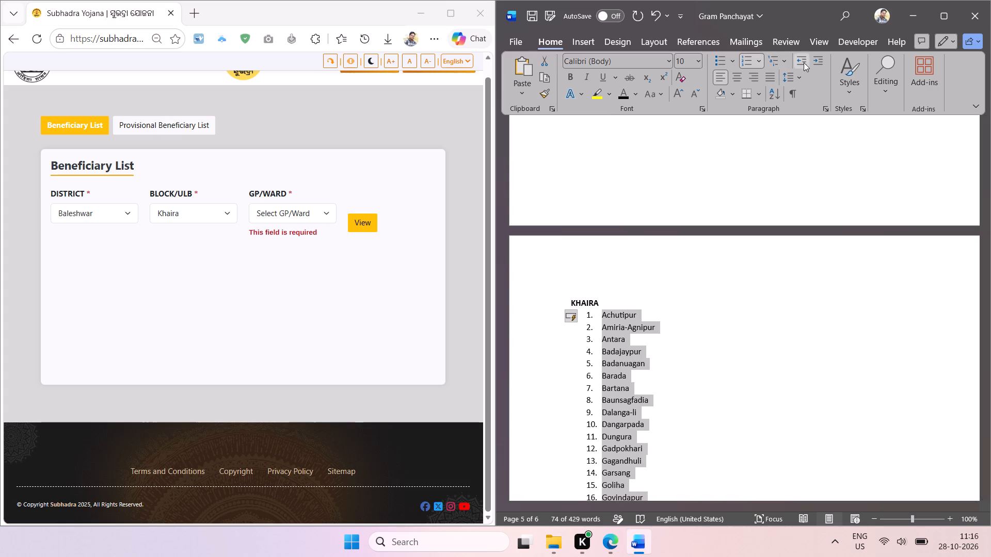
{"action": "left_click", "coordinate": [805, 61]}
Sort the numbered Khaira list by paragraphs as text in ascending order and save the document.
{"action": "left_click", "coordinate": [766, 94]}
{"action": "left_click", "coordinate": [769, 96]}
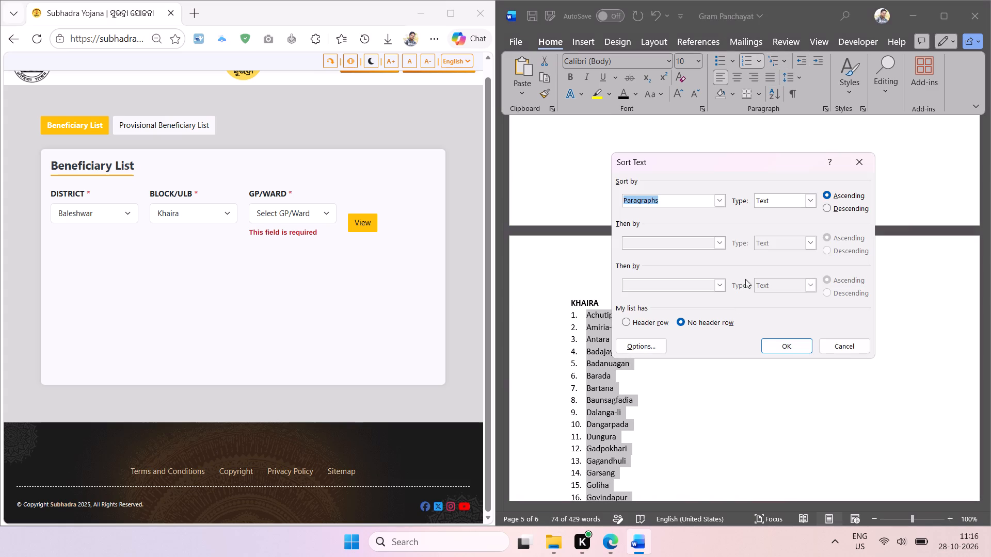
{"action": "left_click", "coordinate": [775, 343]}
{"action": "left_click", "coordinate": [663, 313]}
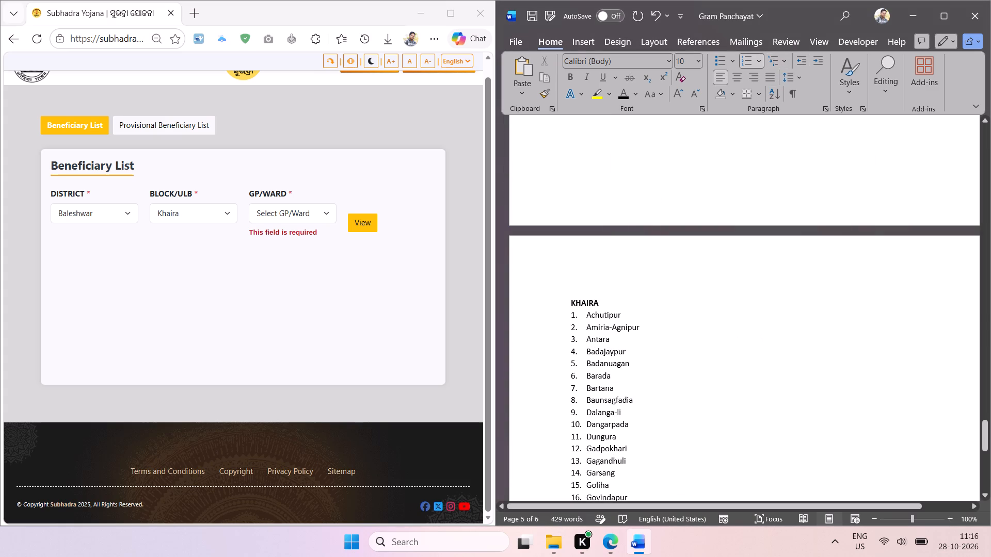
{"action": "key", "text": "ctrl+s"}
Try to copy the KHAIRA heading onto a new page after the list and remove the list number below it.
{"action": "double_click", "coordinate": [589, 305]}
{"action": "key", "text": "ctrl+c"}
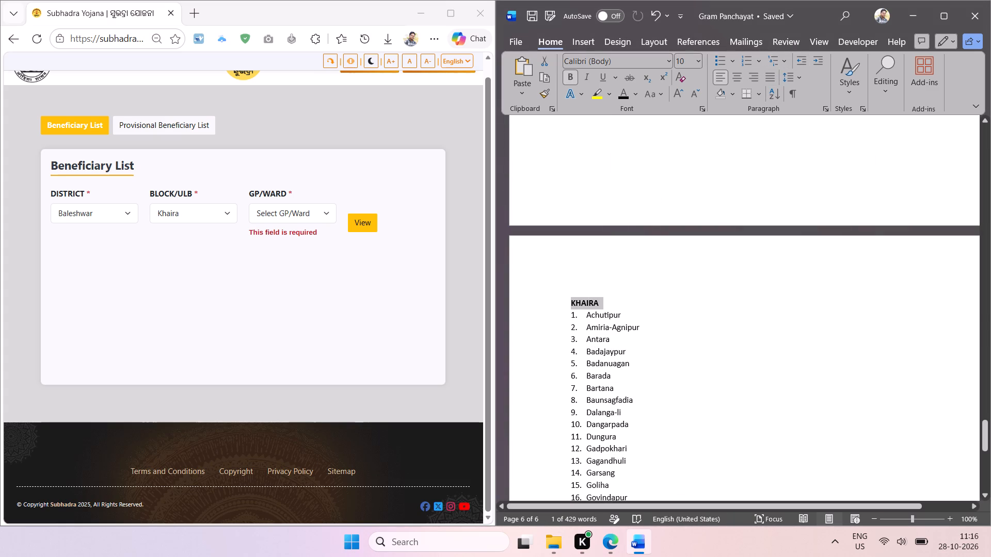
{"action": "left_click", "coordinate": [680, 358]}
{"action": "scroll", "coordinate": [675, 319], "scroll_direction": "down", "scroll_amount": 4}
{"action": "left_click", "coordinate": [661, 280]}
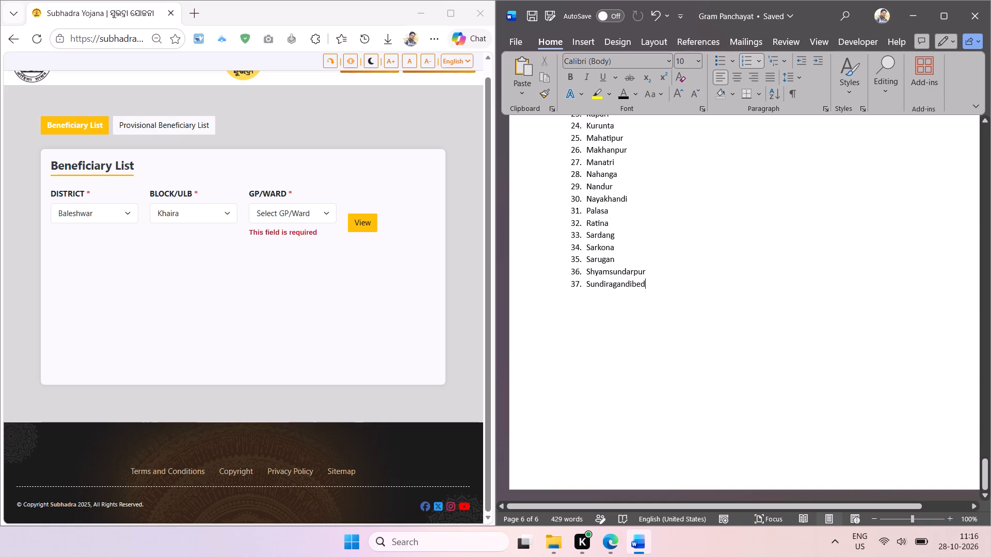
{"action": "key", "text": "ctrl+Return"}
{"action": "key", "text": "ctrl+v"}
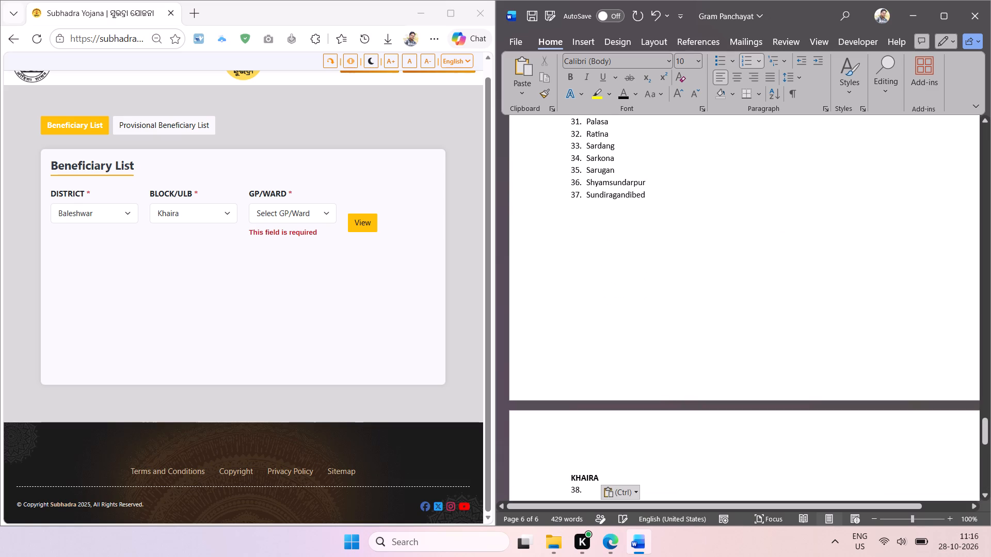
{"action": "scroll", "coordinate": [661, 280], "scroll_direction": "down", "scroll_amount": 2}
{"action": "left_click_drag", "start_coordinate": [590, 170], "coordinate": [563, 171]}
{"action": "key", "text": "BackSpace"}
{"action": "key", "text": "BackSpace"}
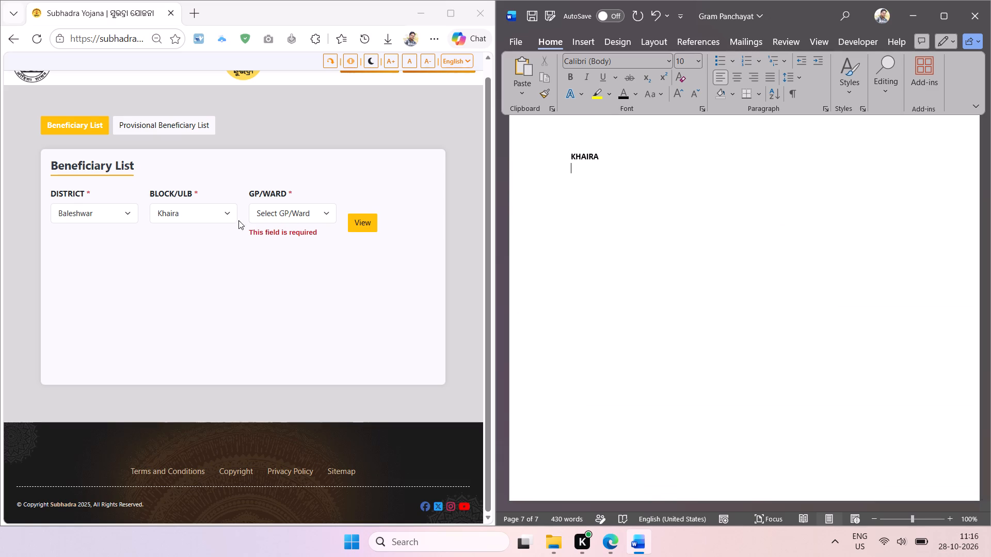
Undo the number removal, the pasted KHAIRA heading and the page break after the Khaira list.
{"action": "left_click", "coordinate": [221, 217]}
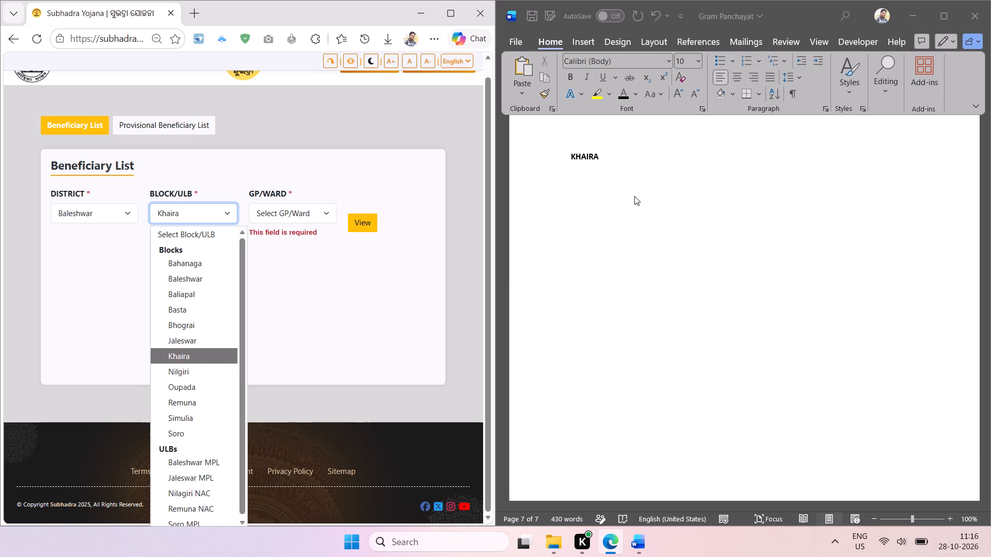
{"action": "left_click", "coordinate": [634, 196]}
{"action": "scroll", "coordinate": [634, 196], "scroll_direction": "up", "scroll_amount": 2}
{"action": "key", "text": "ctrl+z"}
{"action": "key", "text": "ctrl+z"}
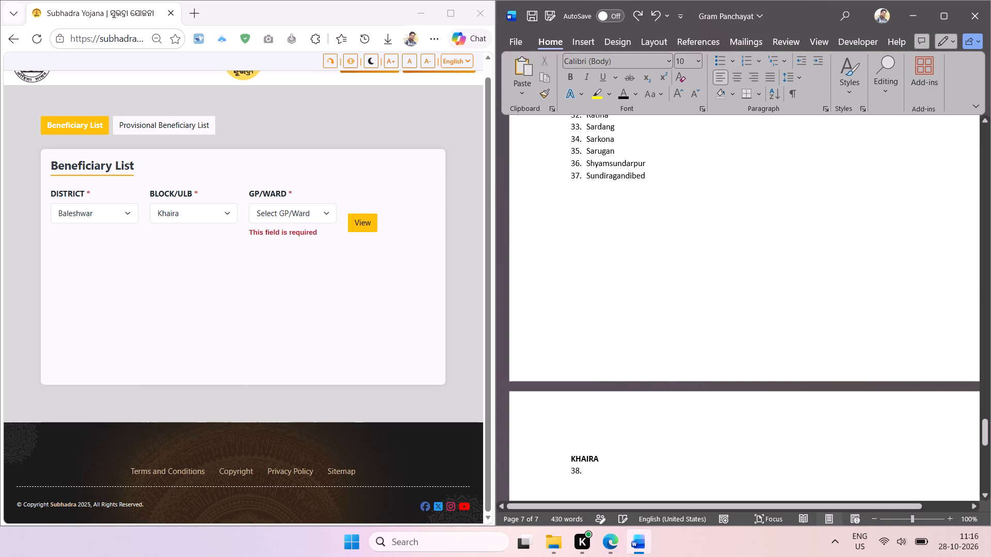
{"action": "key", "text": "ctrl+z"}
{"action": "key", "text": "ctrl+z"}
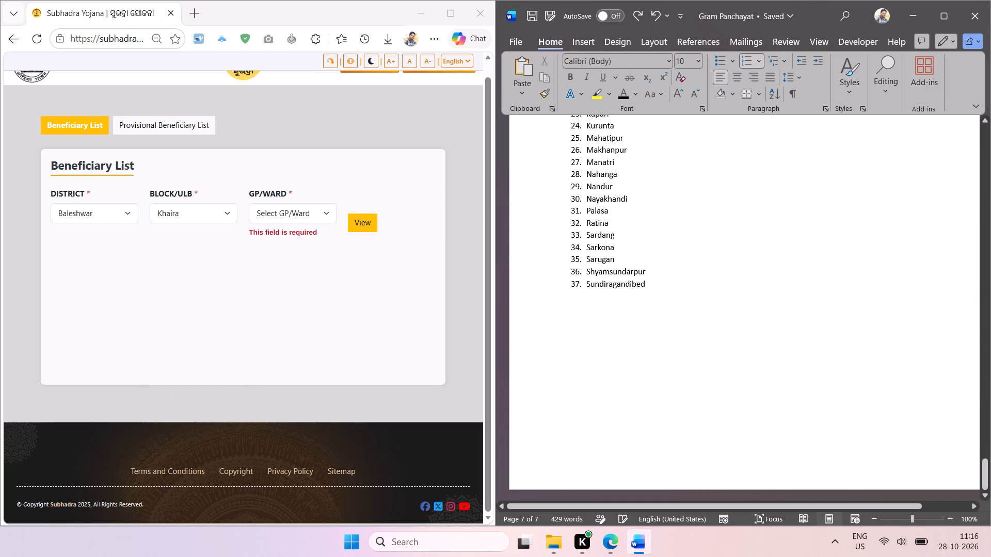
Copy the KHAIRA heading, end the numbered list after Sundiragandibed, insert a page break and paste the heading on the new page.
{"action": "left_click", "coordinate": [653, 243]}
{"action": "scroll", "coordinate": [661, 247], "scroll_direction": "up", "scroll_amount": 3}
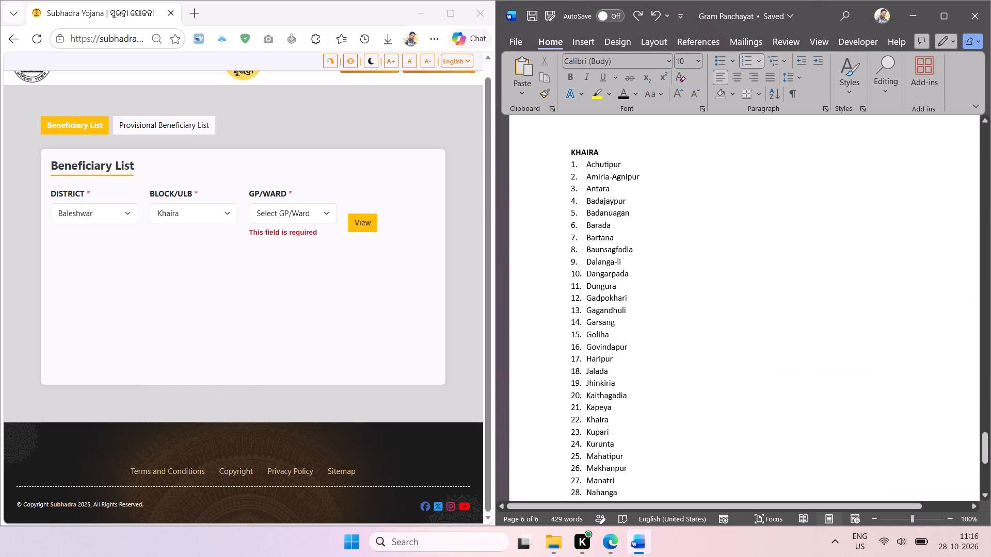
{"action": "double_click", "coordinate": [592, 156]}
{"action": "key", "text": "ctrl+c"}
{"action": "scroll", "coordinate": [698, 422], "scroll_direction": "down", "scroll_amount": 2}
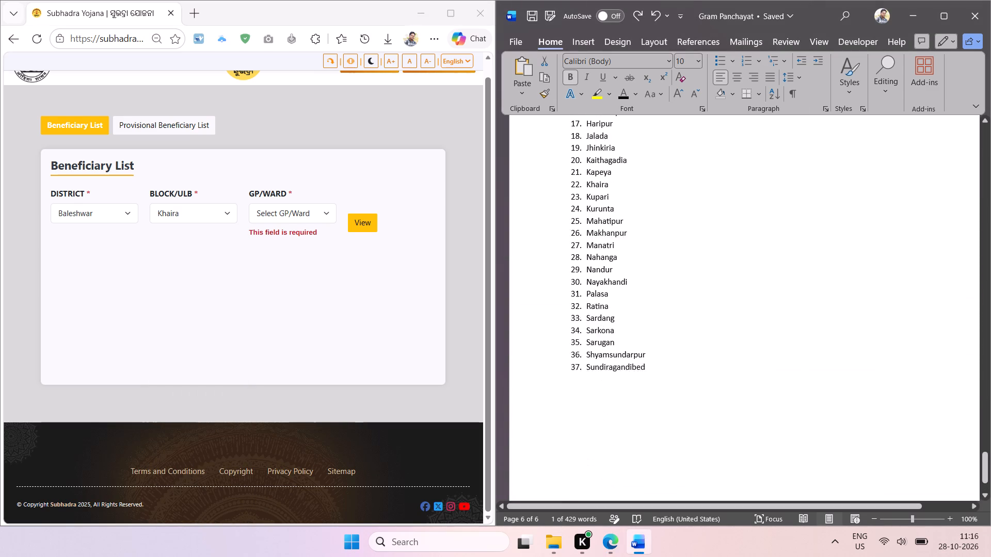
{"action": "scroll", "coordinate": [671, 341], "scroll_direction": "down", "scroll_amount": 2}
{"action": "left_click", "coordinate": [653, 278]}
{"action": "key", "text": "Return"}
{"action": "key", "text": "Return"}
{"action": "key", "text": "Return"}
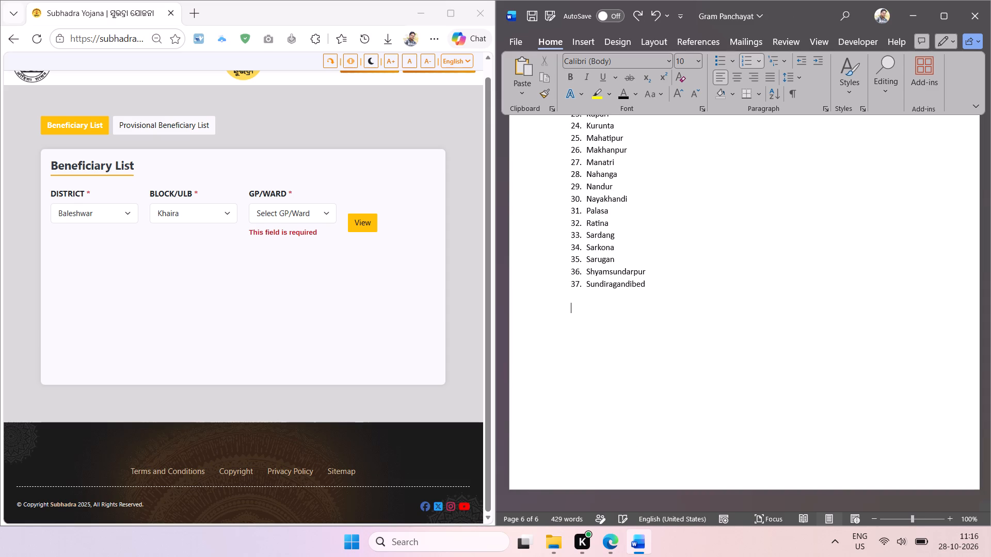
{"action": "key", "text": "ctrl+Return"}
{"action": "key", "text": "ctrl+v"}
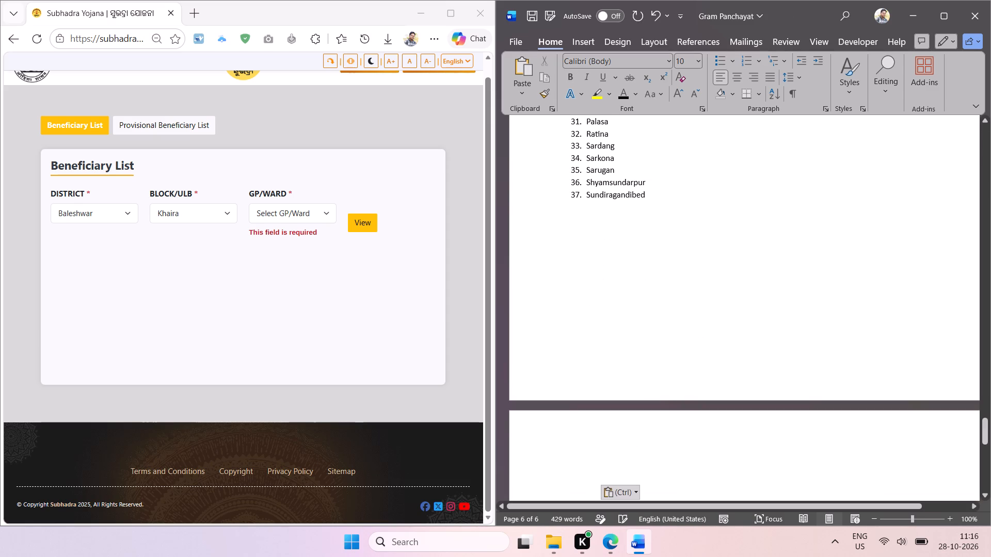
{"action": "scroll", "coordinate": [698, 335], "scroll_direction": "down", "scroll_amount": 3}
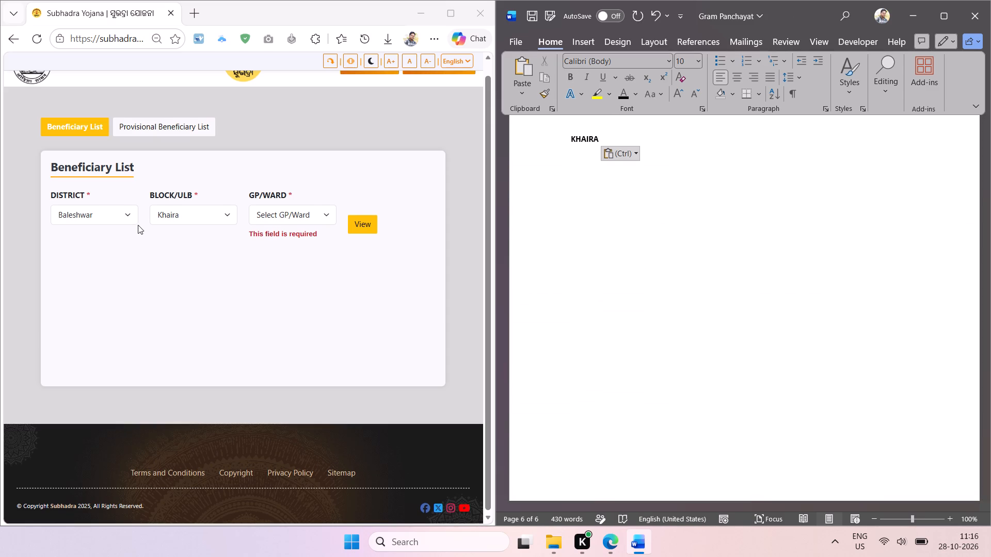
Switch to Edge and select the Nilgiri block for Baleshwar district.
{"action": "left_click", "coordinate": [171, 220]}
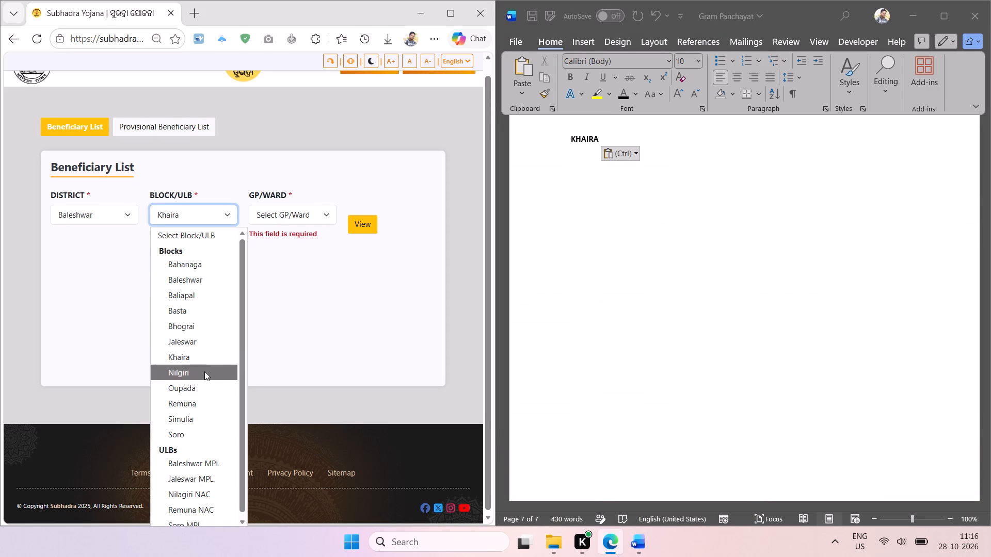
{"action": "left_click", "coordinate": [204, 371]}
{"action": "left_click", "coordinate": [291, 319]}
Extract the block name Nilgiri from the web page, replace the copied KHAIRA heading in Word with it in uppercase, and save.
{"action": "key", "text": "shift+super+t"}
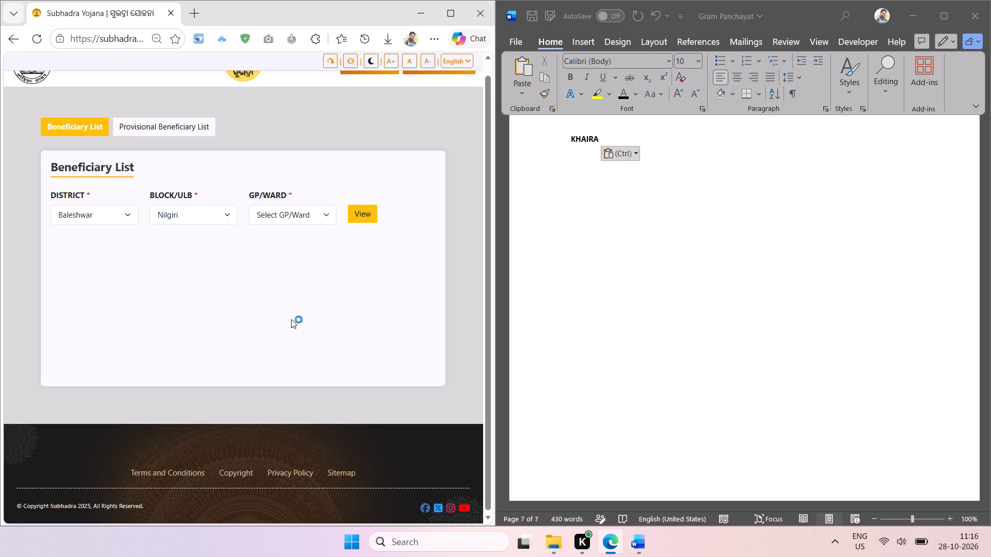
{"action": "left_click_drag", "start_coordinate": [152, 206], "coordinate": [204, 305]}
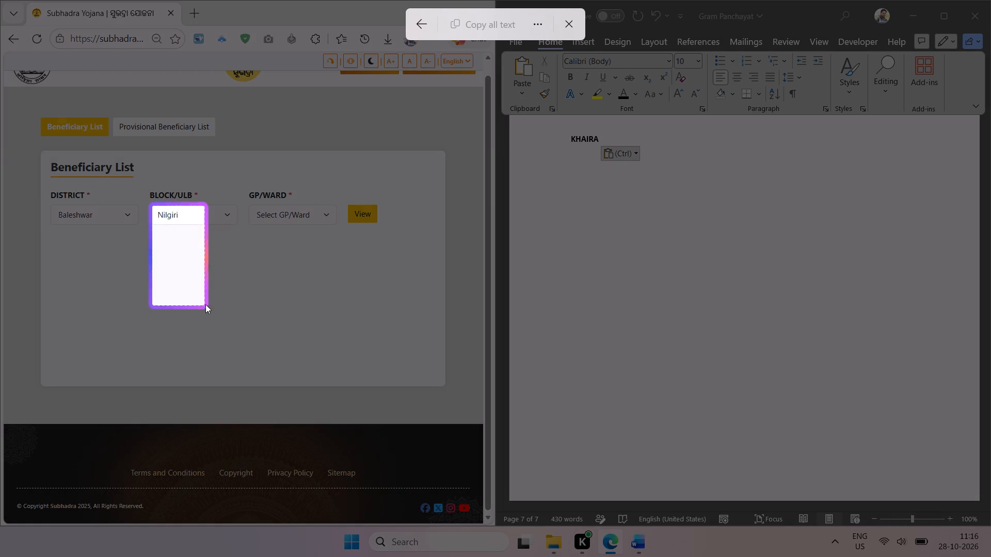
{"action": "left_click", "coordinate": [493, 24]}
{"action": "left_click", "coordinate": [593, 134]}
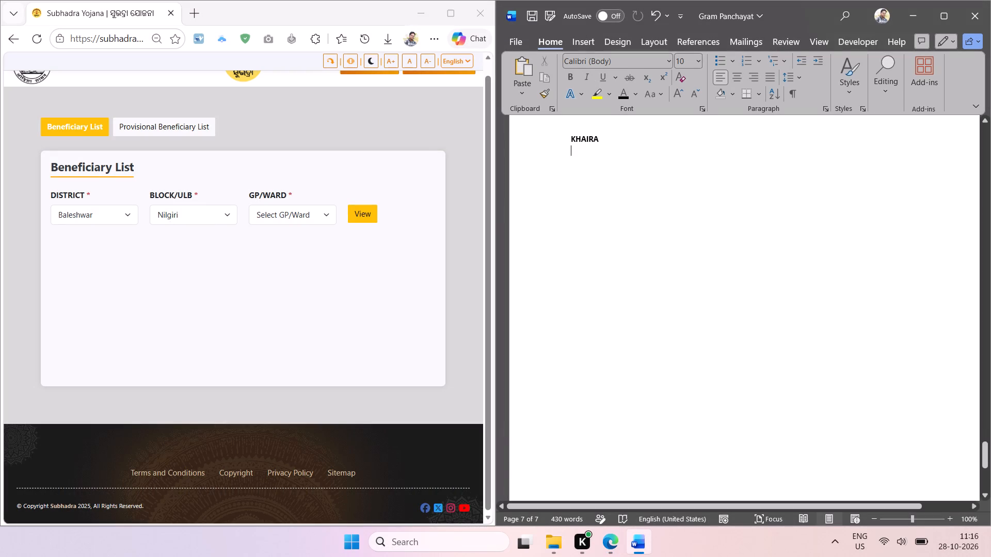
{"action": "double_click", "coordinate": [588, 135]}
{"action": "key", "text": "ctrl+v"}
{"action": "key", "text": "shift+F3"}
{"action": "key", "text": "Return"}
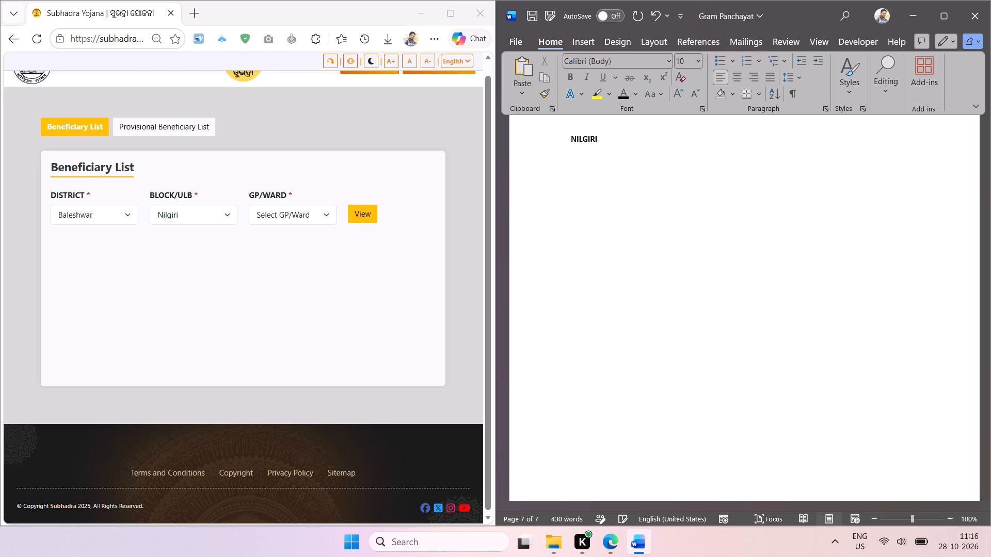
{"action": "key", "text": "ctrl+s"}
Extract Nilgiri's GP/Ward names from Ajodhya to Narenpur as text from the website and paste them below the NILGIRI heading in Word.
{"action": "left_click", "coordinate": [315, 217]}
{"action": "key", "text": "shift+super+t"}
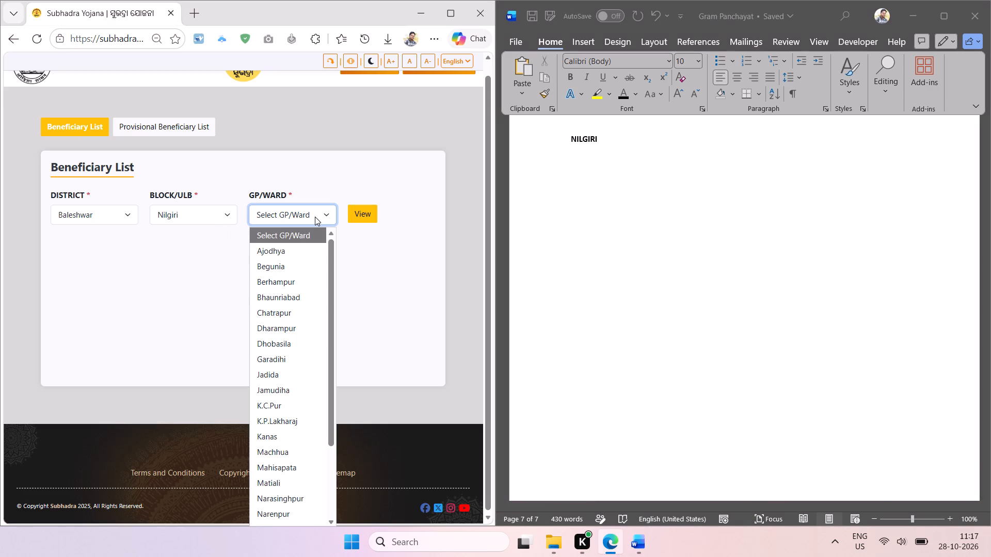
{"action": "left_click_drag", "start_coordinate": [251, 245], "coordinate": [251, 245]}
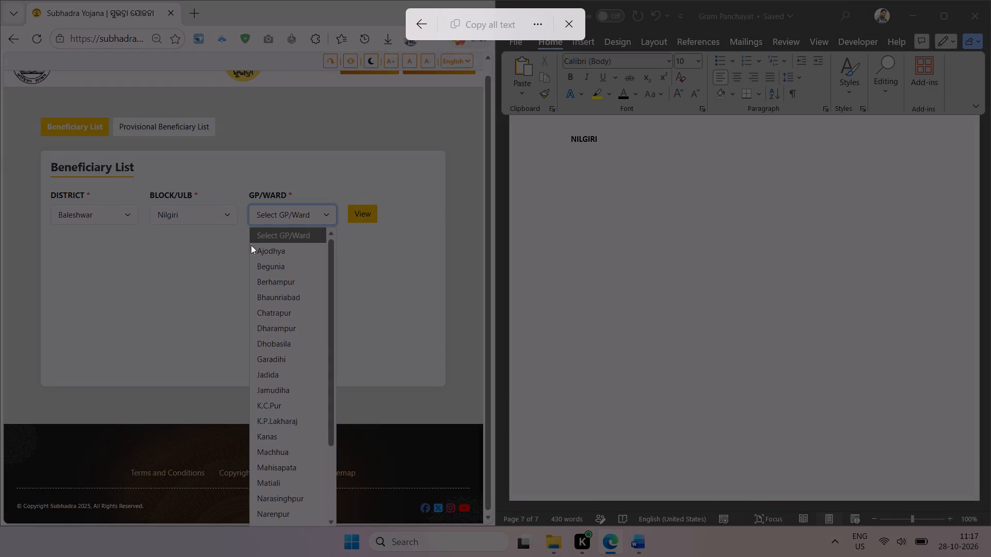
{"action": "left_click_drag", "start_coordinate": [251, 245], "coordinate": [325, 521]}
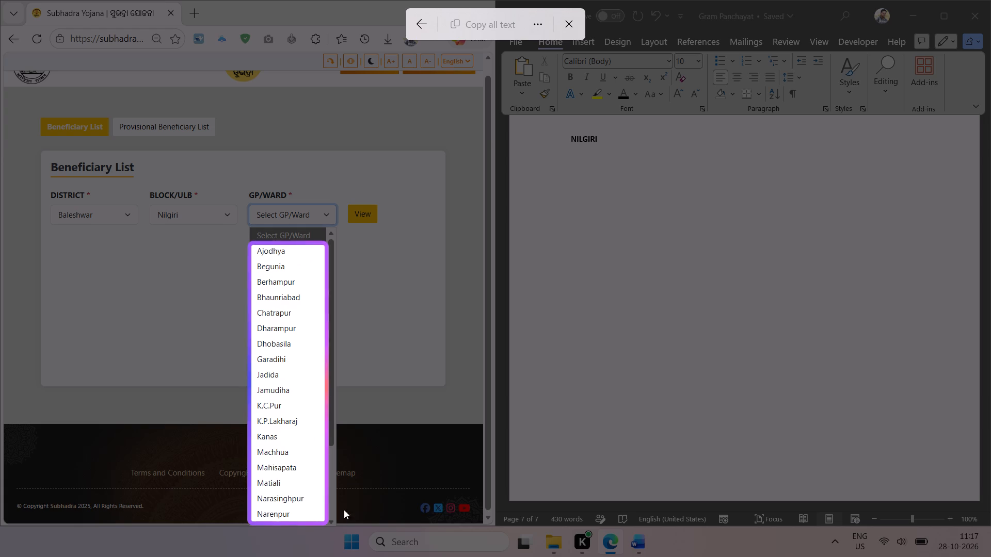
{"action": "left_click", "coordinate": [500, 23]}
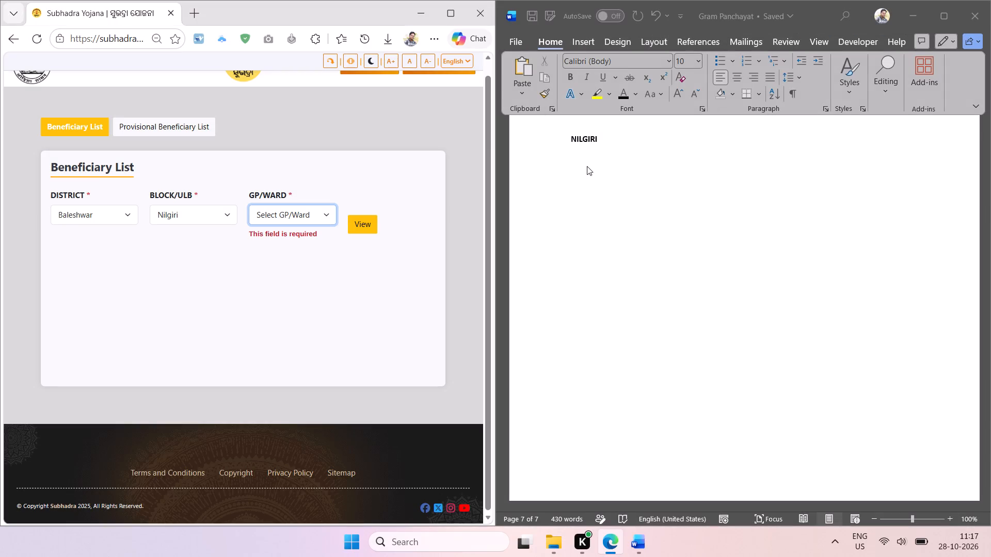
{"action": "left_click", "coordinate": [586, 166]}
{"action": "key", "text": "ctrl+v"}
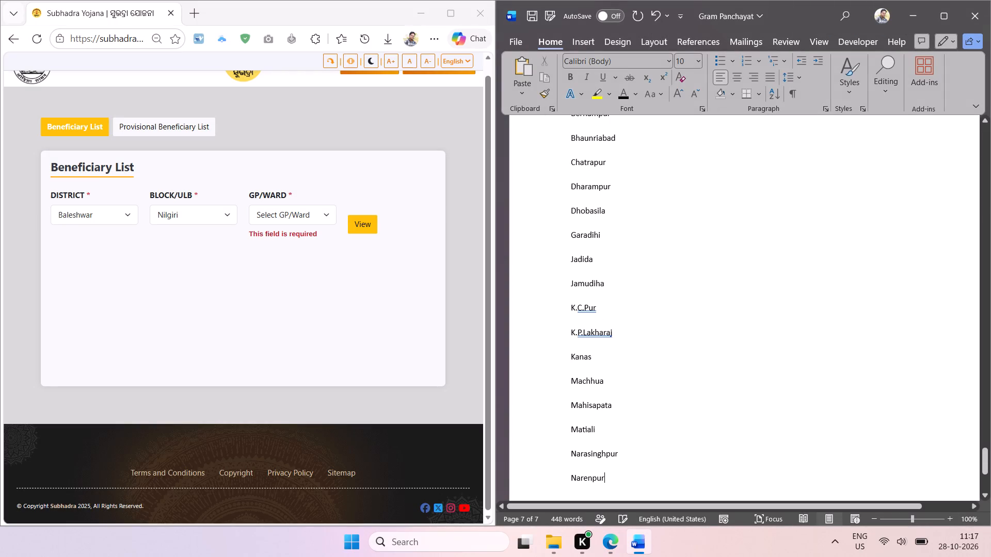
Extract Nilgiri's remaining GP/Ward names from Narenpur to Arbandh as text from the website and paste them below the existing names in Word.
{"action": "key", "text": "Return"}
{"action": "key", "text": "Return"}
{"action": "key", "text": "Return"}
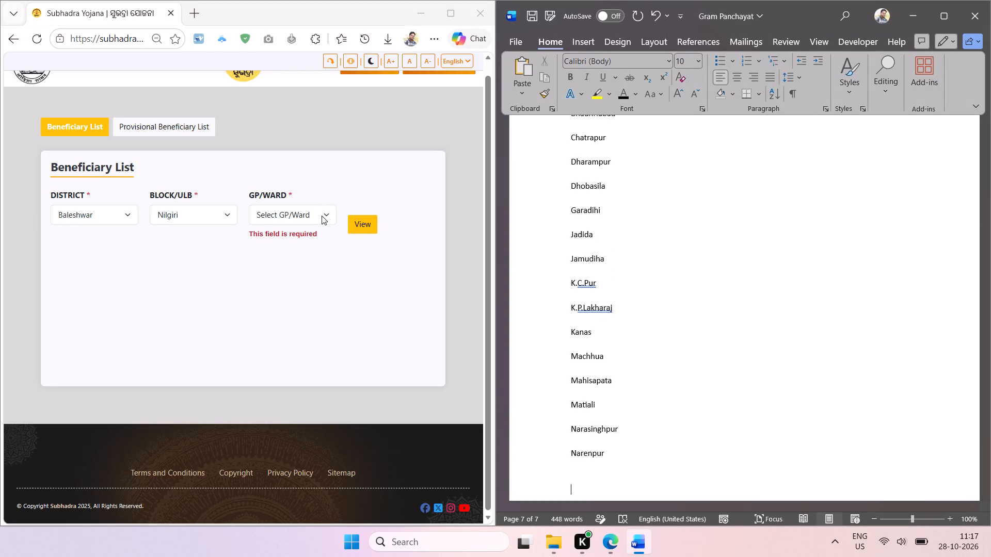
{"action": "left_click", "coordinate": [322, 216]}
{"action": "left_click_drag", "start_coordinate": [332, 271], "coordinate": [337, 382]}
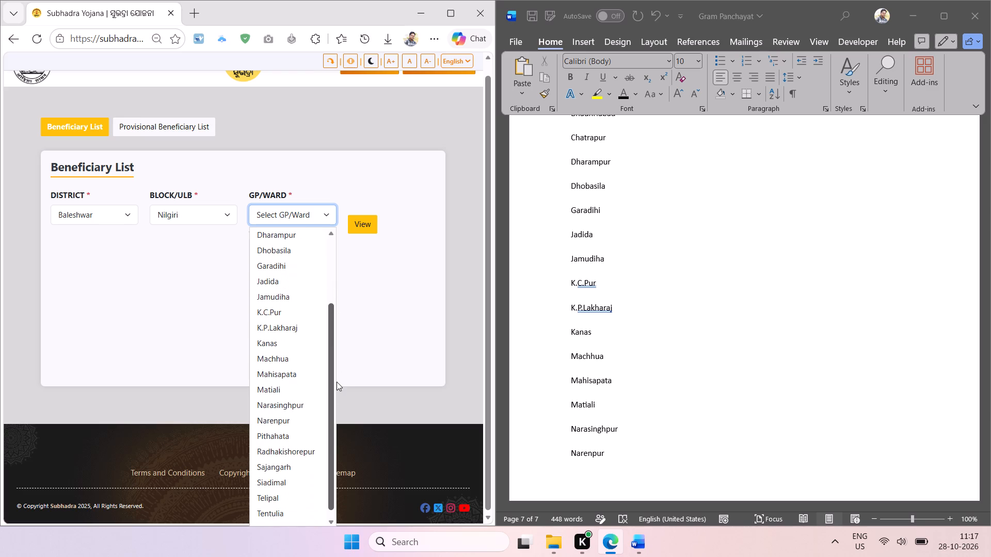
{"action": "left_click_drag", "start_coordinate": [337, 382], "coordinate": [338, 402]}
{"action": "key", "text": "shift+super+t"}
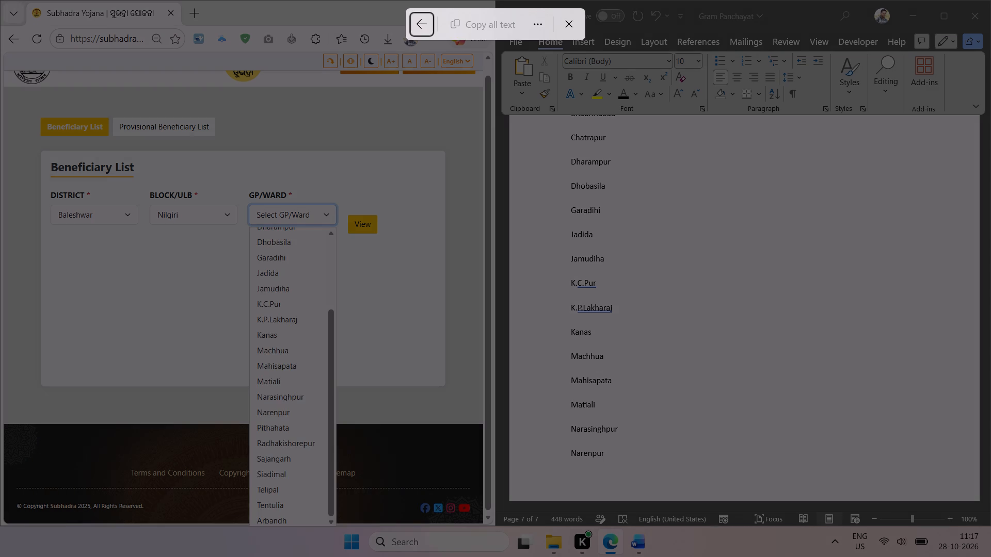
{"action": "left_click_drag", "start_coordinate": [253, 405], "coordinate": [322, 534]}
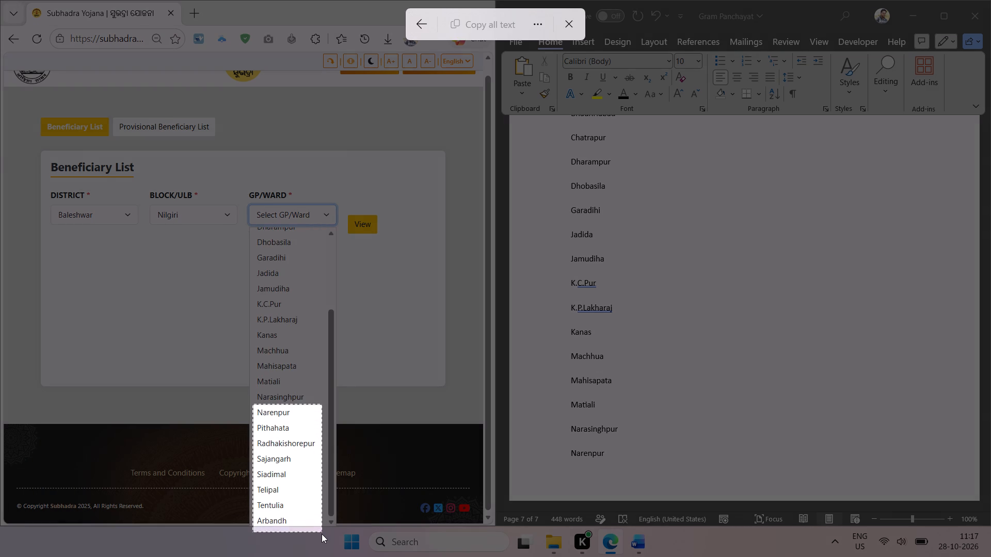
{"action": "left_click_drag", "start_coordinate": [322, 534], "coordinate": [323, 538]}
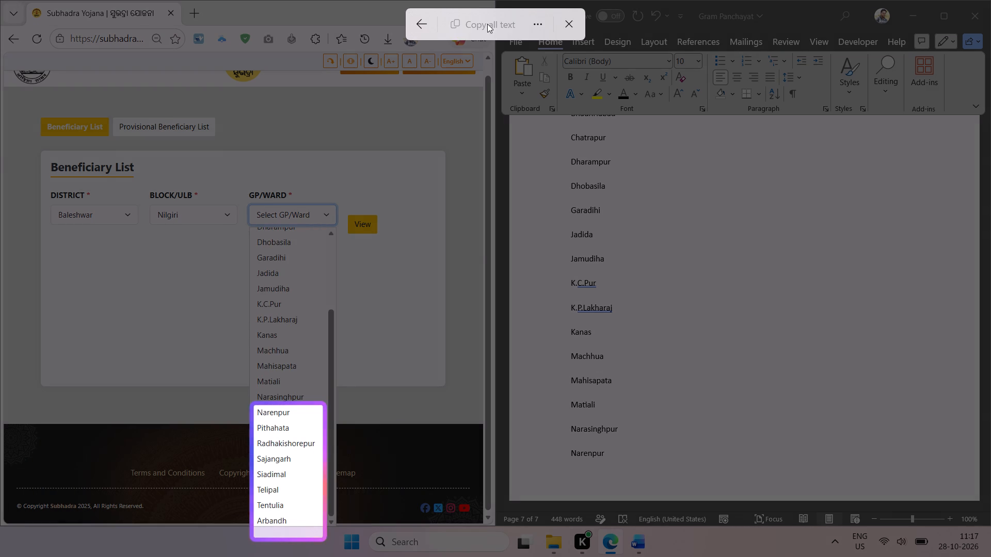
{"action": "left_click", "coordinate": [487, 23]}
{"action": "left_click", "coordinate": [591, 453]}
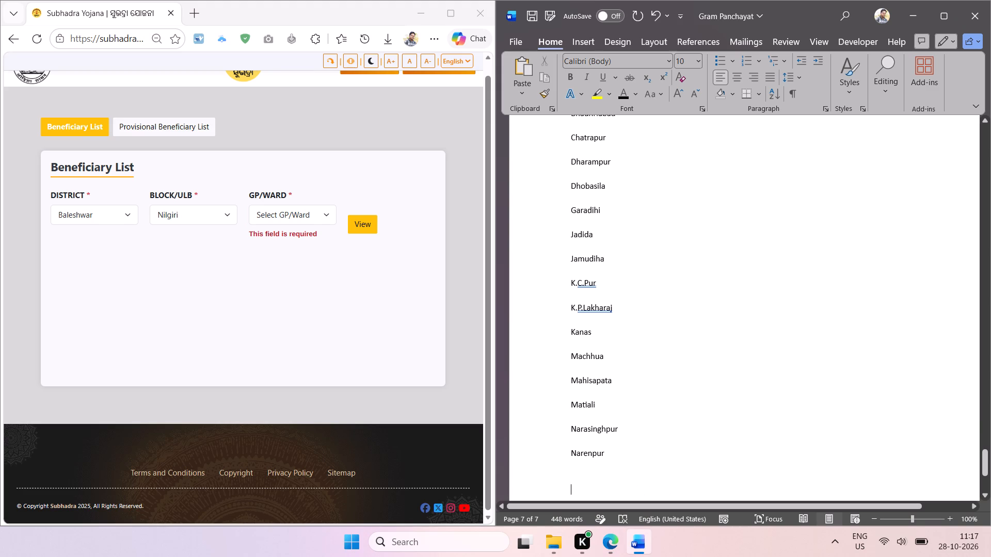
{"action": "key", "text": "ctrl+v"}
Delete the duplicate Narenpur entry and the empty lines above it so Pithahata follows the first Narenpur.
{"action": "double_click", "coordinate": [594, 173]}
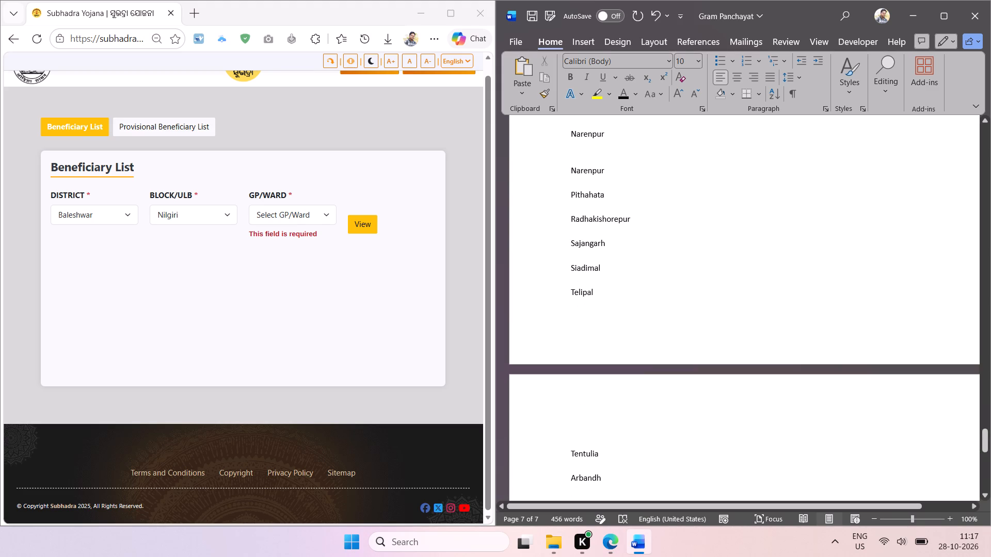
{"action": "key", "text": "BackSpace"}
{"action": "key", "text": "BackSpace"}
{"action": "key", "text": "BackSpace"}
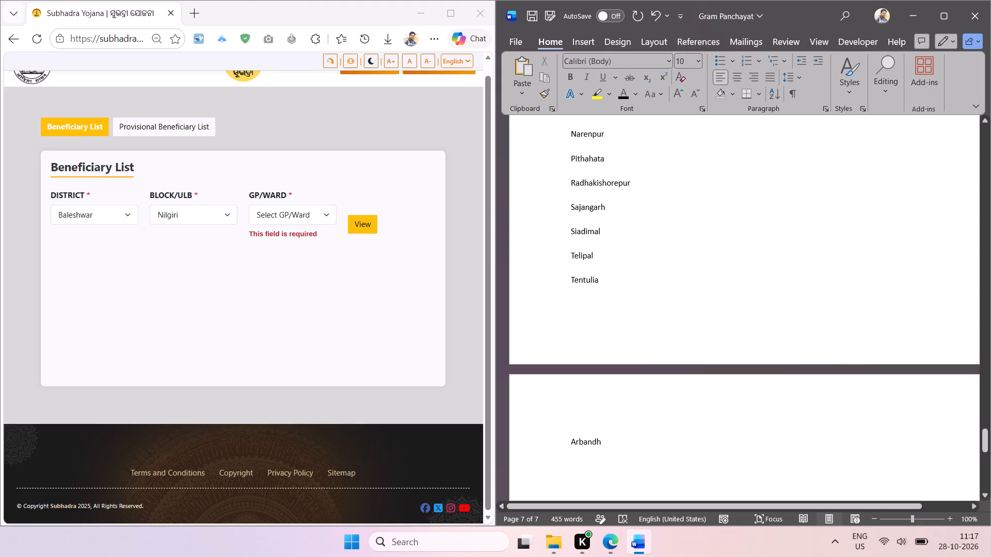
Remove the blank lines between the names from Kanas to Narenpur, and between Telipal and Tentulia.
{"action": "left_click", "coordinate": [578, 269]}
{"action": "key", "text": "BackSpace"}
{"action": "left_click", "coordinate": [584, 249]}
{"action": "key", "text": "BackSpace"}
{"action": "left_click", "coordinate": [583, 222]}
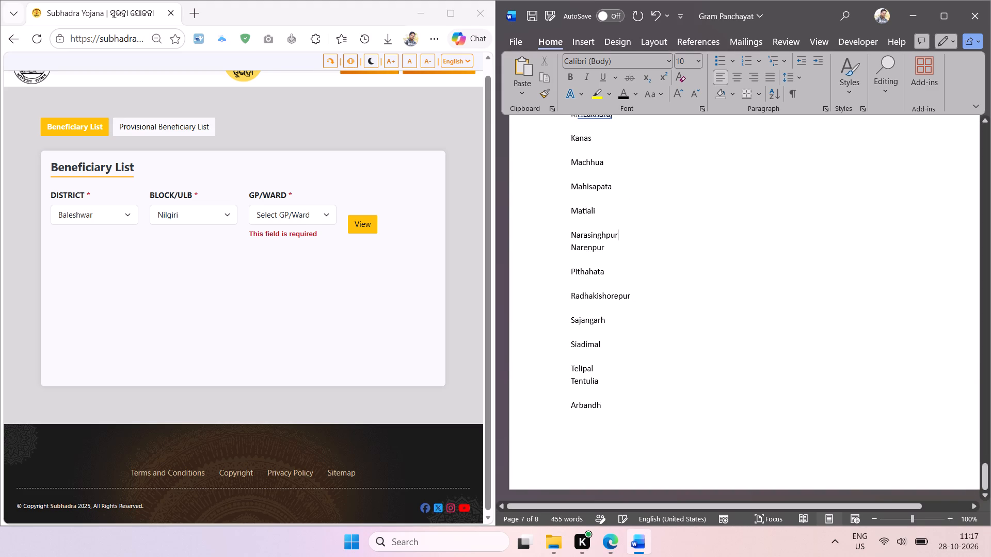
{"action": "key", "text": "BackSpace"}
{"action": "left_click", "coordinate": [582, 199]}
{"action": "key", "text": "BackSpace"}
{"action": "left_click", "coordinate": [586, 176]}
{"action": "key", "text": "BackSpace"}
{"action": "left_click", "coordinate": [579, 146]}
{"action": "key", "text": "BackSpace"}
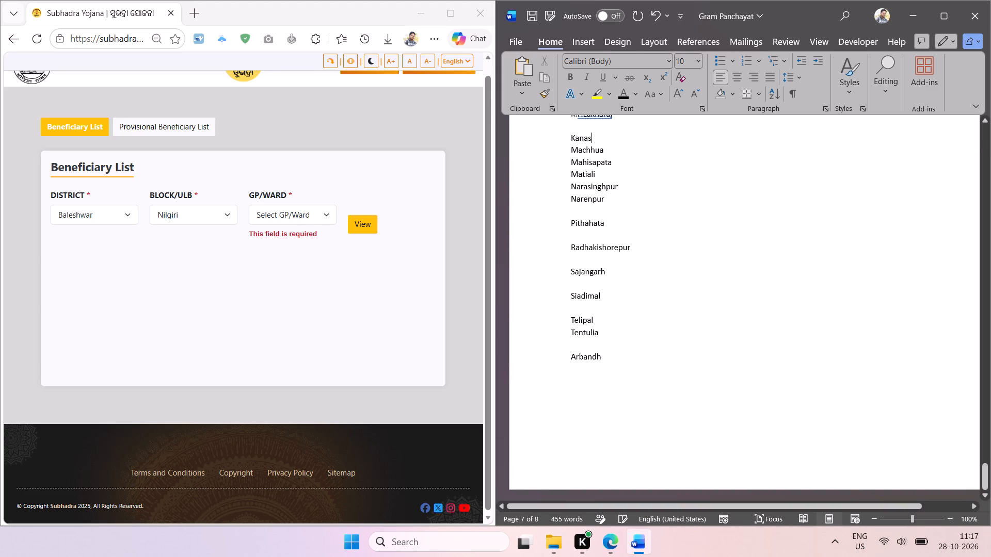
Remove the remaining blank lines between the names from Narenpur to Arbandh.
{"action": "left_click", "coordinate": [580, 348]}
{"action": "key", "text": "BackSpace"}
{"action": "left_click", "coordinate": [586, 303]}
{"action": "key", "text": "BackSpace"}
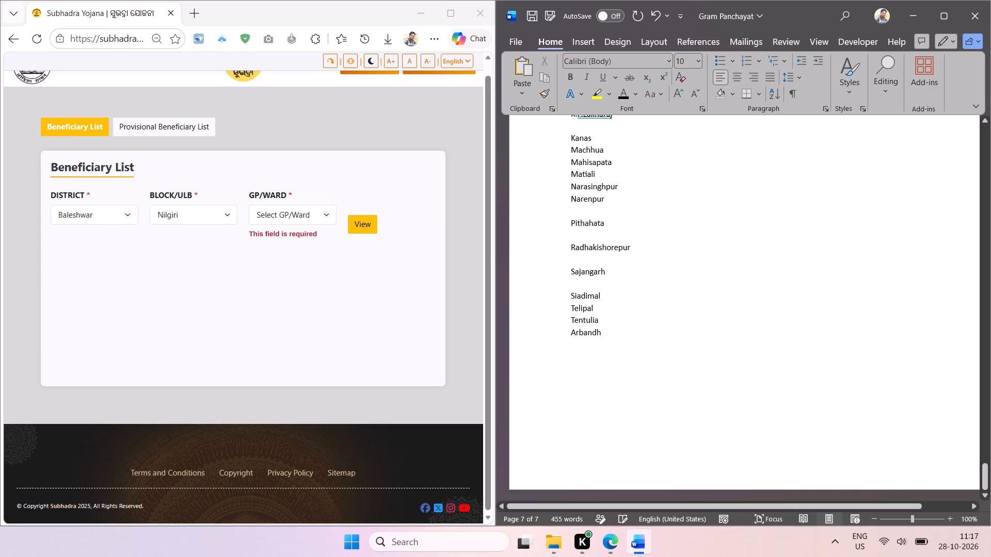
{"action": "left_click", "coordinate": [586, 282]}
{"action": "key", "text": "BackSpace"}
{"action": "left_click", "coordinate": [585, 258]}
{"action": "key", "text": "BackSpace"}
{"action": "left_click", "coordinate": [583, 236]}
{"action": "key", "text": "BackSpace"}
{"action": "left_click", "coordinate": [585, 211]}
{"action": "key", "text": "BackSpace"}
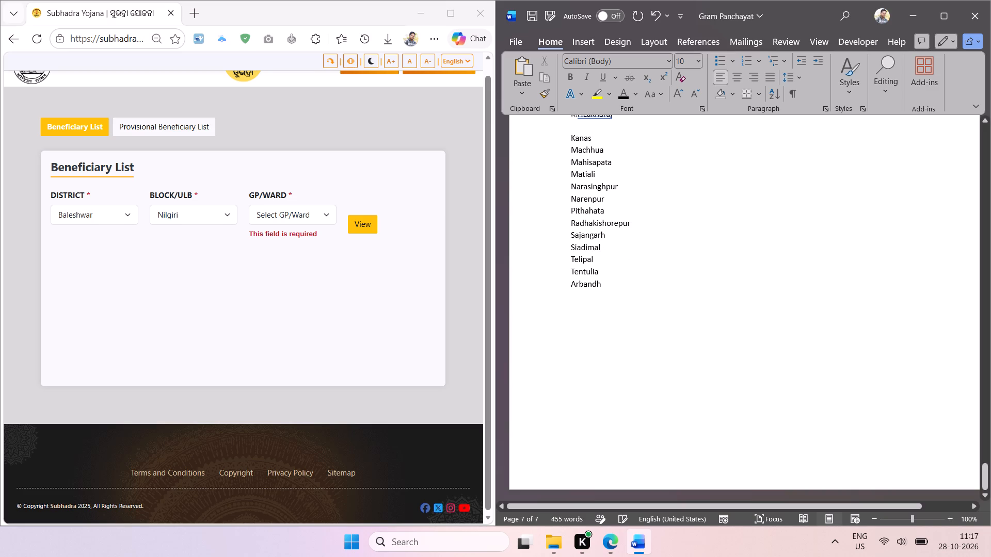
{"action": "scroll", "coordinate": [674, 333], "scroll_direction": "up", "scroll_amount": 2}
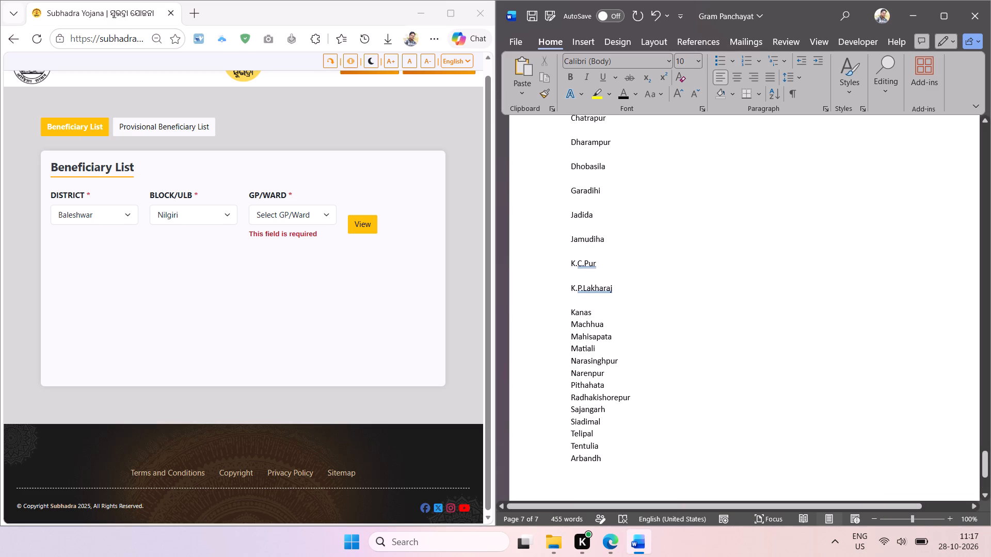
{"action": "left_click", "coordinate": [584, 291]}
{"action": "key", "text": "space"}
{"action": "left_click", "coordinate": [585, 262]}
{"action": "key", "text": "space"}
{"action": "key", "text": "ctrl+z"}
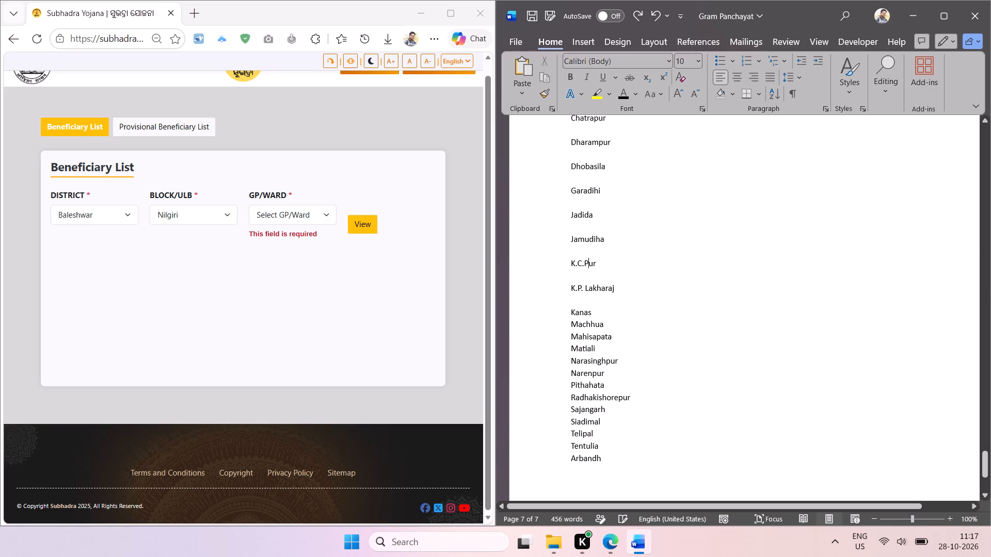
{"action": "key", "text": "Left"}
{"action": "key", "text": "space"}
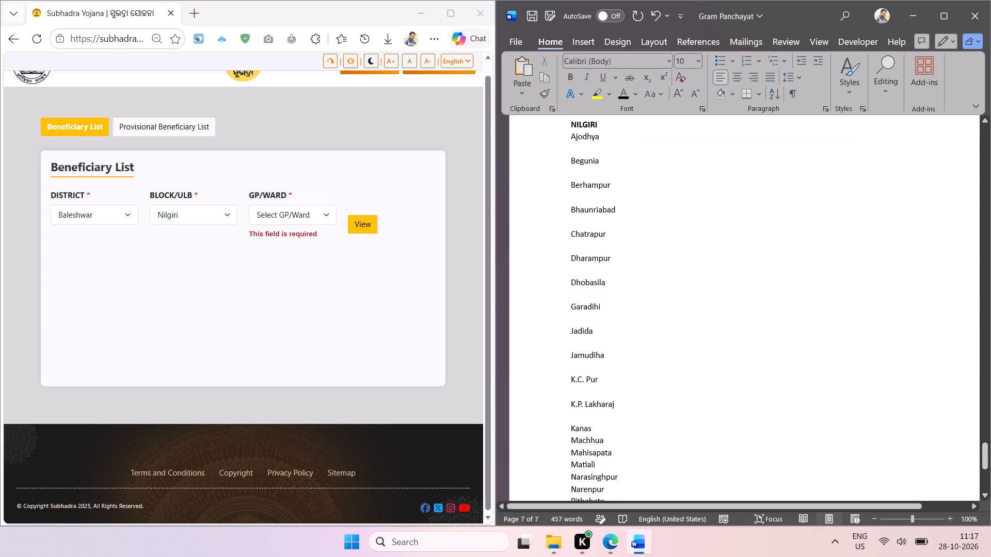
Remove the blank lines between the names from Ajodhya to Dhobasila under the NILGIRI heading.
{"action": "left_click", "coordinate": [586, 150]}
{"action": "key", "text": "BackSpace"}
{"action": "left_click", "coordinate": [586, 167]}
{"action": "key", "text": "BackSpace"}
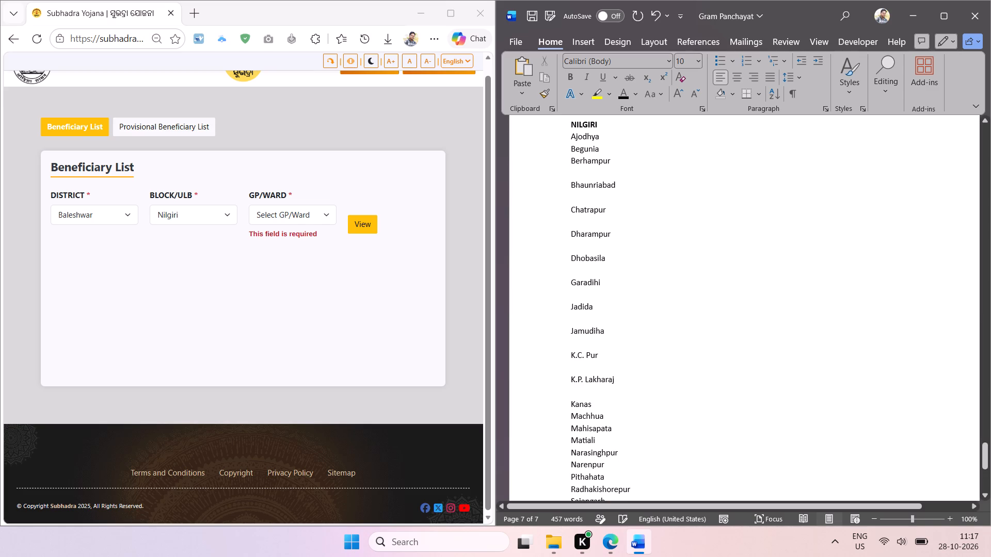
{"action": "left_click", "coordinate": [586, 173]}
{"action": "key", "text": "BackSpace"}
{"action": "left_click", "coordinate": [587, 185]}
{"action": "key", "text": "BackSpace"}
{"action": "left_click", "coordinate": [587, 201]}
{"action": "key", "text": "BackSpace"}
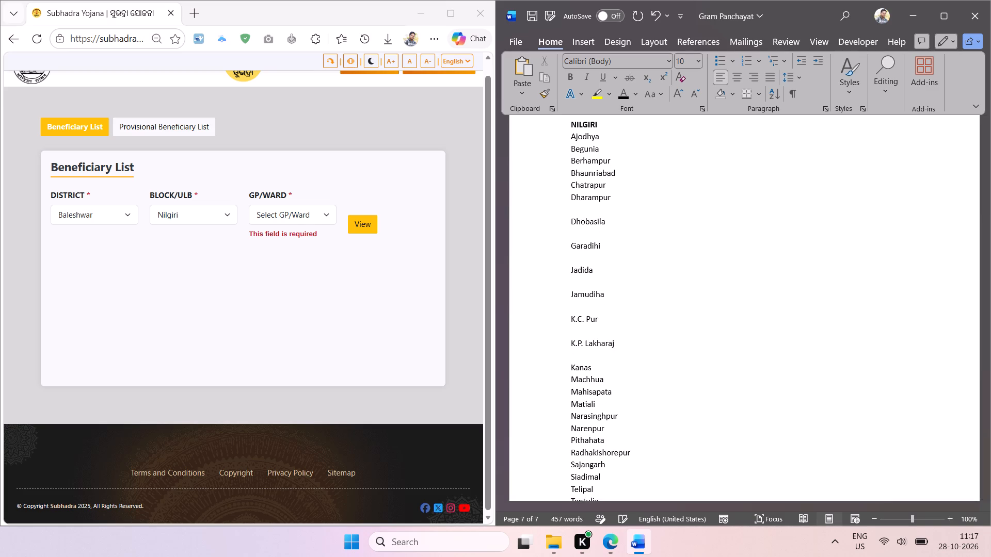
{"action": "left_click", "coordinate": [587, 212]}
{"action": "key", "text": "BackSpace"}
Remove the blank lines between the names from Dhobasila to Kanas.
{"action": "left_click", "coordinate": [586, 225]}
{"action": "key", "text": "BackSpace"}
{"action": "left_click", "coordinate": [589, 233]}
{"action": "key", "text": "BackSpace"}
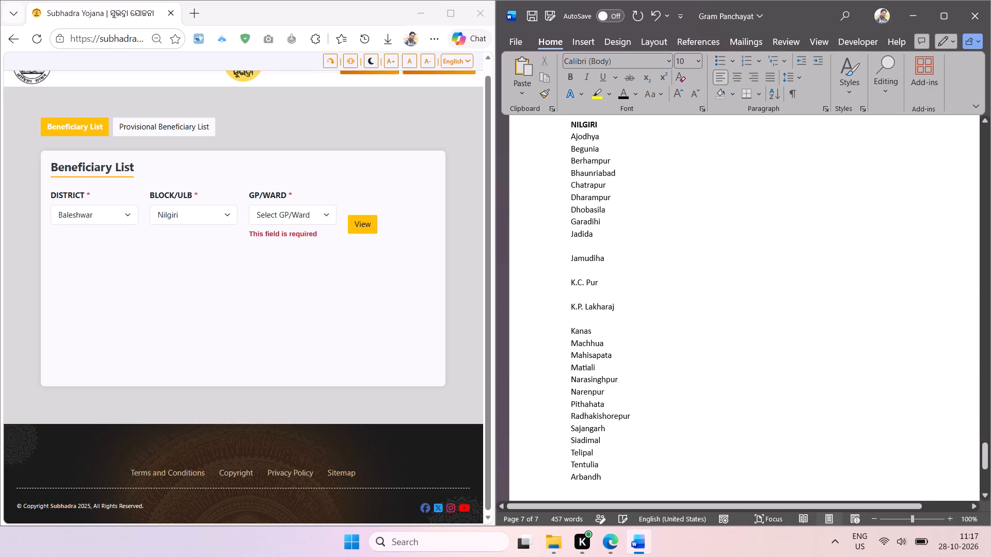
{"action": "left_click", "coordinate": [587, 248]}
{"action": "key", "text": "BackSpace"}
{"action": "left_click", "coordinate": [586, 262]}
{"action": "key", "text": "BackSpace"}
{"action": "left_click", "coordinate": [586, 274]}
{"action": "key", "text": "BackSpace"}
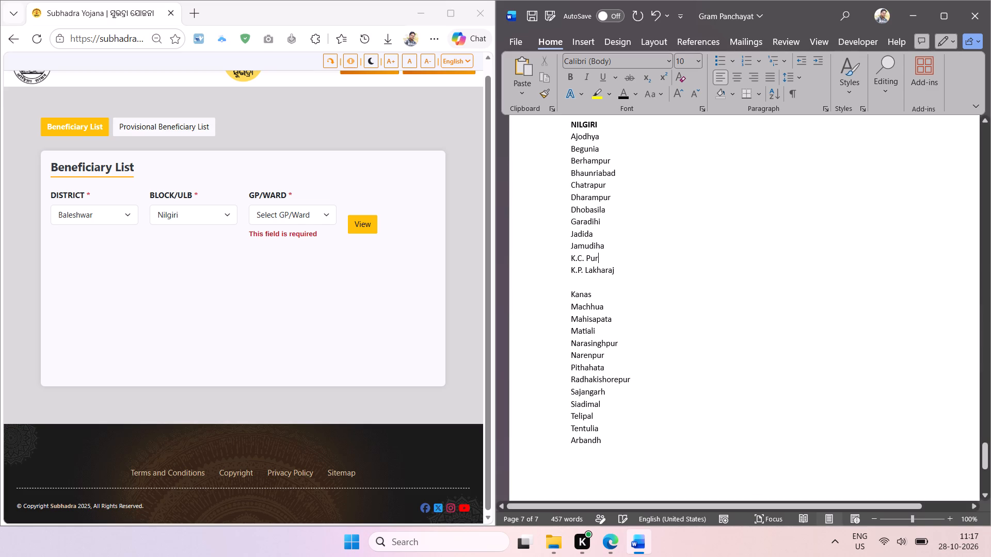
{"action": "left_click", "coordinate": [585, 283]}
{"action": "key", "text": "BackSpace"}
Sort all the GP names under the NILGIRI heading alphabetically in ascending order by paragraph text.
{"action": "left_click_drag", "start_coordinate": [598, 430], "coordinate": [539, 159]}
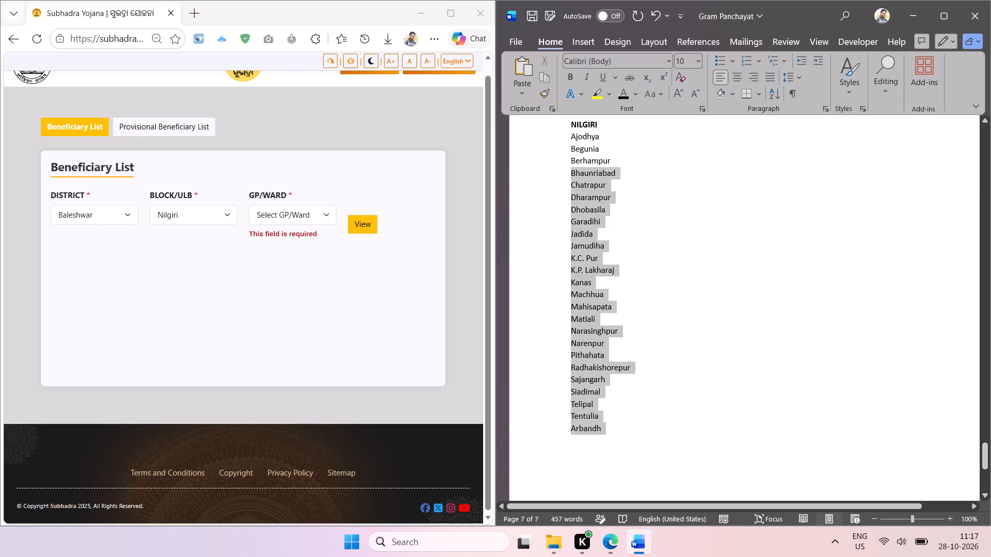
{"action": "left_click_drag", "start_coordinate": [539, 159], "coordinate": [541, 141]}
{"action": "left_click", "coordinate": [773, 94]}
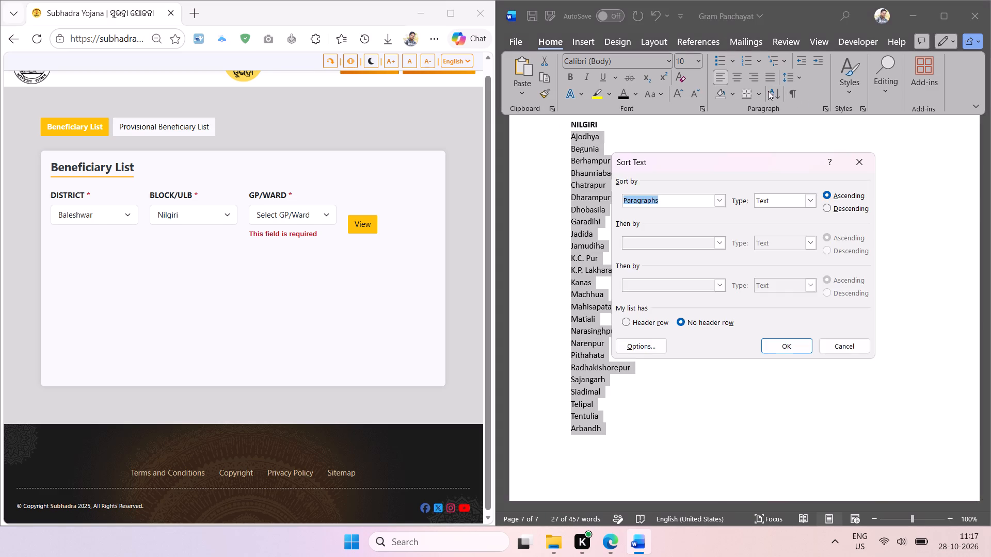
{"action": "key", "text": "Return"}
Number the sorted Nilgiri names, decrease the list's indent, and save the document.
{"action": "left_click", "coordinate": [746, 59]}
{"action": "left_click", "coordinate": [798, 60]}
{"action": "left_click", "coordinate": [700, 173]}
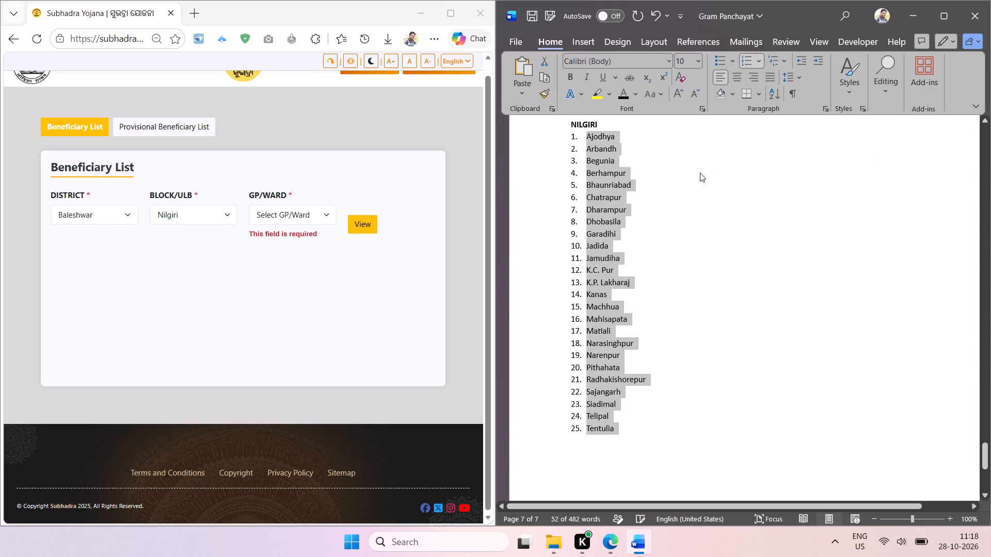
{"action": "key", "text": "ctrl+s"}
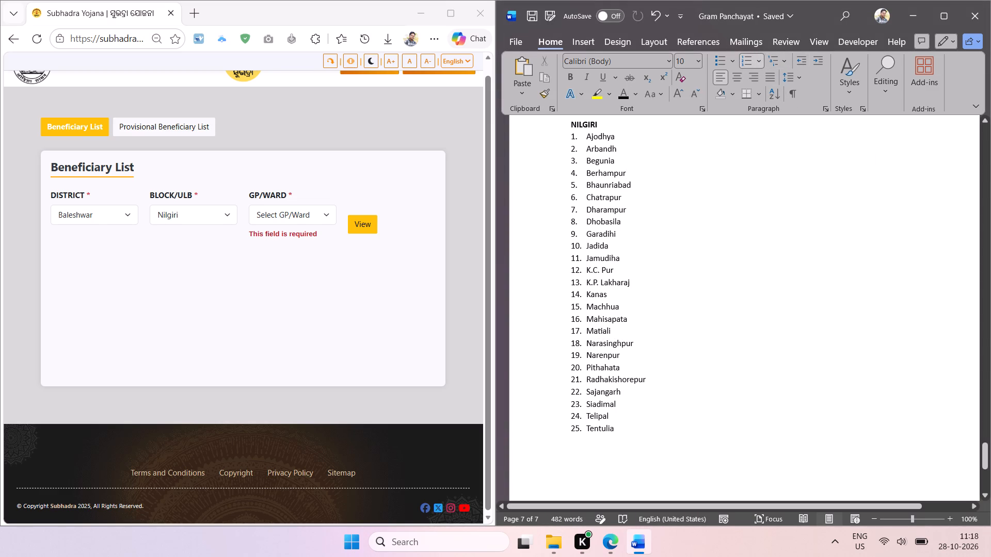
Copy the NILGIRI heading, end the numbered list after Tentulia, and paste the heading below it.
{"action": "double_click", "coordinate": [583, 122]}
{"action": "key", "text": "ctrl+c"}
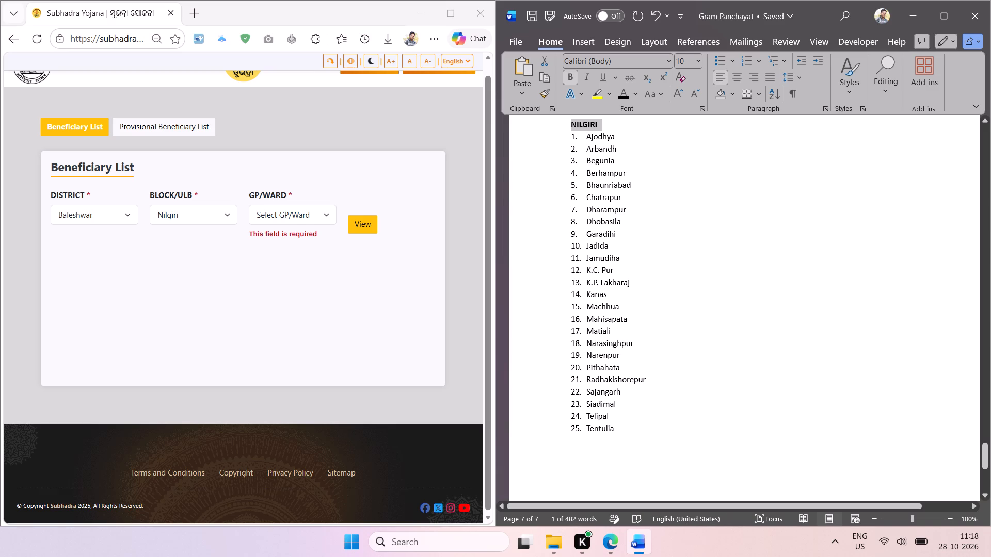
{"action": "left_click", "coordinate": [651, 435]}
{"action": "key", "text": "Return"}
{"action": "key", "text": "Return"}
{"action": "key", "text": "Return"}
{"action": "key", "text": "Return"}
{"action": "key", "text": "ctrl+v"}
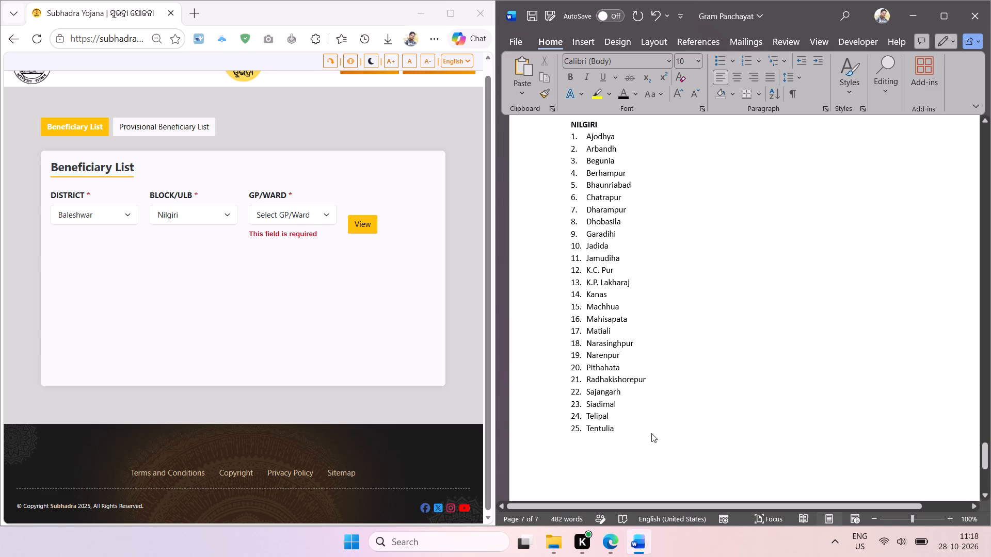
{"action": "scroll", "coordinate": [654, 383], "scroll_direction": "down", "scroll_amount": 2}
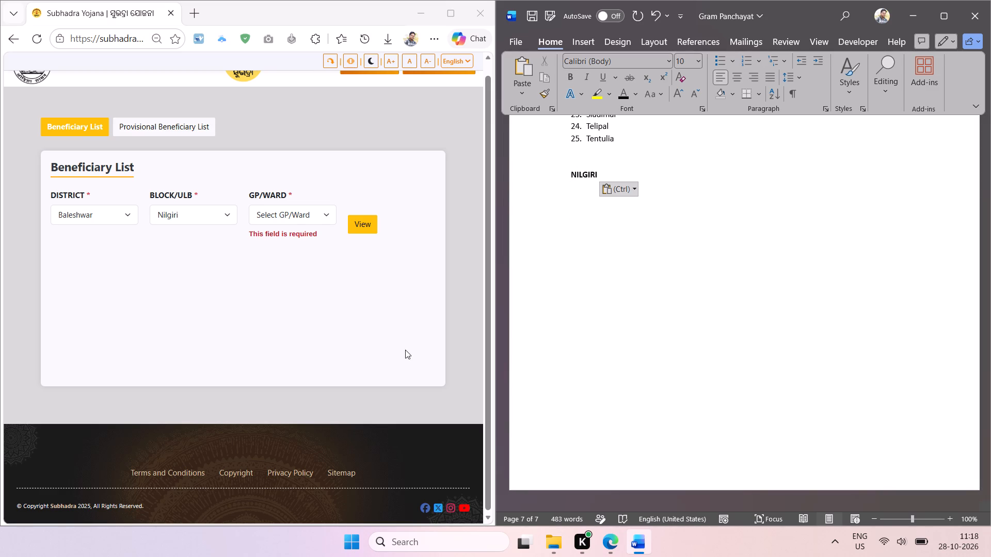
Switch to Edge and select the Oupada block for Baleshwar district.
{"action": "left_click", "coordinate": [223, 221]}
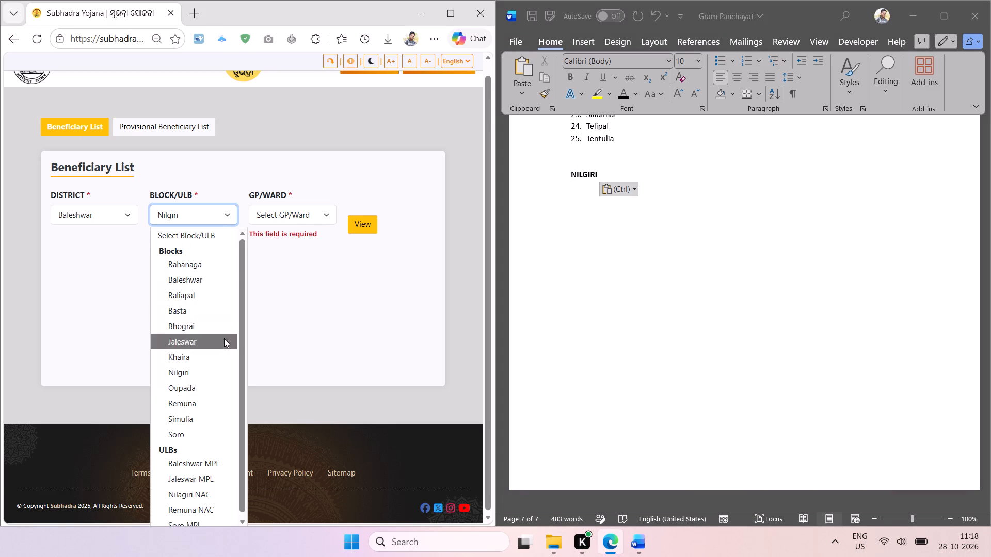
{"action": "left_click", "coordinate": [213, 383]}
{"action": "left_click", "coordinate": [241, 320]}
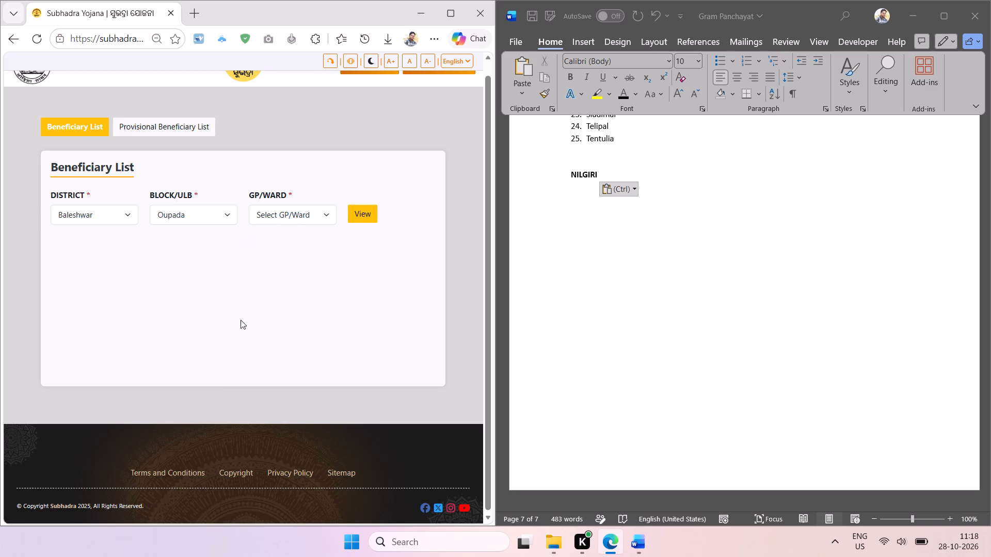
Extract the block name Oupada from the web page, replace the copied NILGIRI heading in Word with it in uppercase, and save.
{"action": "key", "text": "shift+super+t"}
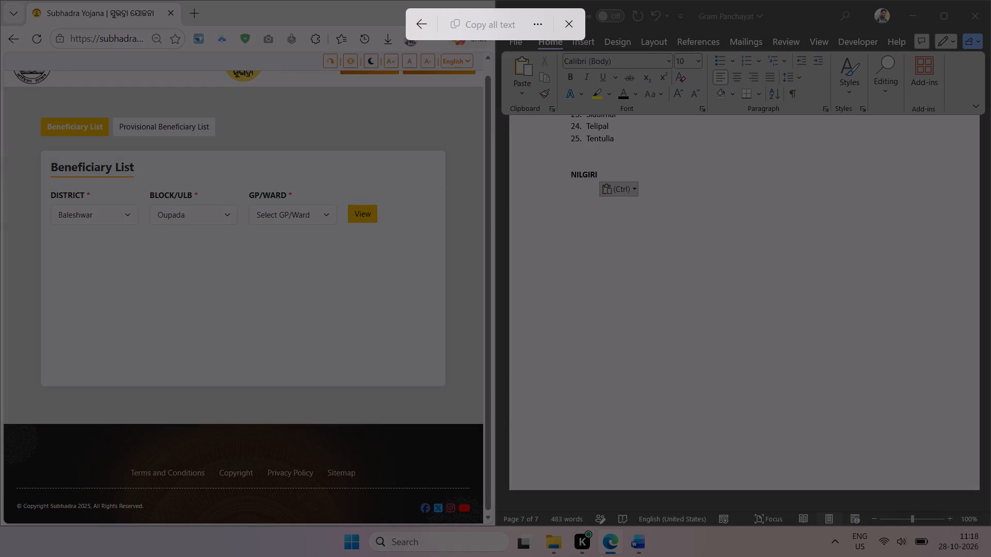
{"action": "left_click_drag", "start_coordinate": [154, 208], "coordinate": [206, 288]}
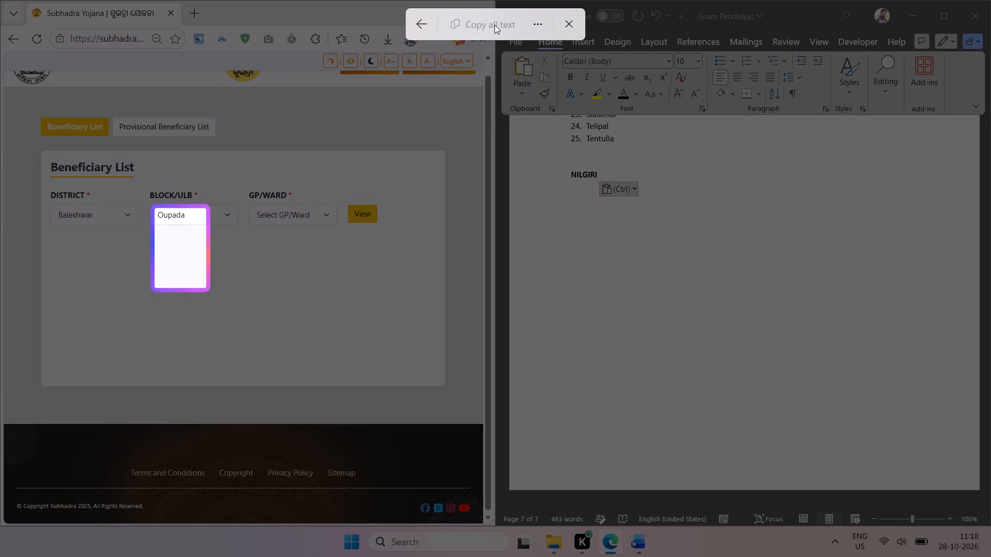
{"action": "left_click", "coordinate": [490, 22]}
{"action": "left_click", "coordinate": [592, 176]}
{"action": "double_click", "coordinate": [587, 172]}
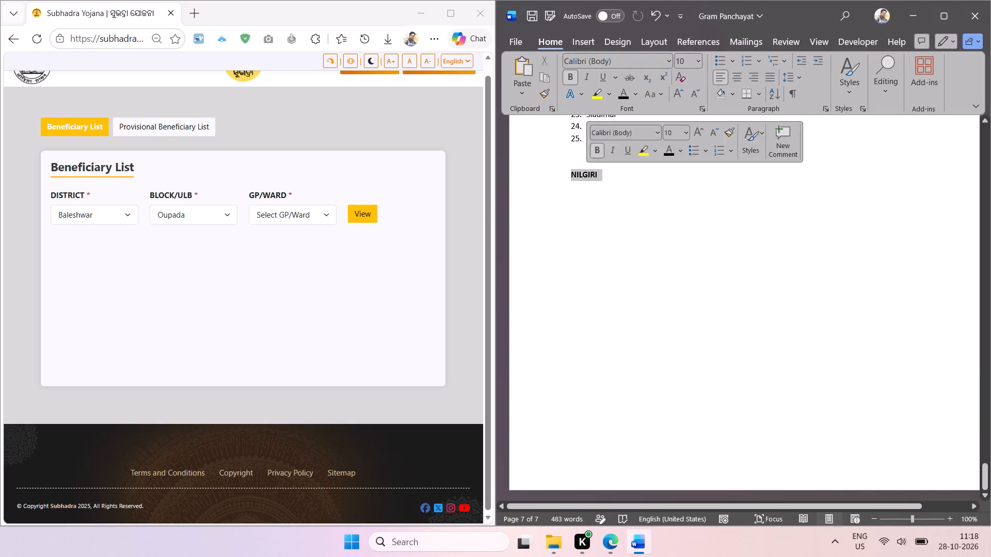
{"action": "key", "text": "ctrl+v"}
{"action": "key", "text": "shift+F3"}
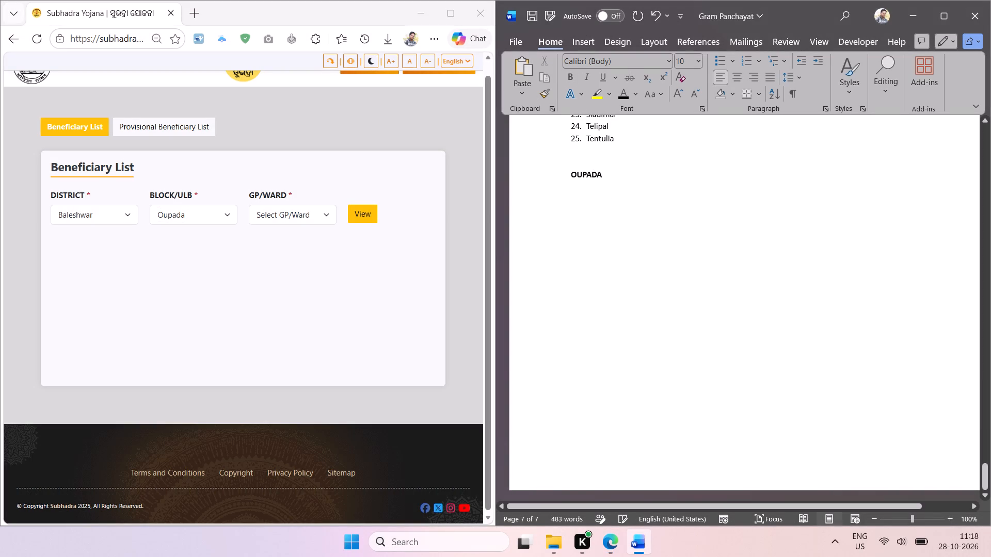
{"action": "left_click", "coordinate": [603, 195], "text": "shift"}
{"action": "key", "text": "Return"}
{"action": "key", "text": "ctrl+s"}
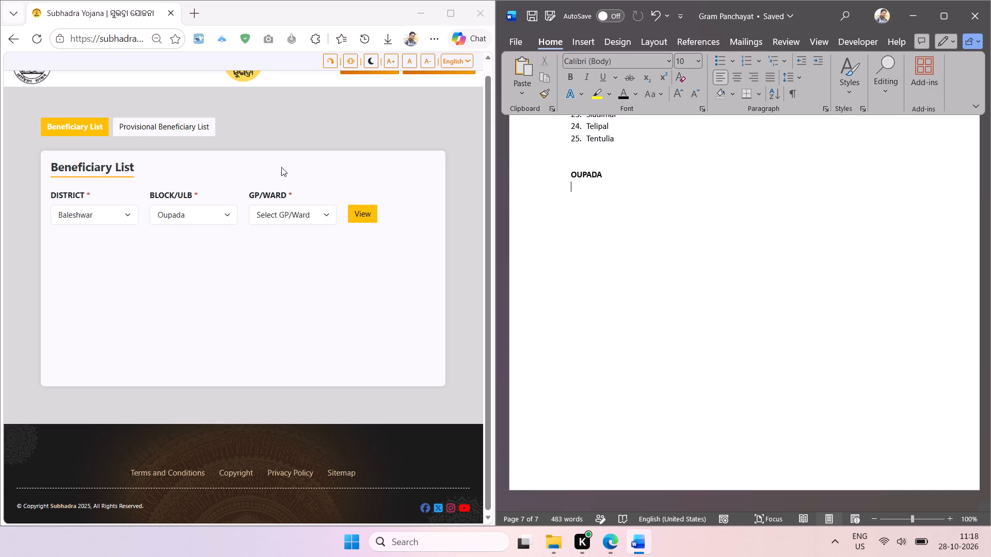
Extract Oupada's GP/Ward names, Aghirapada to Talakia, from the web page and paste them under the OUPADA heading in Word.
{"action": "left_click", "coordinate": [286, 216]}
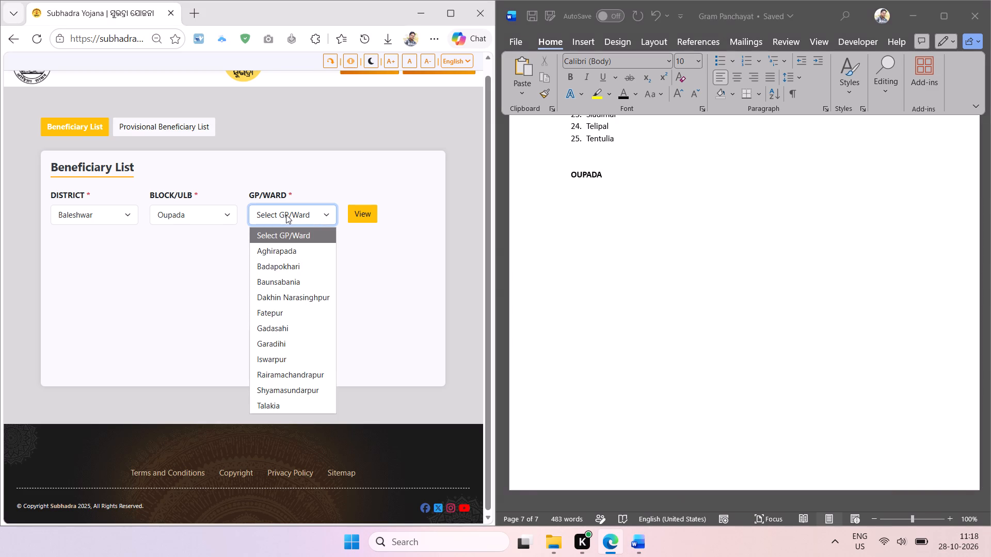
{"action": "key", "text": "shift+super+t"}
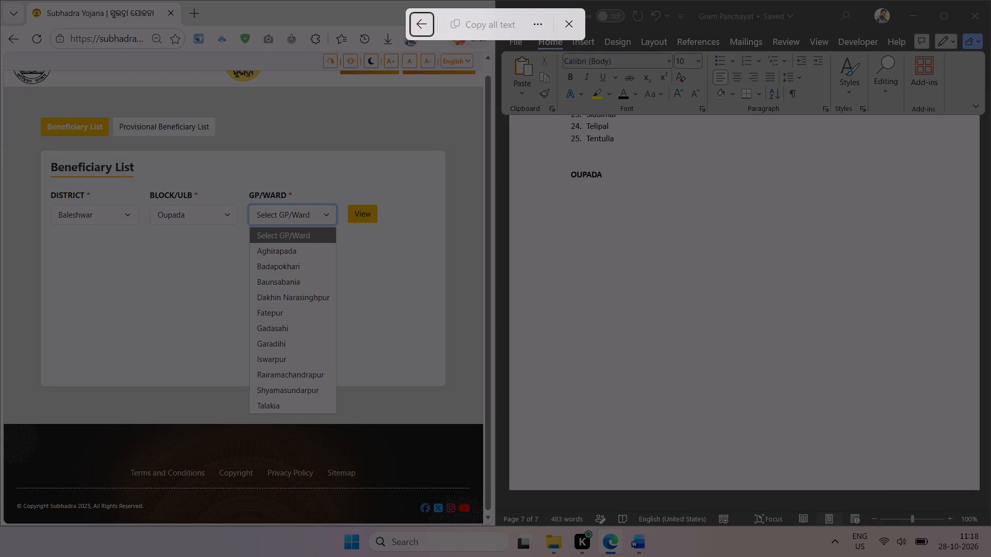
{"action": "left_click_drag", "start_coordinate": [251, 245], "coordinate": [338, 431]}
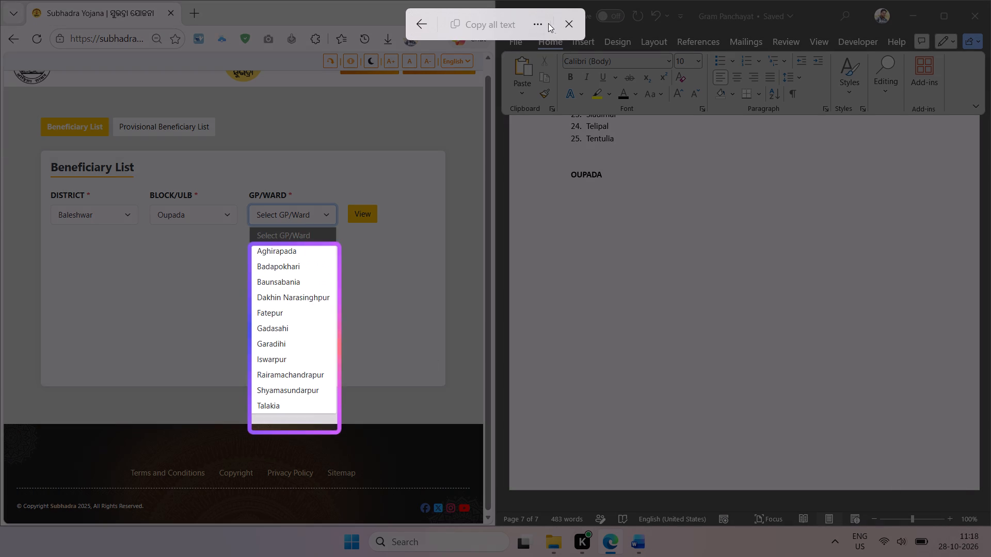
{"action": "left_click", "coordinate": [484, 20]}
{"action": "left_click", "coordinate": [587, 181]}
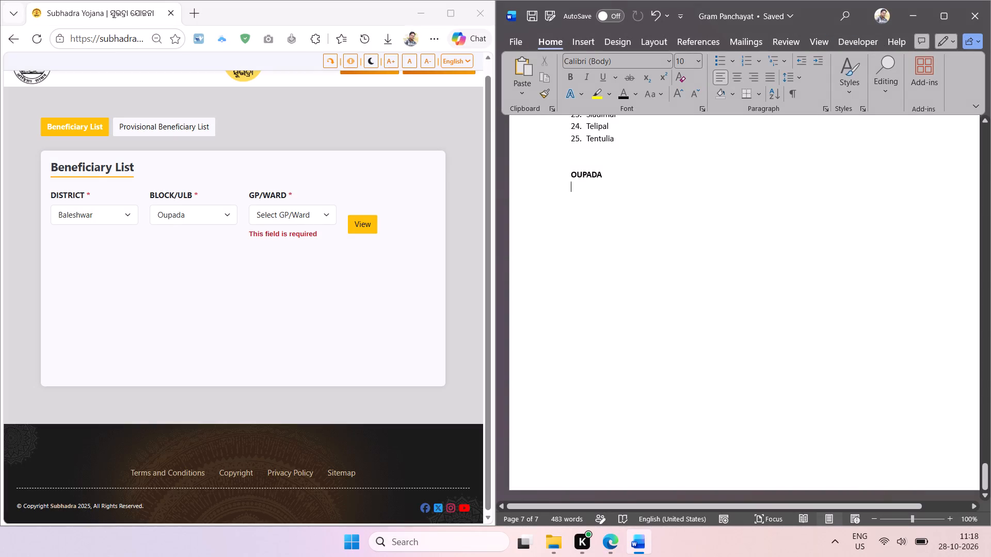
{"action": "key", "text": "ctrl+v"}
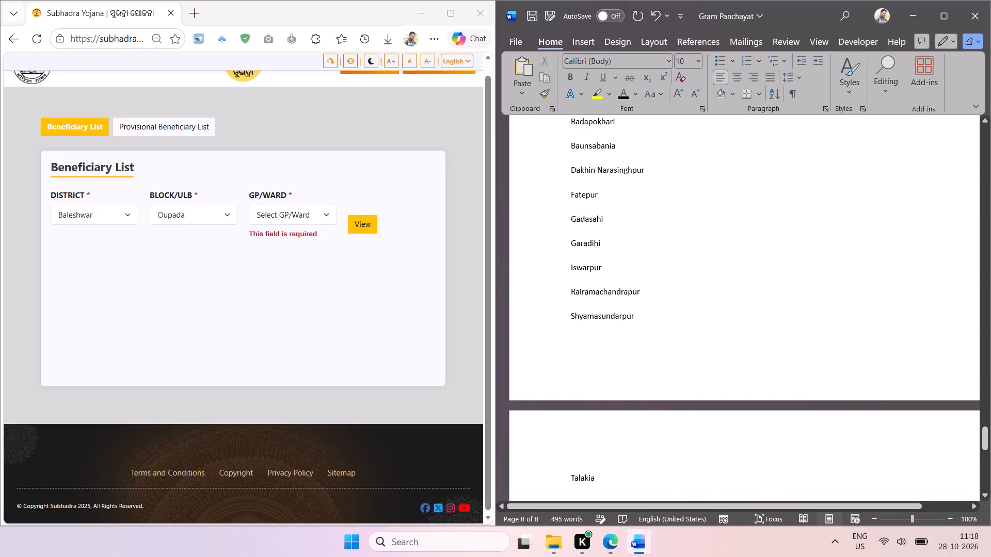
Remove the blank lines between all the pasted Oupada names, from Aghirapada to Talakia.
{"action": "left_click", "coordinate": [584, 256]}
{"action": "key", "text": "BackSpace"}
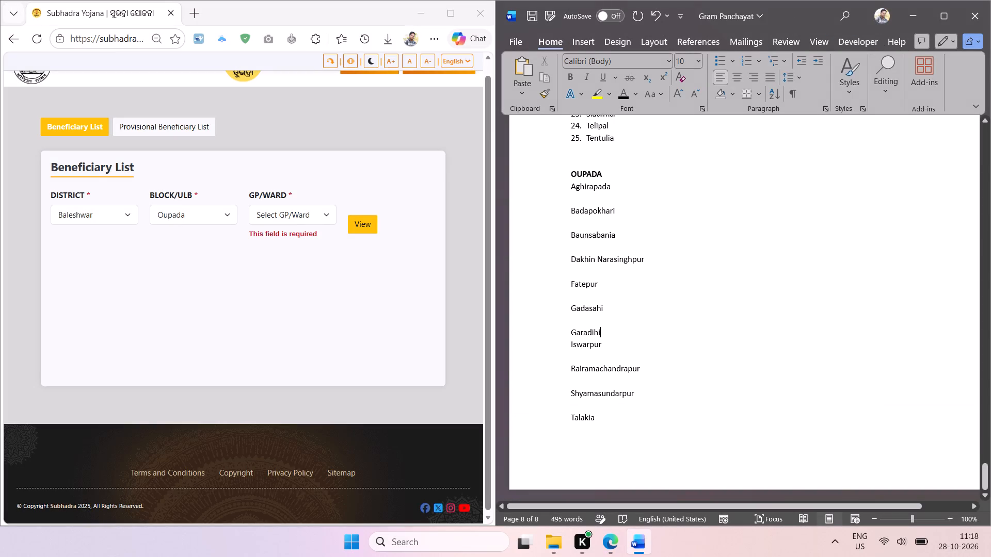
{"action": "left_click", "coordinate": [581, 356]}
{"action": "key", "text": "BackSpace"}
{"action": "left_click", "coordinate": [583, 326]}
{"action": "left_click", "coordinate": [583, 320]}
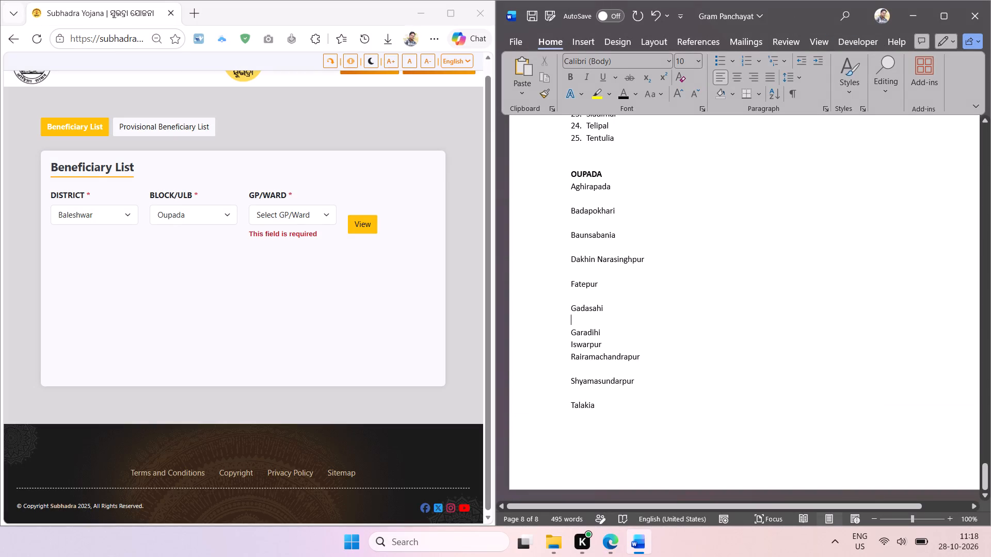
{"action": "key", "text": "BackSpace"}
{"action": "left_click", "coordinate": [579, 298]}
{"action": "key", "text": "BackSpace"}
{"action": "left_click", "coordinate": [581, 270]}
{"action": "key", "text": "BackSpace"}
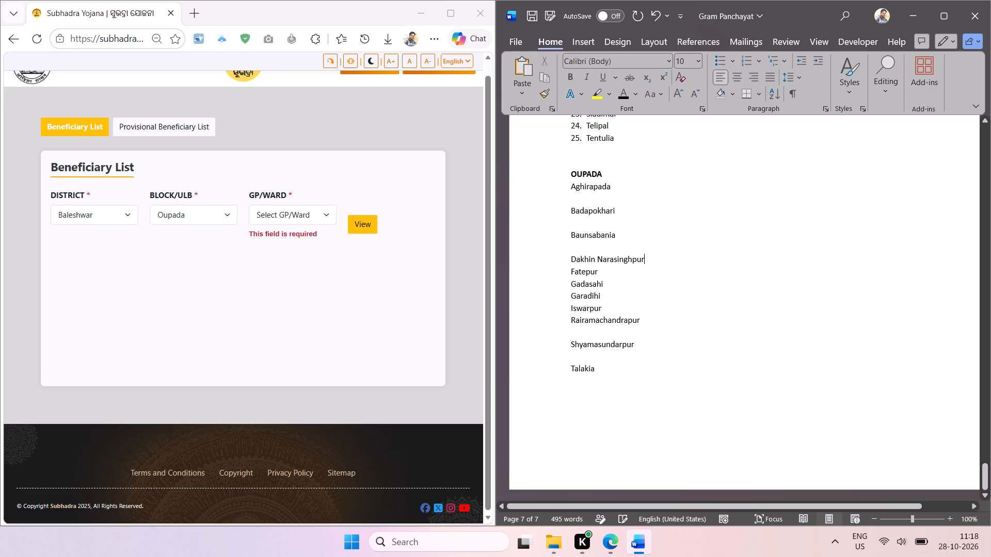
{"action": "left_click", "coordinate": [581, 247]}
{"action": "key", "text": "BackSpace"}
{"action": "left_click", "coordinate": [582, 226]}
{"action": "key", "text": "BackSpace"}
{"action": "left_click", "coordinate": [579, 195]}
{"action": "key", "text": "BackSpace"}
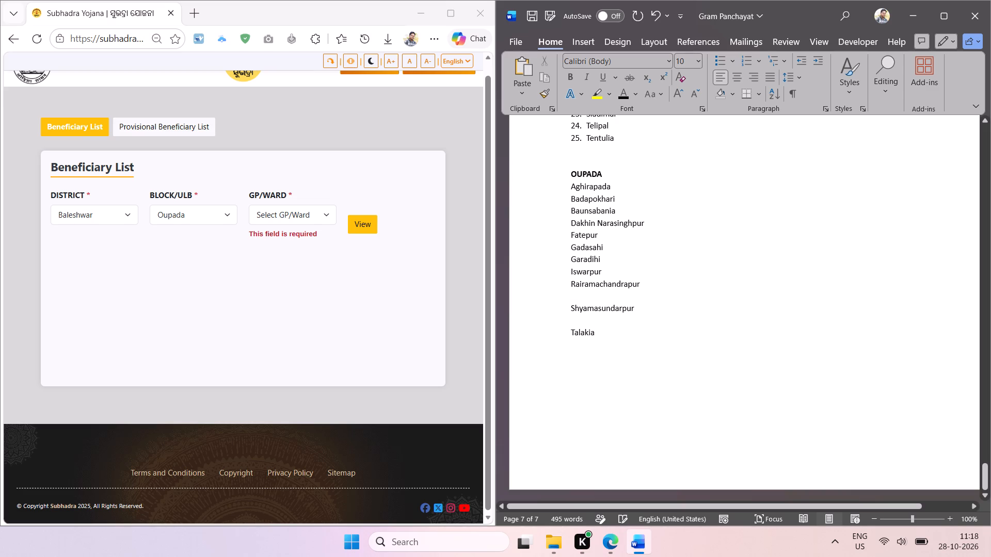
{"action": "left_click", "coordinate": [581, 298]}
{"action": "key", "text": "BackSpace"}
{"action": "left_click", "coordinate": [583, 309]}
{"action": "key", "text": "BackSpace"}
Sort the Oupada names from Aghirapada to Talakia in alphabetical order.
{"action": "left_click_drag", "start_coordinate": [597, 313], "coordinate": [581, 211]}
{"action": "left_click_drag", "start_coordinate": [581, 211], "coordinate": [577, 190]}
{"action": "left_click", "coordinate": [772, 100]}
{"action": "key", "text": "Return"}
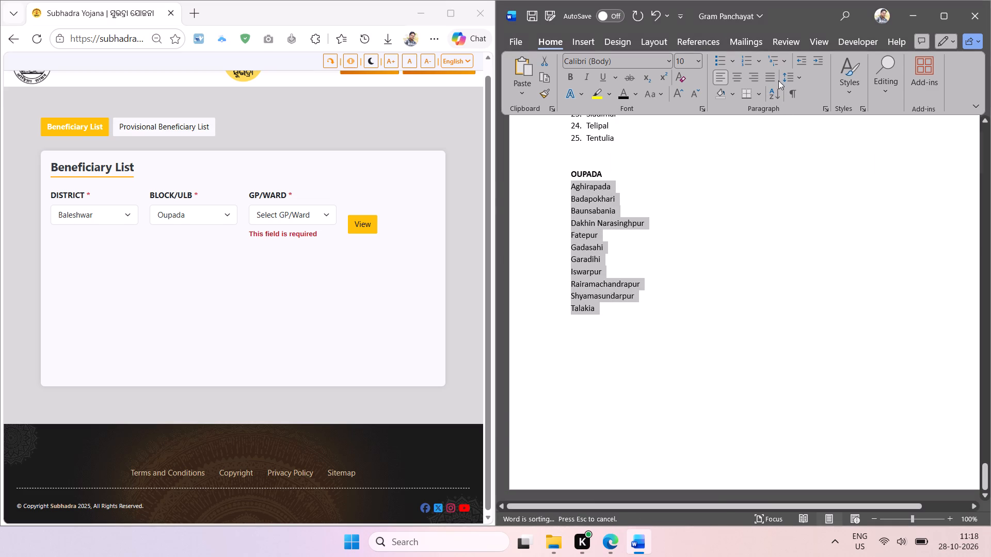
Number the sorted Oupada names, decrease the list's indent, and save the document.
{"action": "left_click", "coordinate": [741, 62]}
{"action": "left_click", "coordinate": [803, 64]}
{"action": "left_click", "coordinate": [667, 231]}
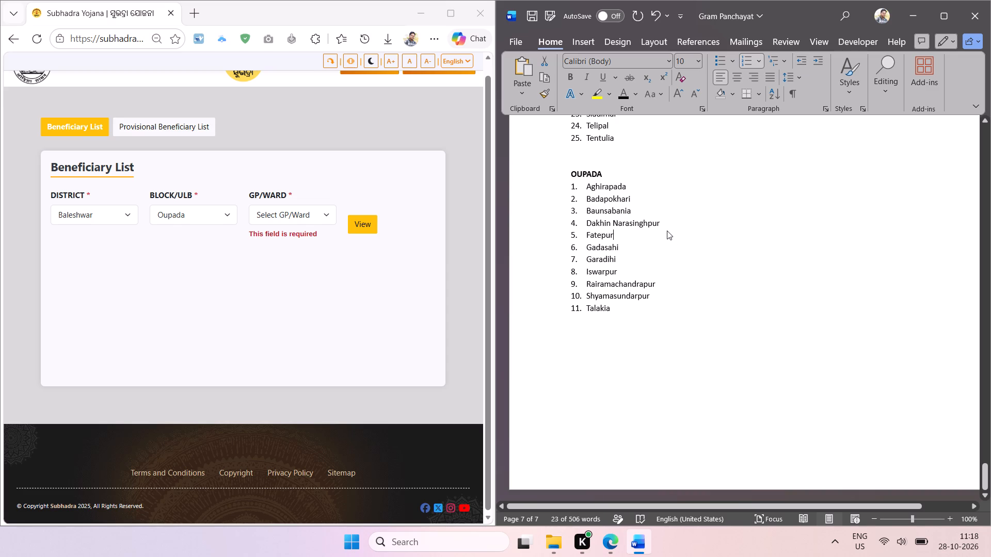
{"action": "key", "text": "ctrl+s"}
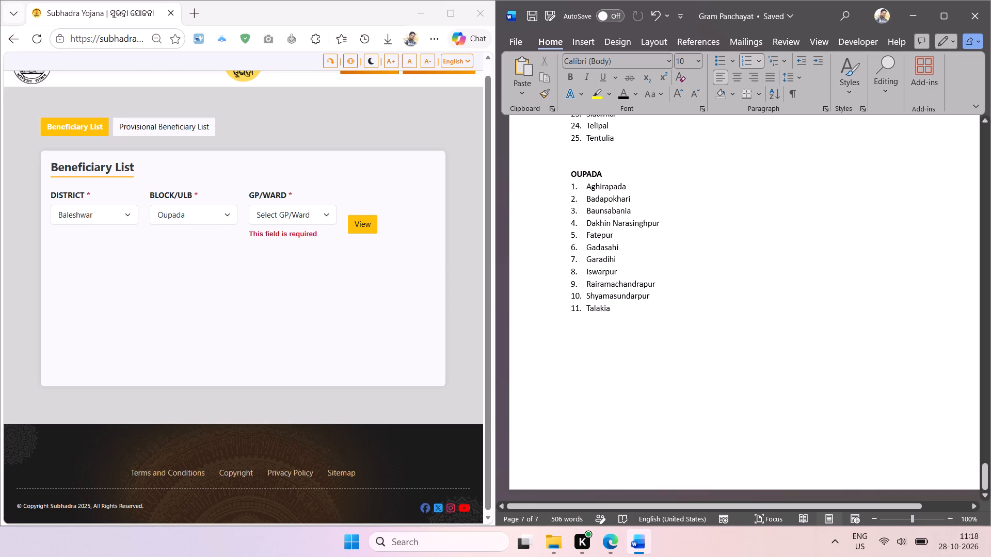
End the numbered list after Talakia, leave blank space, and paste a copy of the OUPADA heading below it.
{"action": "left_click", "coordinate": [616, 307]}
{"action": "key", "text": "Return"}
{"action": "key", "text": "Return"}
{"action": "key", "text": "Return"}
{"action": "key", "text": "Return"}
{"action": "double_click", "coordinate": [592, 171]}
{"action": "key", "text": "ctrl+c"}
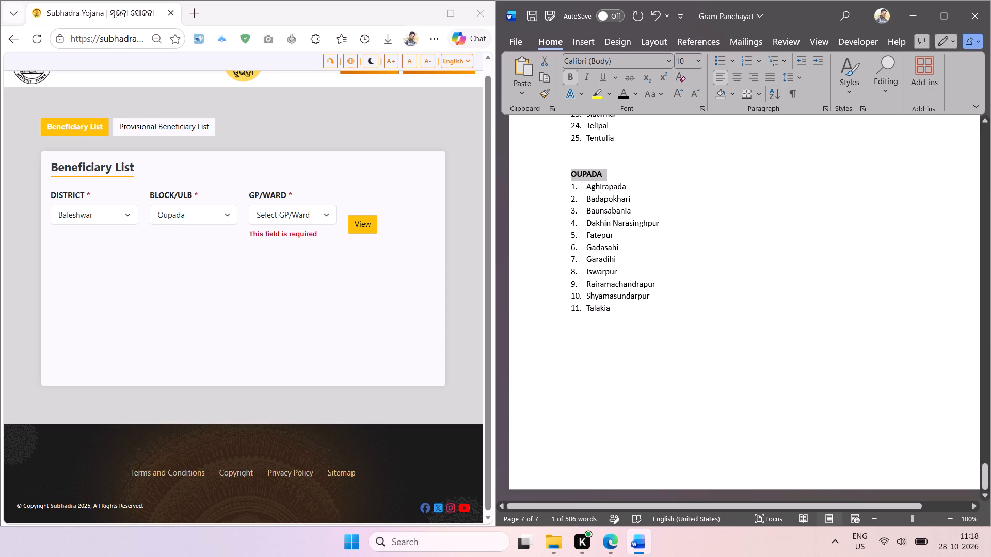
{"action": "left_click", "coordinate": [586, 349]}
{"action": "key", "text": "ctrl+v"}
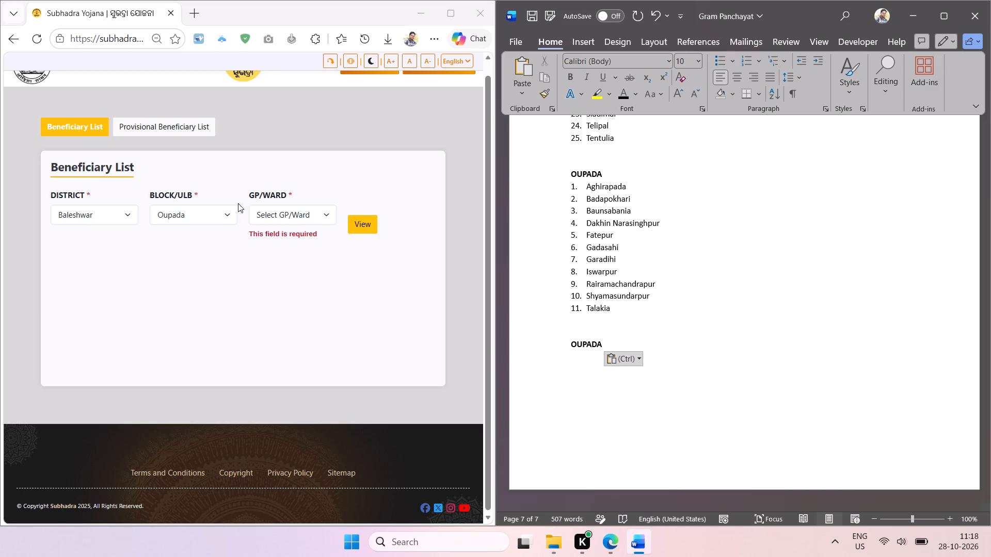
Switch to Edge and select the Remuna block for Baleshwar district.
{"action": "left_click", "coordinate": [209, 212]}
{"action": "left_click", "coordinate": [211, 402]}
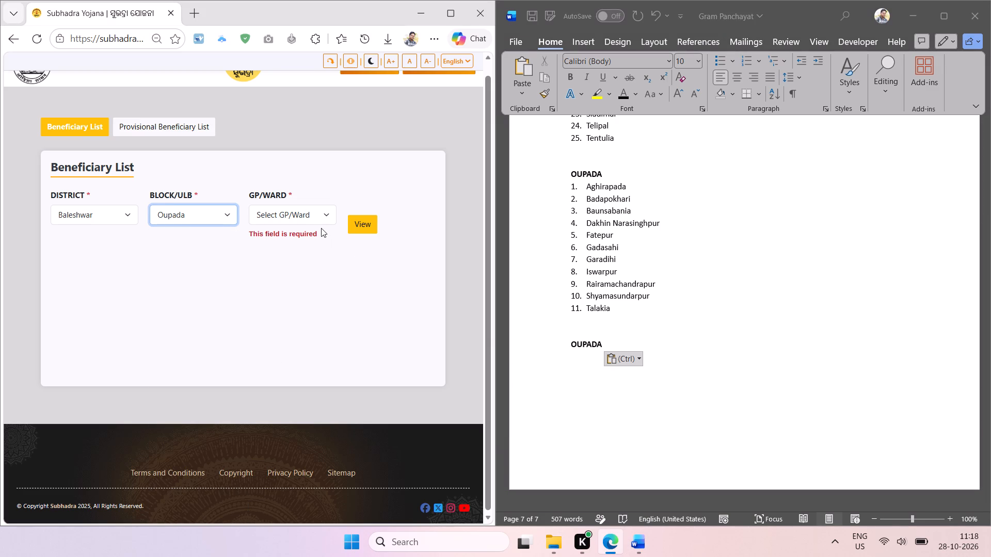
{"action": "left_click", "coordinate": [320, 226]}
{"action": "left_click", "coordinate": [320, 219]}
{"action": "left_click", "coordinate": [417, 307]}
In Word, insert a page break before the copied OUPADA heading so it starts a new page.
{"action": "left_click", "coordinate": [573, 336]}
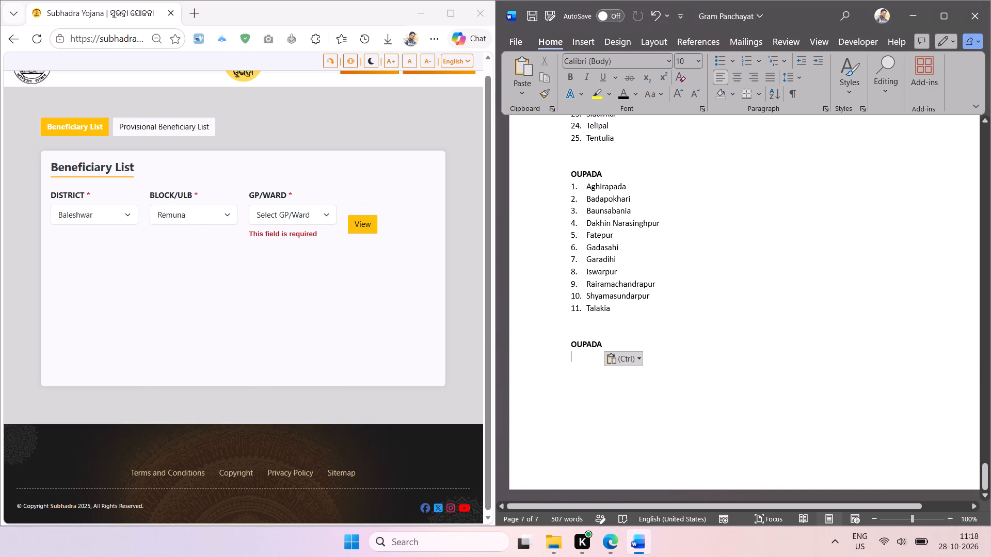
{"action": "left_click", "coordinate": [574, 348]}
{"action": "key", "text": "Left"}
{"action": "key", "text": "ctrl+Return"}
{"action": "scroll", "coordinate": [574, 348], "scroll_direction": "down", "scroll_amount": 2}
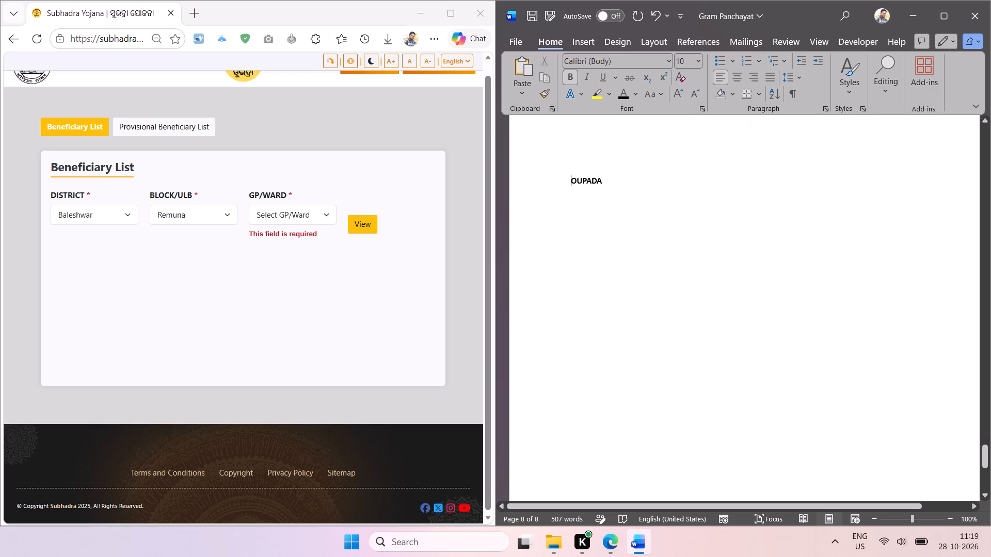
{"action": "scroll", "coordinate": [597, 348], "scroll_direction": "down", "scroll_amount": 2}
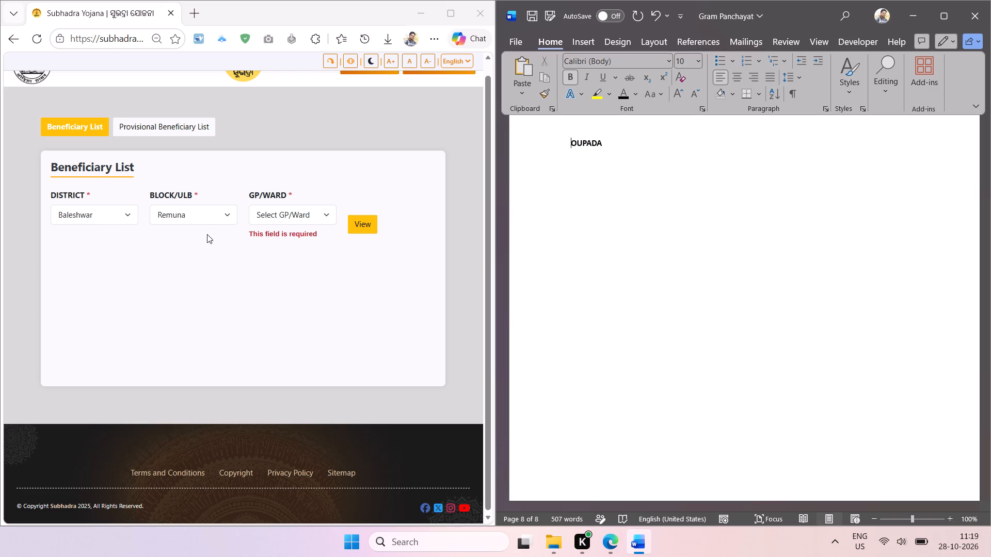
Extract the block name Remuna from the web page, replace the copied OUPADA heading in Word with it in uppercase, and save.
{"action": "left_click", "coordinate": [200, 280]}
{"action": "key", "text": "shift+super+t"}
{"action": "left_click_drag", "start_coordinate": [149, 202], "coordinate": [211, 282]}
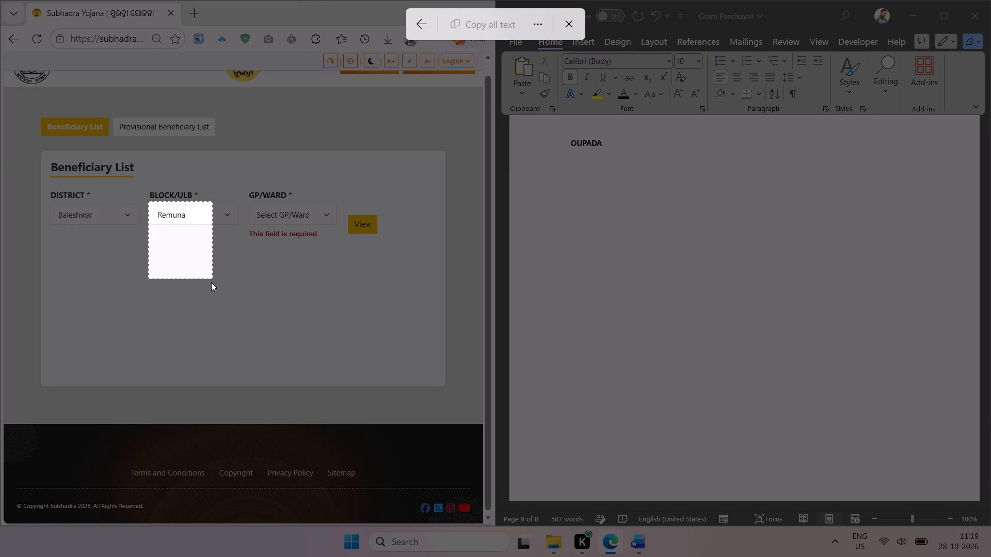
{"action": "left_click_drag", "start_coordinate": [211, 282], "coordinate": [203, 307]}
{"action": "left_click", "coordinate": [497, 23]}
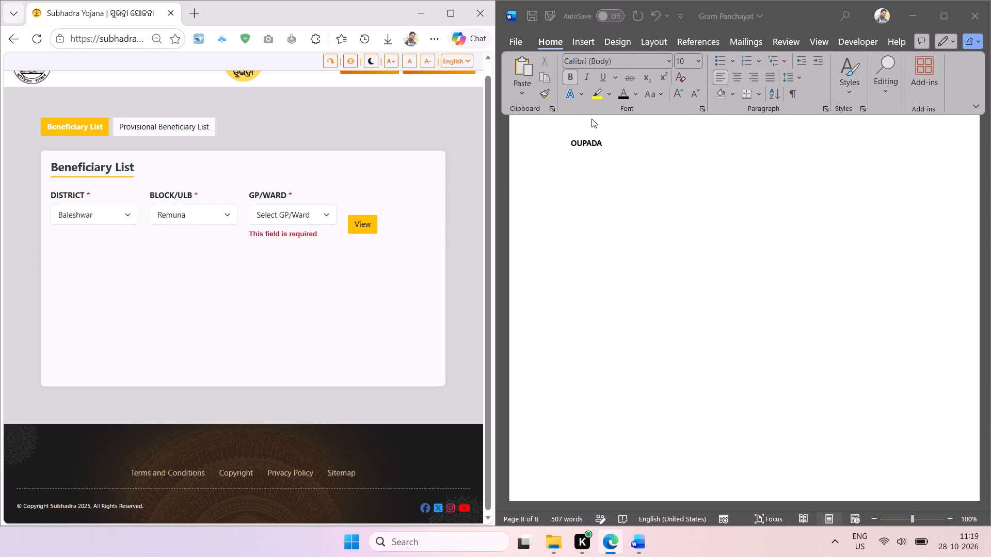
{"action": "left_click", "coordinate": [594, 131]}
{"action": "double_click", "coordinate": [591, 142]}
{"action": "key", "text": "ctrl+v"}
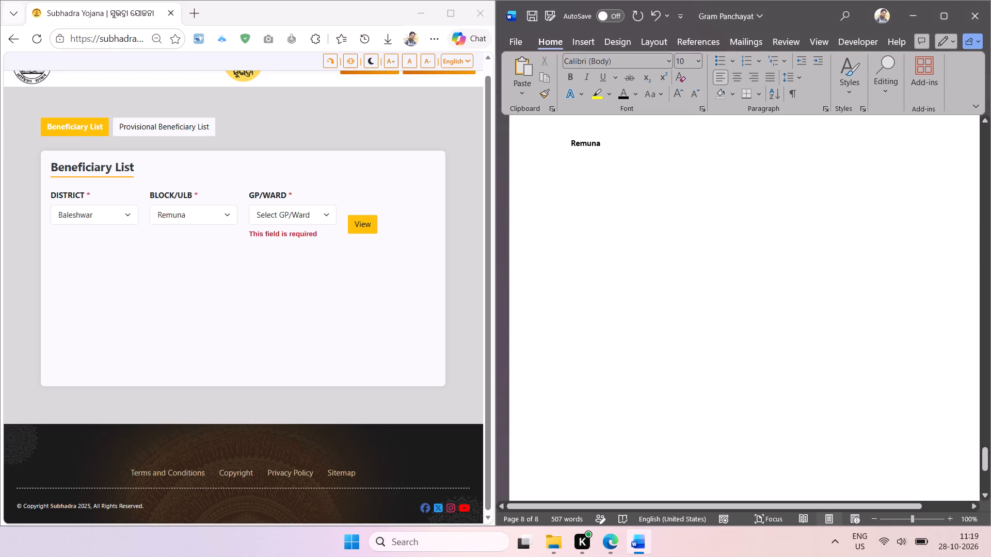
{"action": "key", "text": "shift+F3"}
{"action": "key", "text": "ctrl+s"}
Extract the first Remuna GP/Ward names, Badapal to Kuligan, from the web page and paste them on a new line under the REMUNA heading.
{"action": "key", "text": "Return"}
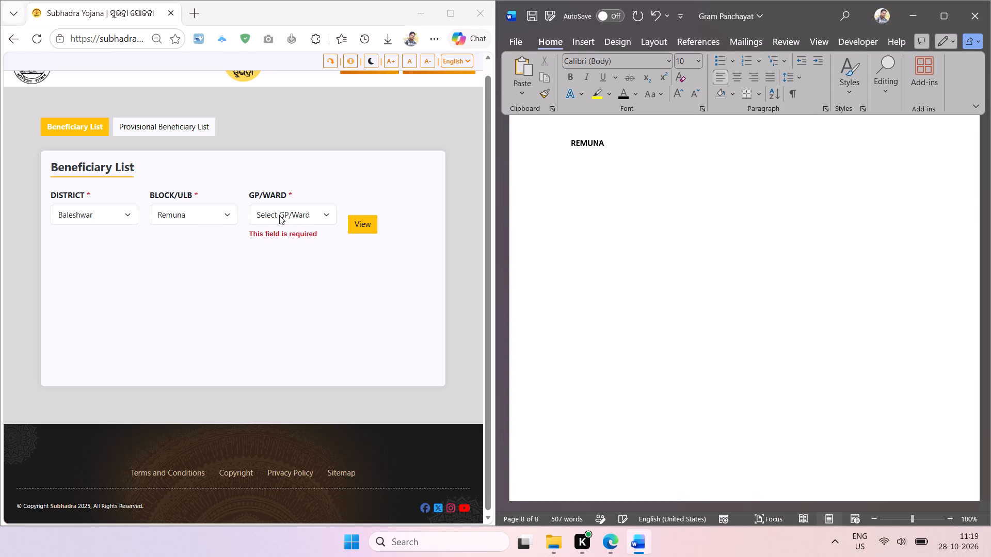
{"action": "left_click", "coordinate": [287, 210]}
{"action": "key", "text": "shift+super+t"}
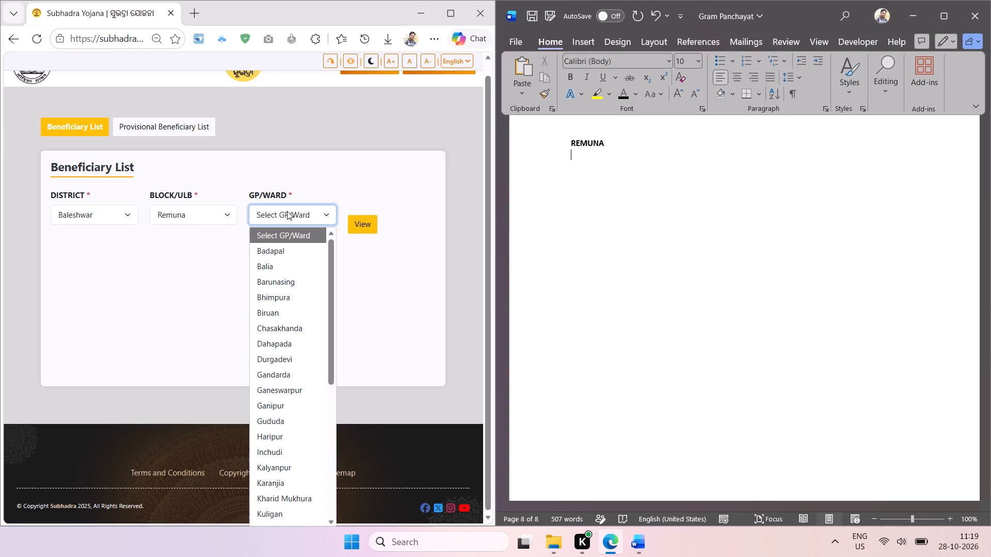
{"action": "left_click_drag", "start_coordinate": [253, 244], "coordinate": [294, 372]}
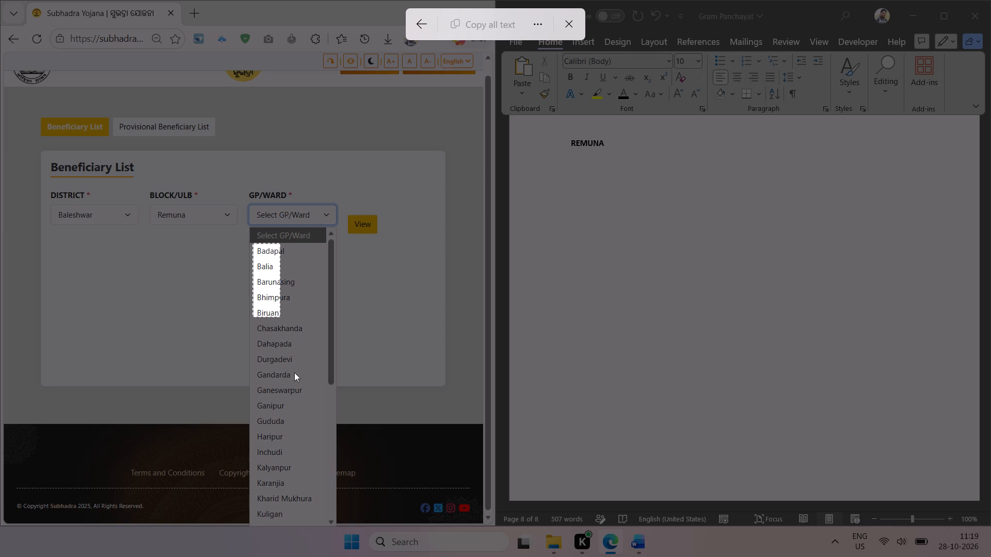
{"action": "left_click_drag", "start_coordinate": [294, 372], "coordinate": [327, 523]}
{"action": "left_click", "coordinate": [484, 22]}
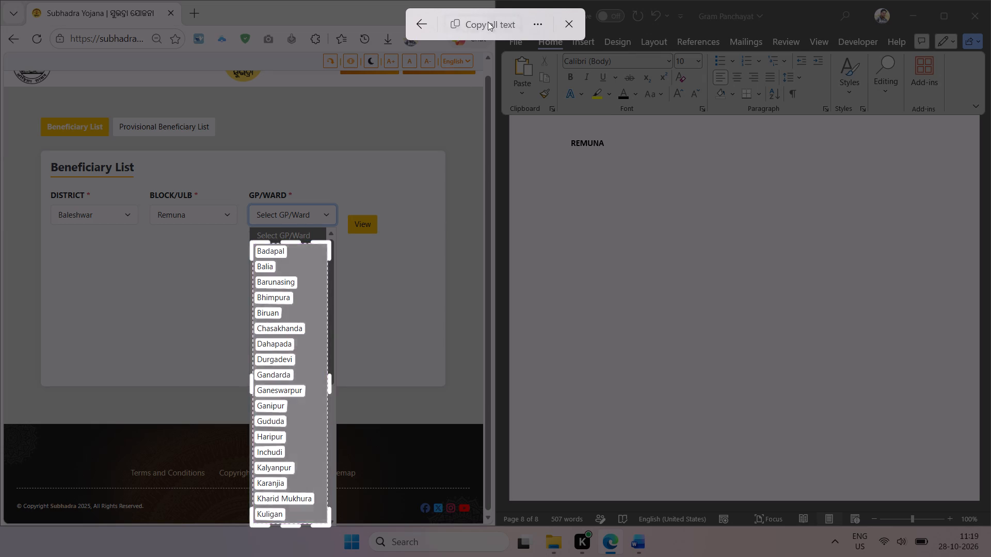
{"action": "left_click", "coordinate": [580, 150]}
{"action": "key", "text": "ctrl+v"}
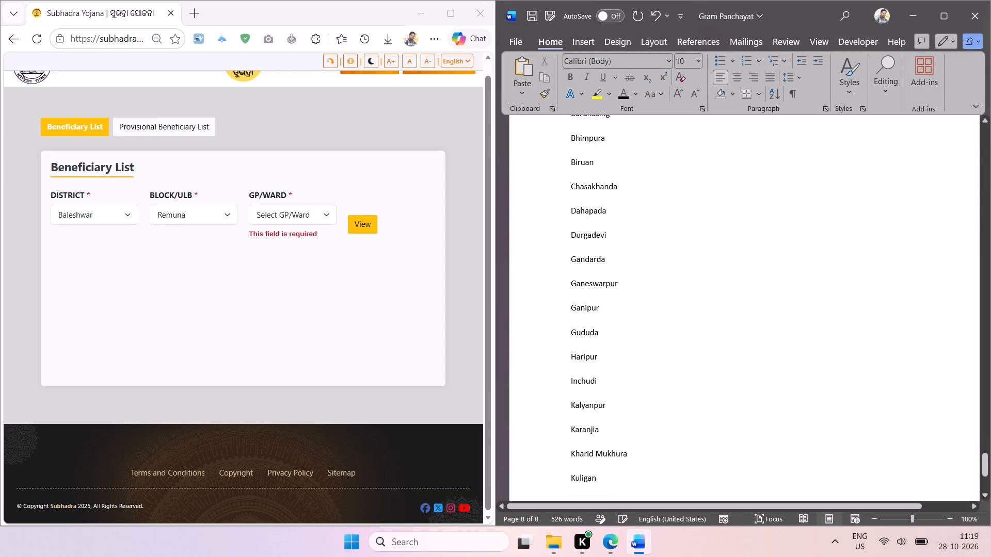
Extract the remaining Remuna GP/Ward names, Kuligan to Tundra, from the web page and paste them below the existing list in Word.
{"action": "left_click", "coordinate": [607, 474]}
{"action": "key", "text": "Return"}
{"action": "key", "text": "Return"}
{"action": "key", "text": "Return"}
{"action": "scroll", "coordinate": [644, 389], "scroll_direction": "down", "scroll_amount": 1}
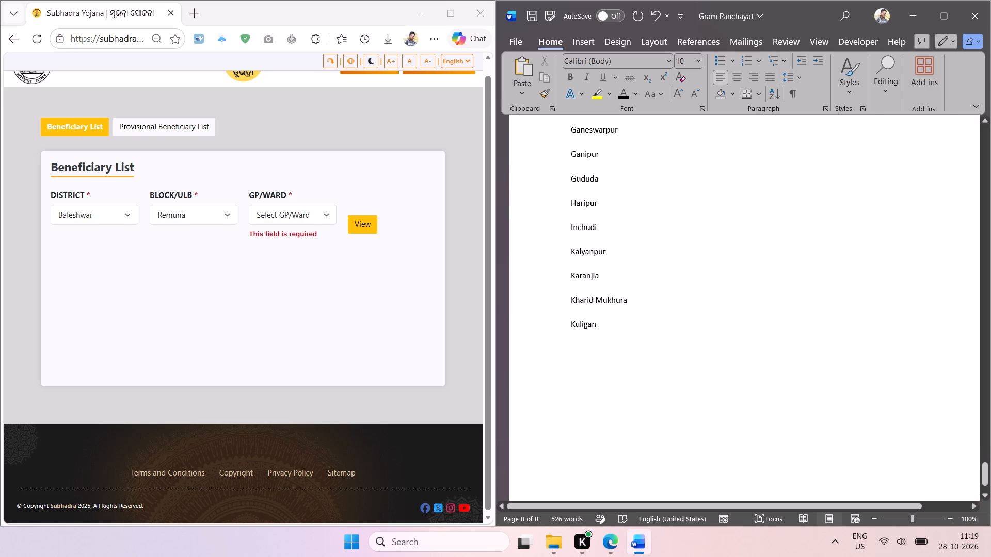
{"action": "scroll", "coordinate": [644, 389], "scroll_direction": "down", "scroll_amount": 2}
{"action": "left_click", "coordinate": [311, 211]}
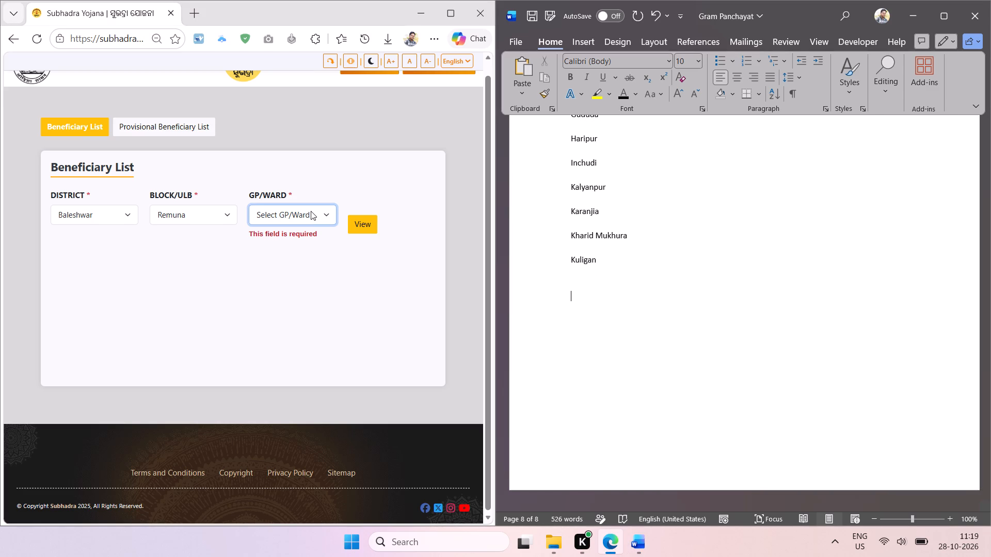
{"action": "left_click_drag", "start_coordinate": [329, 271], "coordinate": [329, 396]}
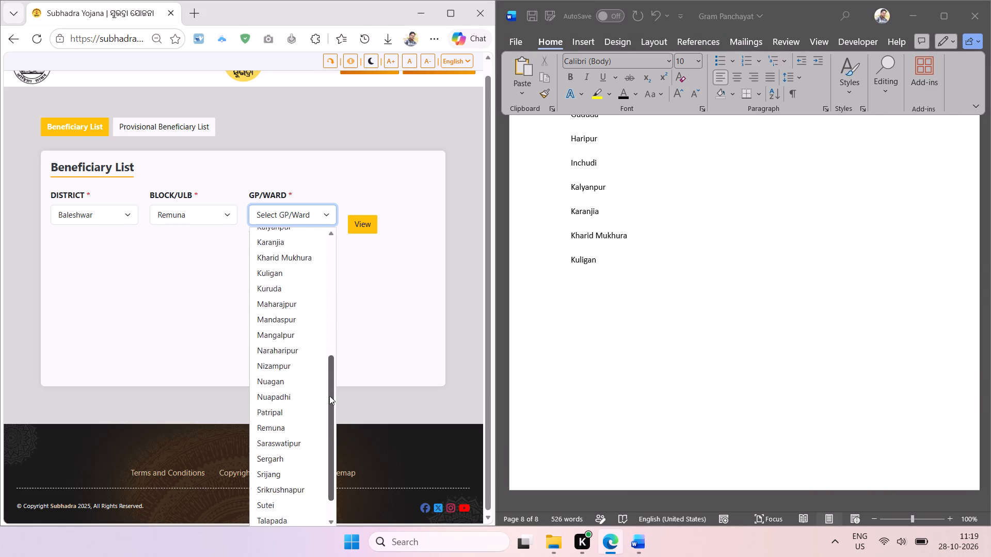
{"action": "left_click_drag", "start_coordinate": [329, 396], "coordinate": [326, 438]}
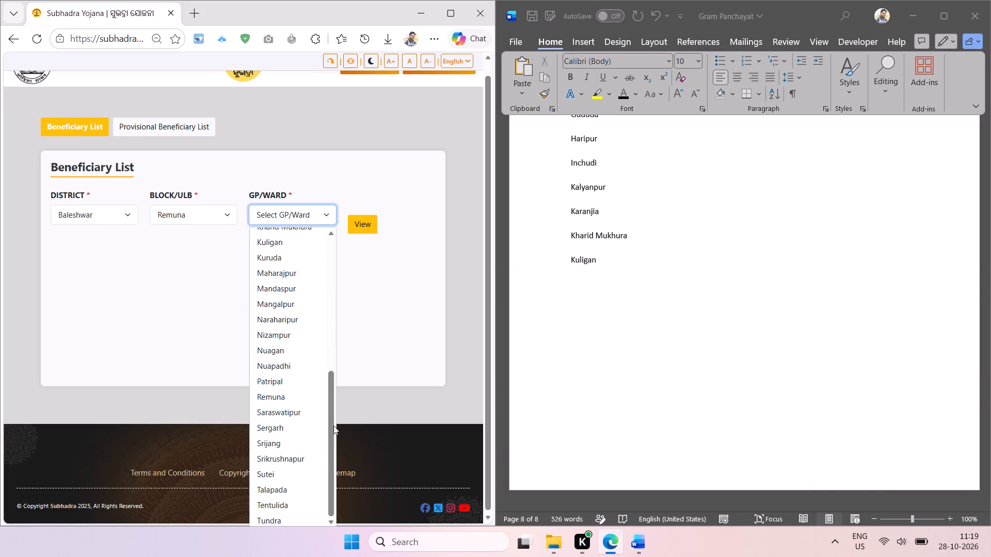
{"action": "key", "text": "shift+super+t"}
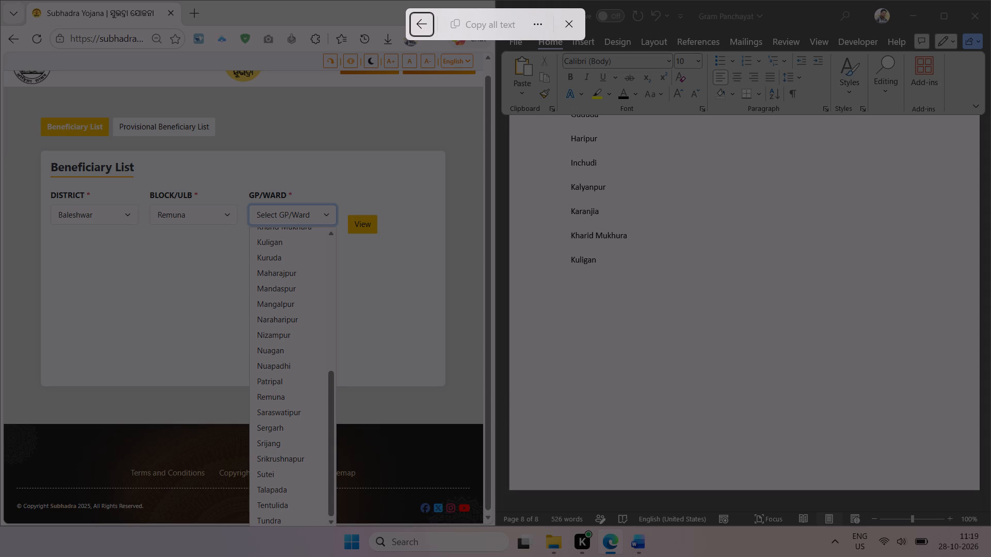
{"action": "left_click_drag", "start_coordinate": [252, 235], "coordinate": [317, 529]}
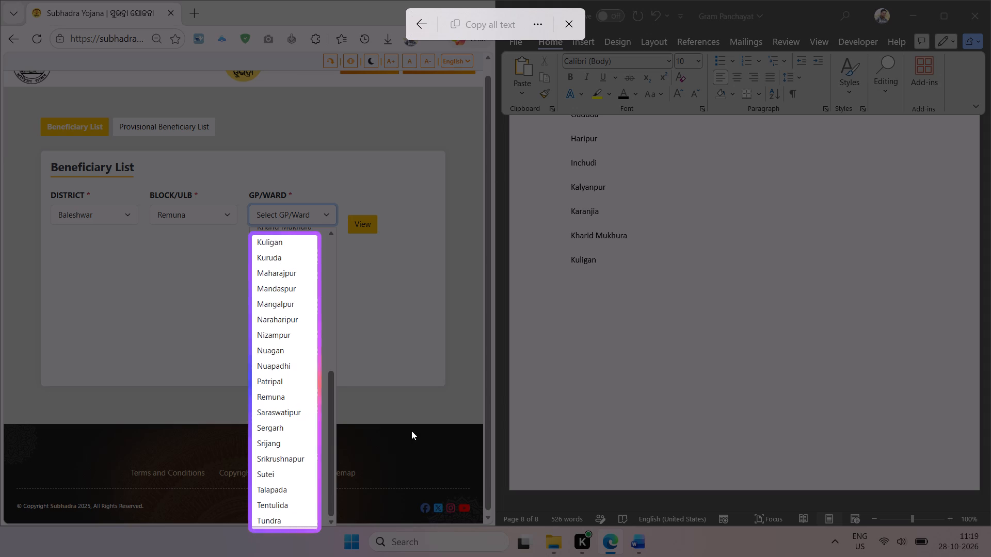
{"action": "left_click", "coordinate": [492, 20]}
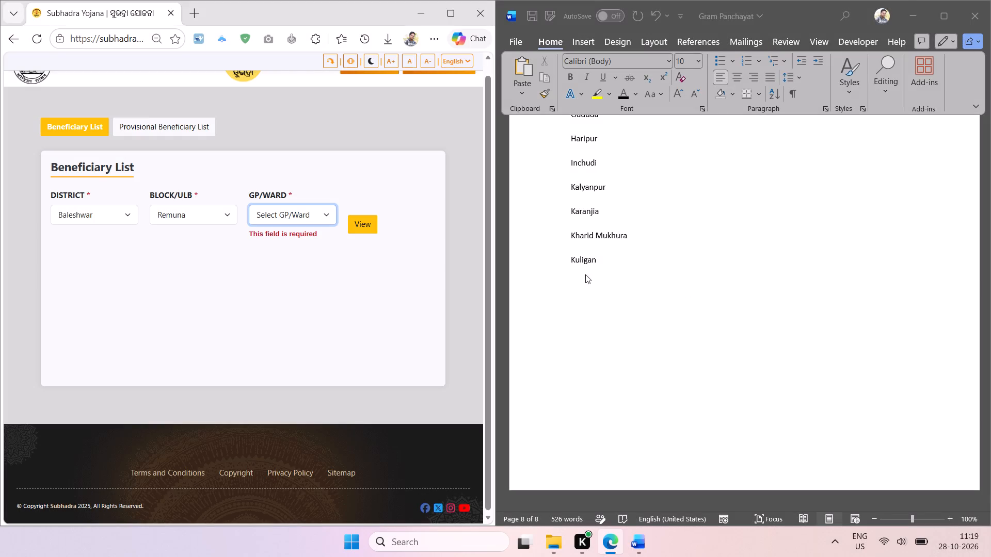
{"action": "left_click", "coordinate": [585, 274]}
{"action": "key", "text": "ctrl+v"}
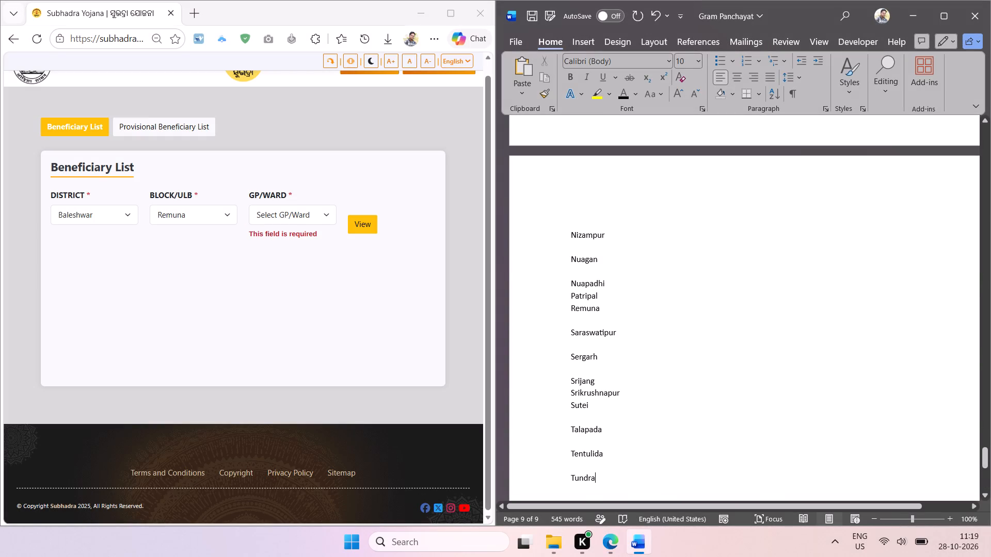
Delete the duplicate Kuligan entry and the empty lines between Kuligan and Kuruda.
{"action": "scroll", "coordinate": [624, 228], "scroll_direction": "up", "scroll_amount": 2}
{"action": "double_click", "coordinate": [589, 248]}
{"action": "key", "text": "BackSpace"}
{"action": "key", "text": "BackSpace"}
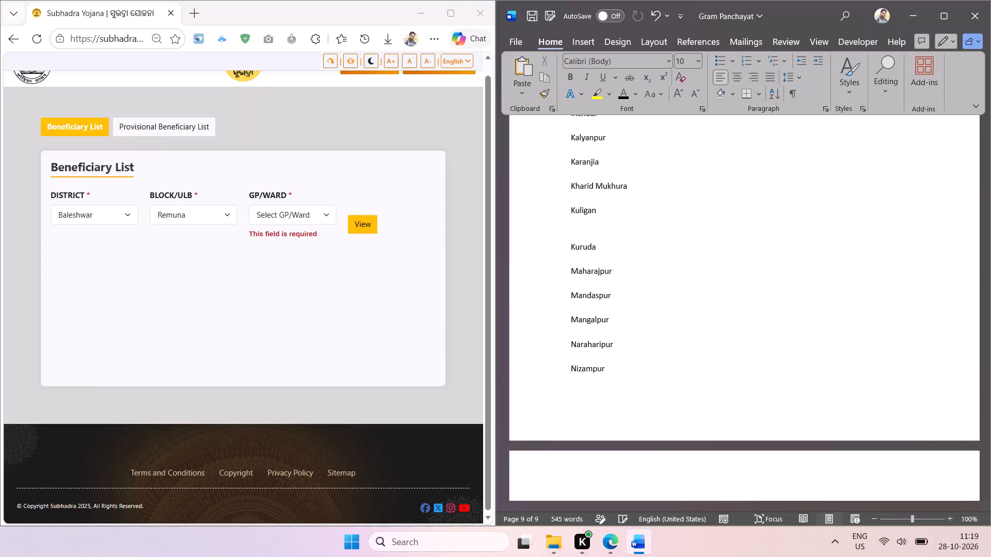
{"action": "key", "text": "BackSpace"}
{"action": "key", "text": "BackSpace"}
Remove the blank lines between the names from Dahapada to Haripur in the REMUNA list.
{"action": "scroll", "coordinate": [605, 219], "scroll_direction": "up", "scroll_amount": 4}
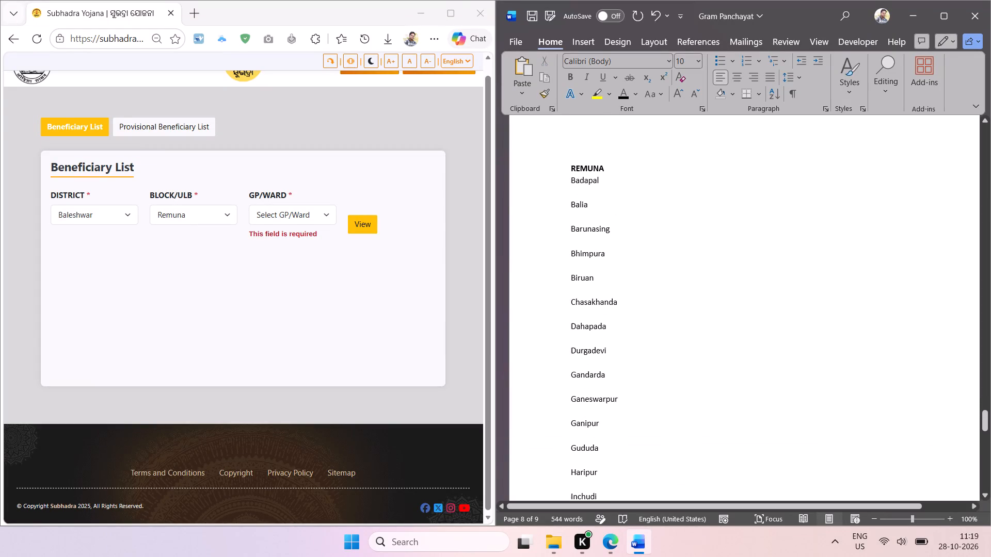
{"action": "scroll", "coordinate": [636, 318], "scroll_direction": "down", "scroll_amount": 1}
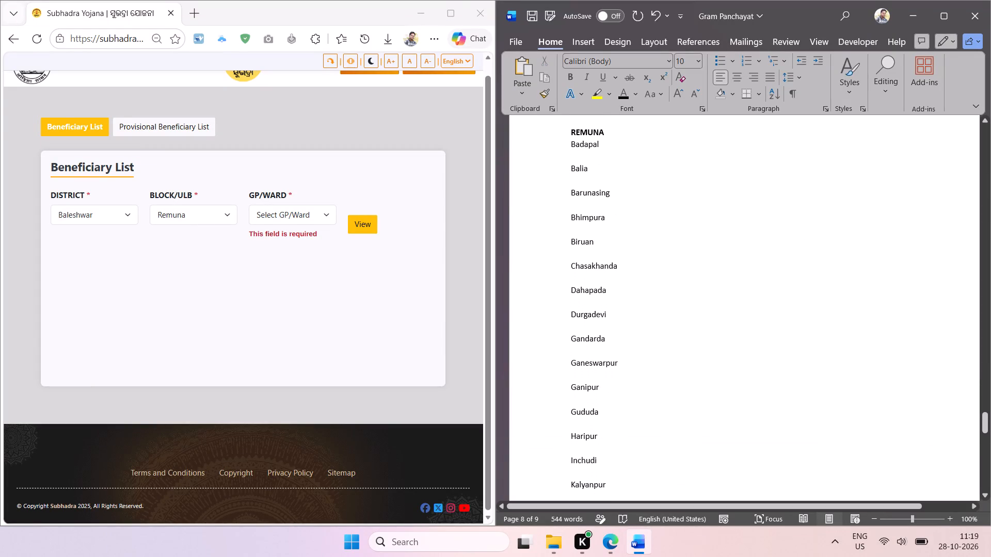
{"action": "left_click", "coordinate": [586, 420]}
{"action": "key", "text": "BackSpace"}
{"action": "left_click", "coordinate": [587, 403]}
{"action": "key", "text": "BackSpace"}
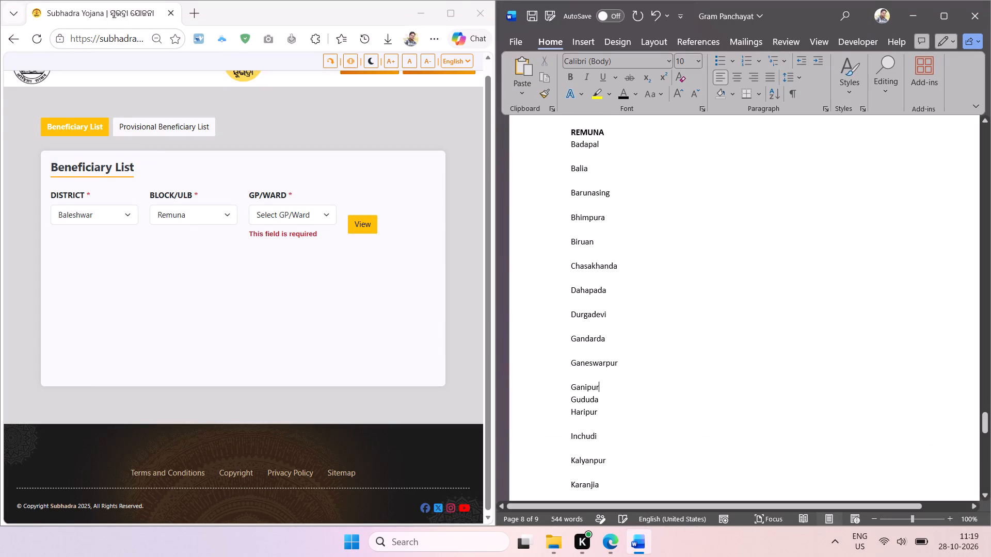
{"action": "left_click", "coordinate": [590, 377]}
{"action": "key", "text": "BackSpace"}
{"action": "left_click", "coordinate": [588, 352]}
{"action": "key", "text": "BackSpace"}
{"action": "left_click", "coordinate": [584, 320]}
{"action": "left_click", "coordinate": [585, 325]}
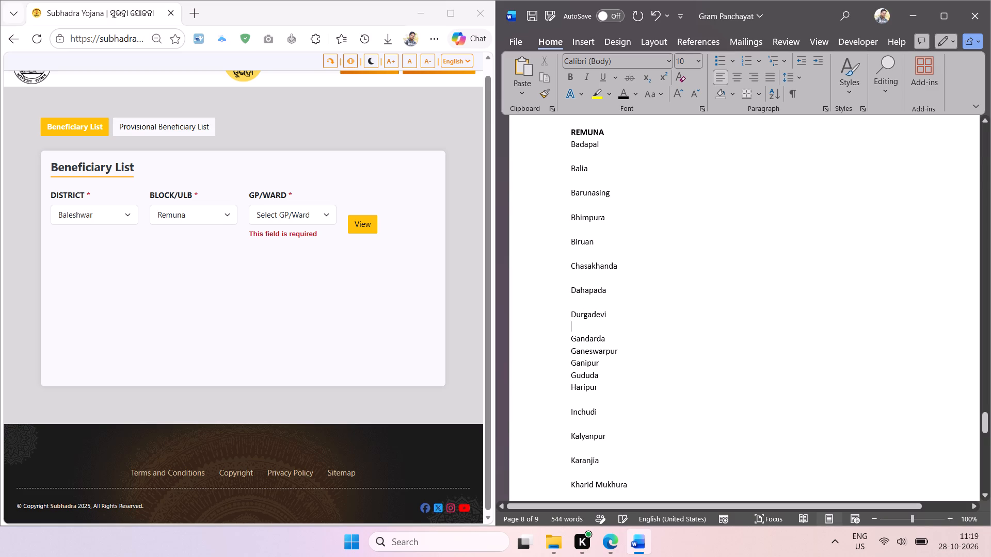
{"action": "key", "text": "BackSpace"}
{"action": "left_click", "coordinate": [583, 304]}
{"action": "key", "text": "BackSpace"}
Remove the blank lines between the names from Badapal to Dahapada in the REMUNA list.
{"action": "left_click", "coordinate": [587, 277]}
{"action": "key", "text": "BackSpace"}
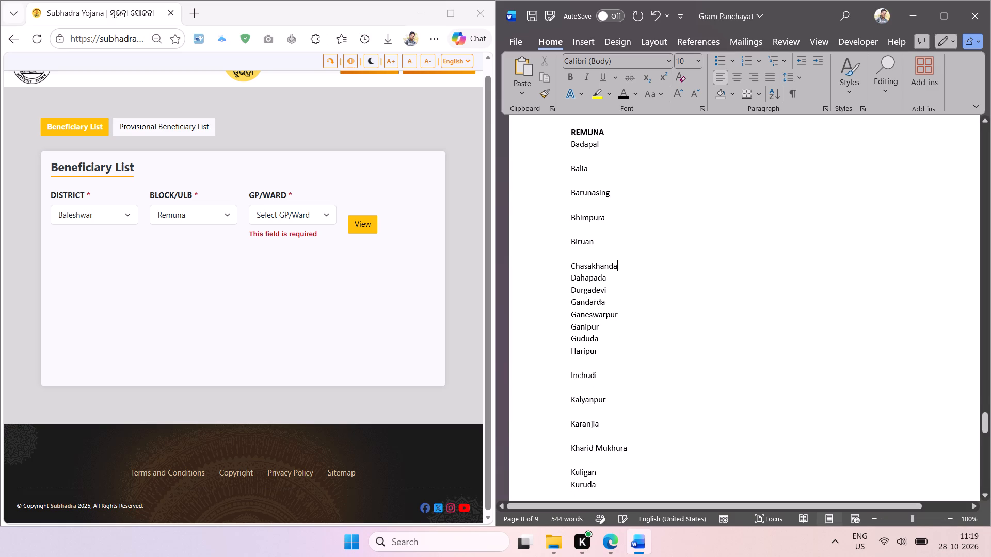
{"action": "left_click", "coordinate": [586, 252]}
{"action": "key", "text": "BackSpace"}
{"action": "left_click", "coordinate": [585, 226]}
{"action": "key", "text": "BackSpace"}
{"action": "left_click", "coordinate": [584, 205]}
{"action": "key", "text": "BackSpace"}
{"action": "left_click", "coordinate": [583, 181]}
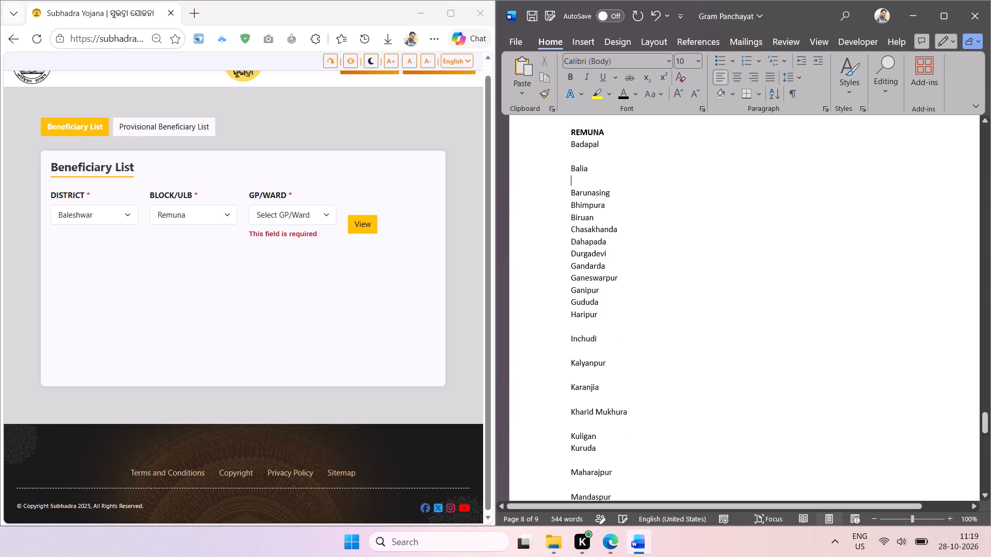
{"action": "key", "text": "BackSpace"}
{"action": "left_click", "coordinate": [585, 157]}
{"action": "key", "text": "BackSpace"}
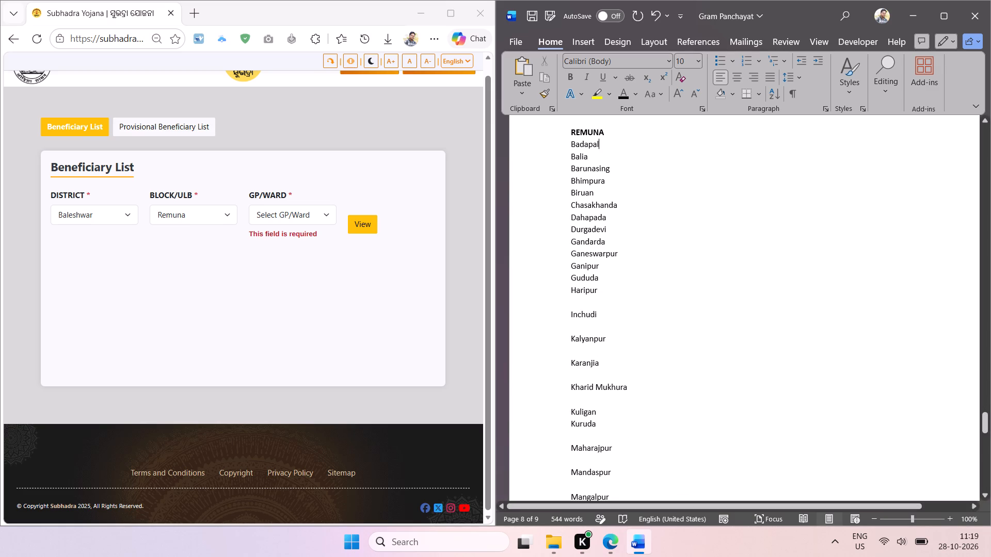
Remove the blank lines between the names from Haripur to Mandaspur in the REMUNA list.
{"action": "left_click", "coordinate": [605, 461]}
{"action": "key", "text": "BackSpace"}
{"action": "left_click", "coordinate": [585, 433]}
{"action": "key", "text": "BackSpace"}
{"action": "left_click", "coordinate": [586, 398]}
{"action": "key", "text": "BackSpace"}
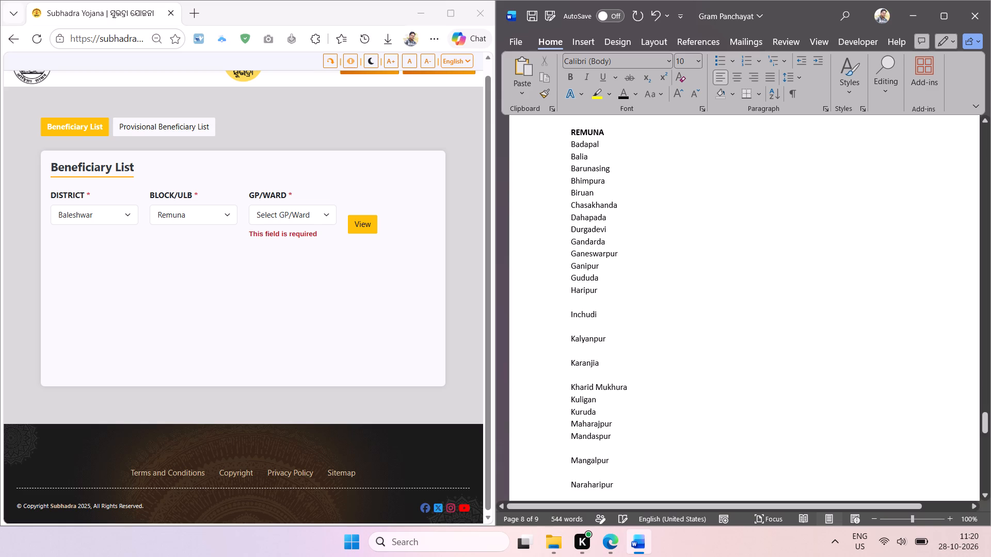
{"action": "left_click", "coordinate": [586, 376]}
{"action": "key", "text": "BackSpace"}
{"action": "left_click", "coordinate": [581, 345]}
{"action": "left_click", "coordinate": [581, 353]}
{"action": "key", "text": "BackSpace"}
{"action": "left_click", "coordinate": [580, 323]}
{"action": "key", "text": "BackSpace"}
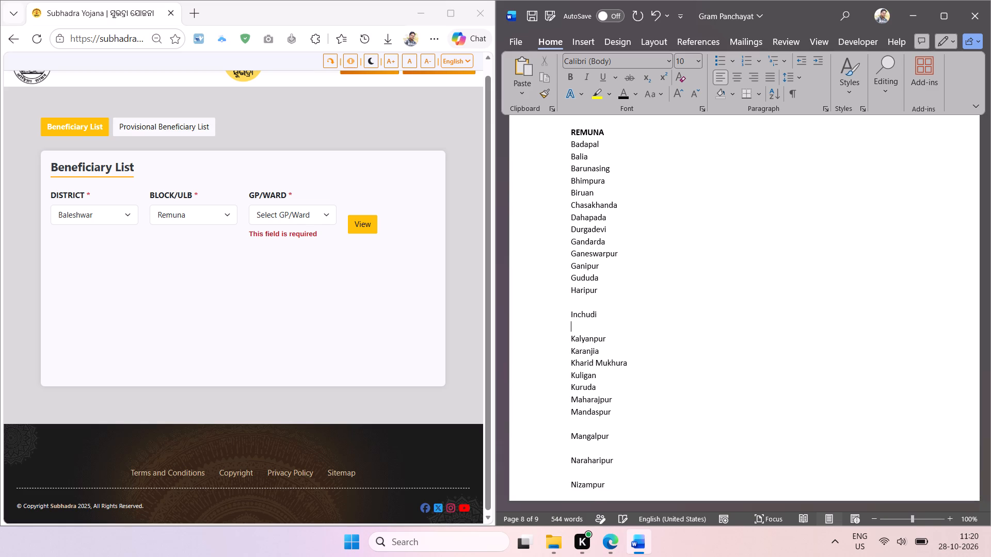
{"action": "left_click", "coordinate": [584, 300]}
{"action": "key", "text": "BackSpace"}
Remove the blank lines between the names from Remuna to Tundra at the end of the list.
{"action": "scroll", "coordinate": [667, 378], "scroll_direction": "down", "scroll_amount": 2}
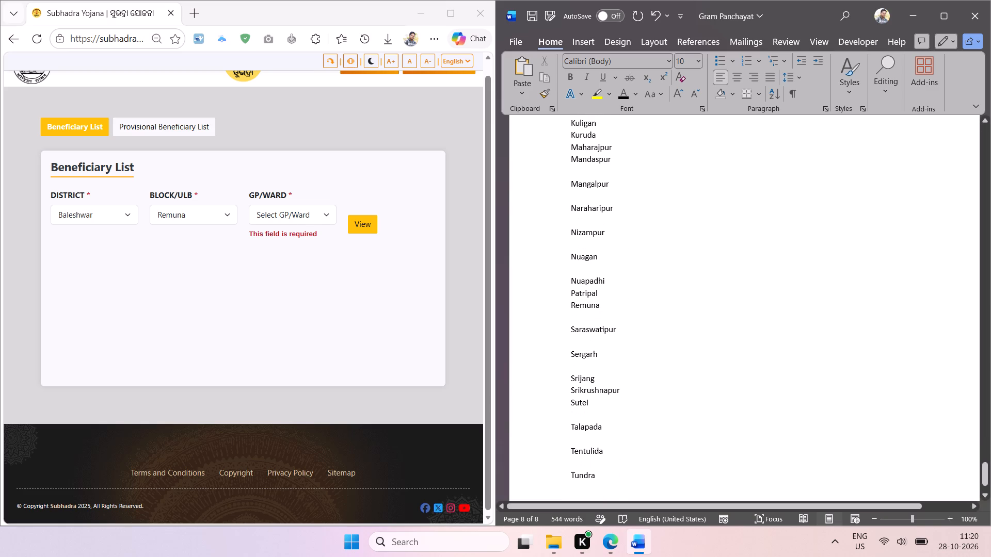
{"action": "scroll", "coordinate": [653, 386], "scroll_direction": "down", "scroll_amount": 1}
{"action": "left_click", "coordinate": [578, 468]}
{"action": "key", "text": "BackSpace"}
{"action": "left_click", "coordinate": [583, 441]}
{"action": "key", "text": "BackSpace"}
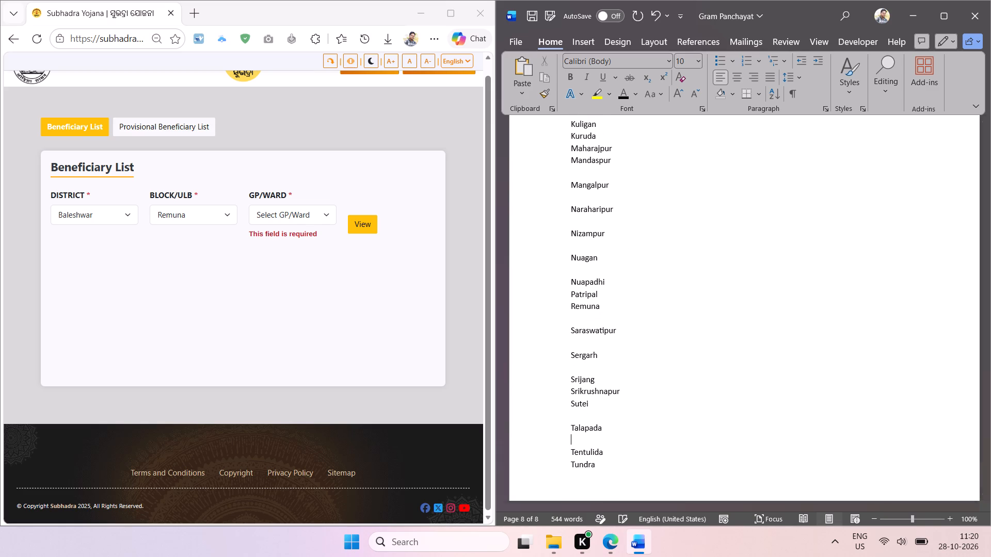
{"action": "left_click", "coordinate": [582, 411]}
{"action": "key", "text": "BackSpace"}
{"action": "left_click", "coordinate": [584, 358]}
{"action": "left_click", "coordinate": [583, 366]}
{"action": "key", "text": "BackSpace"}
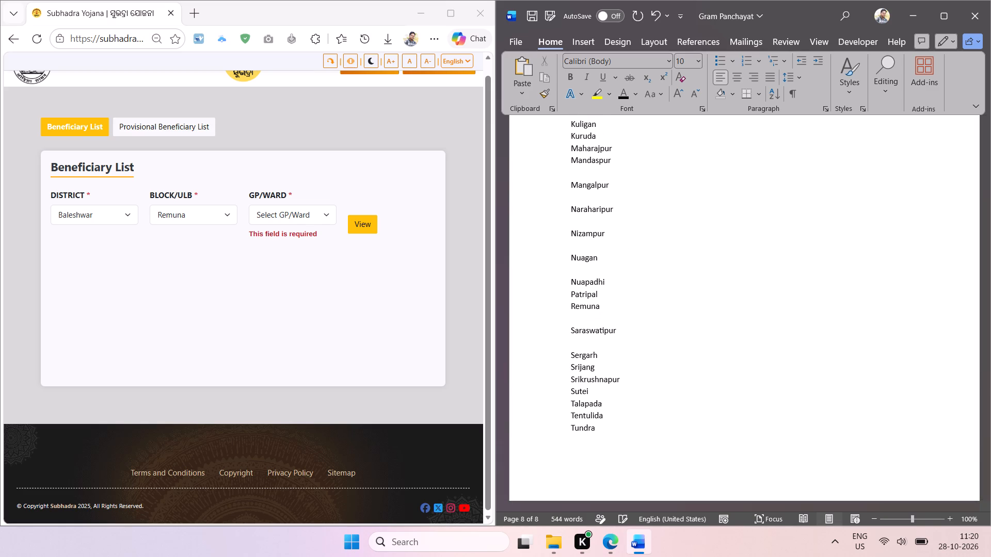
{"action": "left_click", "coordinate": [581, 341]}
{"action": "key", "text": "BackSpace"}
{"action": "left_click", "coordinate": [581, 321]}
{"action": "key", "text": "BackSpace"}
Remove the blank lines between the names from Mandaspur to Nuapadhi in the REMUNA list.
{"action": "left_click", "coordinate": [581, 274]}
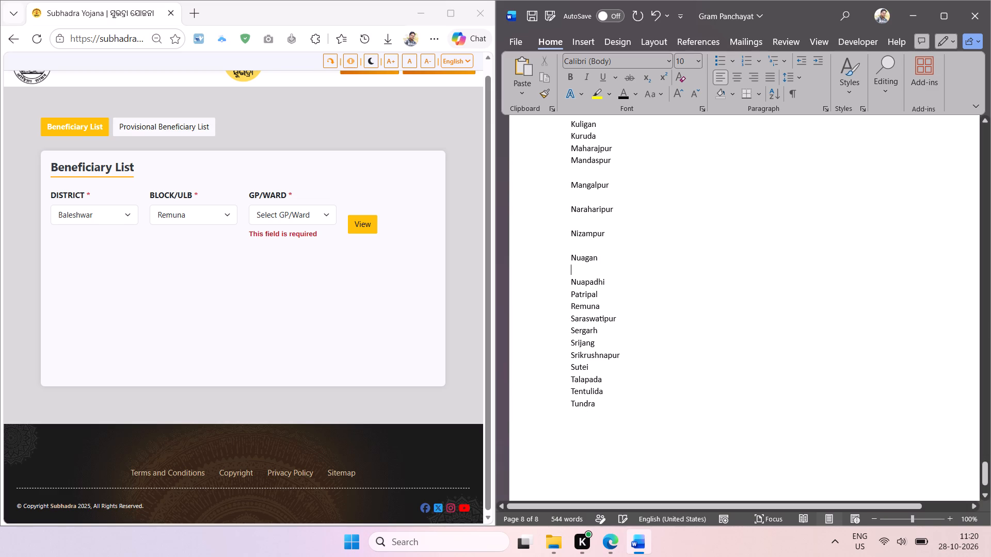
{"action": "key", "text": "BackSpace"}
{"action": "left_click", "coordinate": [580, 247]}
{"action": "key", "text": "BackSpace"}
{"action": "left_click", "coordinate": [583, 222]}
{"action": "key", "text": "BackSpace"}
{"action": "left_click", "coordinate": [581, 202]}
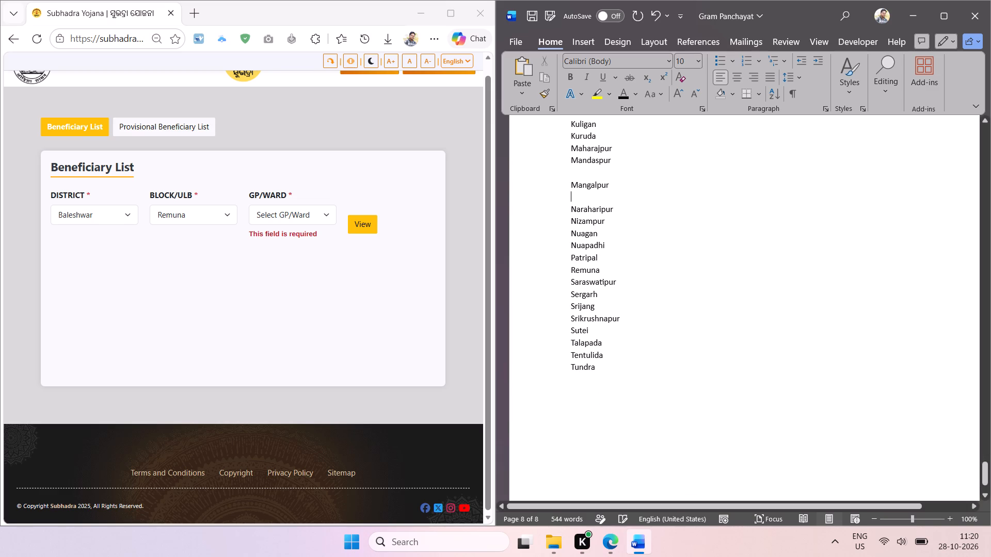
{"action": "key", "text": "BackSpace"}
{"action": "left_click", "coordinate": [580, 177]}
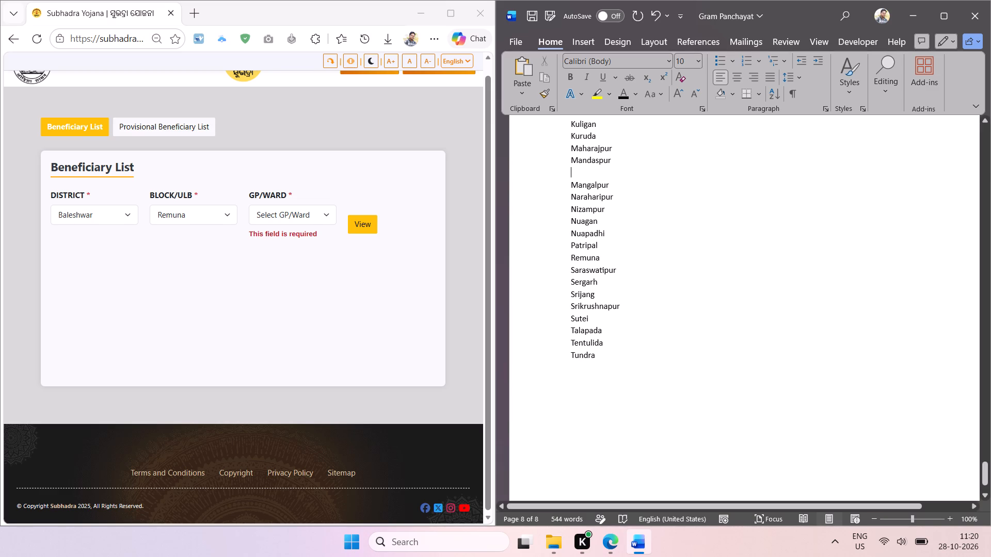
{"action": "key", "text": "BackSpace"}
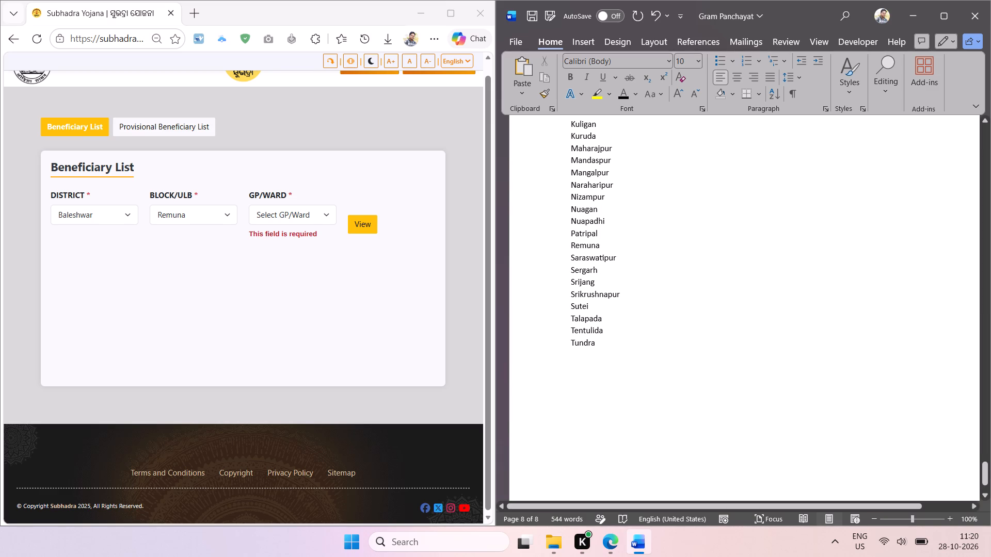
Sort the REMUNA names from Badapal to Tundra as text paragraphs in ascending order, without a header row.
{"action": "scroll", "coordinate": [617, 326], "scroll_direction": "up", "scroll_amount": 1}
{"action": "left_click", "coordinate": [605, 432]}
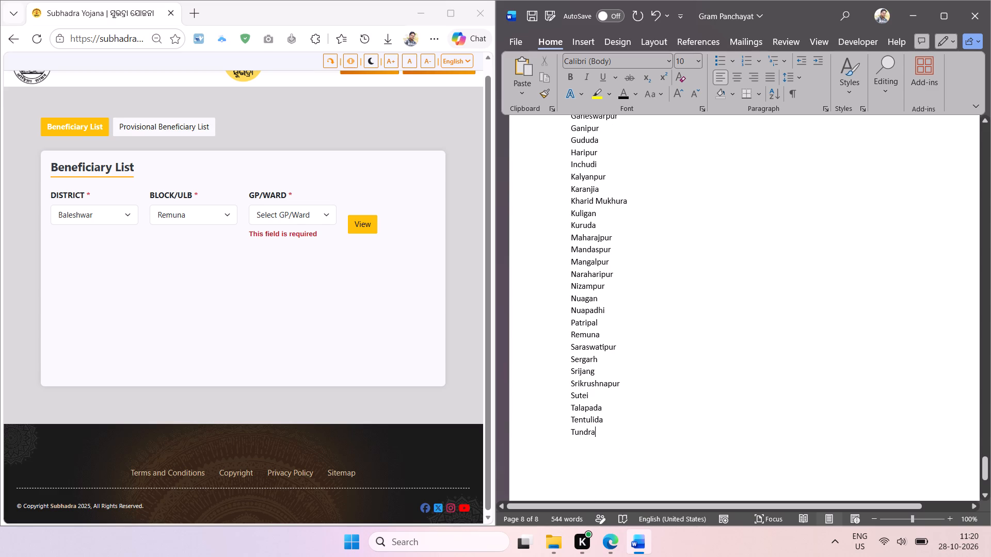
{"action": "scroll", "coordinate": [621, 354], "scroll_direction": "up", "scroll_amount": 1}
{"action": "left_click", "coordinate": [572, 238], "text": "shift"}
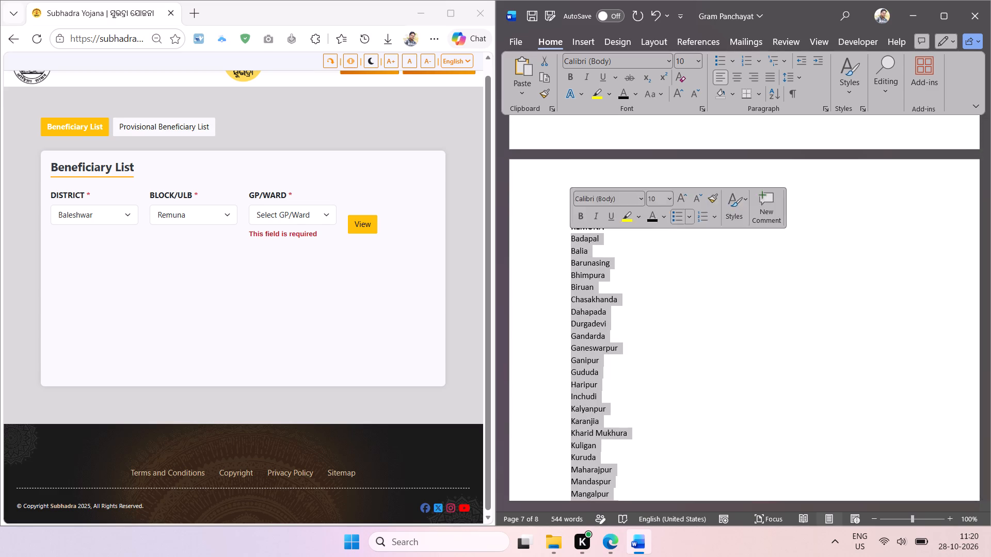
{"action": "left_click", "coordinate": [771, 100]}
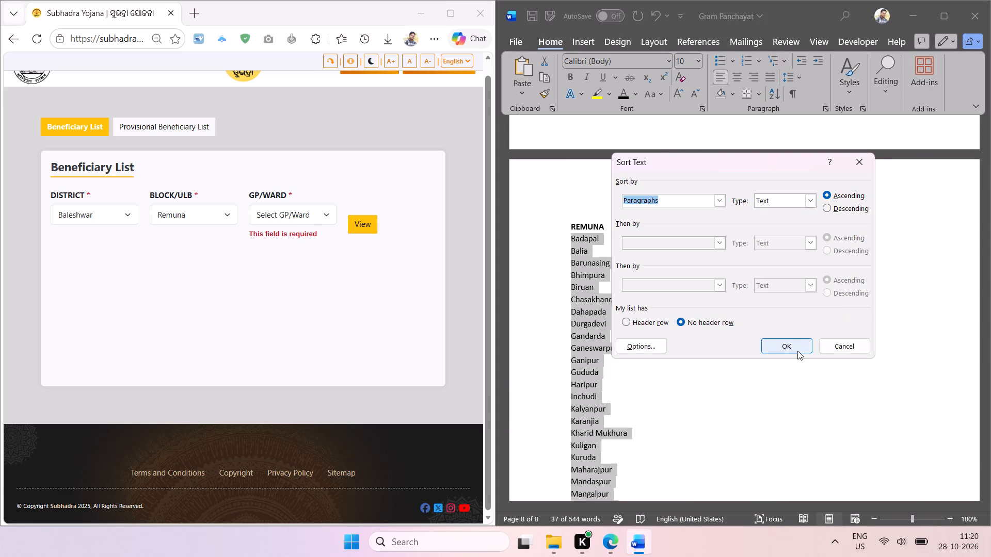
{"action": "left_click", "coordinate": [797, 351]}
Turn the sorted names into a numbered list aligned to the page margin, and save the document.
{"action": "left_click", "coordinate": [748, 67]}
{"action": "double_click", "coordinate": [802, 60]}
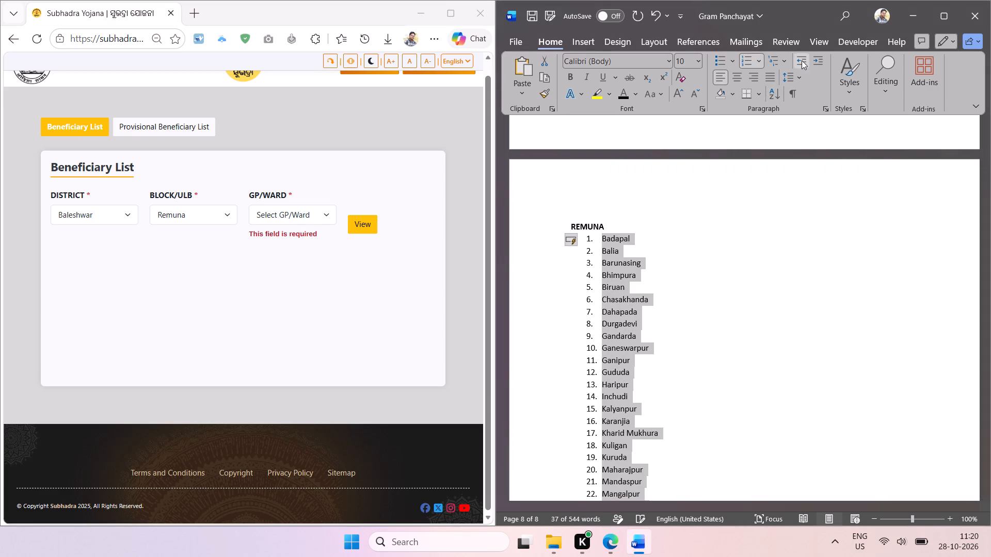
{"action": "left_click", "coordinate": [638, 238]}
{"action": "key", "text": "ctrl+s"}
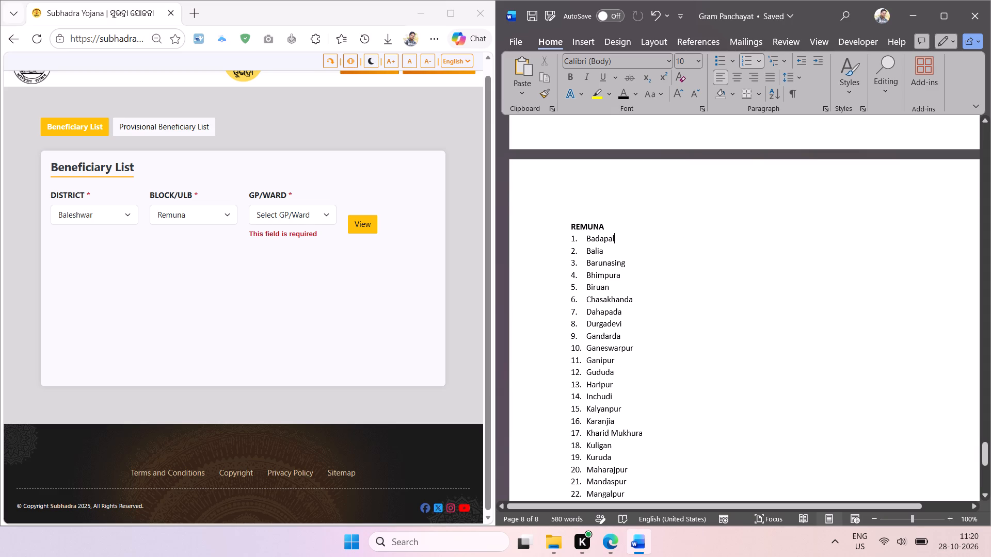
Copy the REMUNA heading and paste it below the numbered list, after Tundra and a blank line.
{"action": "double_click", "coordinate": [586, 224]}
{"action": "key", "text": "ctrl+c"}
{"action": "left_click", "coordinate": [660, 309]}
{"action": "scroll", "coordinate": [657, 352], "scroll_direction": "down", "scroll_amount": 2}
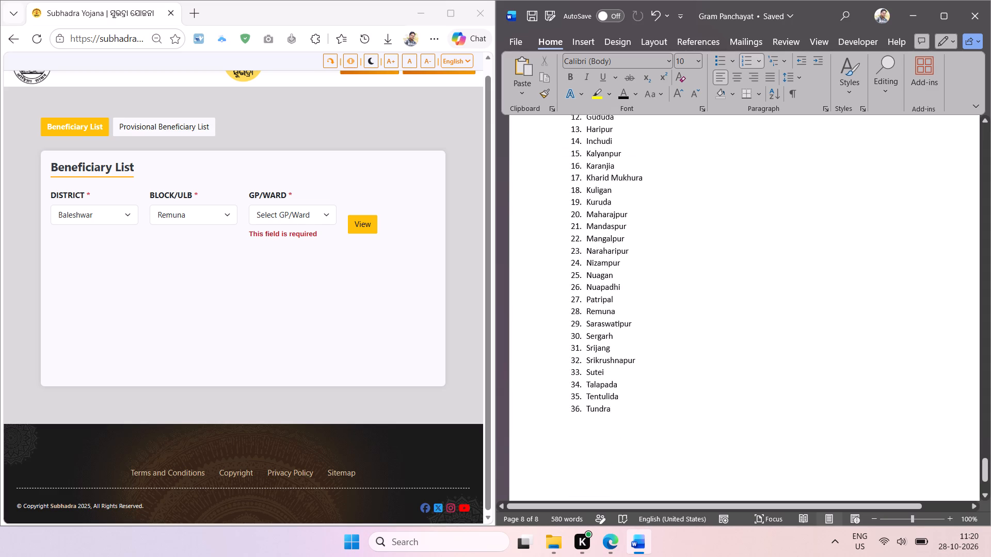
{"action": "scroll", "coordinate": [663, 353], "scroll_direction": "down", "scroll_amount": 3}
{"action": "left_click", "coordinate": [625, 278]}
{"action": "key", "text": "Return"}
{"action": "key", "text": "Return"}
{"action": "key", "text": "Return"}
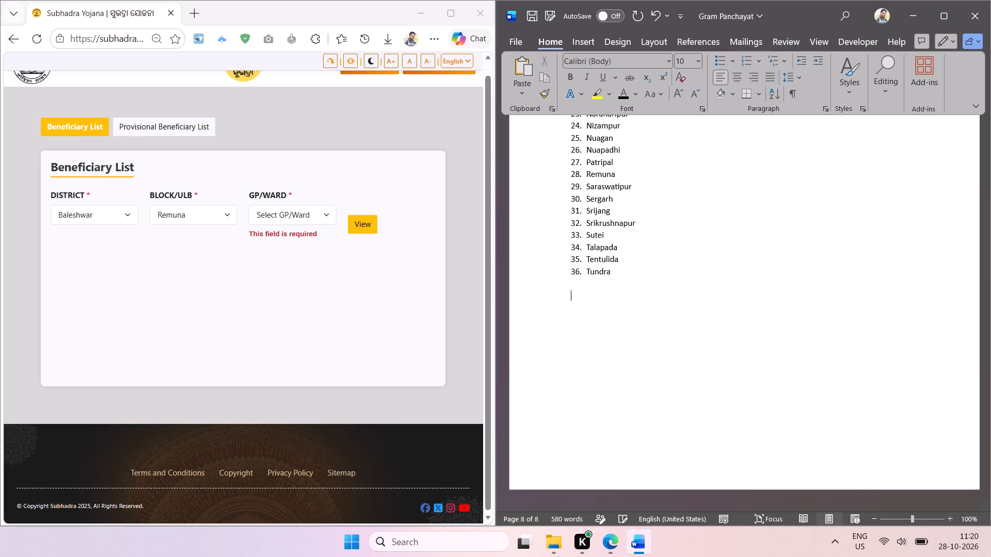
{"action": "key", "text": "ctrl+v"}
{"action": "scroll", "coordinate": [627, 281], "scroll_direction": "down", "scroll_amount": 1}
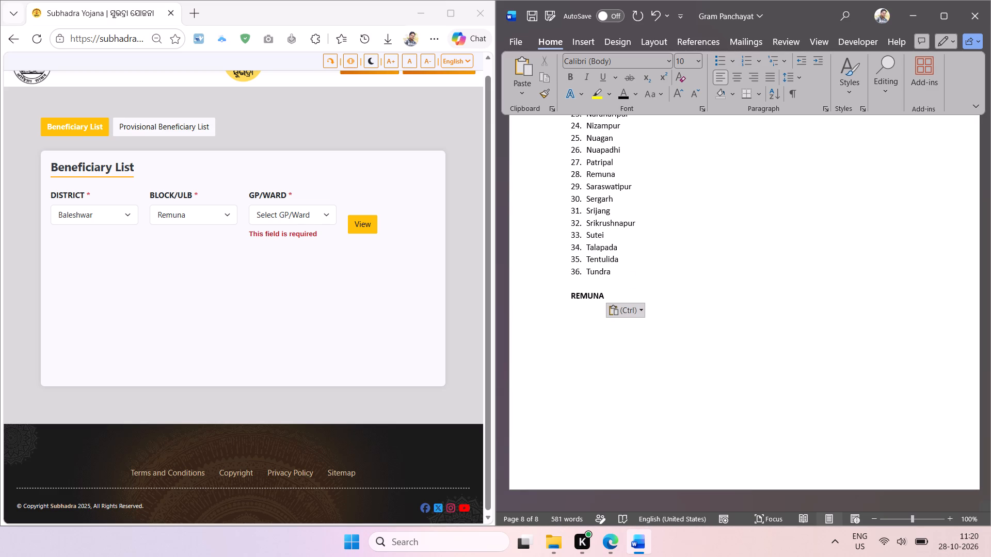
{"action": "scroll", "coordinate": [627, 281], "scroll_direction": "down", "scroll_amount": 1}
Switch to Edge and select the Simulia block for Baleshwar district.
{"action": "left_click", "coordinate": [200, 217]}
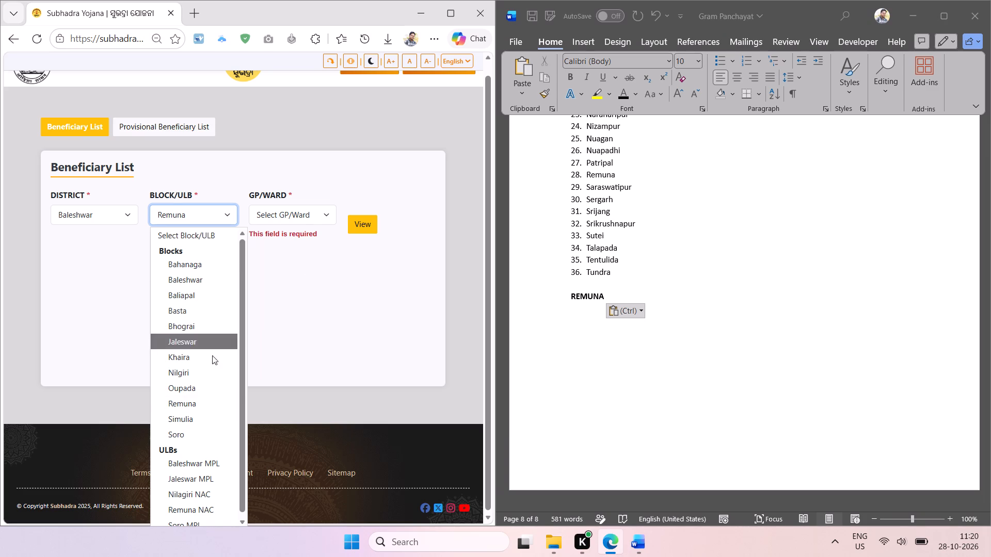
{"action": "left_click", "coordinate": [206, 415]}
{"action": "left_click", "coordinate": [272, 337]}
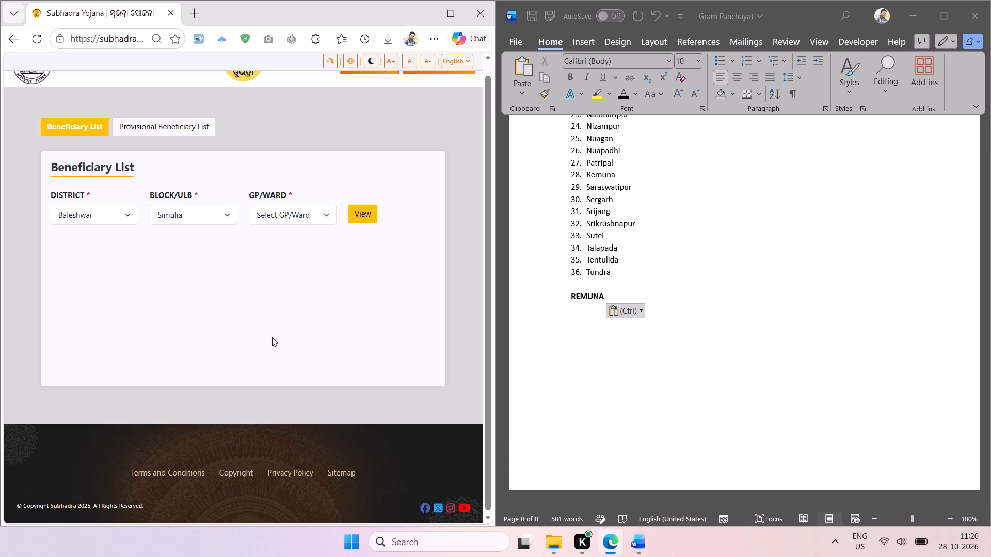
Capture the block name Simulia from the web form, replace the pasted REMUNA heading with it in uppercase as SIMULIA, and save.
{"action": "key", "text": "shift+super+t"}
{"action": "left_click_drag", "start_coordinate": [155, 208], "coordinate": [210, 336]}
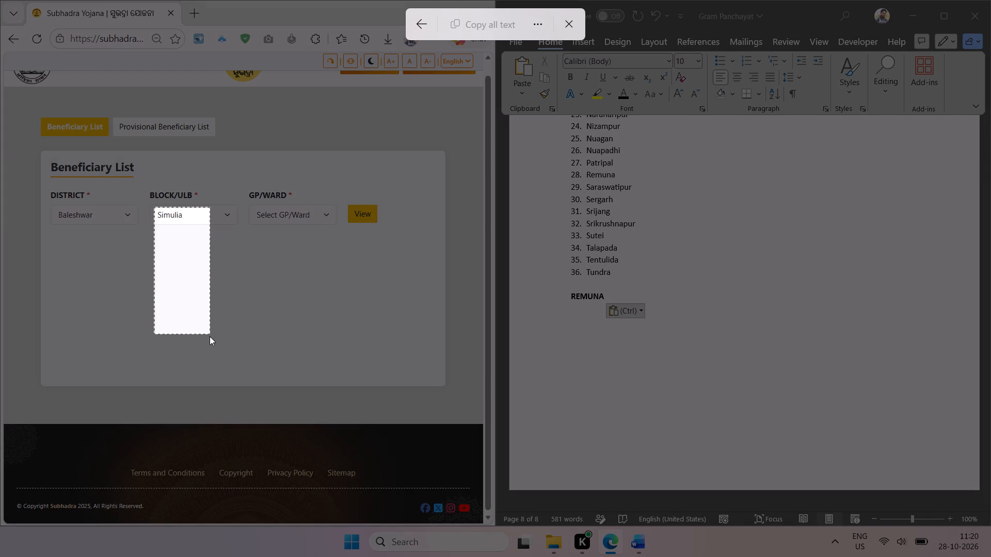
{"action": "left_click_drag", "start_coordinate": [210, 336], "coordinate": [210, 340]}
{"action": "left_click", "coordinate": [488, 20]}
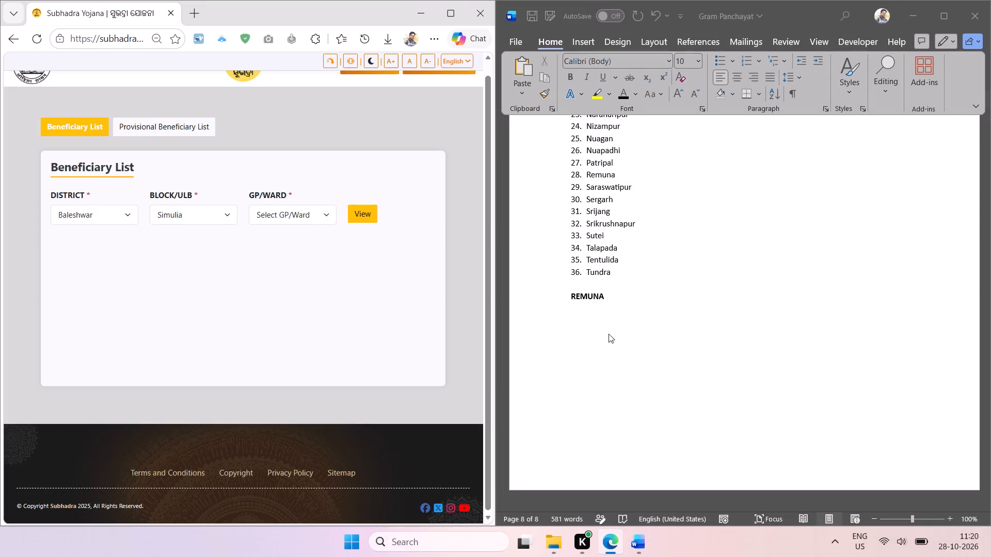
{"action": "left_click", "coordinate": [590, 298]}
{"action": "double_click", "coordinate": [587, 298]}
{"action": "key", "text": "ctrl+v"}
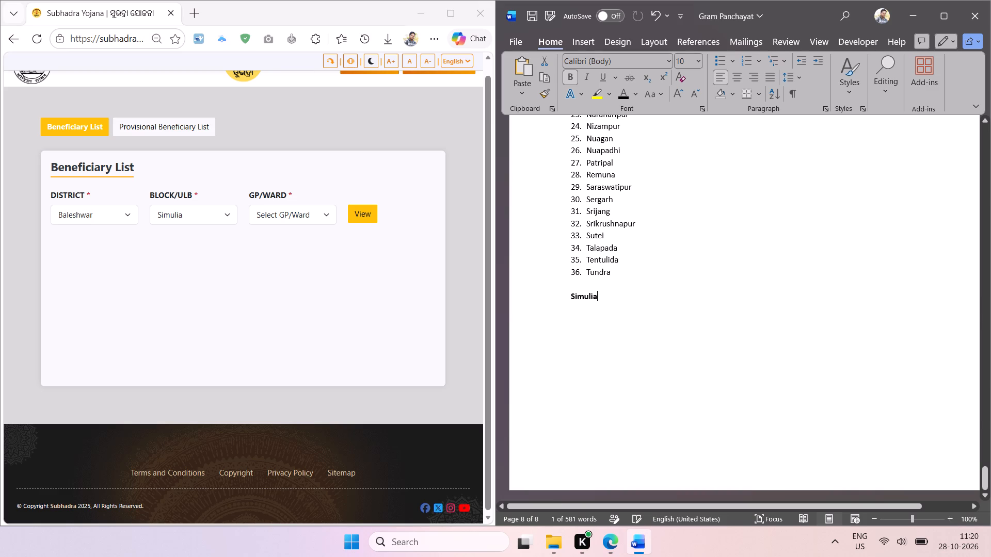
{"action": "key", "text": "shift+F3"}
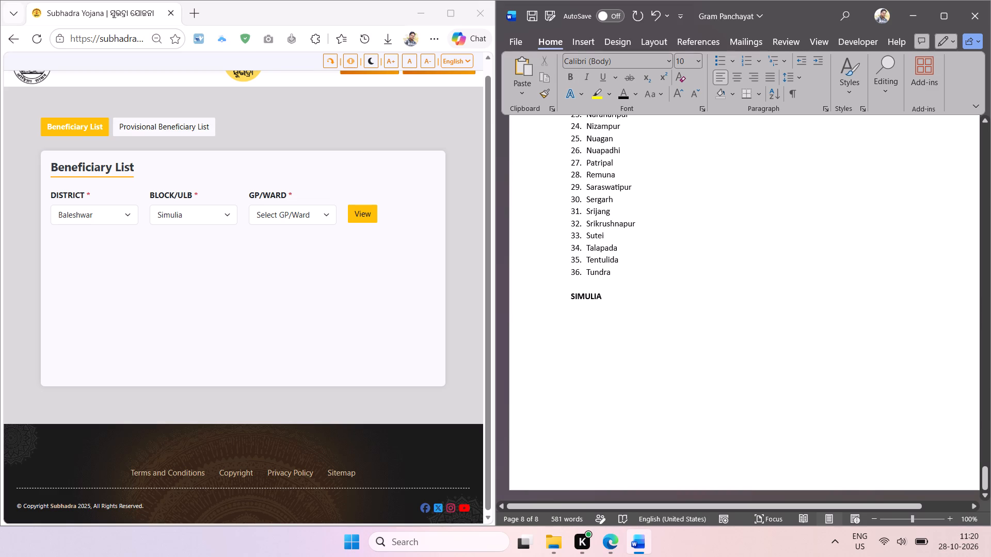
{"action": "key", "text": "ctrl+s"}
Extract the Simulia GP/Ward names from Abjhuna to Muruna as text from the website and paste them below the SIMULIA heading.
{"action": "key", "text": "Return"}
{"action": "key", "text": "Return"}
{"action": "left_click", "coordinate": [318, 217]}
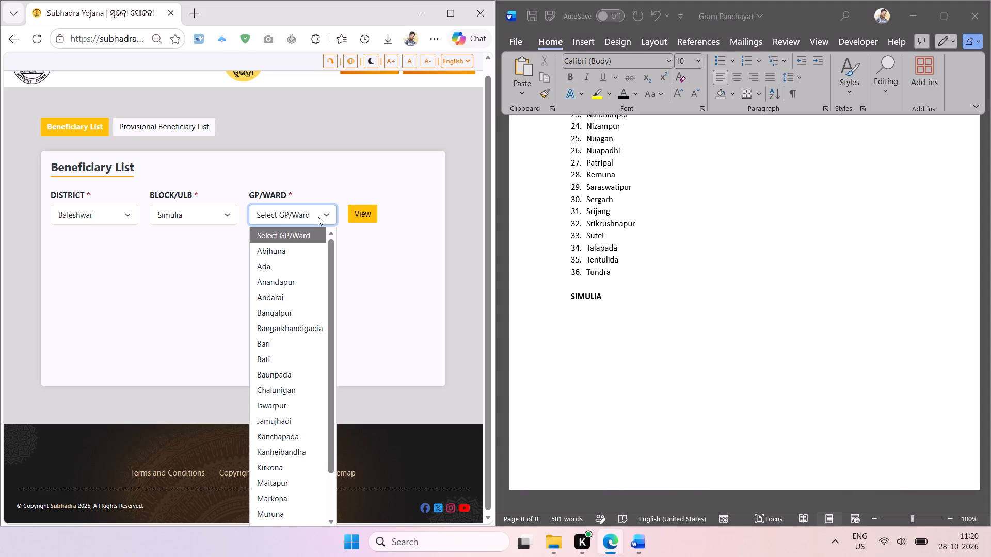
{"action": "key", "text": "shift+super+t"}
{"action": "left_click_drag", "start_coordinate": [251, 243], "coordinate": [306, 395]}
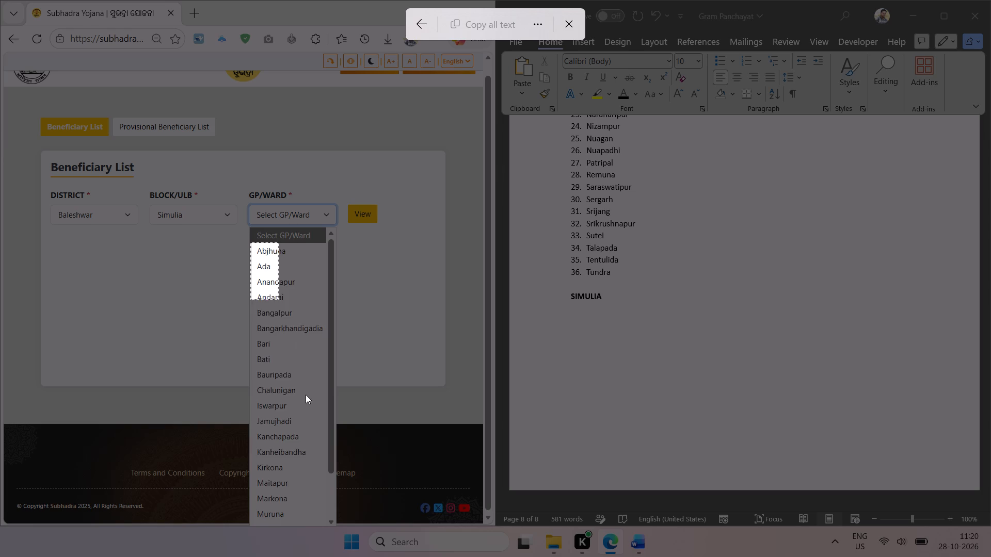
{"action": "left_click_drag", "start_coordinate": [306, 395], "coordinate": [327, 521]}
{"action": "left_click", "coordinate": [489, 19]}
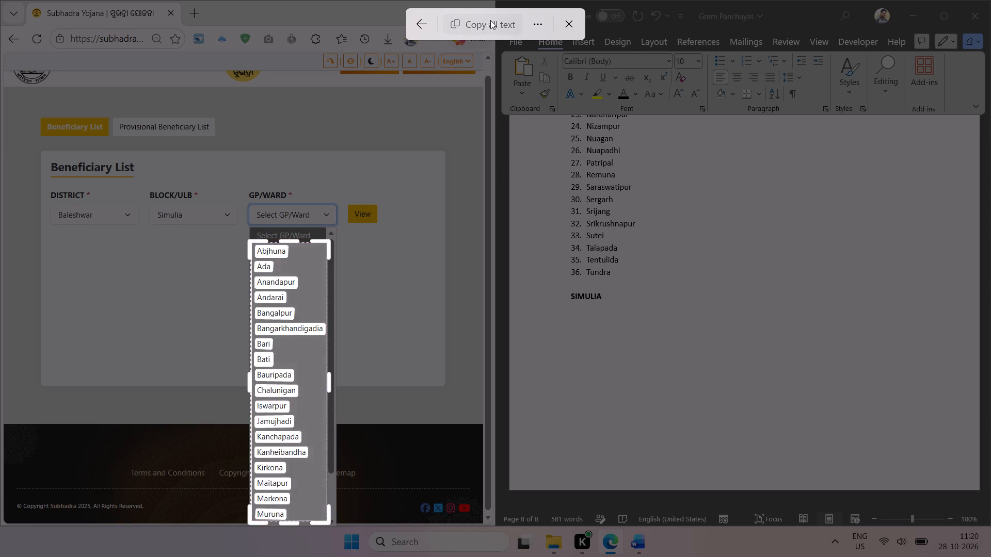
{"action": "left_click", "coordinate": [577, 290]}
{"action": "left_click", "coordinate": [580, 308]}
{"action": "key", "text": "ctrl+v"}
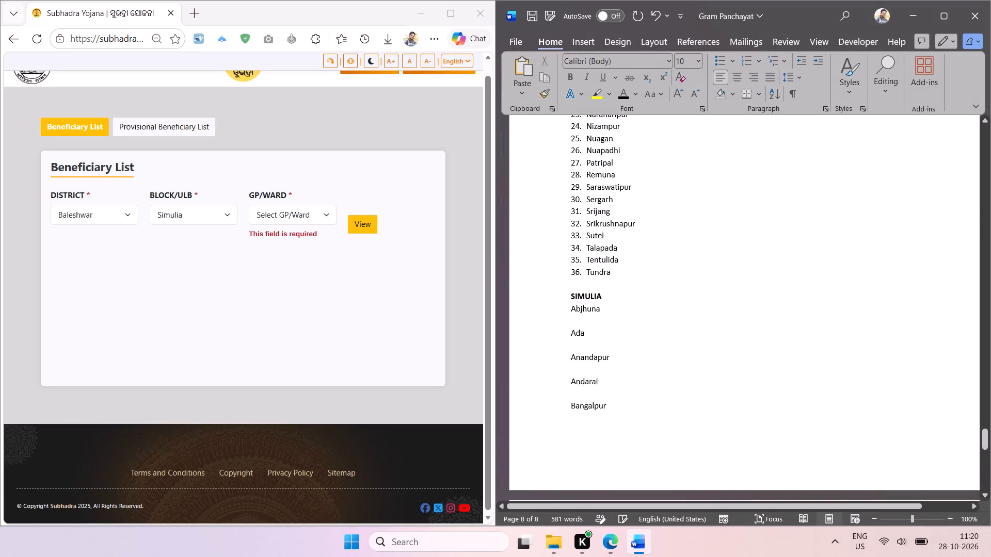
Extract the remaining Simulia GP/Ward names from Muruna to Samasundarpur and paste them after the names already in the document.
{"action": "left_click", "coordinate": [612, 473]}
{"action": "key", "text": "Return"}
{"action": "key", "text": "Return"}
{"action": "key", "text": "Return"}
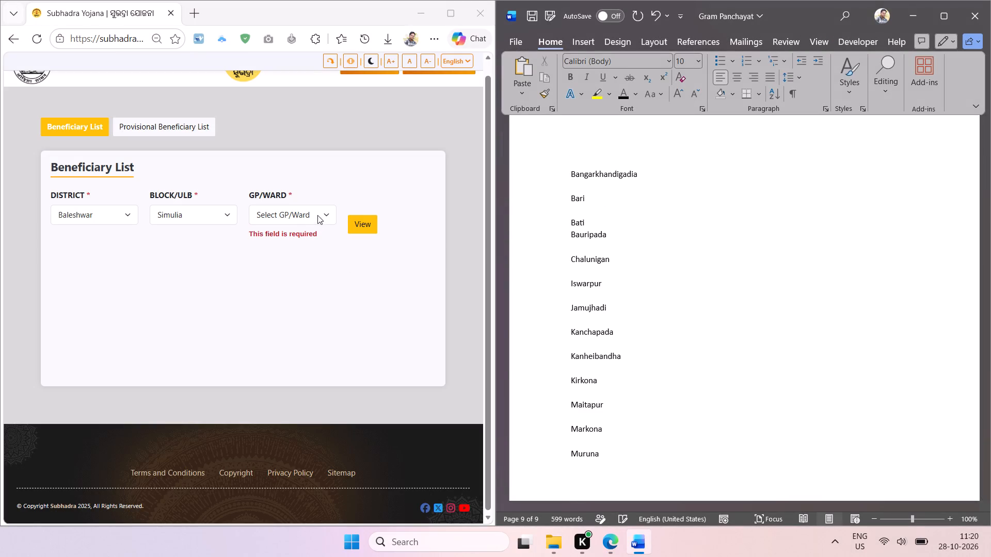
{"action": "left_click", "coordinate": [324, 211]}
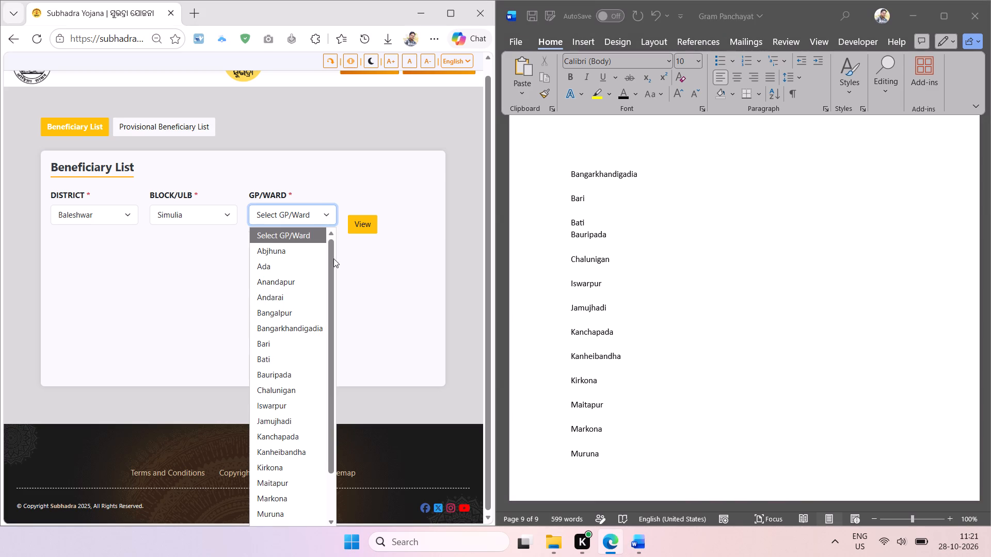
{"action": "left_click_drag", "start_coordinate": [333, 258], "coordinate": [335, 361]}
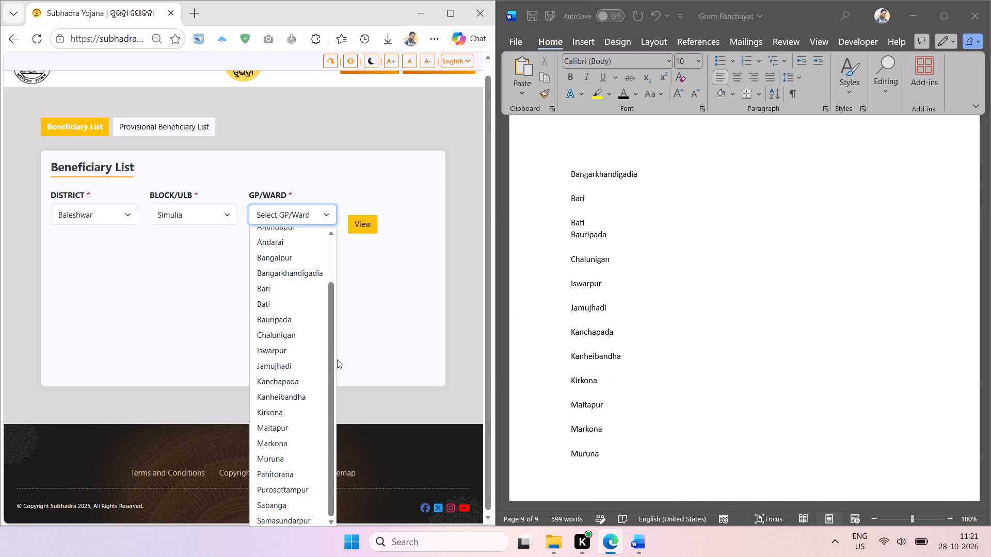
{"action": "key", "text": "shift+super+t"}
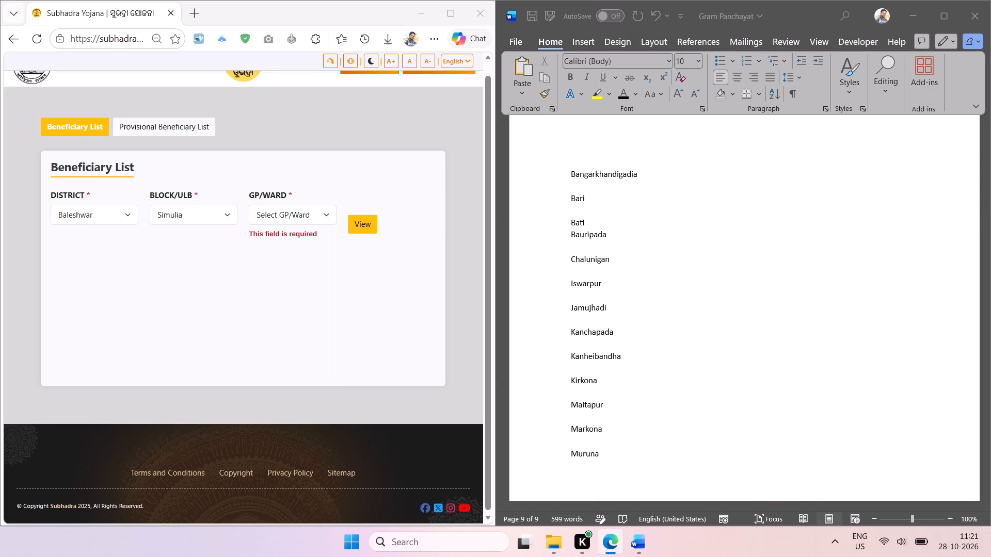
{"action": "left_click_drag", "start_coordinate": [253, 450], "coordinate": [317, 540]}
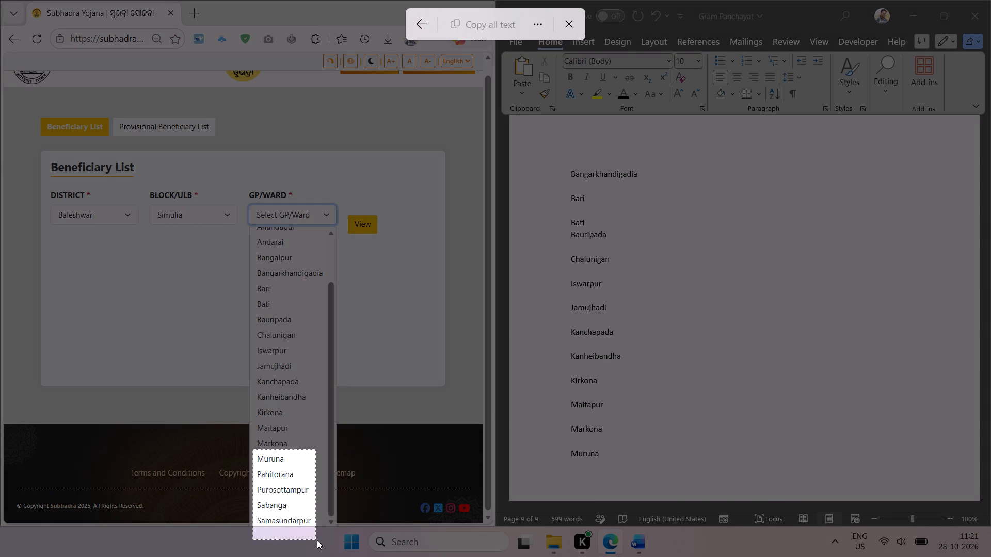
{"action": "left_click_drag", "start_coordinate": [317, 540], "coordinate": [318, 540]}
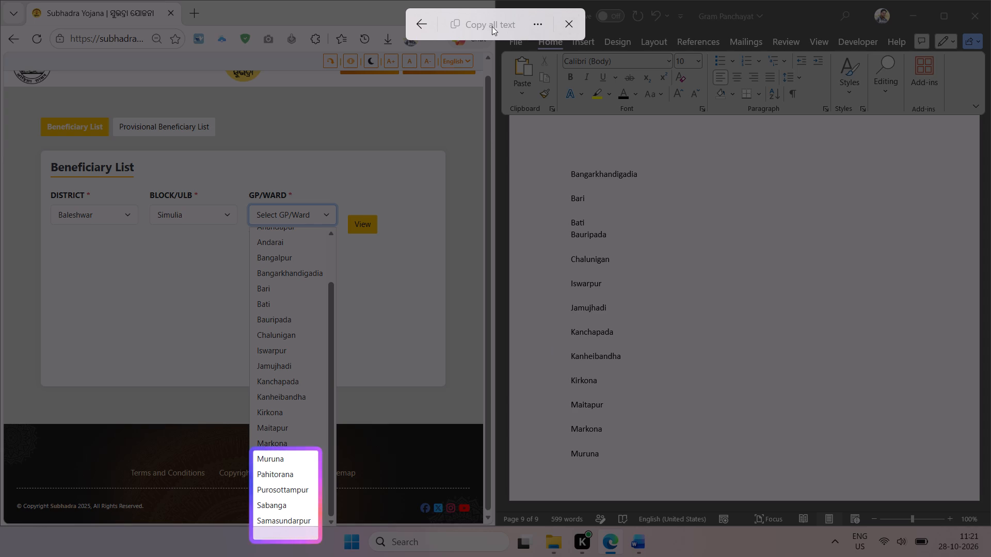
{"action": "left_click", "coordinate": [488, 21]}
{"action": "left_click", "coordinate": [607, 453]}
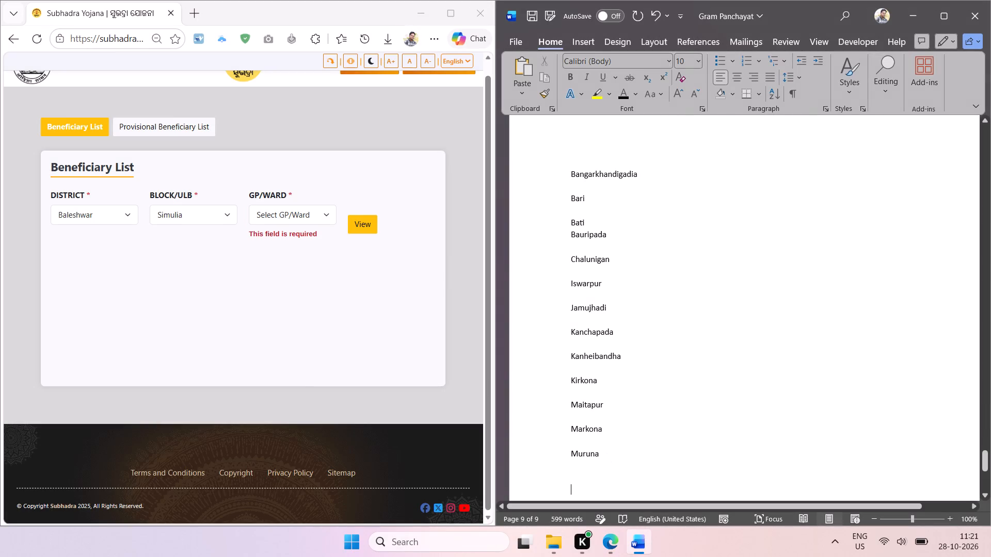
{"action": "key", "text": "ctrl+v"}
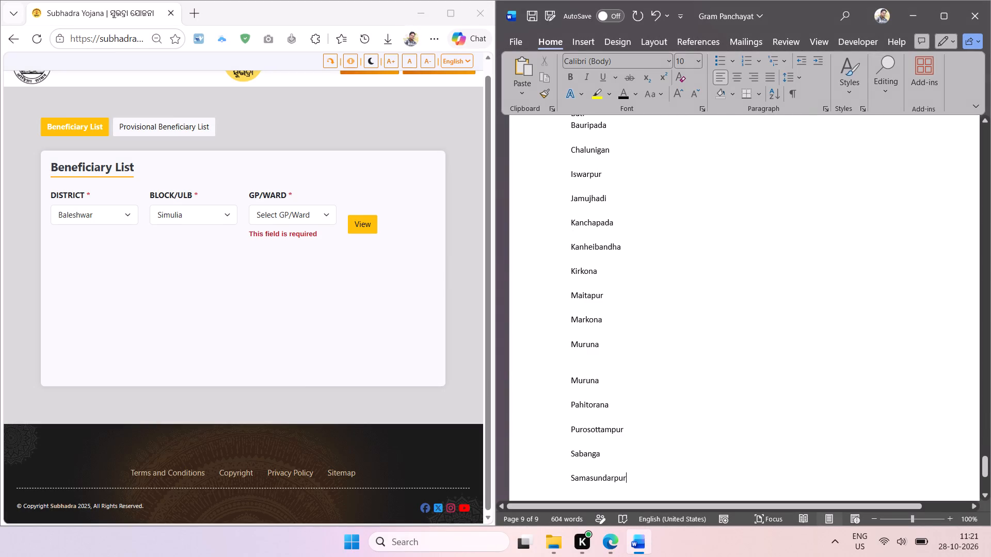
Delete the duplicate Muruna entry and the extra blank lines around it.
{"action": "double_click", "coordinate": [591, 346]}
{"action": "key", "text": "BackSpace"}
{"action": "key", "text": "BackSpace"}
{"action": "key", "text": "BackSpace"}
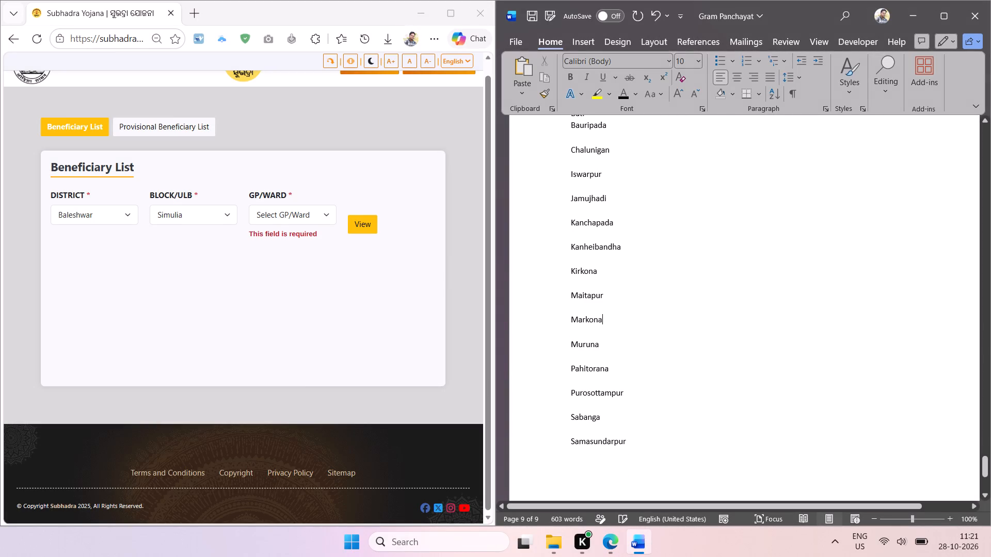
Insert a page break before the SIMULIA heading.
{"action": "scroll", "coordinate": [689, 165], "scroll_direction": "up", "scroll_amount": 3}
{"action": "scroll", "coordinate": [656, 224], "scroll_direction": "up", "scroll_amount": 1}
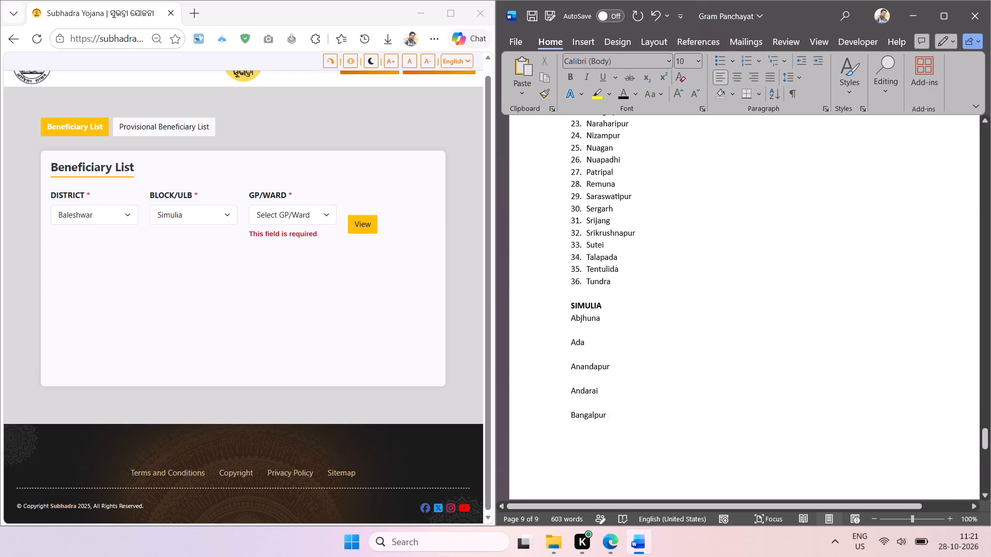
{"action": "scroll", "coordinate": [581, 318], "scroll_direction": "up", "scroll_amount": 1}
{"action": "left_click", "coordinate": [571, 298]}
{"action": "key", "text": "ctrl+Return"}
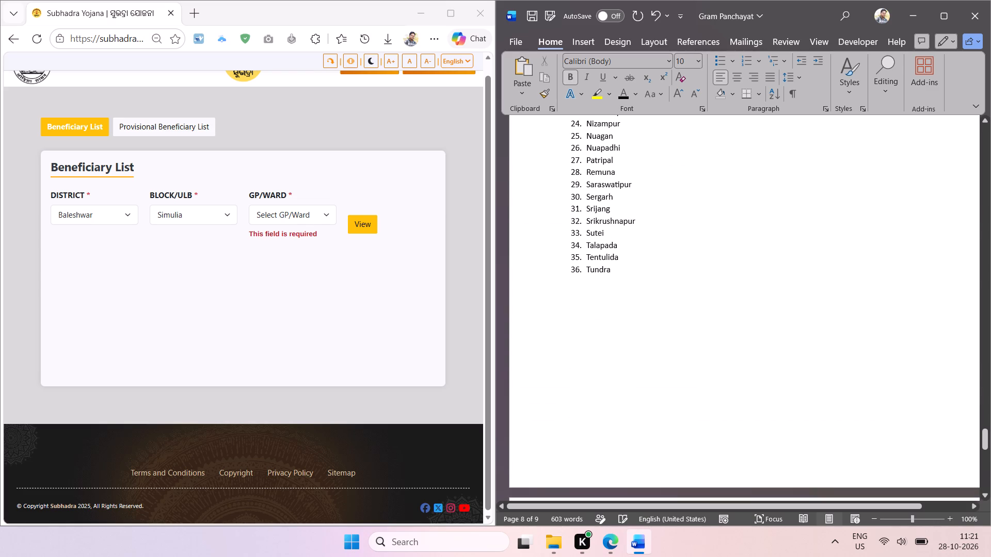
Remove the blank lines between the names from Bauripada to Kanheibandha in the SIMULIA list.
{"action": "scroll", "coordinate": [544, 217], "scroll_direction": "down", "scroll_amount": 2}
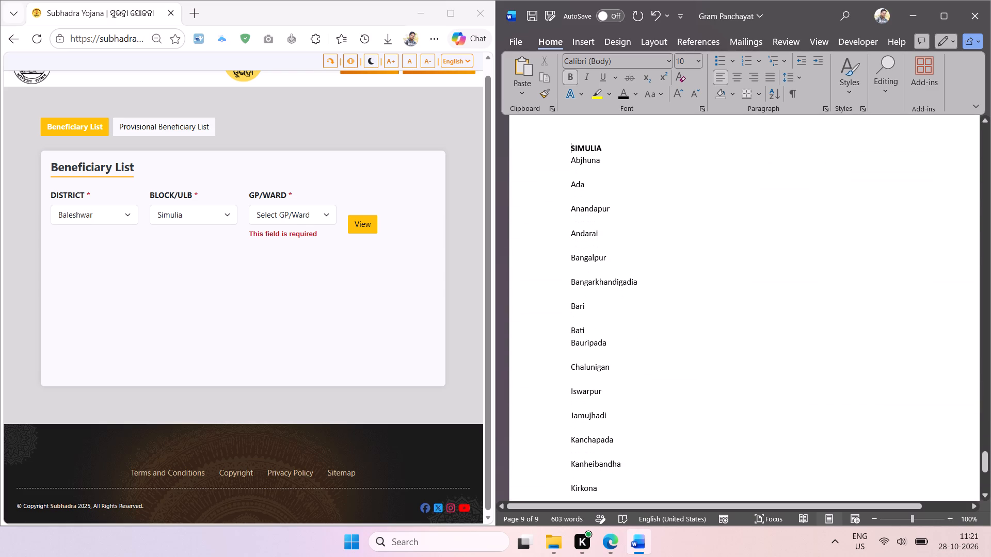
{"action": "scroll", "coordinate": [586, 259], "scroll_direction": "down", "scroll_amount": 2}
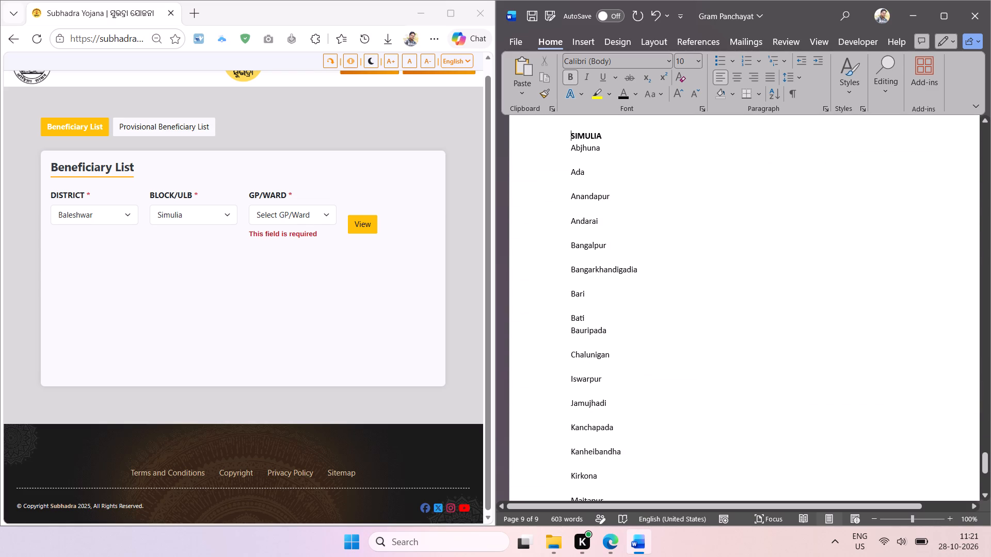
{"action": "left_click", "coordinate": [583, 438]}
{"action": "key", "text": "BackSpace"}
{"action": "left_click", "coordinate": [586, 415]}
{"action": "key", "text": "BackSpace"}
{"action": "left_click", "coordinate": [584, 393]}
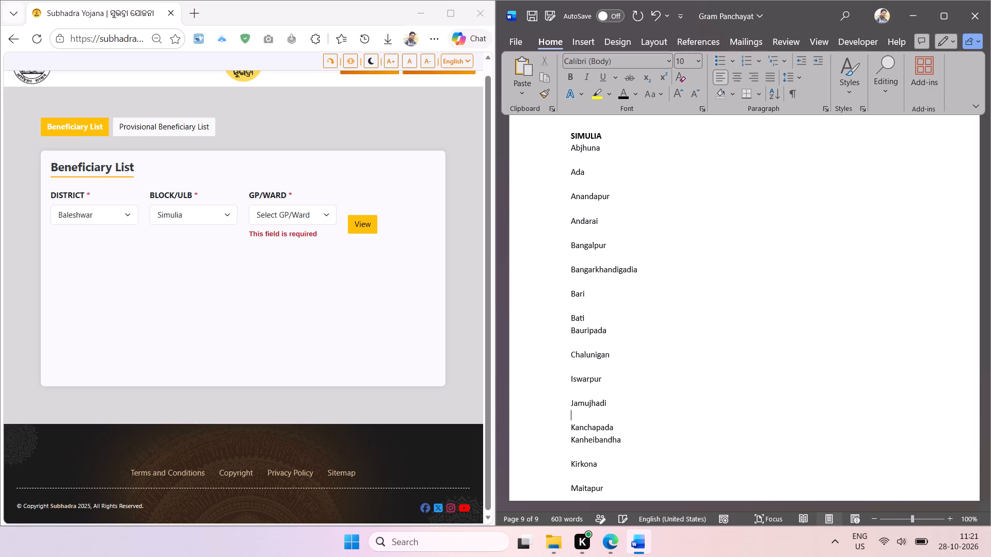
{"action": "key", "text": "BackSpace"}
{"action": "left_click", "coordinate": [584, 365]}
{"action": "key", "text": "BackSpace"}
{"action": "left_click", "coordinate": [584, 339]}
{"action": "key", "text": "BackSpace"}
Remove the blank lines between the names from Abjhuna to Bati in the SIMULIA list.
{"action": "left_click", "coordinate": [582, 303]}
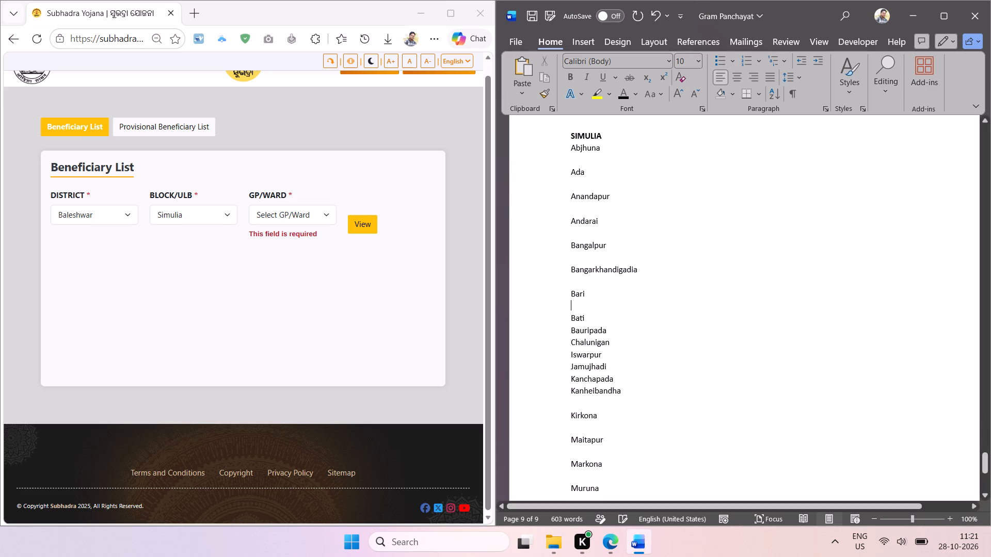
{"action": "key", "text": "BackSpace"}
{"action": "left_click", "coordinate": [582, 278]}
{"action": "key", "text": "BackSpace"}
{"action": "left_click", "coordinate": [605, 253]}
{"action": "key", "text": "BackSpace"}
{"action": "left_click", "coordinate": [607, 236]}
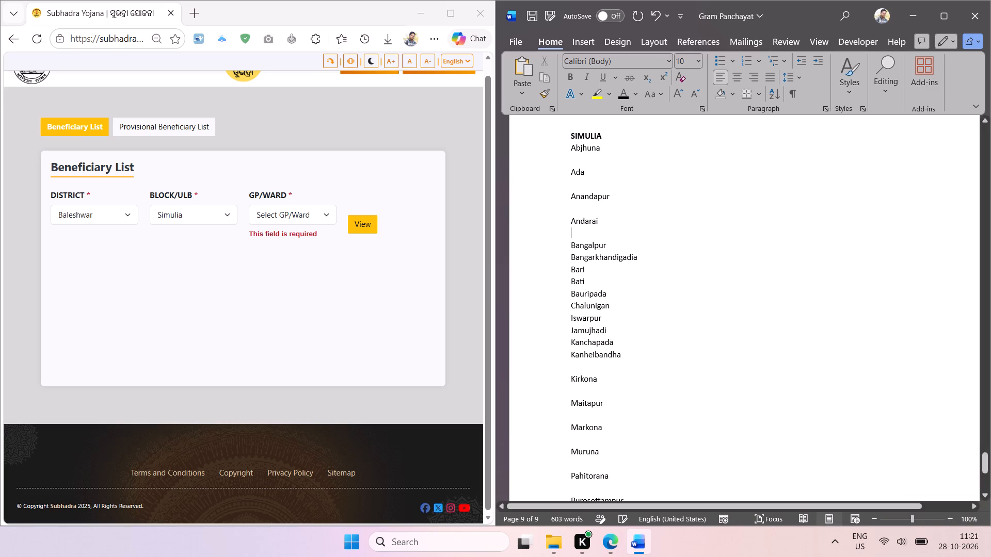
{"action": "key", "text": "BackSpace"}
{"action": "left_click", "coordinate": [605, 211]}
{"action": "key", "text": "BackSpace"}
{"action": "left_click", "coordinate": [602, 176]}
{"action": "left_click", "coordinate": [603, 183]}
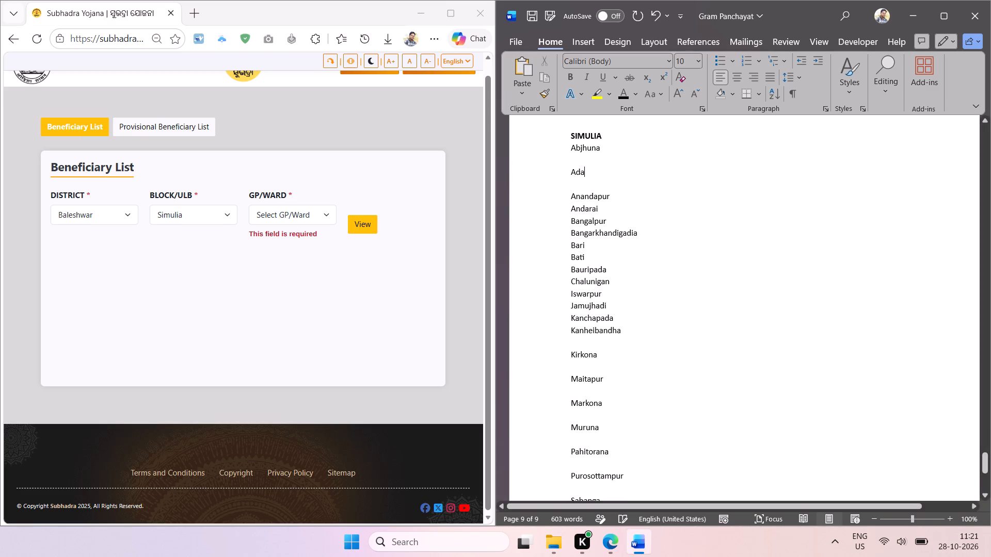
{"action": "key", "text": "BackSpace"}
{"action": "left_click", "coordinate": [597, 152]}
{"action": "left_click", "coordinate": [597, 165]}
{"action": "key", "text": "BackSpace"}
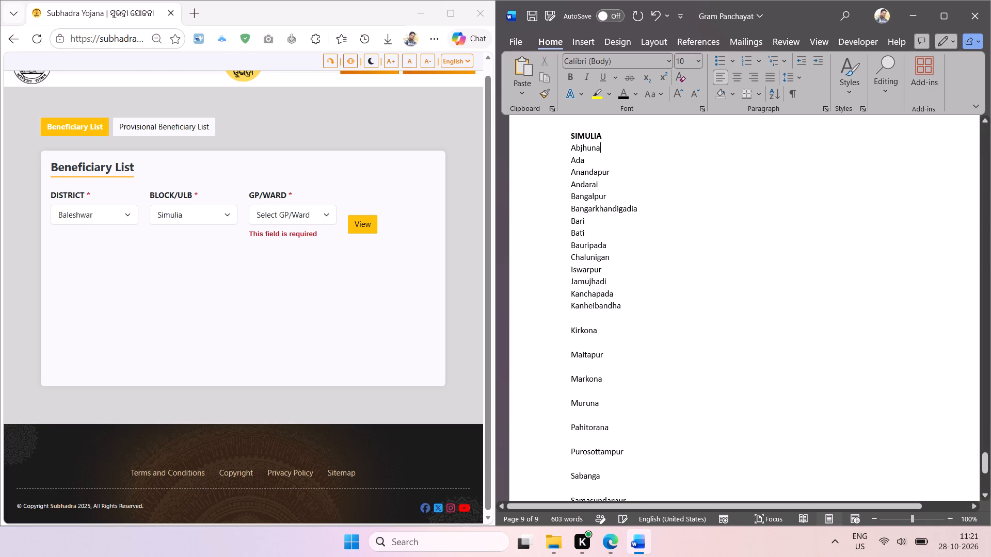
Remove the blank lines between the names from Maitapur to Sabanga in the SIMULIA list.
{"action": "left_click", "coordinate": [598, 466]}
{"action": "key", "text": "BackSpace"}
{"action": "left_click", "coordinate": [595, 442]}
{"action": "key", "text": "BackSpace"}
{"action": "left_click", "coordinate": [600, 417]}
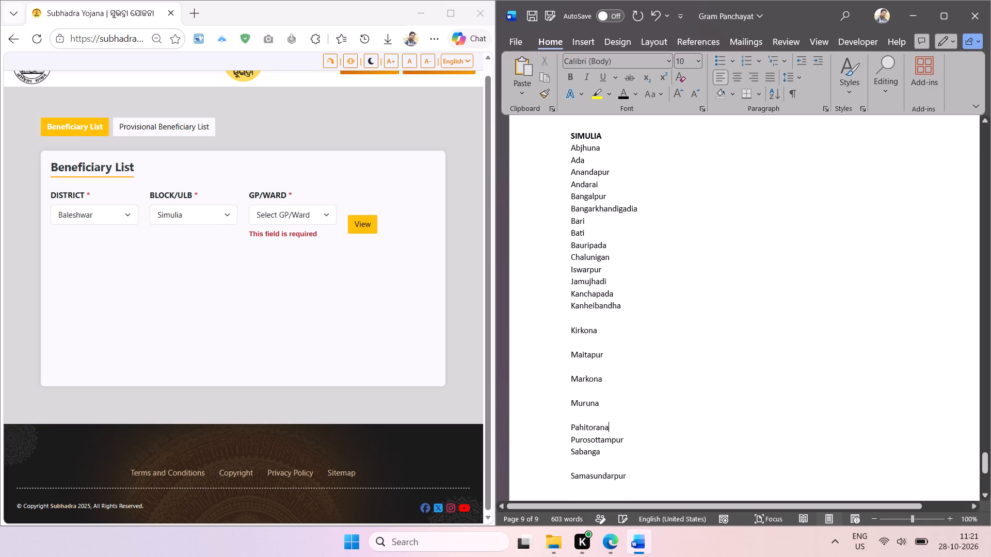
{"action": "key", "text": "BackSpace"}
{"action": "left_click", "coordinate": [596, 390]}
{"action": "key", "text": "BackSpace"}
{"action": "left_click", "coordinate": [594, 369]}
{"action": "key", "text": "BackSpace"}
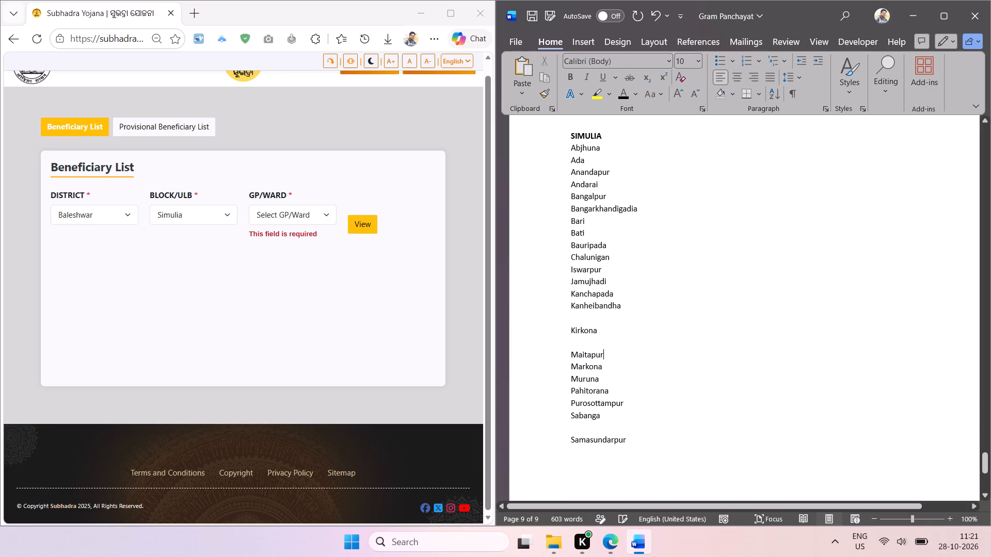
Remove the remaining blank lines before Maitapur, Samasundarpur and Kirkona in the SIMULIA list.
{"action": "left_click", "coordinate": [594, 344]}
{"action": "key", "text": "BackSpace"}
{"action": "left_click", "coordinate": [596, 412]}
{"action": "key", "text": "BackSpace"}
{"action": "left_click", "coordinate": [601, 326]}
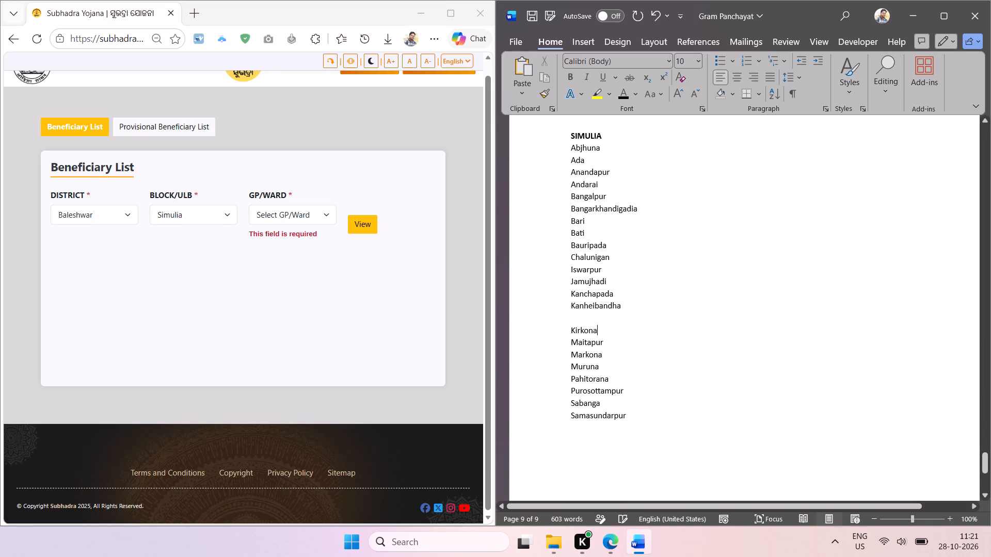
{"action": "key", "text": "BackSpace"}
{"action": "key", "text": "ctrl+z"}
{"action": "left_click", "coordinate": [611, 318]}
{"action": "key", "text": "BackSpace"}
Sort the SIMULIA names from Abjhuna to Samasundarpur alphabetically in ascending order.
{"action": "left_click_drag", "start_coordinate": [627, 407], "coordinate": [579, 177]}
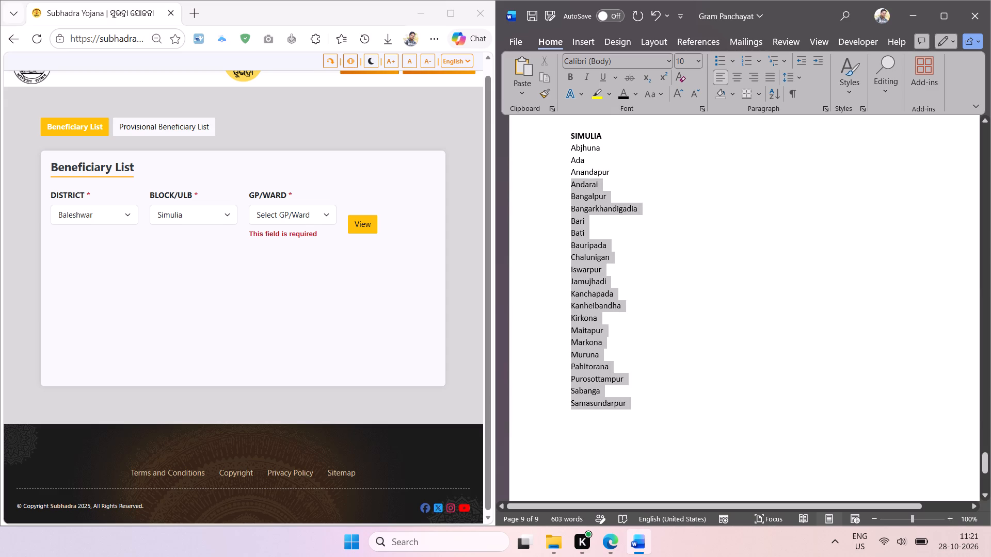
{"action": "left_click_drag", "start_coordinate": [579, 177], "coordinate": [577, 153]}
{"action": "left_click", "coordinate": [771, 90]}
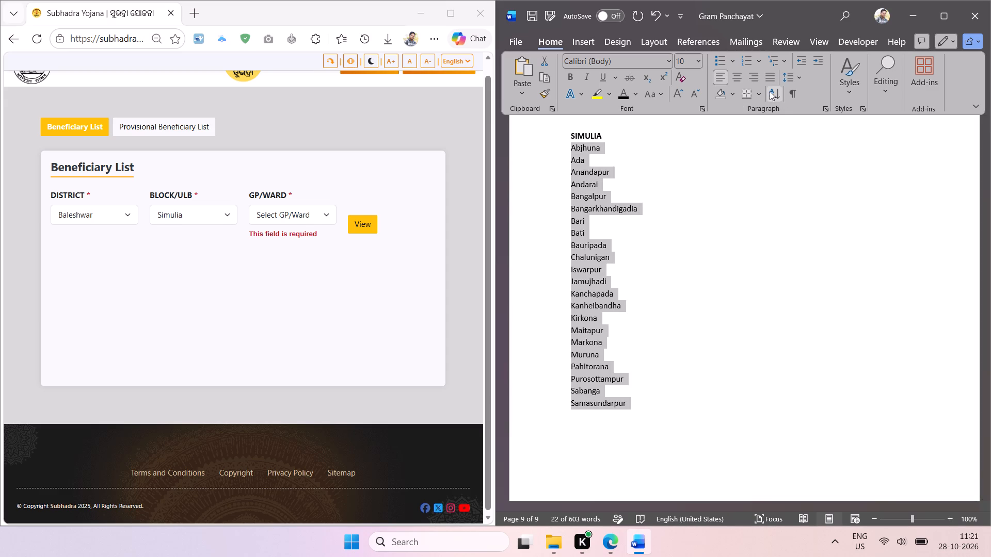
{"action": "key", "text": "Return"}
Turn the sorted SIMULIA names into a numbered list aligned to the page margin, and save the document.
{"action": "left_click", "coordinate": [744, 56]}
{"action": "double_click", "coordinate": [803, 59]}
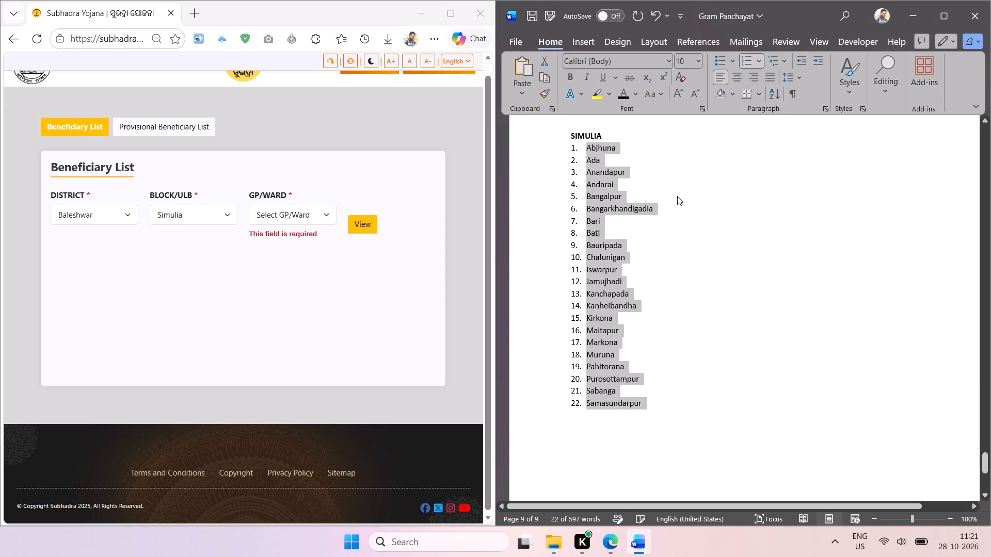
{"action": "left_click", "coordinate": [677, 196]}
{"action": "key", "text": "ctrl+s"}
Copy the SIMULIA heading and paste it below Samasundarpur, leaving a blank line after the finished list.
{"action": "double_click", "coordinate": [592, 135]}
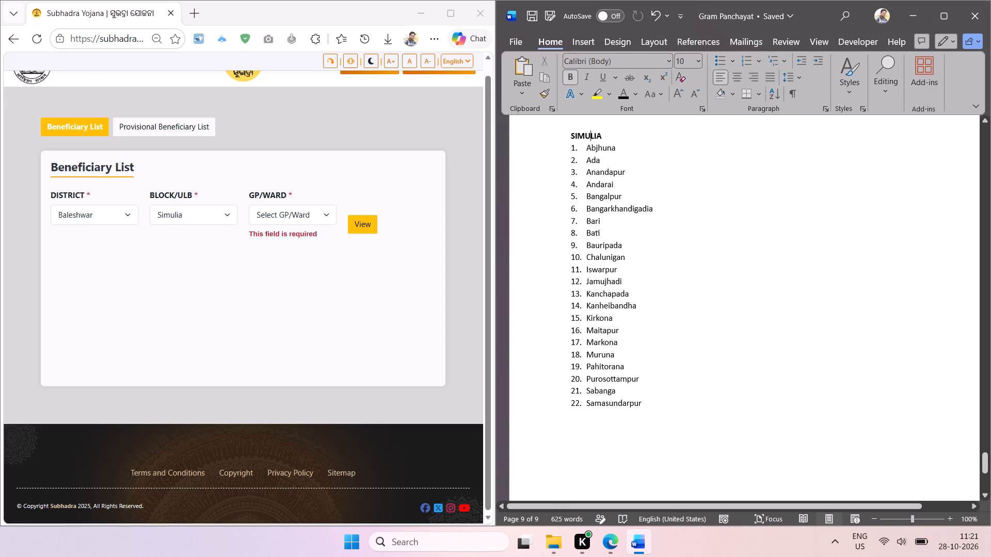
{"action": "key", "text": "ctrl+c"}
{"action": "left_click", "coordinate": [659, 402]}
{"action": "key", "text": "Return"}
{"action": "key", "text": "Return"}
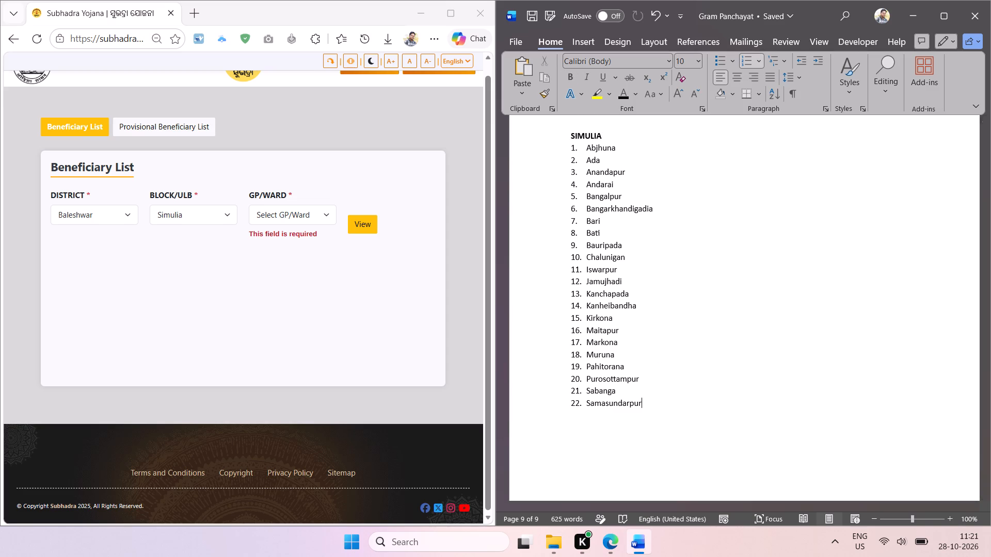
{"action": "key", "text": "Return"}
{"action": "key", "text": "ctrl+v"}
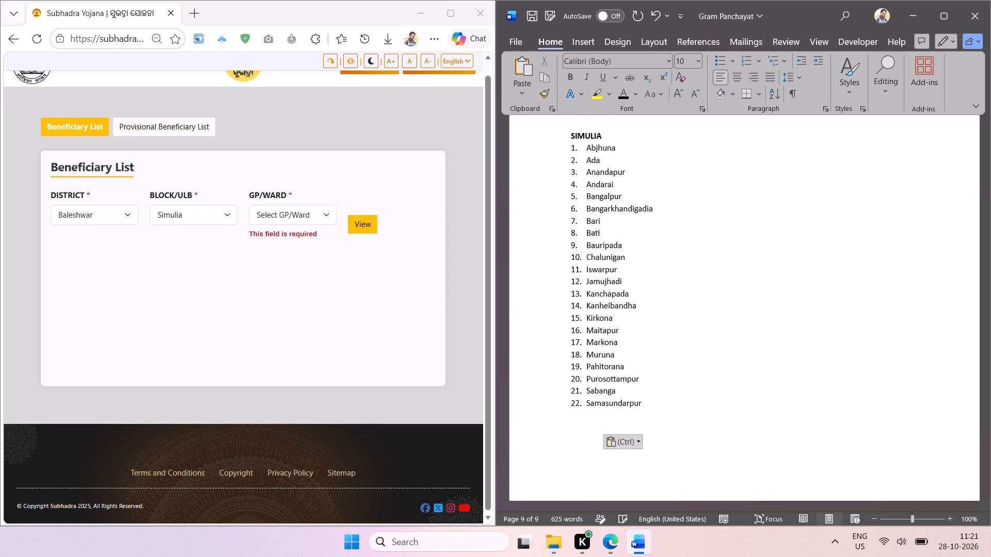
Choose Soro as the Baleshwar block on the Beneficiary List page.
{"action": "scroll", "coordinate": [656, 400], "scroll_direction": "down", "scroll_amount": 2}
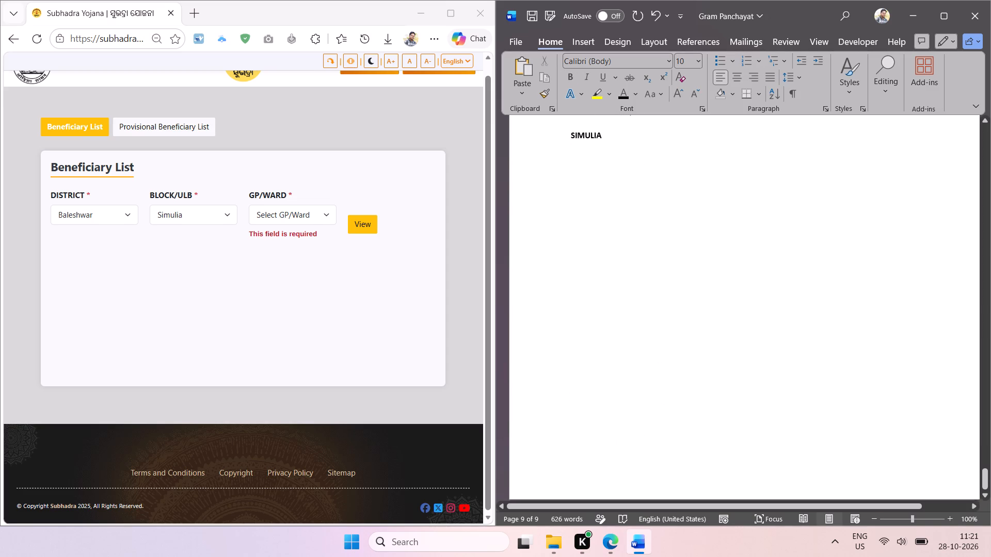
{"action": "scroll", "coordinate": [656, 400], "scroll_direction": "down", "scroll_amount": 2}
{"action": "left_click", "coordinate": [184, 223]}
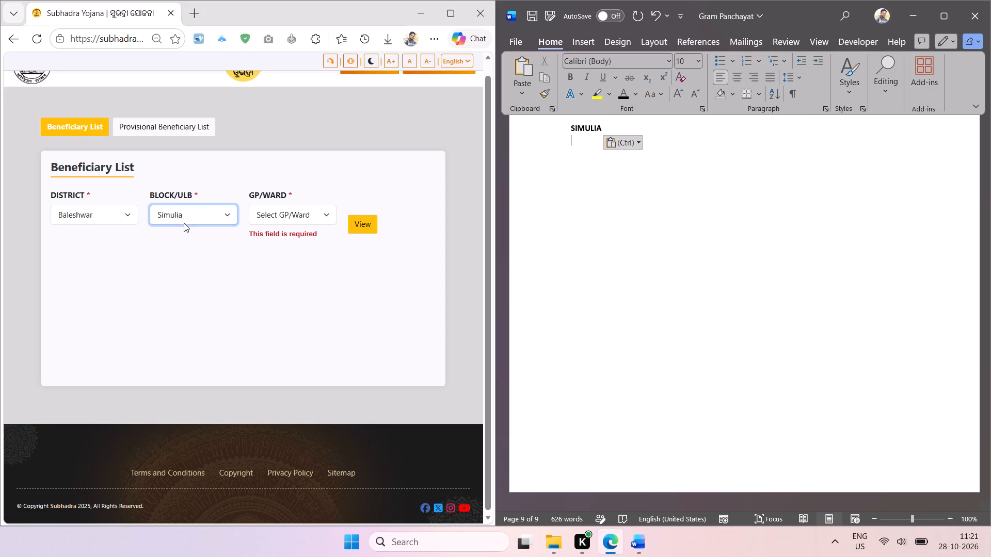
{"action": "left_click", "coordinate": [205, 434]}
{"action": "left_click", "coordinate": [229, 304]}
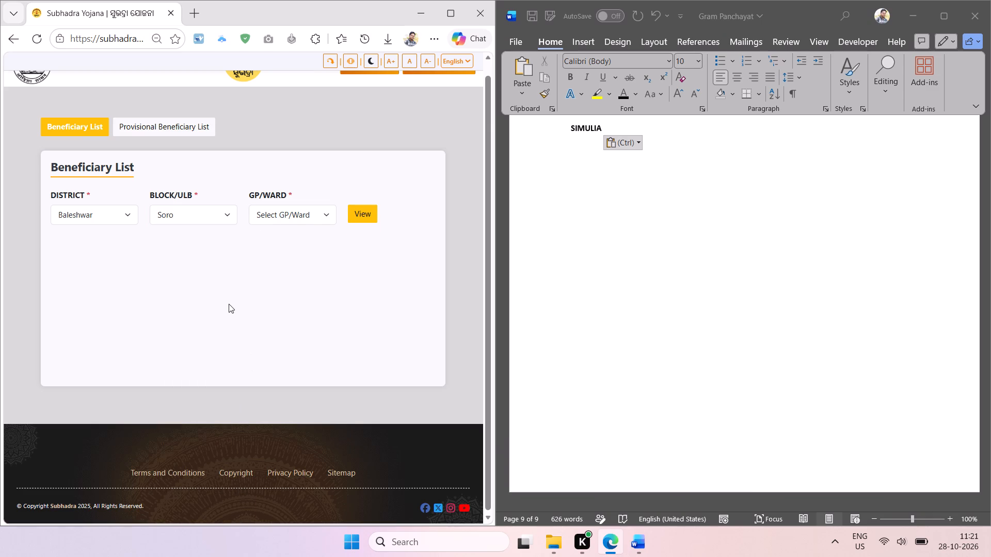
Replace the duplicated heading with the block name Soro captured from the page, in capitals, start a line below it, and save.
{"action": "key", "text": "shift+super+t"}
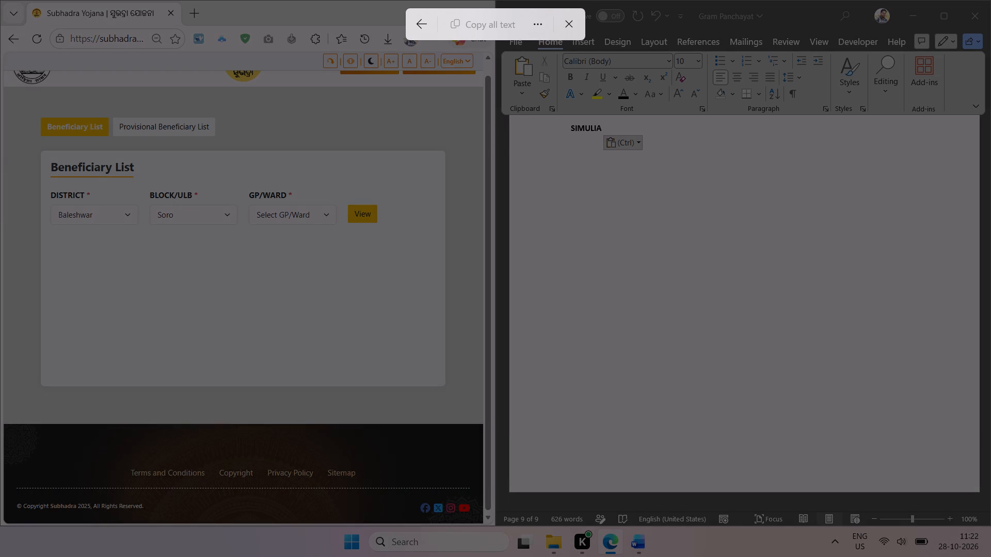
{"action": "left_click_drag", "start_coordinate": [155, 208], "coordinate": [229, 320]}
{"action": "left_click", "coordinate": [481, 23]}
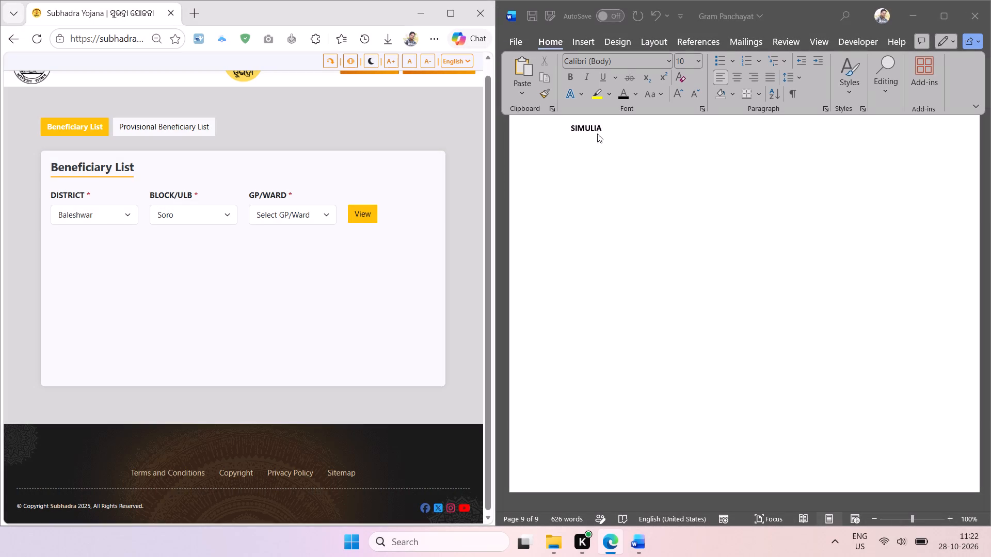
{"action": "double_click", "coordinate": [595, 130]}
{"action": "key", "text": "ctrl+v"}
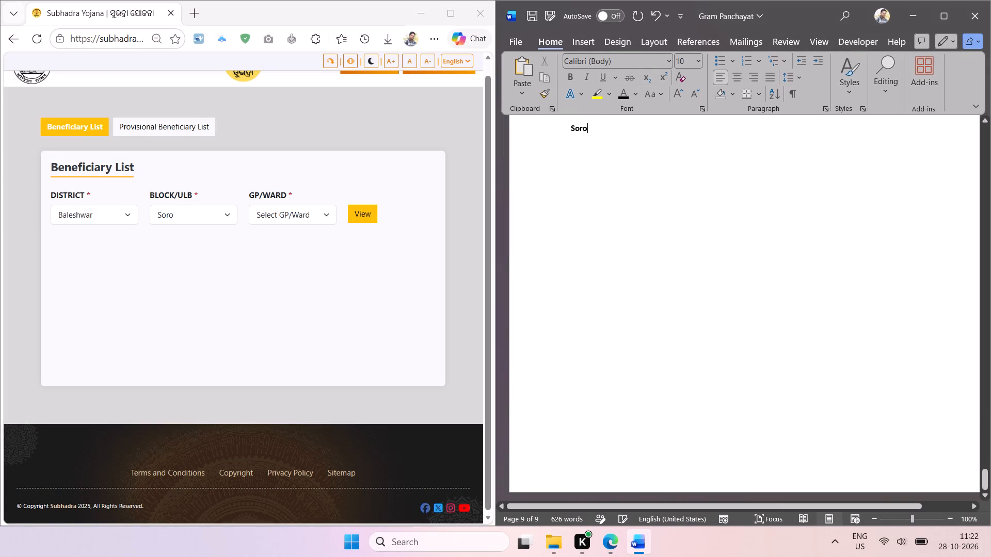
{"action": "key", "text": "shift+F3"}
{"action": "key", "text": "Return"}
{"action": "key", "text": "ctrl+s"}
Capture the Soro GP/Ward names from Antapur to Sabira as text and paste them under the SORO heading.
{"action": "left_click", "coordinate": [325, 220]}
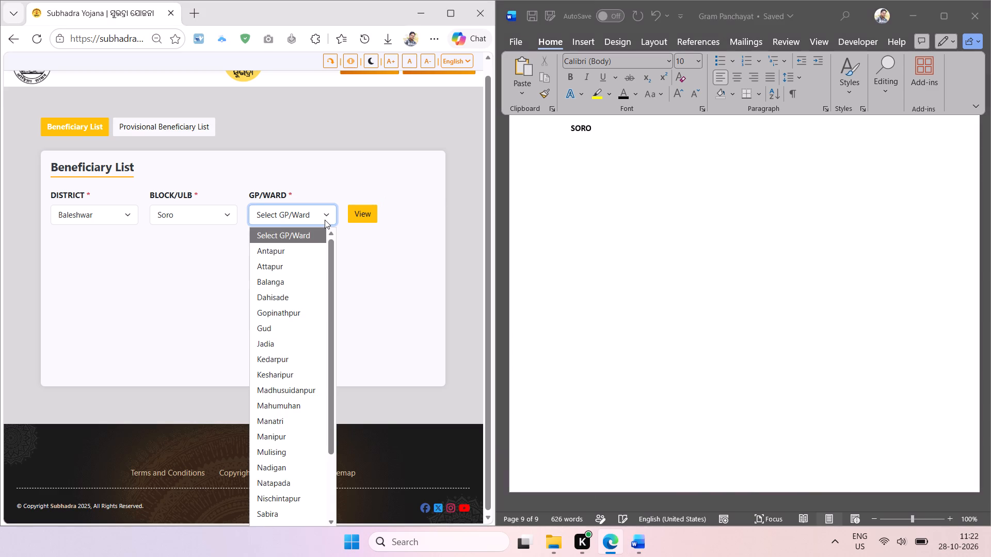
{"action": "key", "text": "shift+super+t"}
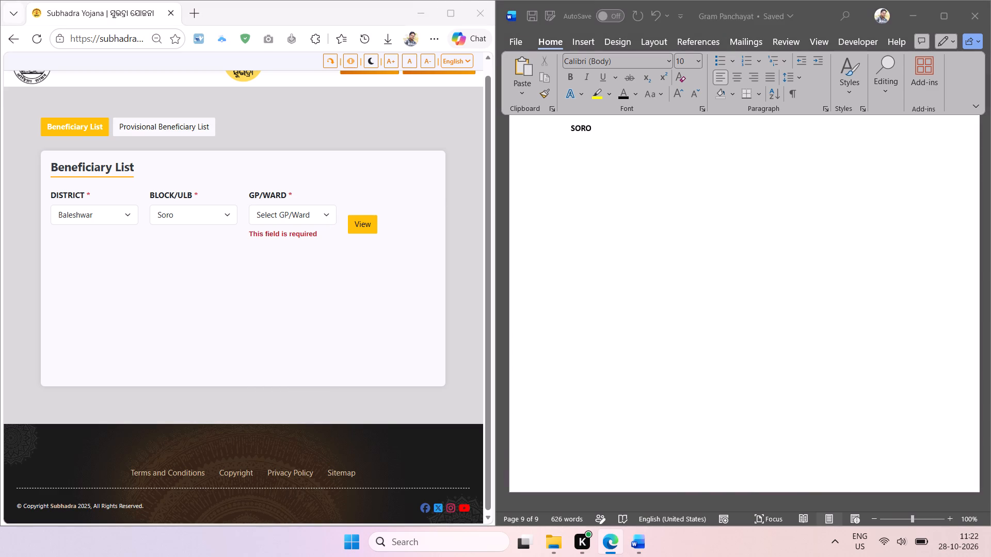
{"action": "left_click_drag", "start_coordinate": [251, 244], "coordinate": [313, 520]}
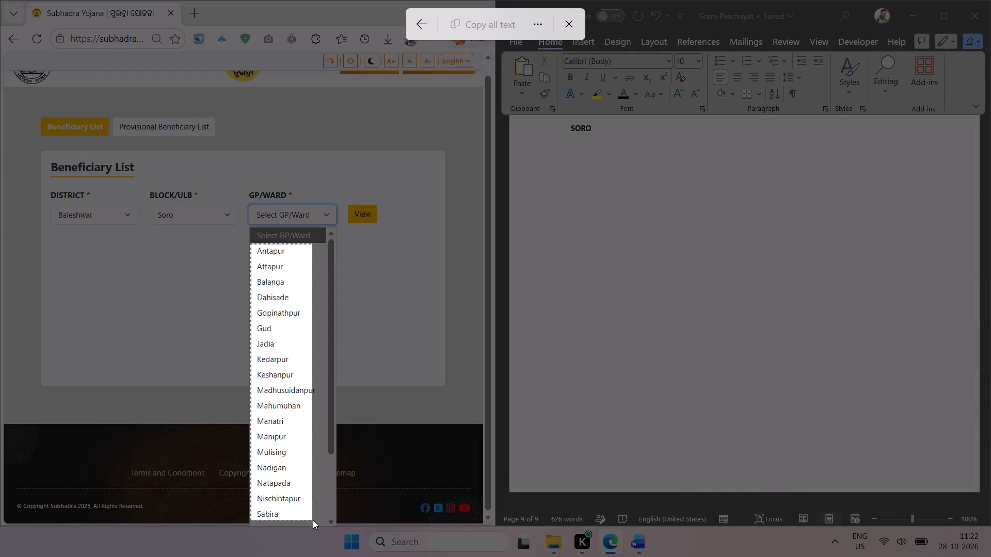
{"action": "left_click_drag", "start_coordinate": [313, 520], "coordinate": [322, 522]}
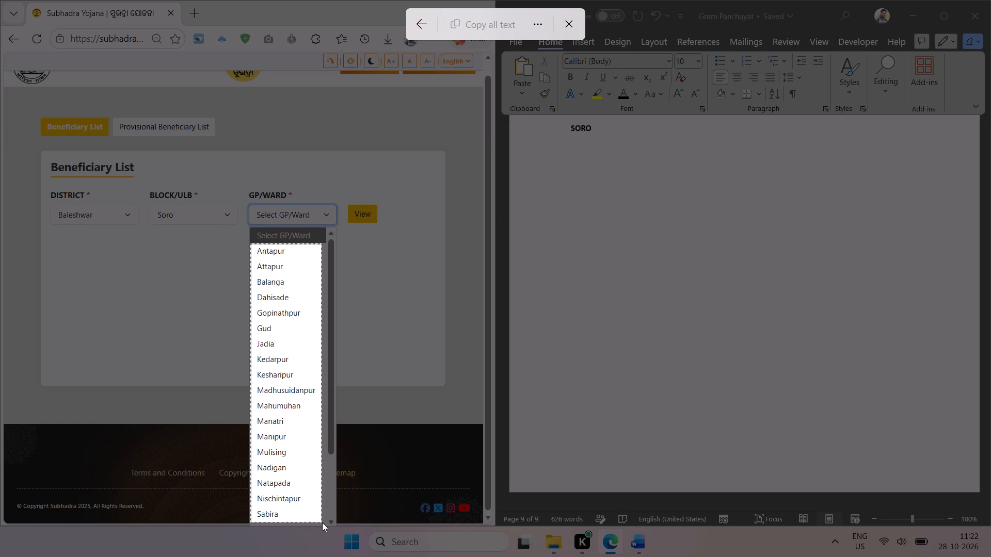
{"action": "left_click_drag", "start_coordinate": [322, 522], "coordinate": [322, 522]}
{"action": "left_click", "coordinate": [476, 21]}
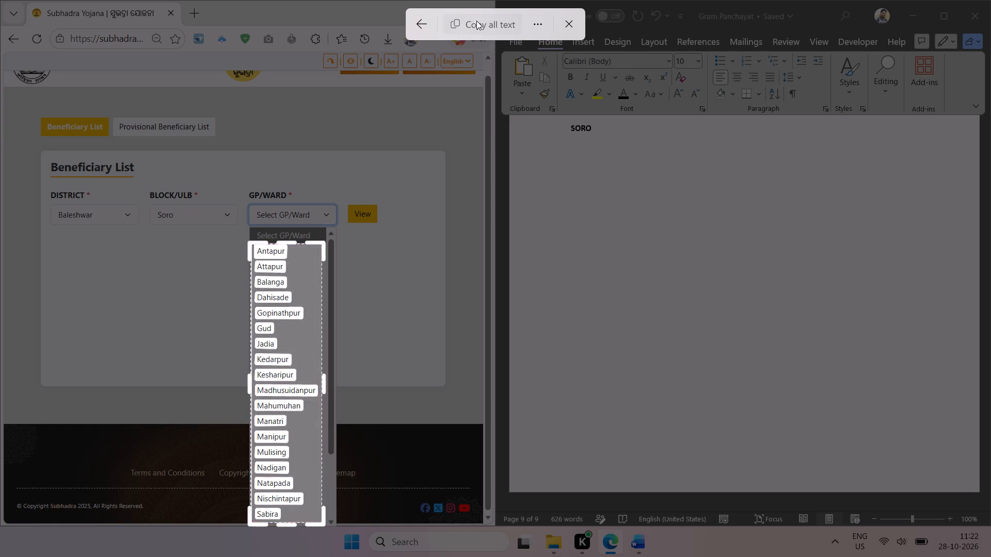
{"action": "left_click", "coordinate": [576, 140]}
{"action": "key", "text": "ctrl+v"}
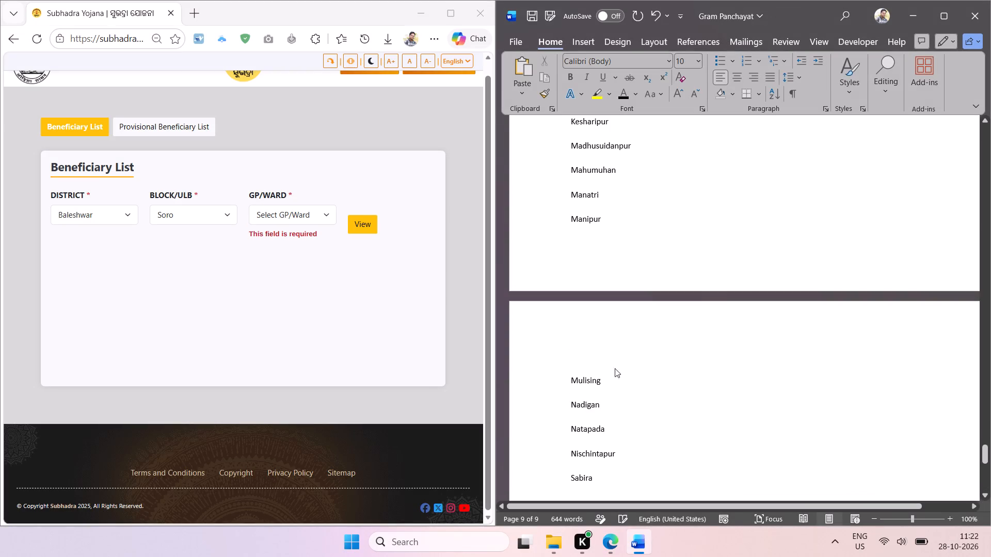
Capture the remaining Soro GP/Ward names from Sajanpur to Tentei as text and paste them after Sabira.
{"action": "left_click", "coordinate": [600, 472]}
{"action": "key", "text": "Return"}
{"action": "key", "text": "Return"}
{"action": "left_click", "coordinate": [328, 212]}
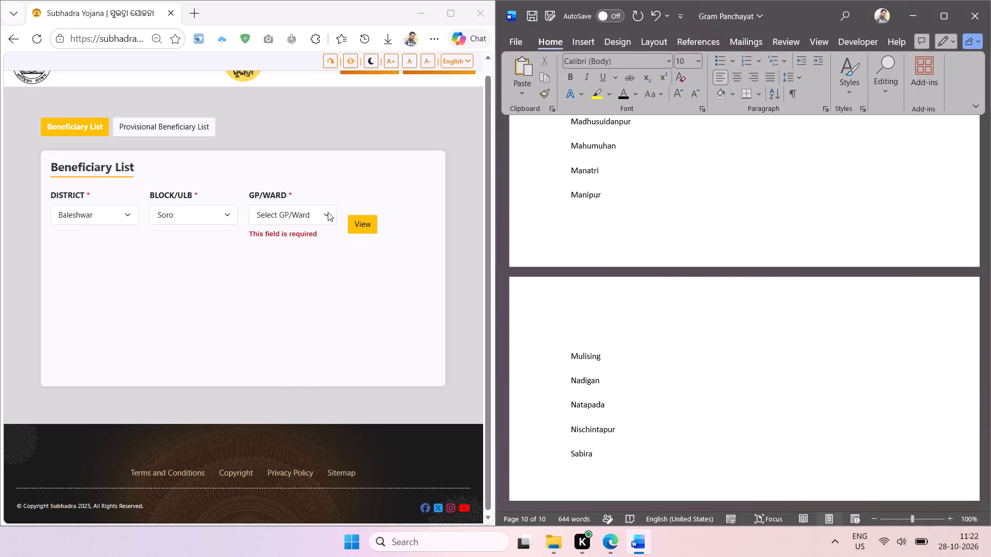
{"action": "left_click_drag", "start_coordinate": [333, 341], "coordinate": [342, 431]}
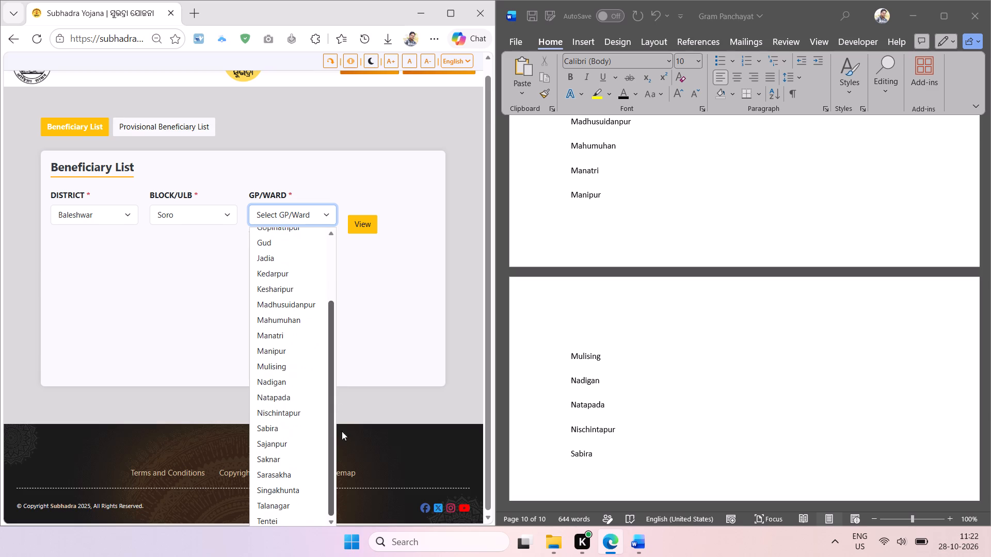
{"action": "left_click_drag", "start_coordinate": [342, 431], "coordinate": [344, 462]}
{"action": "key", "text": "shift+super+t"}
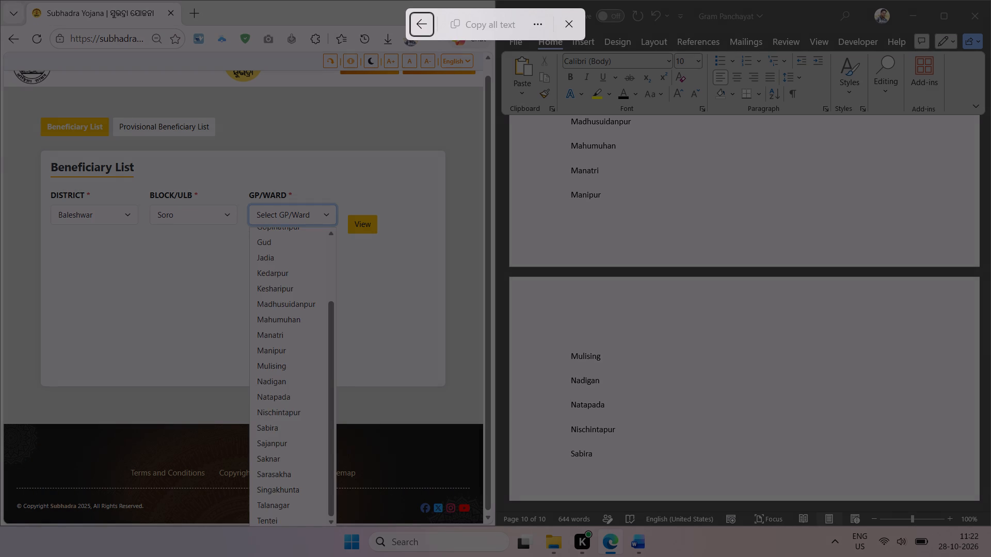
{"action": "left_click_drag", "start_coordinate": [252, 436], "coordinate": [308, 527]}
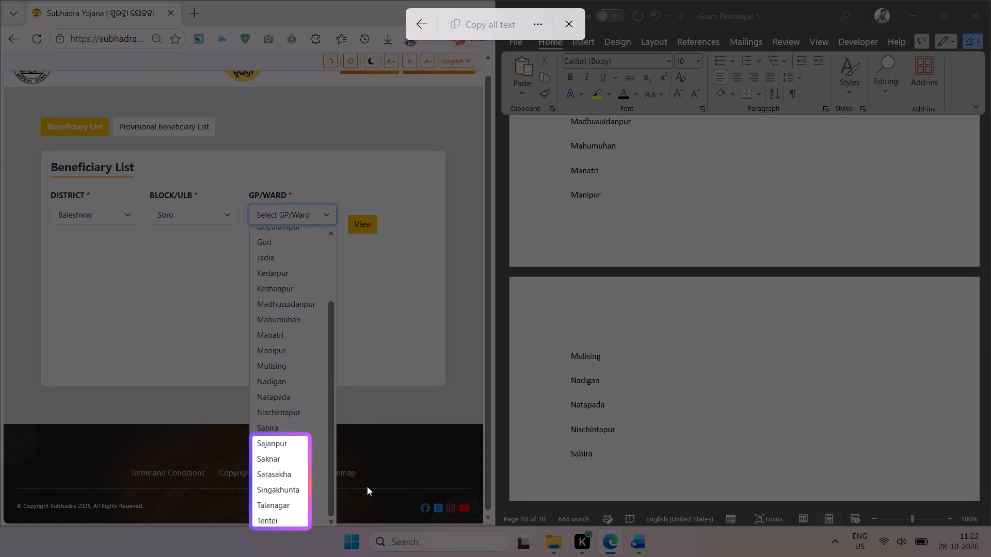
{"action": "left_click", "coordinate": [502, 20]}
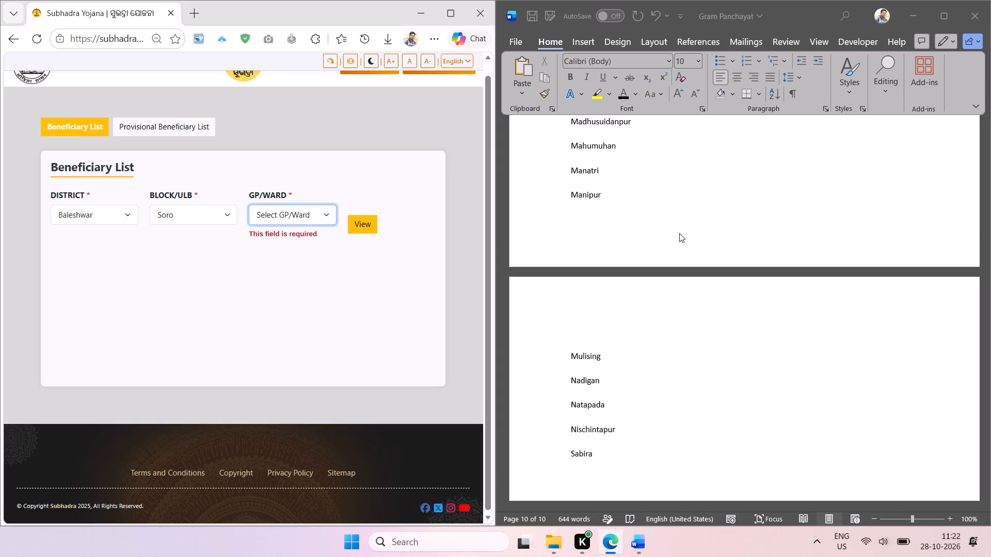
{"action": "left_click", "coordinate": [603, 453]}
{"action": "key", "text": "ctrl+v"}
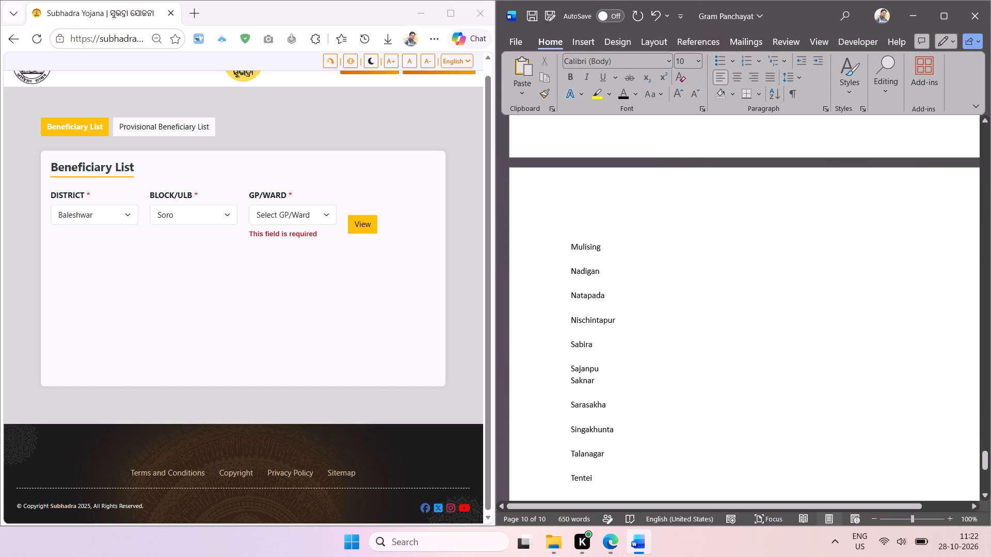
Check the last pasted names against the Soro GP/Ward list and correct the entry after Sabira to Sajanpur.
{"action": "left_click", "coordinate": [328, 215]}
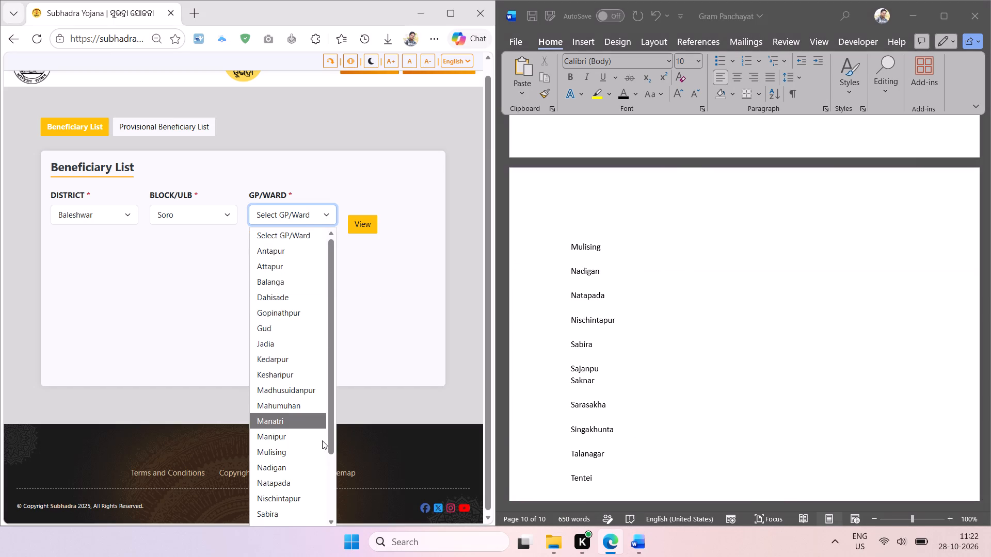
{"action": "scroll", "coordinate": [322, 441], "scroll_direction": "down", "scroll_amount": 3}
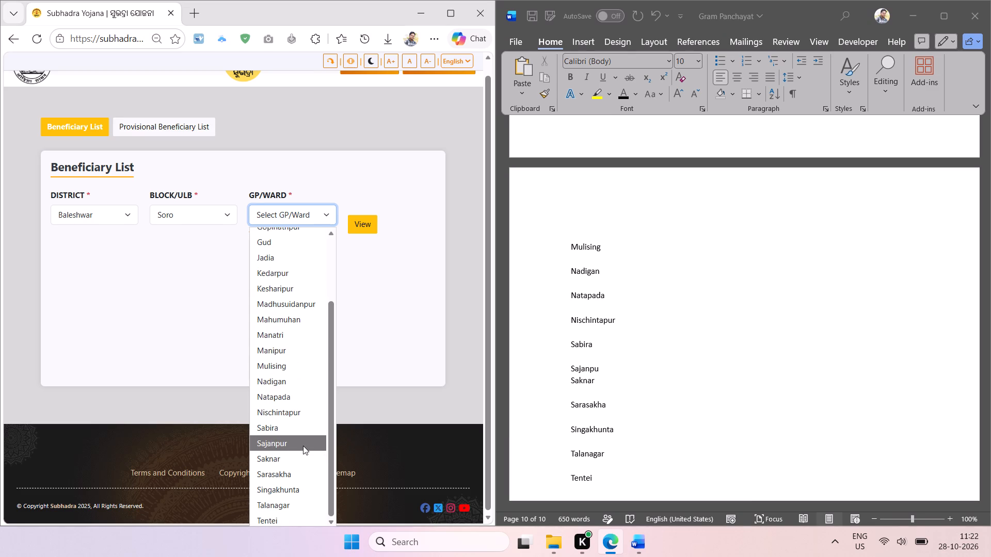
{"action": "left_click", "coordinate": [602, 364]}
{"action": "left_click", "coordinate": [604, 369]}
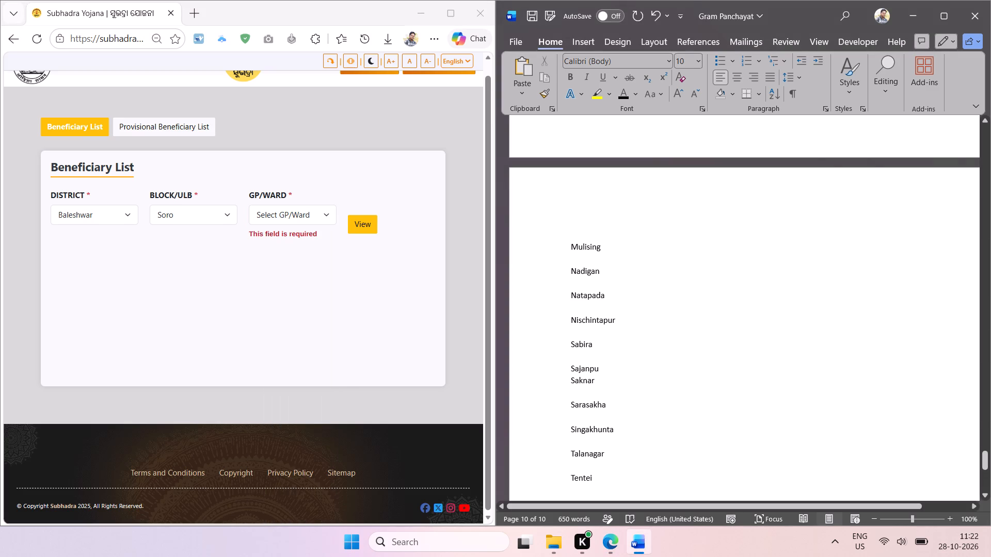
{"action": "key", "text": "r"}
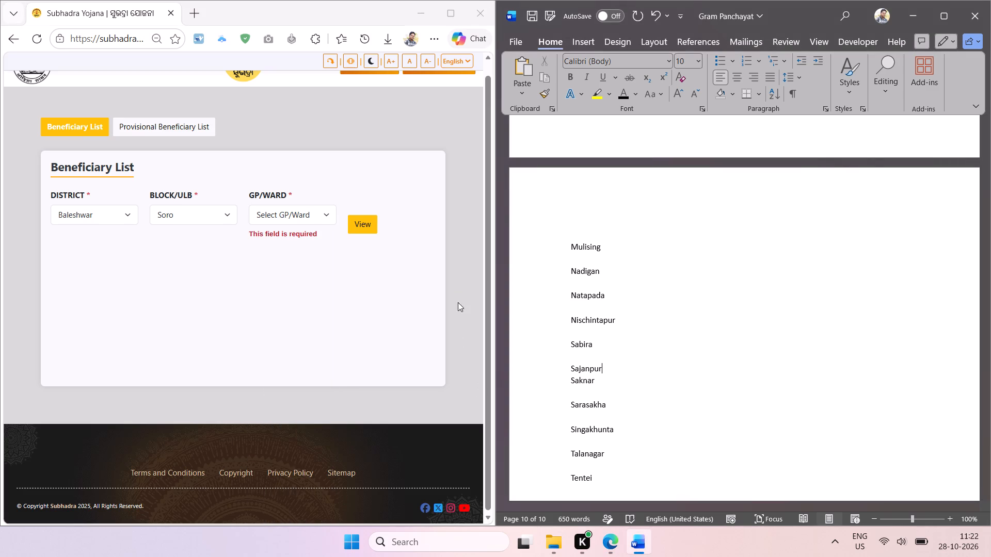
{"action": "left_click", "coordinate": [322, 215]}
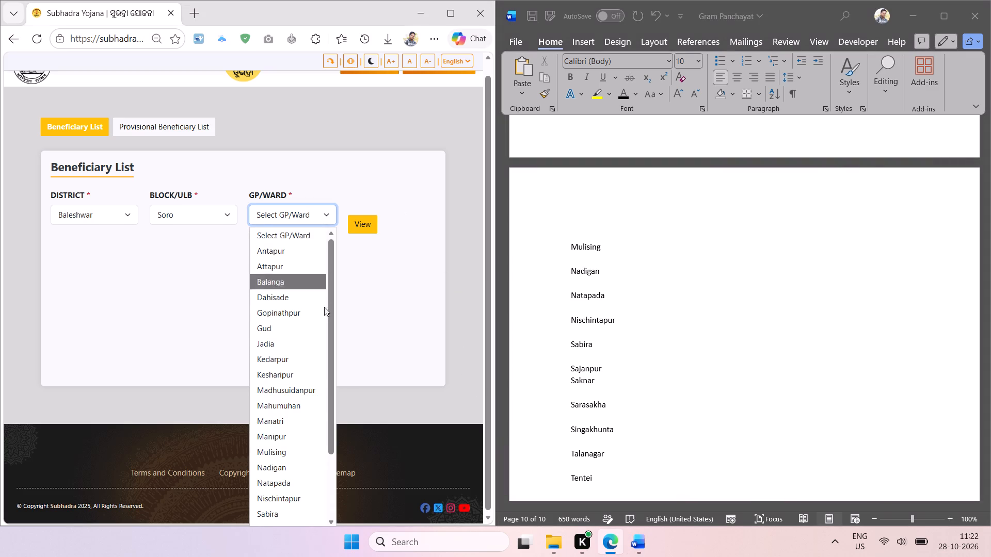
{"action": "scroll", "coordinate": [323, 399], "scroll_direction": "down", "scroll_amount": 2}
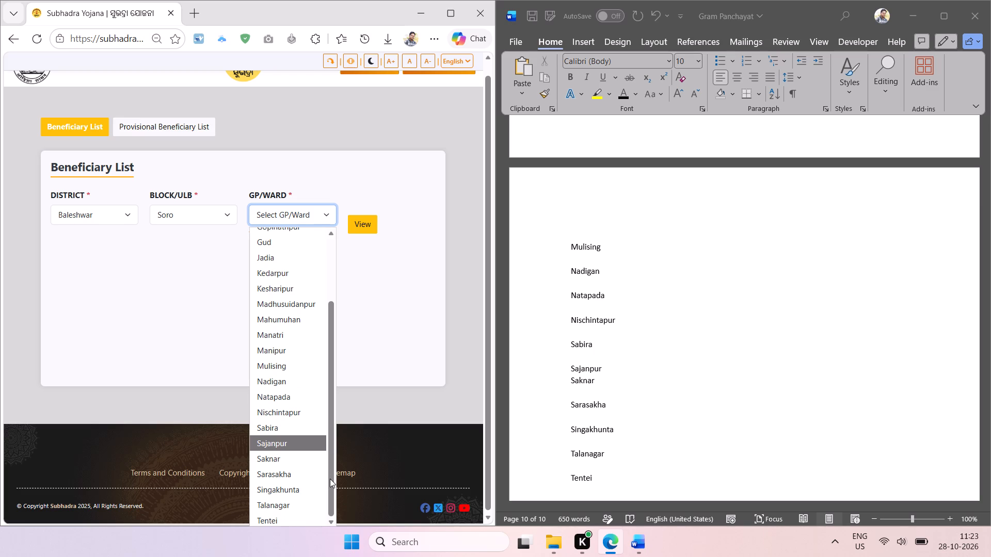
{"action": "left_click", "coordinate": [661, 288]}
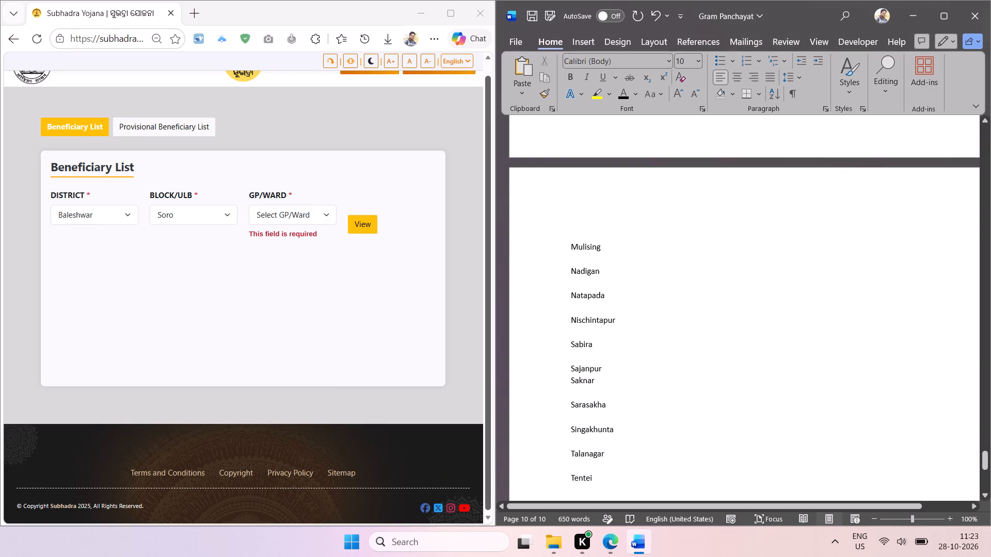
Remove the blank lines between the names from Saknar to Talanagar in the SORO list.
{"action": "left_click", "coordinate": [597, 440]}
{"action": "key", "text": "BackSpace"}
{"action": "left_click", "coordinate": [587, 421]}
{"action": "key", "text": "BackSpace"}
{"action": "left_click", "coordinate": [587, 392]}
{"action": "key", "text": "BackSpace"}
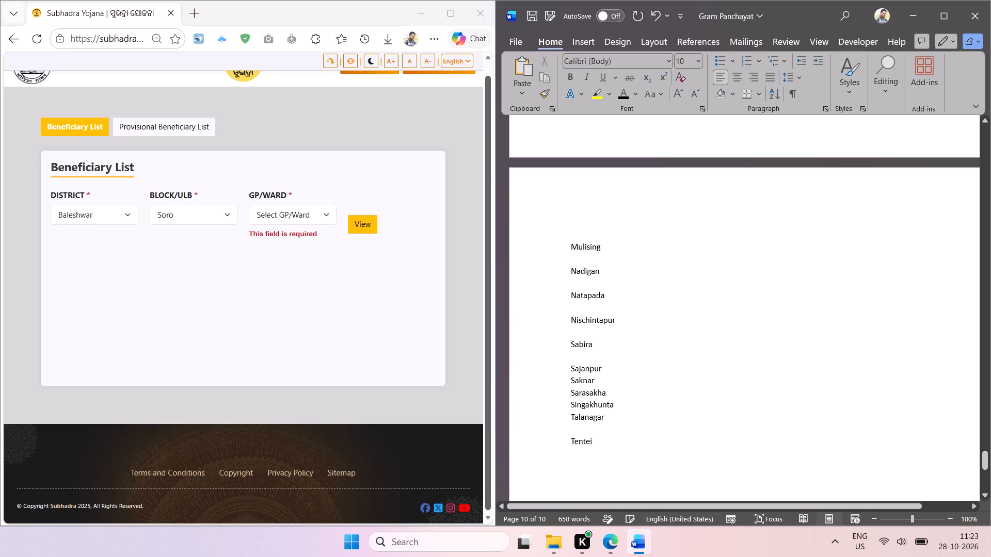
Remove the blank lines between the names from Mulising to Sajanpur and the one before Tentei in the SORO list.
{"action": "left_click", "coordinate": [585, 356]}
{"action": "key", "text": "BackSpace"}
{"action": "left_click", "coordinate": [585, 332]}
{"action": "key", "text": "BackSpace"}
{"action": "left_click", "coordinate": [583, 307]}
{"action": "key", "text": "BackSpace"}
{"action": "left_click", "coordinate": [584, 281]}
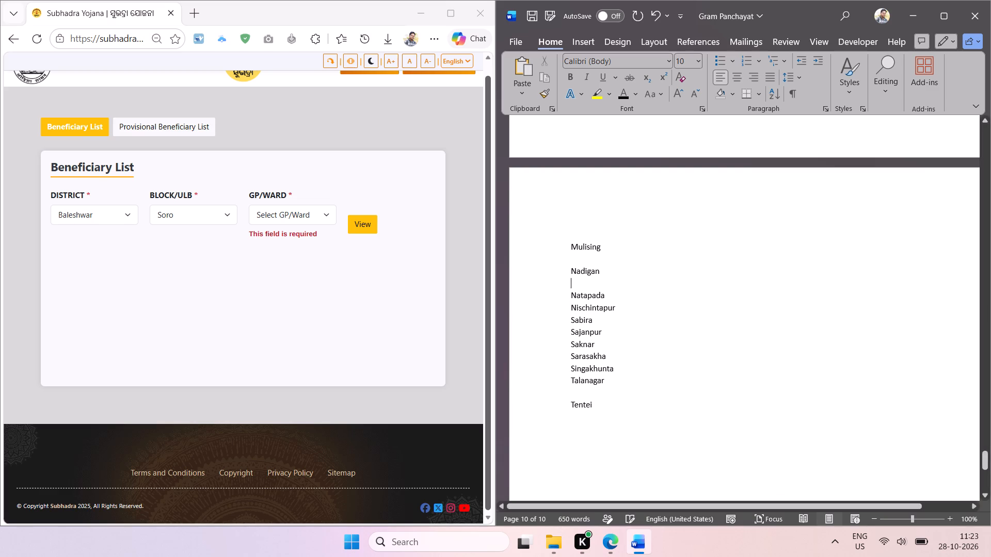
{"action": "key", "text": "BackSpace"}
{"action": "left_click", "coordinate": [583, 253]}
{"action": "left_click", "coordinate": [584, 259]}
{"action": "key", "text": "BackSpace"}
{"action": "left_click", "coordinate": [584, 367]}
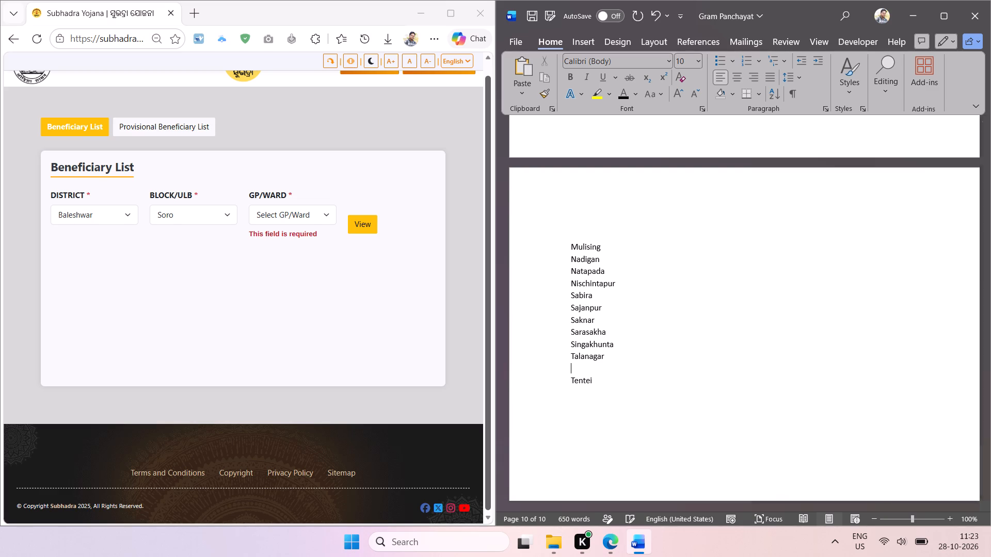
{"action": "key", "text": "BackSpace"}
Remove the blank lines between the names from Attapur to Madhusuidanpur in the SORO list.
{"action": "scroll", "coordinate": [652, 251], "scroll_direction": "up", "scroll_amount": 3}
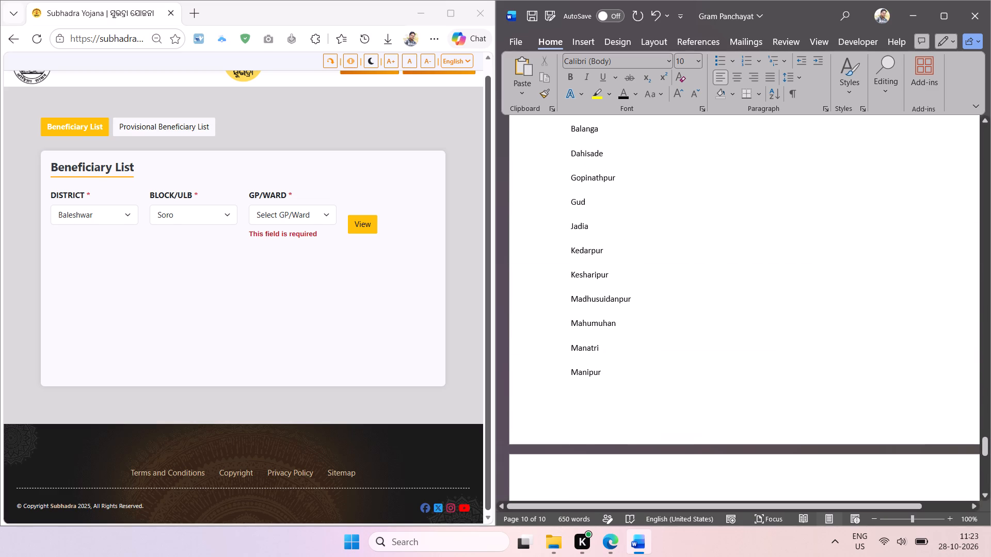
{"action": "scroll", "coordinate": [587, 319], "scroll_direction": "up", "scroll_amount": 1}
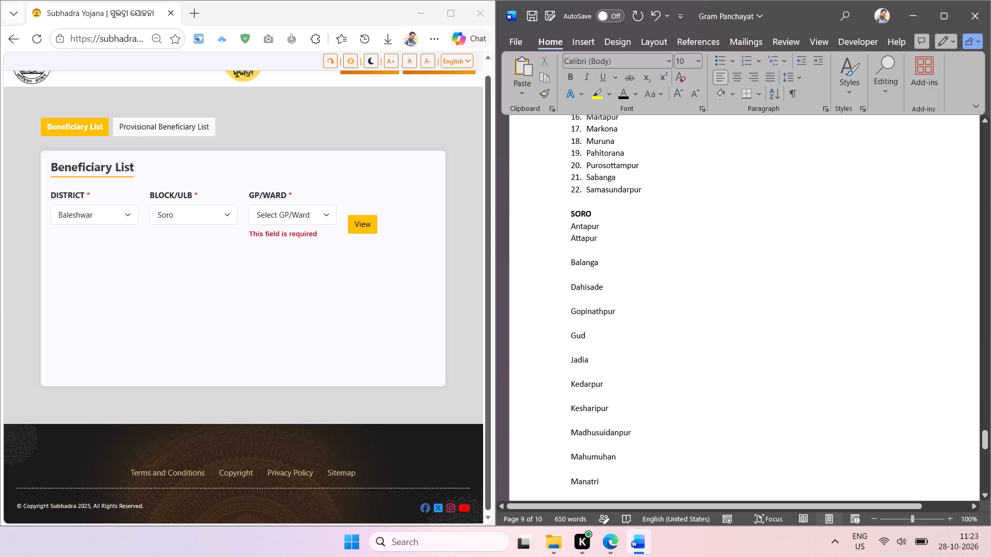
{"action": "left_click", "coordinate": [588, 422]}
{"action": "key", "text": "BackSpace"}
{"action": "left_click", "coordinate": [583, 396]}
{"action": "key", "text": "BackSpace"}
{"action": "left_click", "coordinate": [583, 371]}
{"action": "key", "text": "BackSpace"}
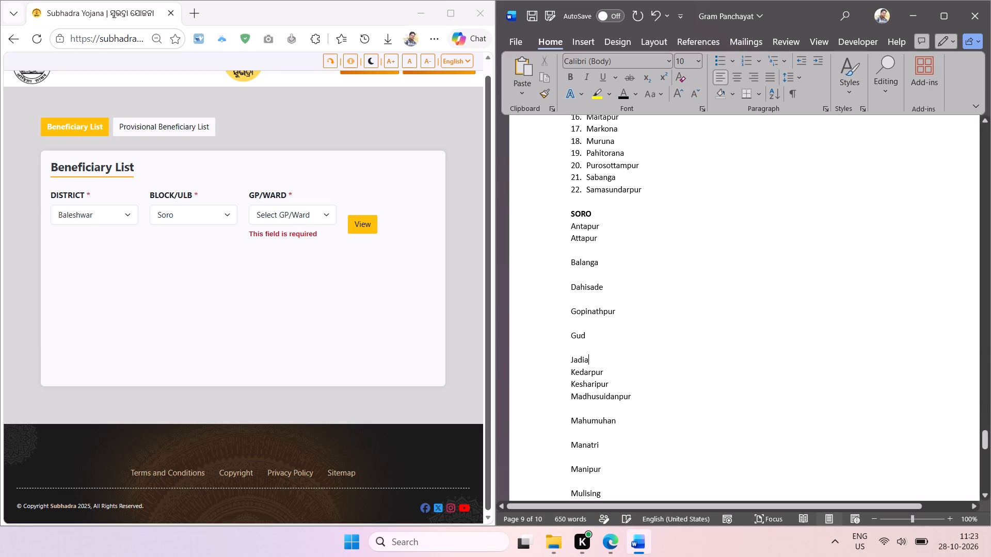
{"action": "left_click", "coordinate": [581, 352]}
{"action": "key", "text": "BackSpace"}
{"action": "left_click", "coordinate": [581, 323]}
{"action": "key", "text": "BackSpace"}
{"action": "left_click", "coordinate": [582, 301]}
{"action": "key", "text": "BackSpace"}
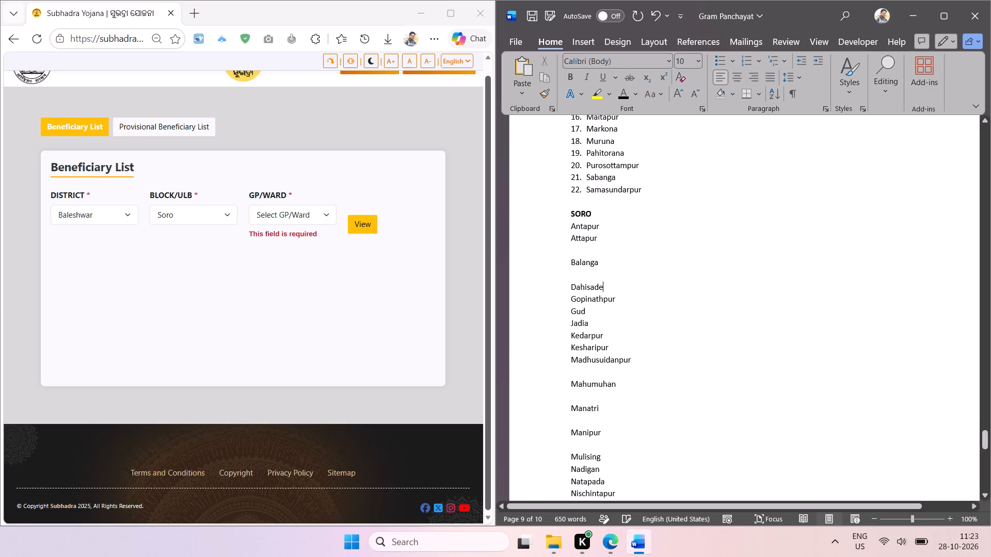
{"action": "left_click", "coordinate": [581, 269]}
{"action": "key", "text": "BackSpace"}
{"action": "left_click", "coordinate": [580, 248]}
{"action": "key", "text": "BackSpace"}
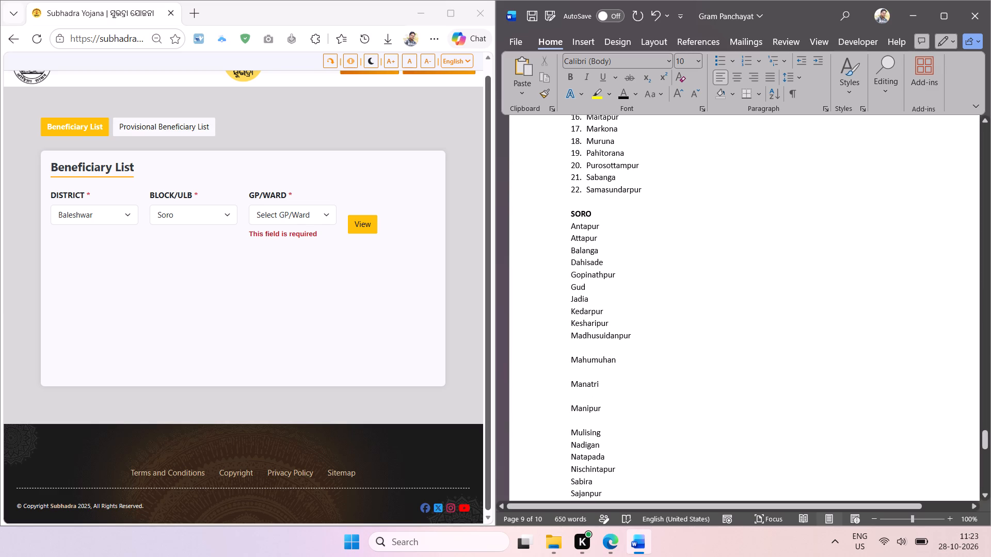
Remove the blank lines between the names from Madhusuidanpur to Mulising in the SORO list.
{"action": "left_click", "coordinate": [584, 395]}
{"action": "key", "text": "BackSpace"}
{"action": "left_click", "coordinate": [580, 373]}
{"action": "key", "text": "BackSpace"}
{"action": "left_click", "coordinate": [584, 344]}
{"action": "key", "text": "BackSpace"}
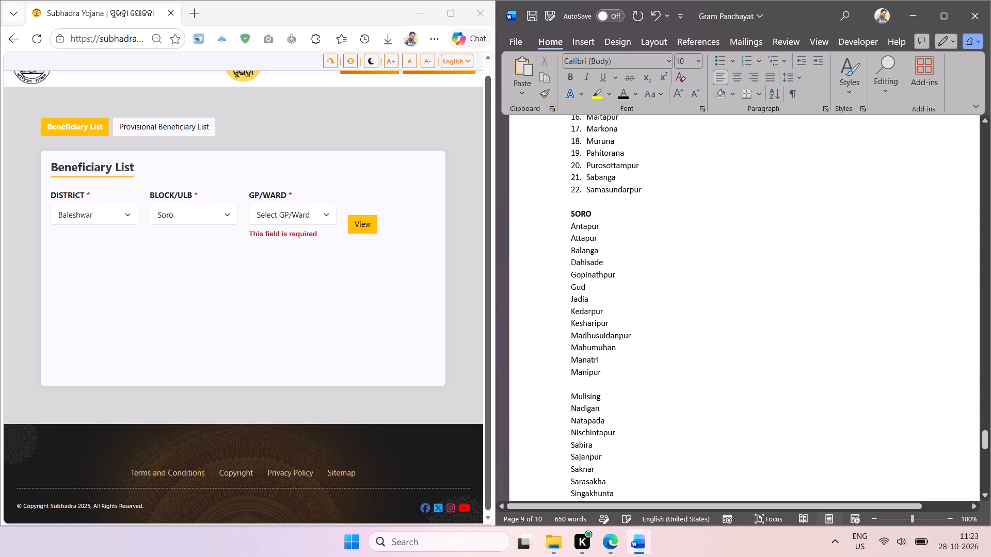
{"action": "left_click", "coordinate": [581, 381]}
{"action": "key", "text": "BackSpace"}
Delete the empty page that follows Tentei at the end of the document.
{"action": "scroll", "coordinate": [661, 323], "scroll_direction": "down", "scroll_amount": 3}
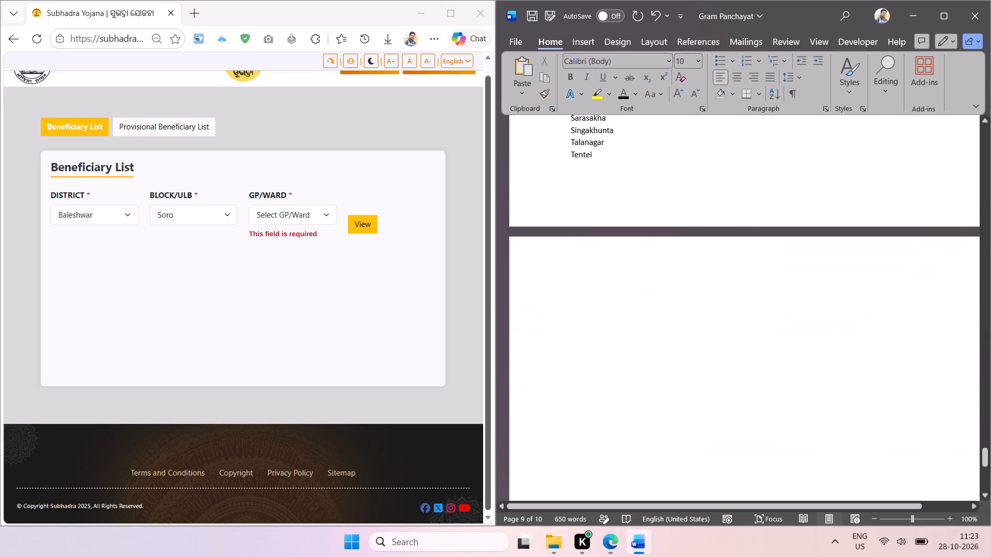
{"action": "scroll", "coordinate": [661, 323], "scroll_direction": "down", "scroll_amount": 1}
{"action": "left_click_drag", "start_coordinate": [576, 235], "coordinate": [680, 545]}
{"action": "key", "text": "BackSpace"}
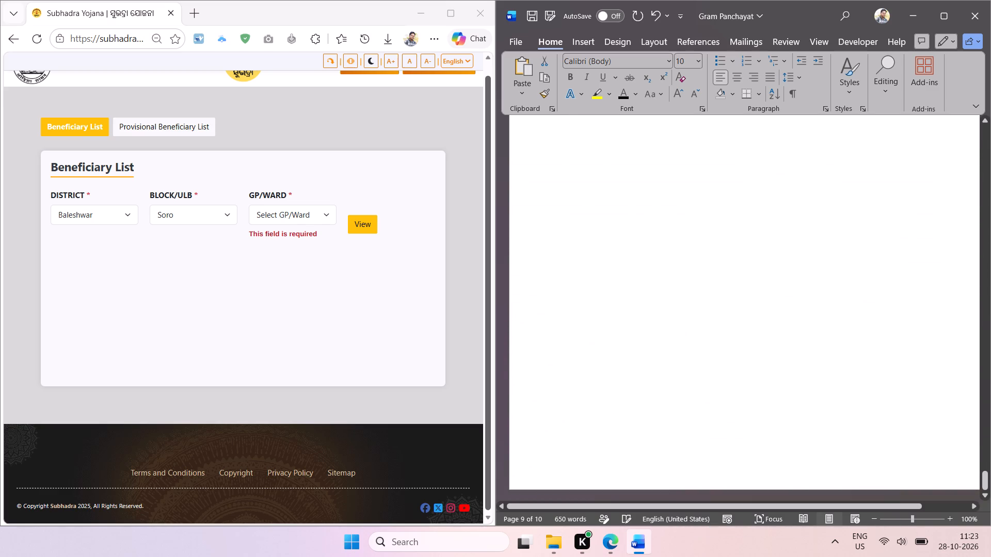
{"action": "key", "text": "BackSpace"}
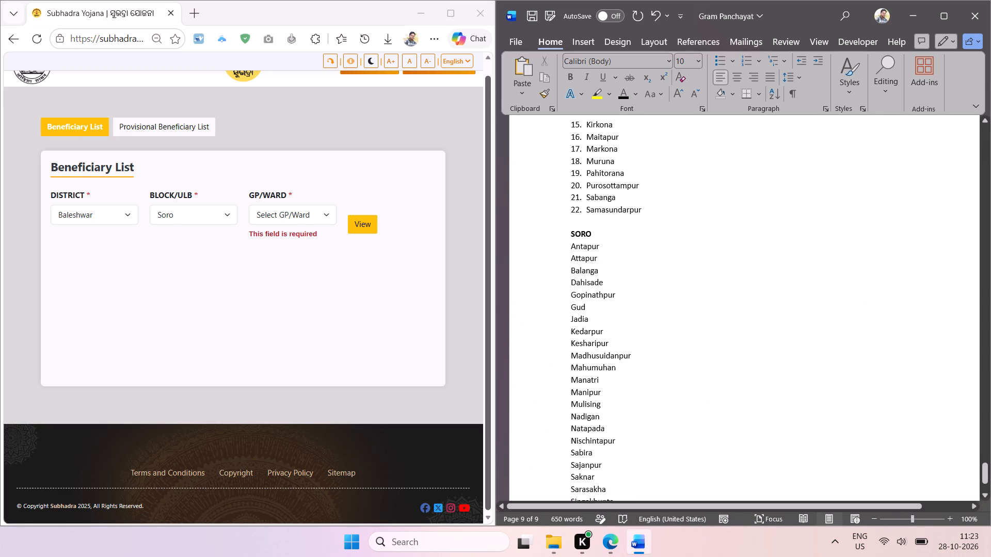
Format the SORO names from Antapur to Tentei as an alphabetically sorted numbered list with decreased indent, and save the document.
{"action": "left_click_drag", "start_coordinate": [599, 458], "coordinate": [547, 180]}
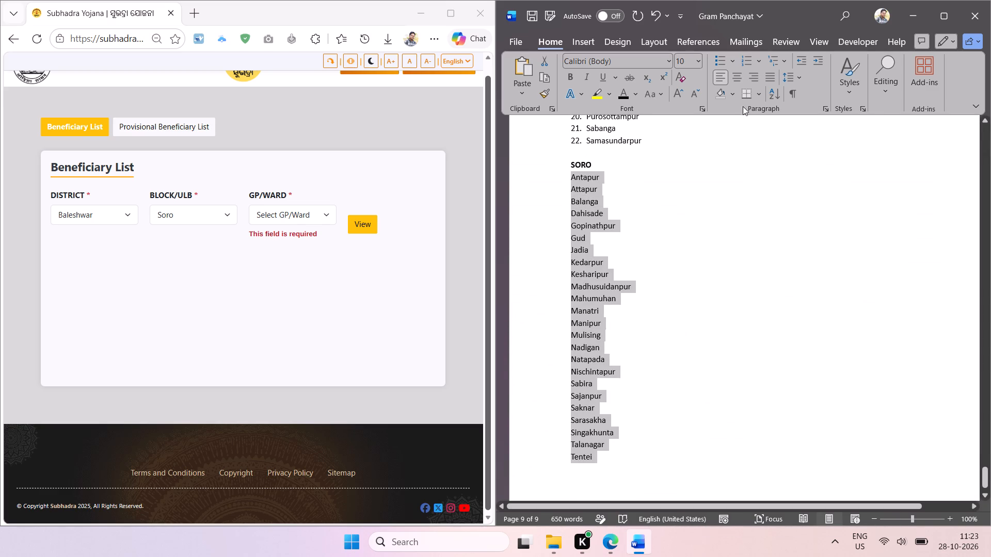
{"action": "left_click", "coordinate": [774, 92]}
{"action": "key", "text": "Return"}
{"action": "left_click", "coordinate": [747, 64]}
{"action": "left_click", "coordinate": [796, 63]}
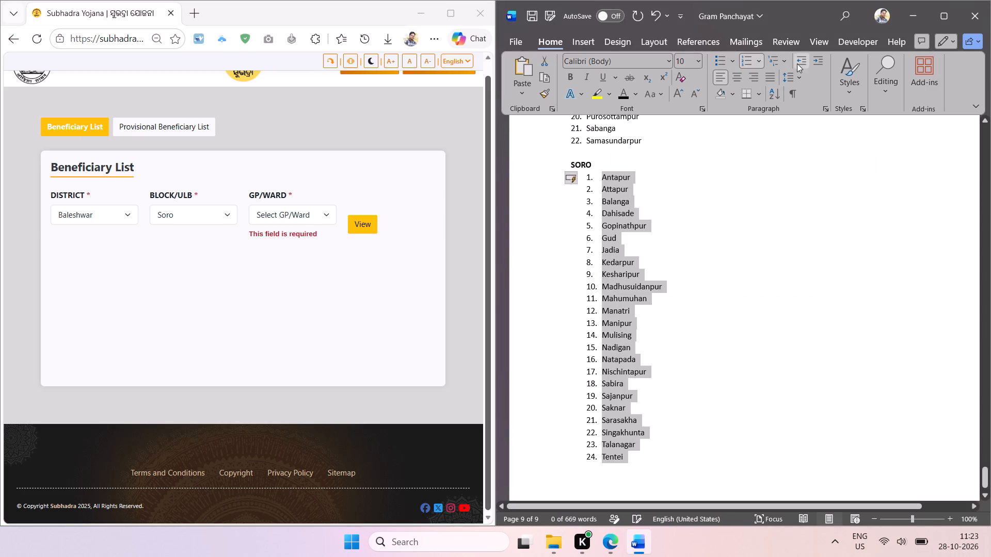
{"action": "left_click", "coordinate": [653, 190]}
{"action": "key", "text": "ctrl+s"}
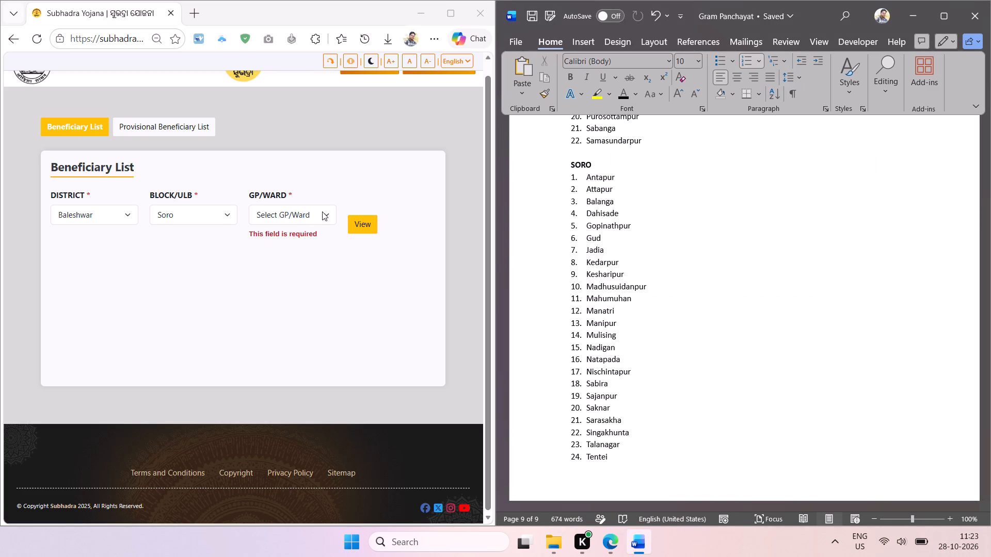
Check the numbered SORO list against the website's Soro GP/Ward options, and save and close the Gram Panchayat document.
{"action": "left_click", "coordinate": [322, 211]}
{"action": "left_click_drag", "start_coordinate": [332, 405], "coordinate": [341, 515]}
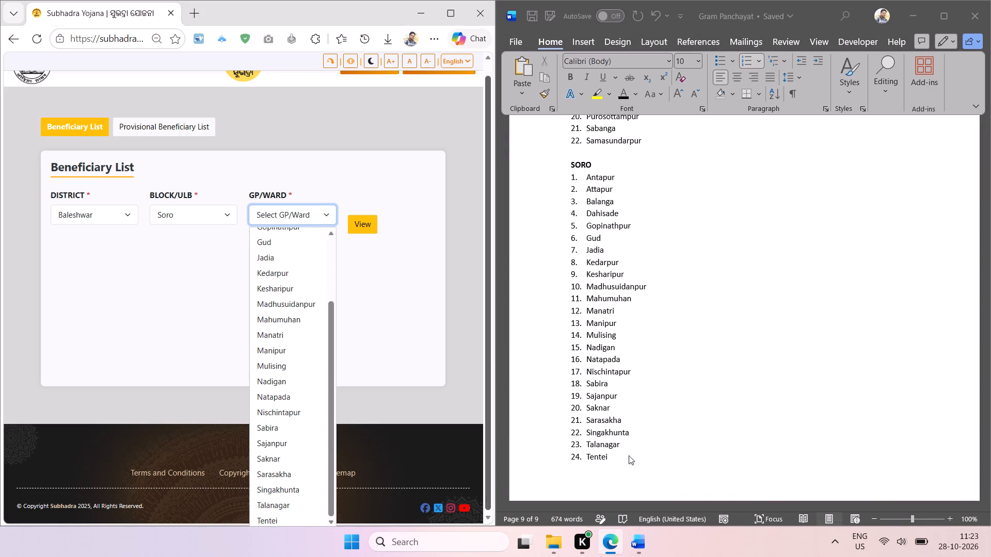
{"action": "left_click", "coordinate": [635, 428]}
{"action": "scroll", "coordinate": [659, 306], "scroll_direction": "up", "scroll_amount": 5}
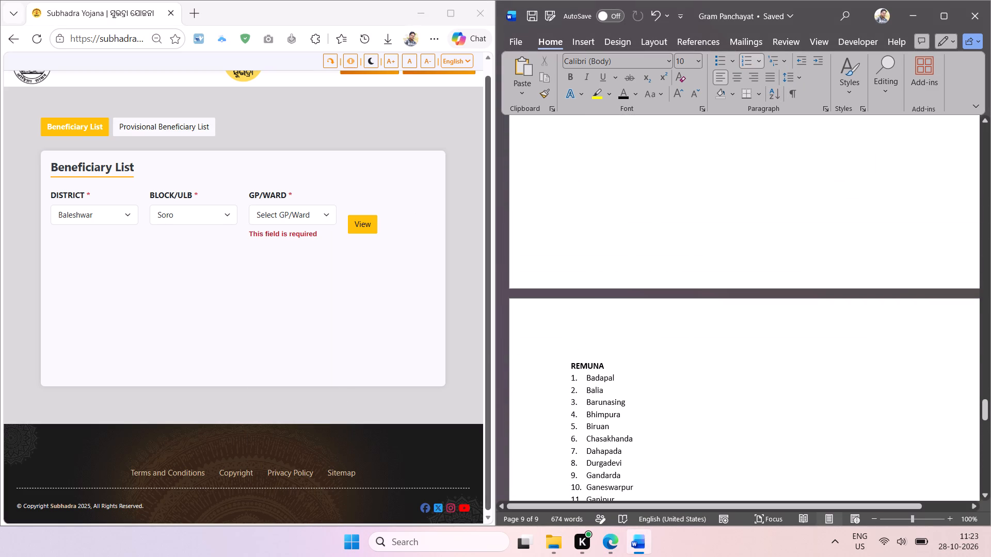
{"action": "left_click", "coordinate": [666, 221]}
{"action": "key", "text": "ctrl+s"}
{"action": "left_click", "coordinate": [973, 17]}
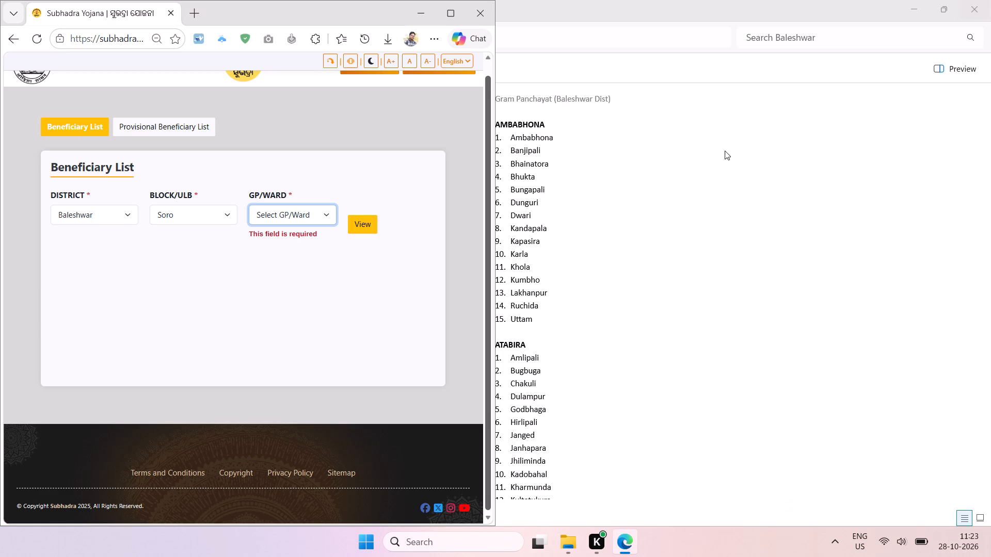